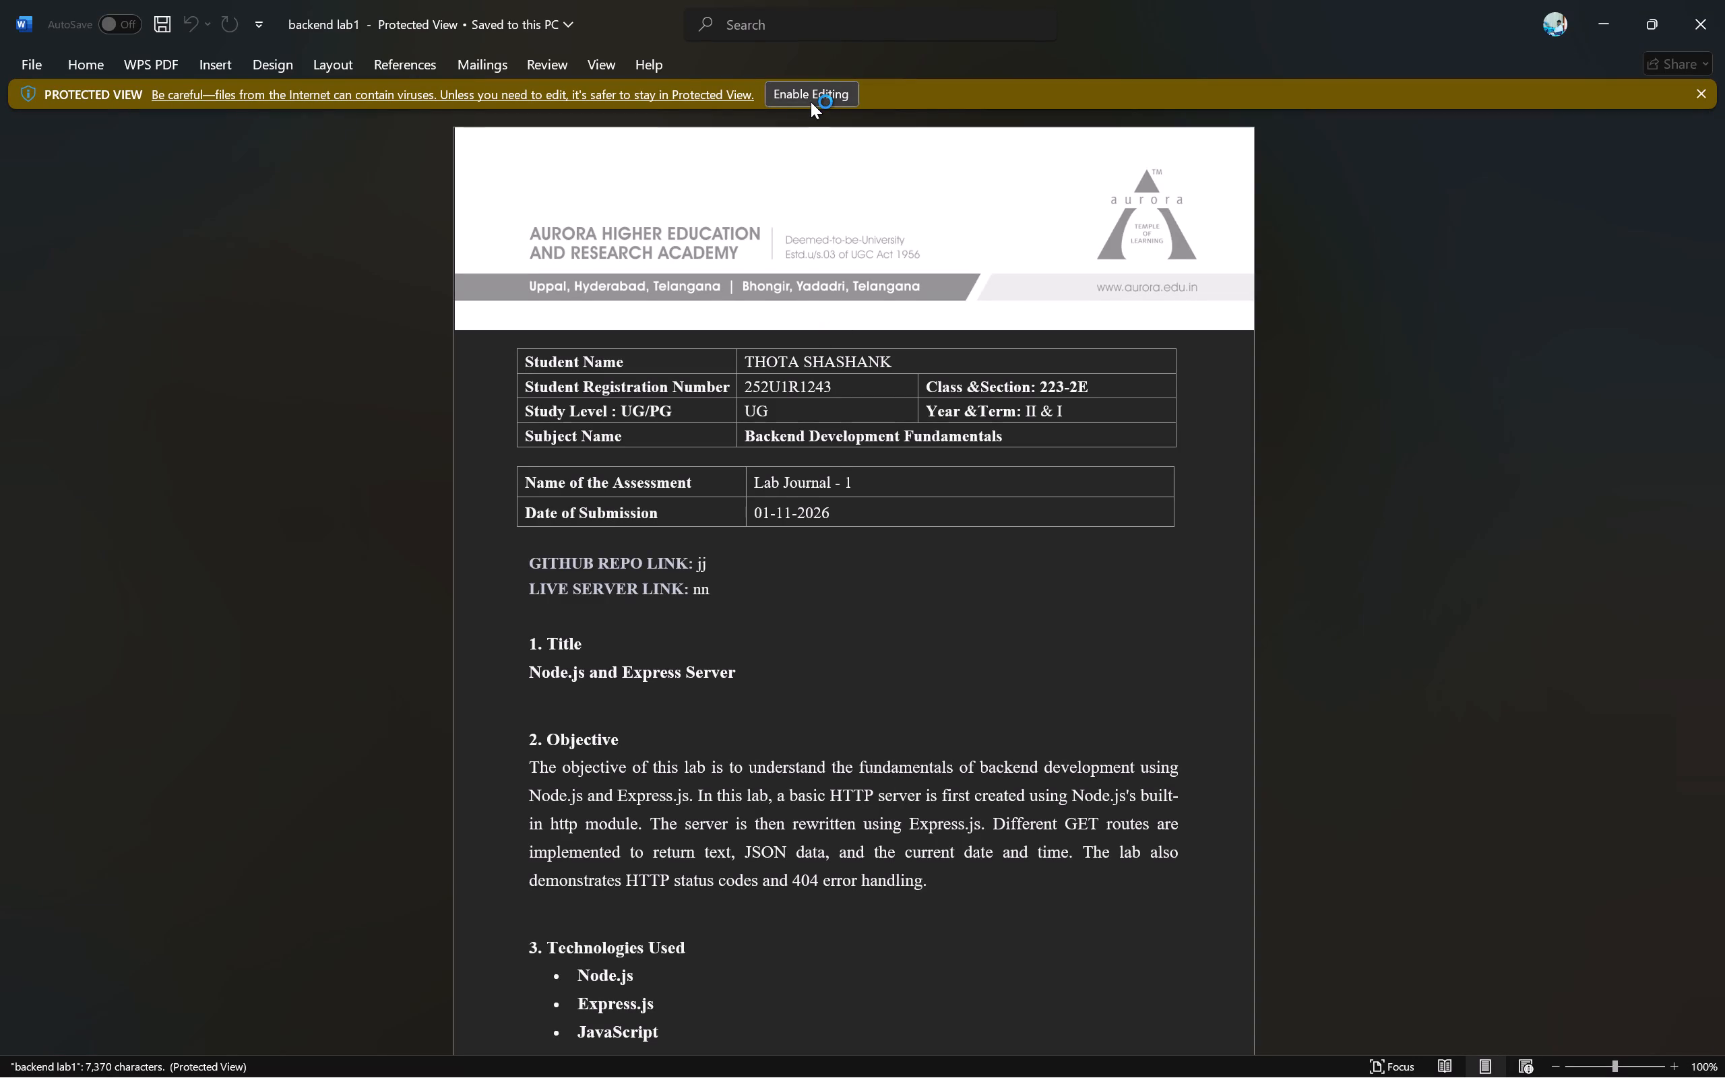
Enable editing of the protected backend lab1 document.
click(811, 102)
Read through the lab journal from the title and objective down to the Route 2 and Route 3 expected responses.
scroll(843, 563, down, 2)
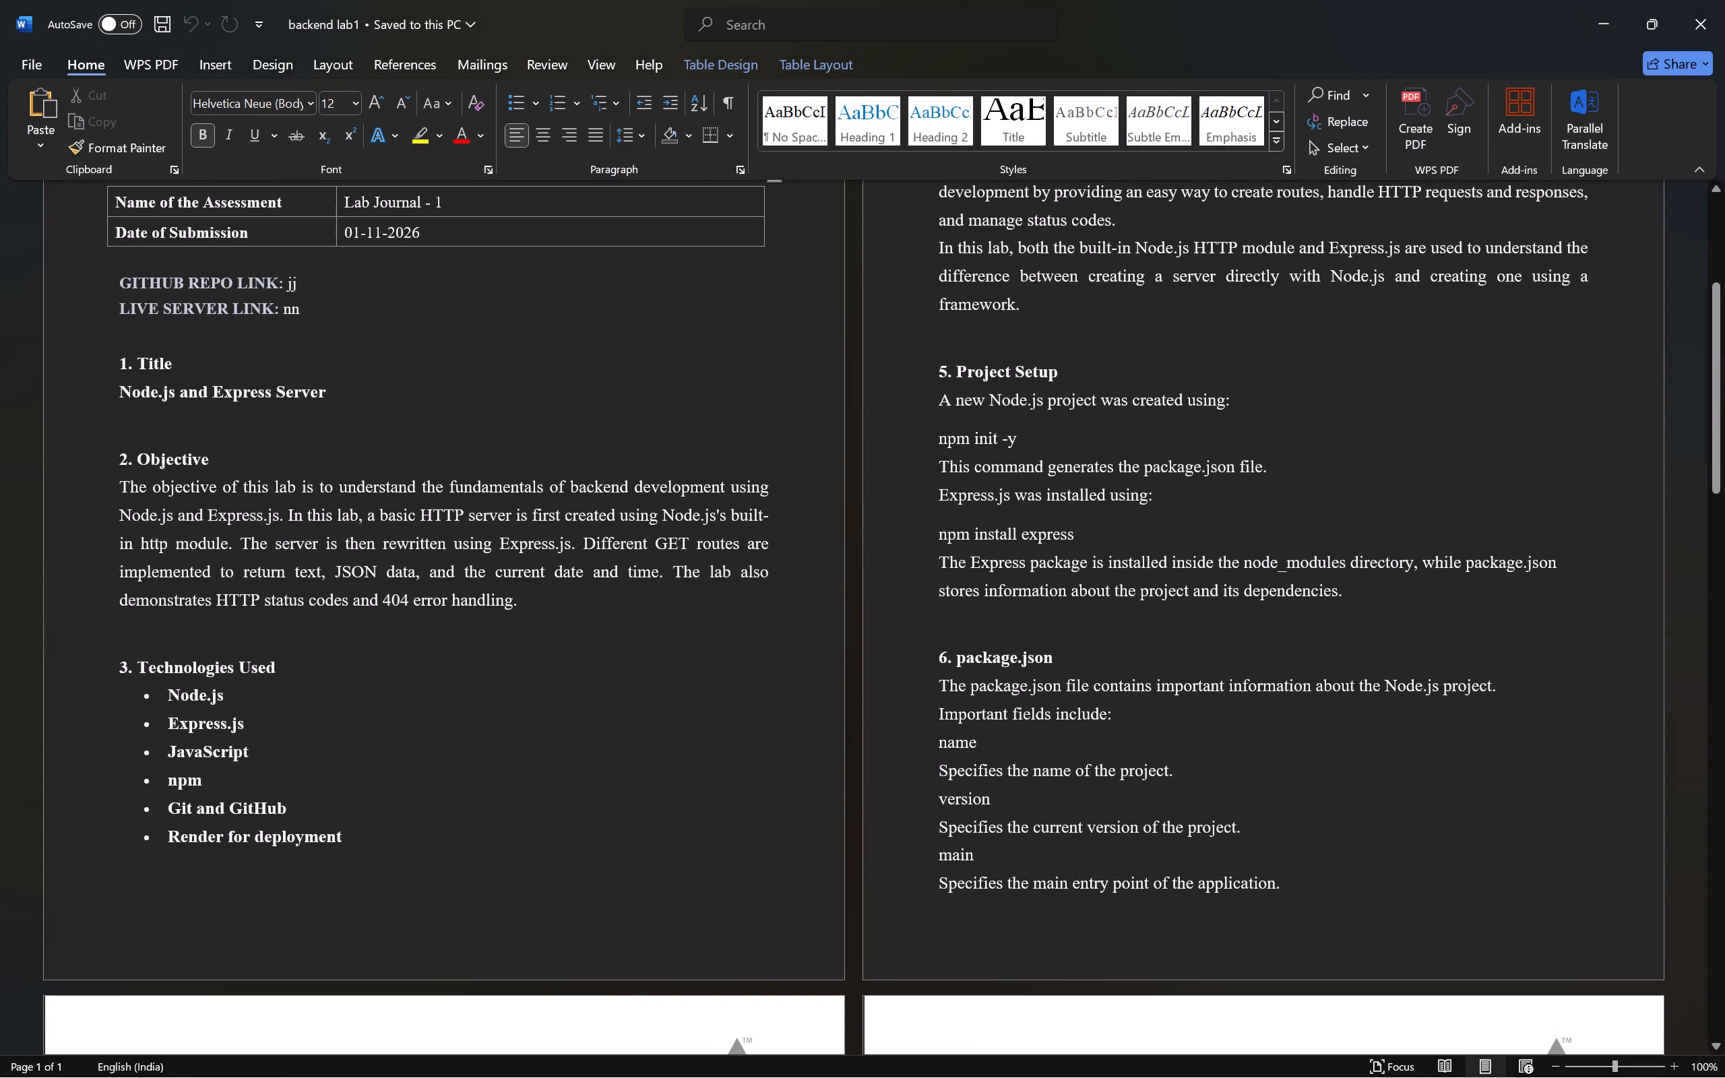
scroll(843, 563, up, 1)
click(843, 563)
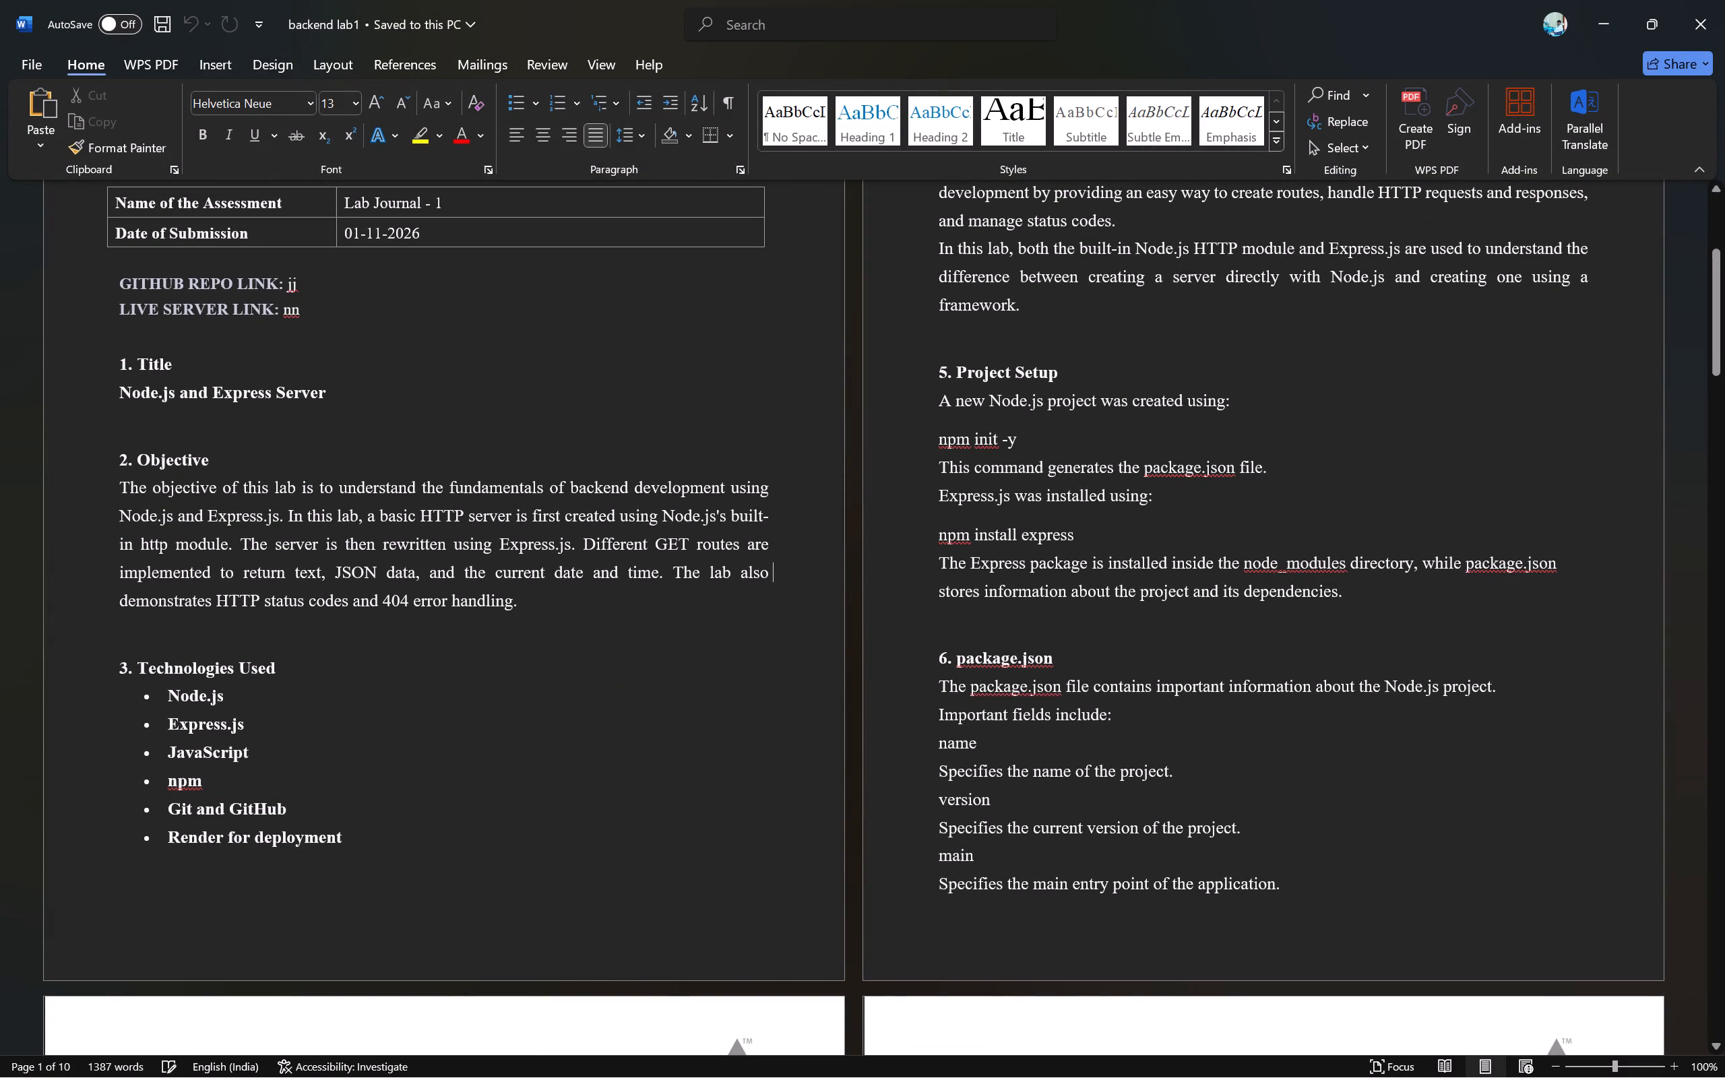
ctrl+scroll(685, 316, up, 3)
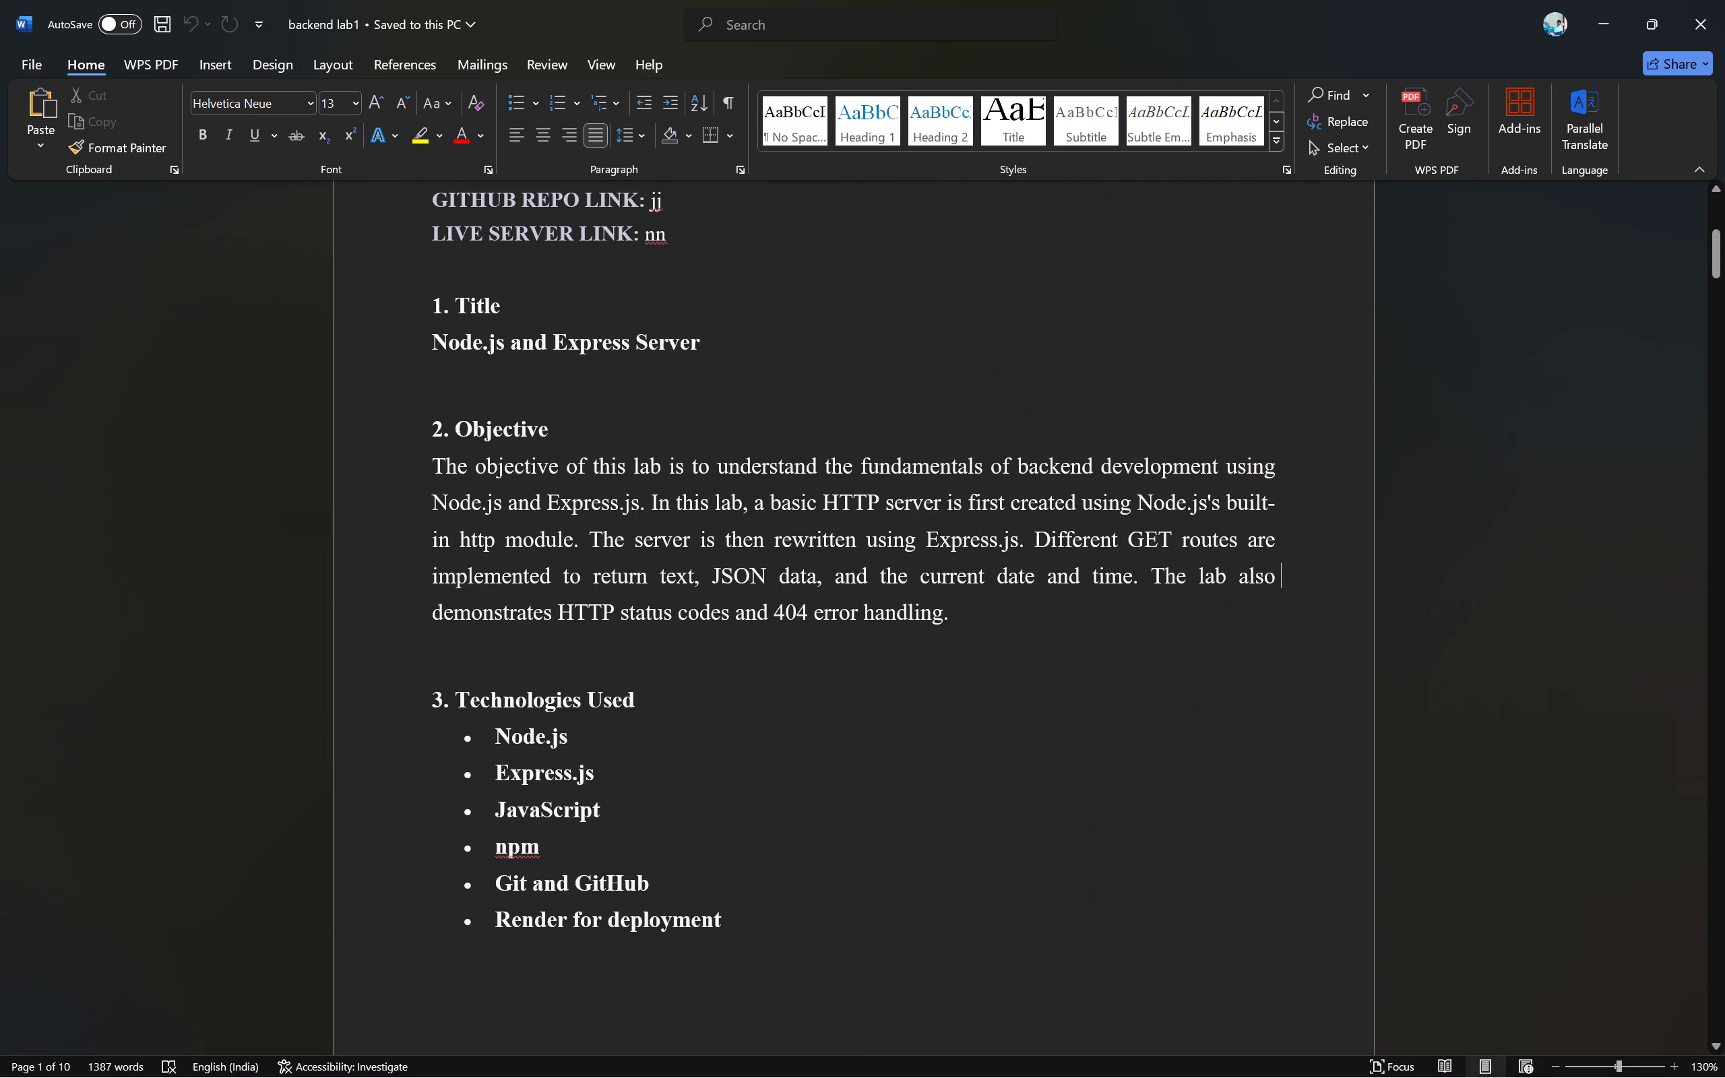
ctrl+scroll(685, 316, down, 1)
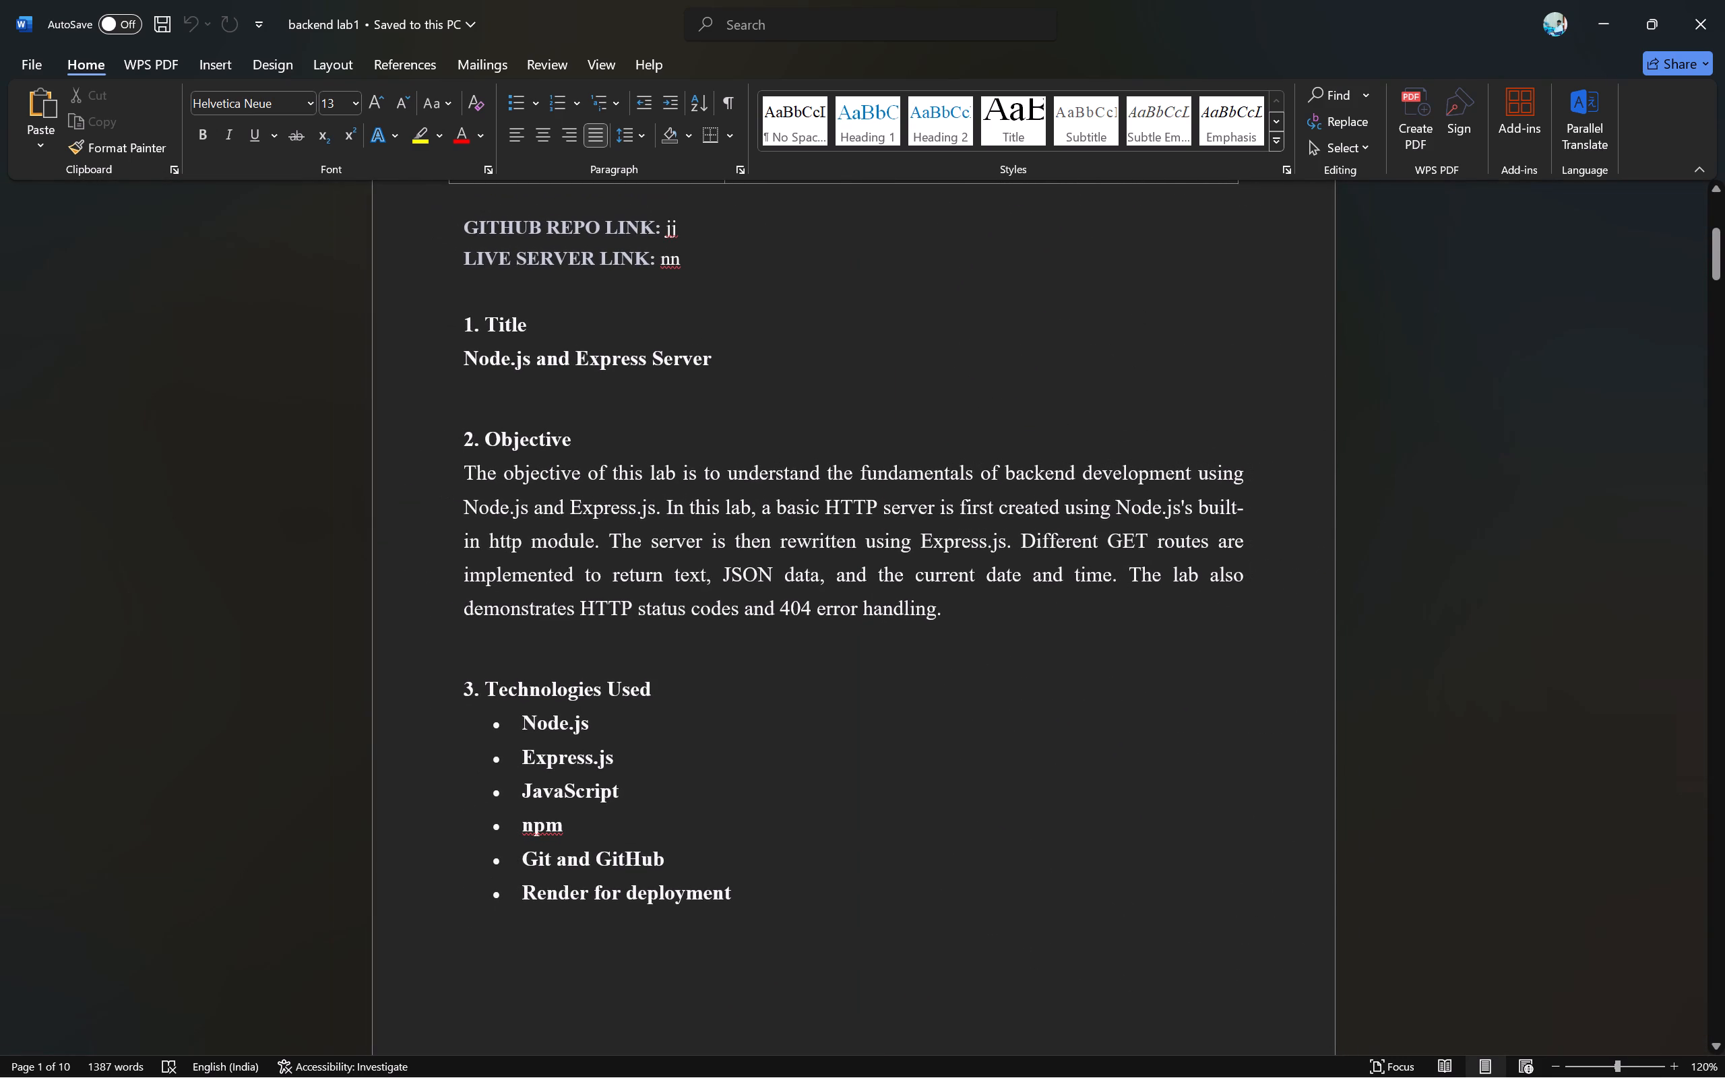
scroll(685, 316, down, 9)
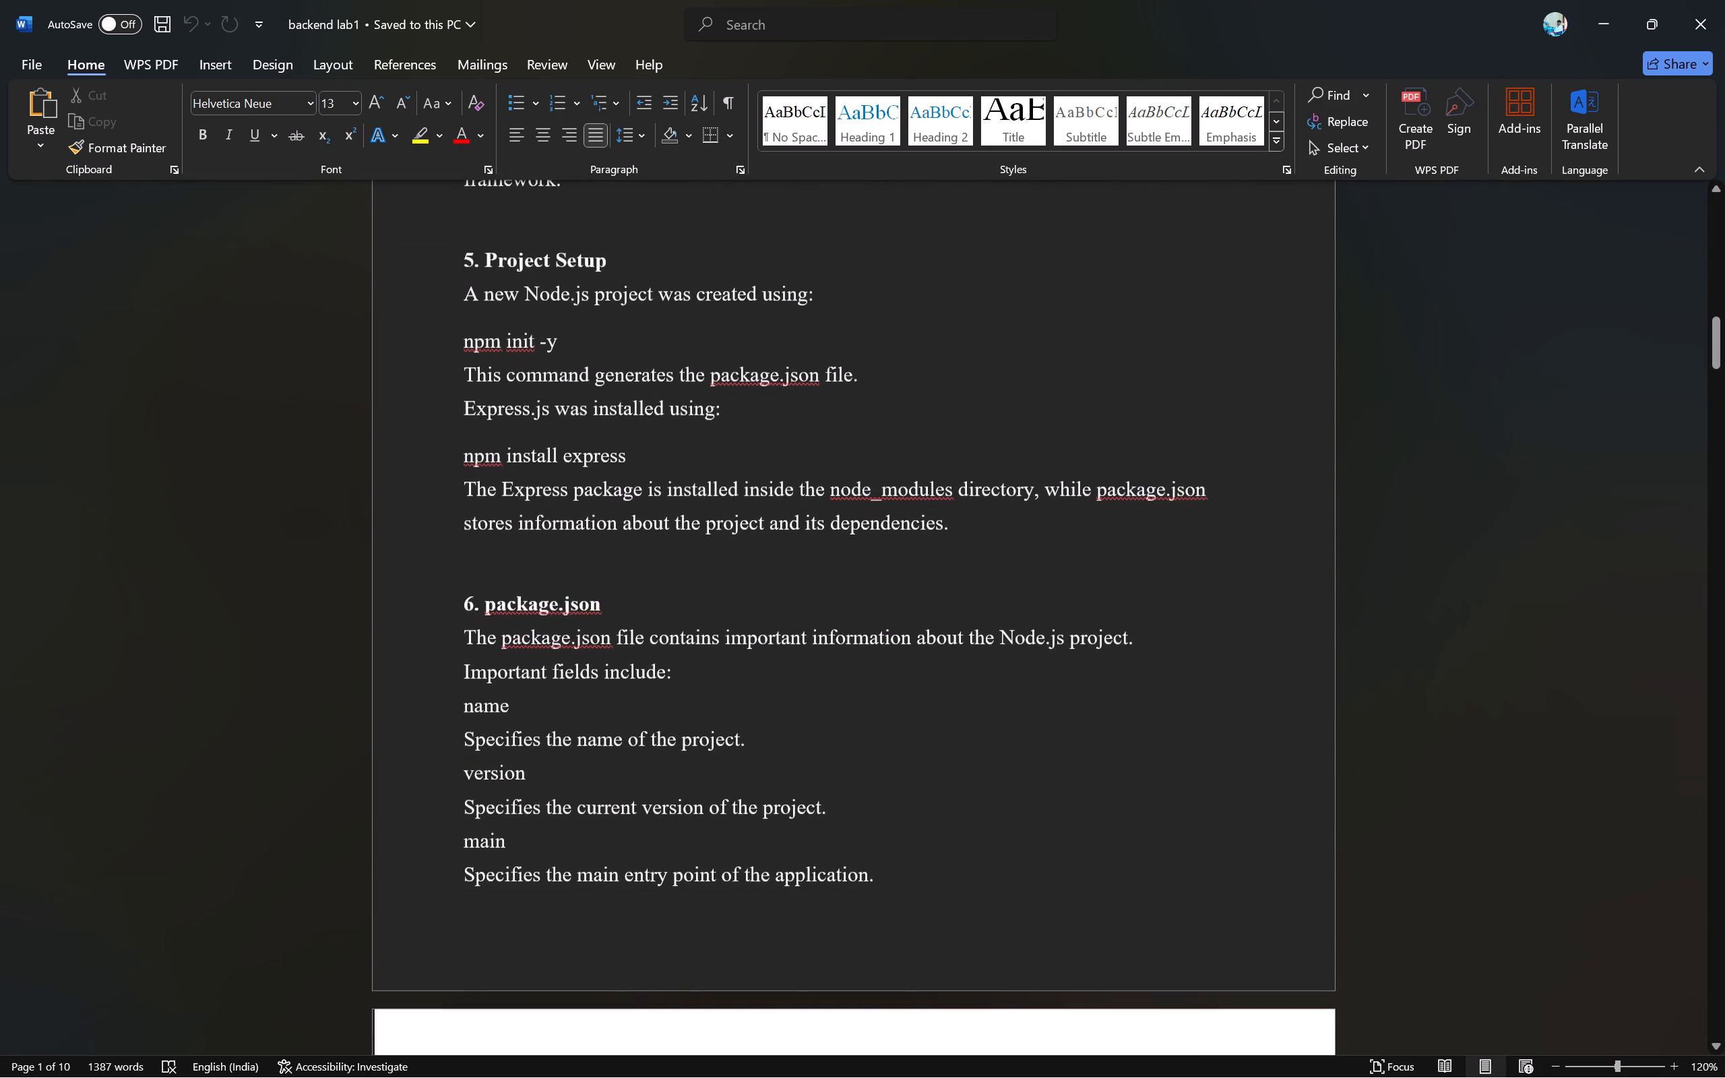
scroll(685, 316, down, 5)
scroll(685, 316, right, 2)
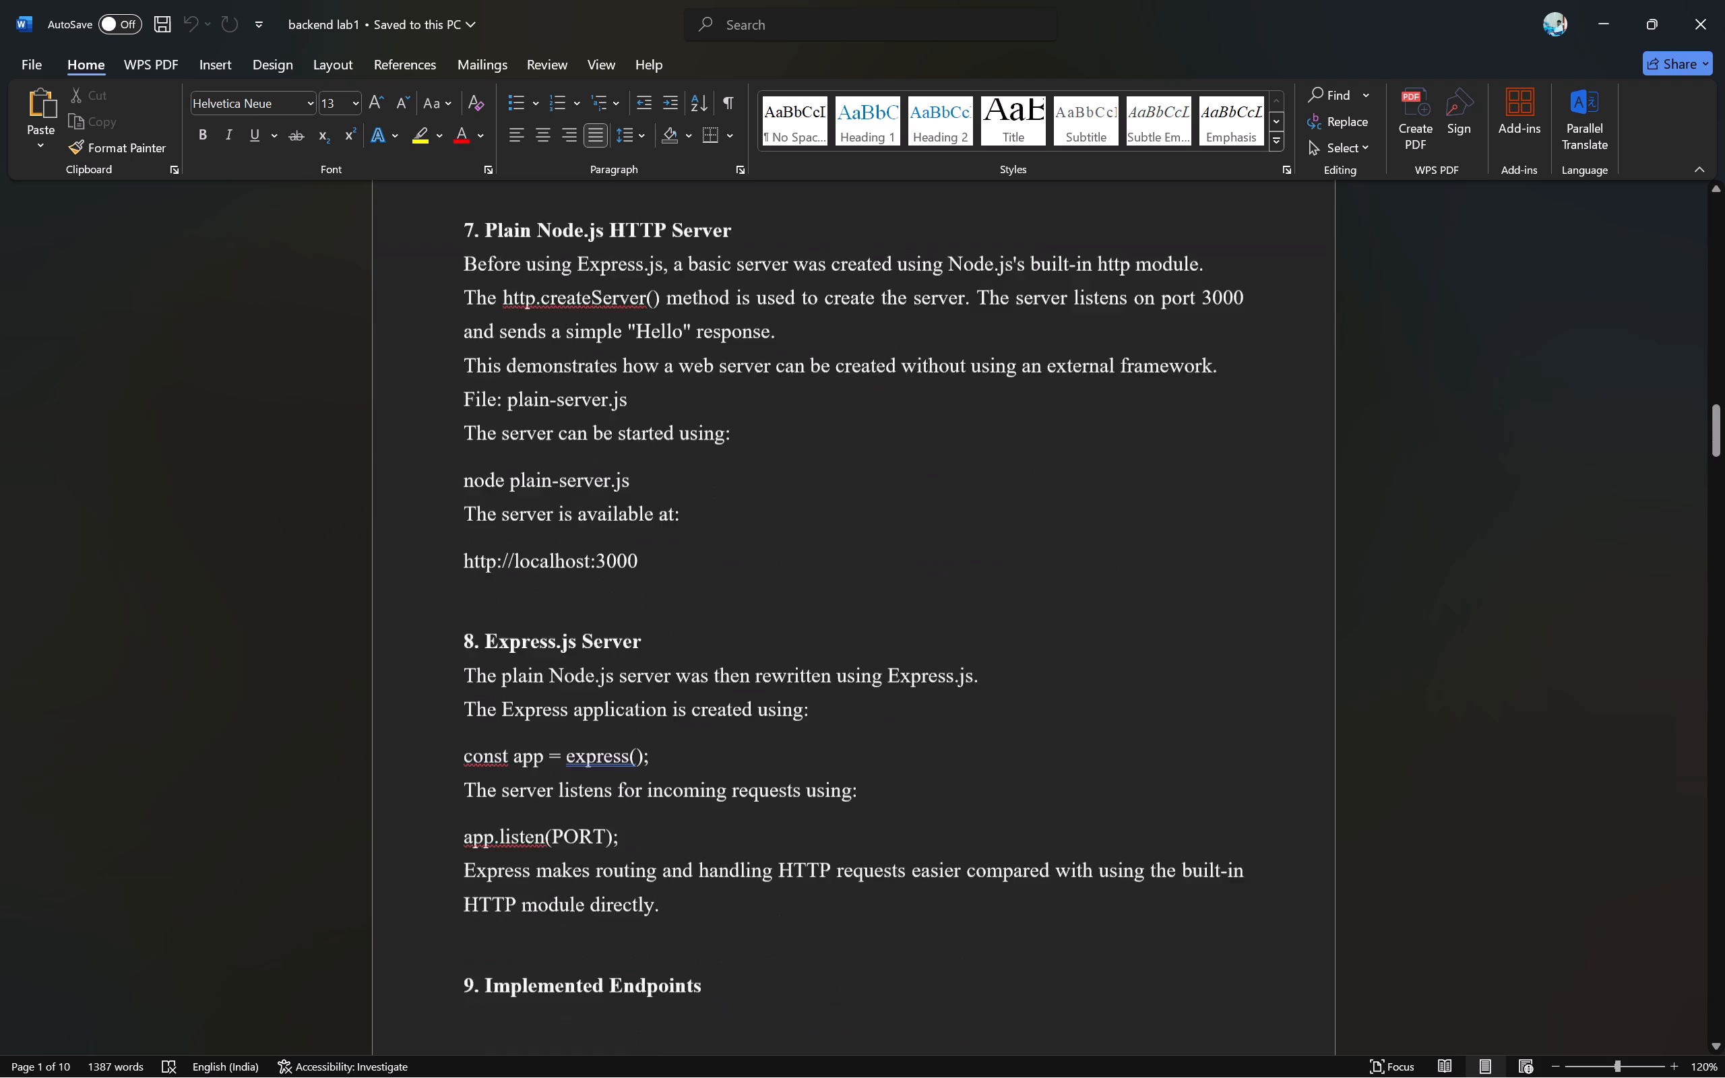
scroll(685, 316, right, 4)
scroll(685, 316, down, 1)
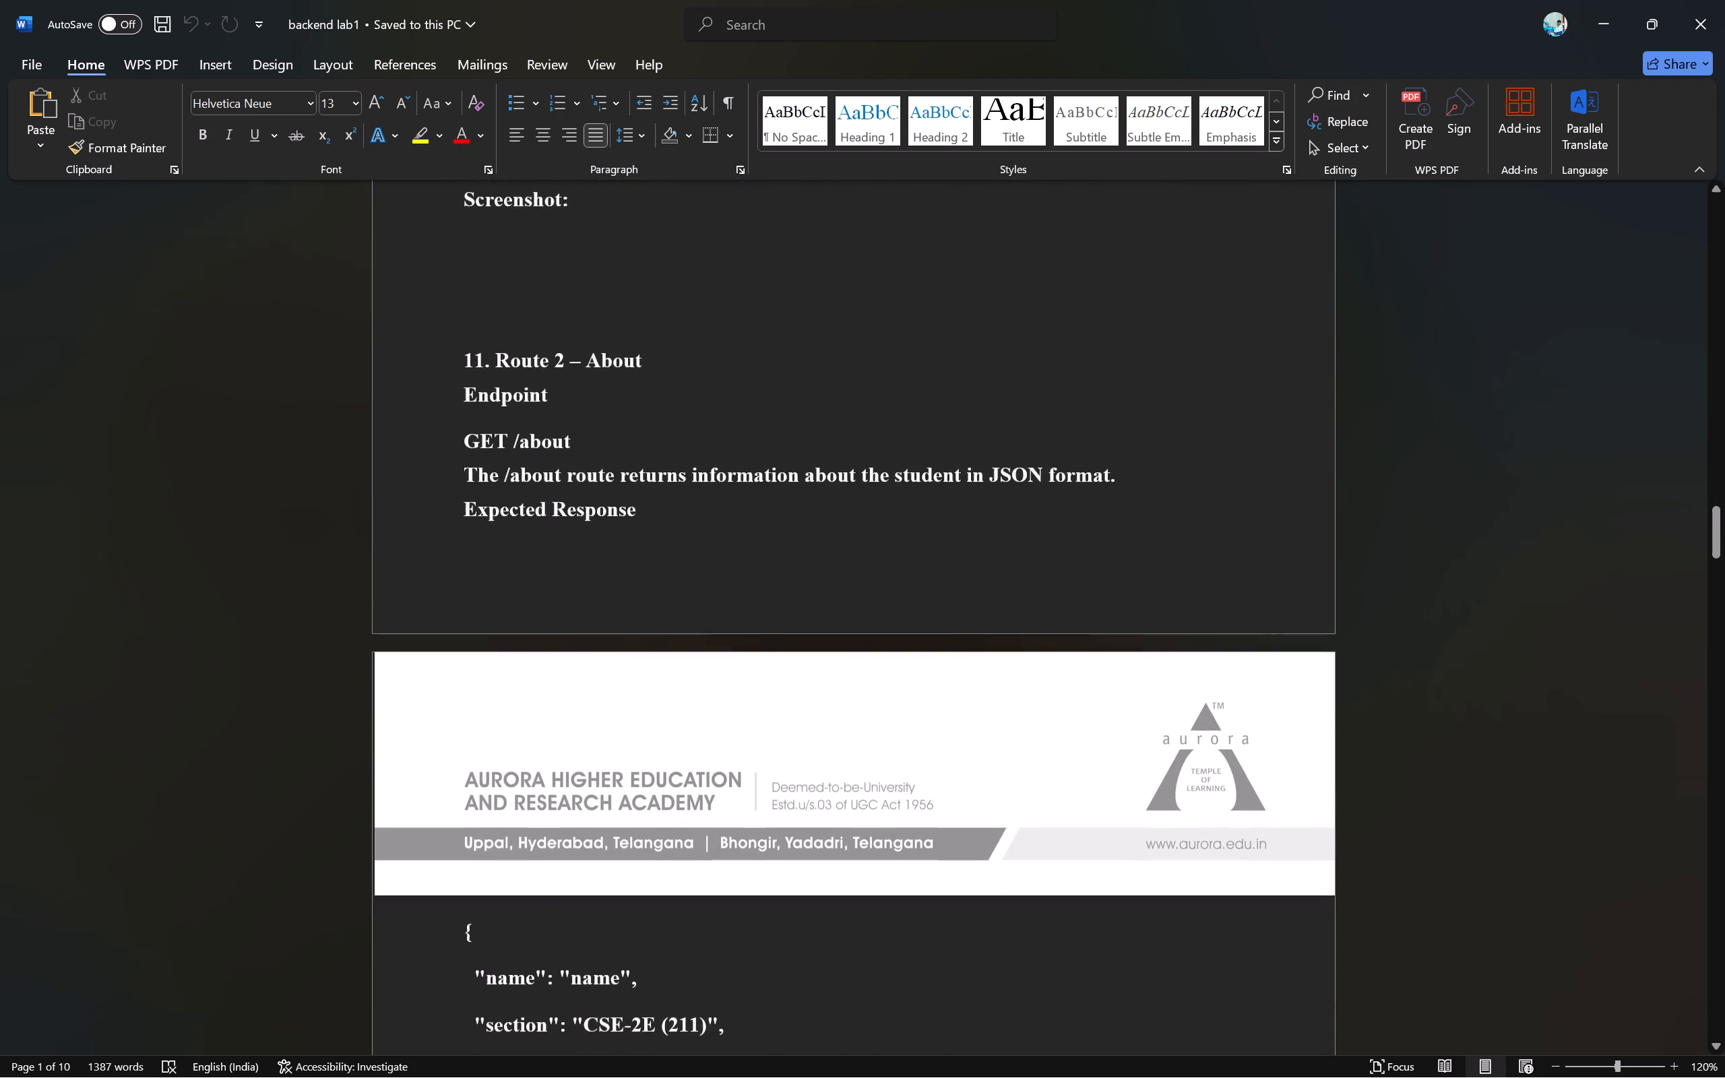
scroll(685, 316, down, 2)
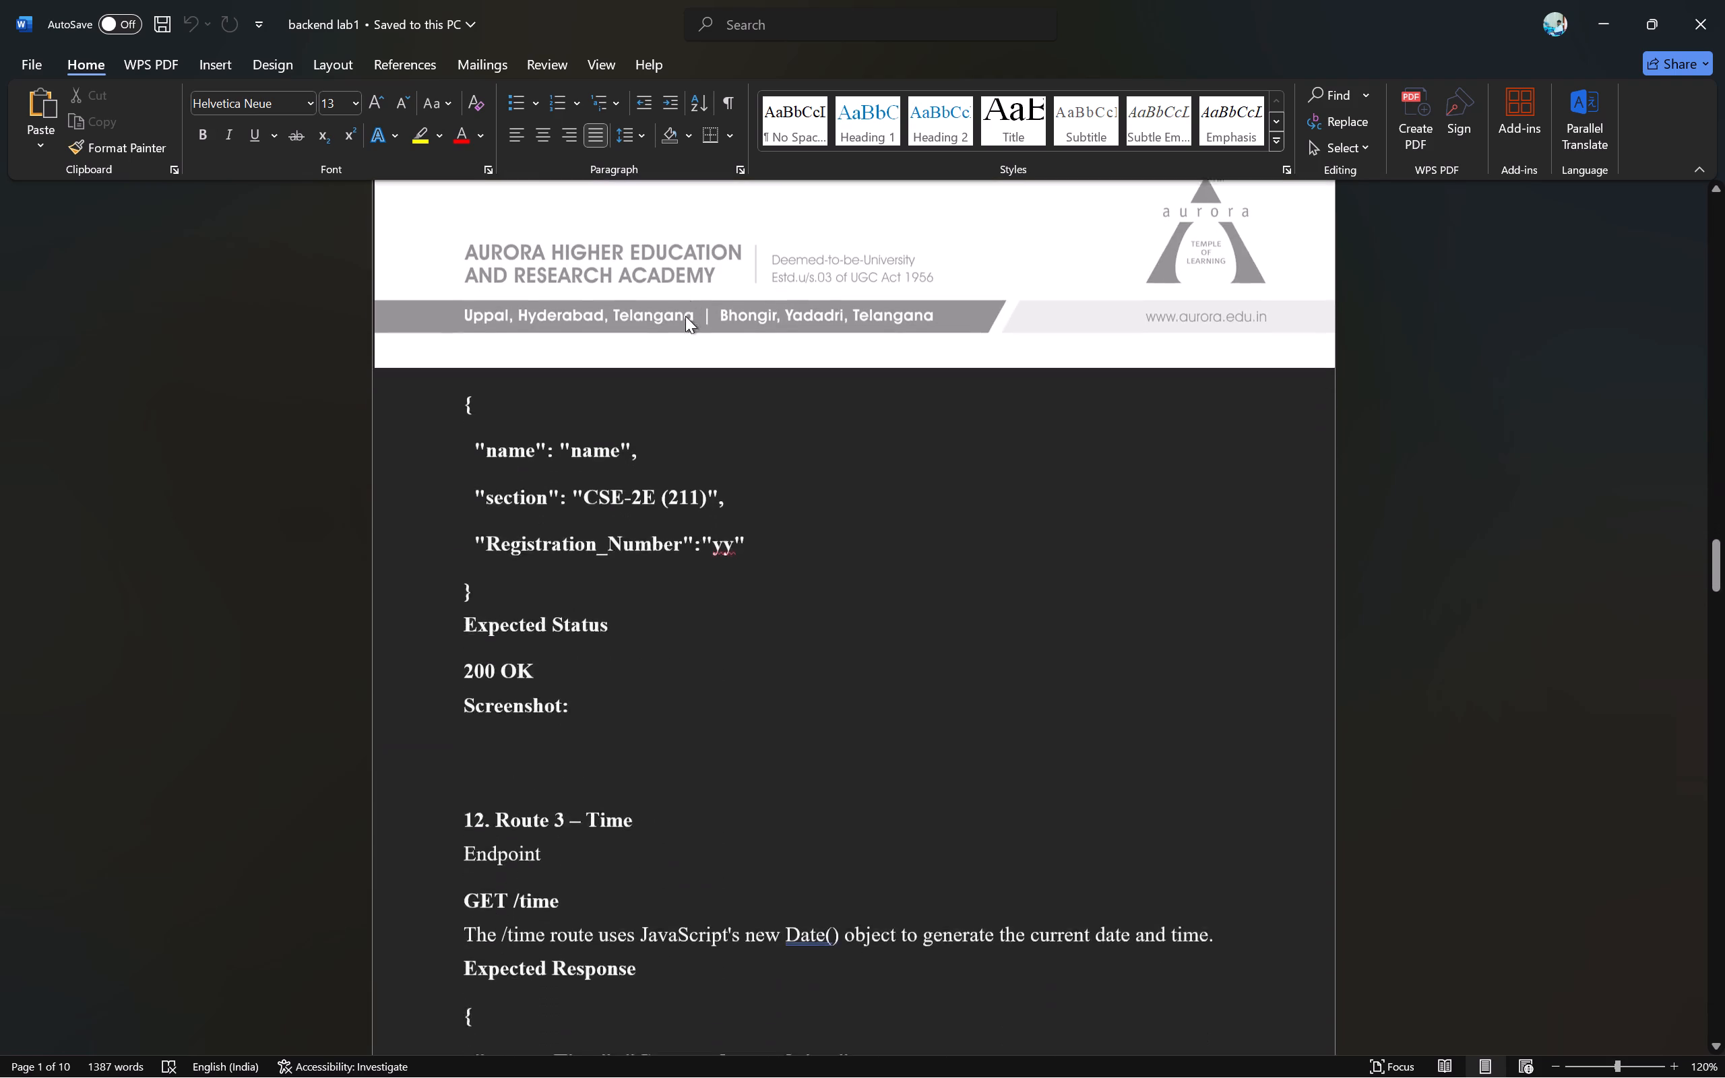
scroll(685, 316, down, 1)
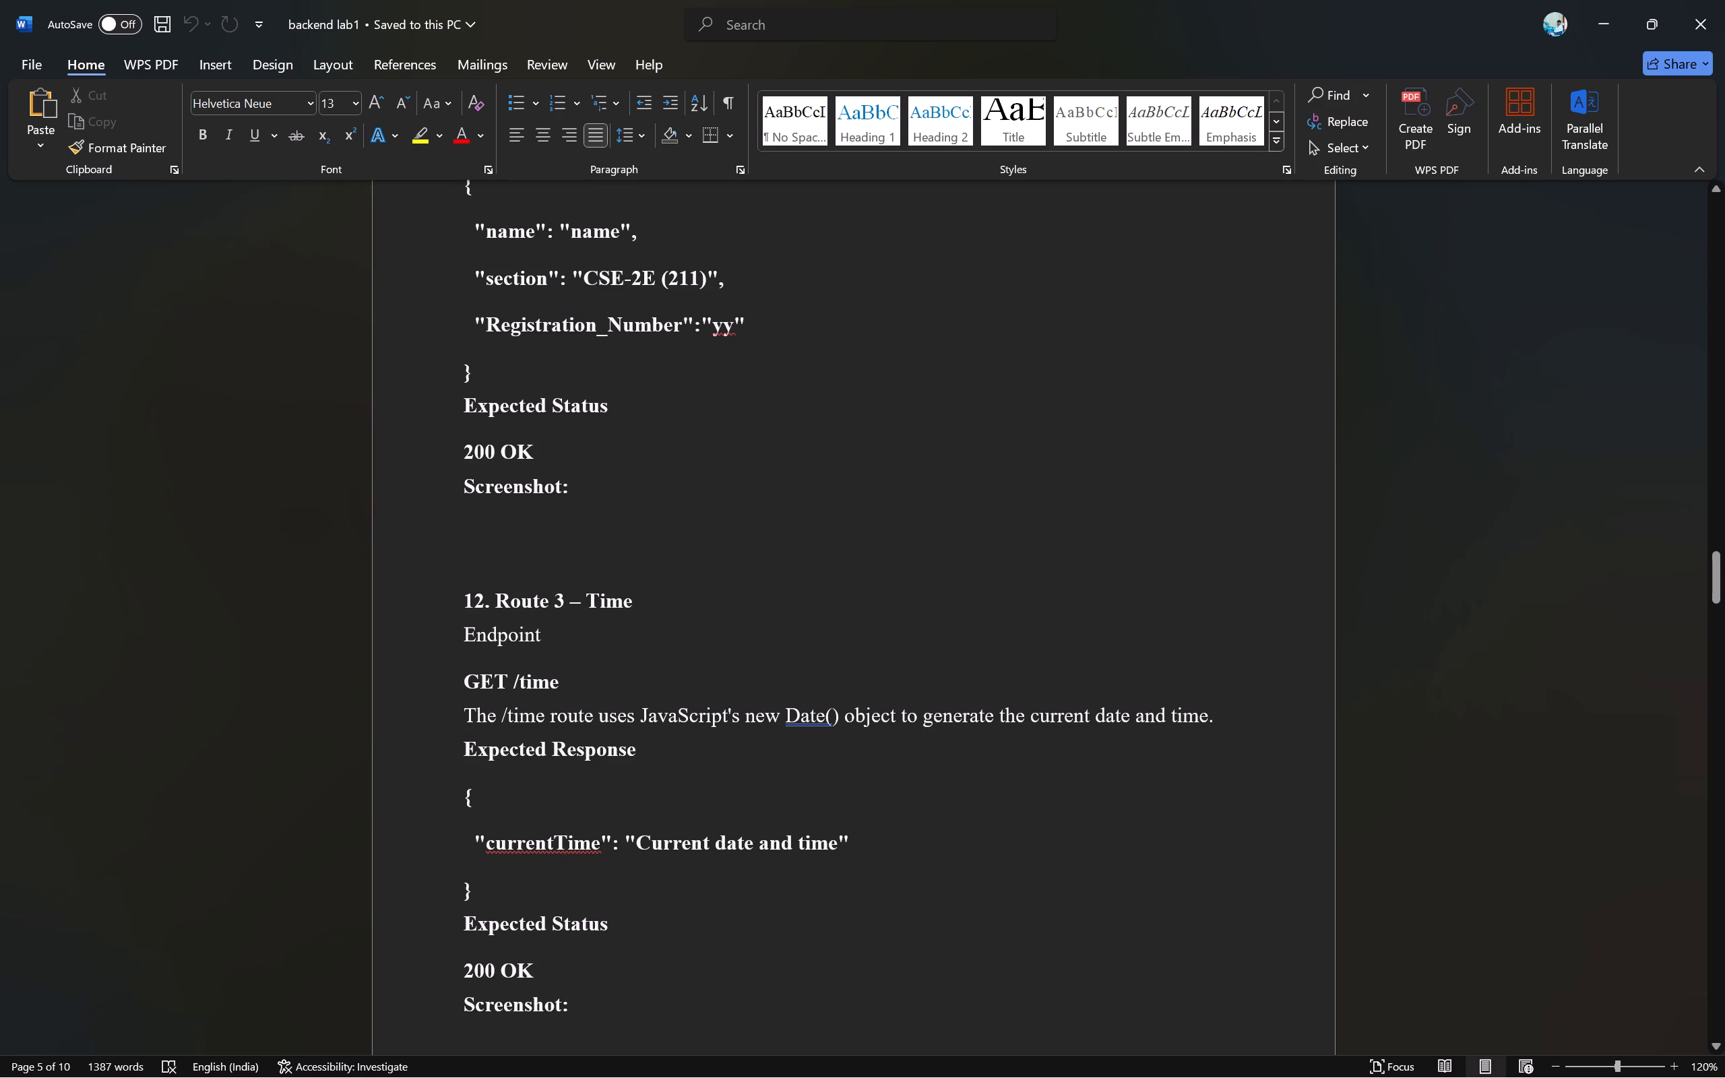
Review the endpoints table, the route sections, 404 error handling, HTTP status codes and local testing for placeholders needing details.
click(620, 247)
scroll(620, 247, up, 5)
scroll(620, 247, right, 1)
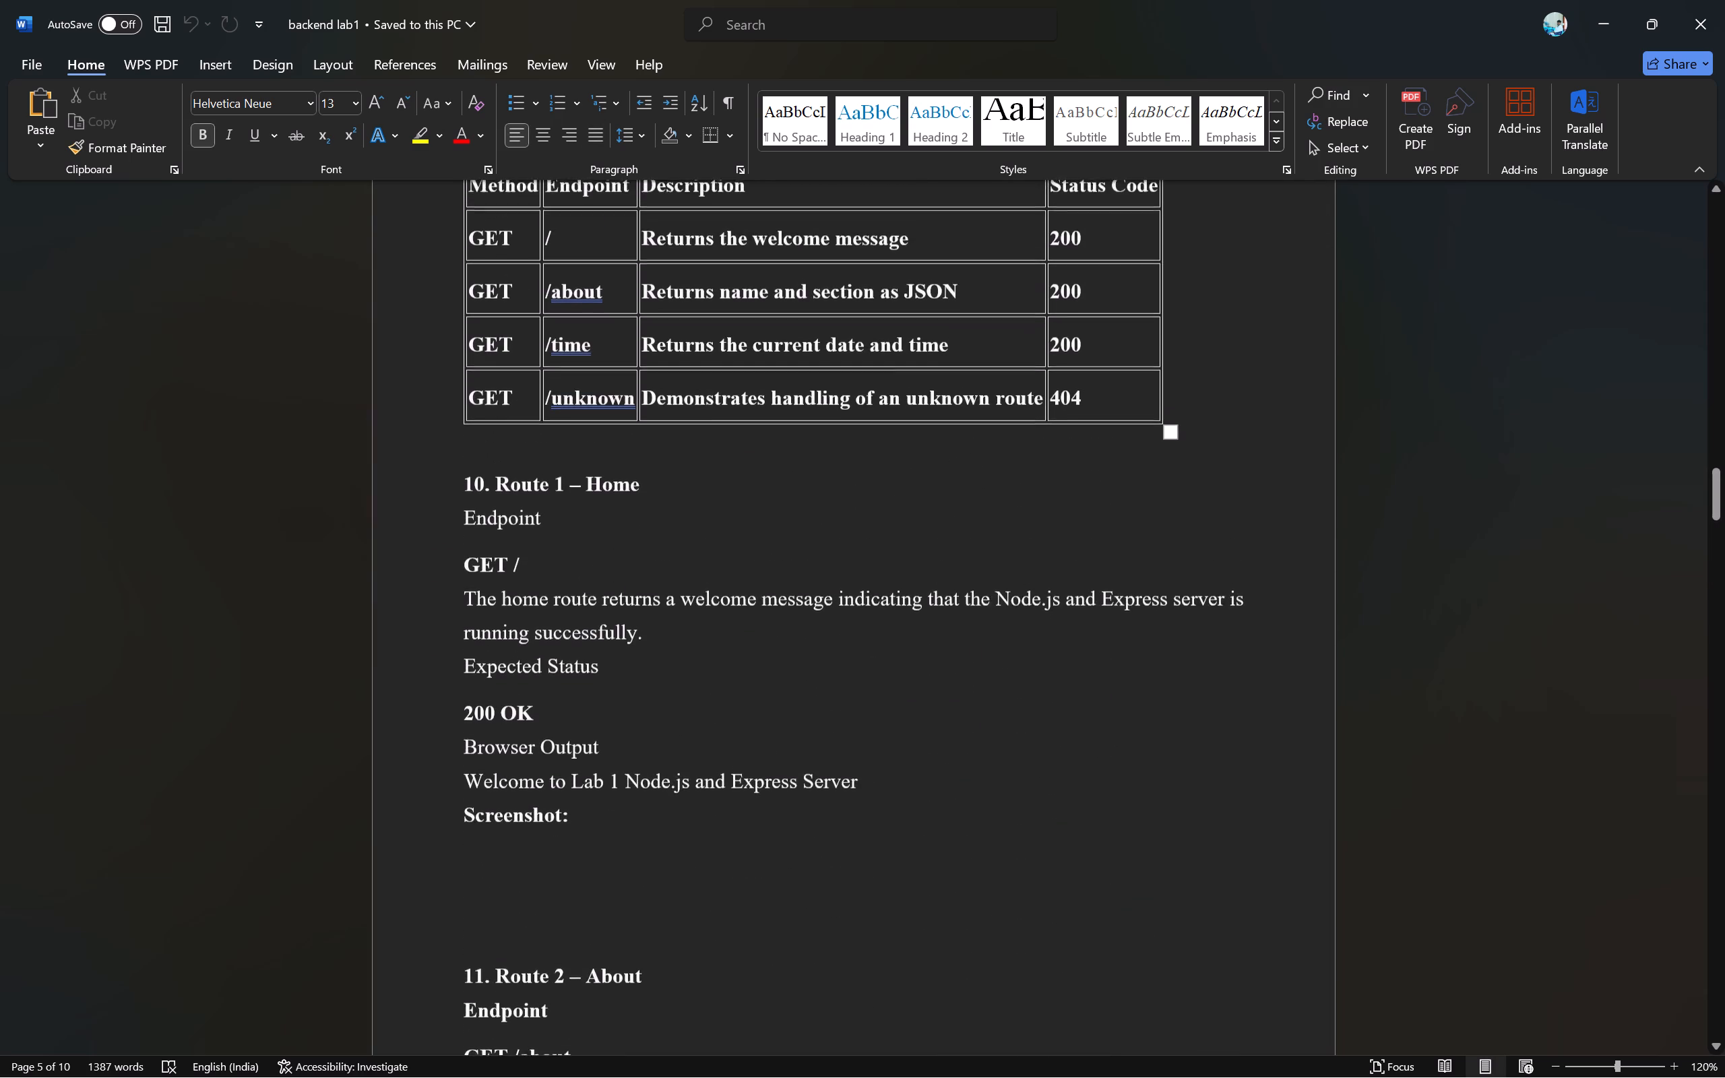
scroll(620, 247, right, 2)
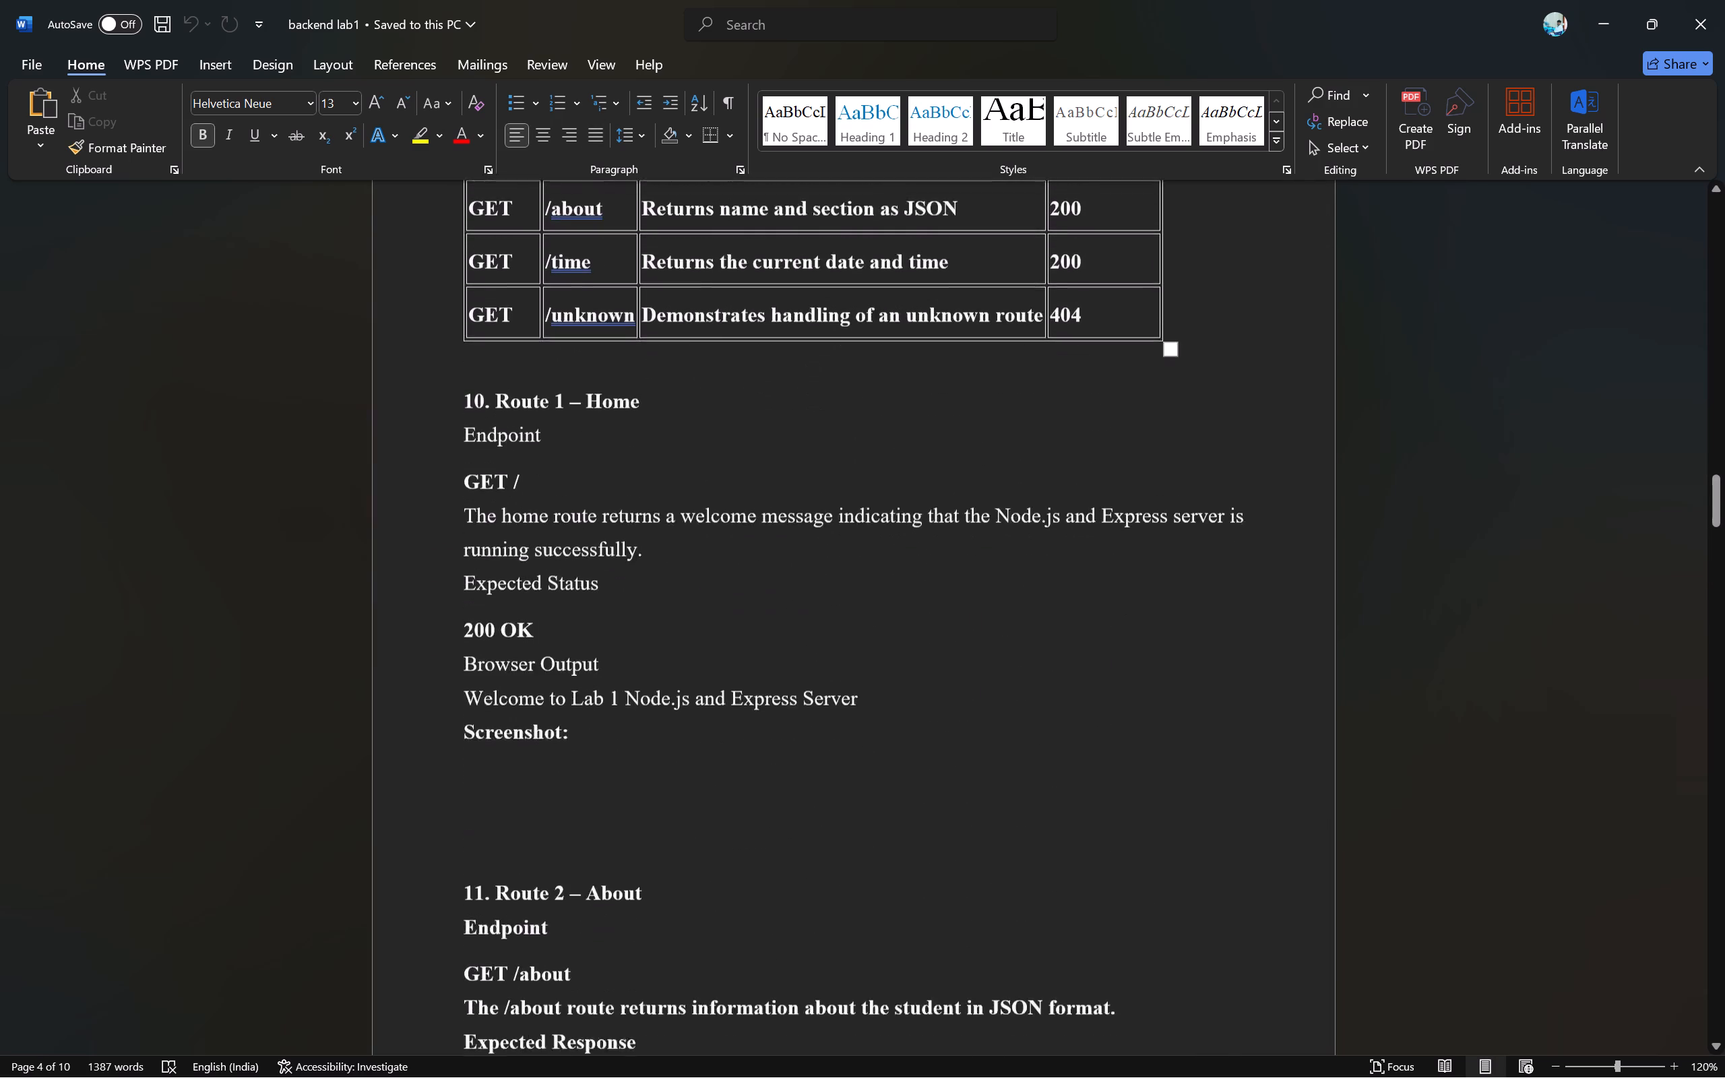
scroll(620, 247, right, 1)
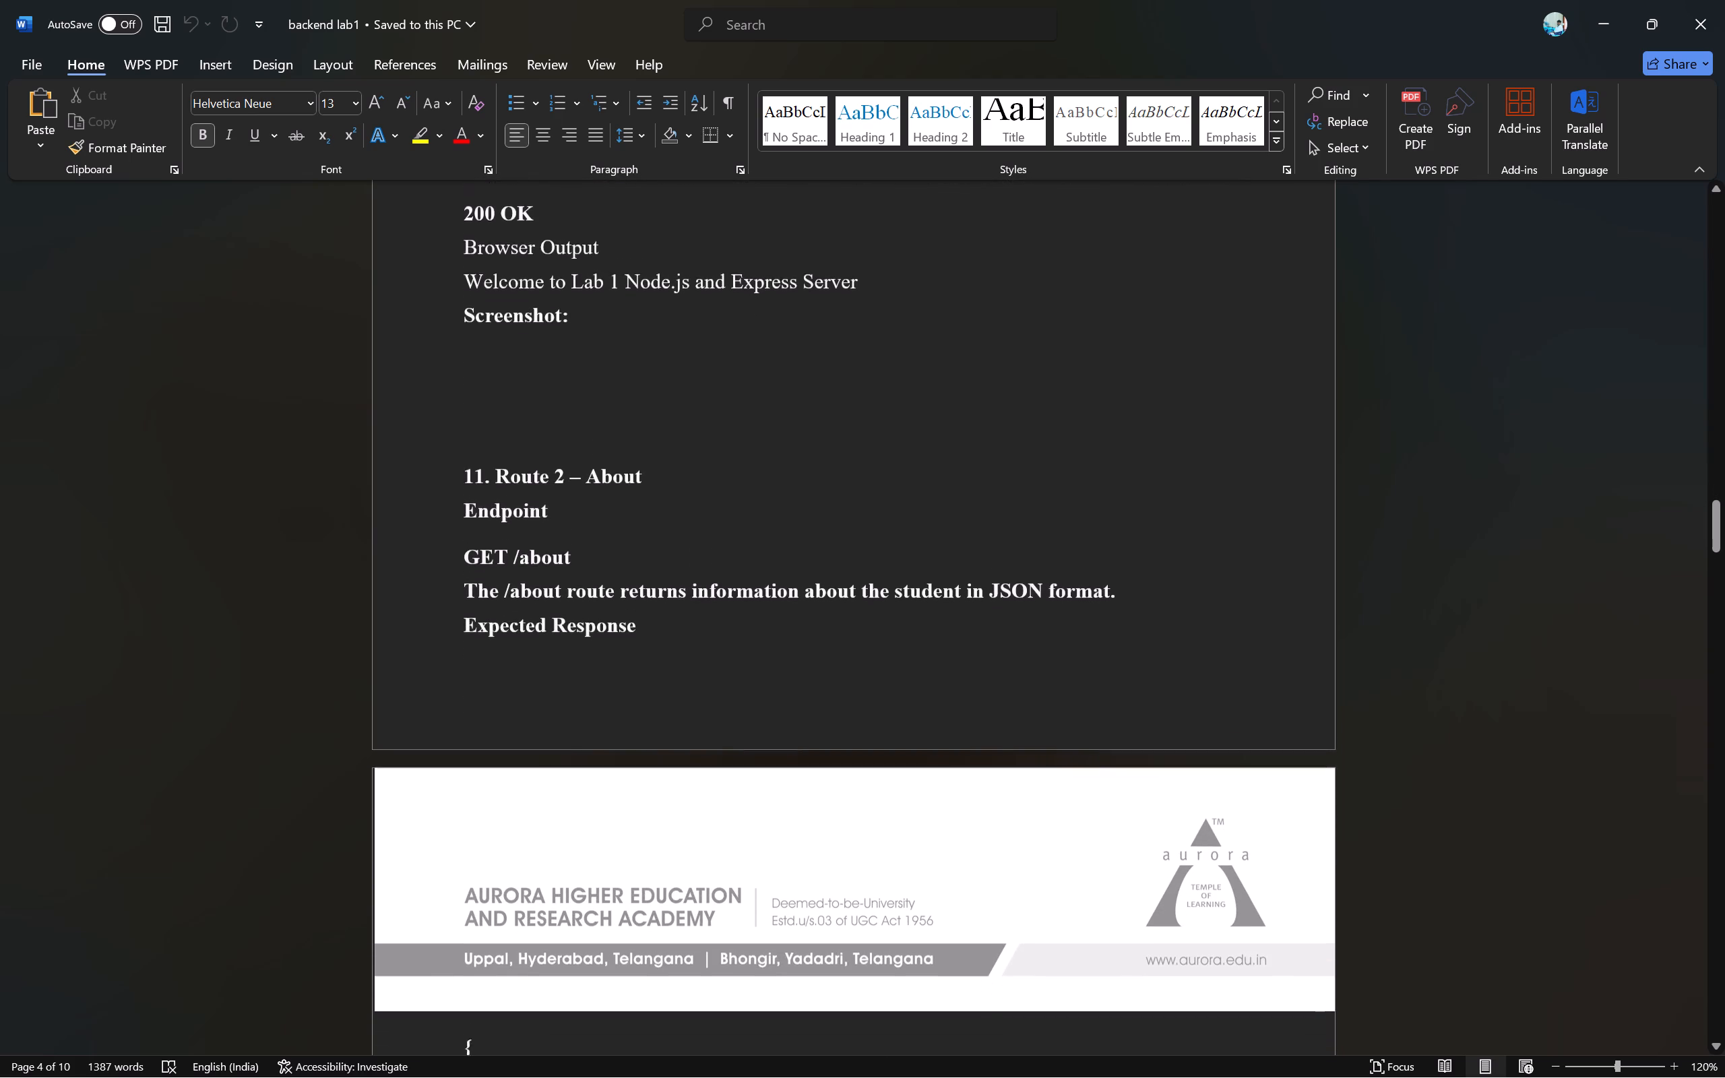
scroll(620, 247, right, 1)
scroll(620, 247, up, 2)
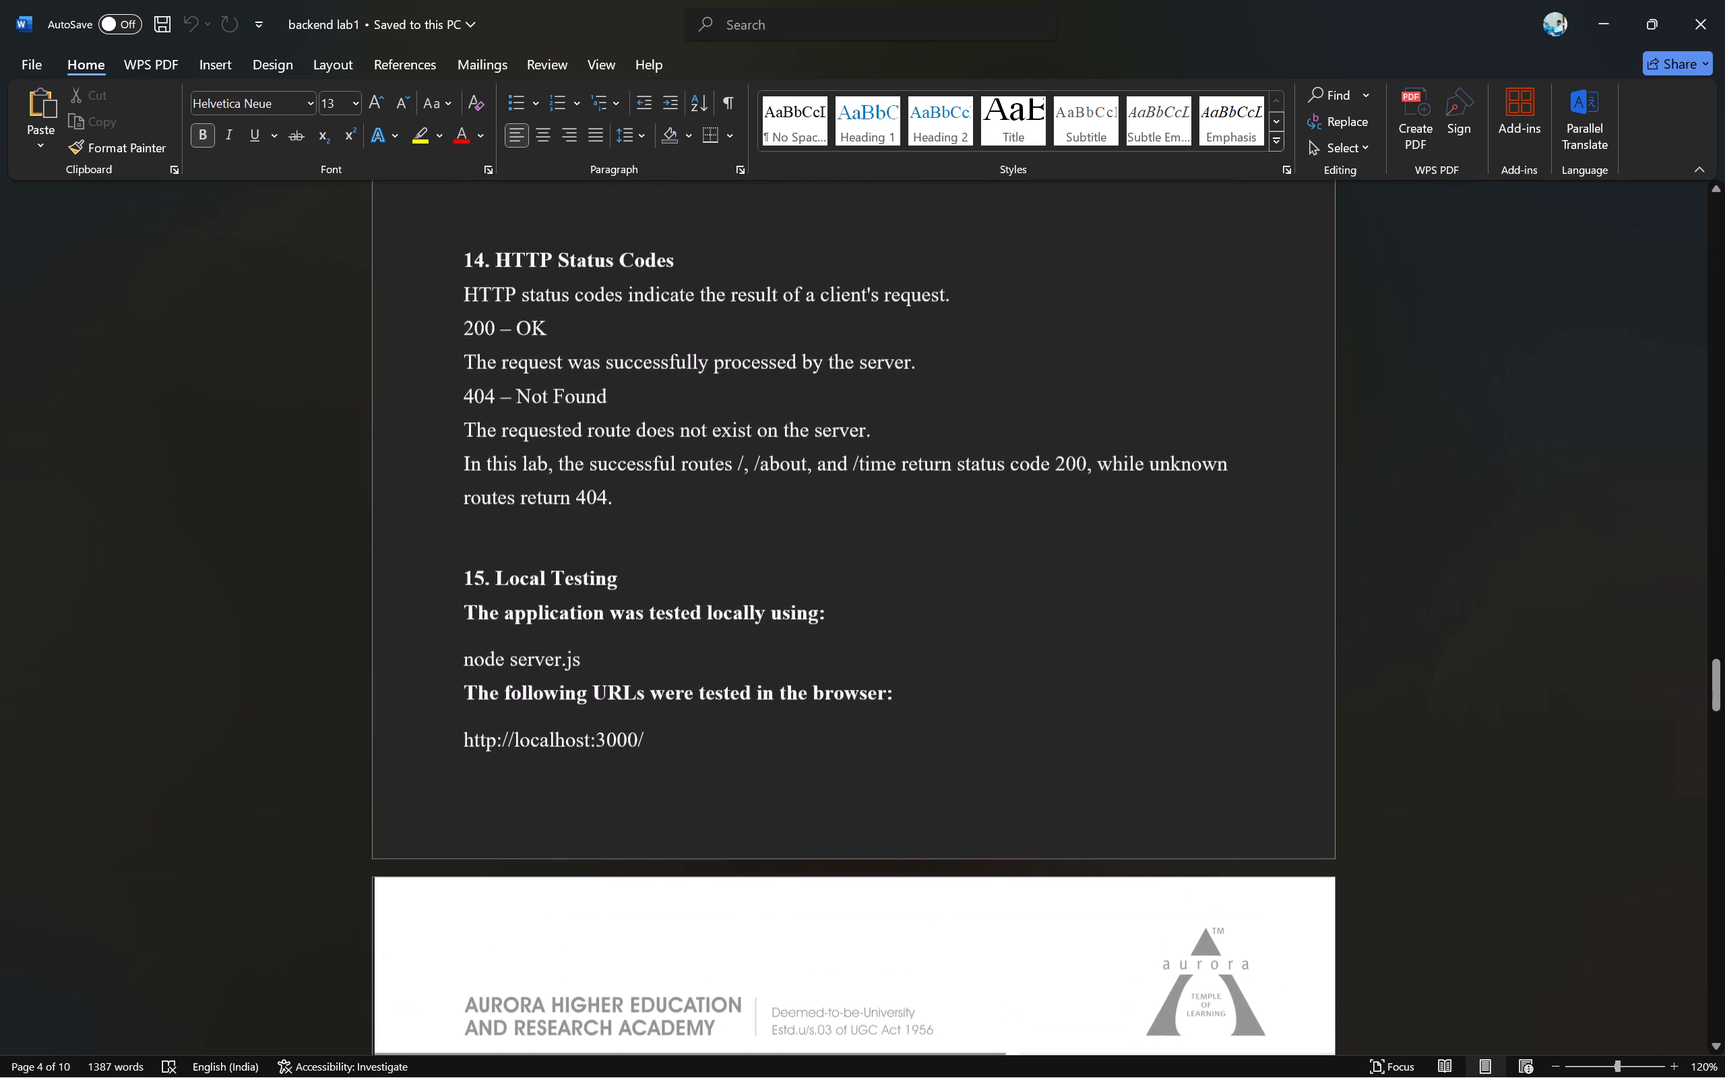
scroll(620, 247, up, 6)
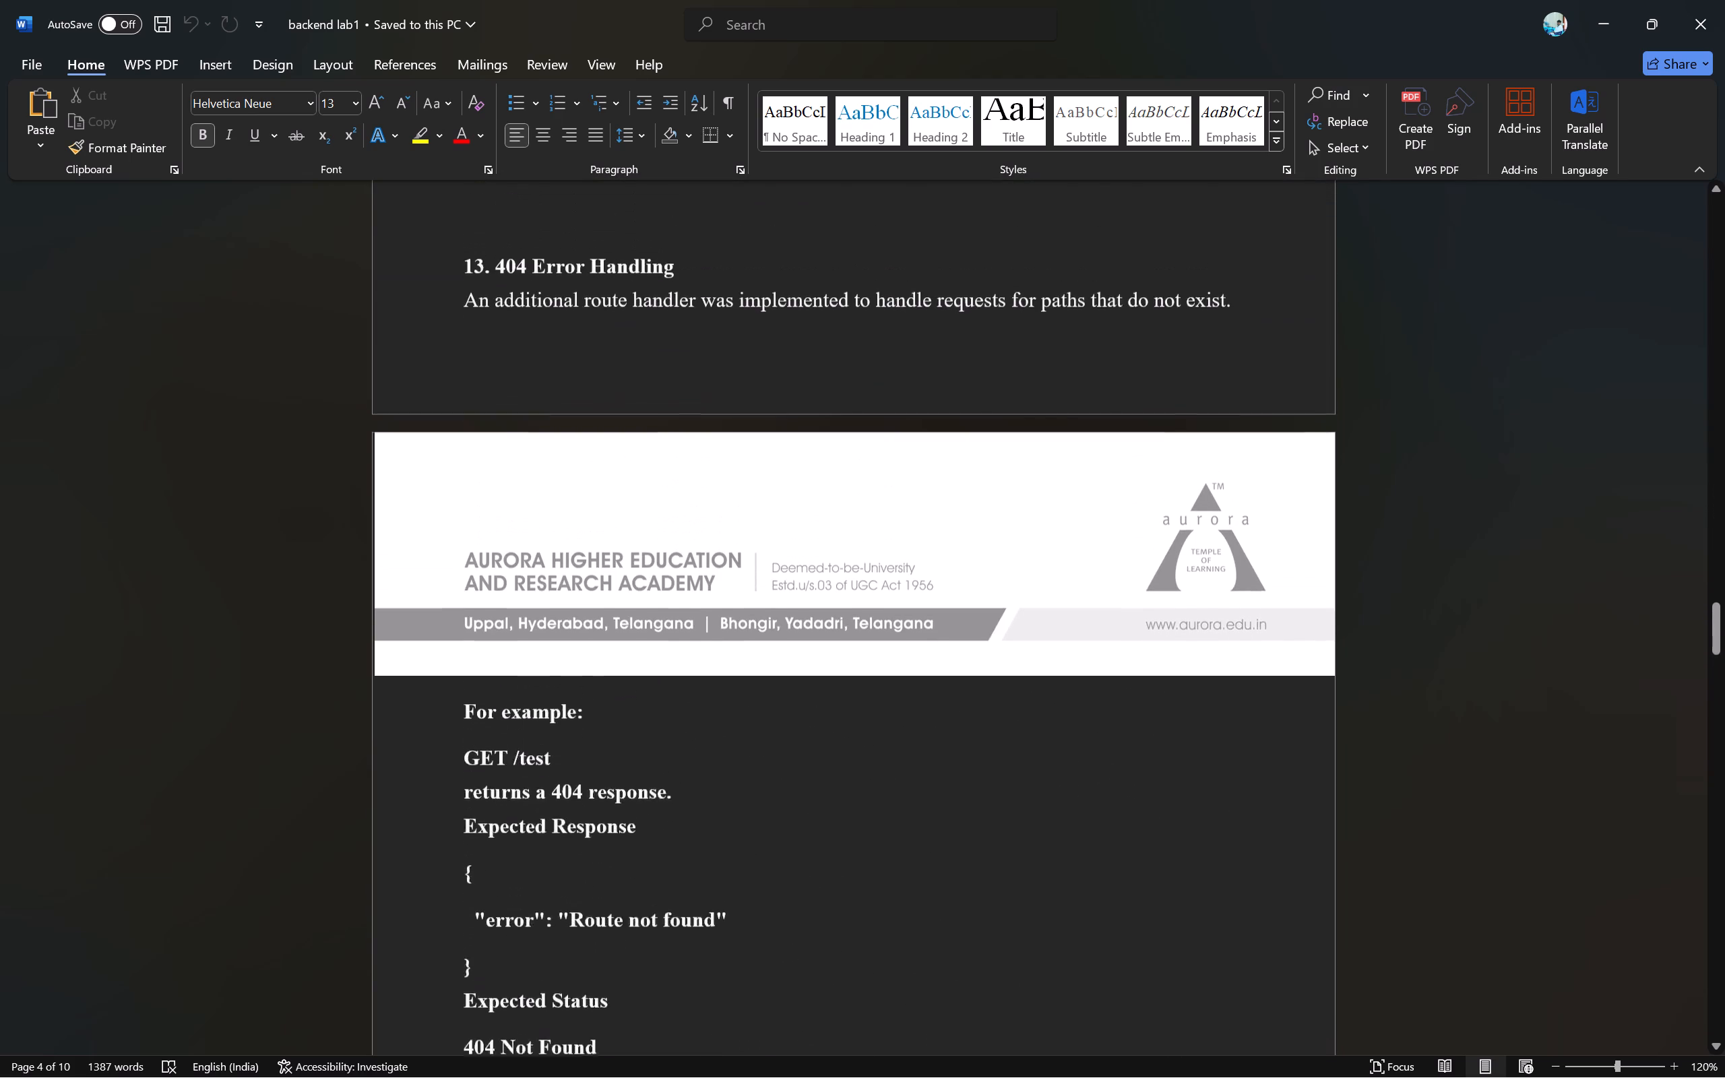
scroll(620, 247, up, 4)
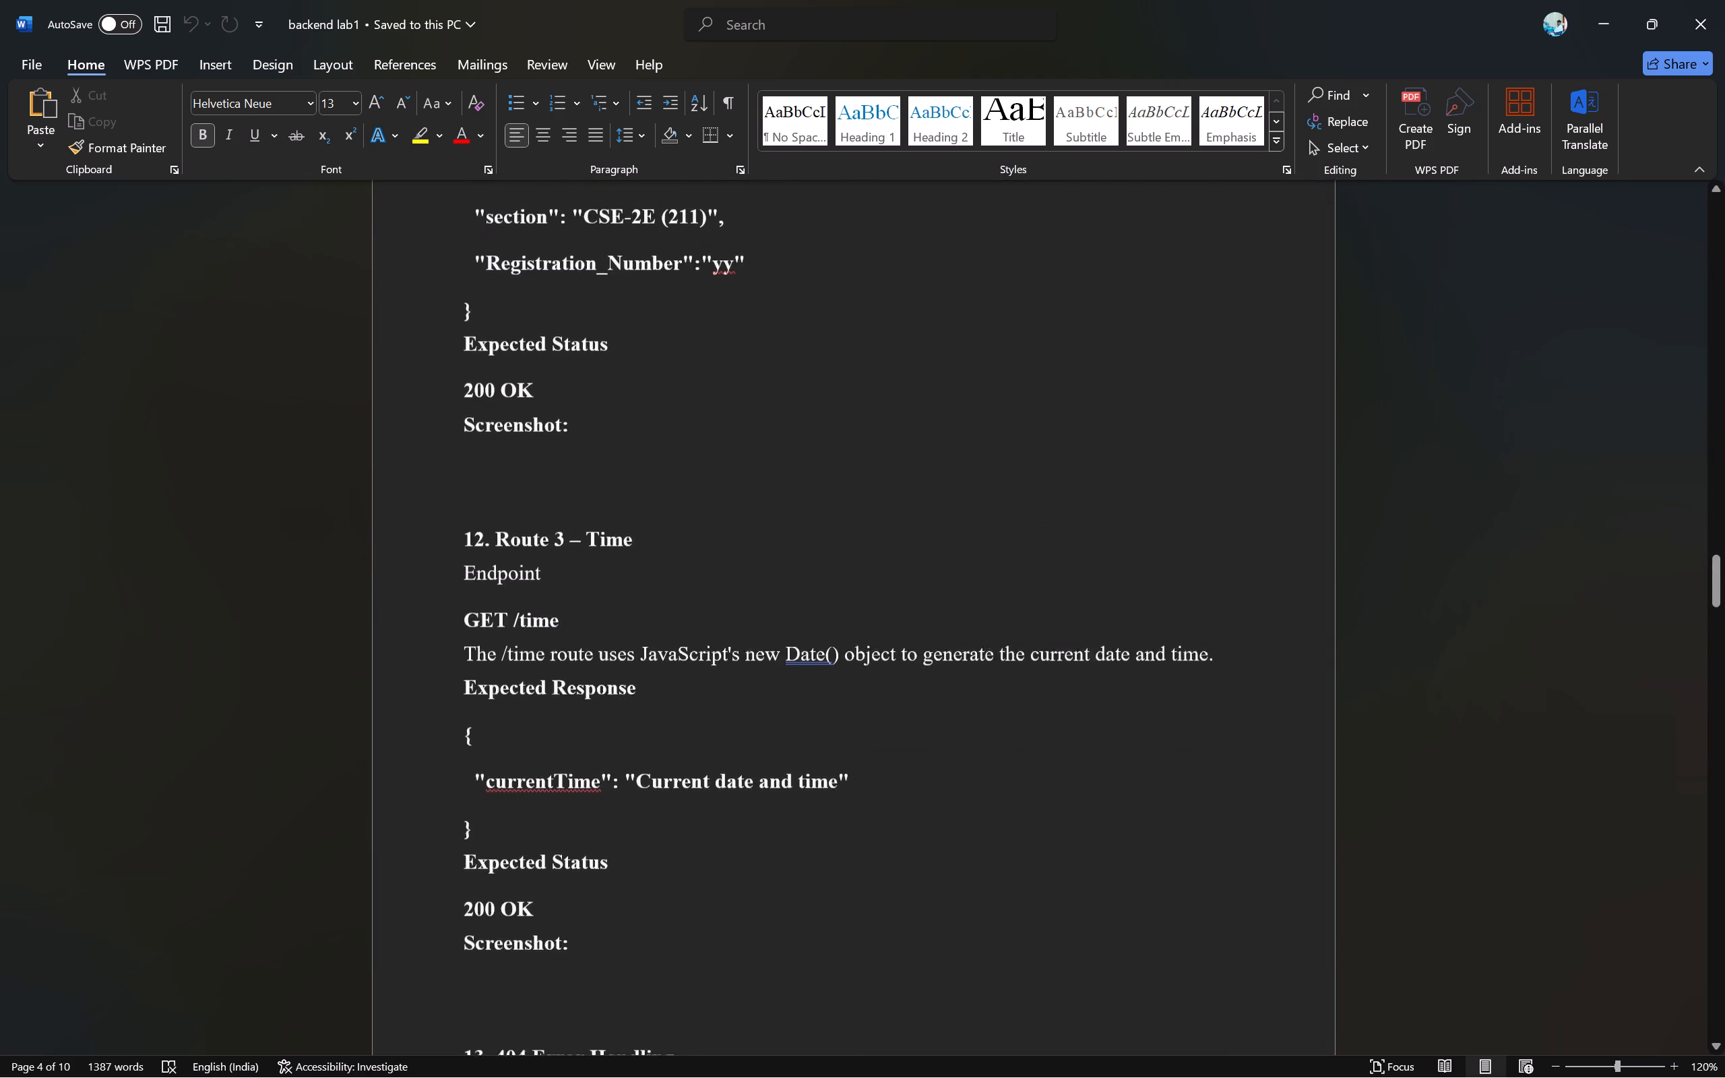
scroll(620, 247, up, 1)
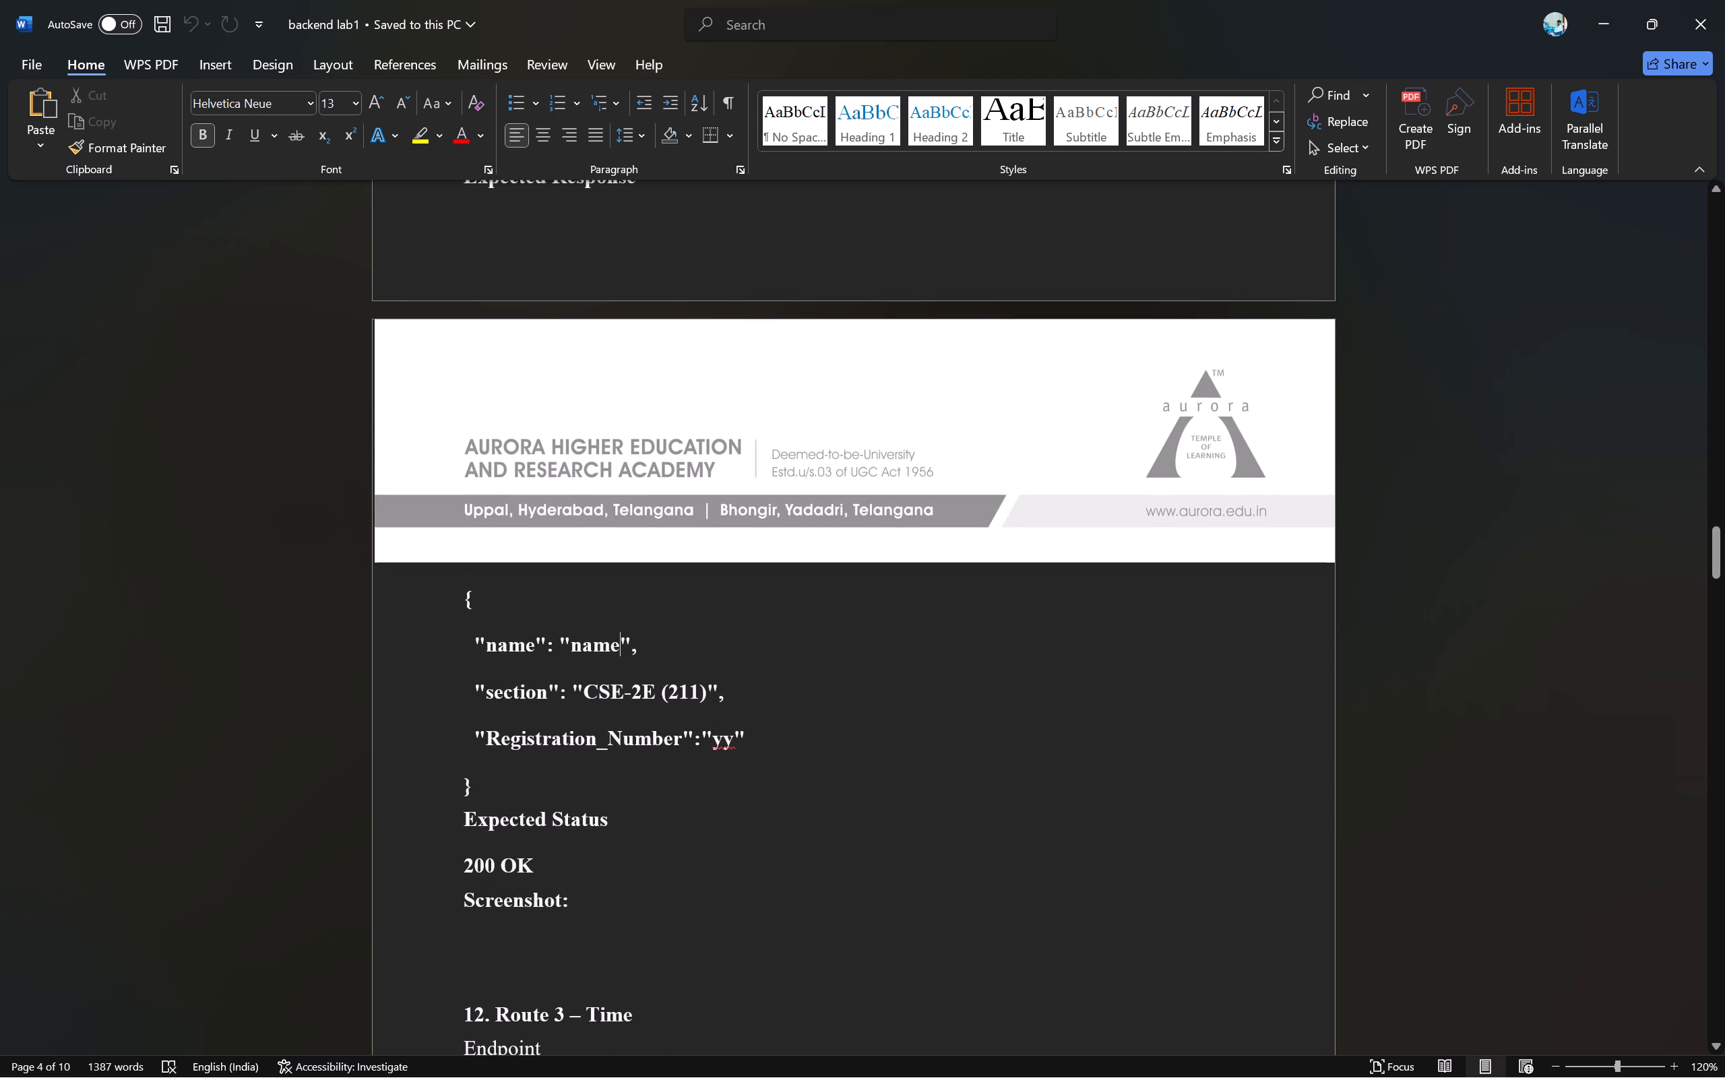
Replace the placeholder "name" value in the Route 2 /about response with the student's name, consulting the deployed /about page in Chrome.
key(BackSpace)
key(BackSpace)
key(BackSpace)
key(BackSpace)
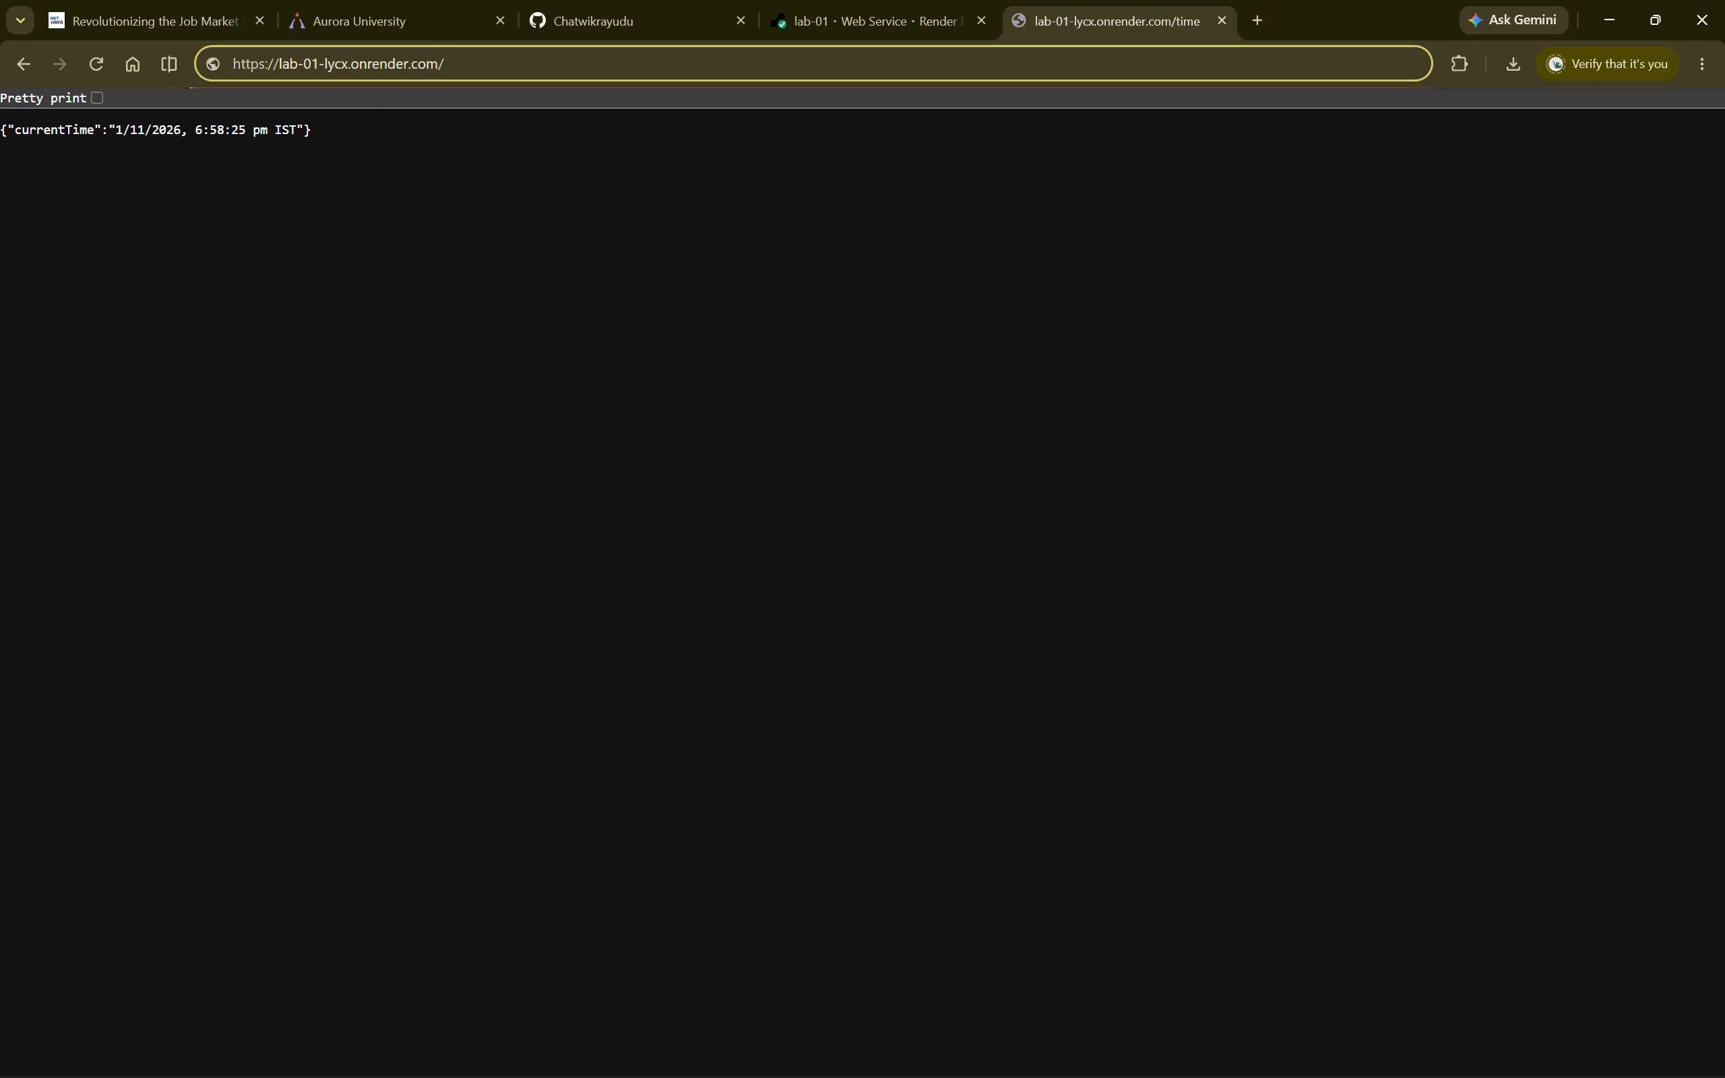
scroll(468, 57, right, 8)
scroll(431, 230, right, 8)
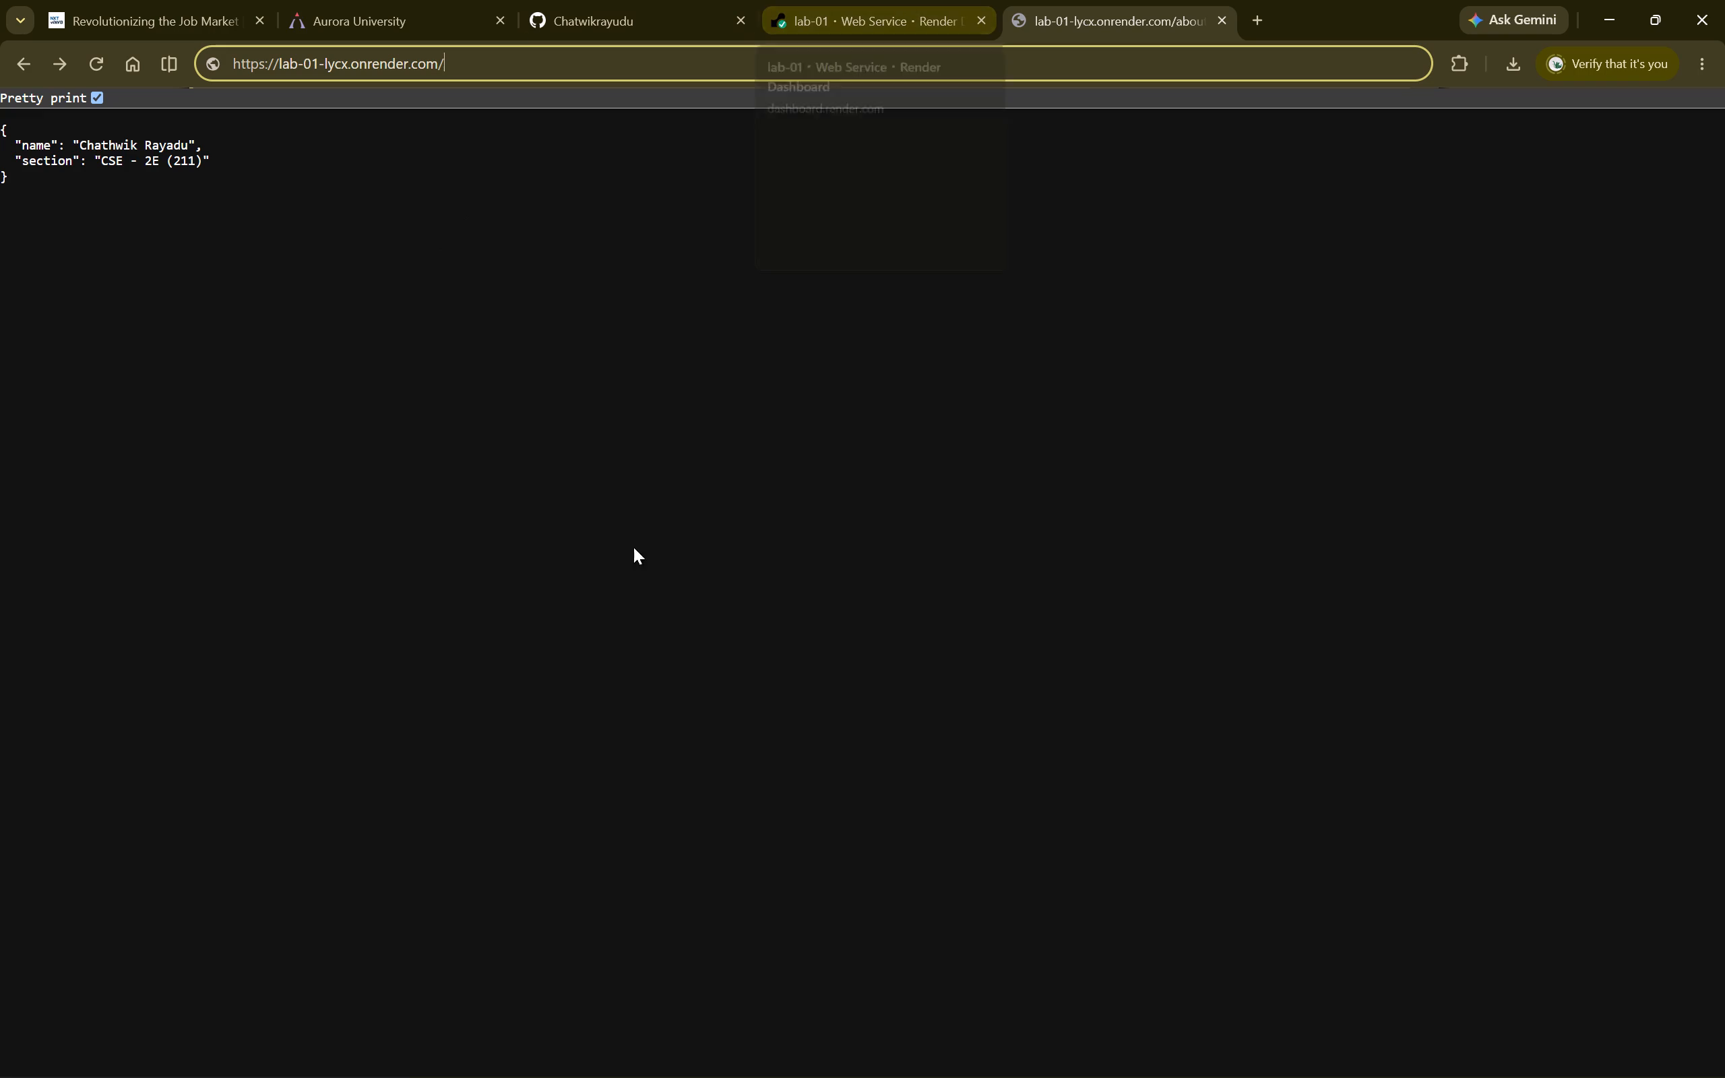
click(825, 34)
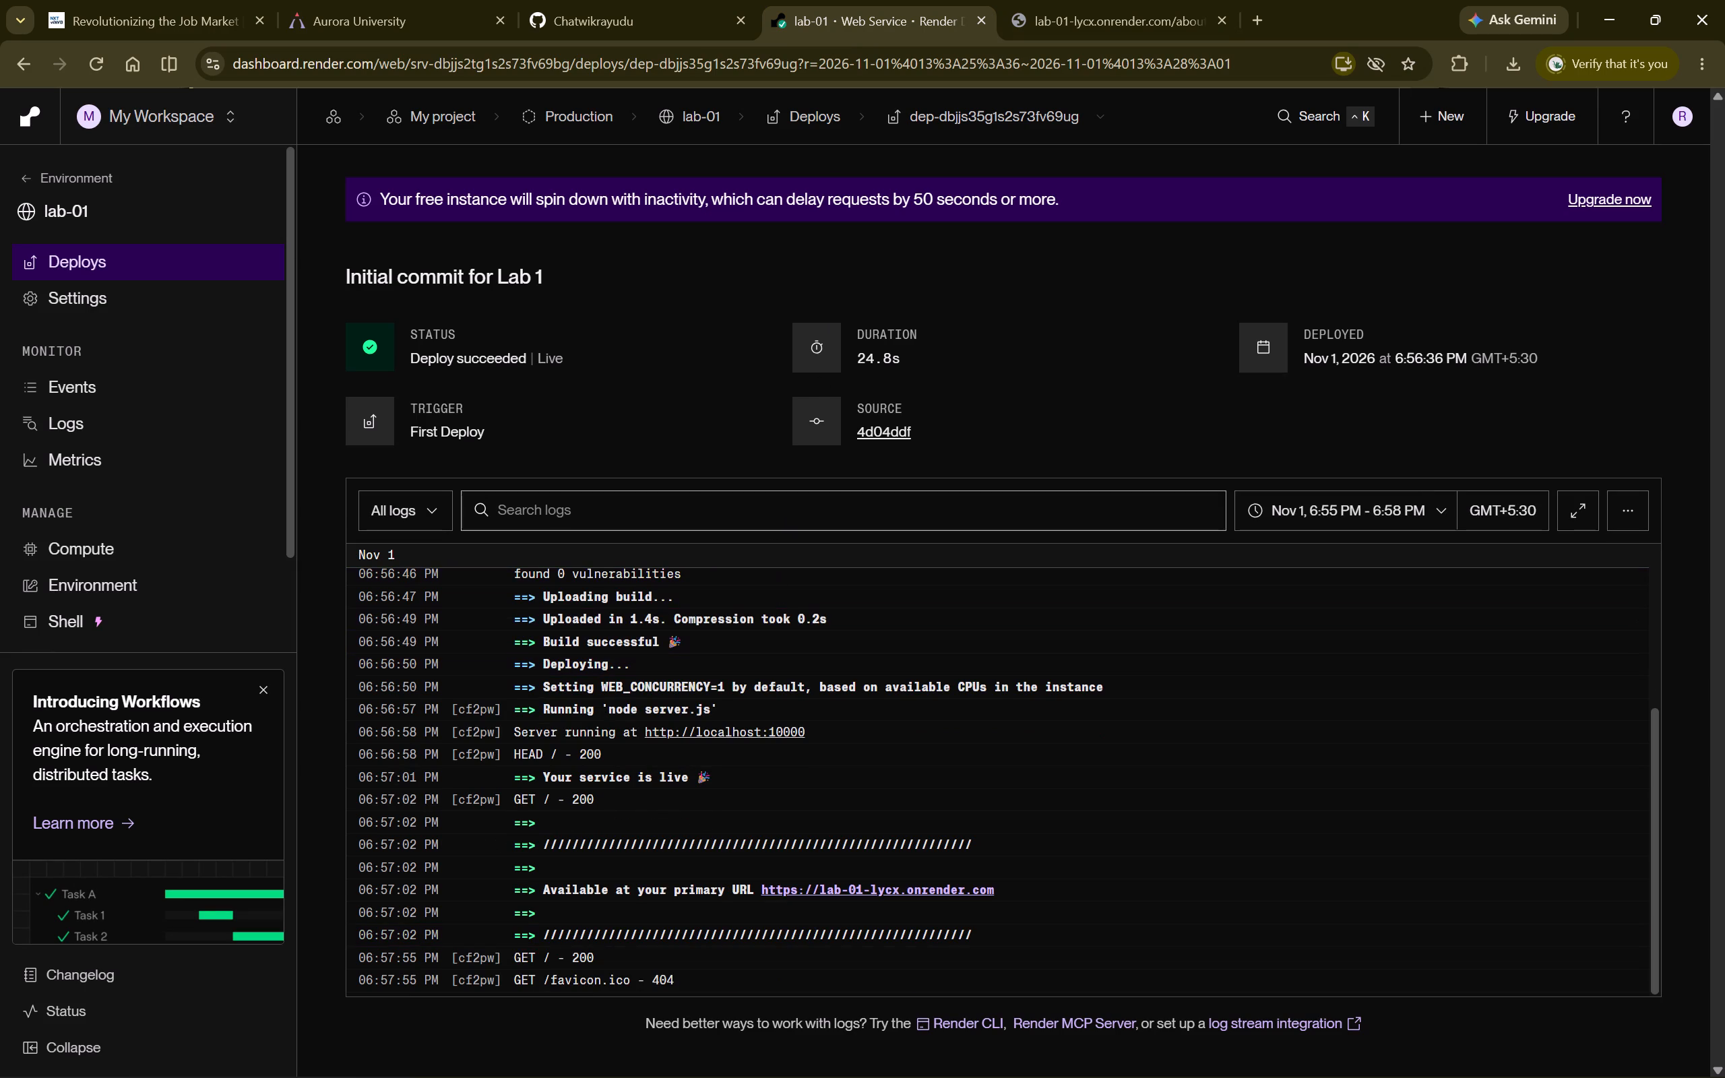
scroll(811, 695, up, 8)
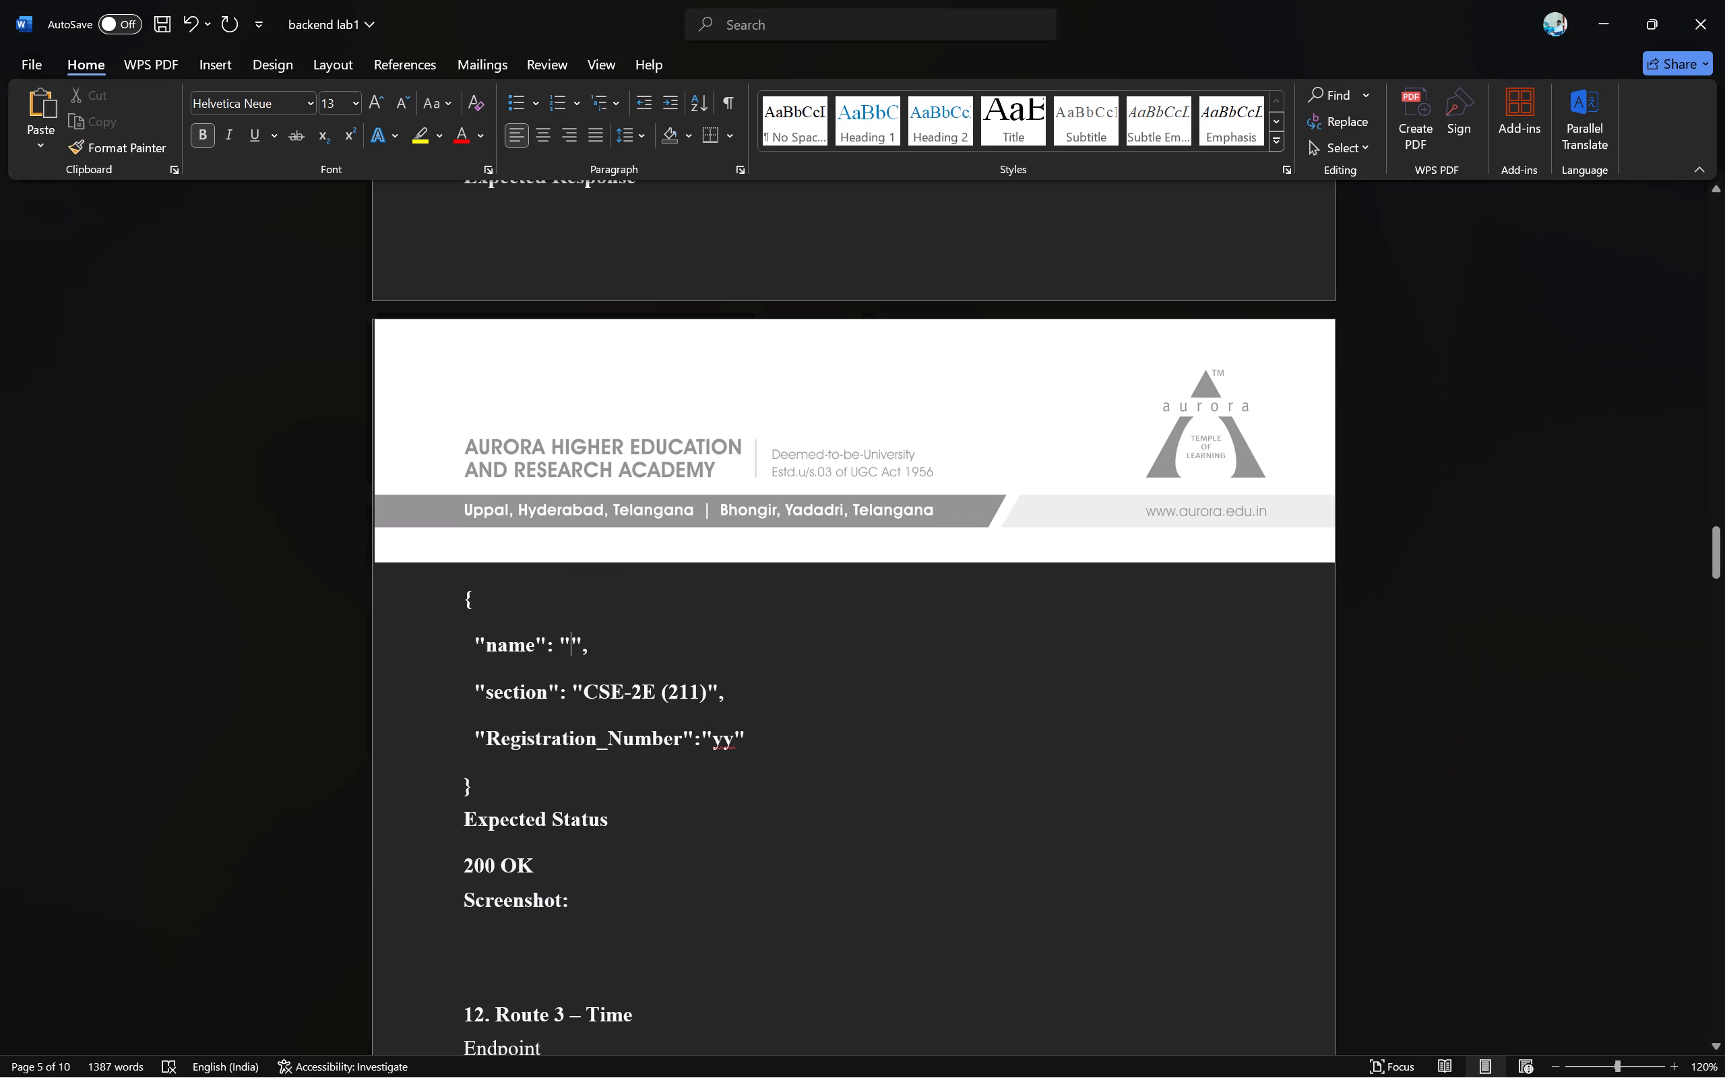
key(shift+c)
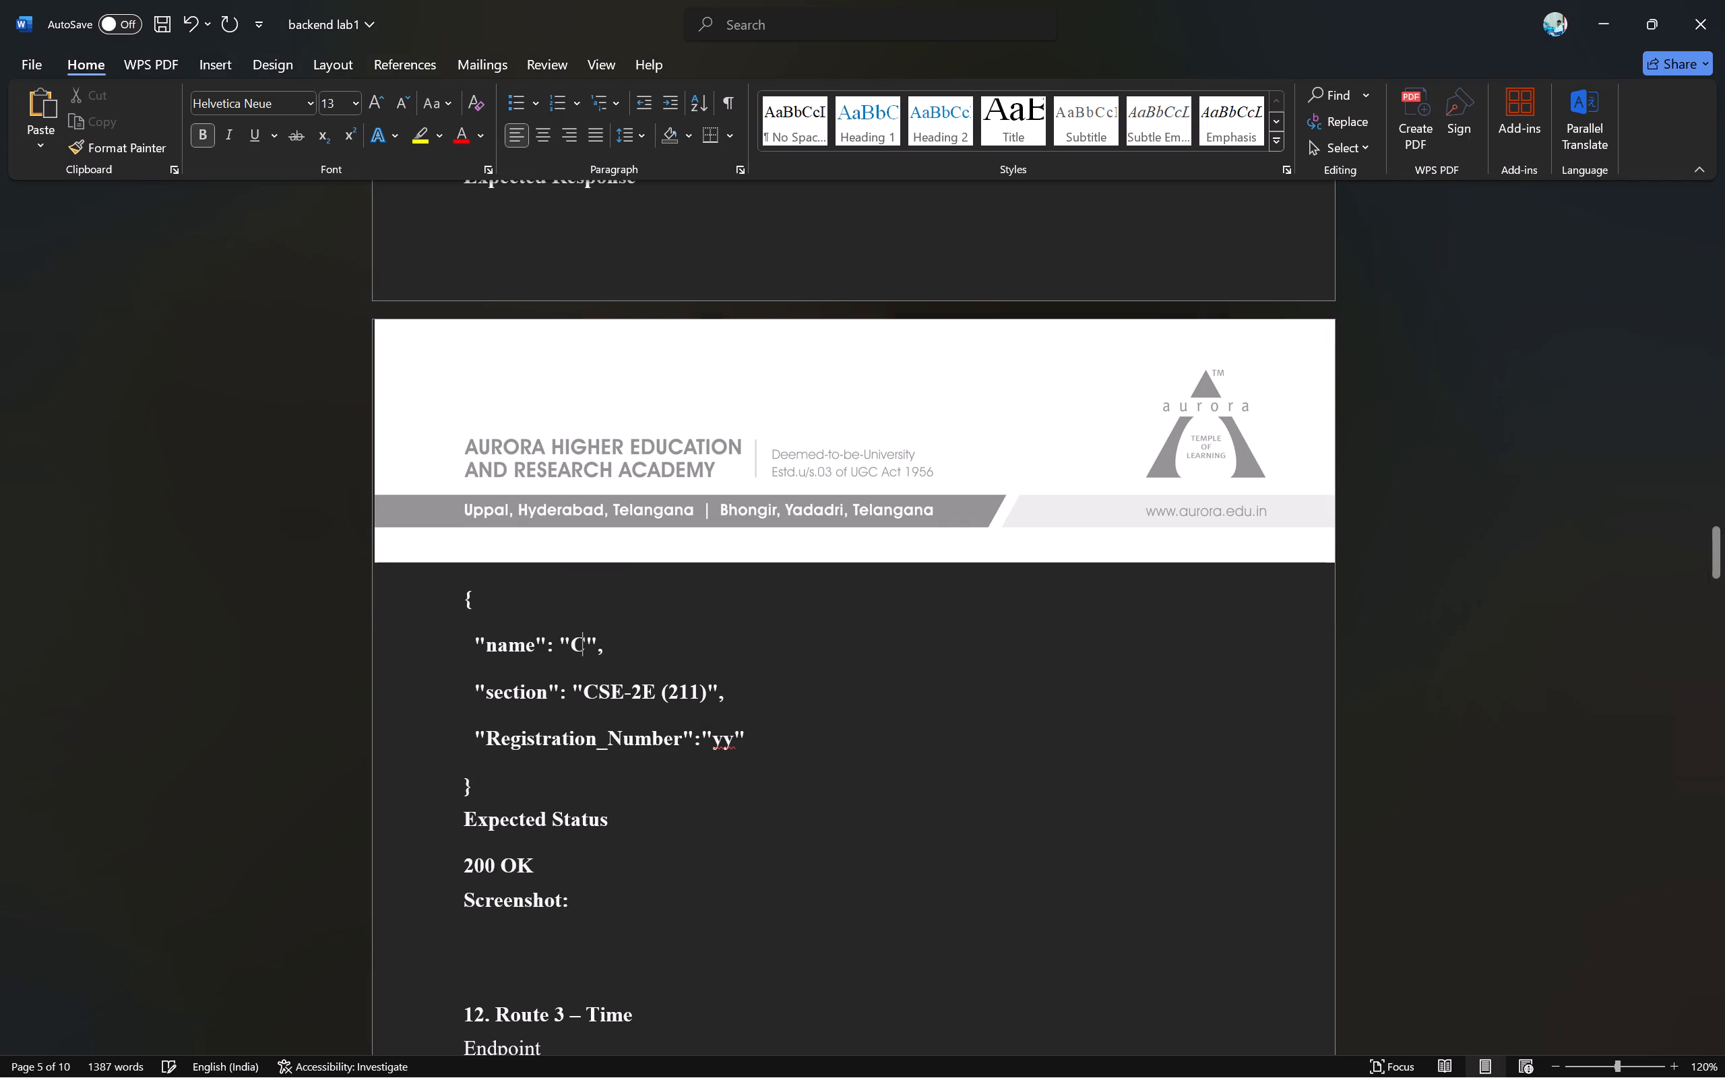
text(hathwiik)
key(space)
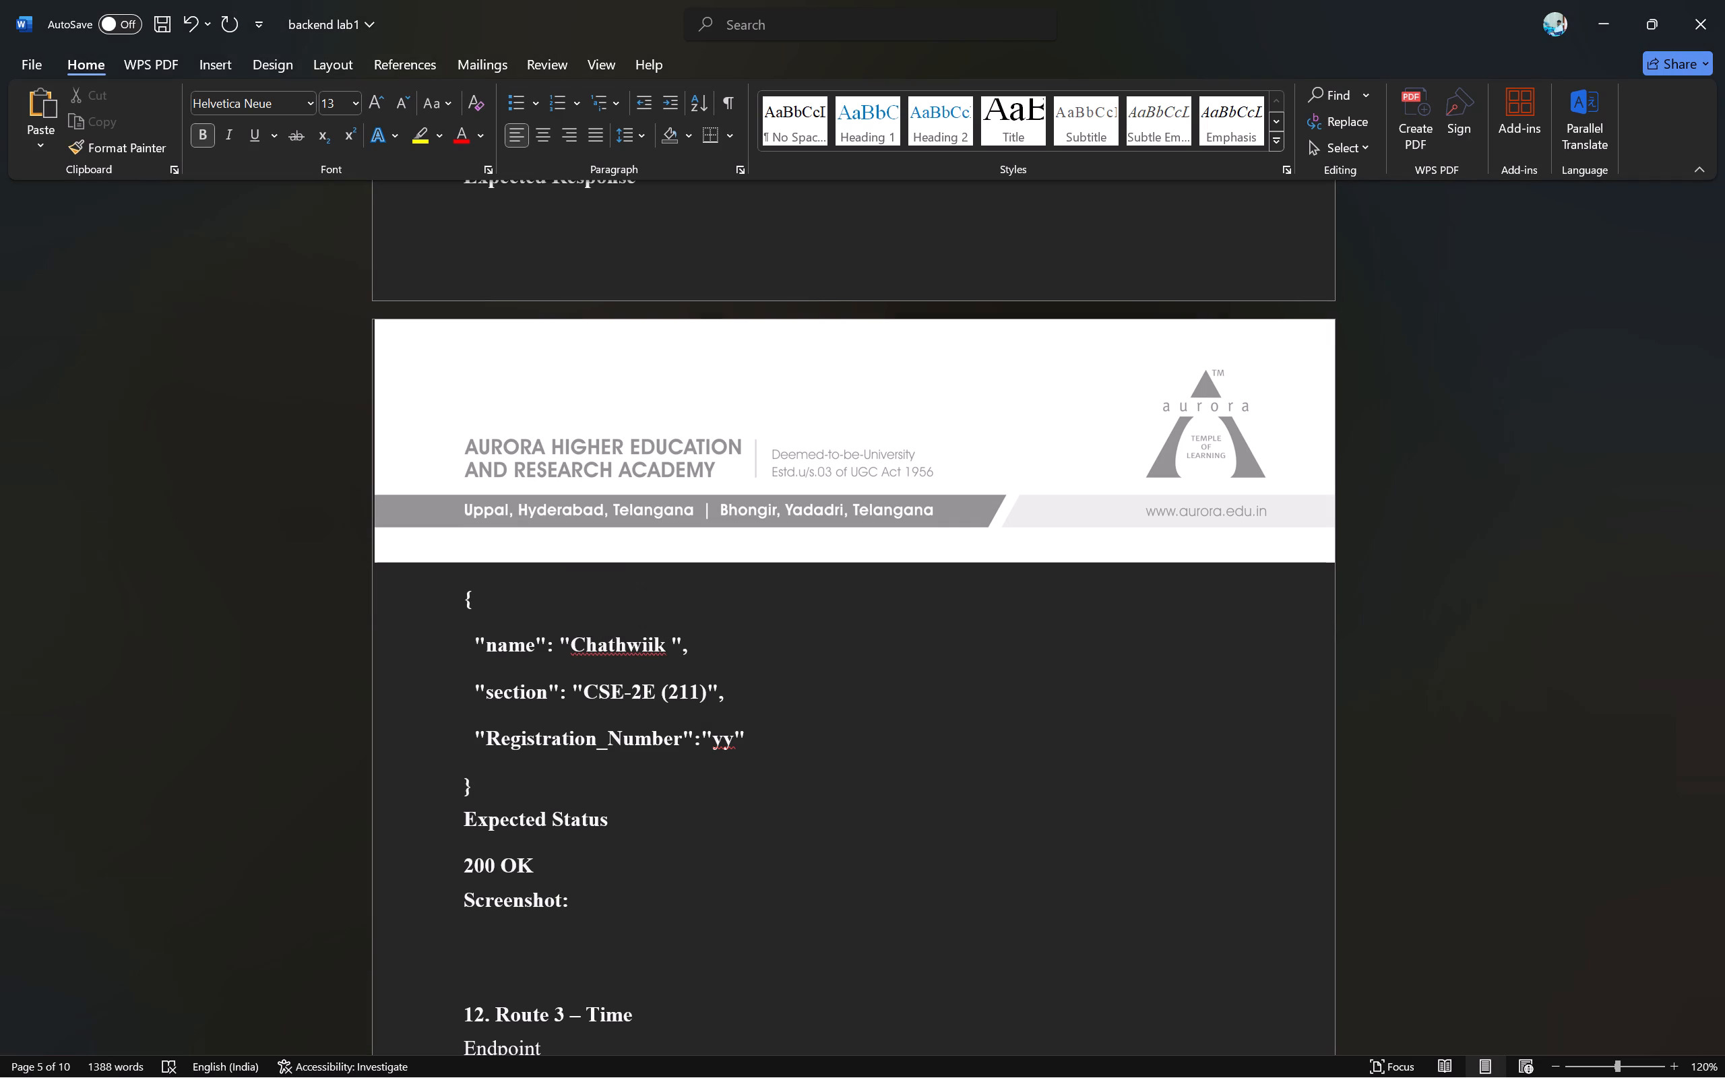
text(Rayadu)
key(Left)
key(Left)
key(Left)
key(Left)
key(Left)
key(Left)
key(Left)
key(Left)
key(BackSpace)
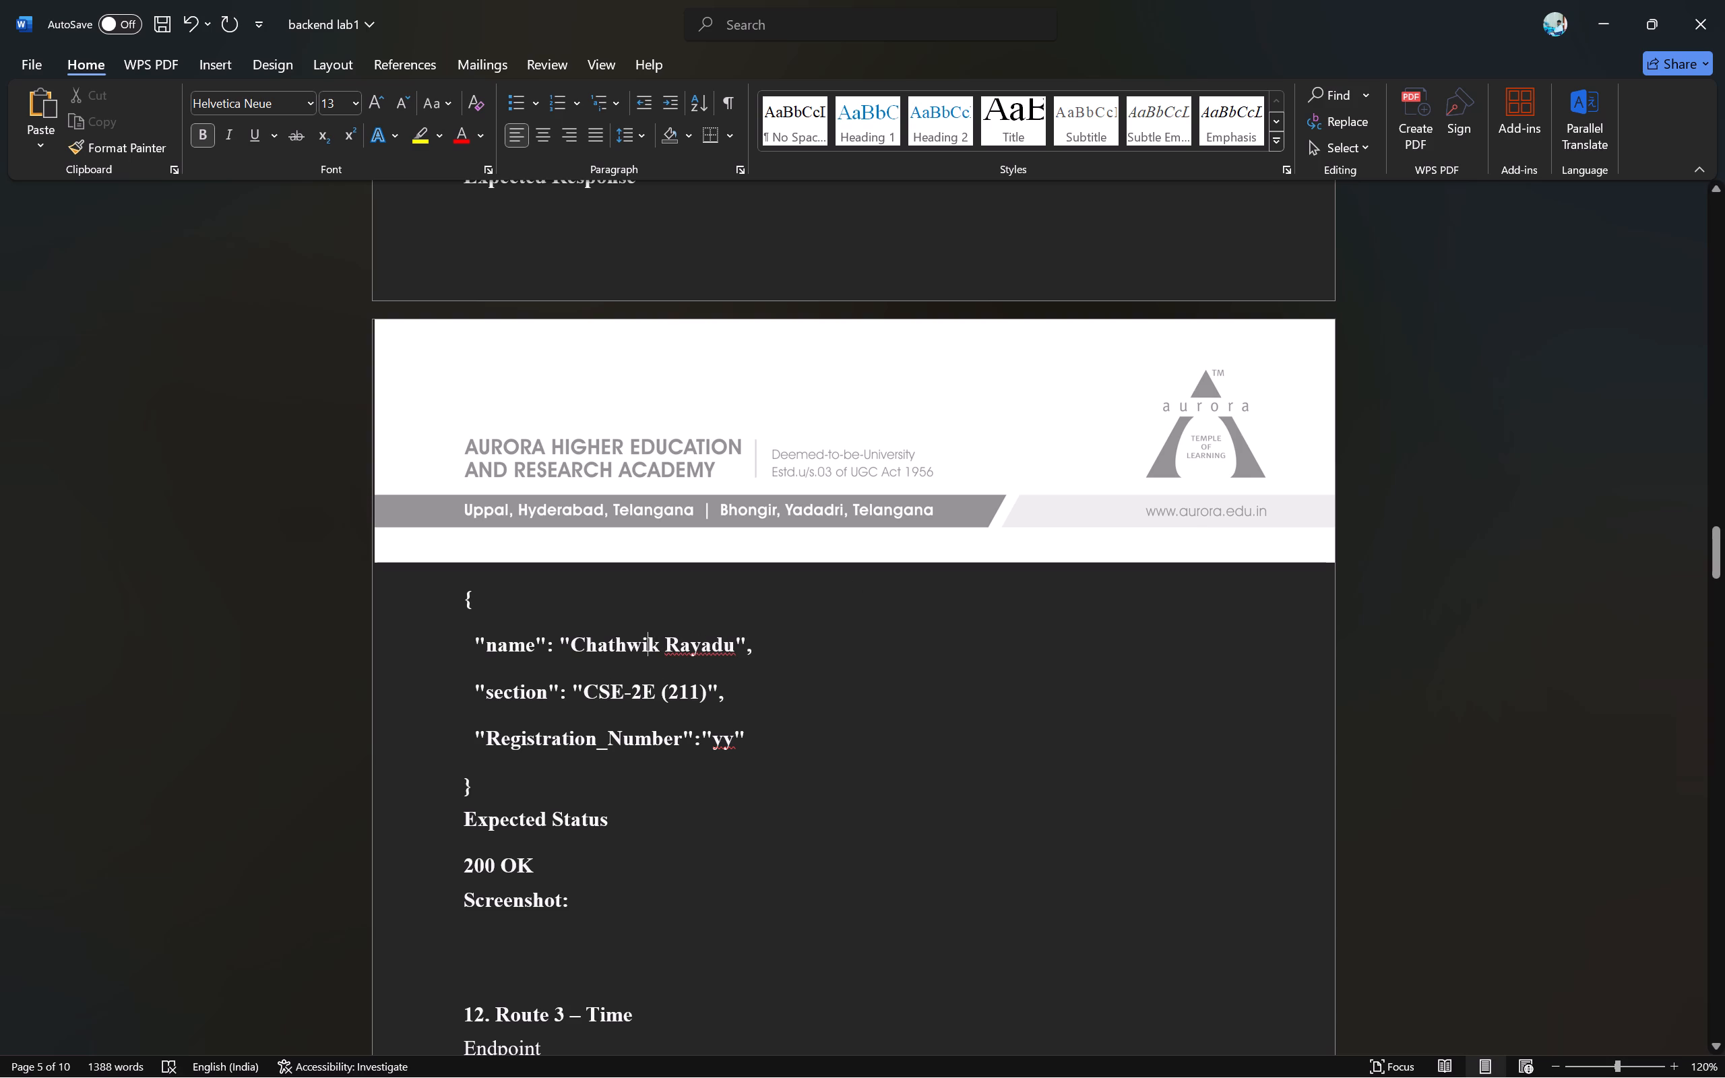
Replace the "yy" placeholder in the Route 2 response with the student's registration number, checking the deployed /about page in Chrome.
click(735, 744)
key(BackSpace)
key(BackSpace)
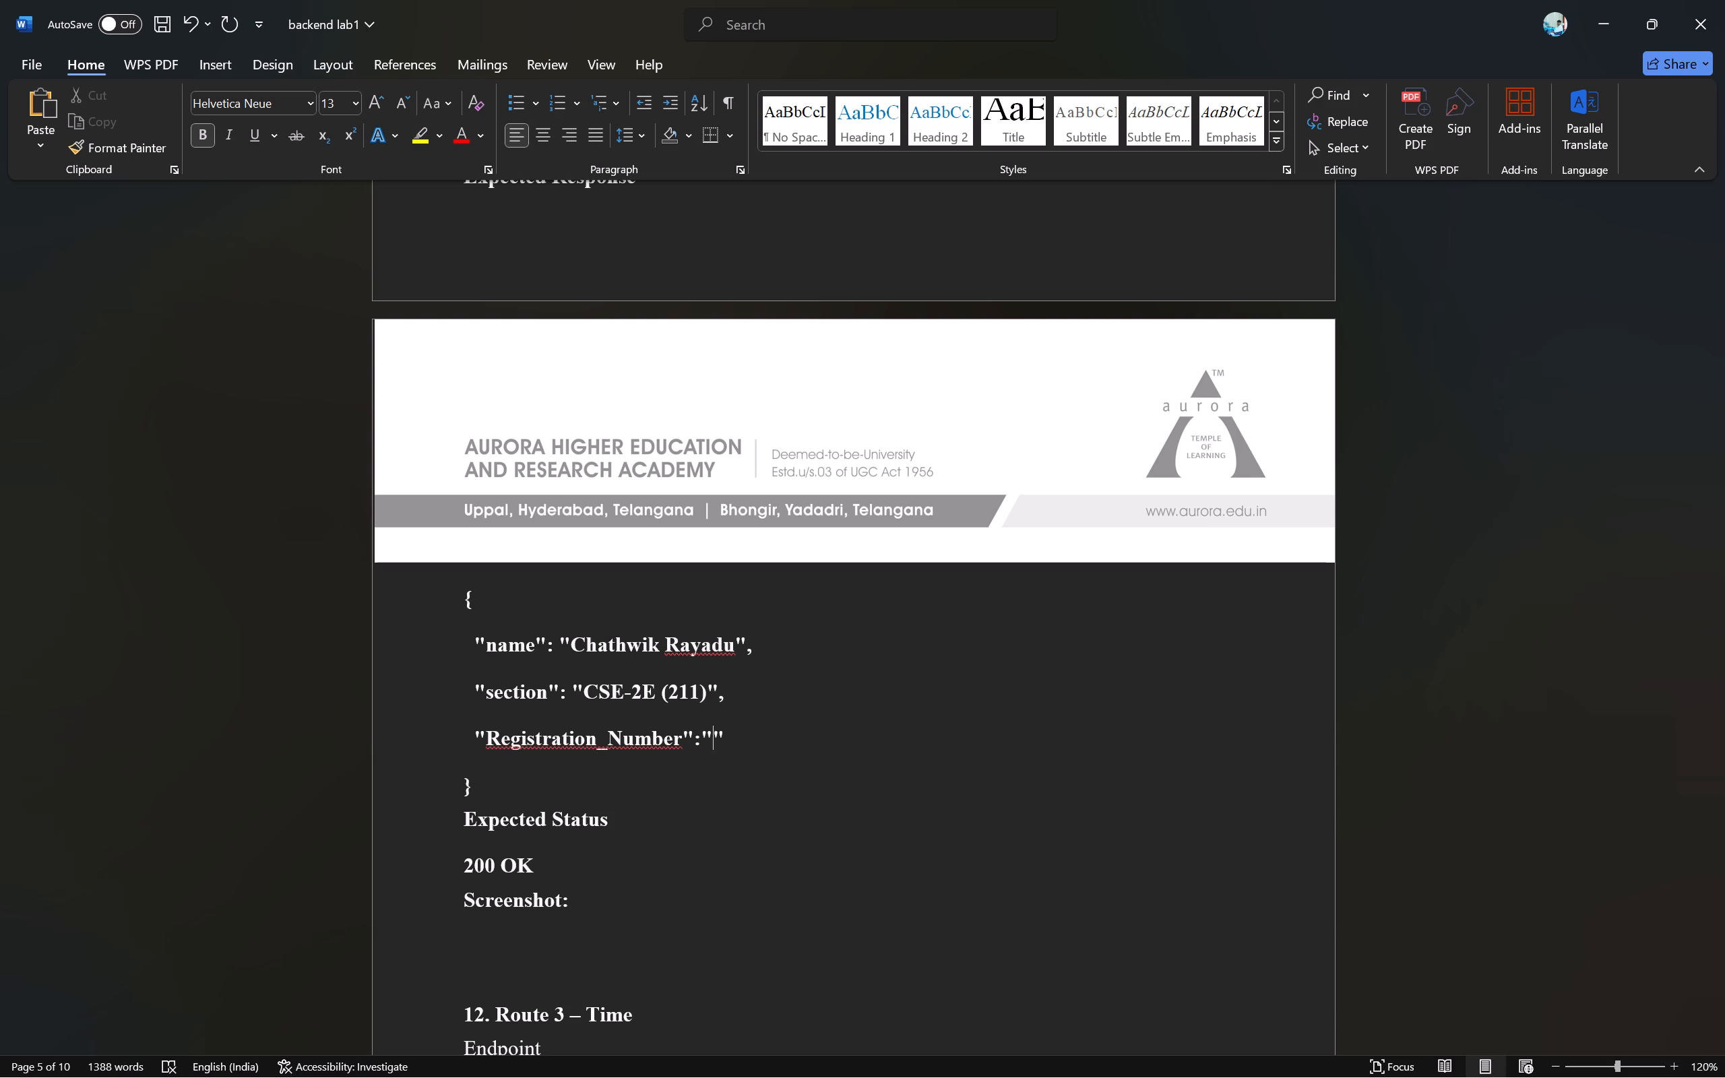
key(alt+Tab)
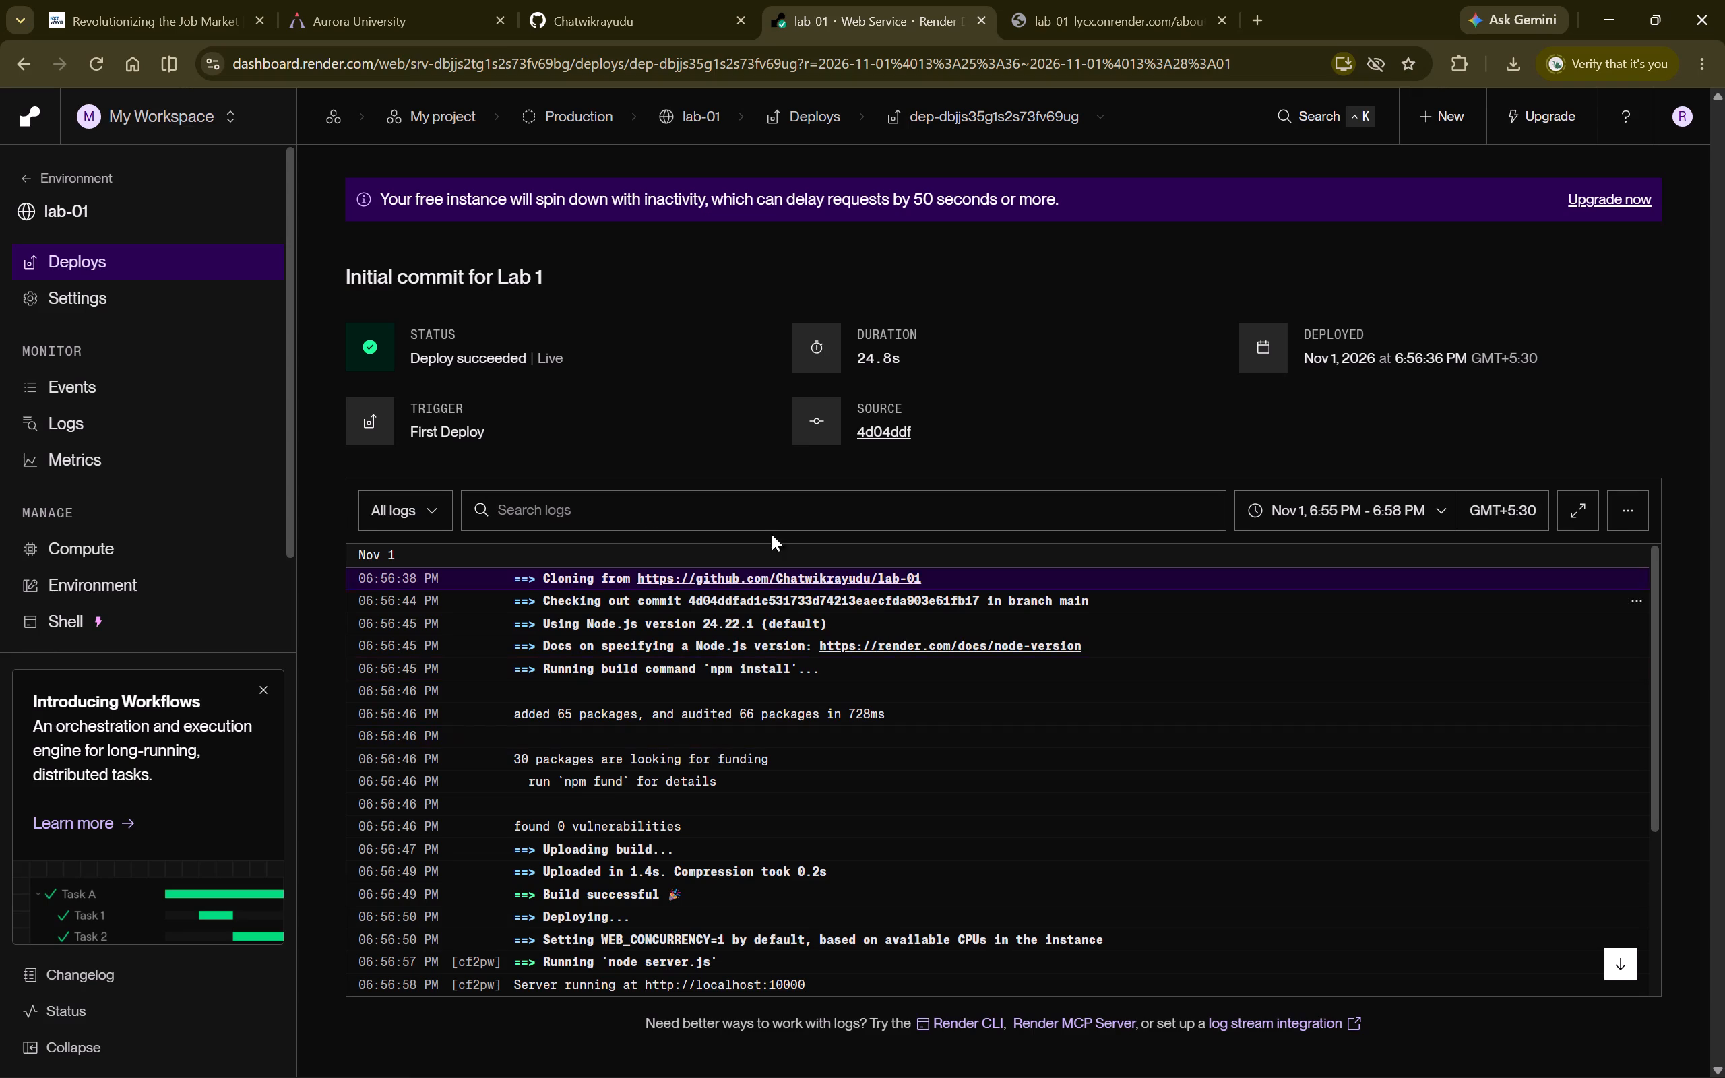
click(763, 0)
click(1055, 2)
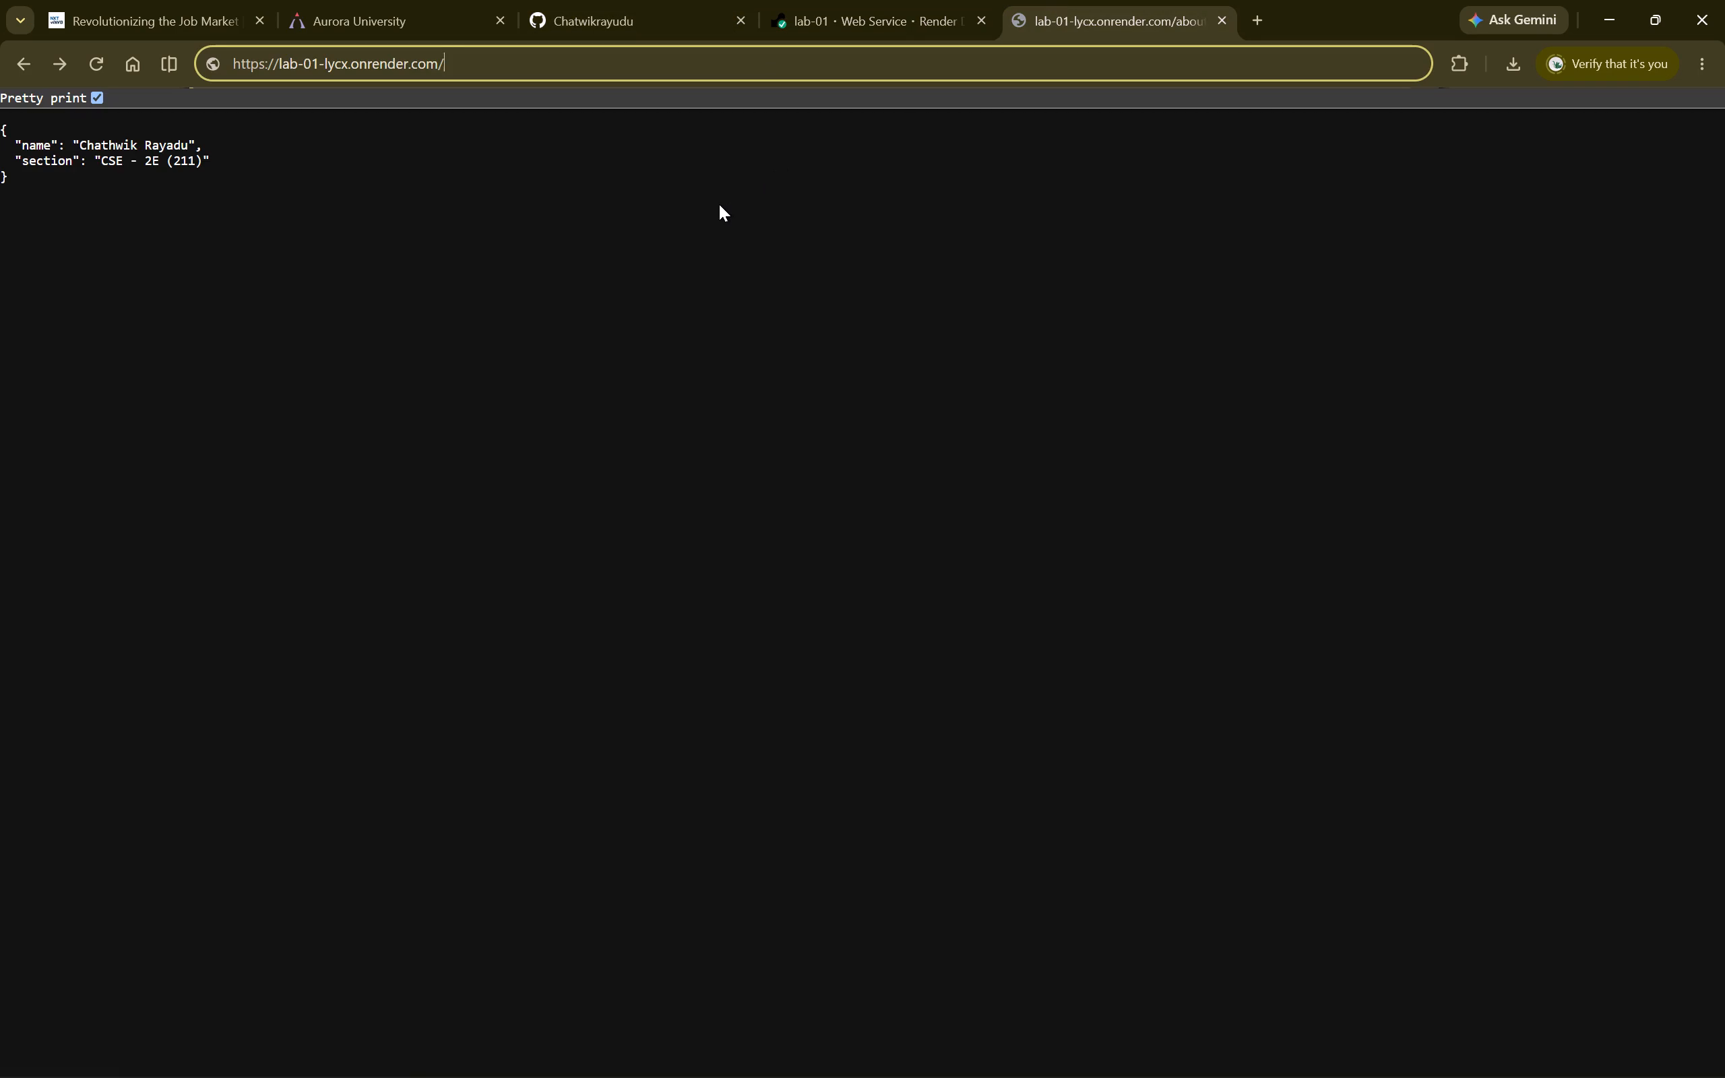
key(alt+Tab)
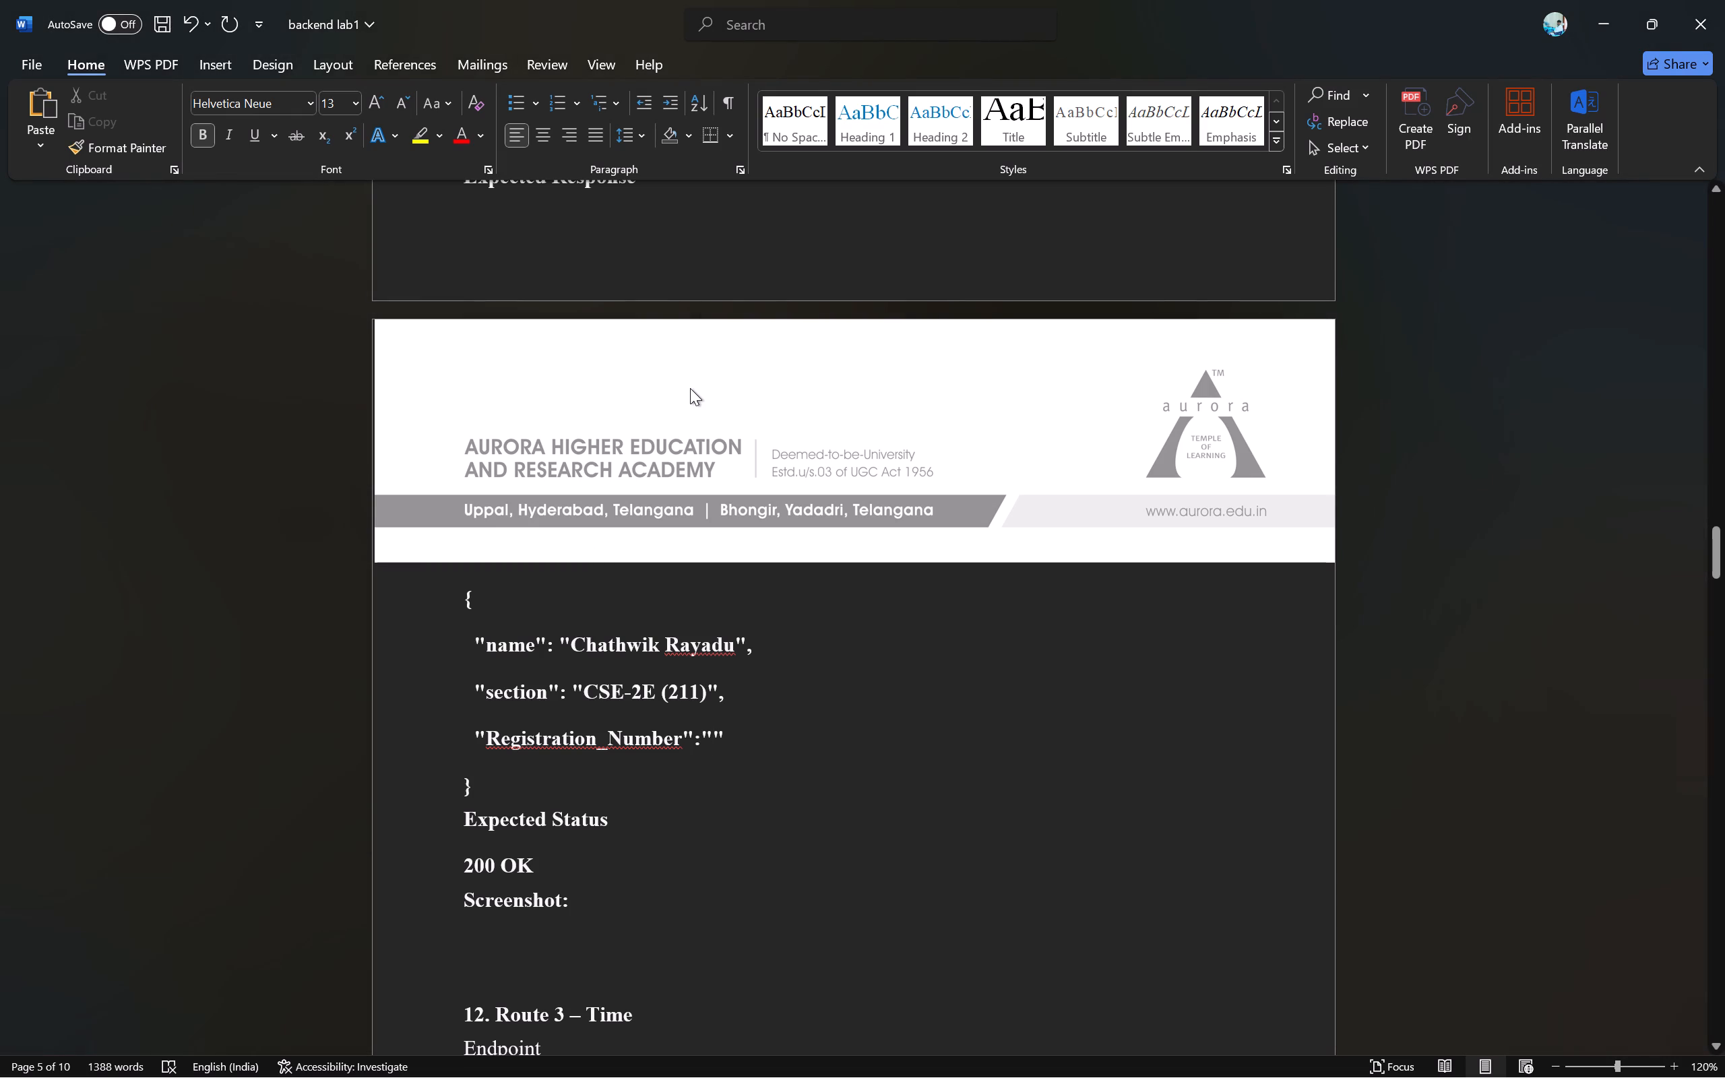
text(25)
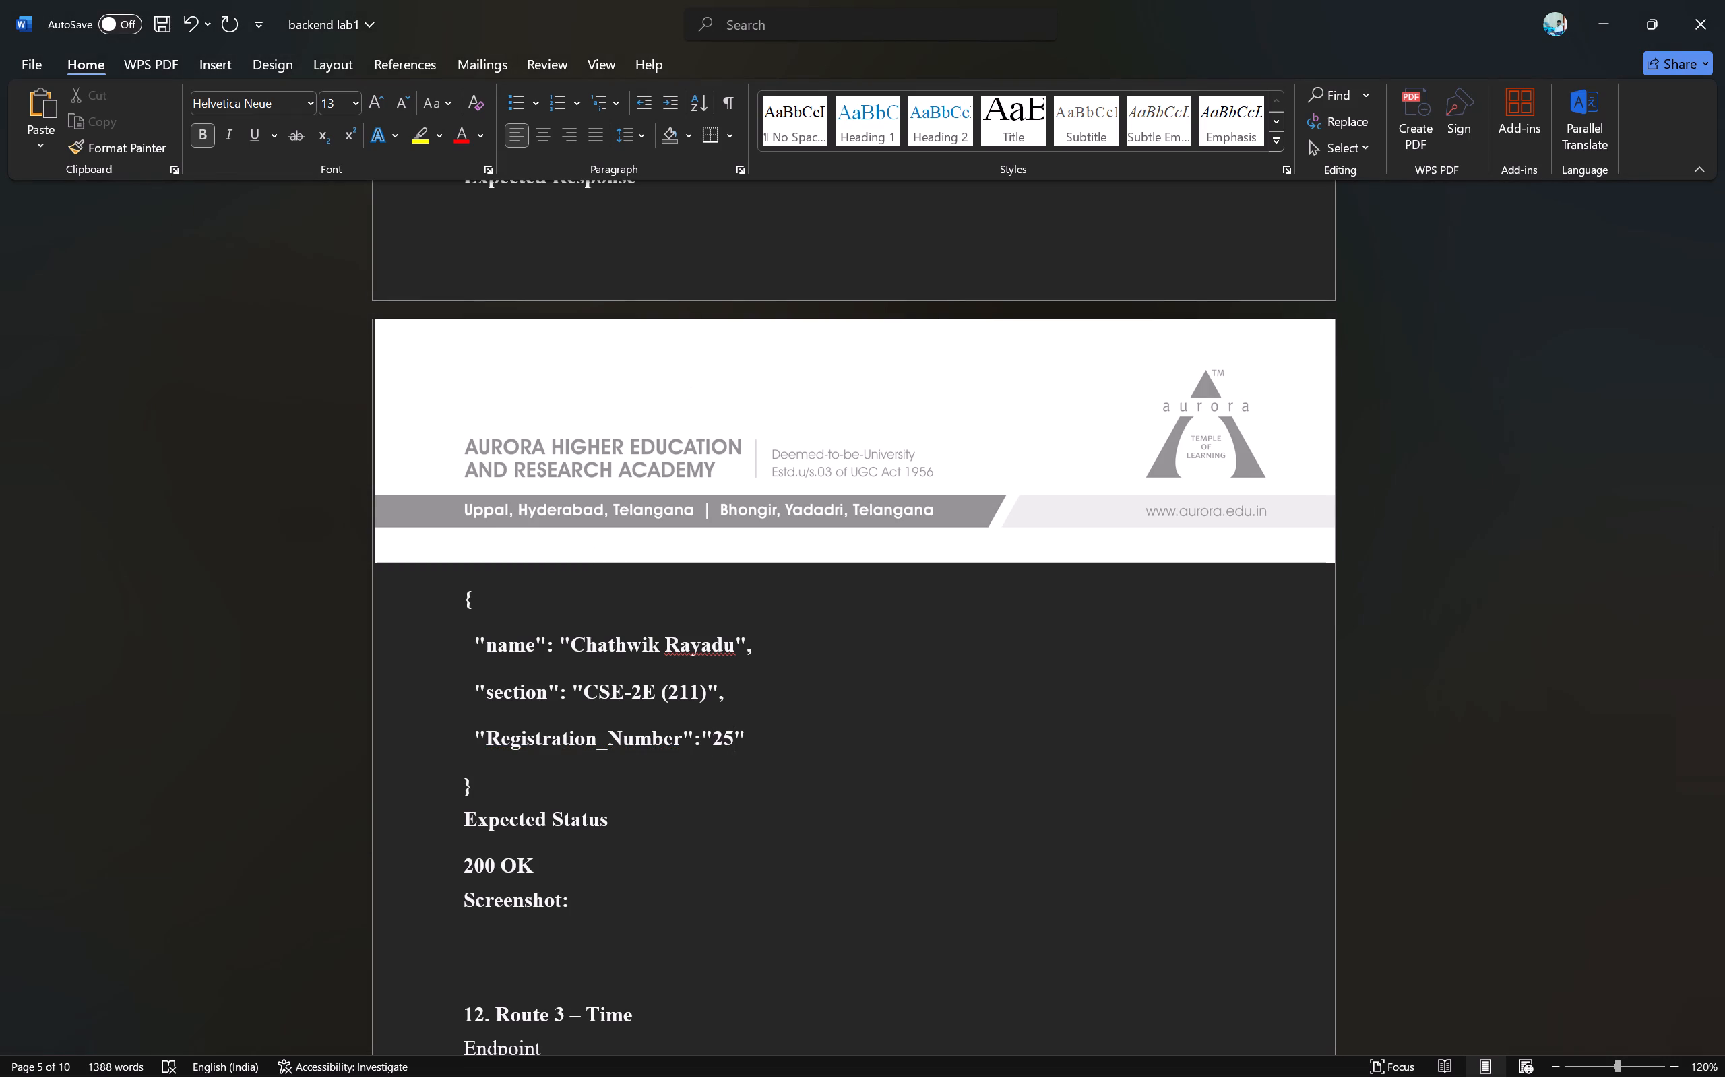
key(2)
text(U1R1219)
Delete the whole "Registration_Number" line from the Route 2 expected response, including the empty line it leaves.
drag(473, 735, 487, 734)
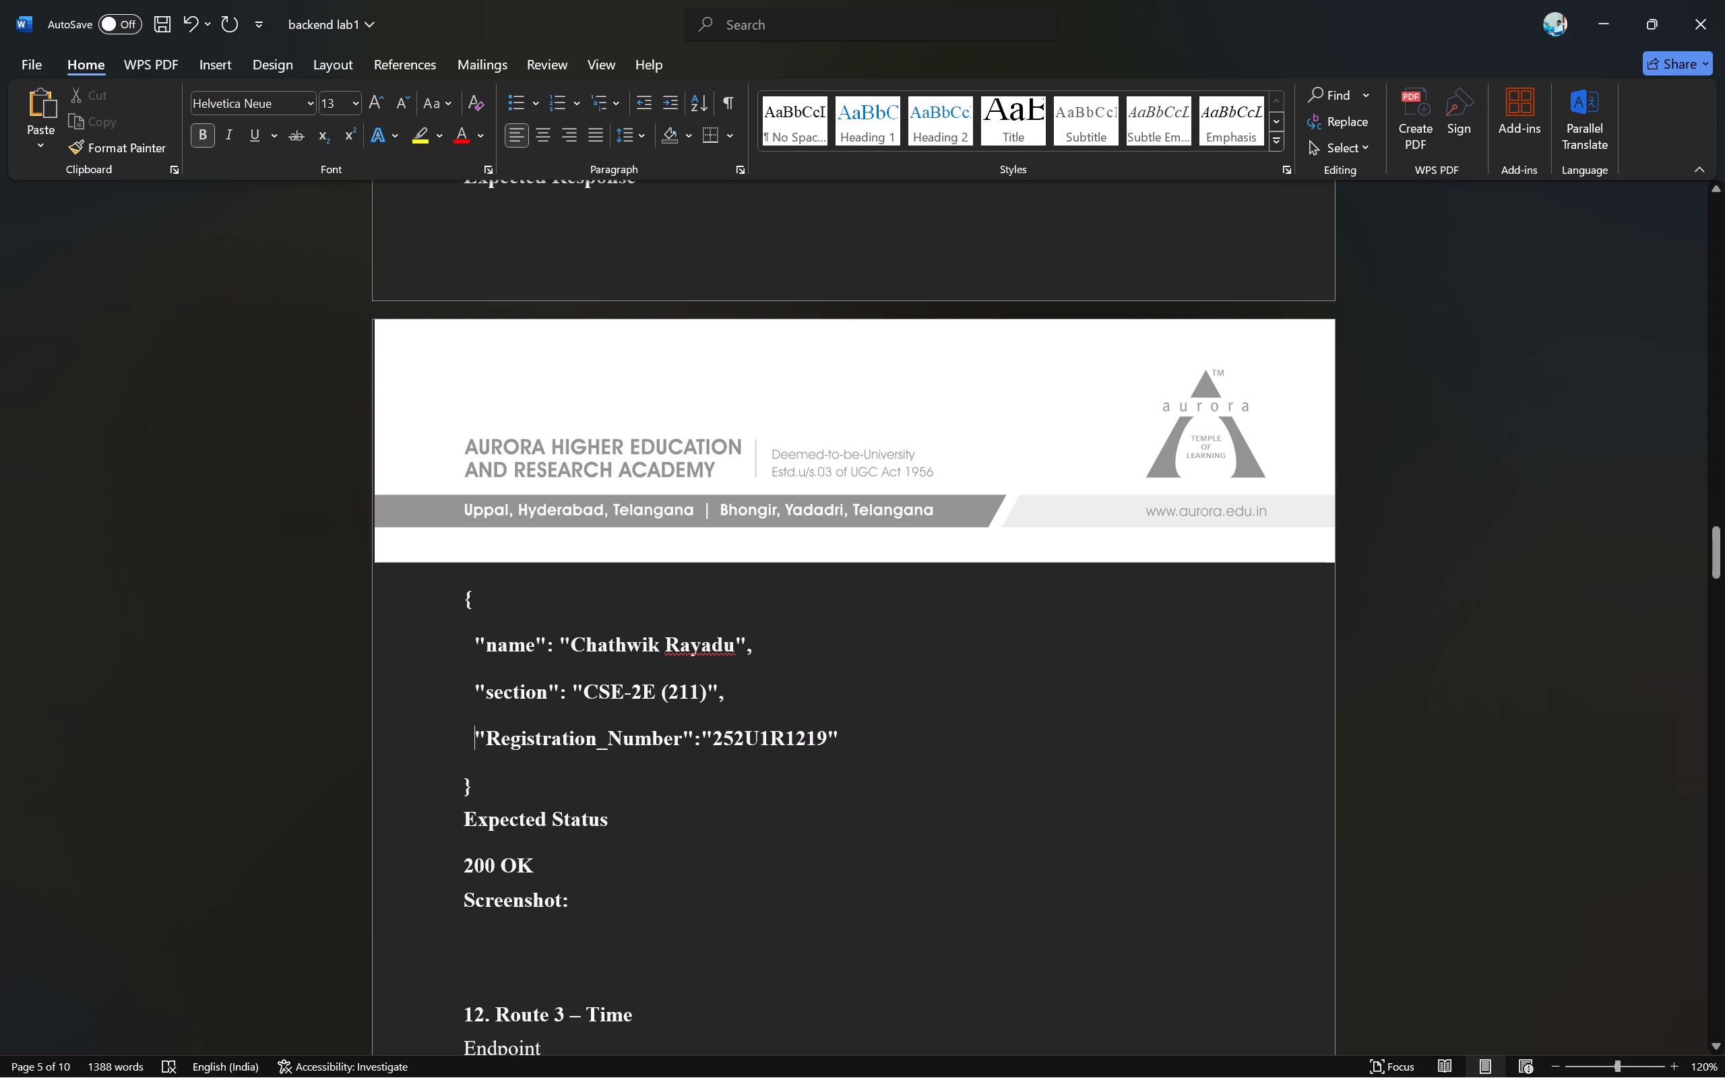
drag(487, 734, 842, 736)
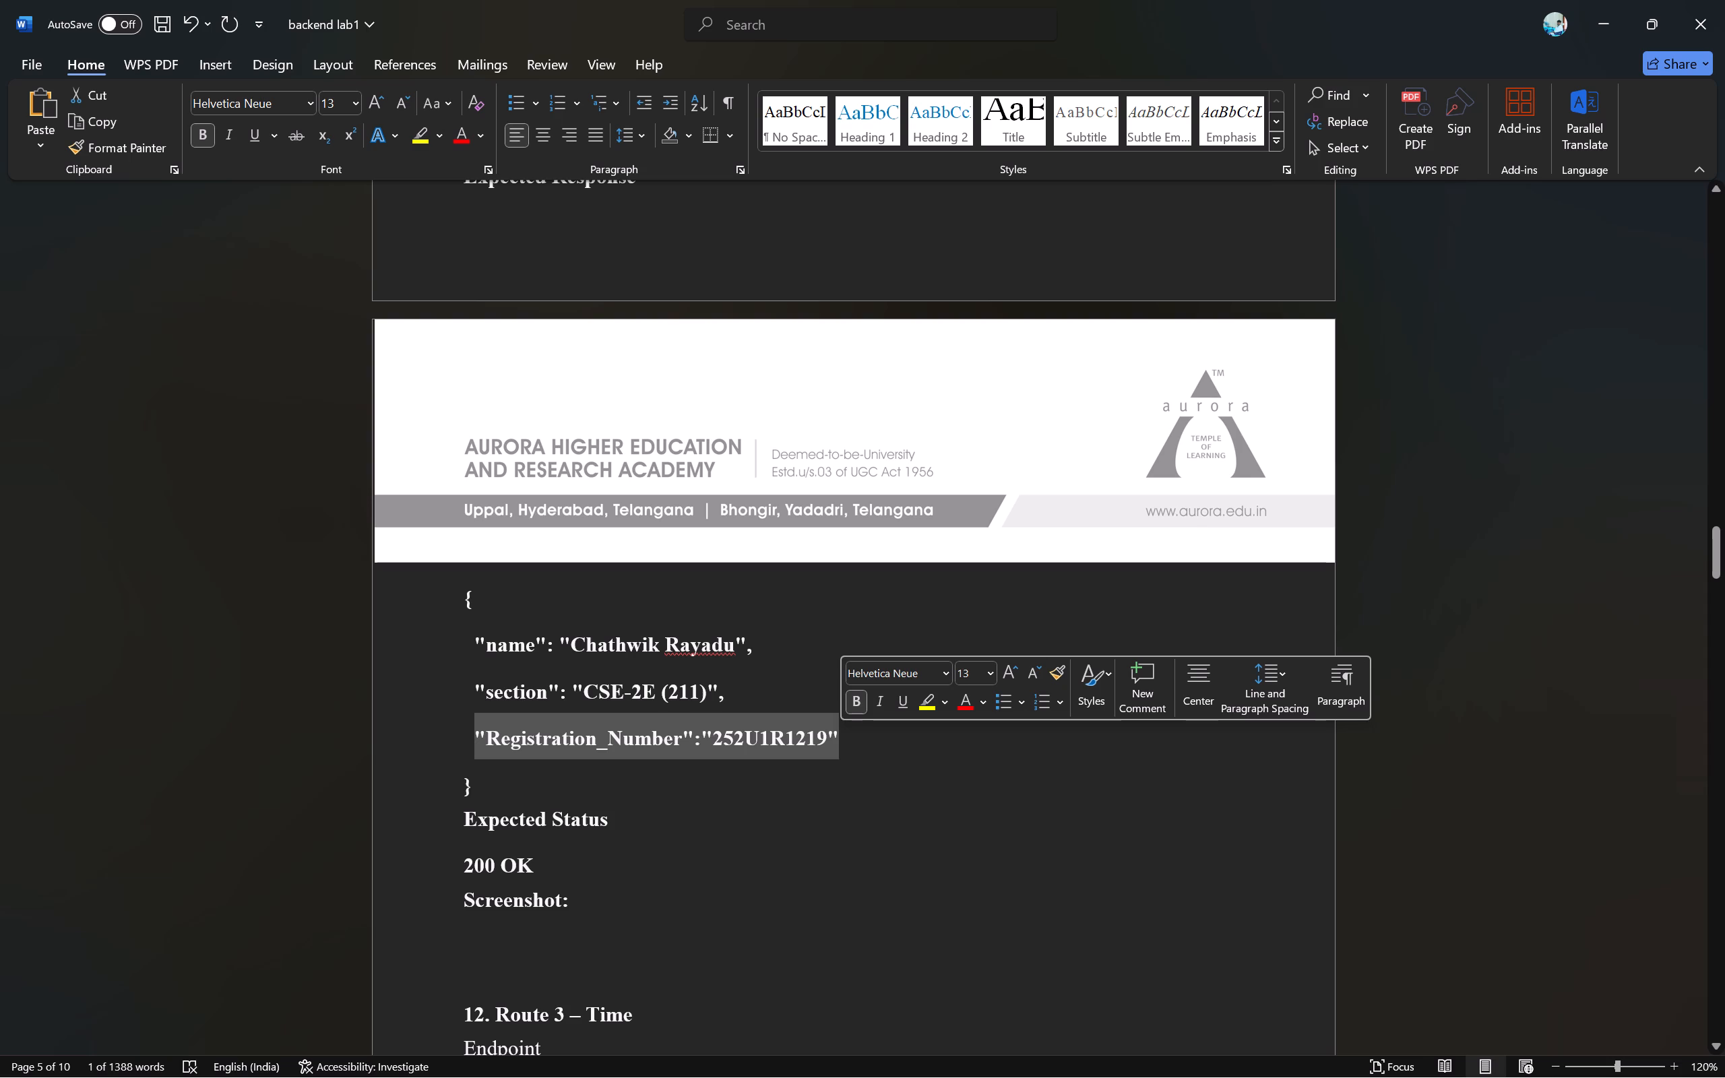
key(BackSpace)
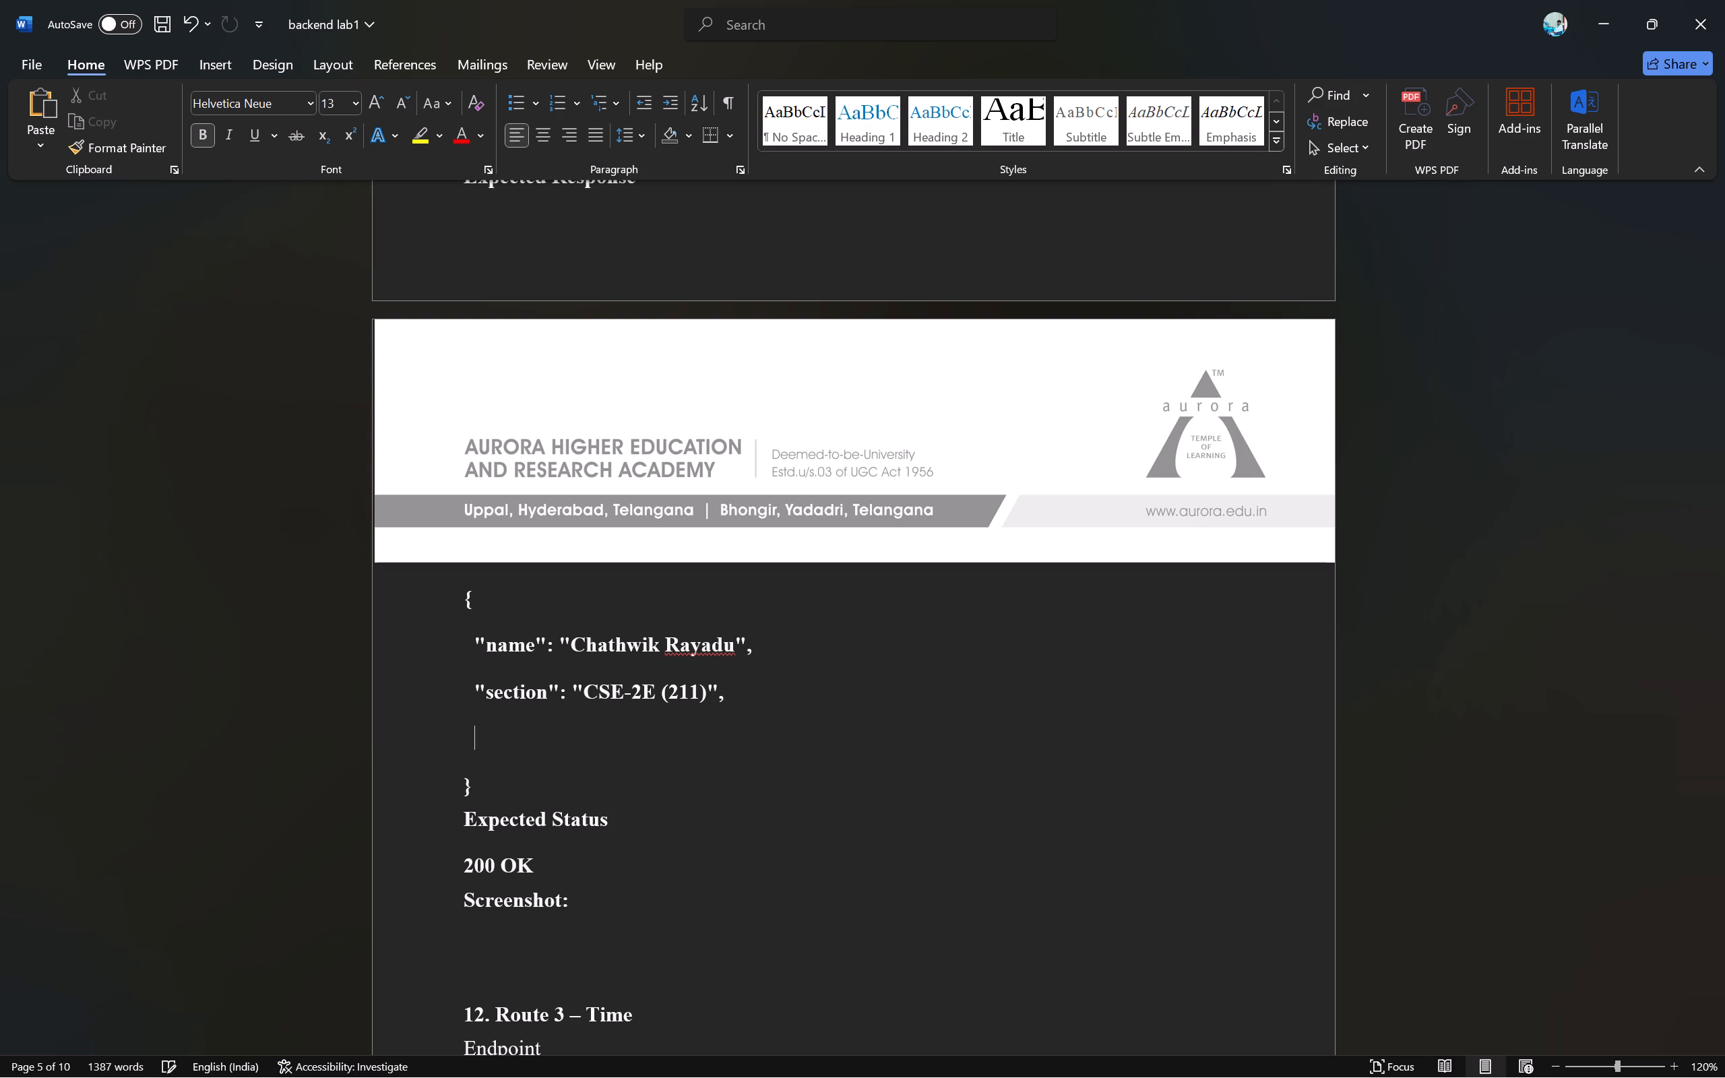
key(BackSpace)
key(BackSpace)
key(BackSpace)
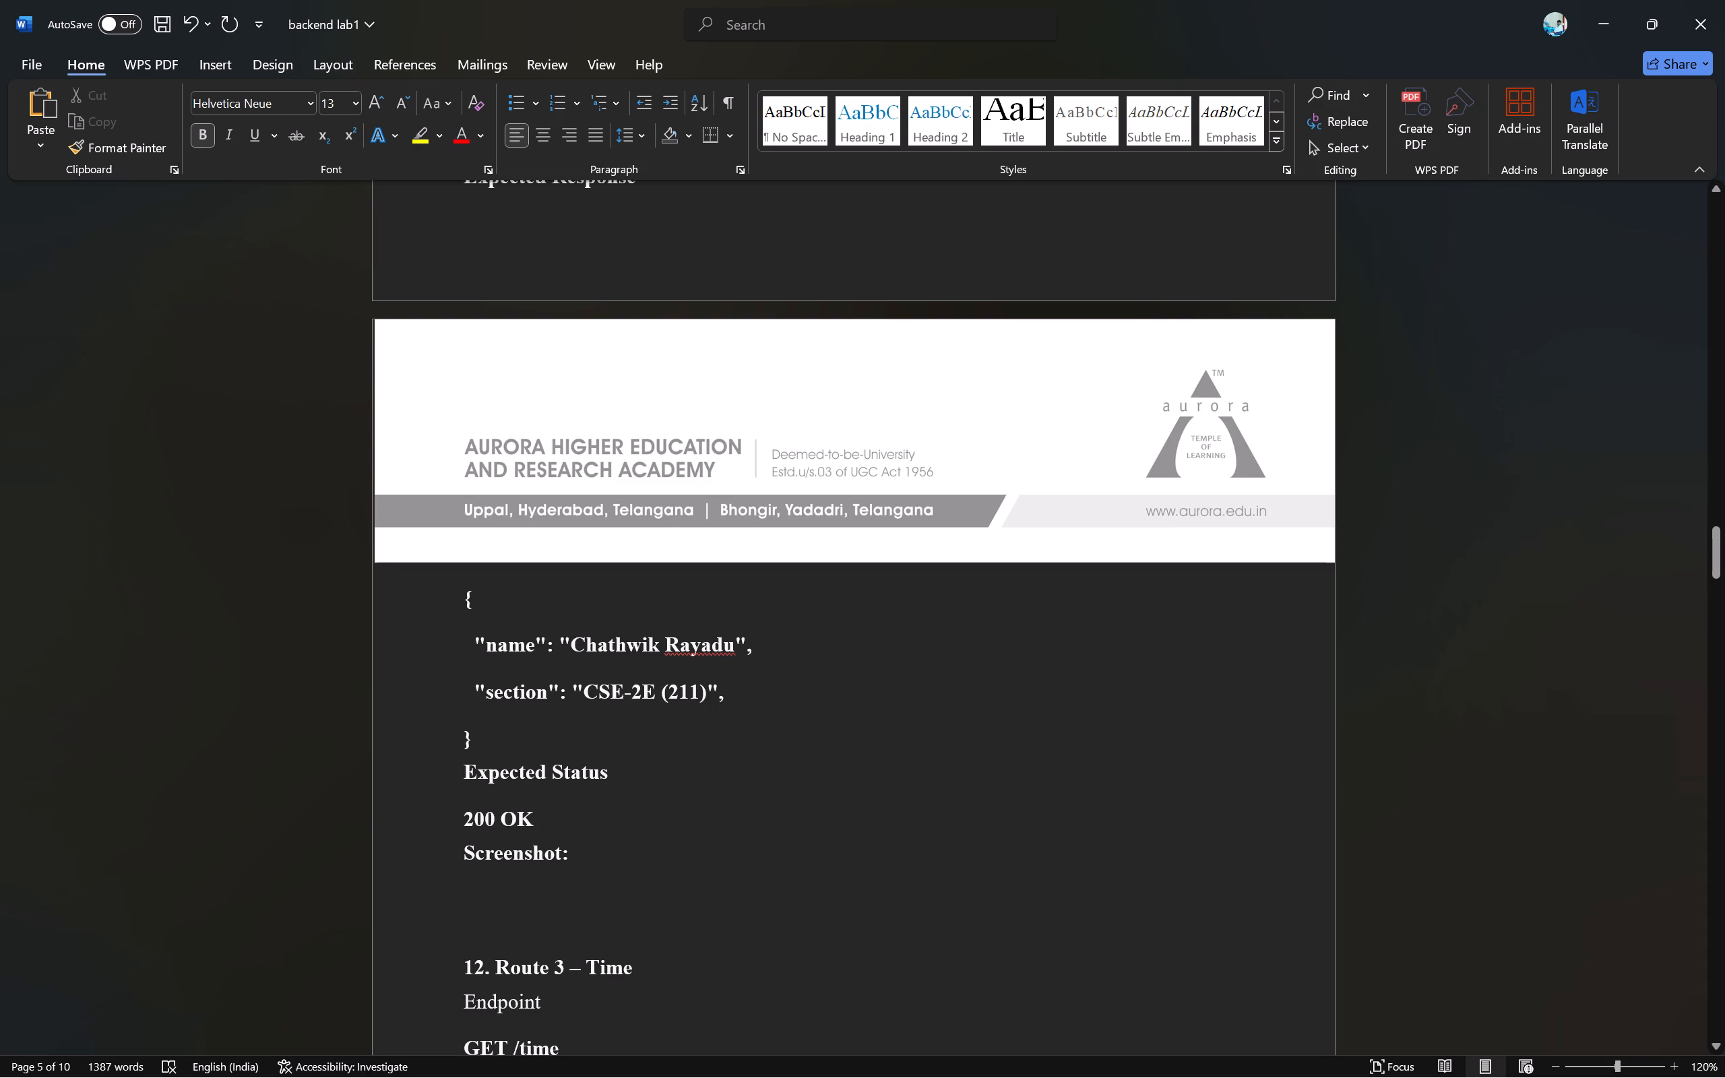
Review the journal from Route 3 through the Deployment and GitHub Repository sections for remaining placeholders to fill in.
scroll(1100, 771, down, 4)
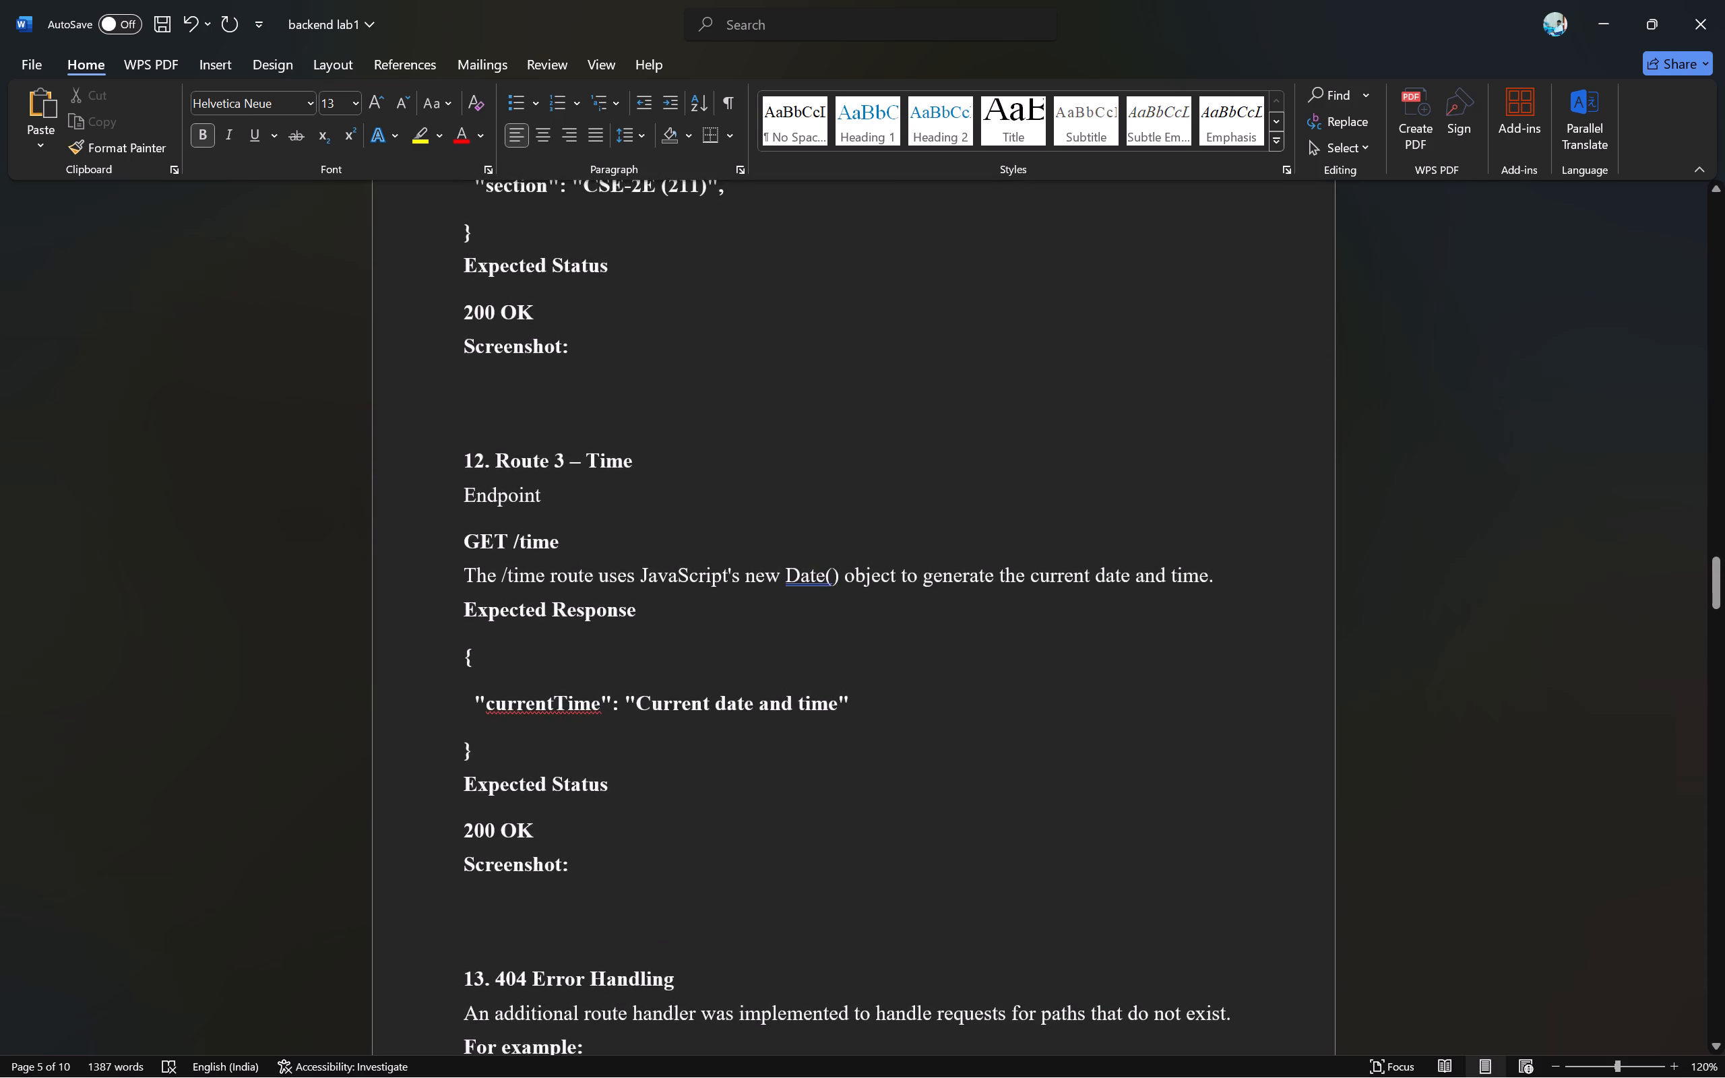
scroll(1100, 771, down, 3)
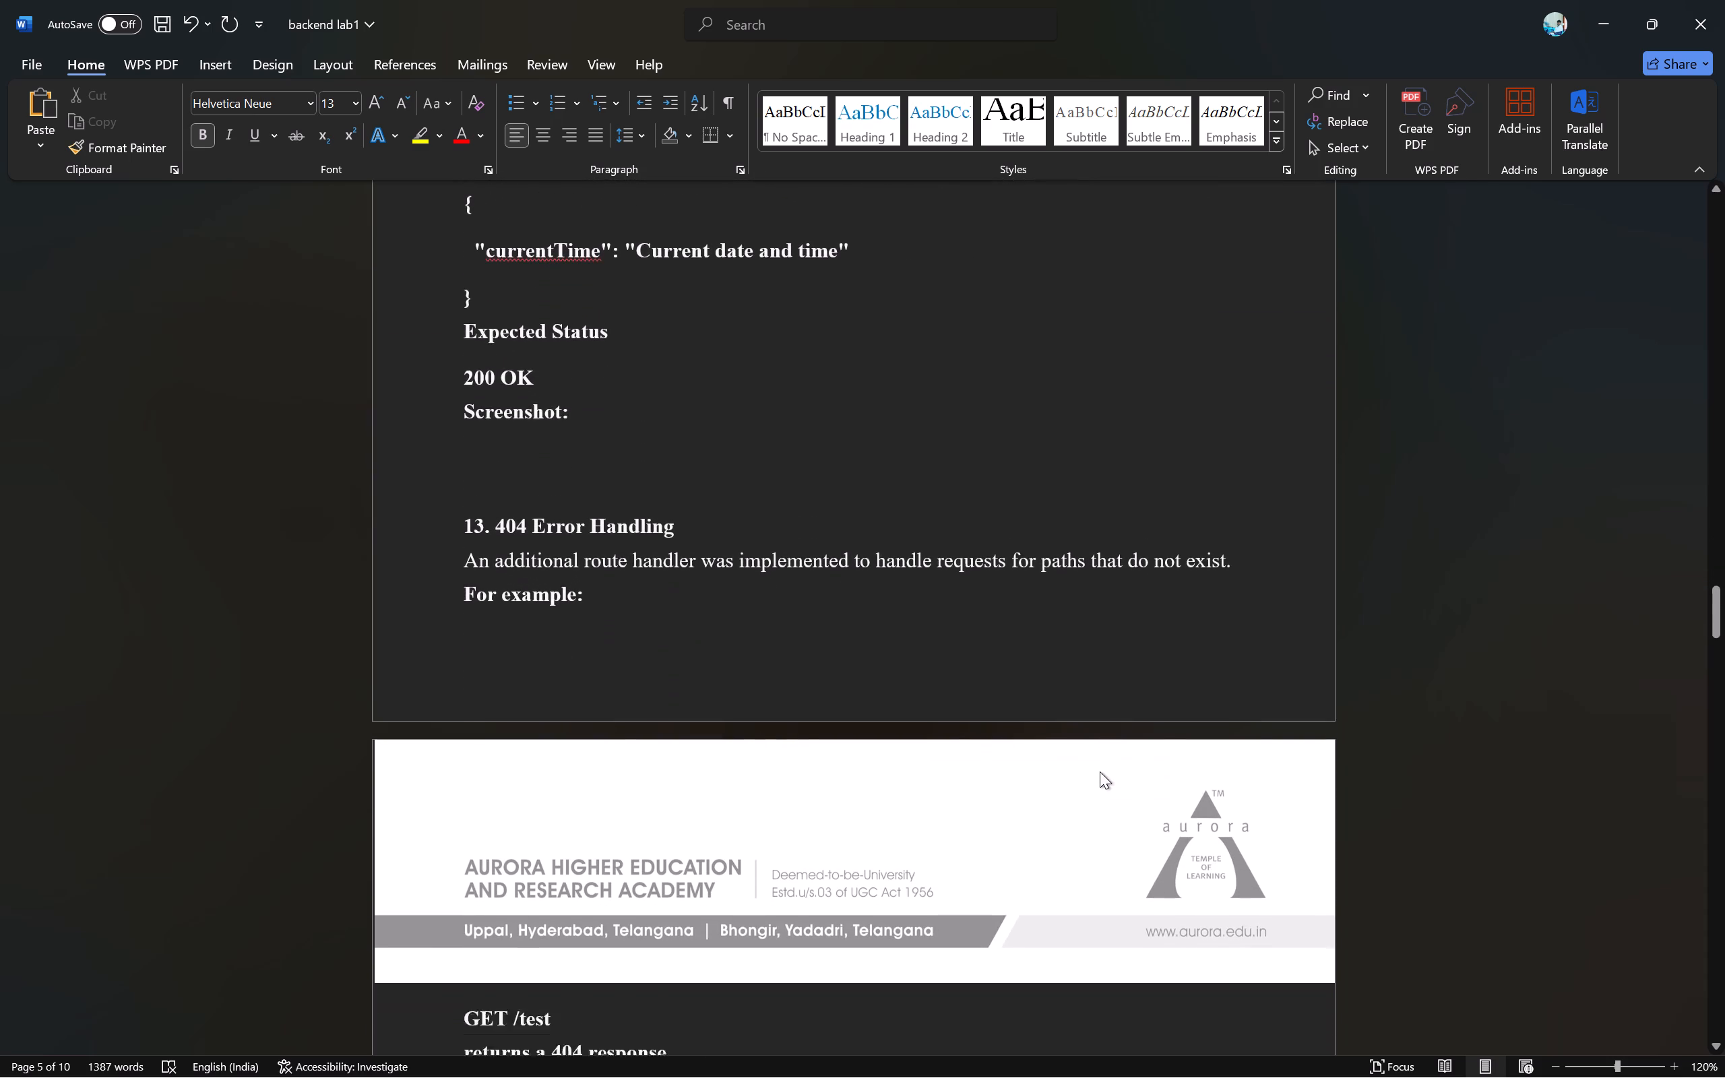
scroll(1100, 771, down, 3)
scroll(1100, 771, up, 4)
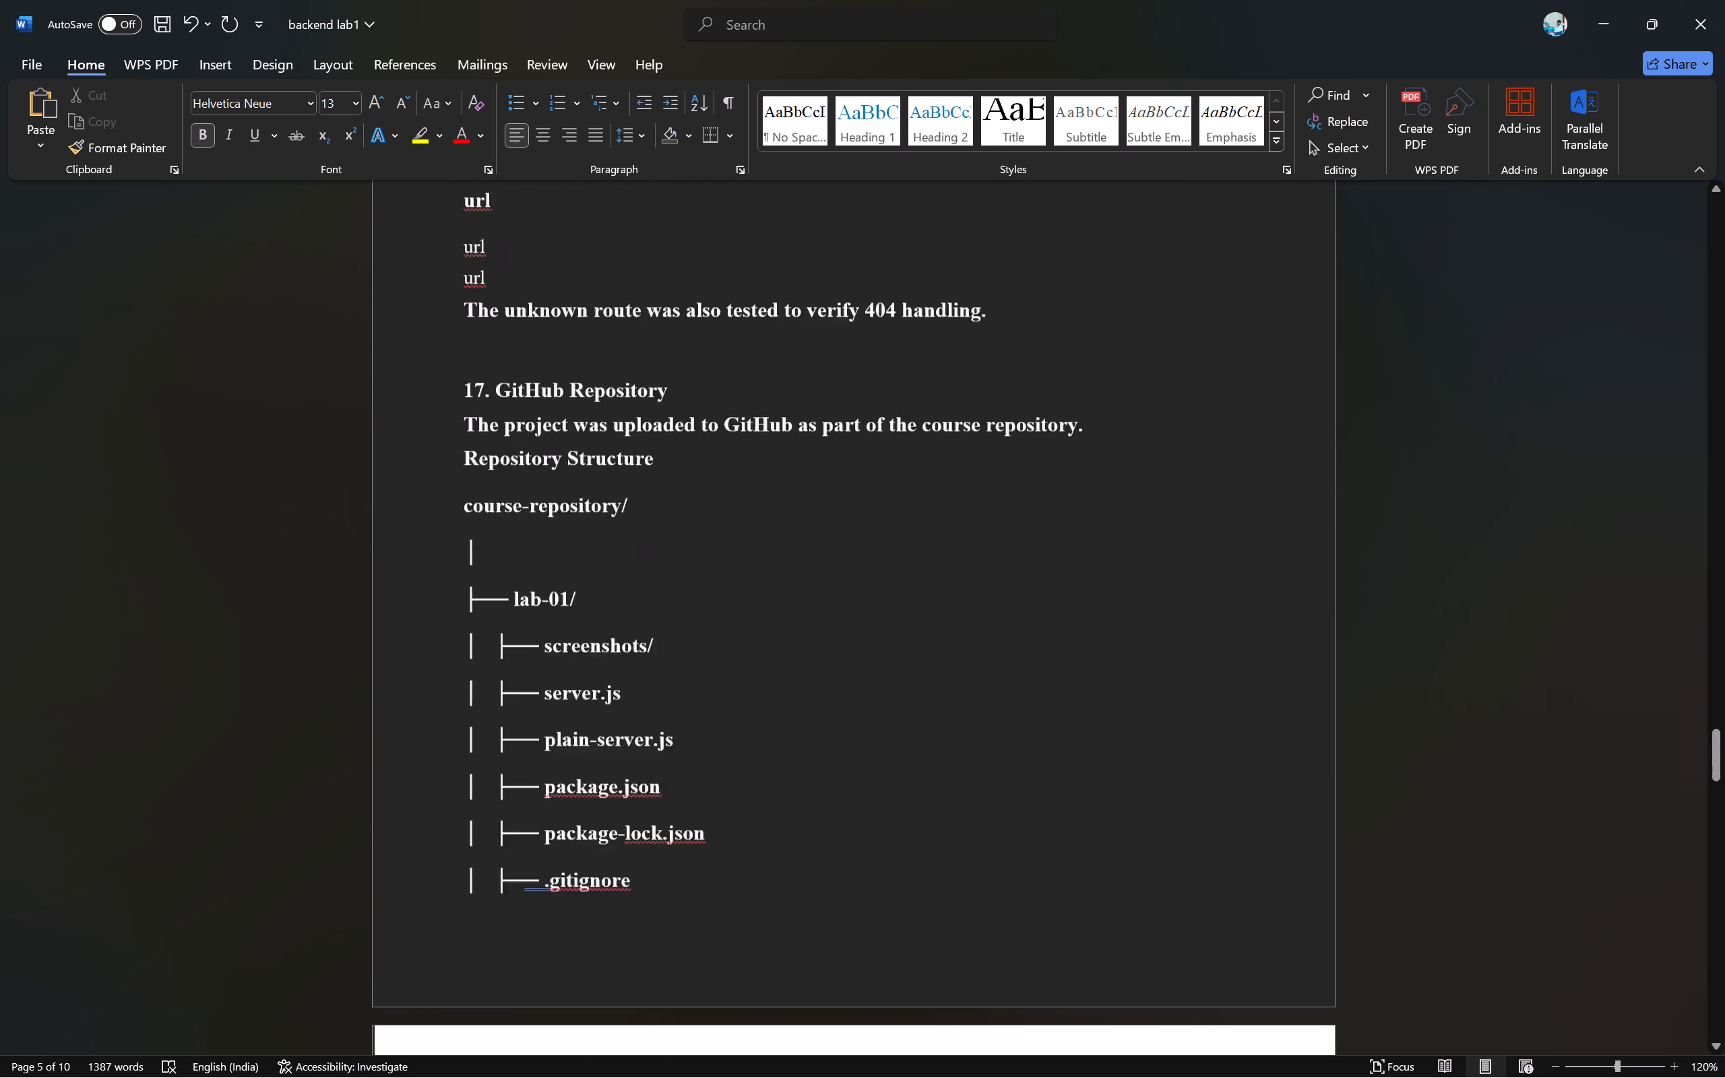
scroll(1100, 771, up, 5)
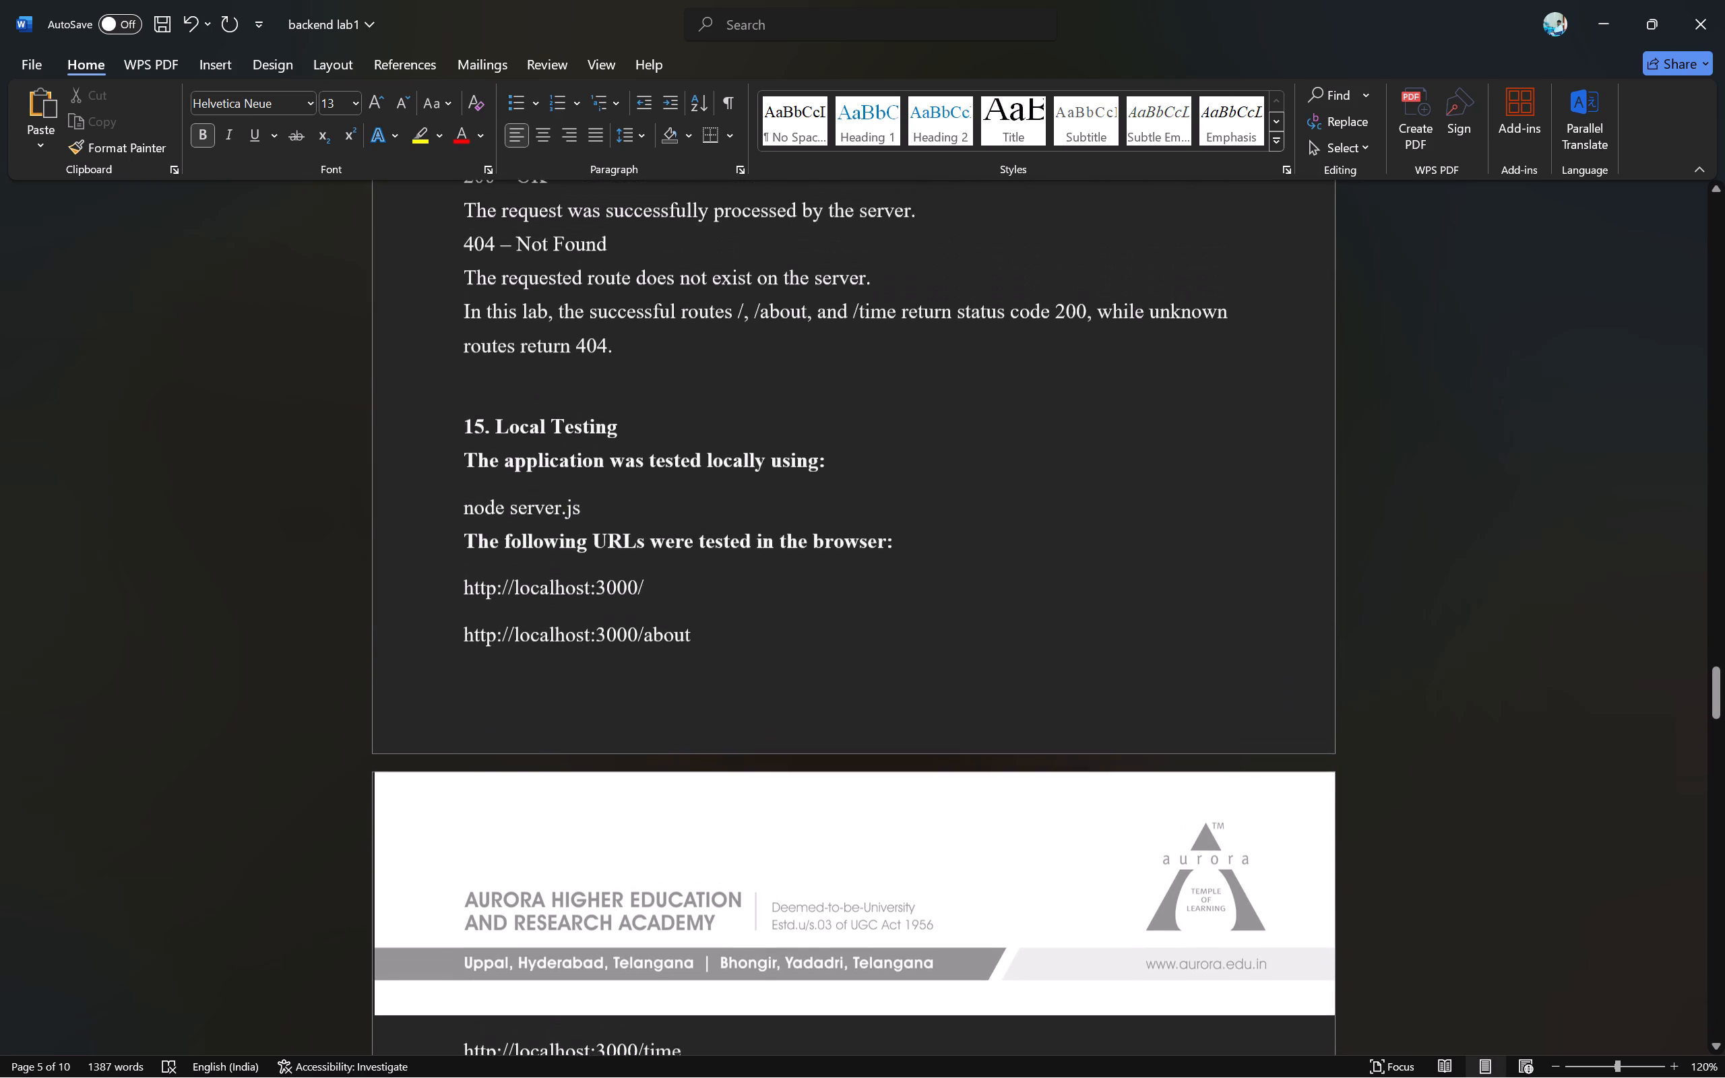
scroll(1100, 771, up, 2)
scroll(1100, 771, right, 1)
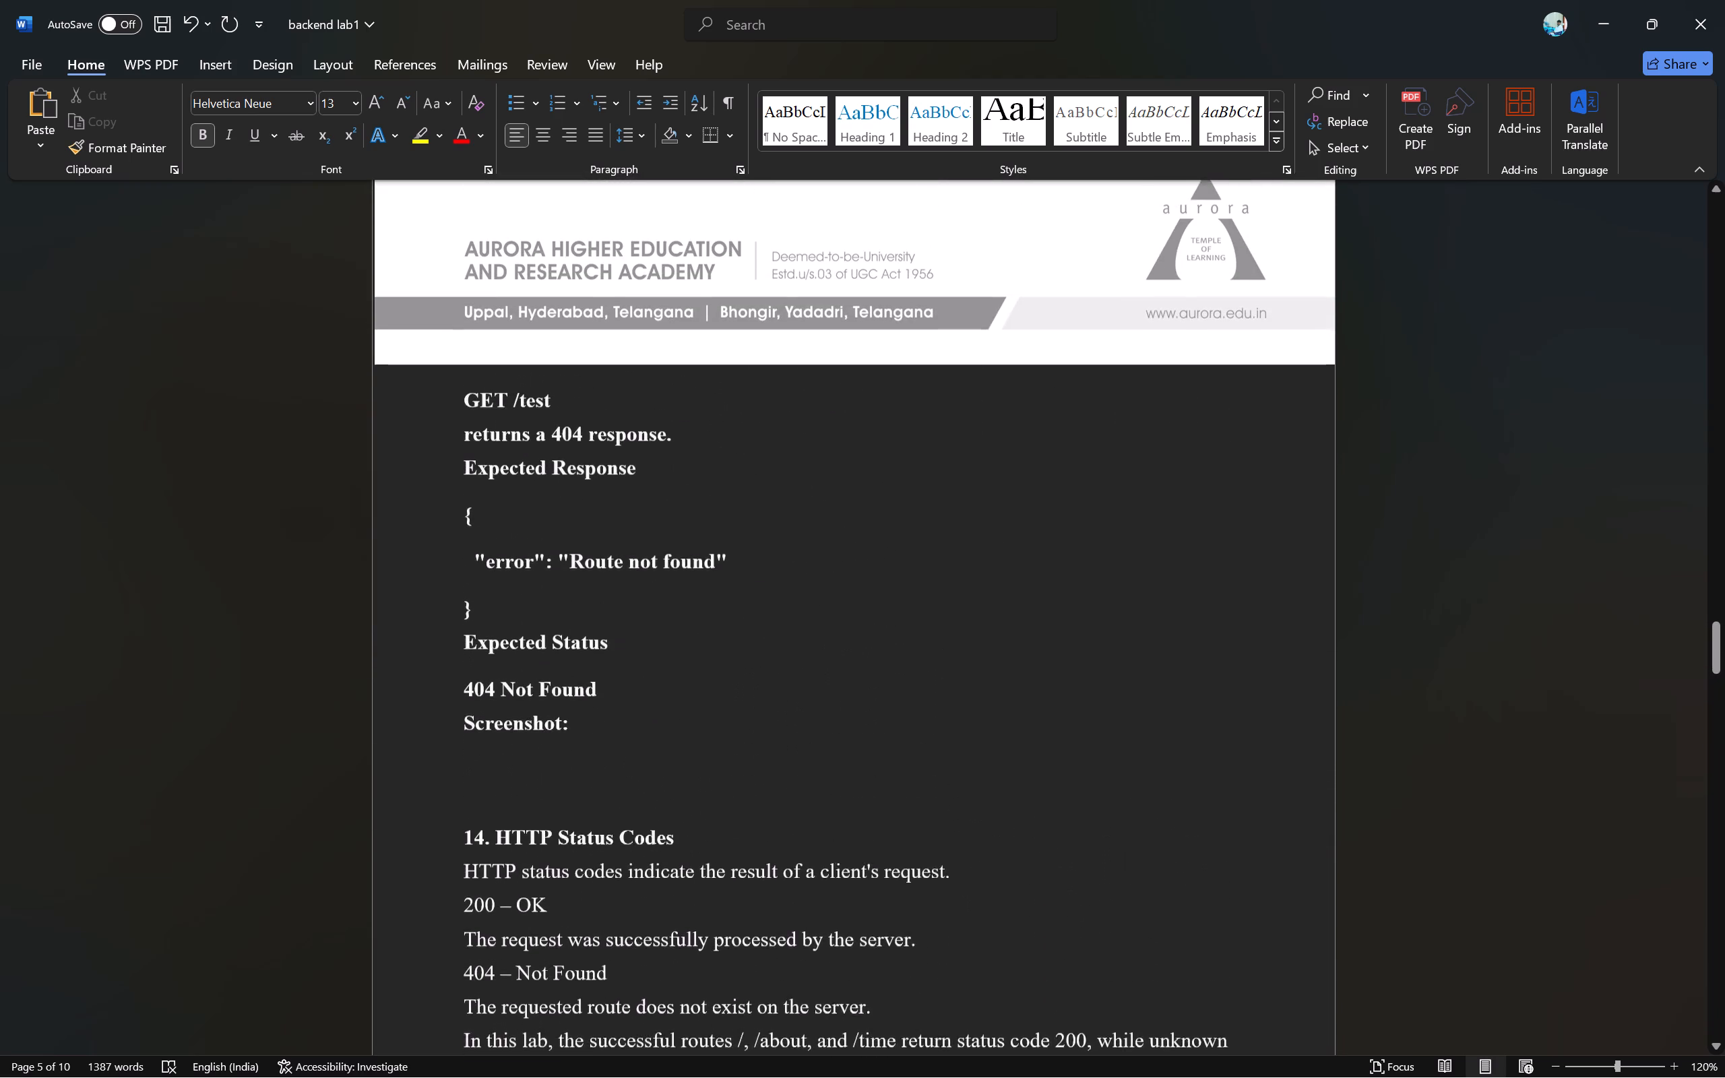
scroll(1100, 771, right, 2)
scroll(1100, 771, down, 1)
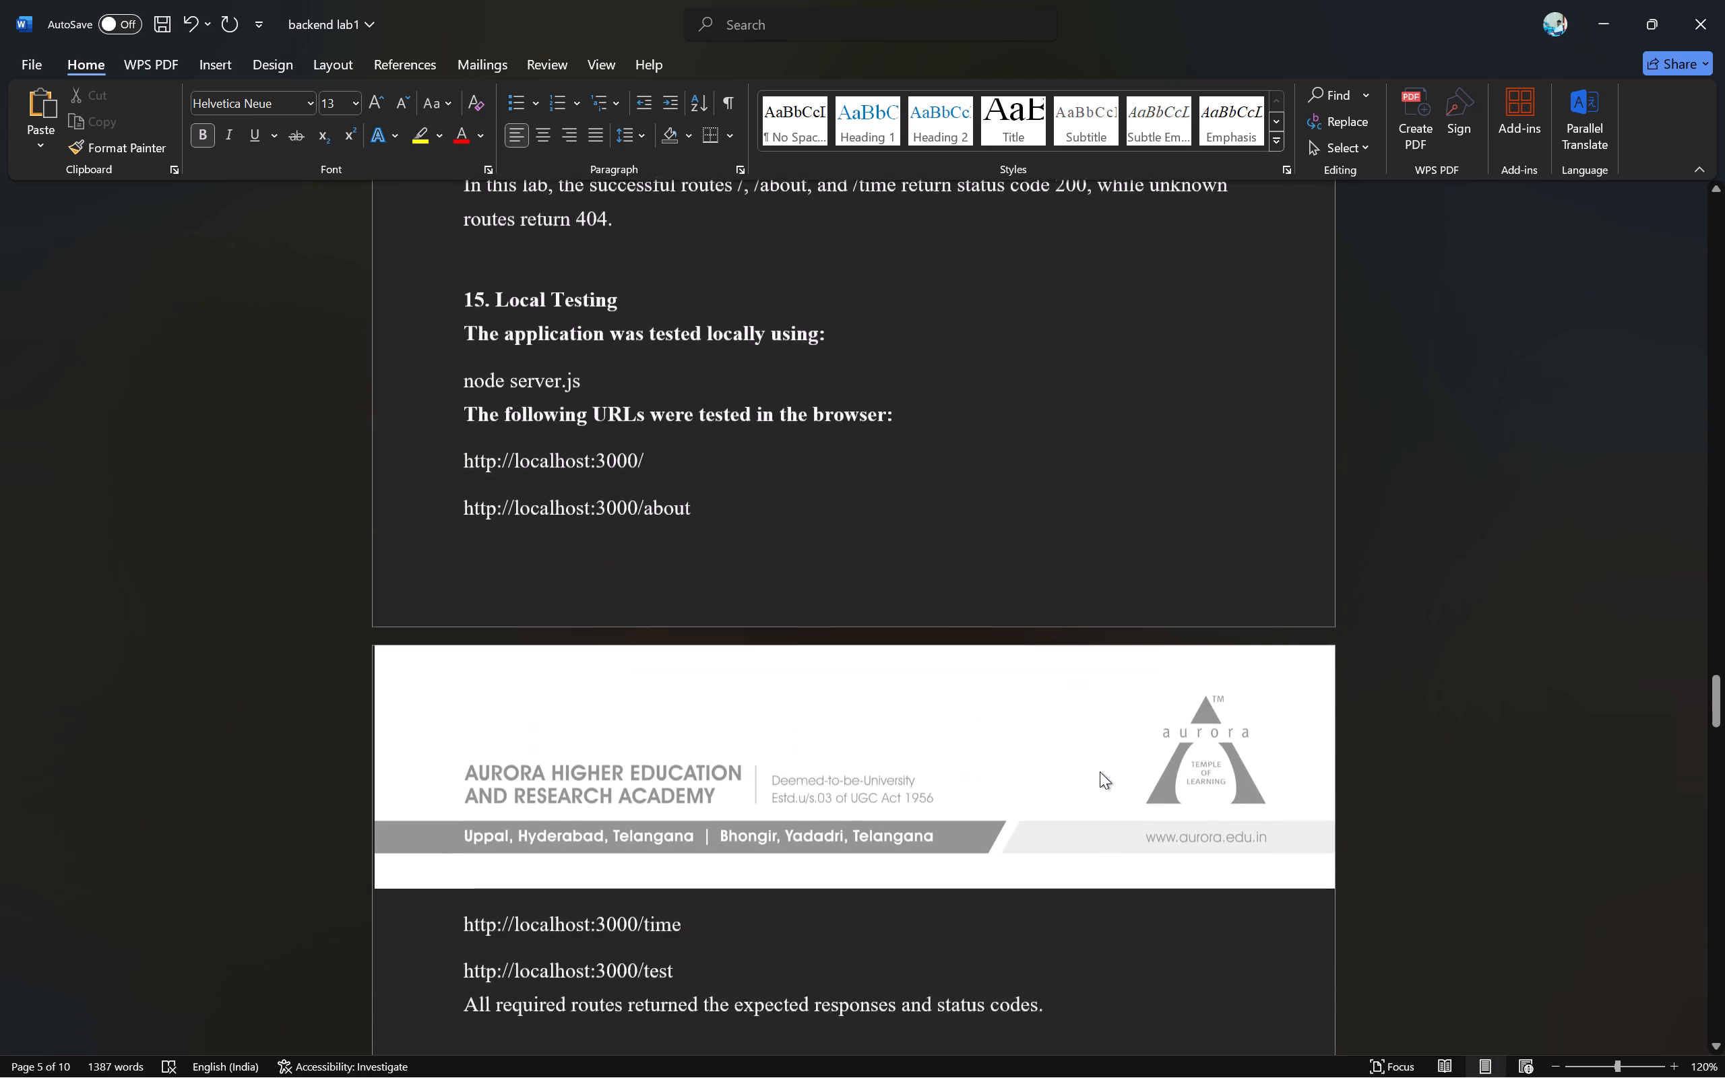
scroll(1100, 771, down, 3)
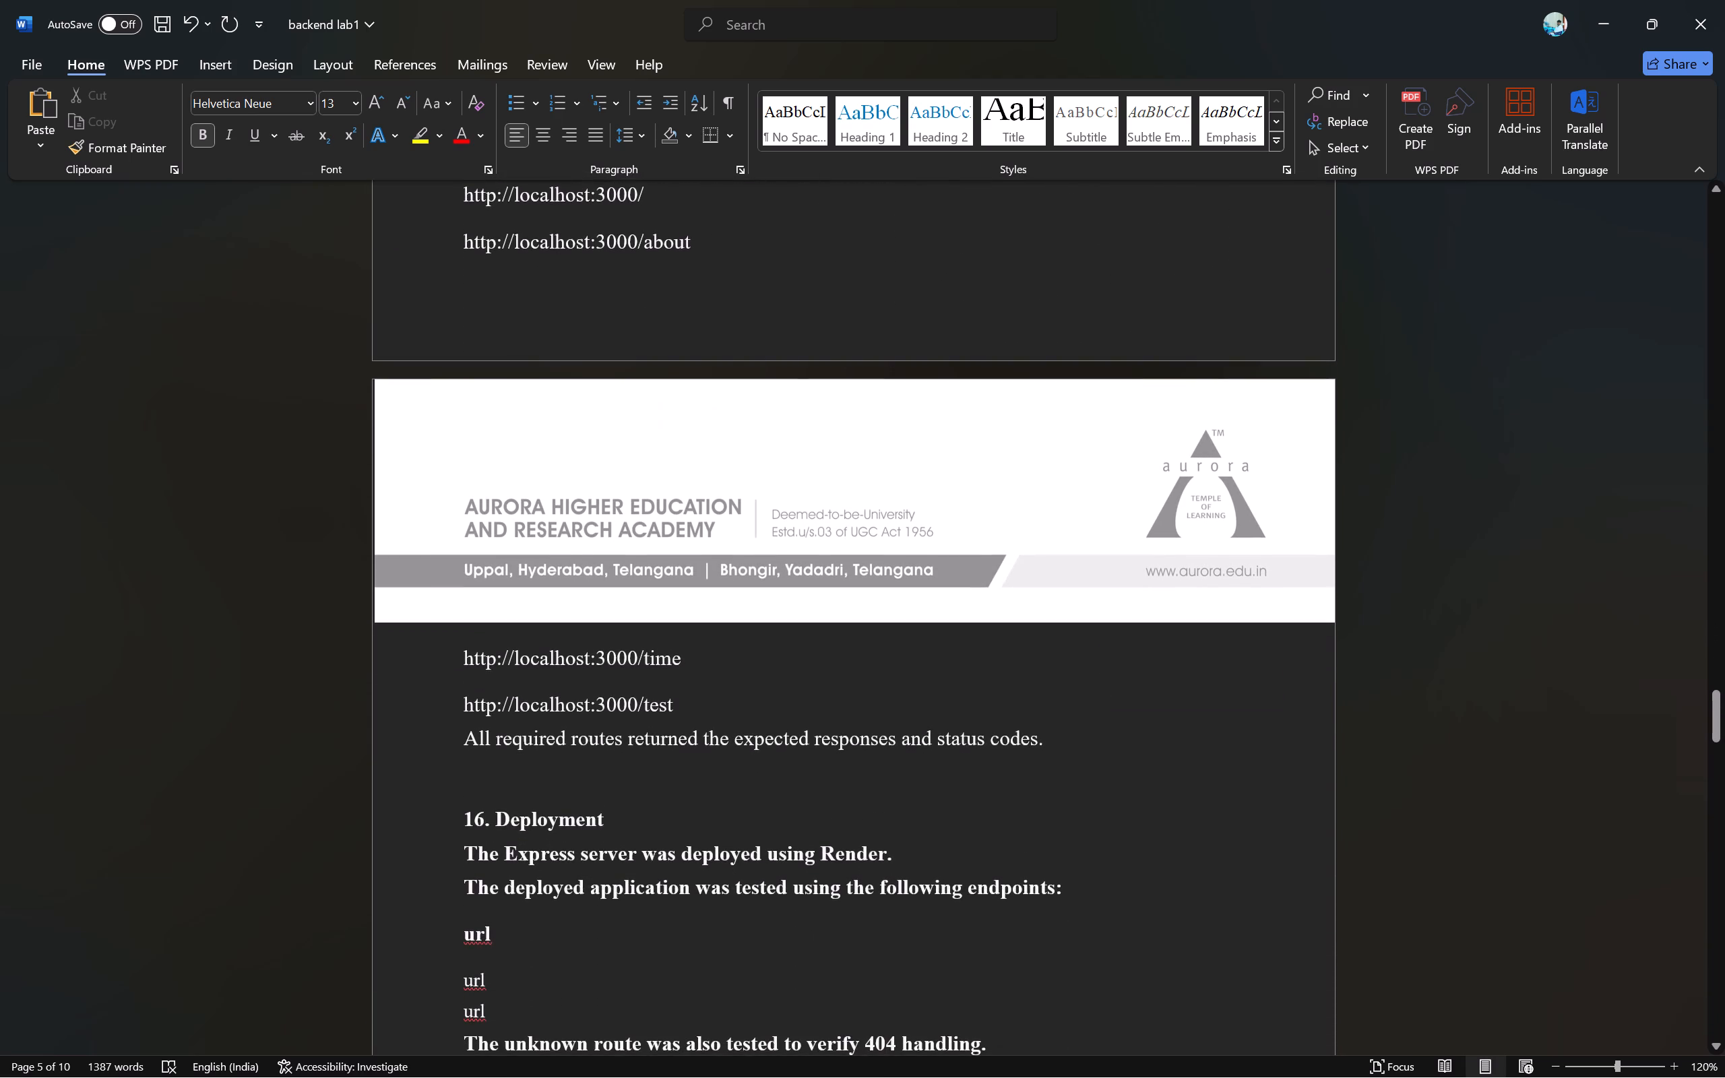
scroll(1100, 771, down, 1)
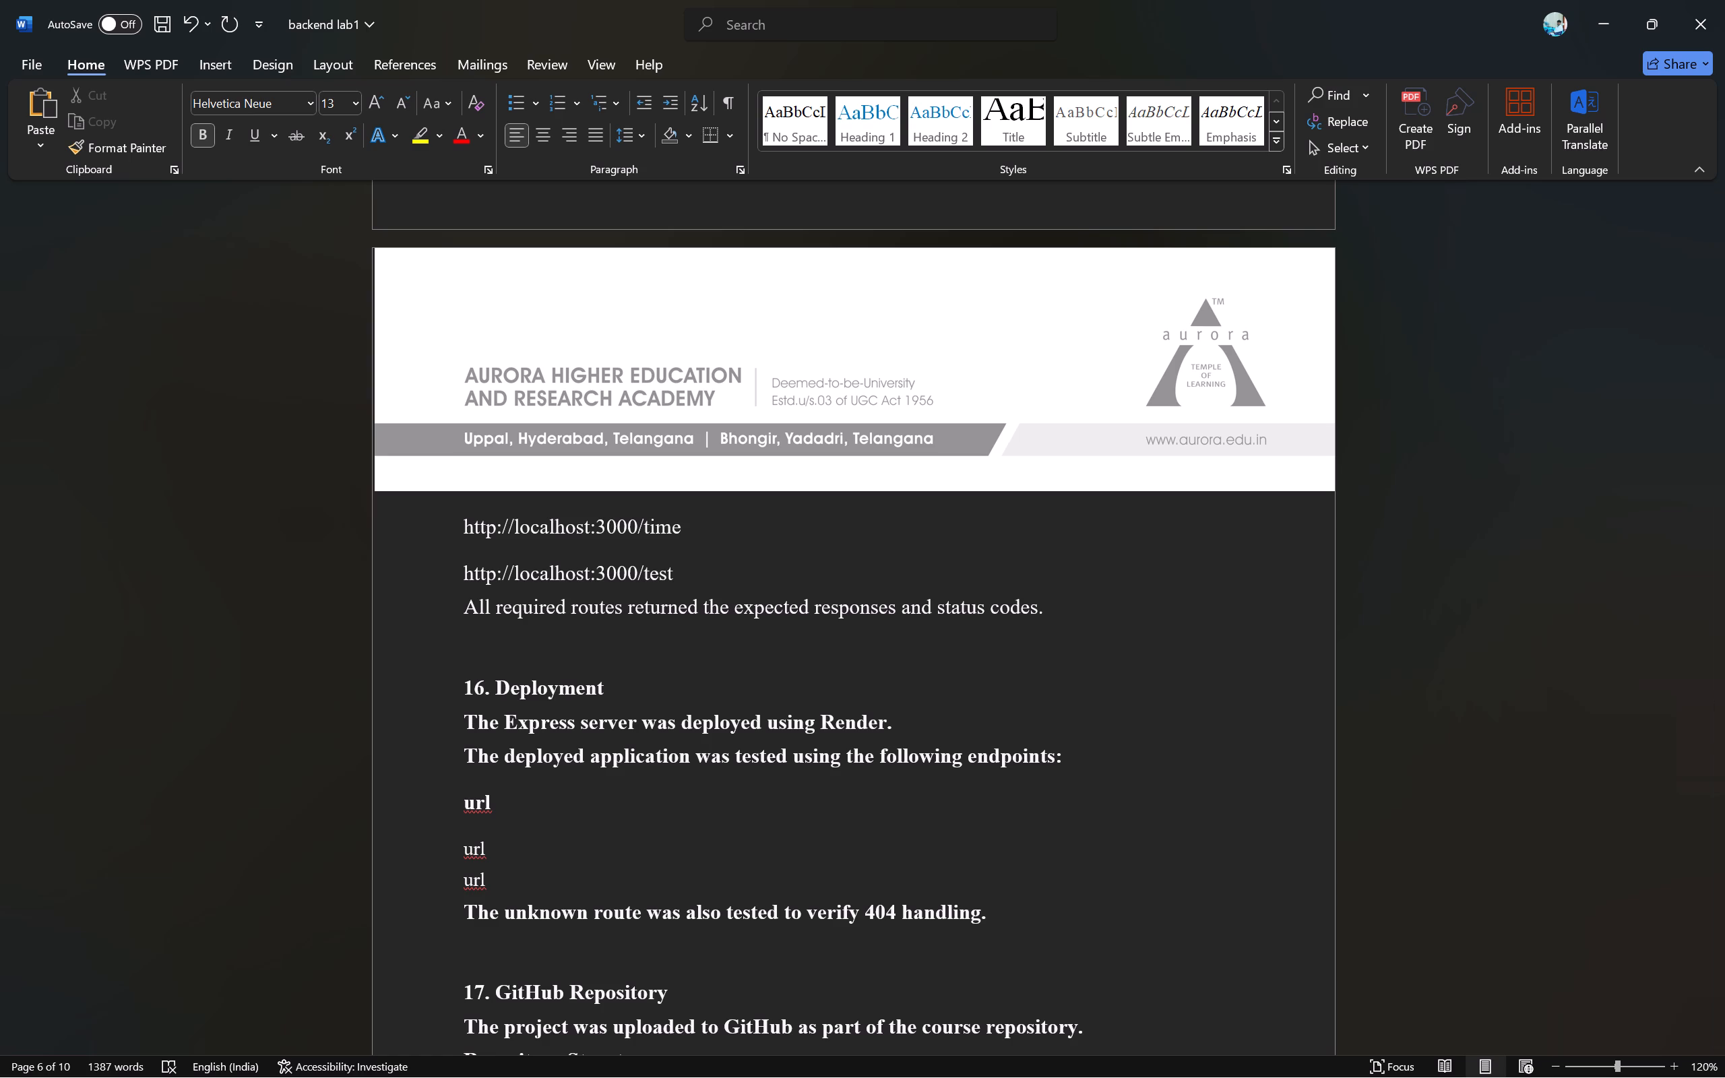
key(alt+Tab)
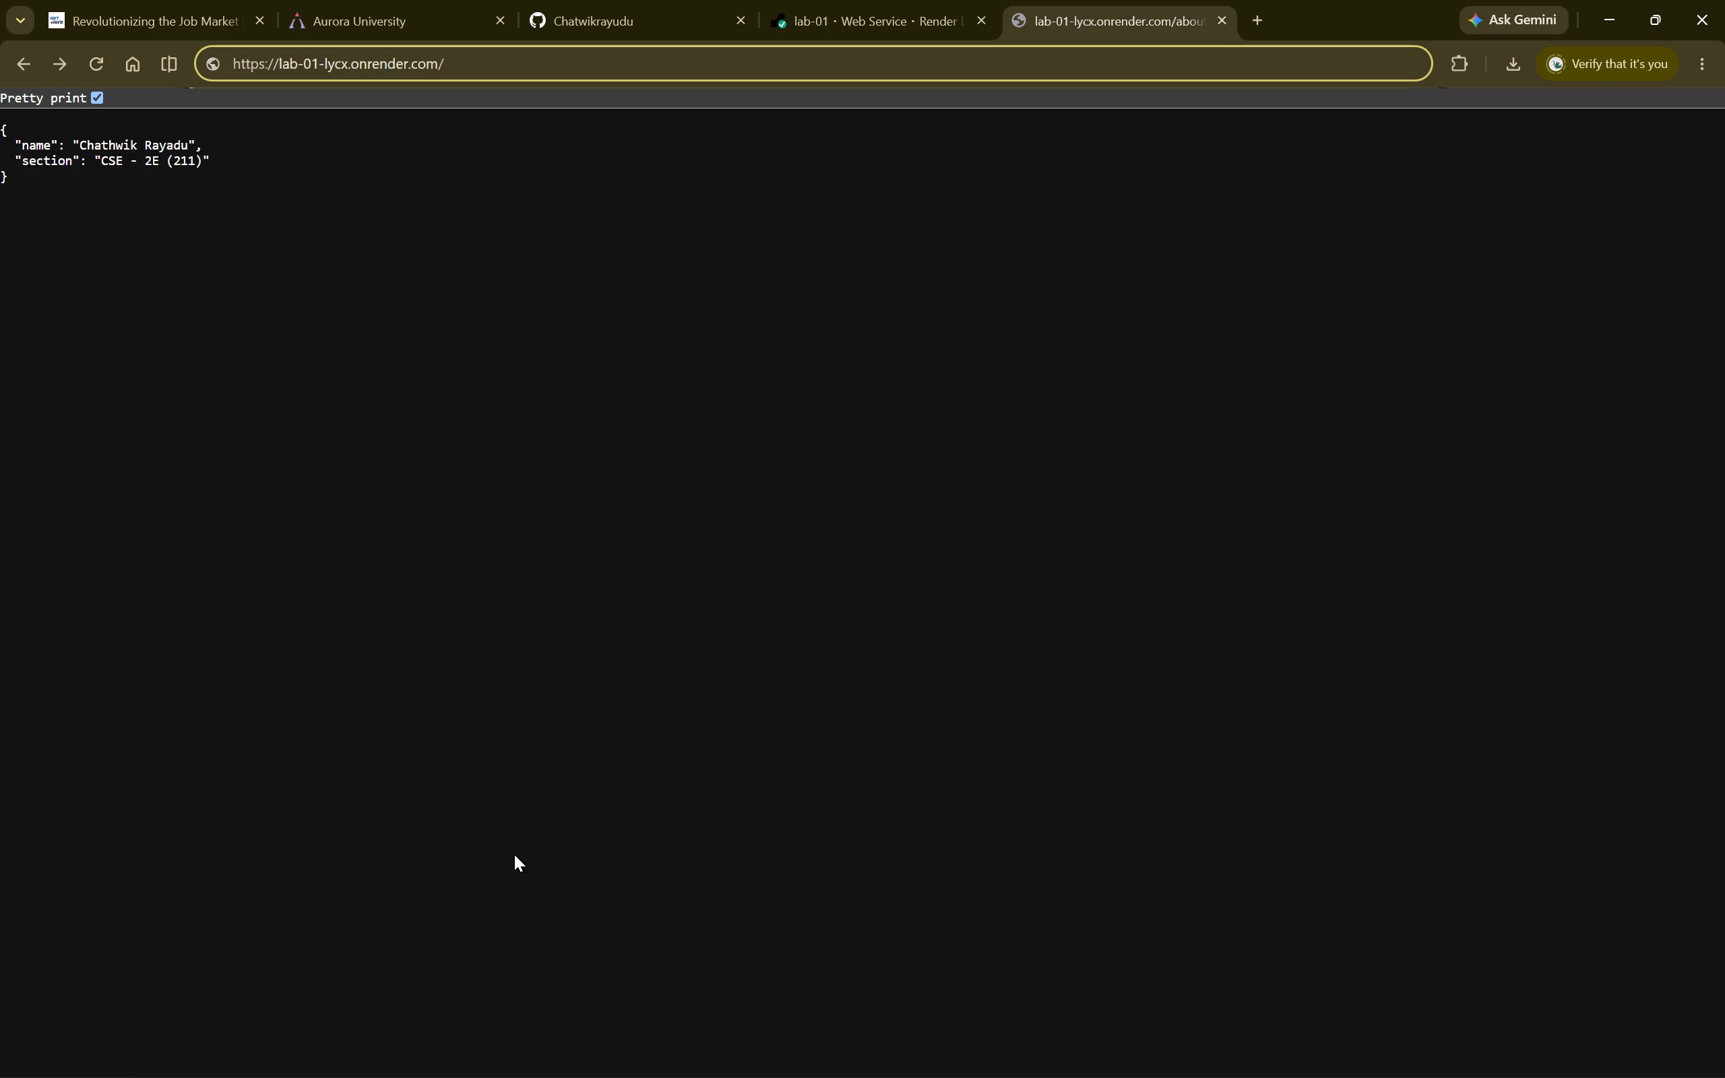
double_click(485, 55)
key(BackSpace)
key(Return)
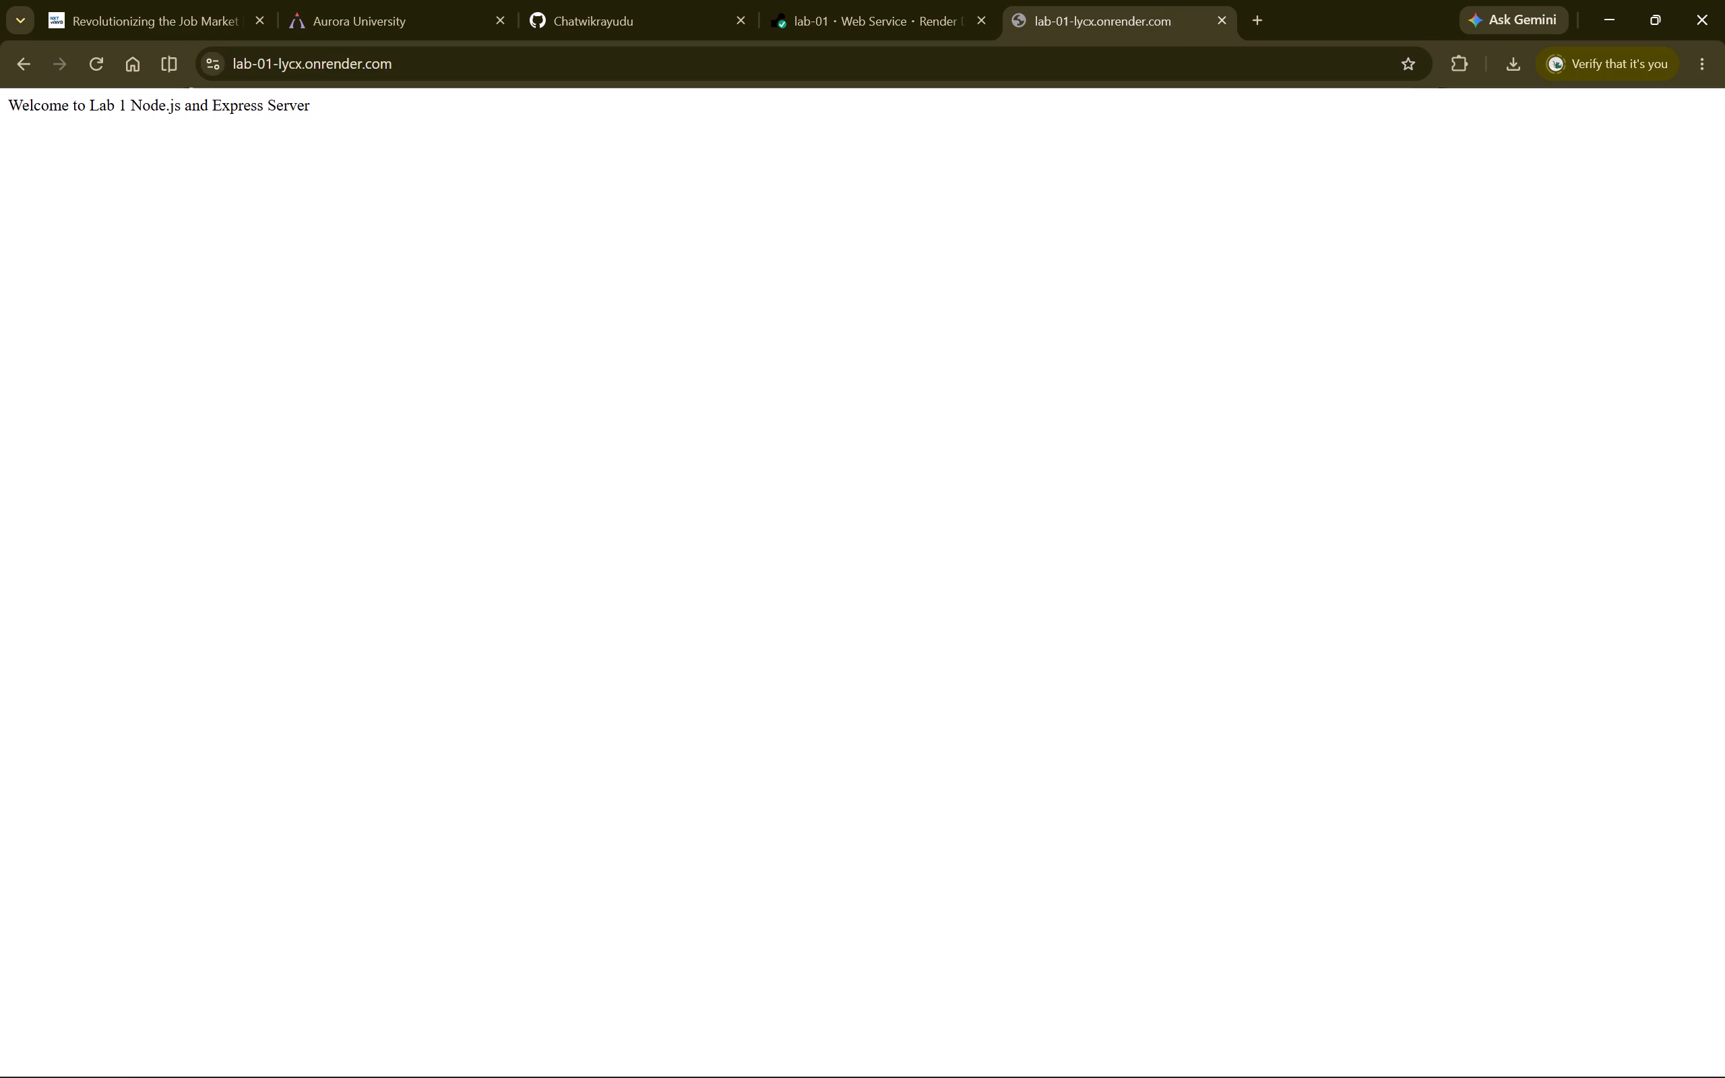
click(443, 56)
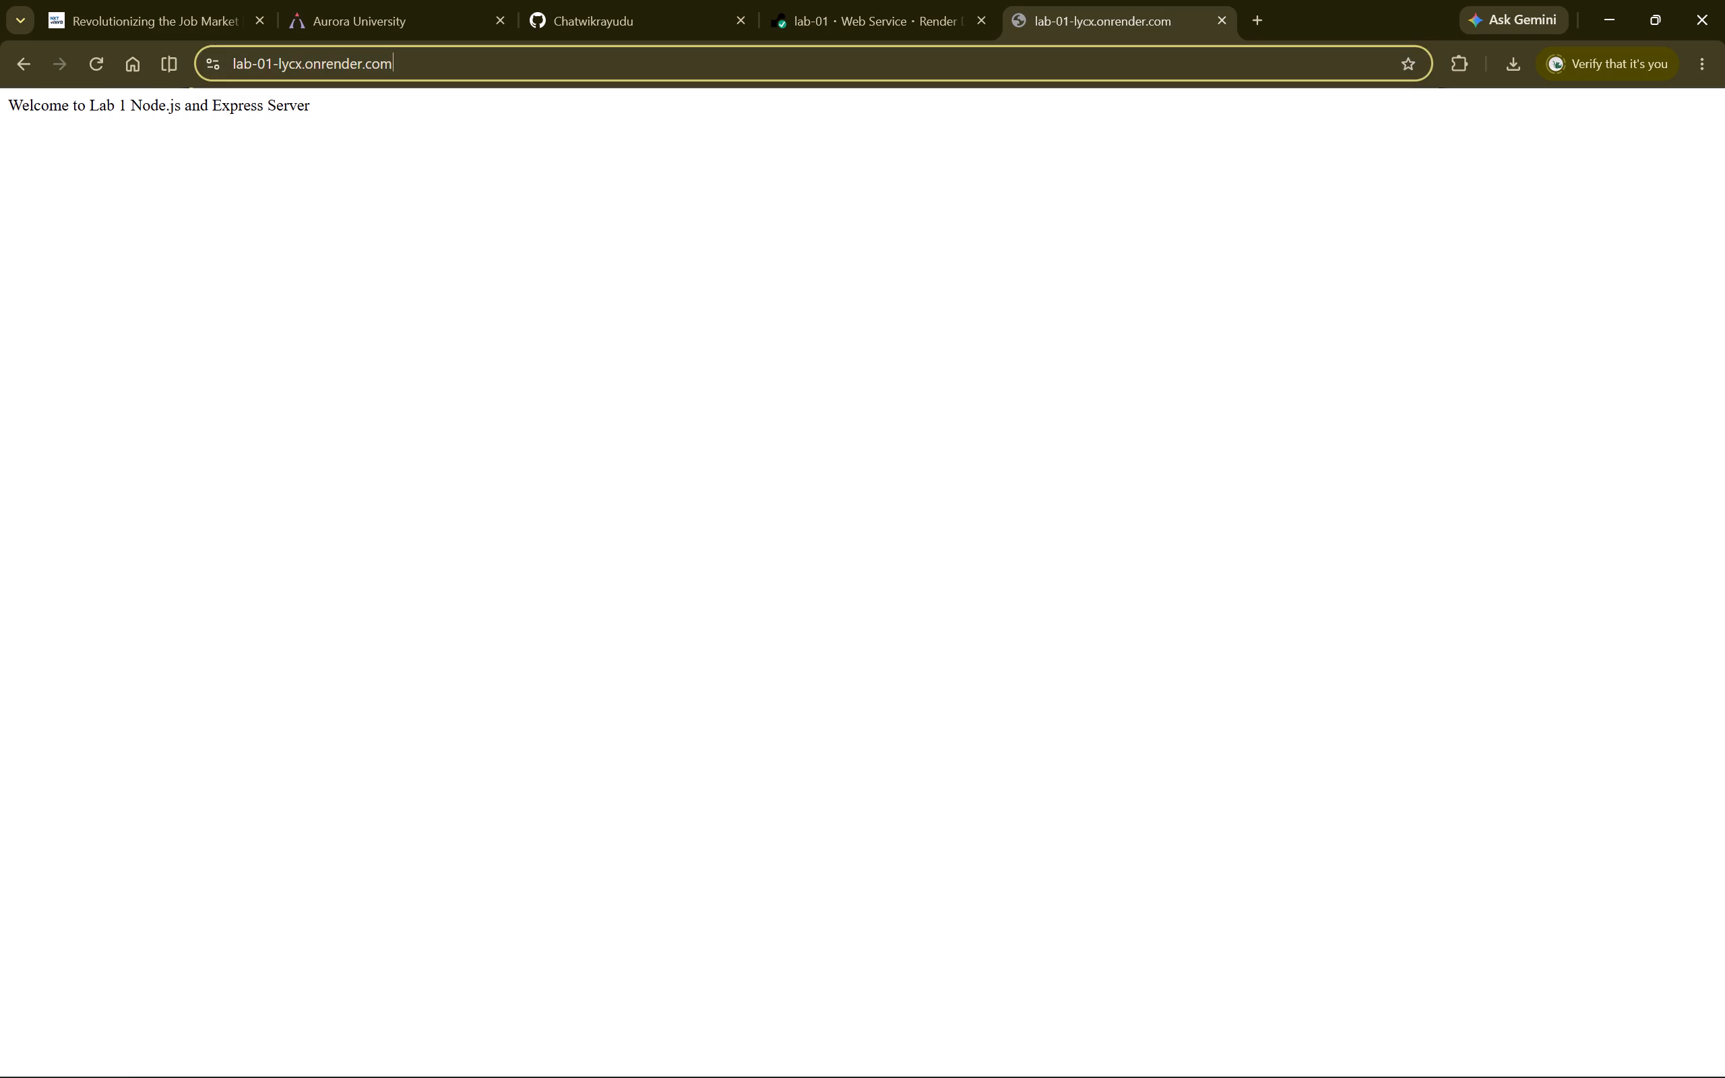
key(ctrl+c)
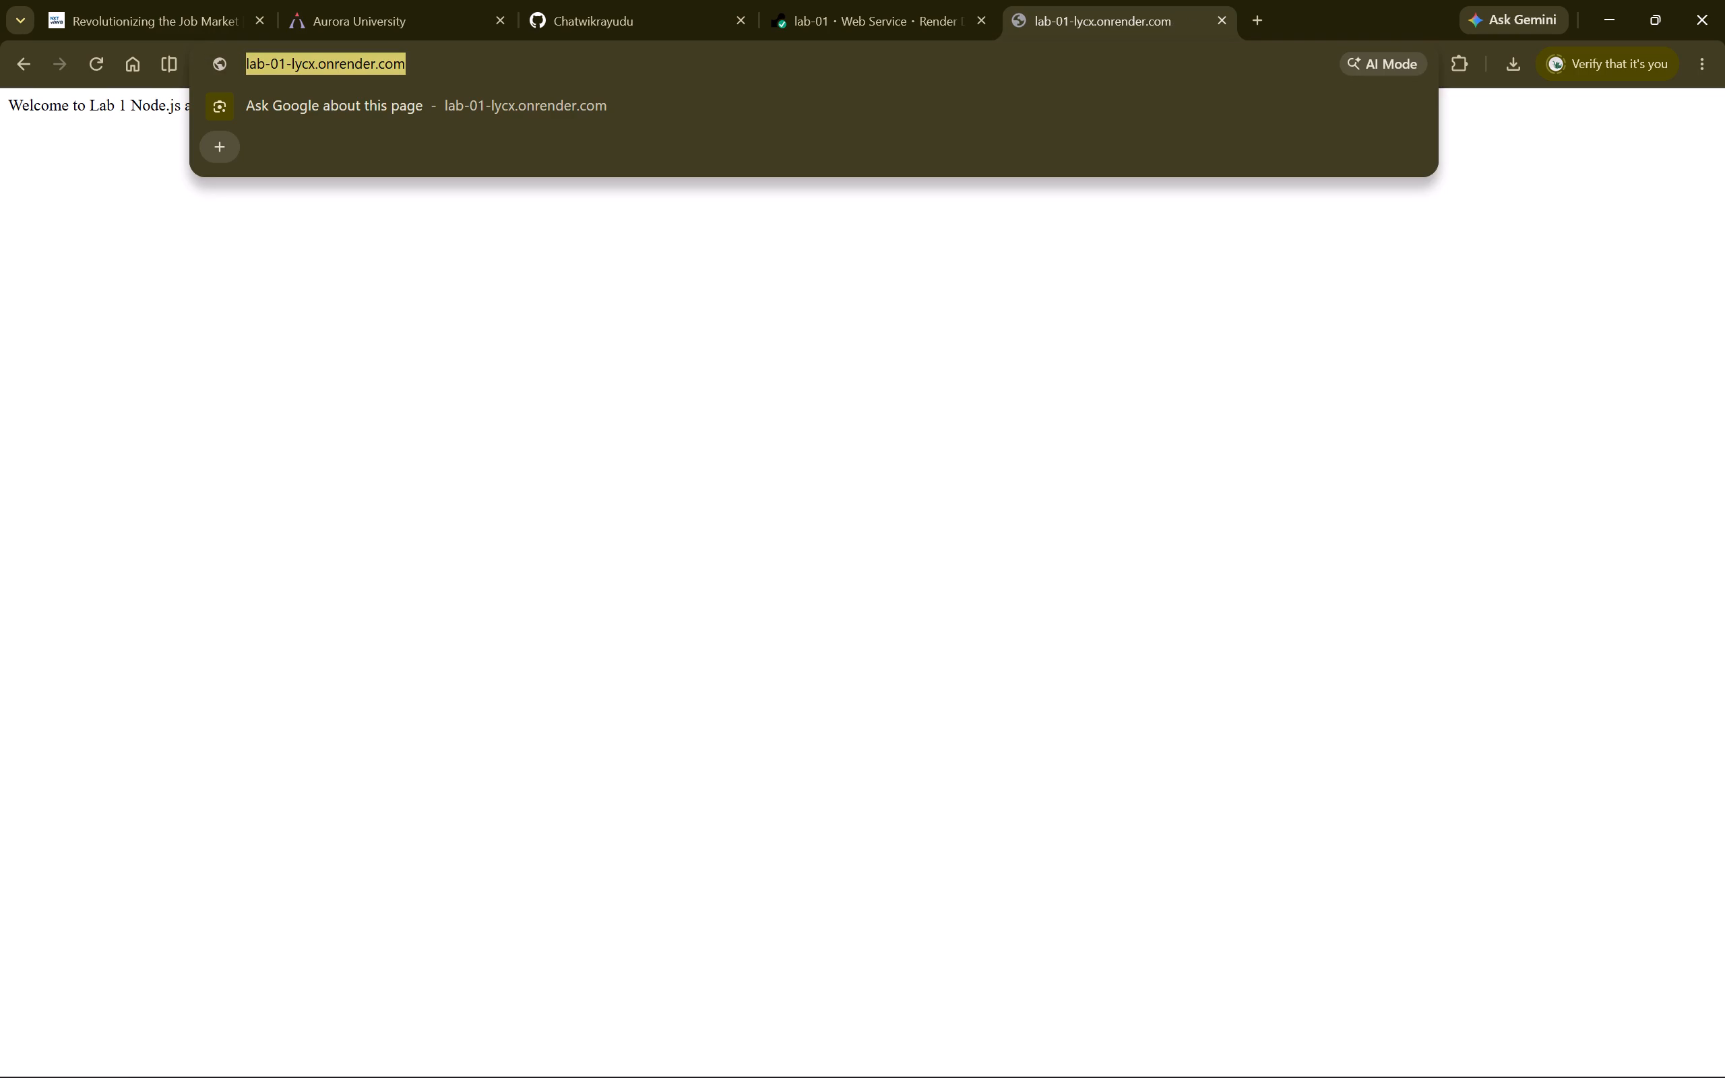
key(alt+Tab)
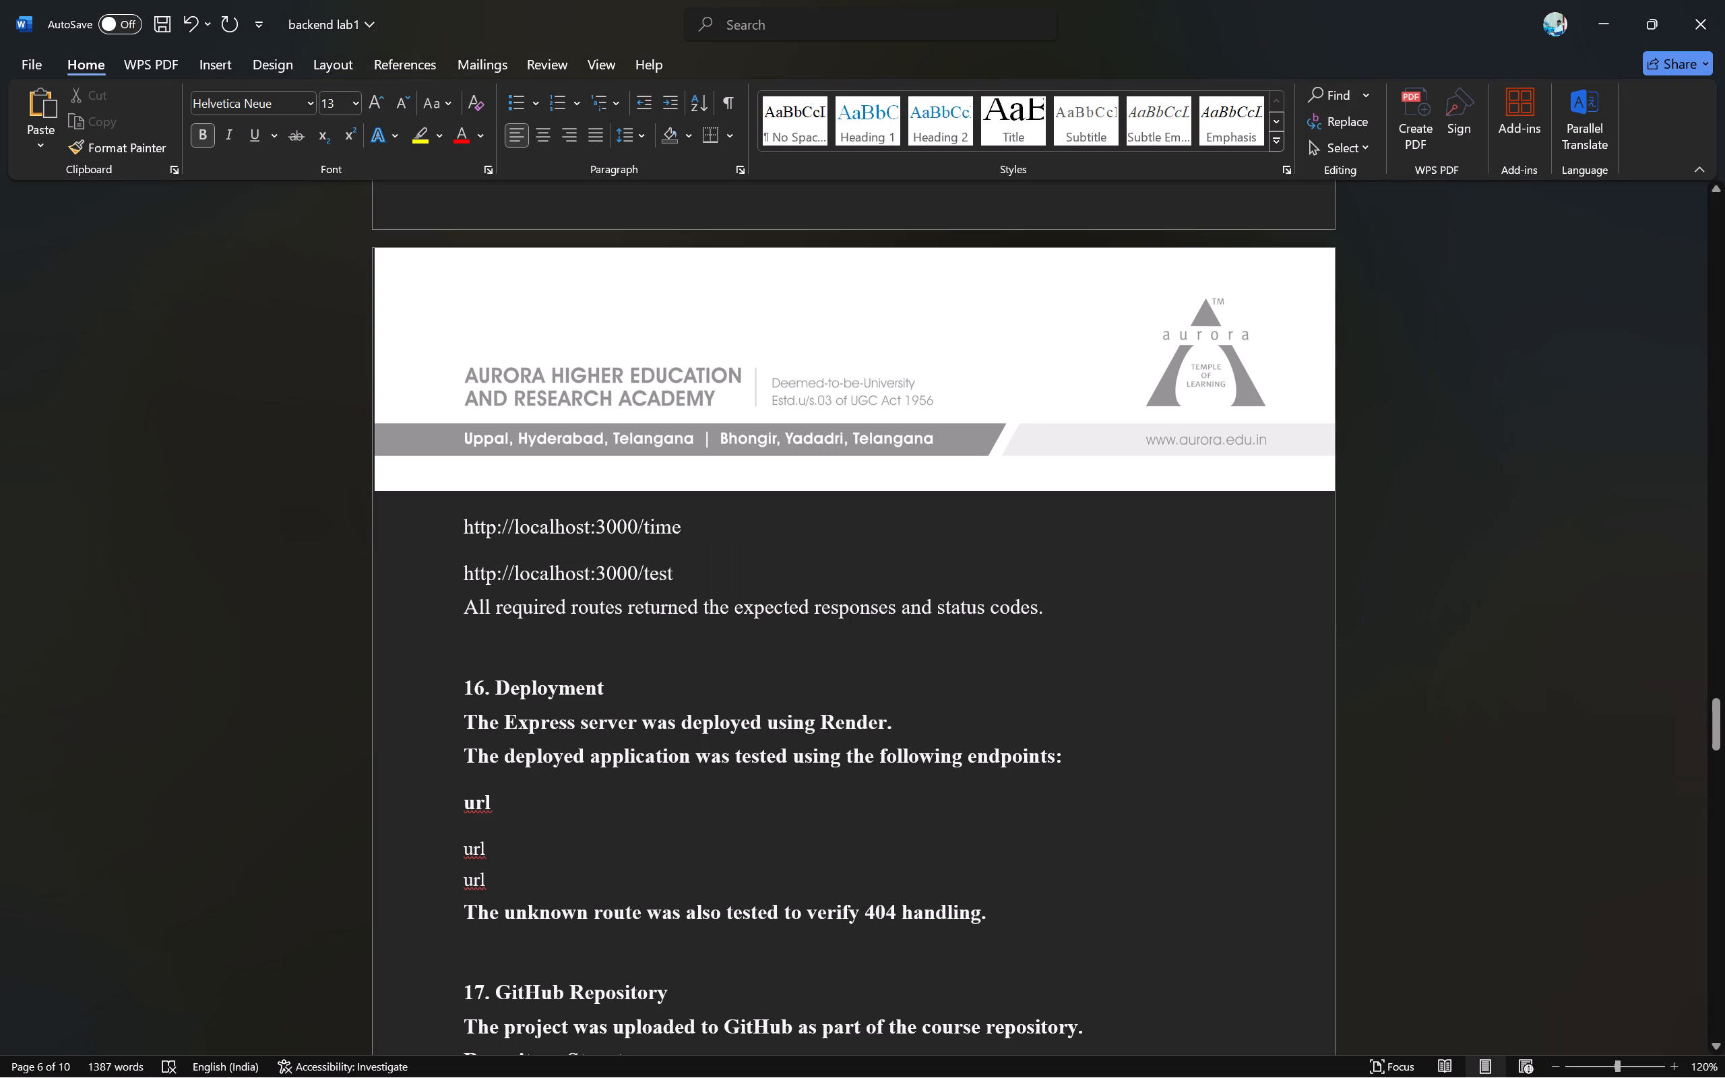
click(550, 816)
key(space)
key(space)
key(ctrl+v)
Load the deployed service's /about page in Chrome and add its address after the second "url" under 16. Deployment.
click(535, 846)
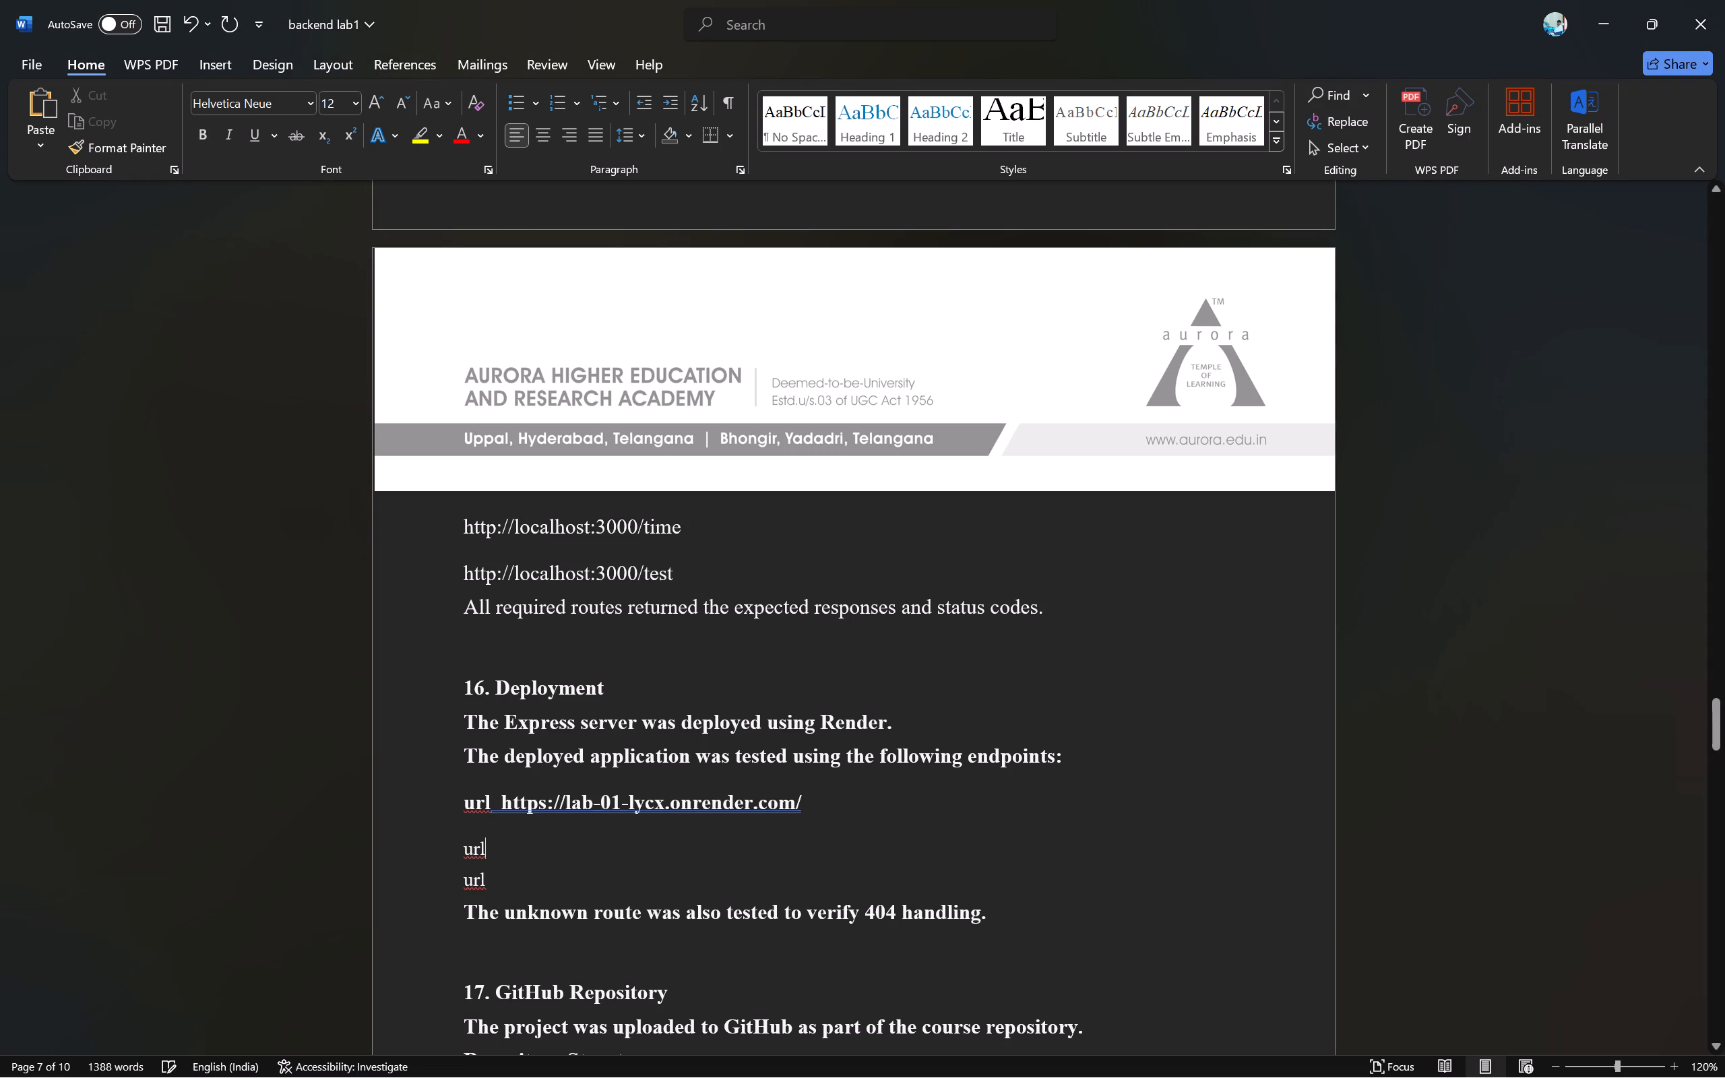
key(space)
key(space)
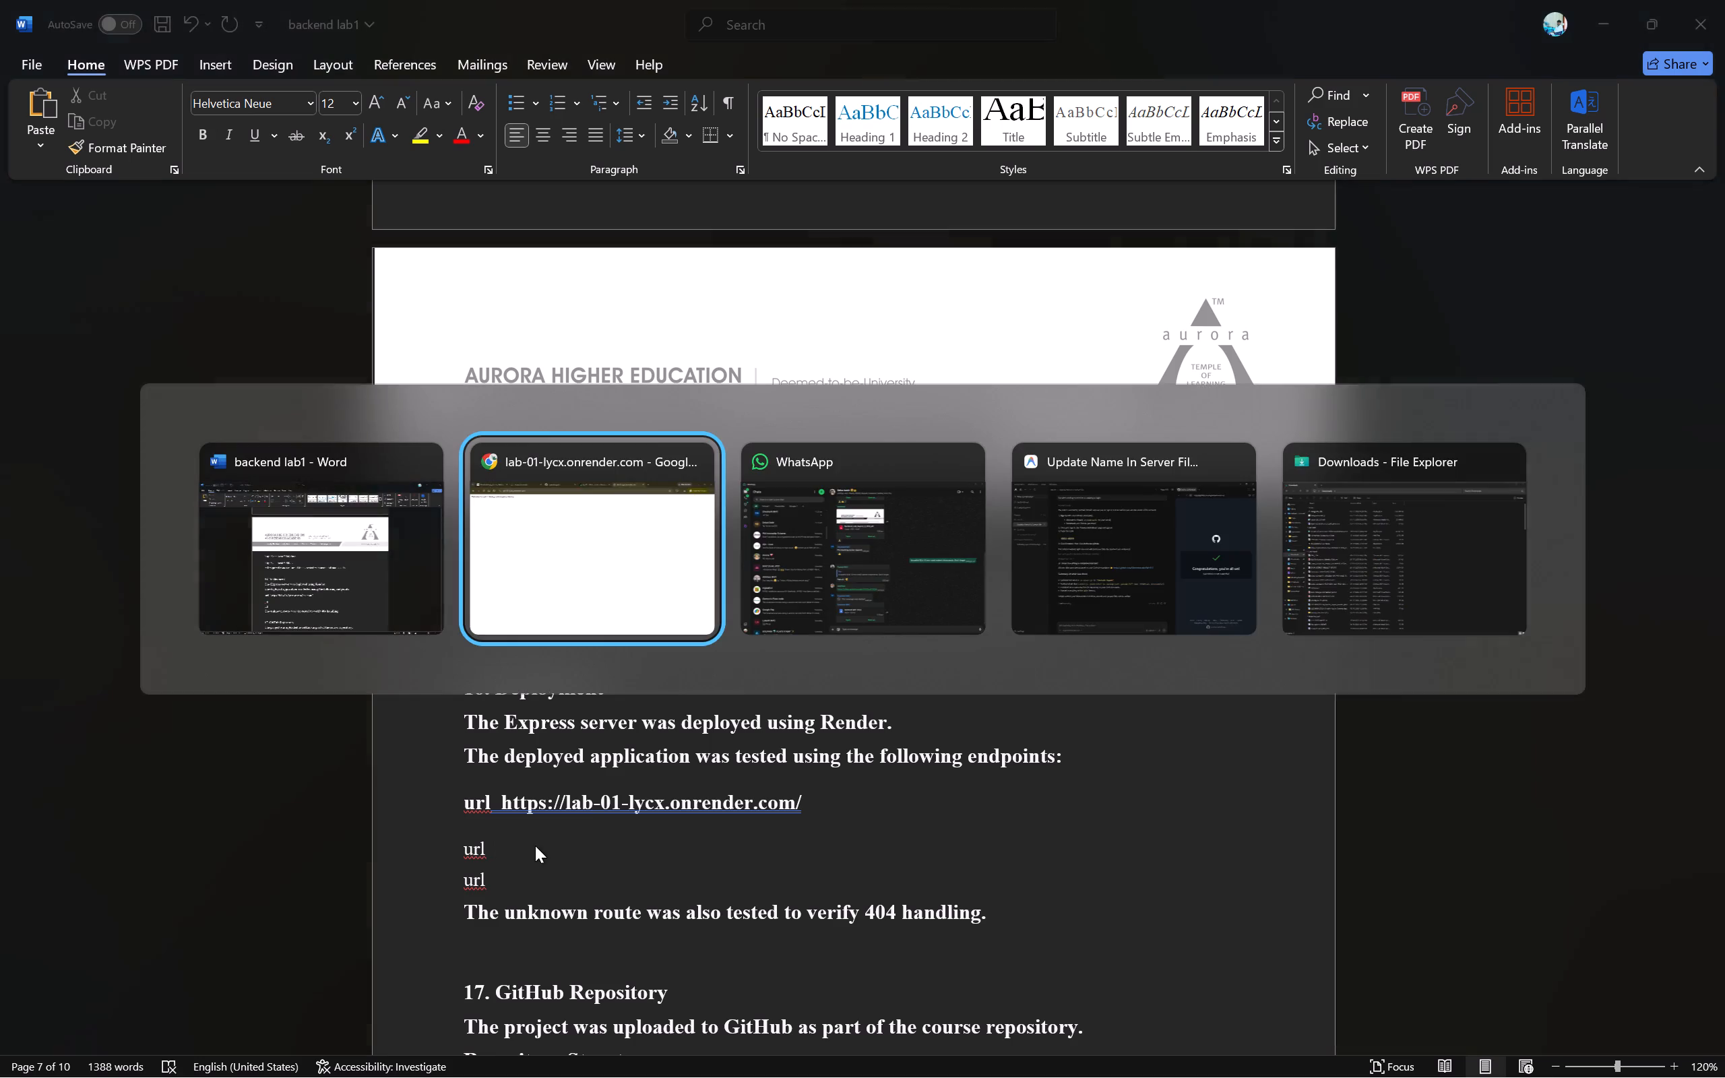
click(419, 65)
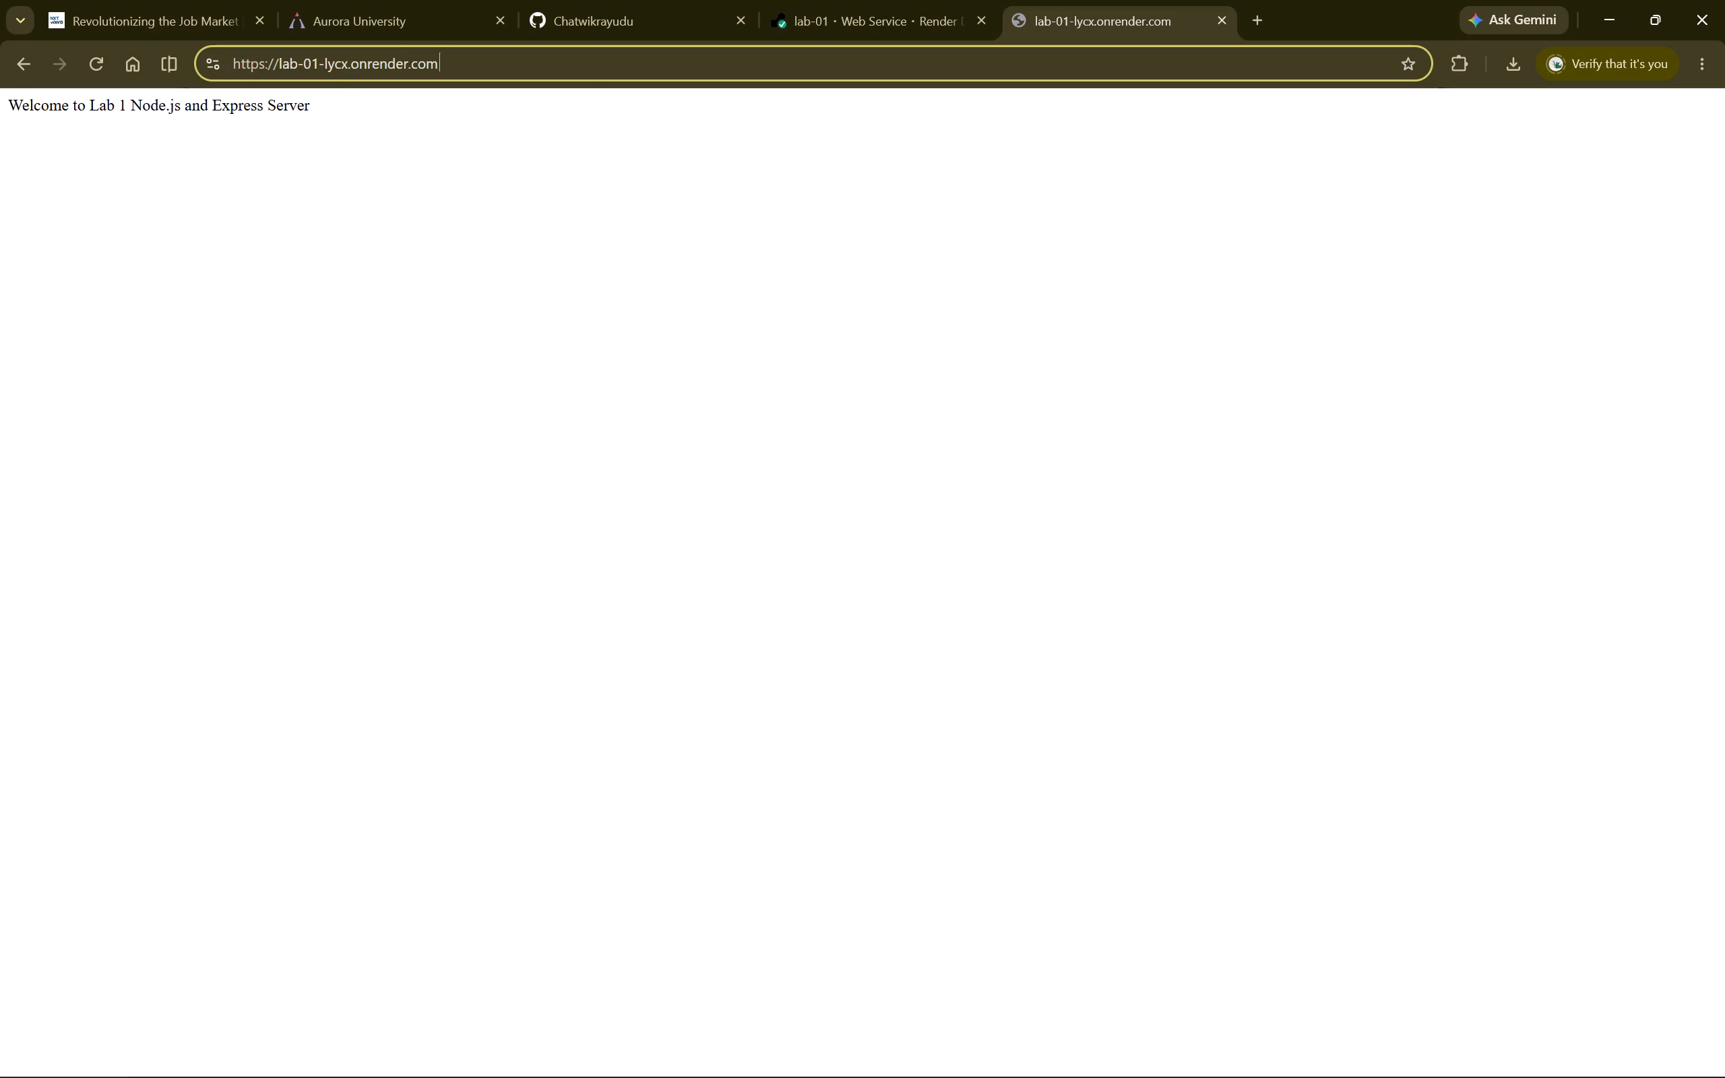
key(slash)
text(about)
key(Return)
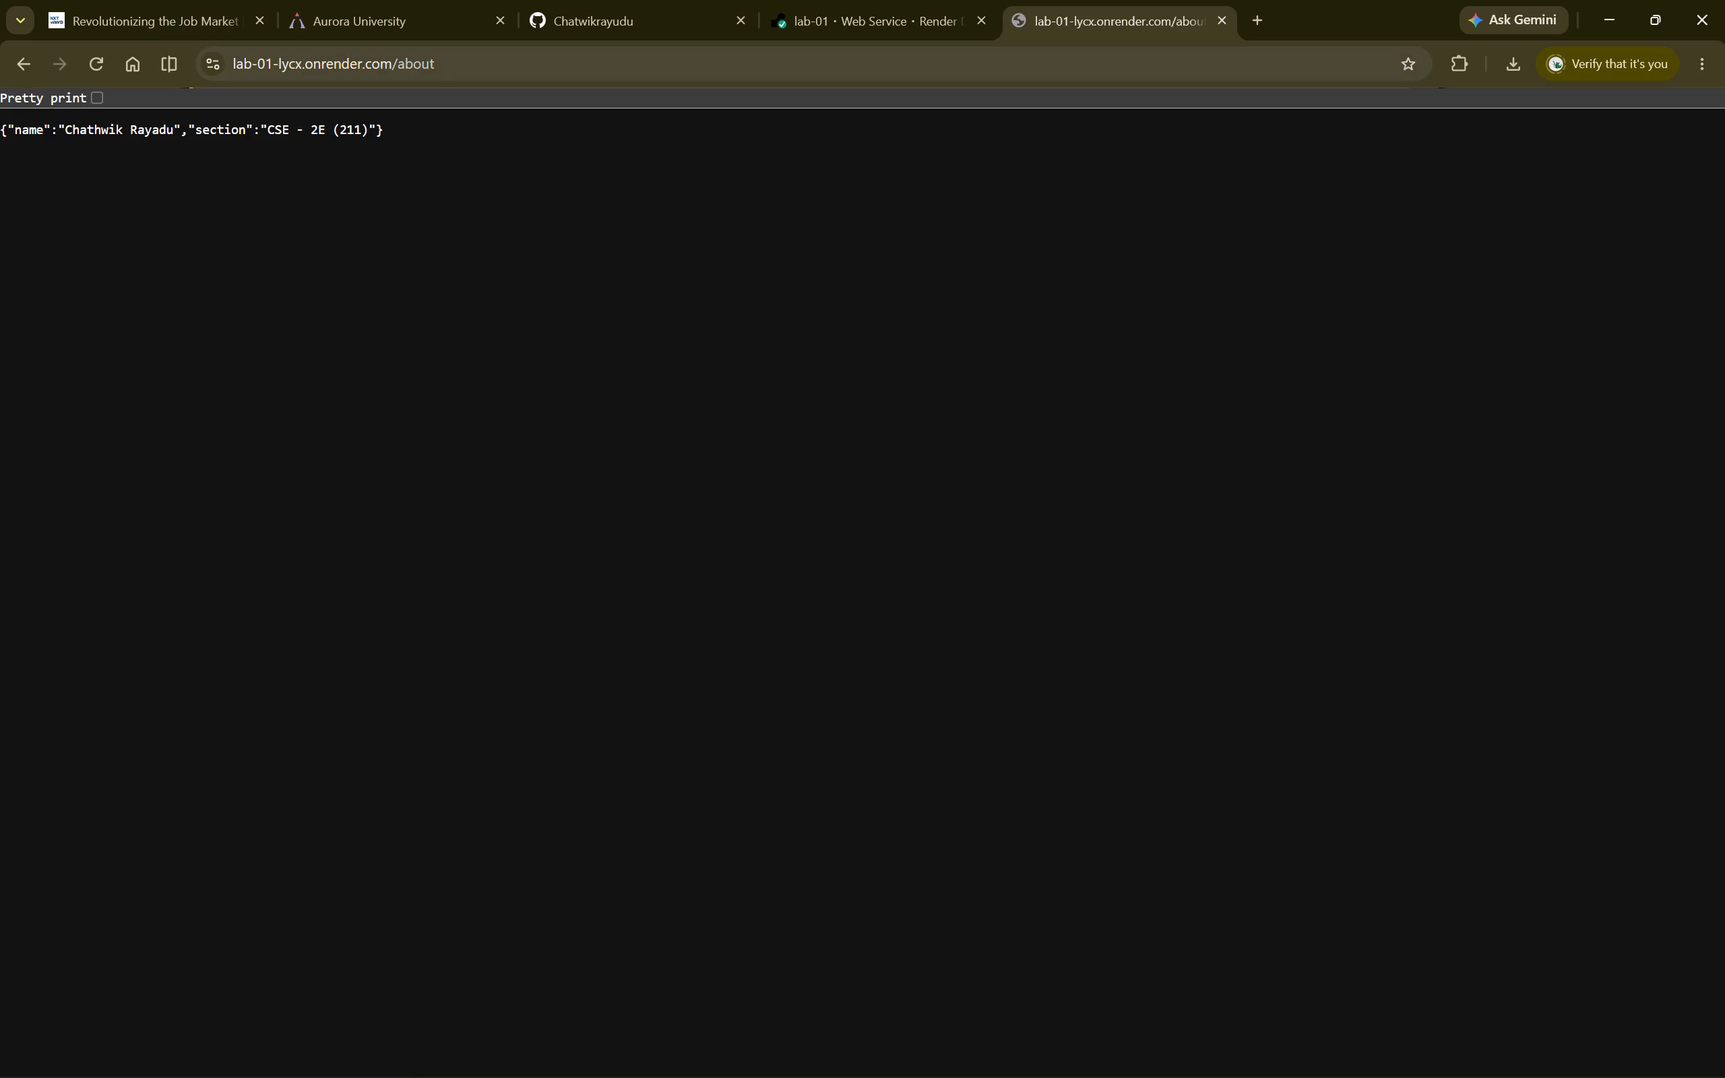
click(517, 64)
key(ctrl+c)
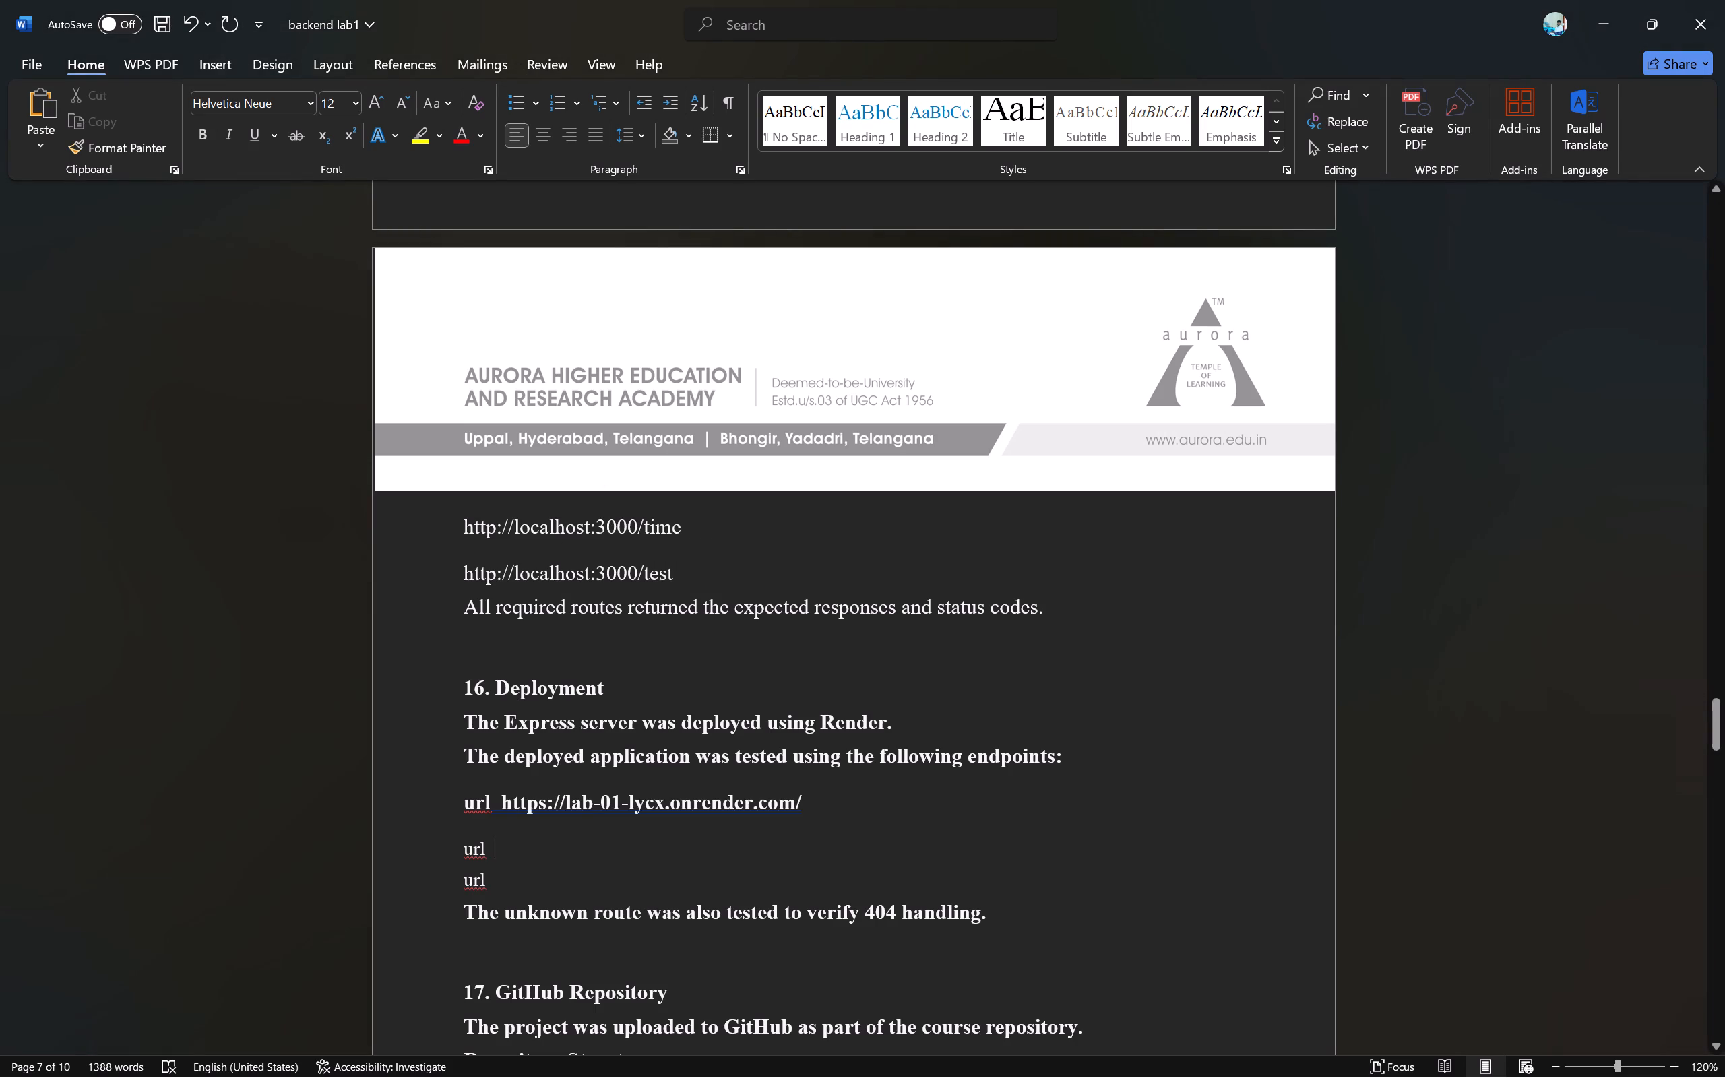
key(ctrl+v)
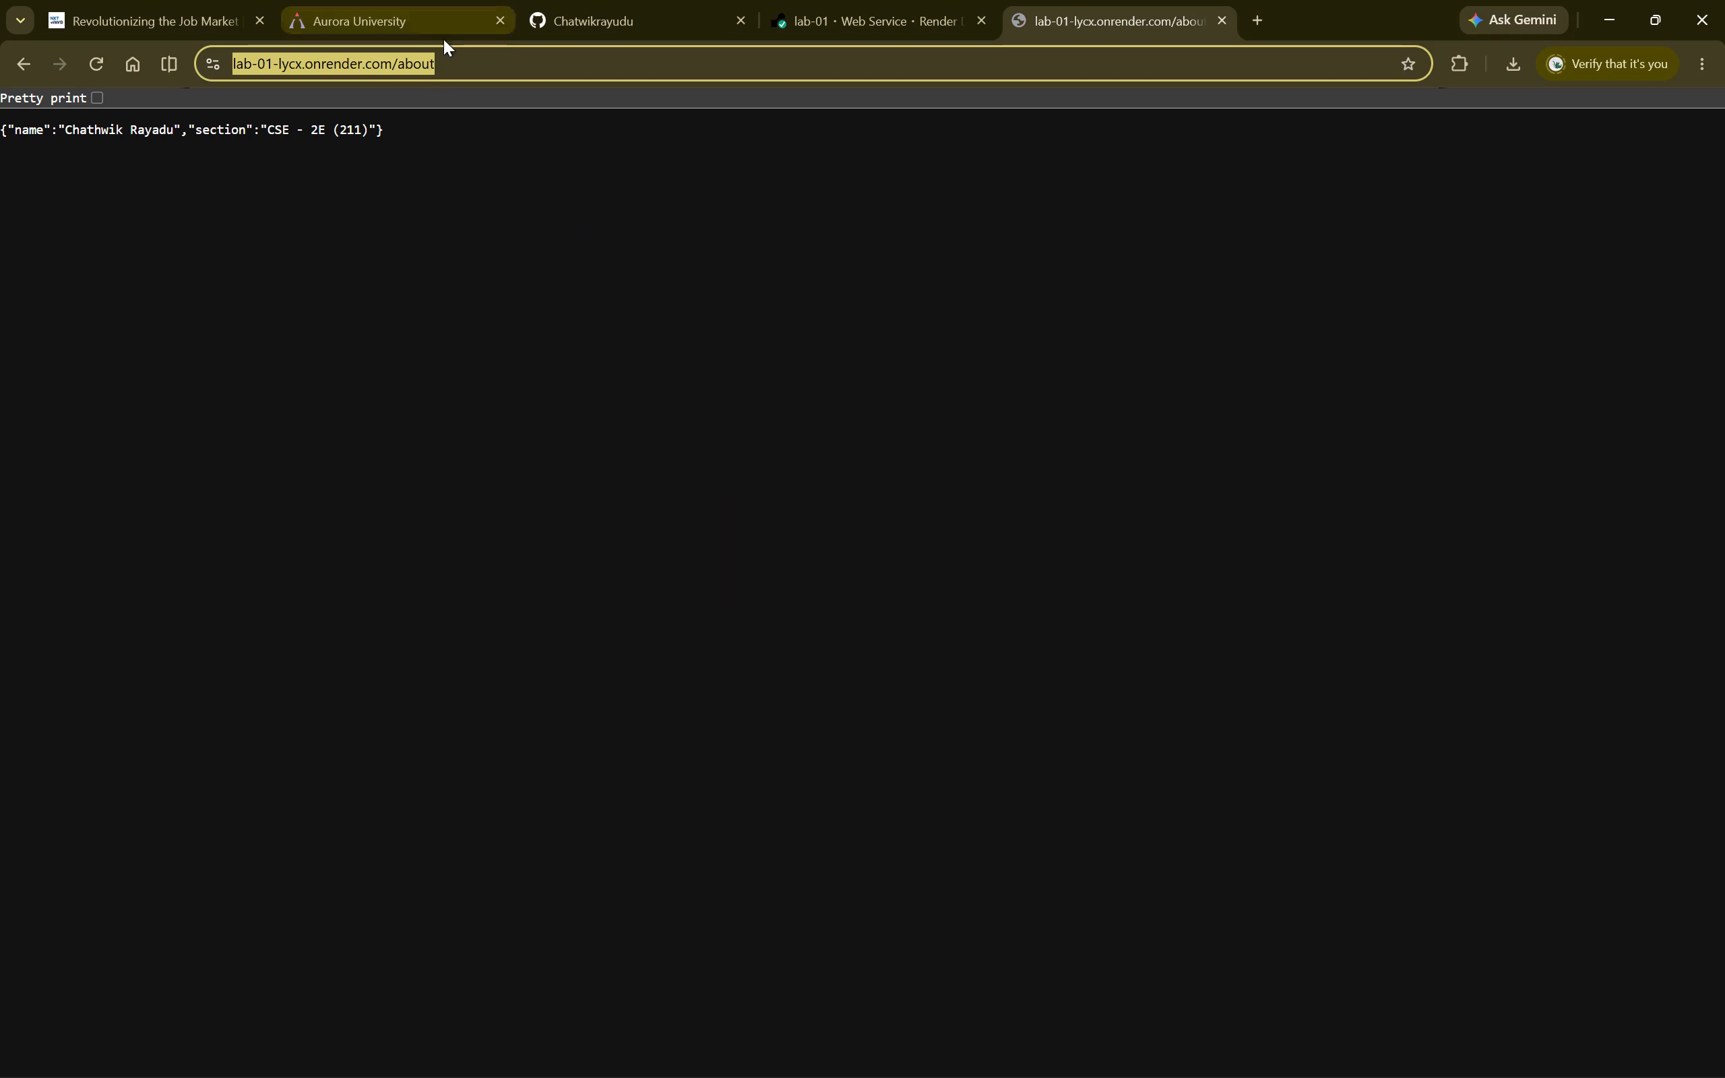
Load the deployed service's /time page and, in Word, add its address after the third "url" under 16. Deployment.
click(457, 55)
key(BackSpace)
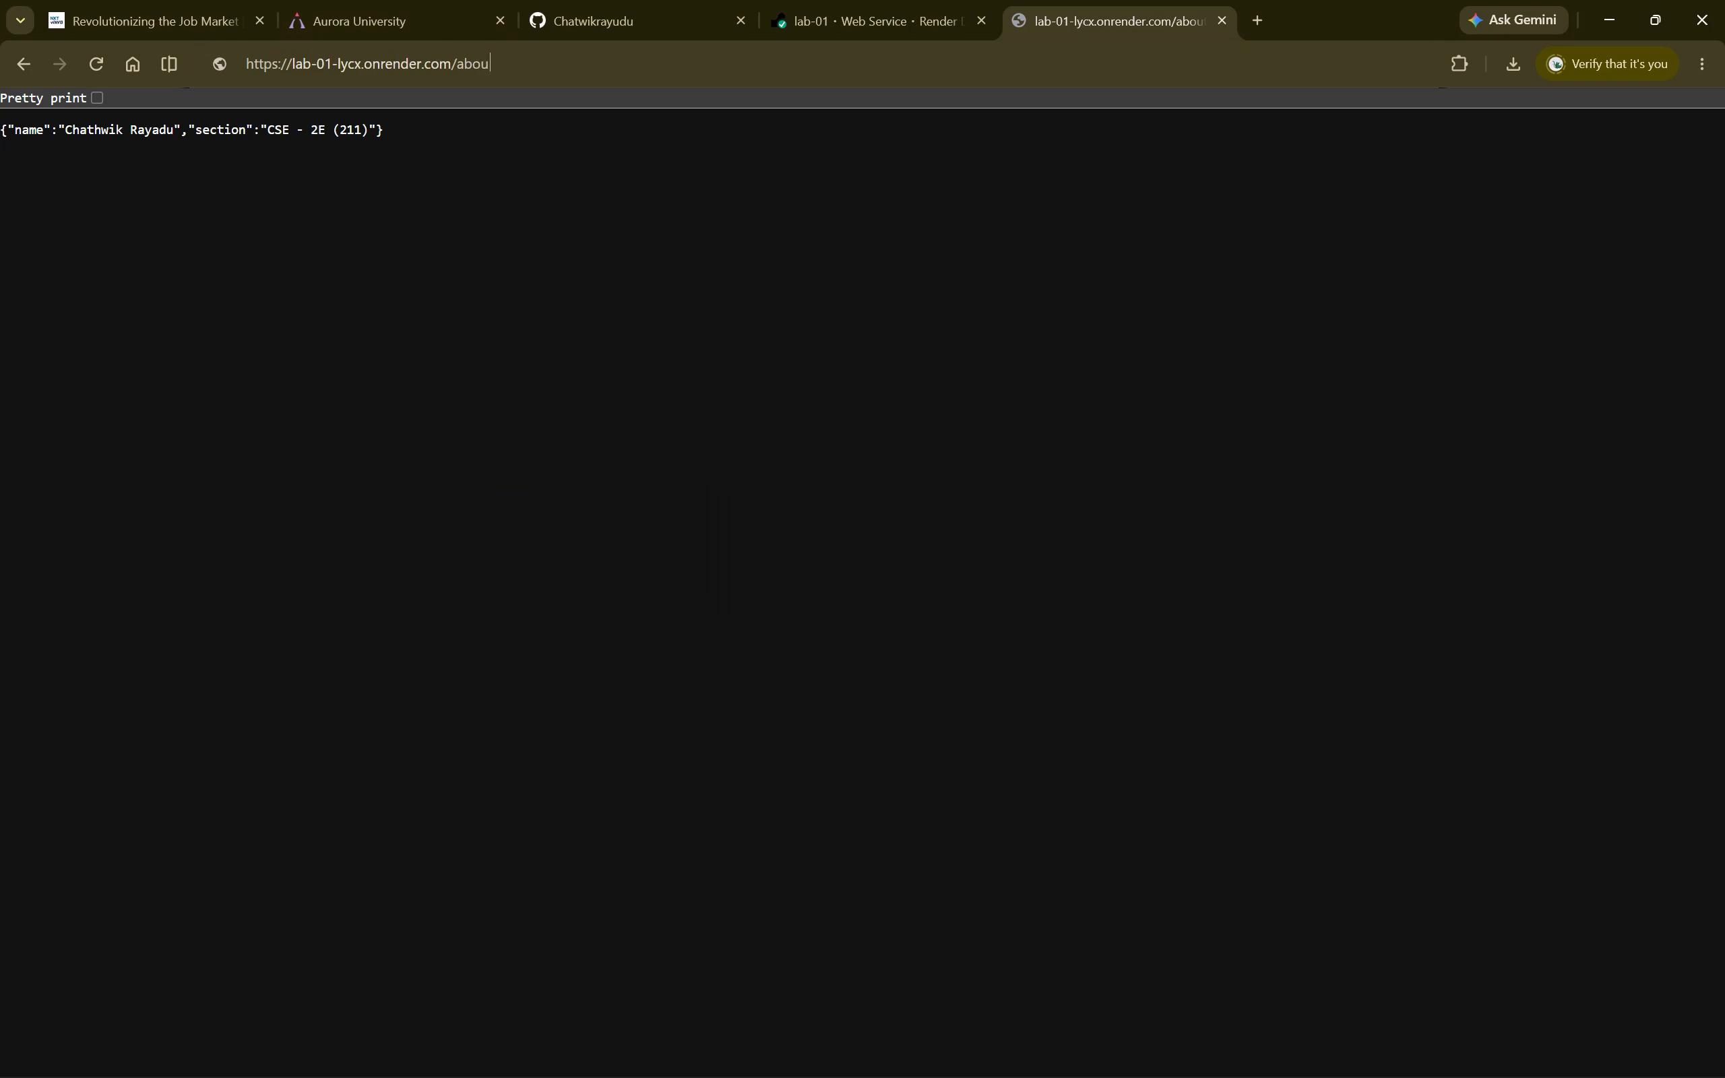
key(BackSpace)
key(BackSpace)
key(BackSpace)
key(BackSpace)
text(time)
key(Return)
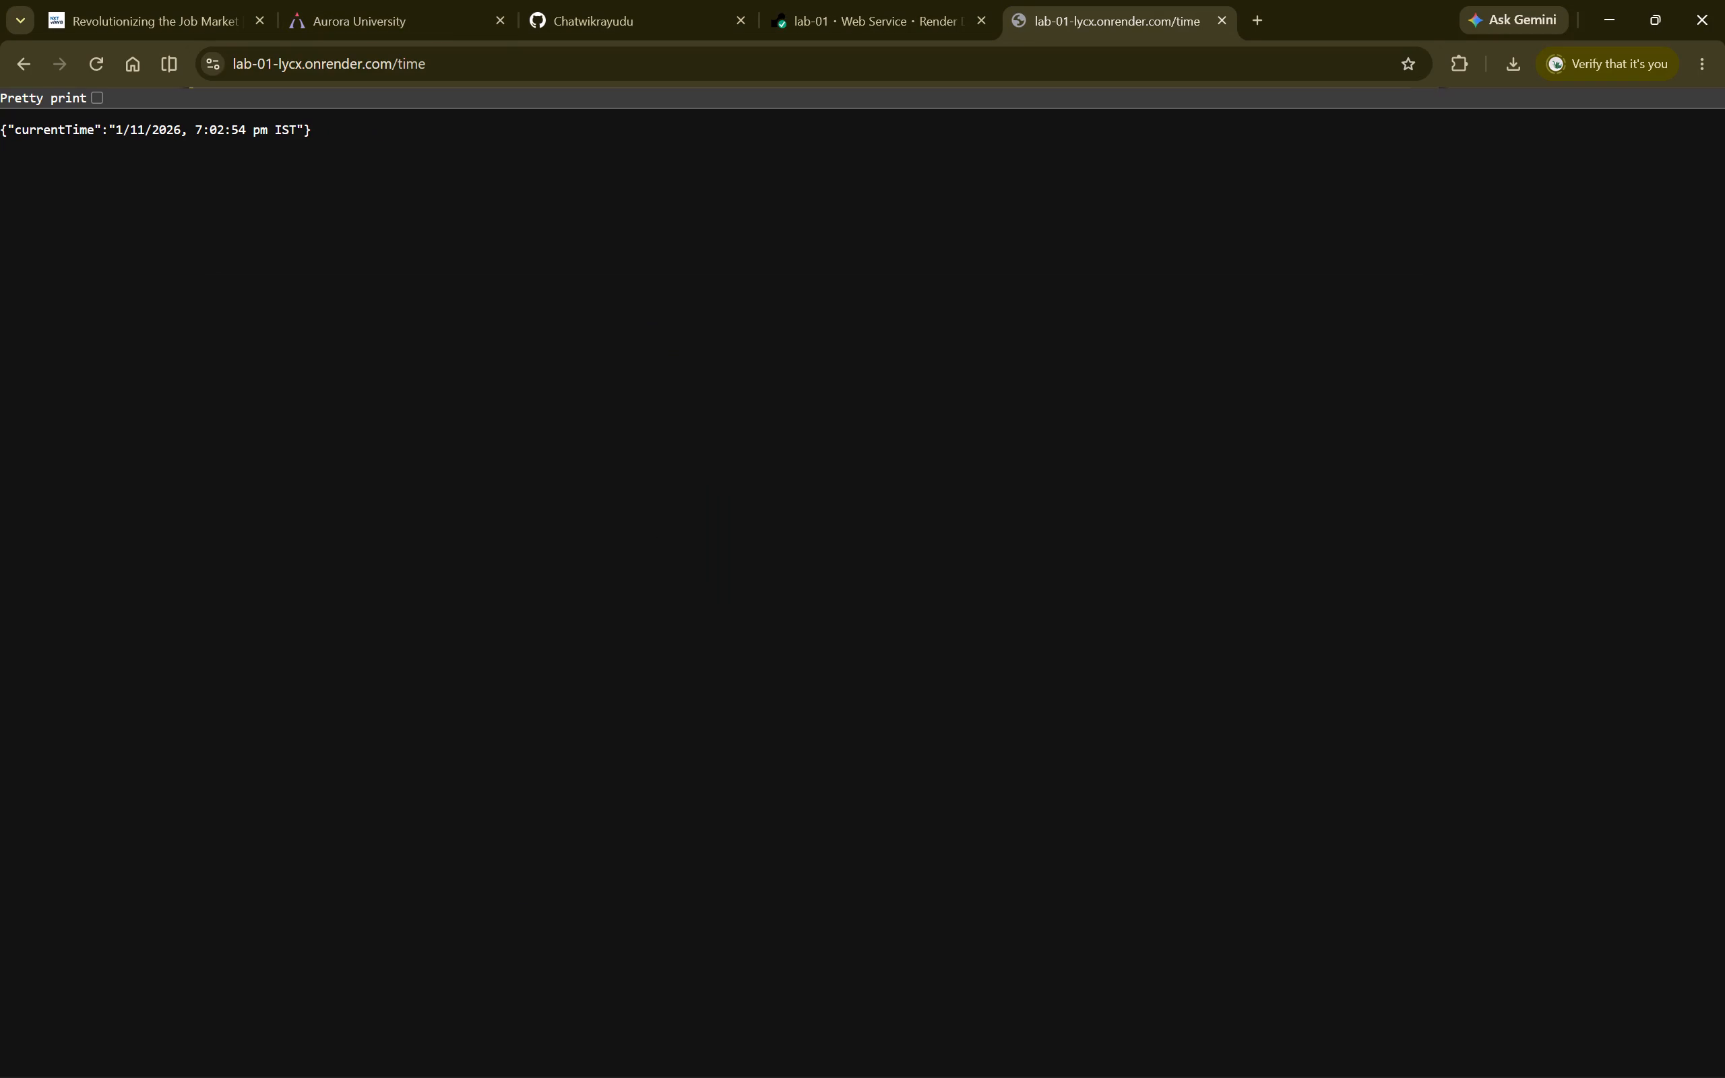
click(457, 55)
key(ctrl+c)
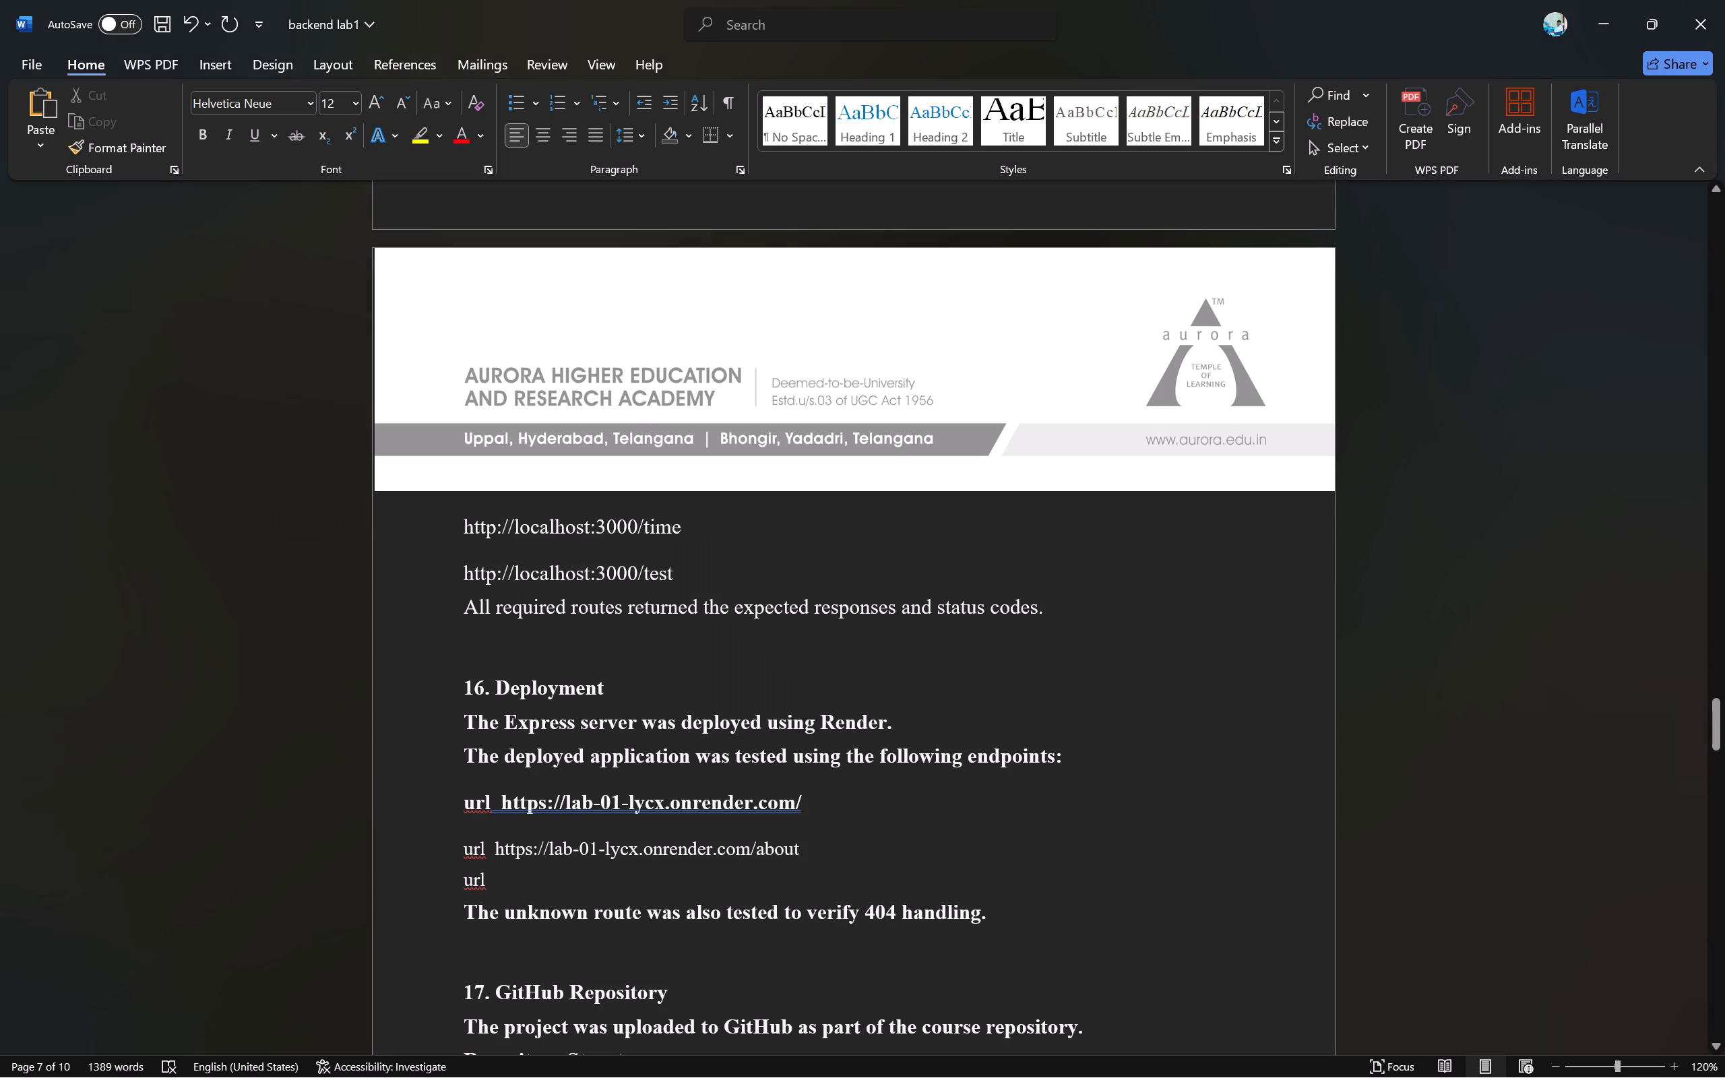
click(513, 884)
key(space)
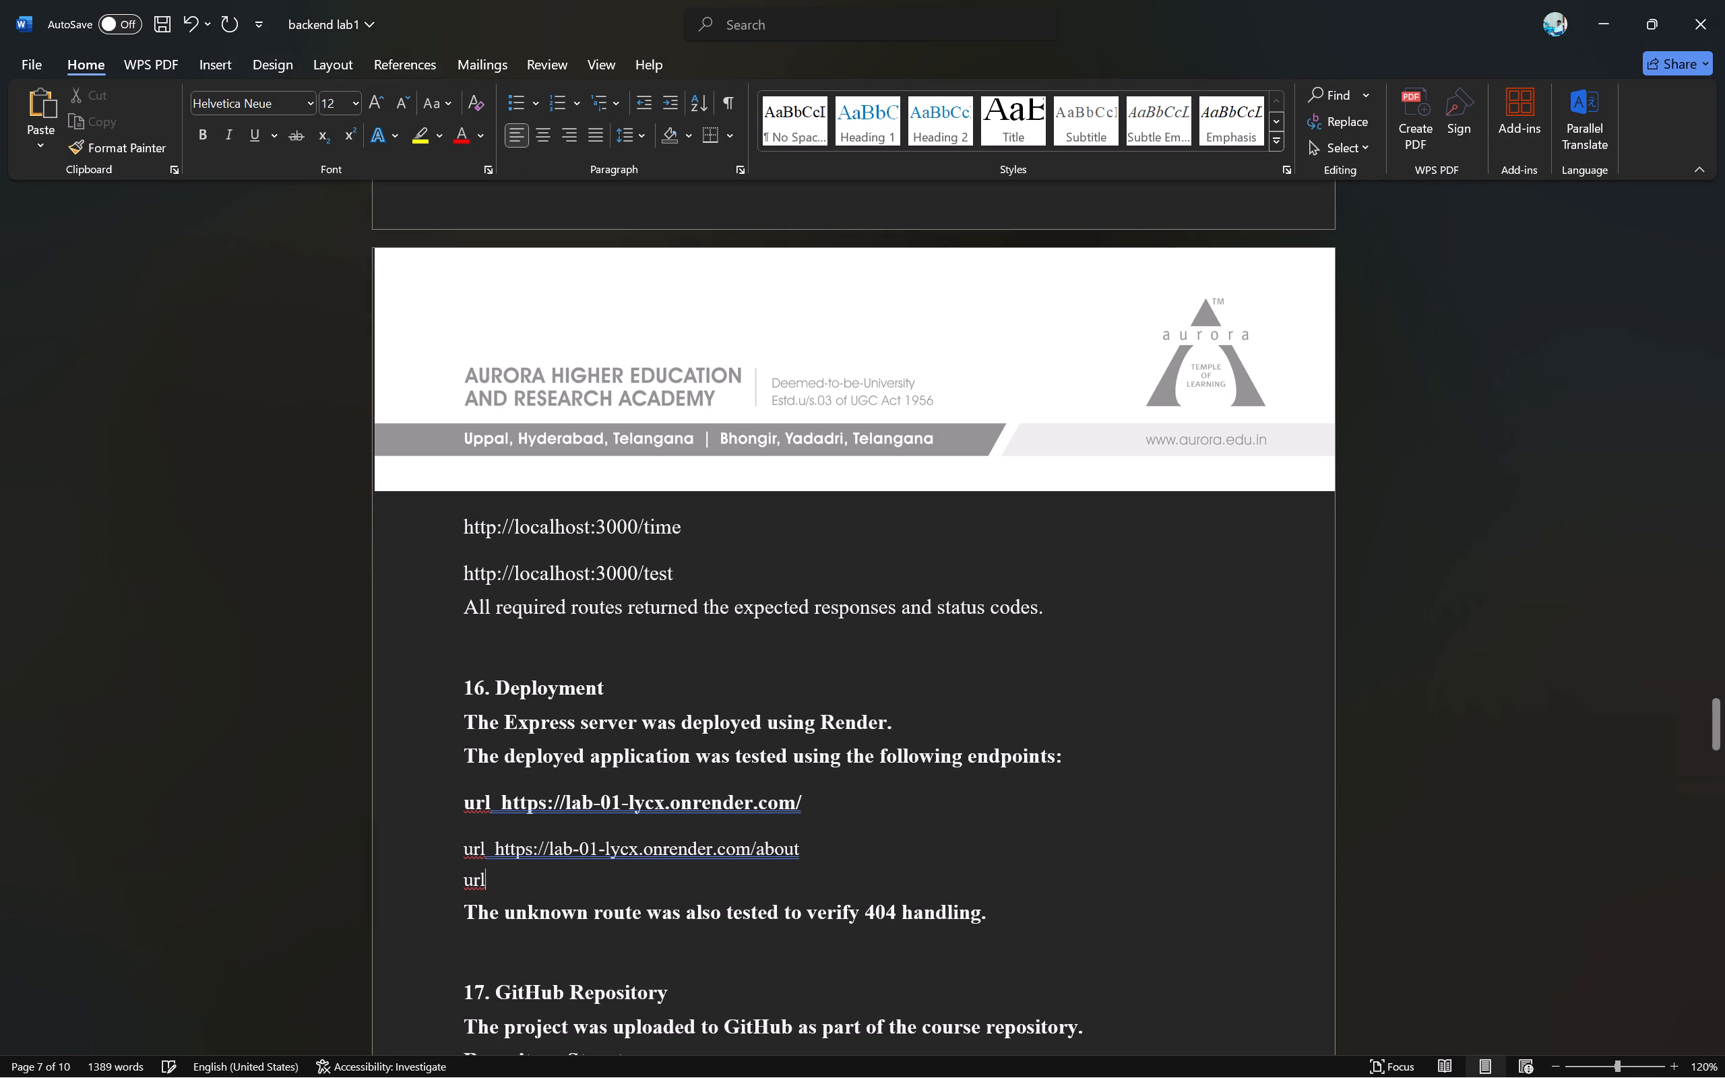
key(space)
key(ctrl+v)
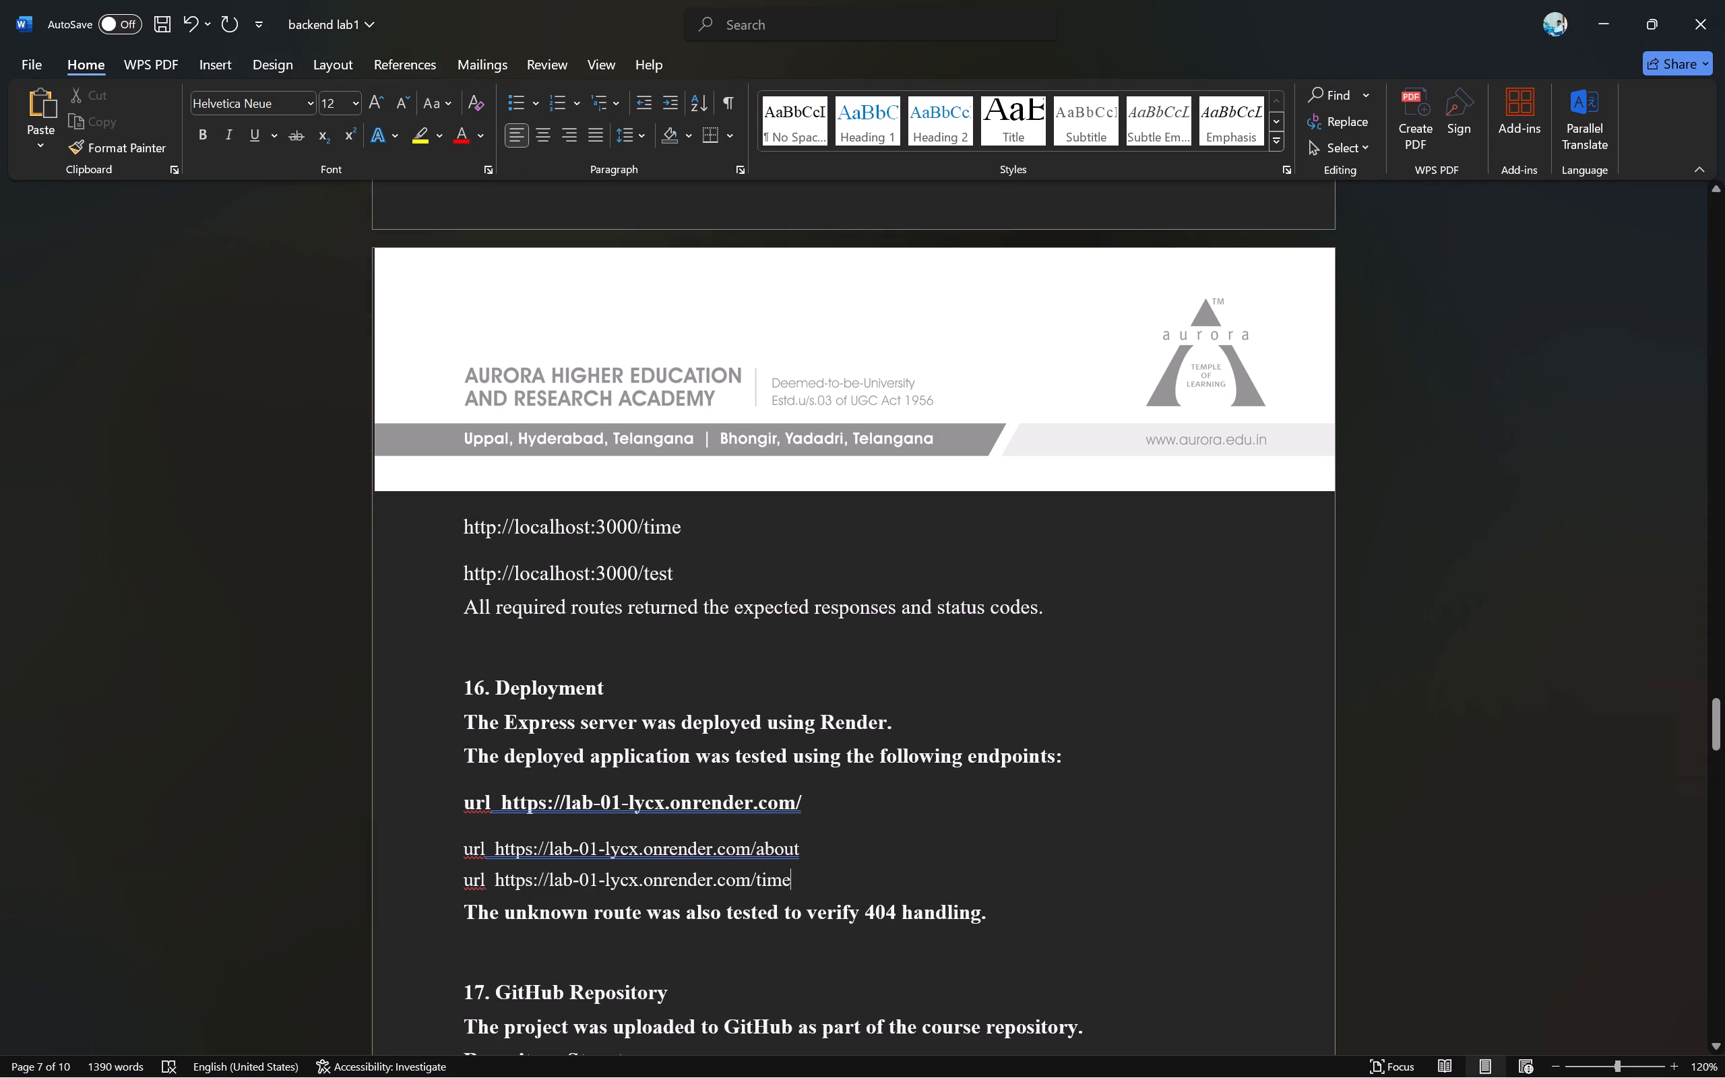
Make the /about and /time "url" lines under 16. Deployment bold and set their font size to 14.
double_click(475, 804)
double_click(474, 842)
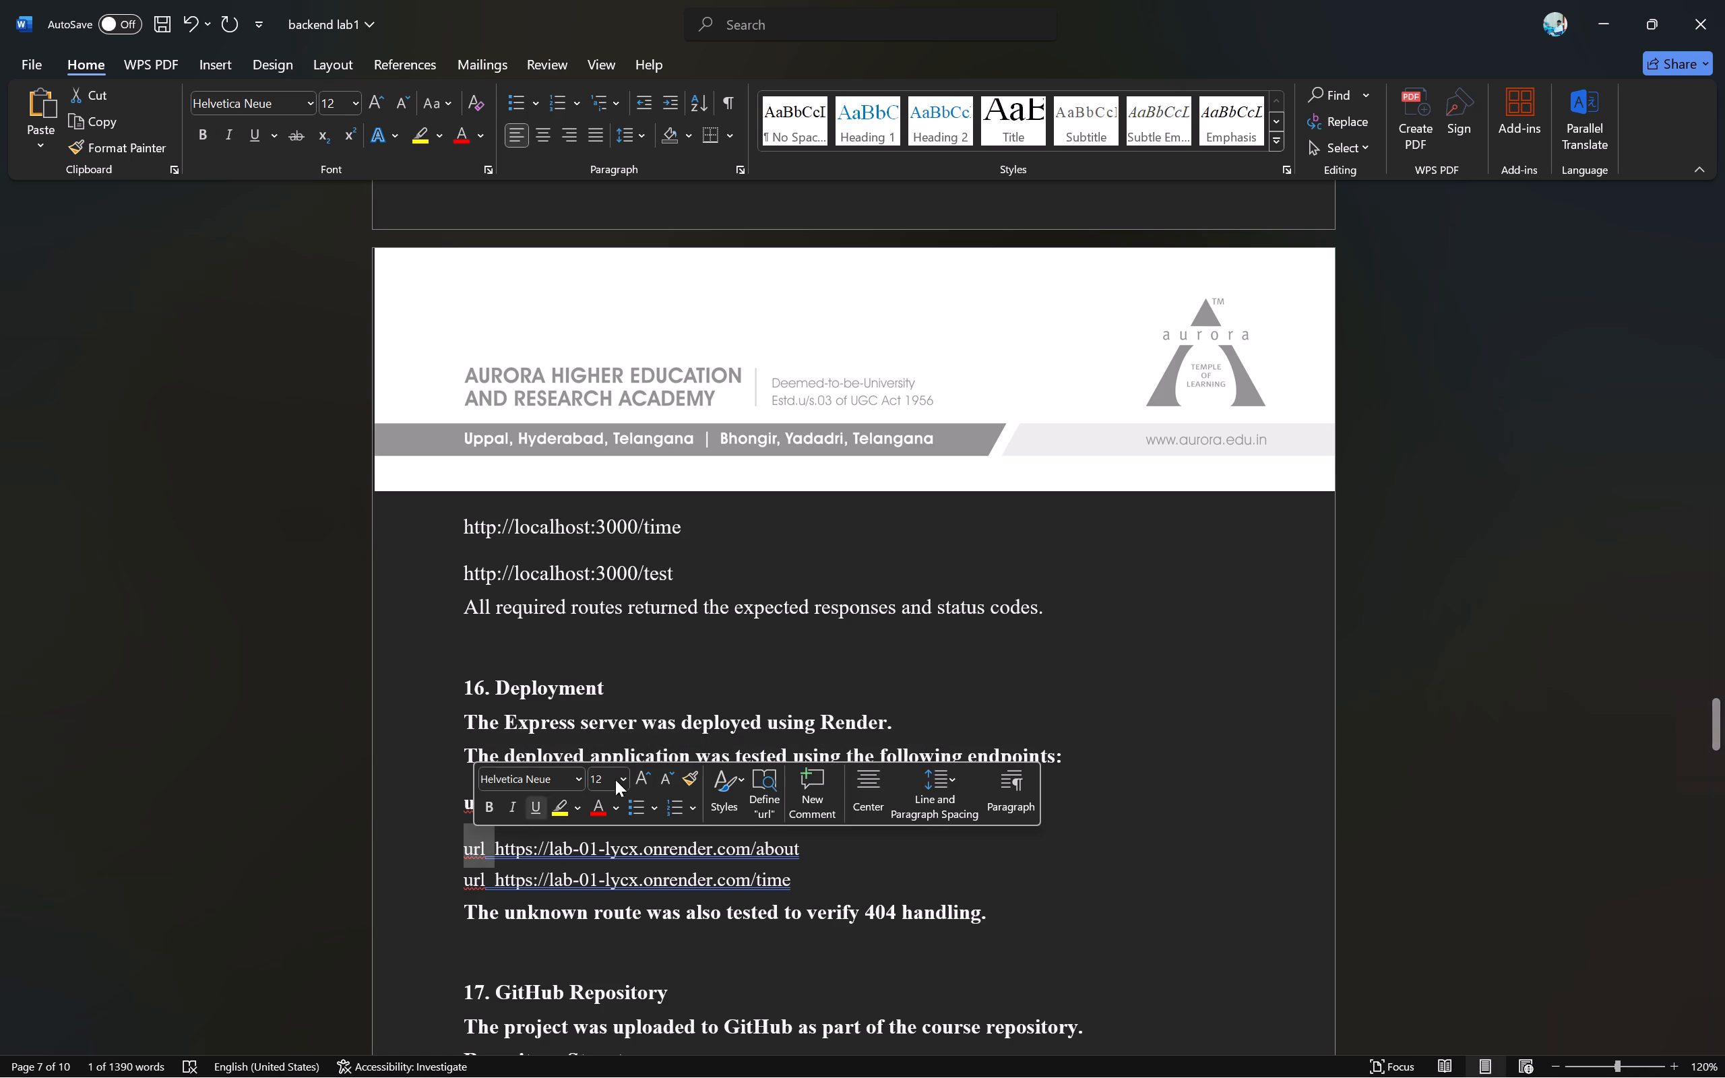
click(512, 854)
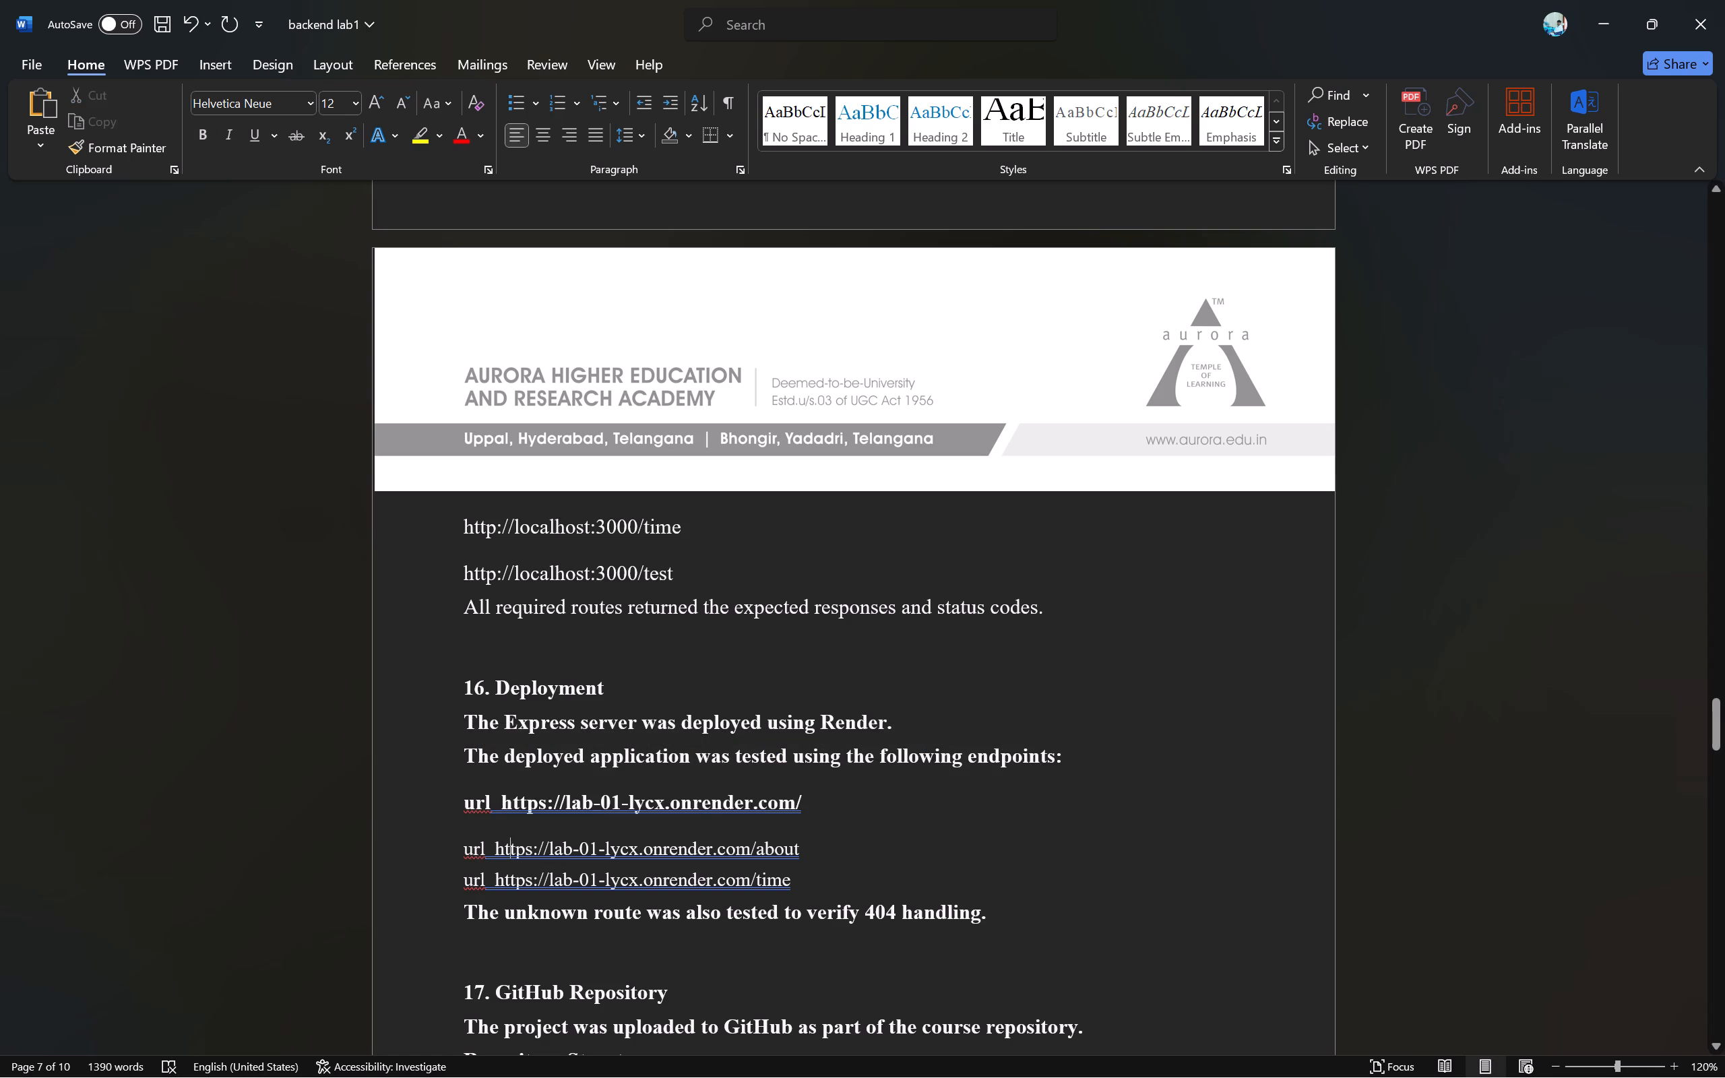
drag(466, 846, 757, 866)
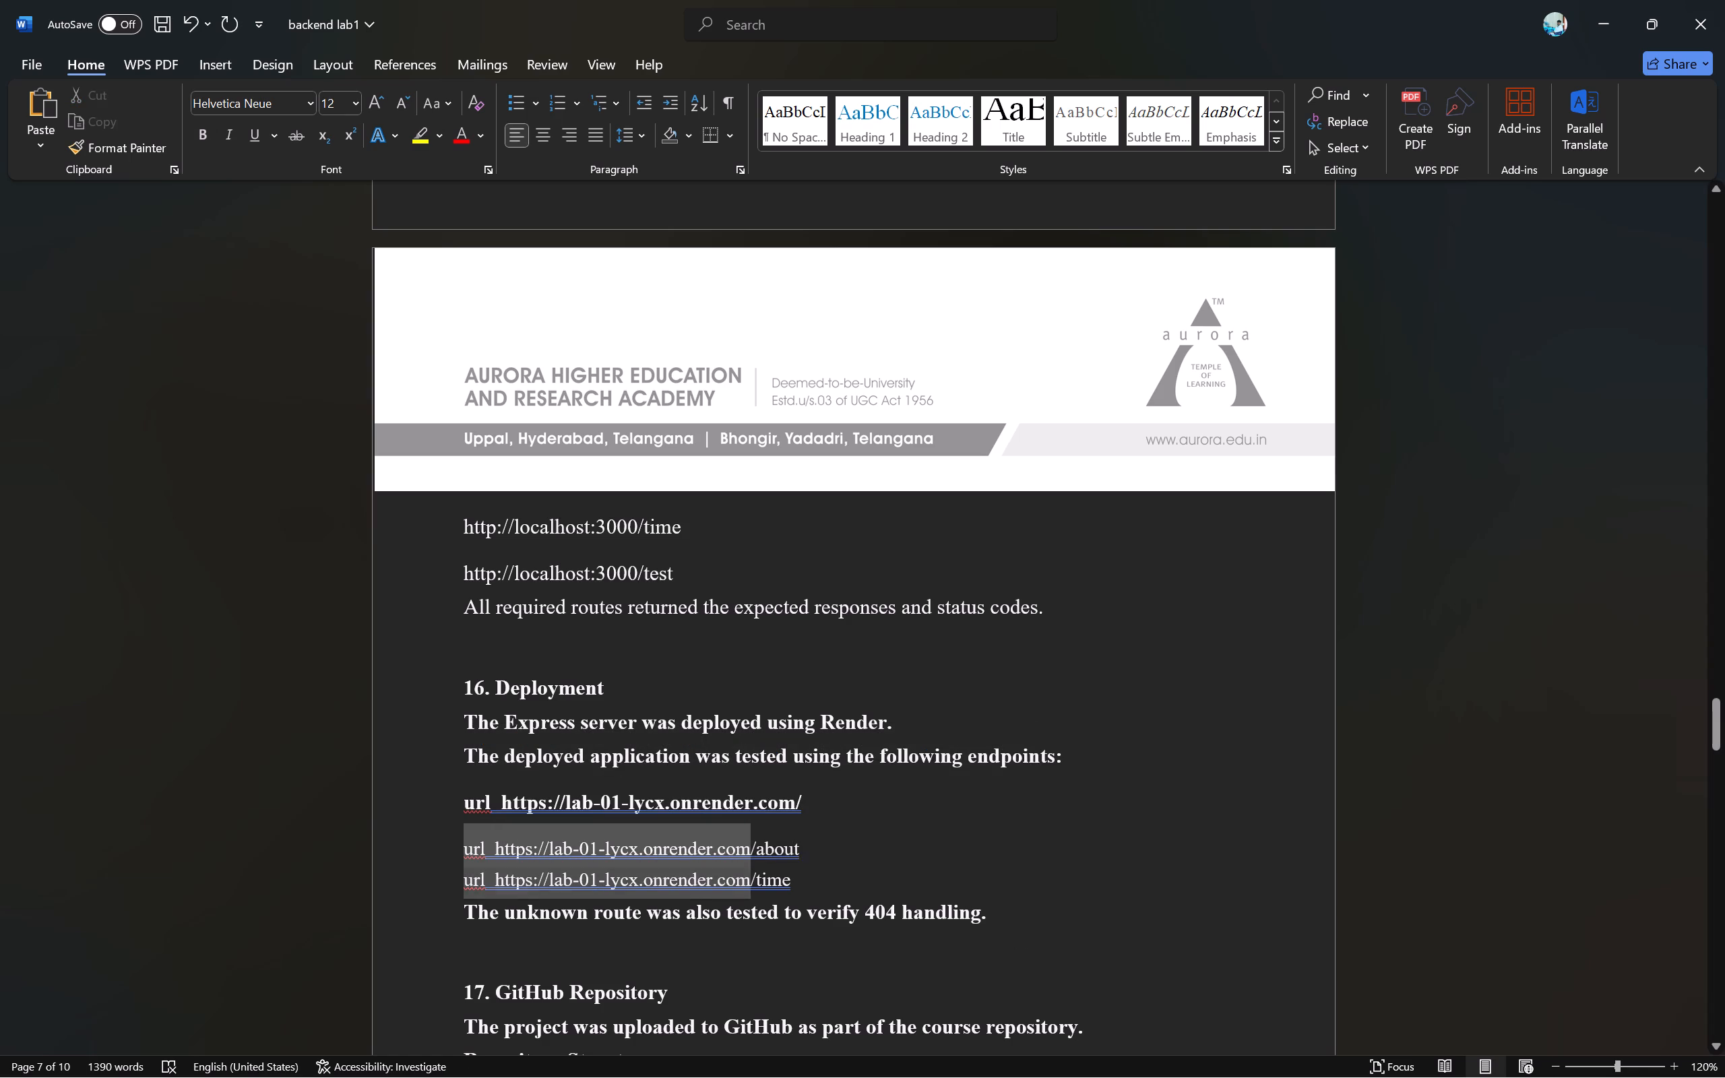
drag(757, 866, 786, 879)
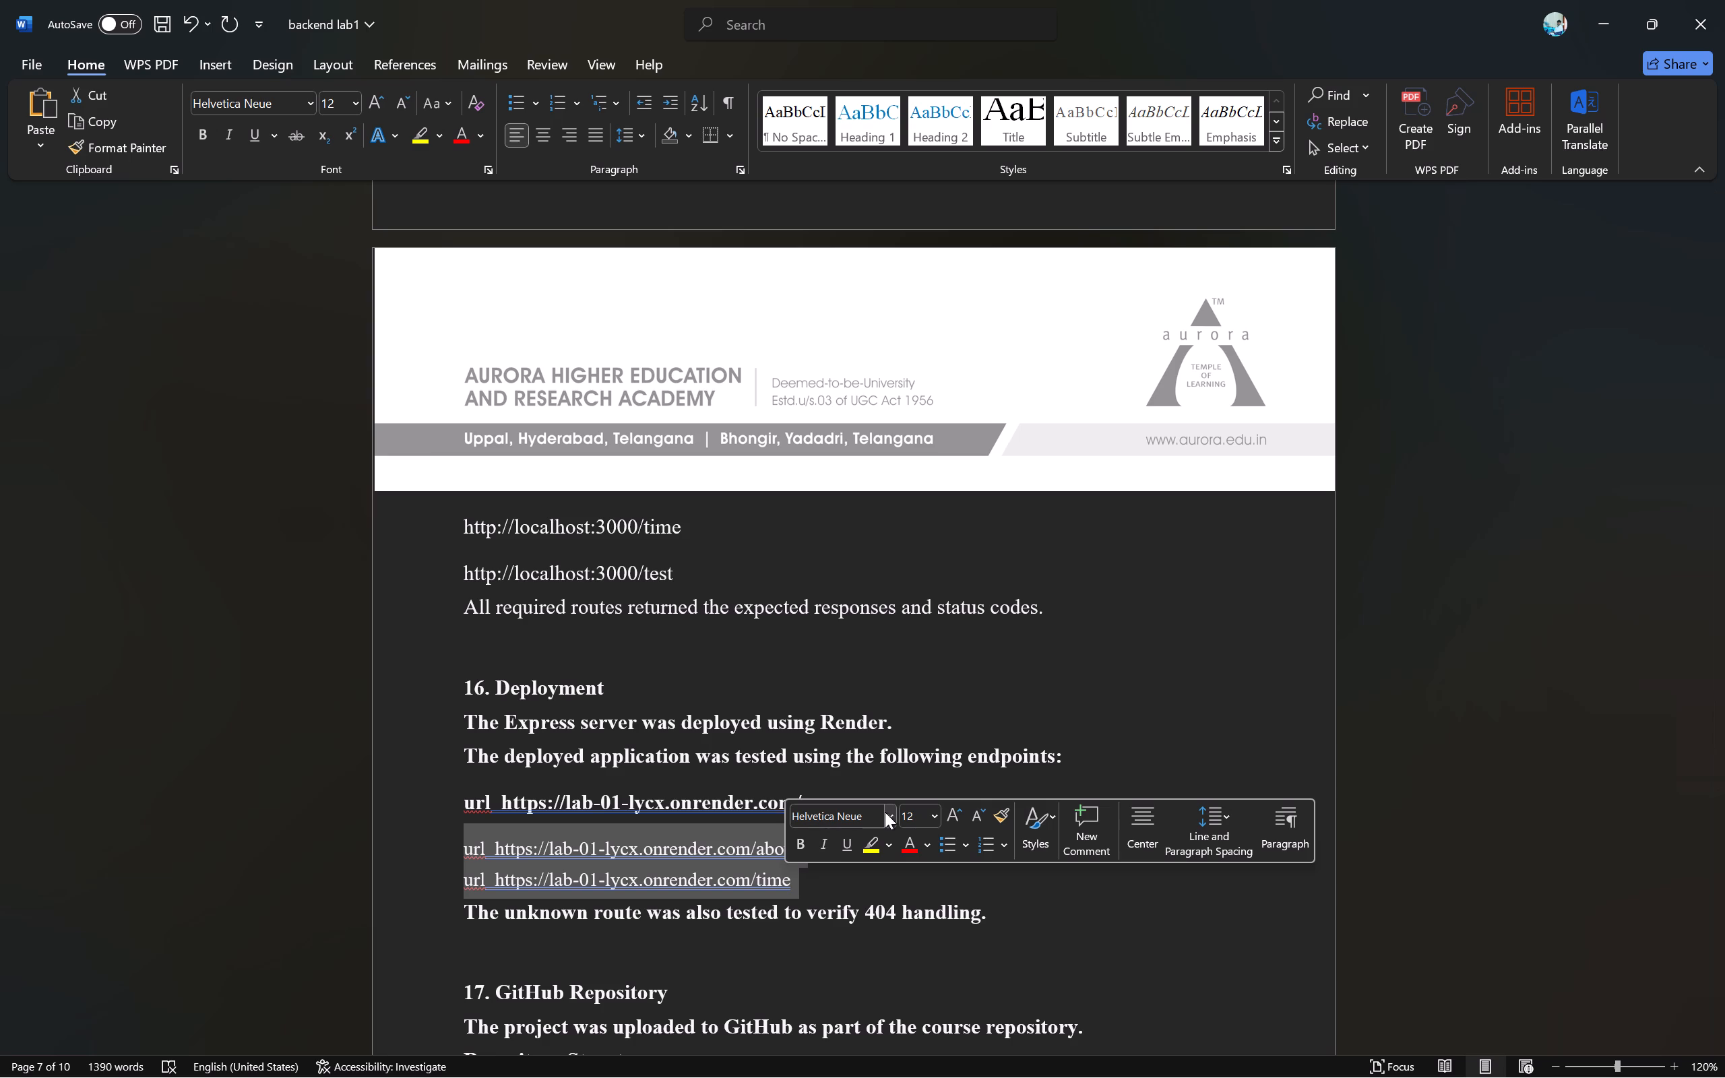
click(802, 842)
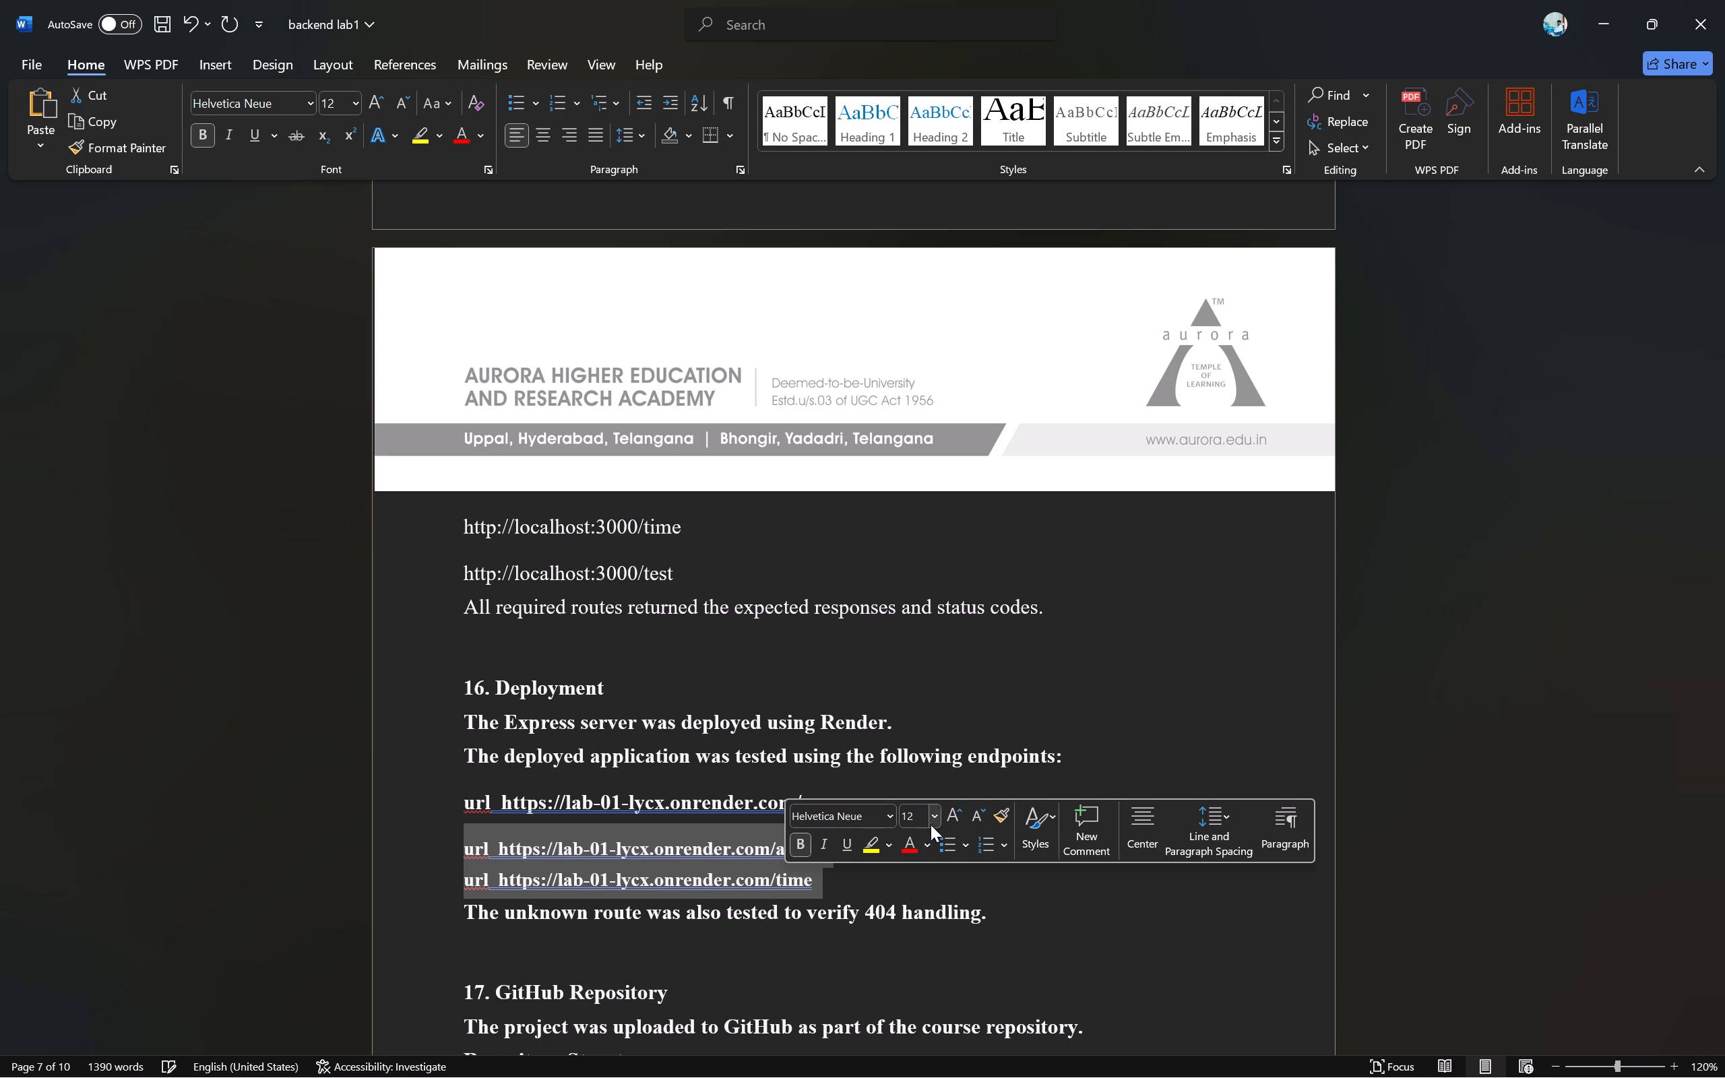
click(934, 817)
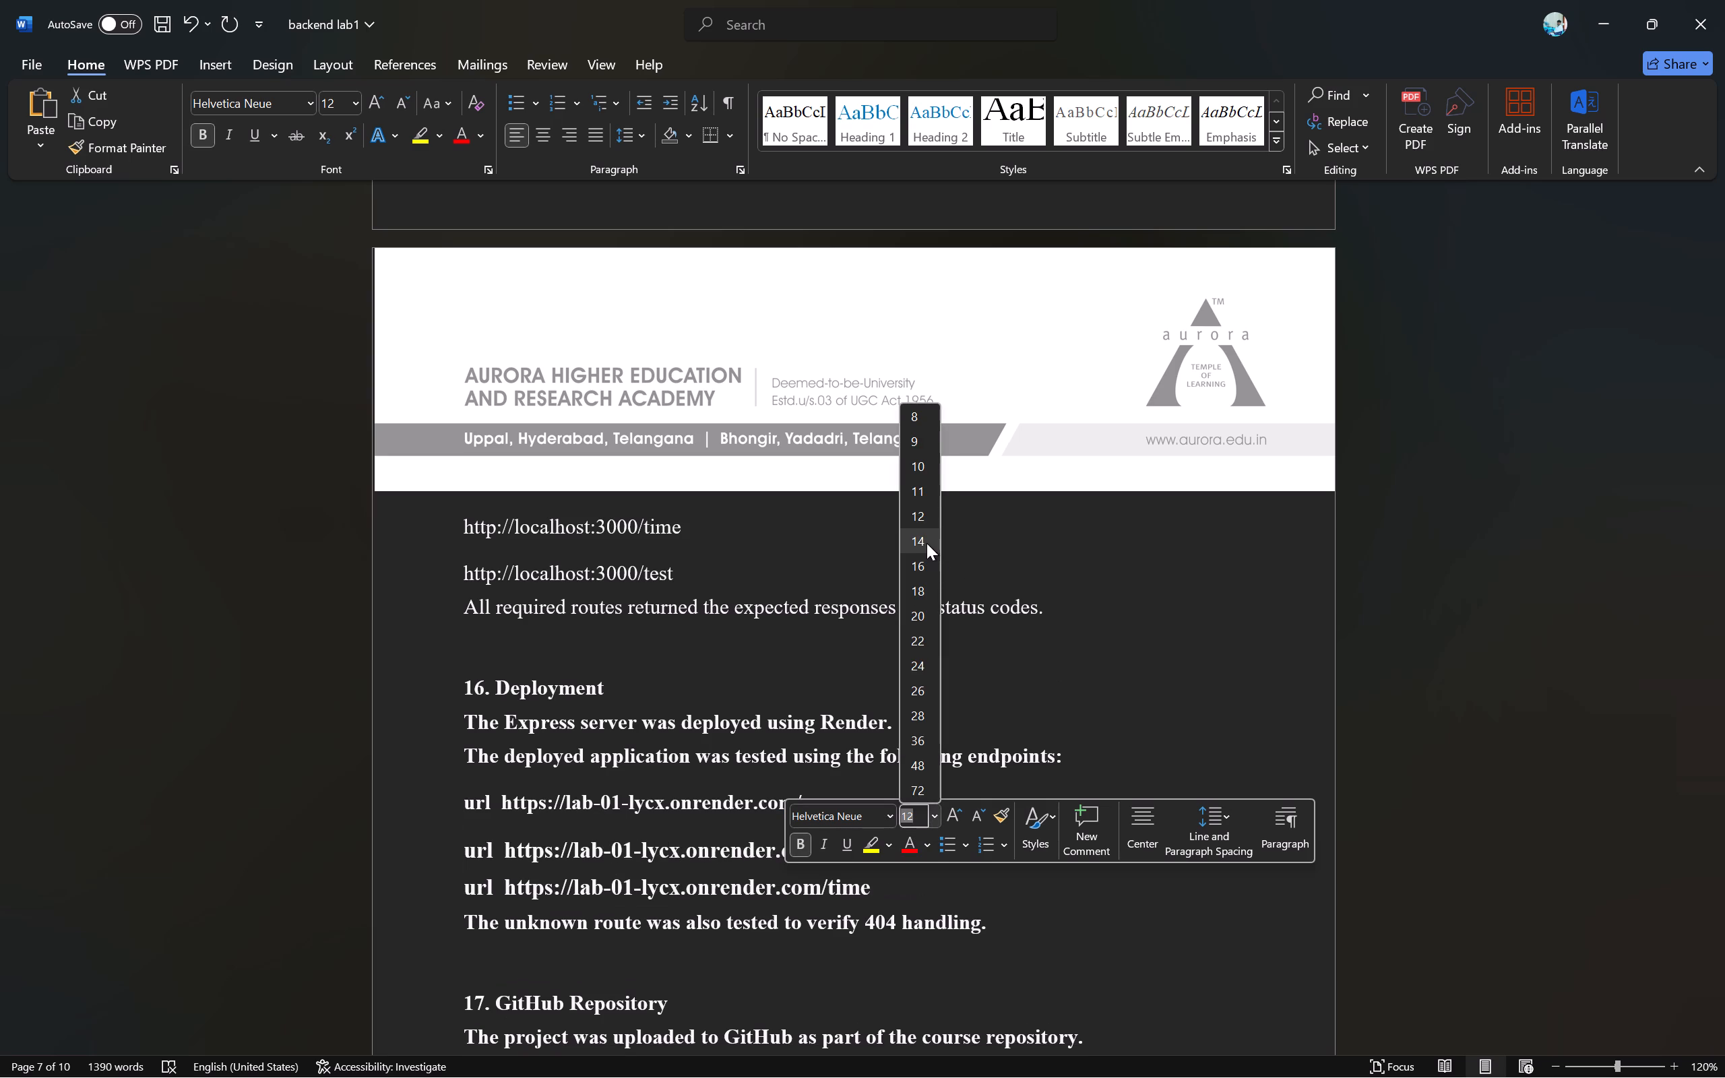
click(927, 543)
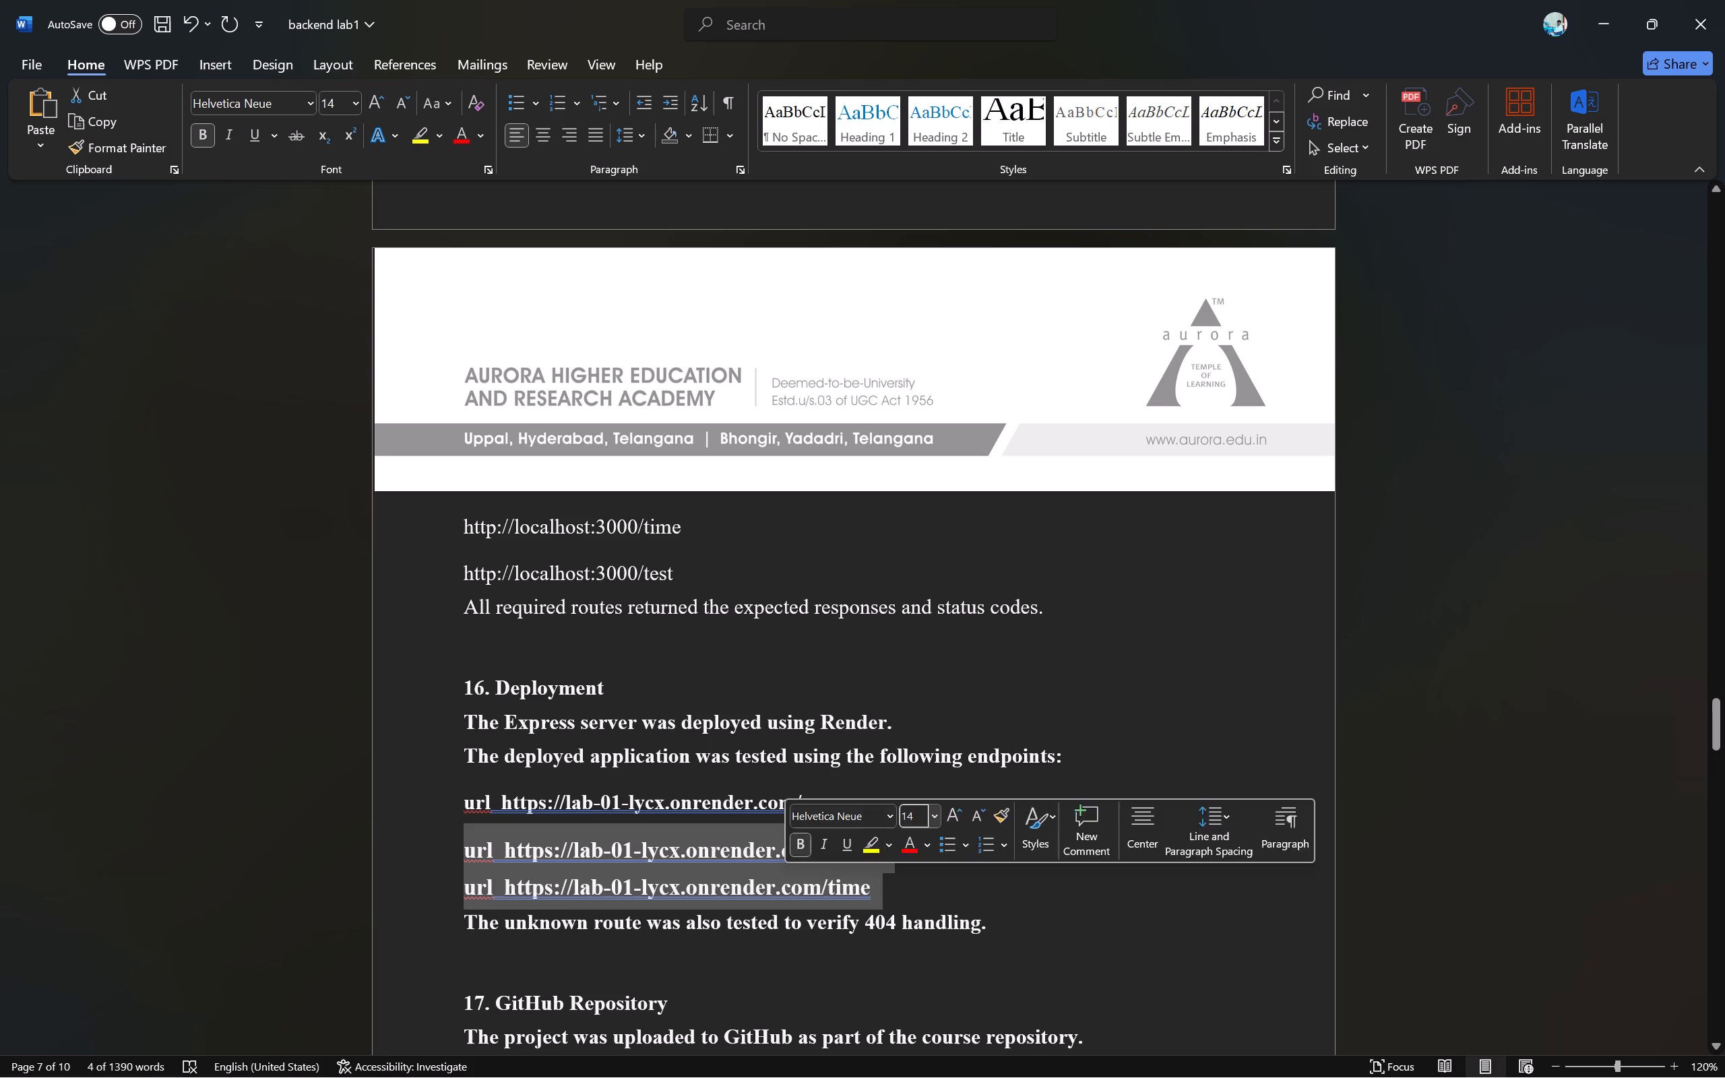
click(497, 918)
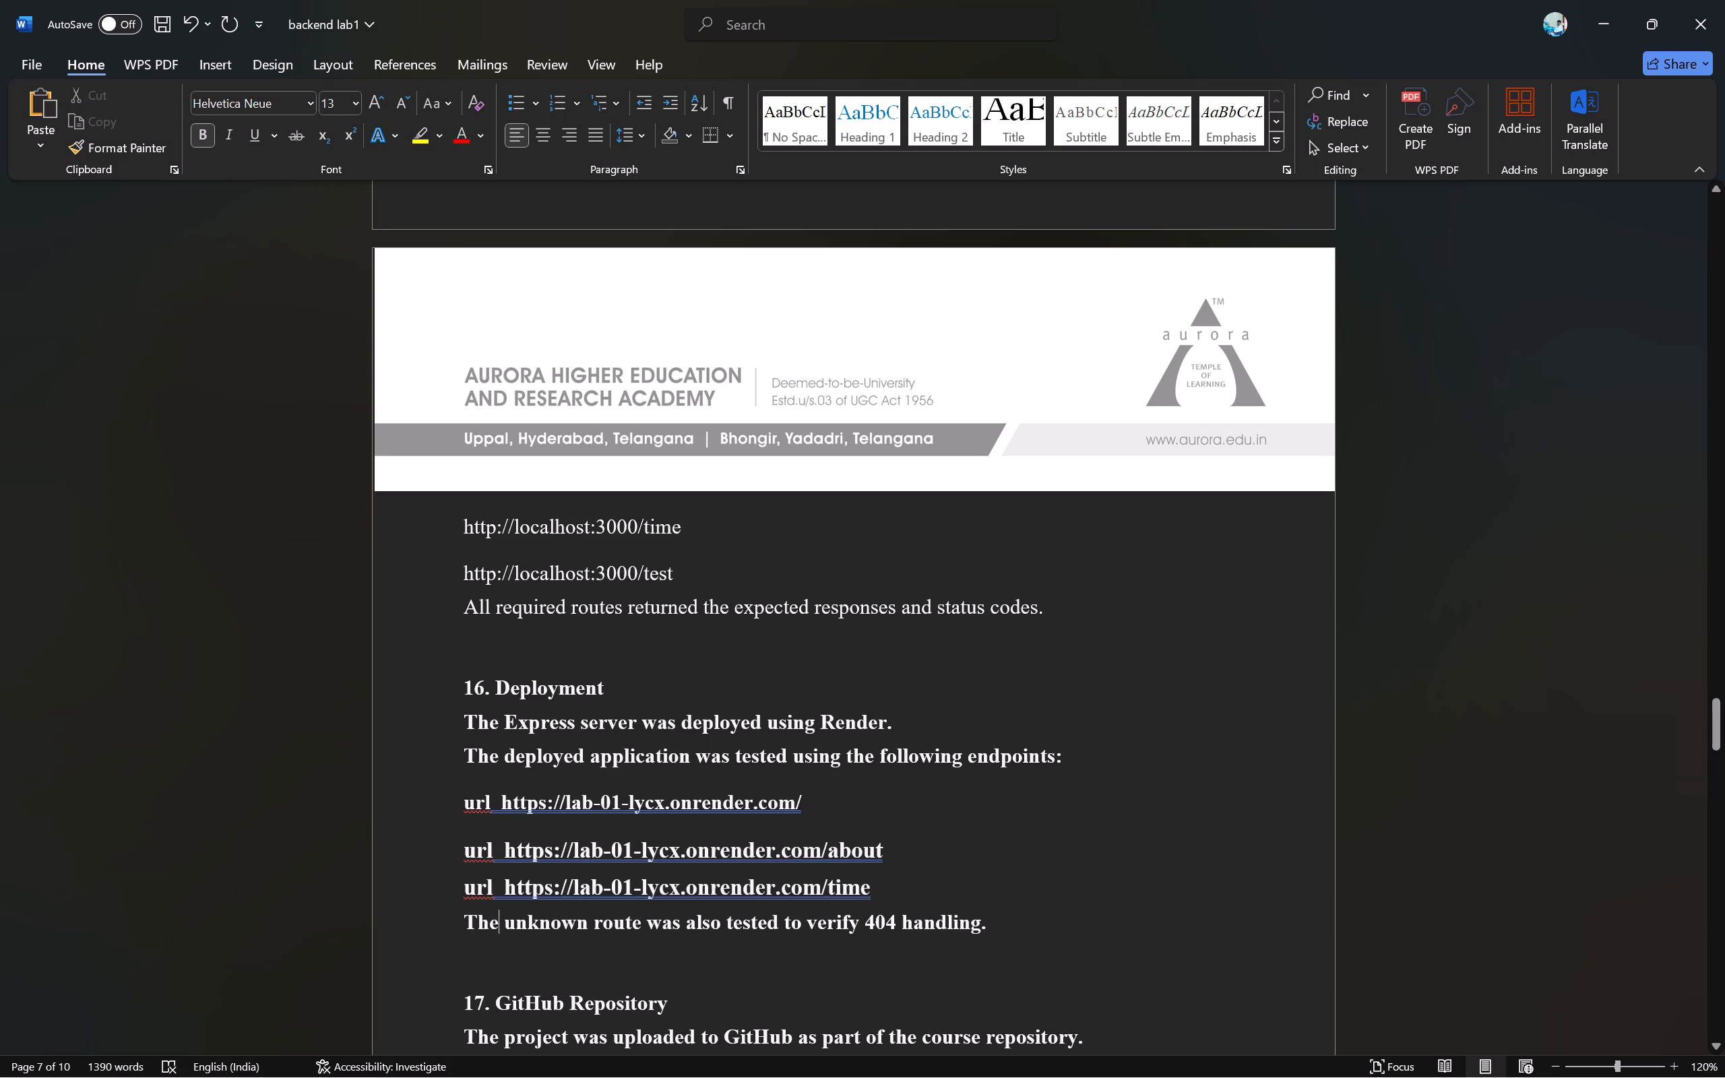
Set the font size of the first "url" line, with the root address, under 16. Deployment to 14.
click(469, 804)
double_click(469, 804)
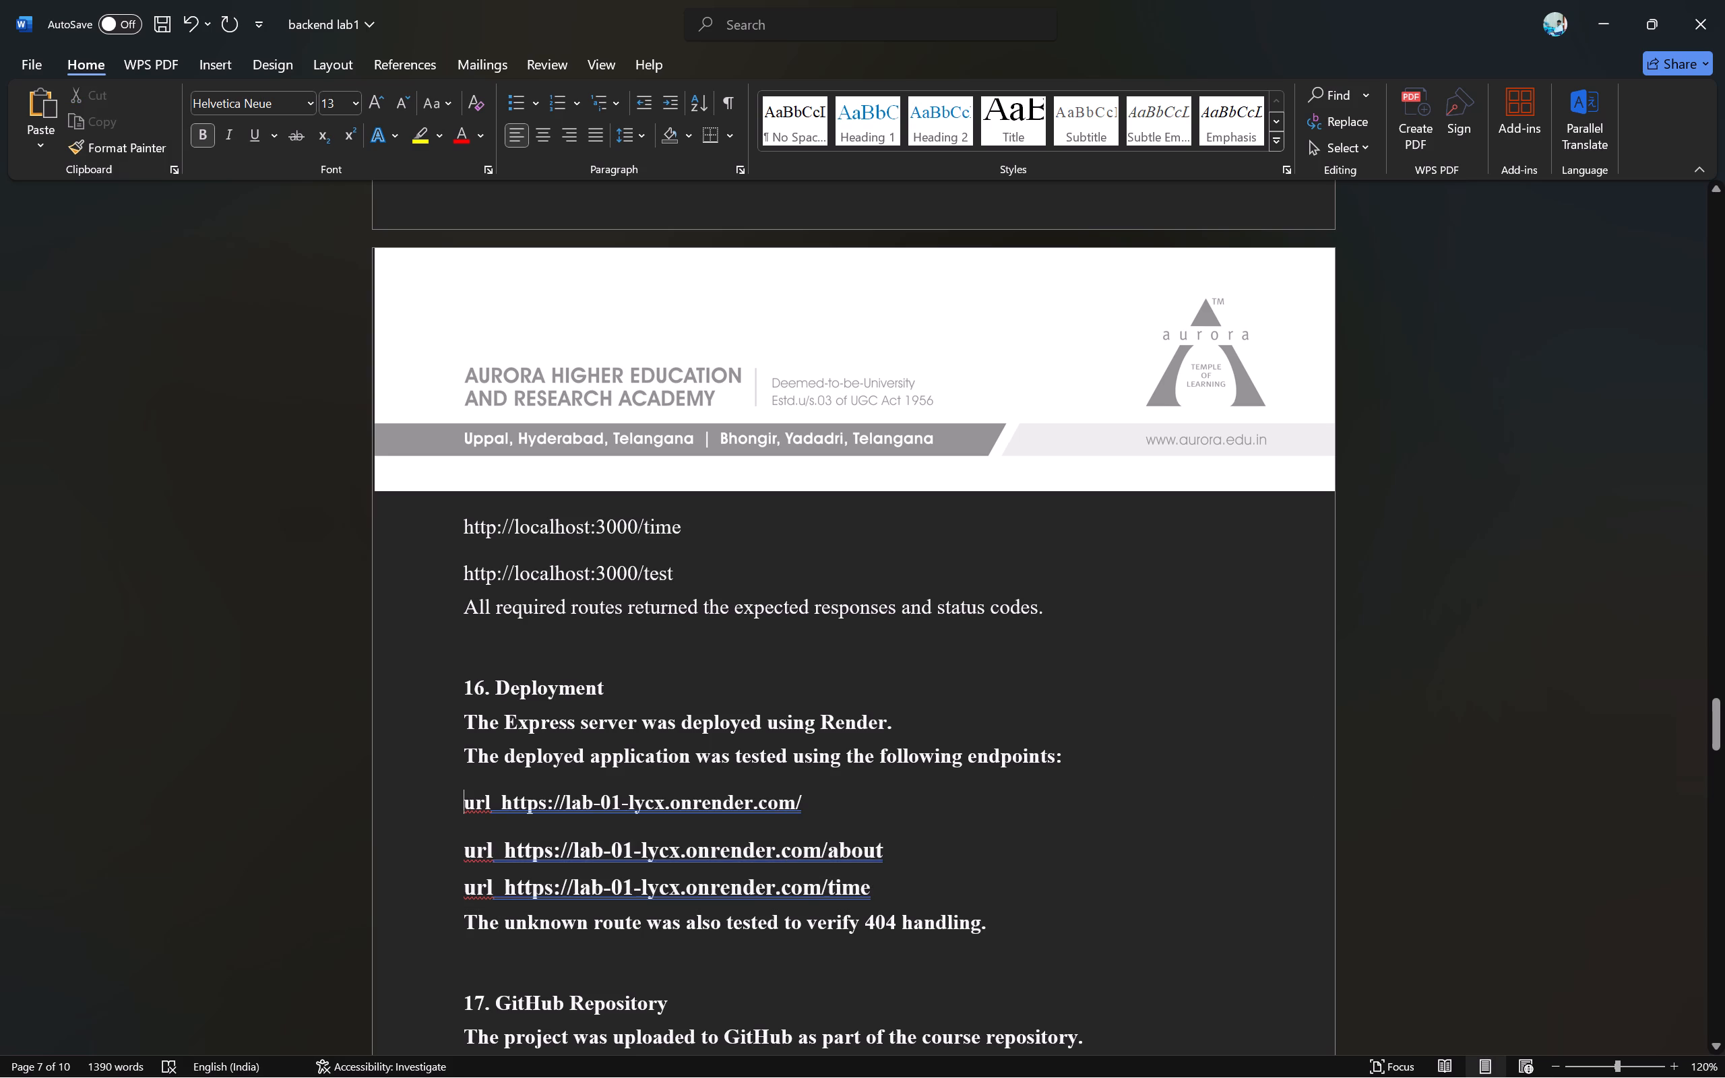
click(469, 804)
drag(460, 804, 813, 810)
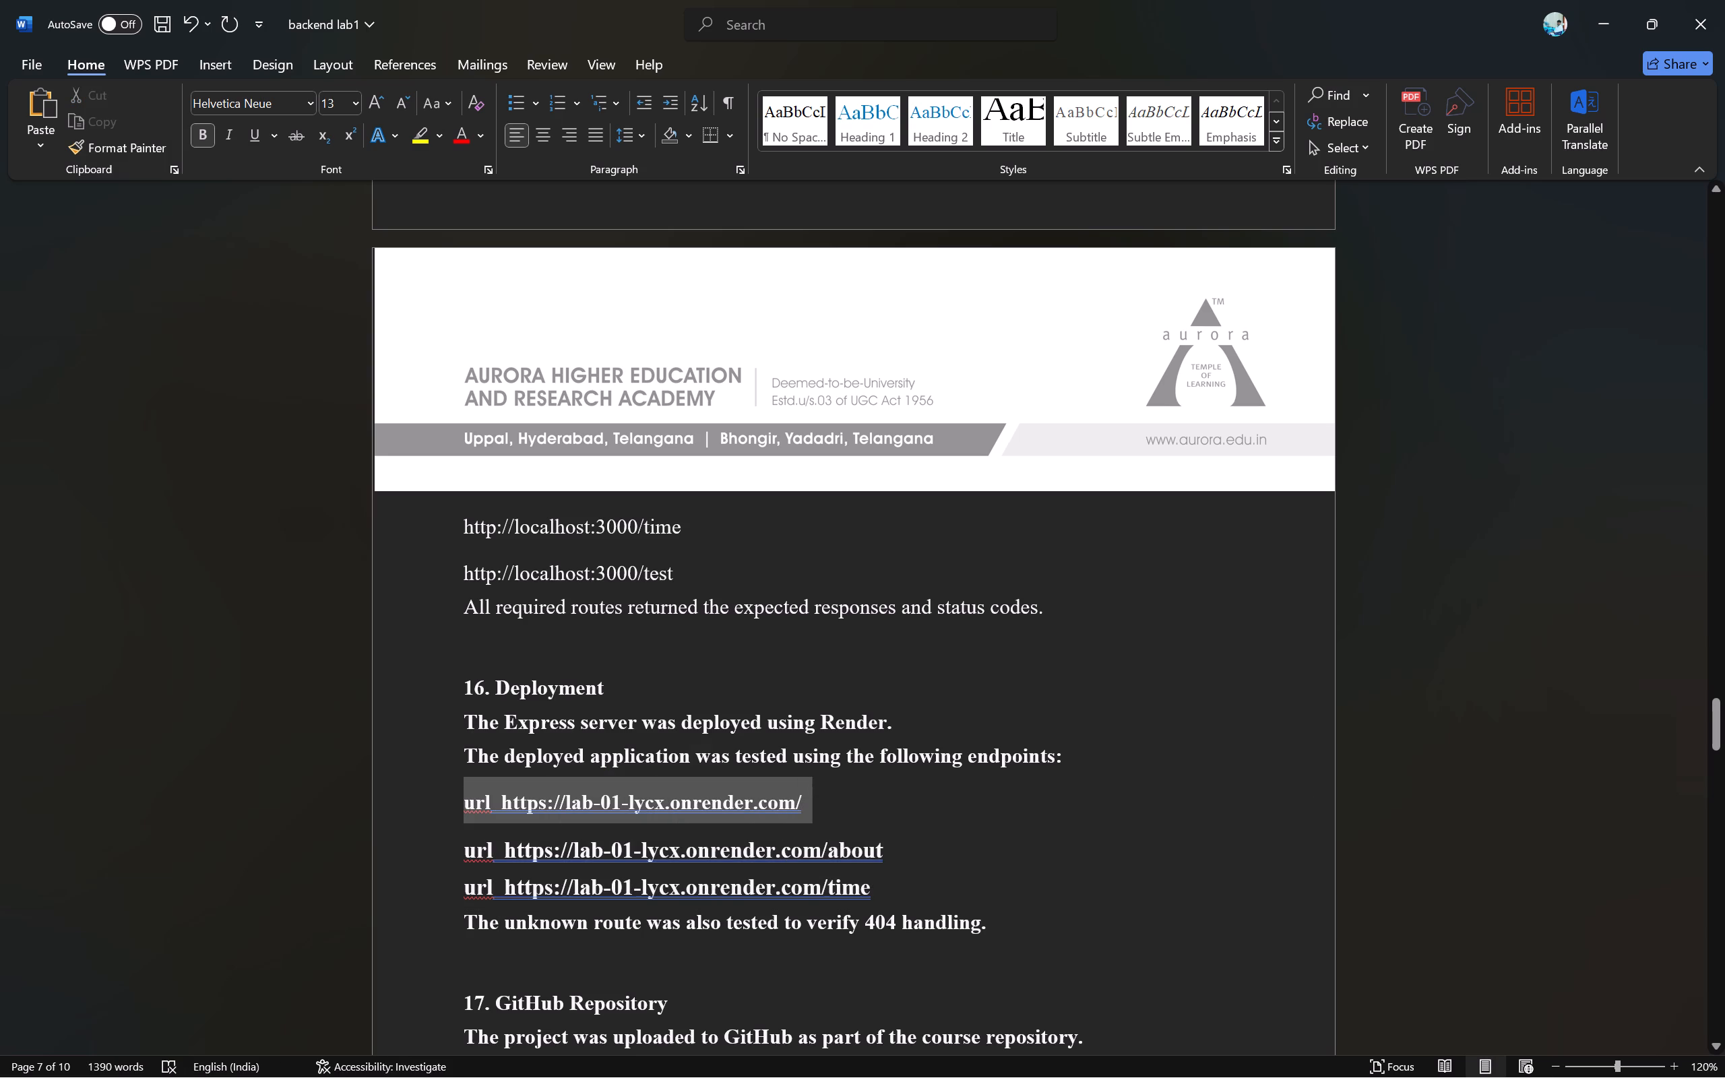
drag(813, 810, 813, 809)
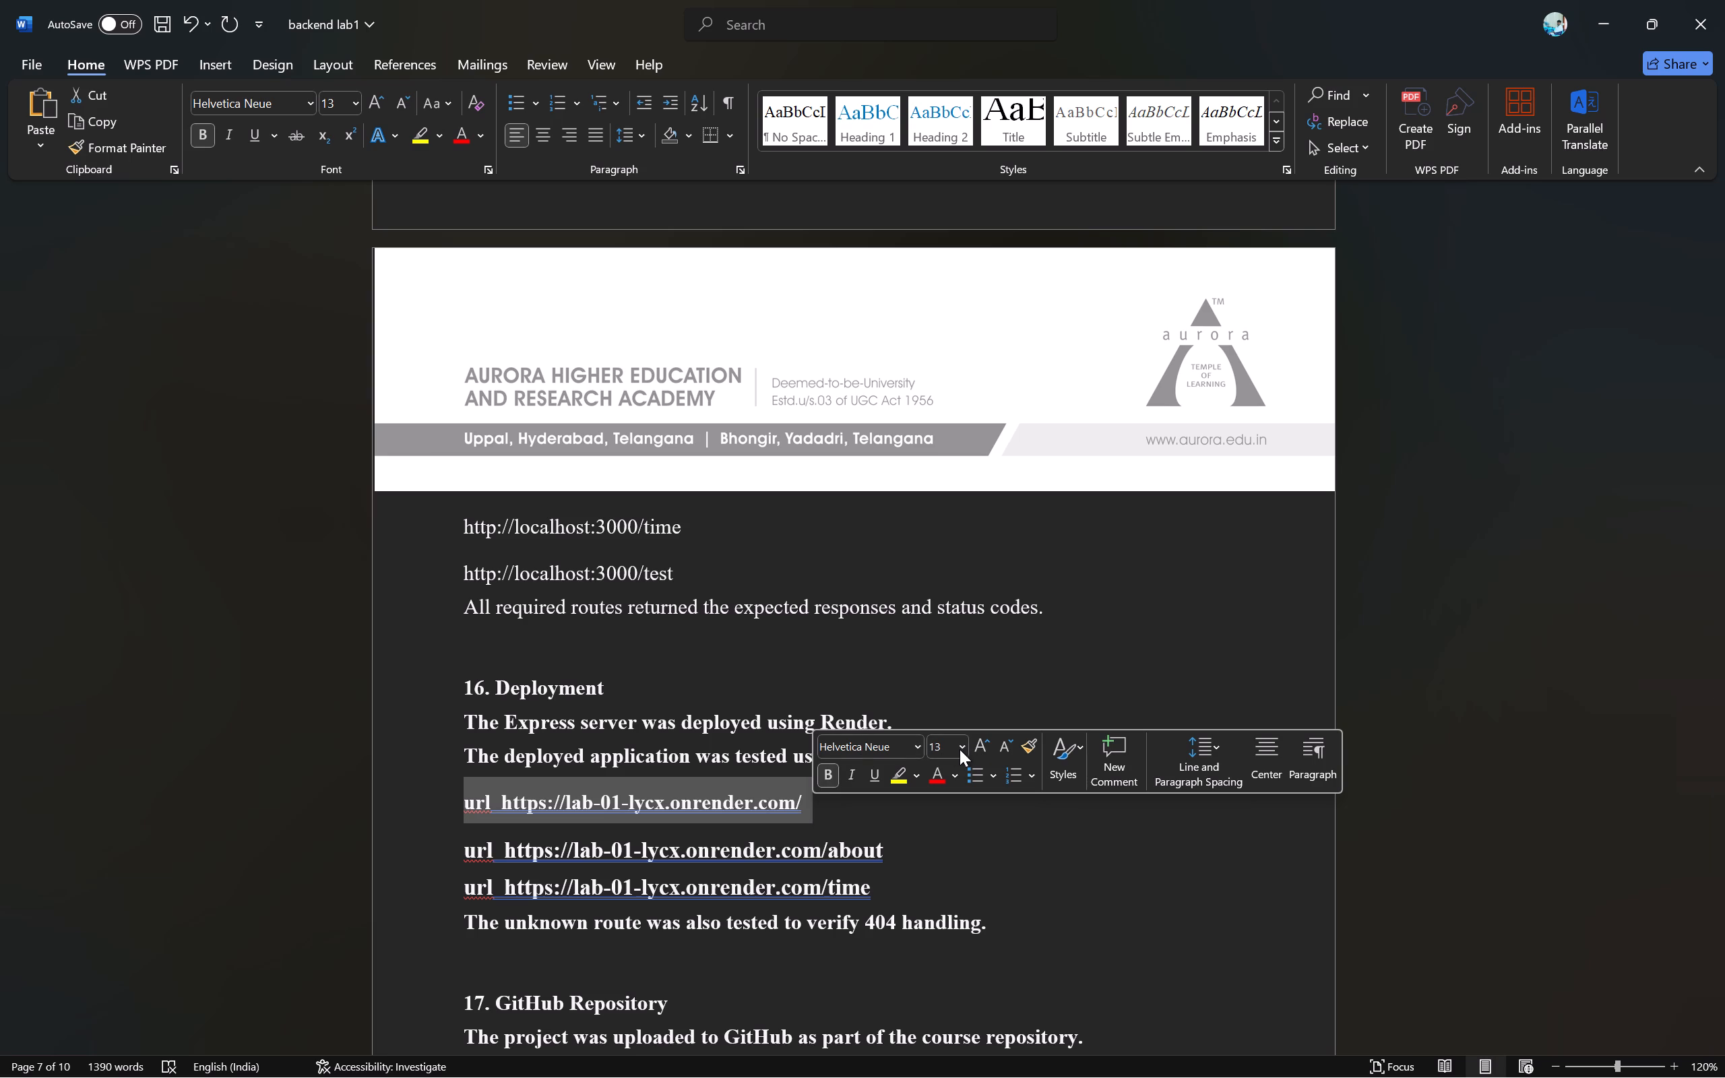
click(960, 749)
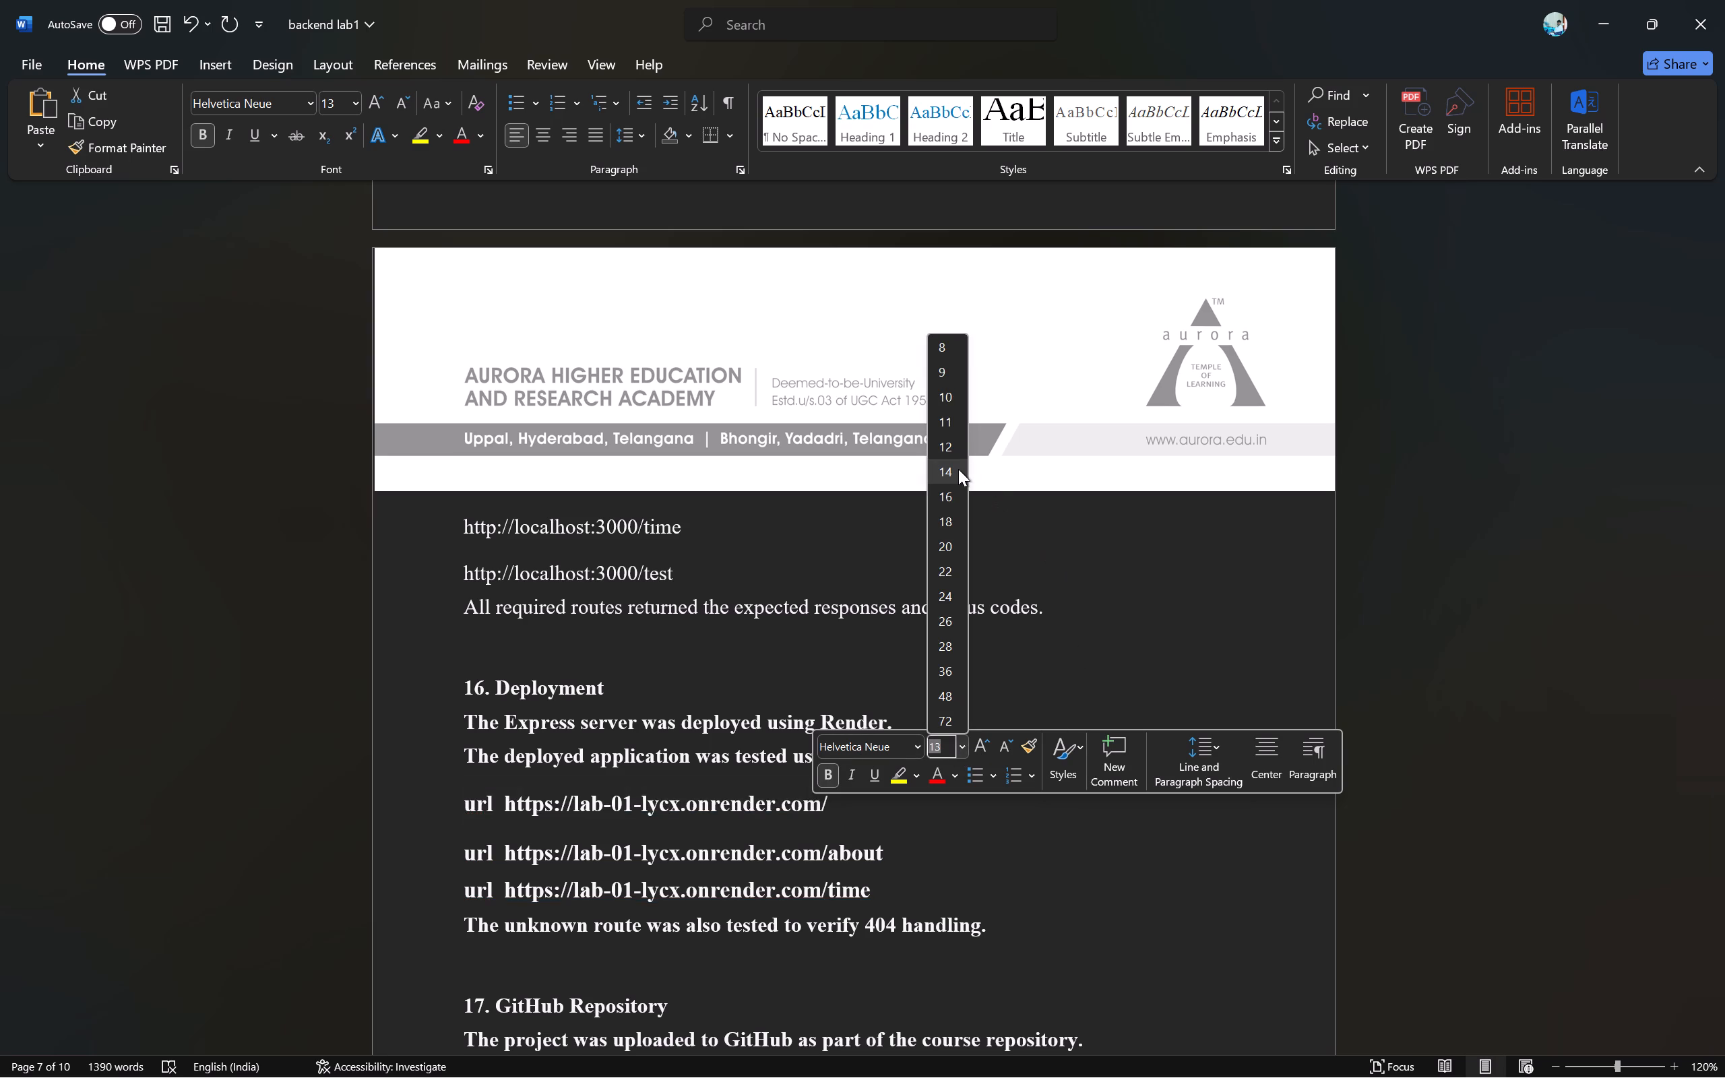
click(958, 469)
click(995, 893)
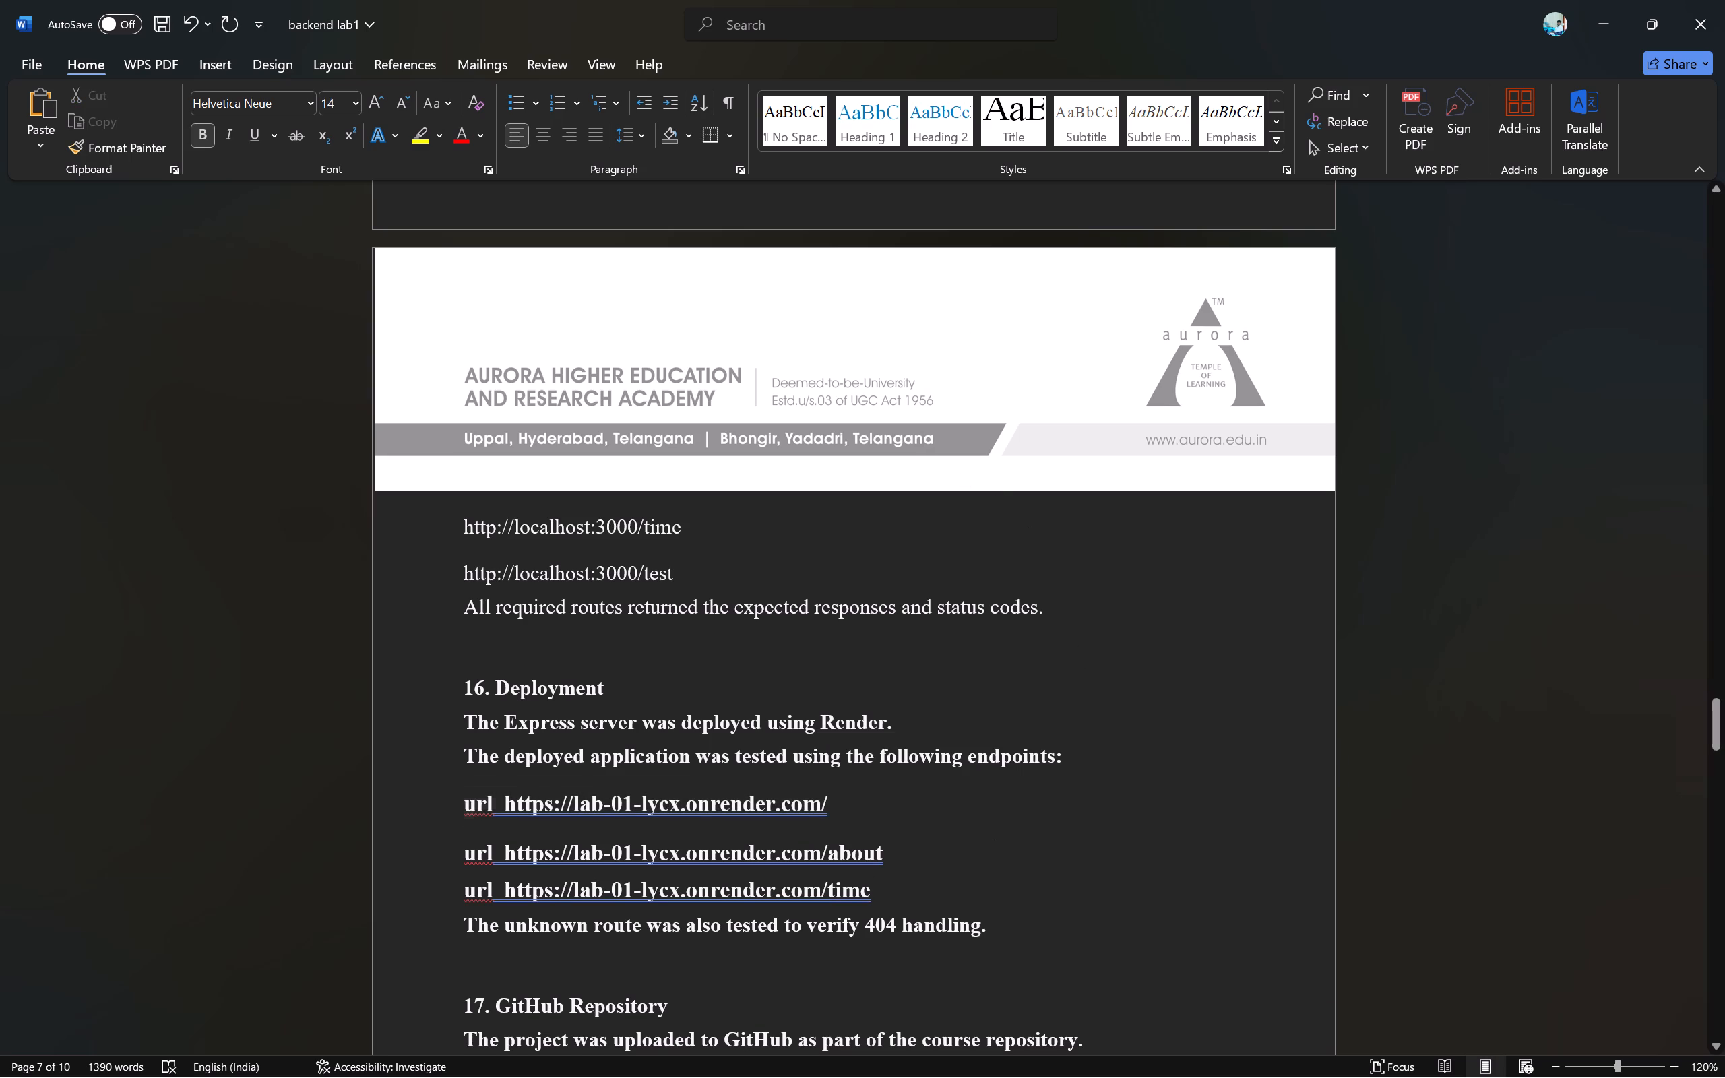
drag(507, 805, 819, 815)
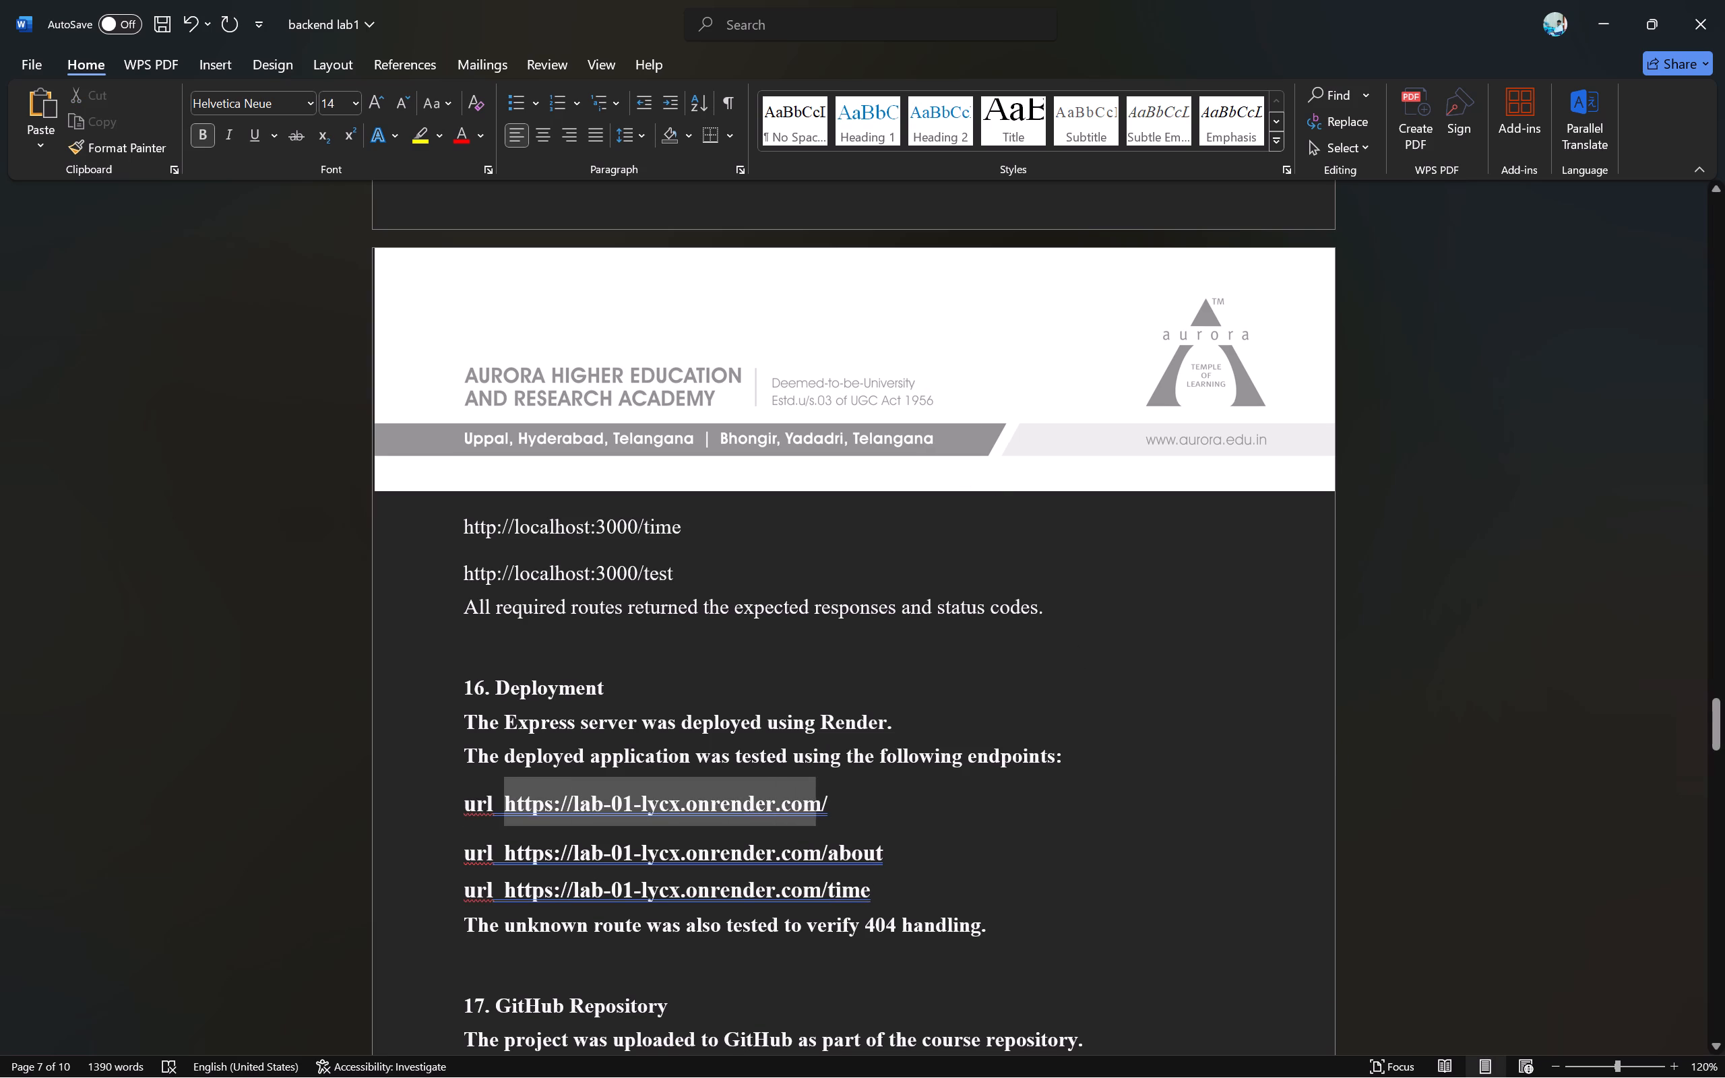
drag(819, 815, 838, 814)
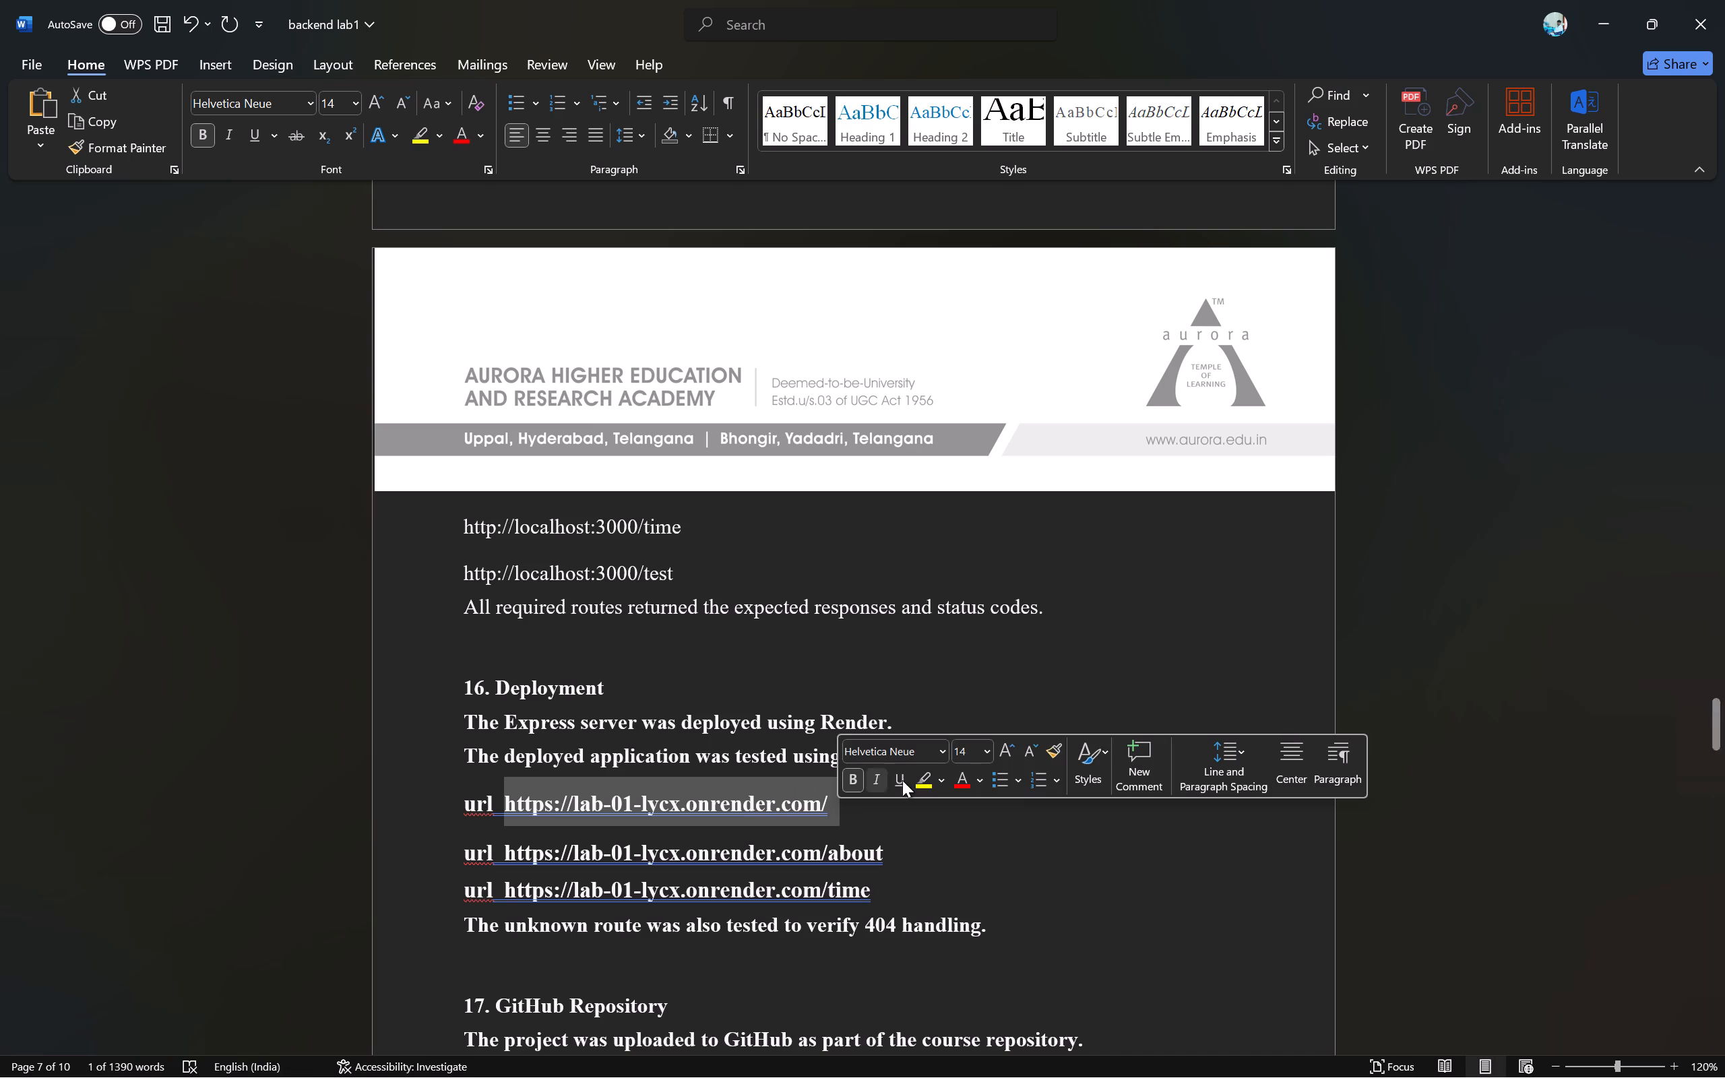
click(890, 780)
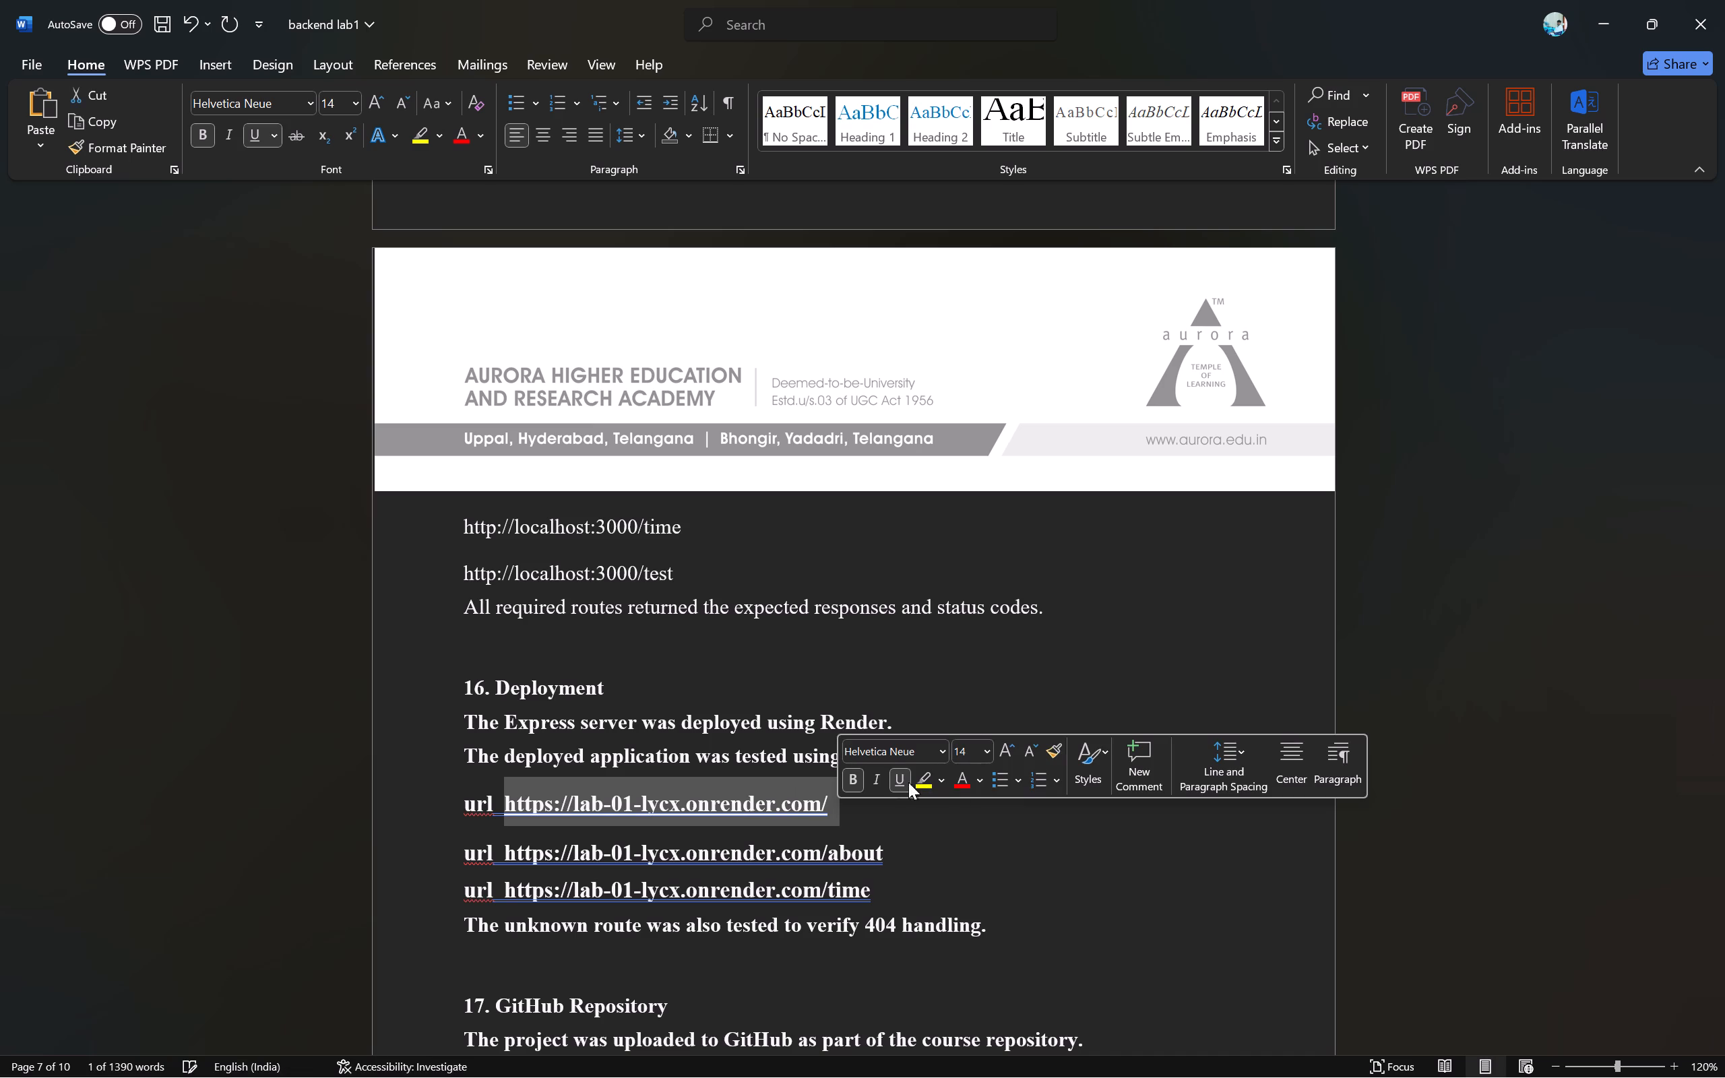
click(979, 775)
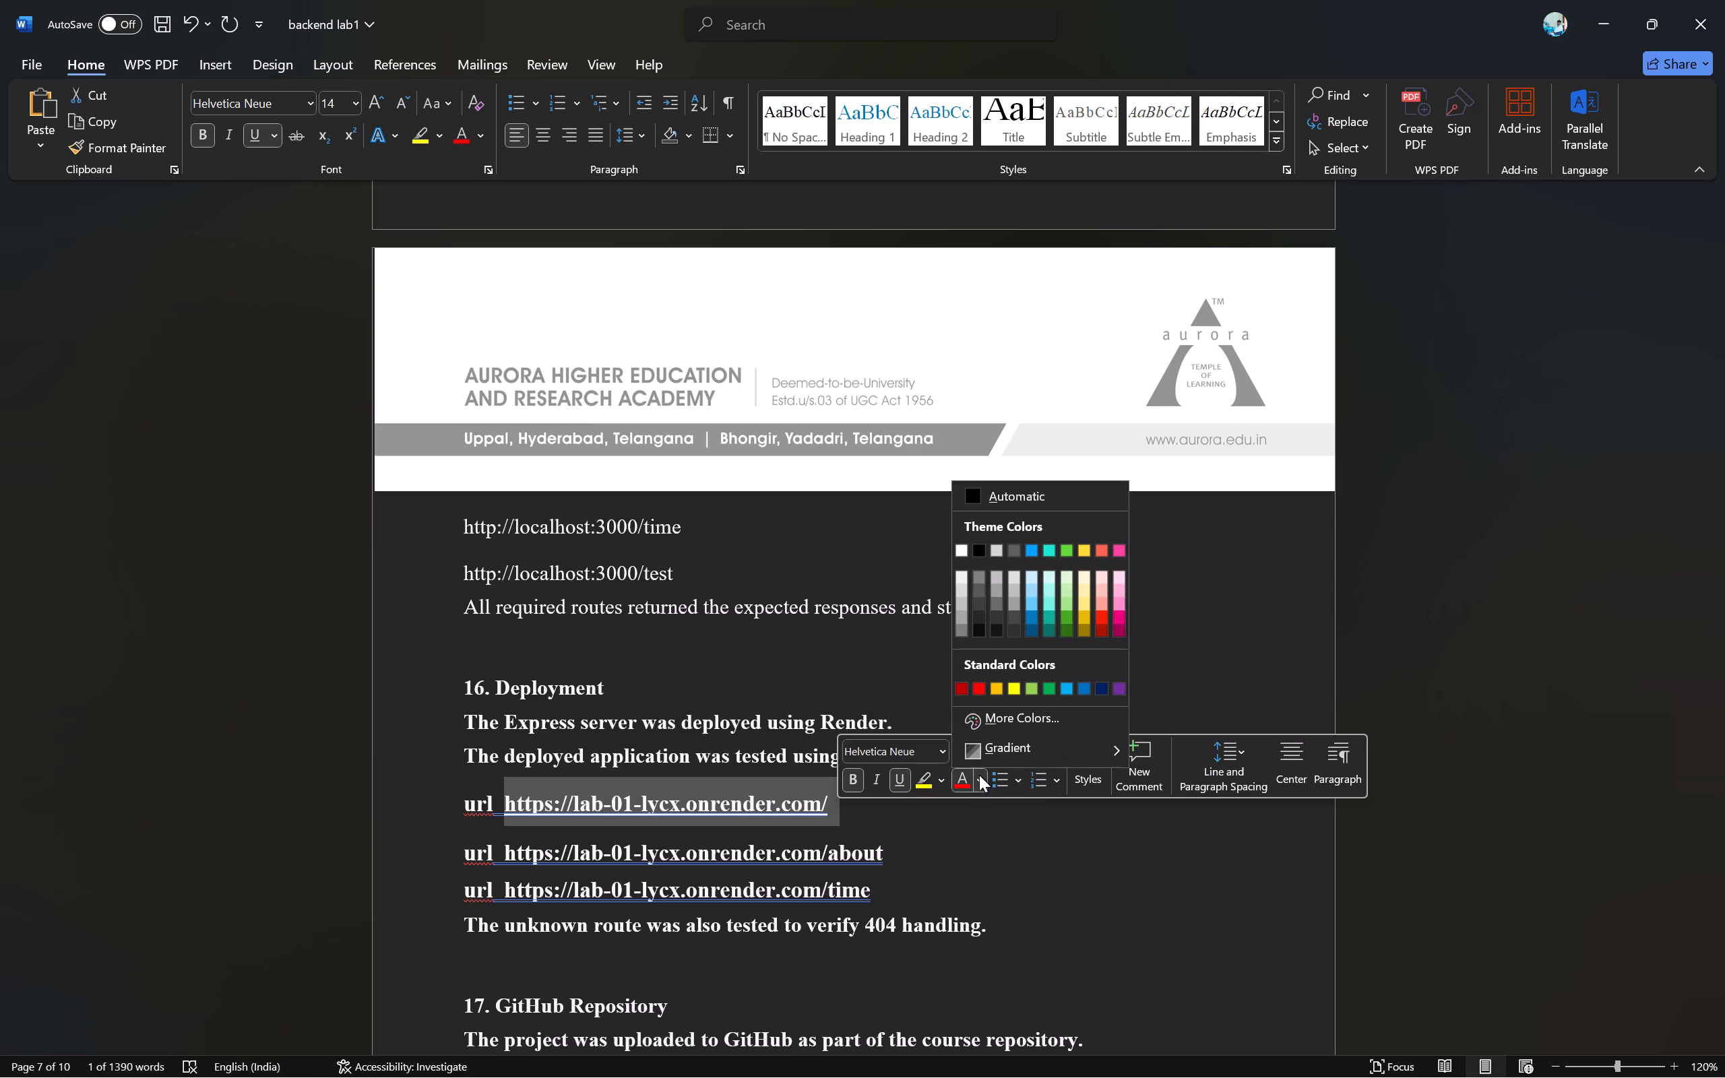
click(1034, 550)
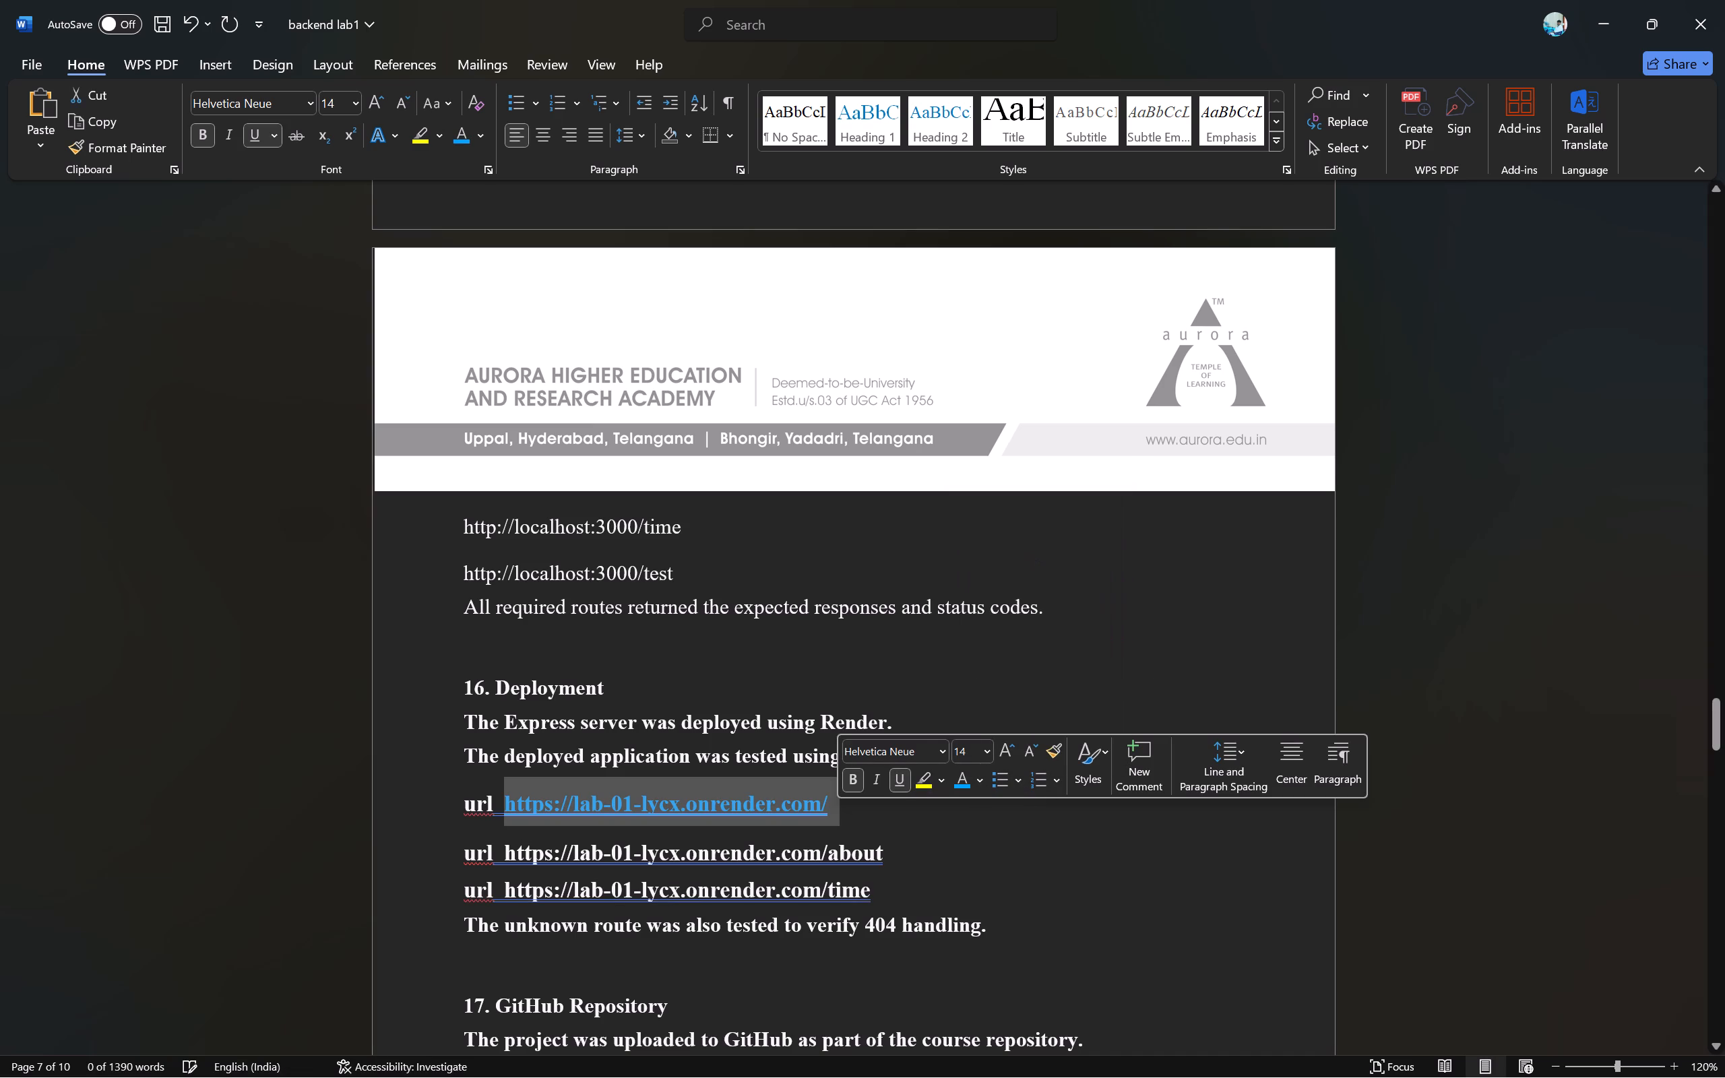
click(850, 851)
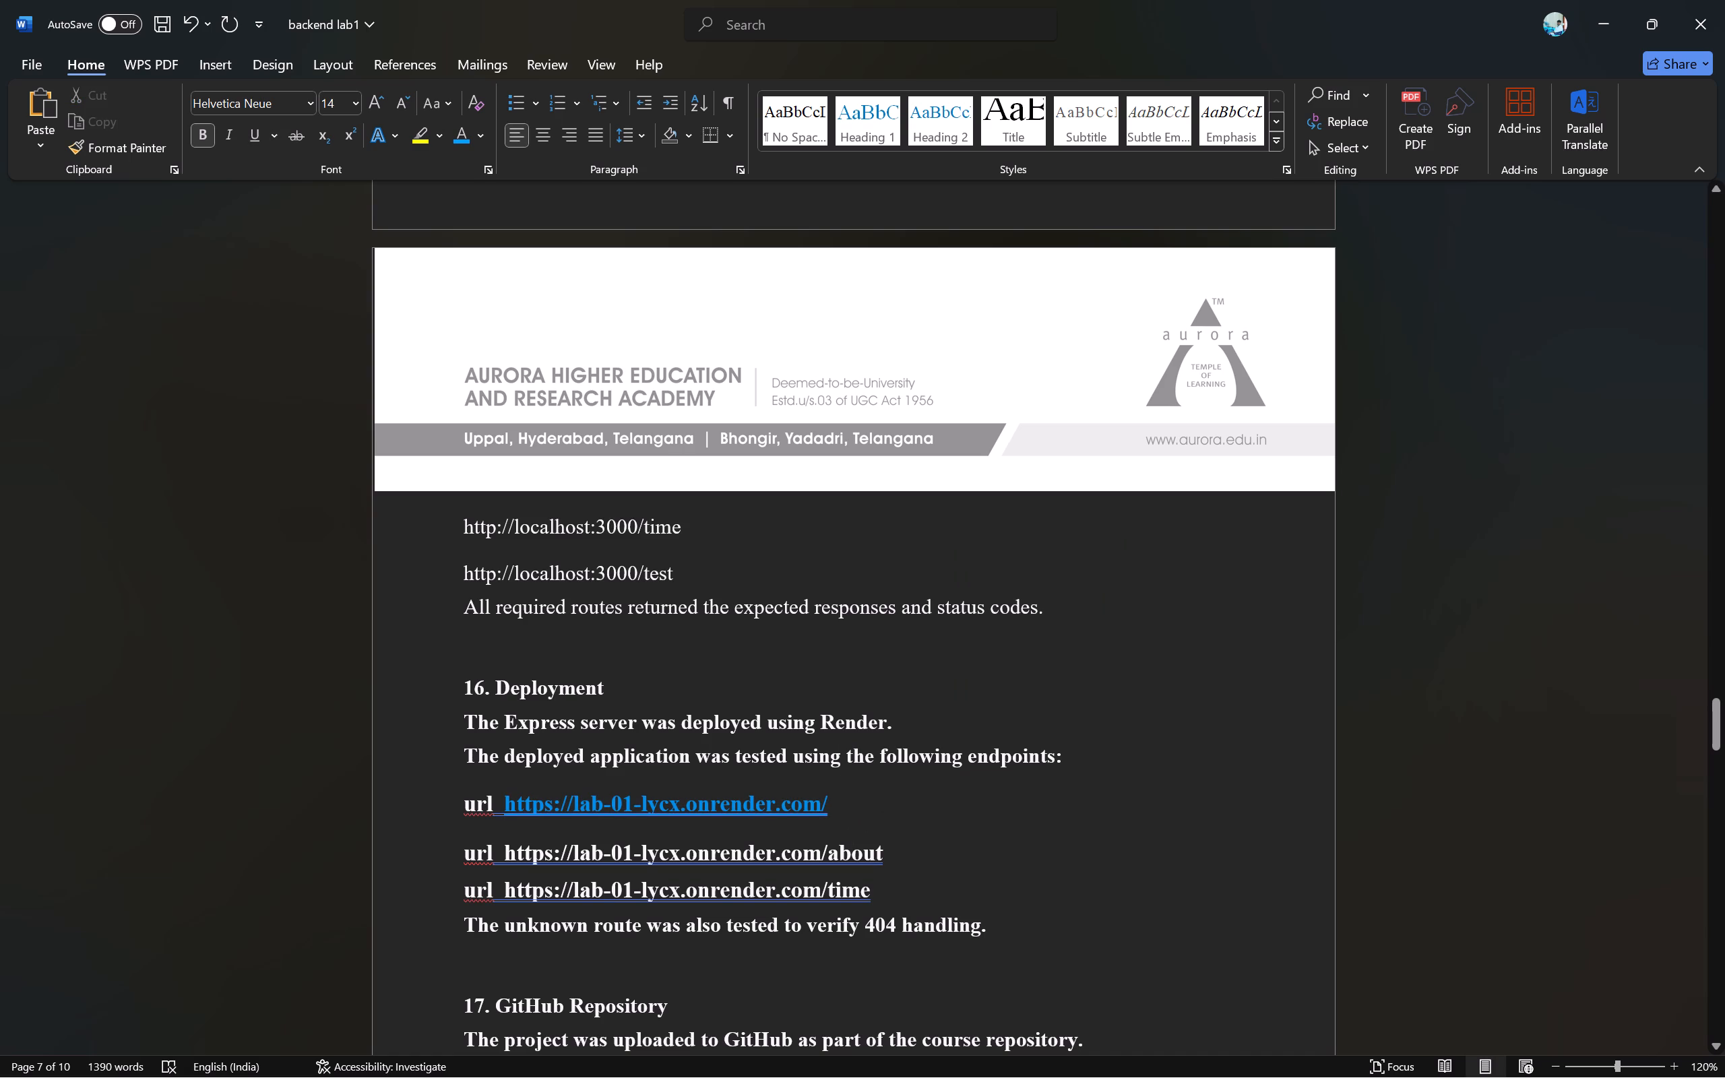
triple_click(510, 854)
click(510, 854)
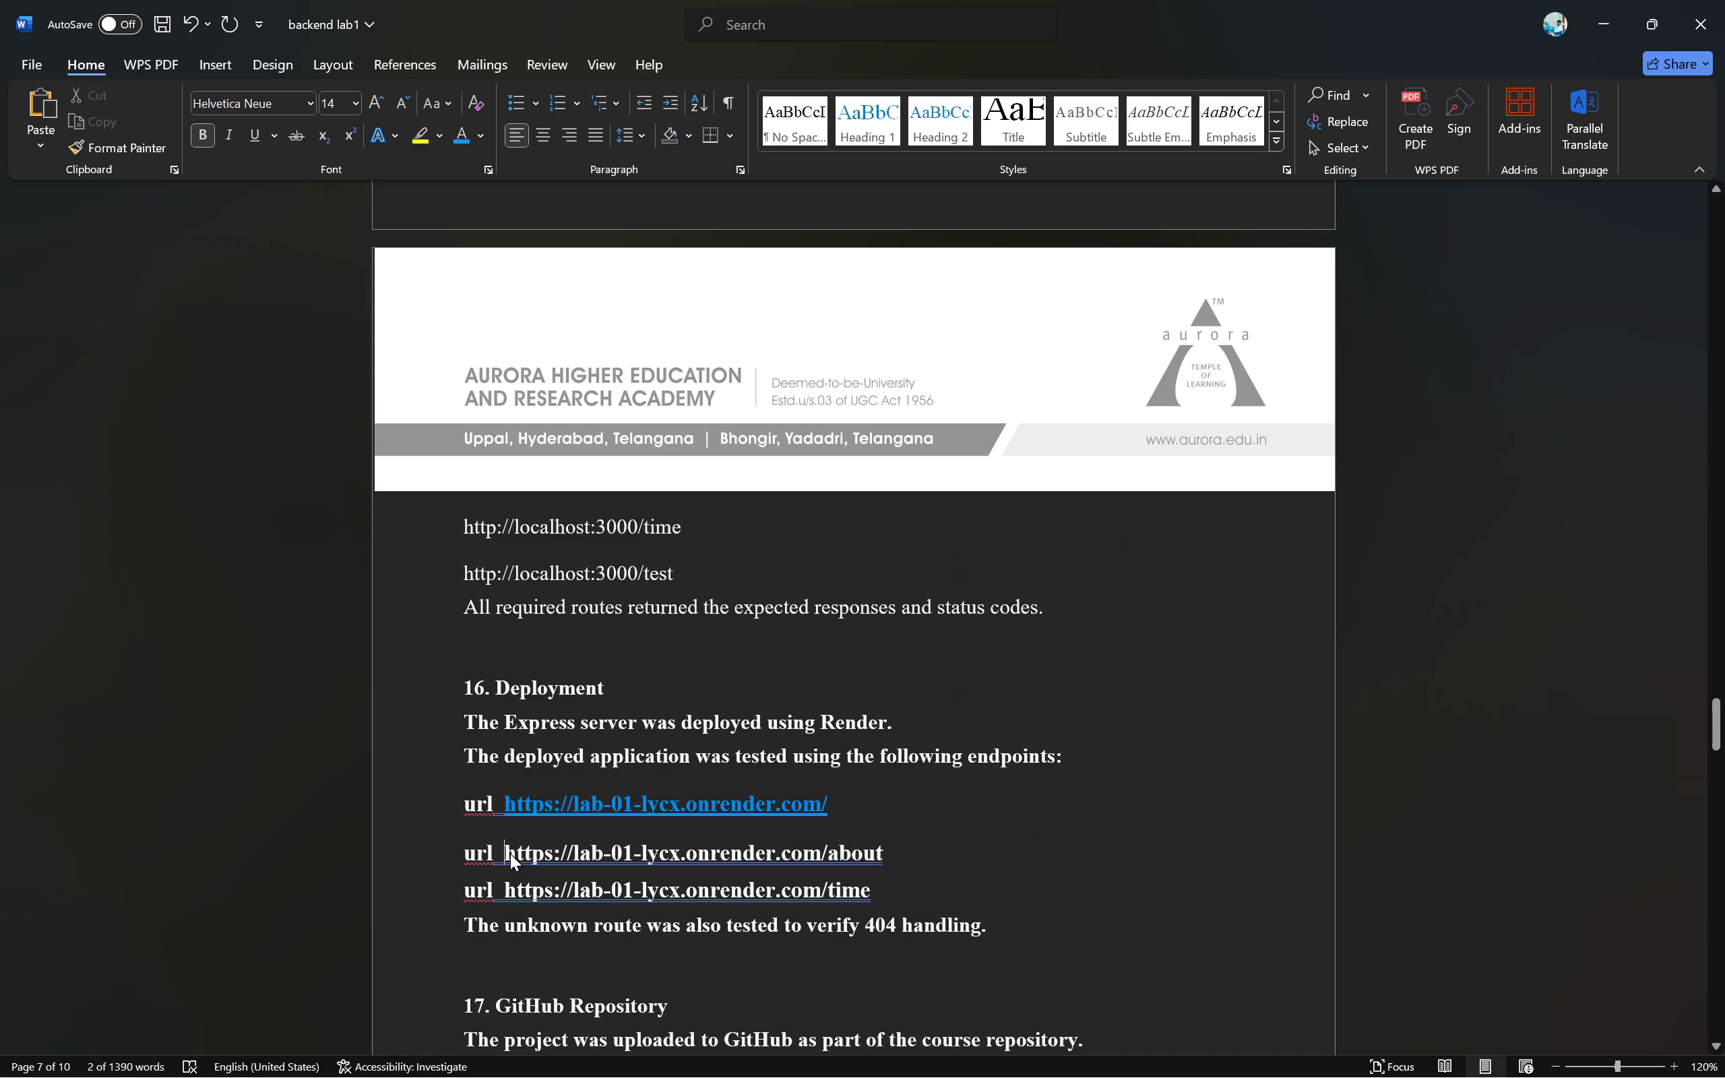
drag(505, 850, 871, 852)
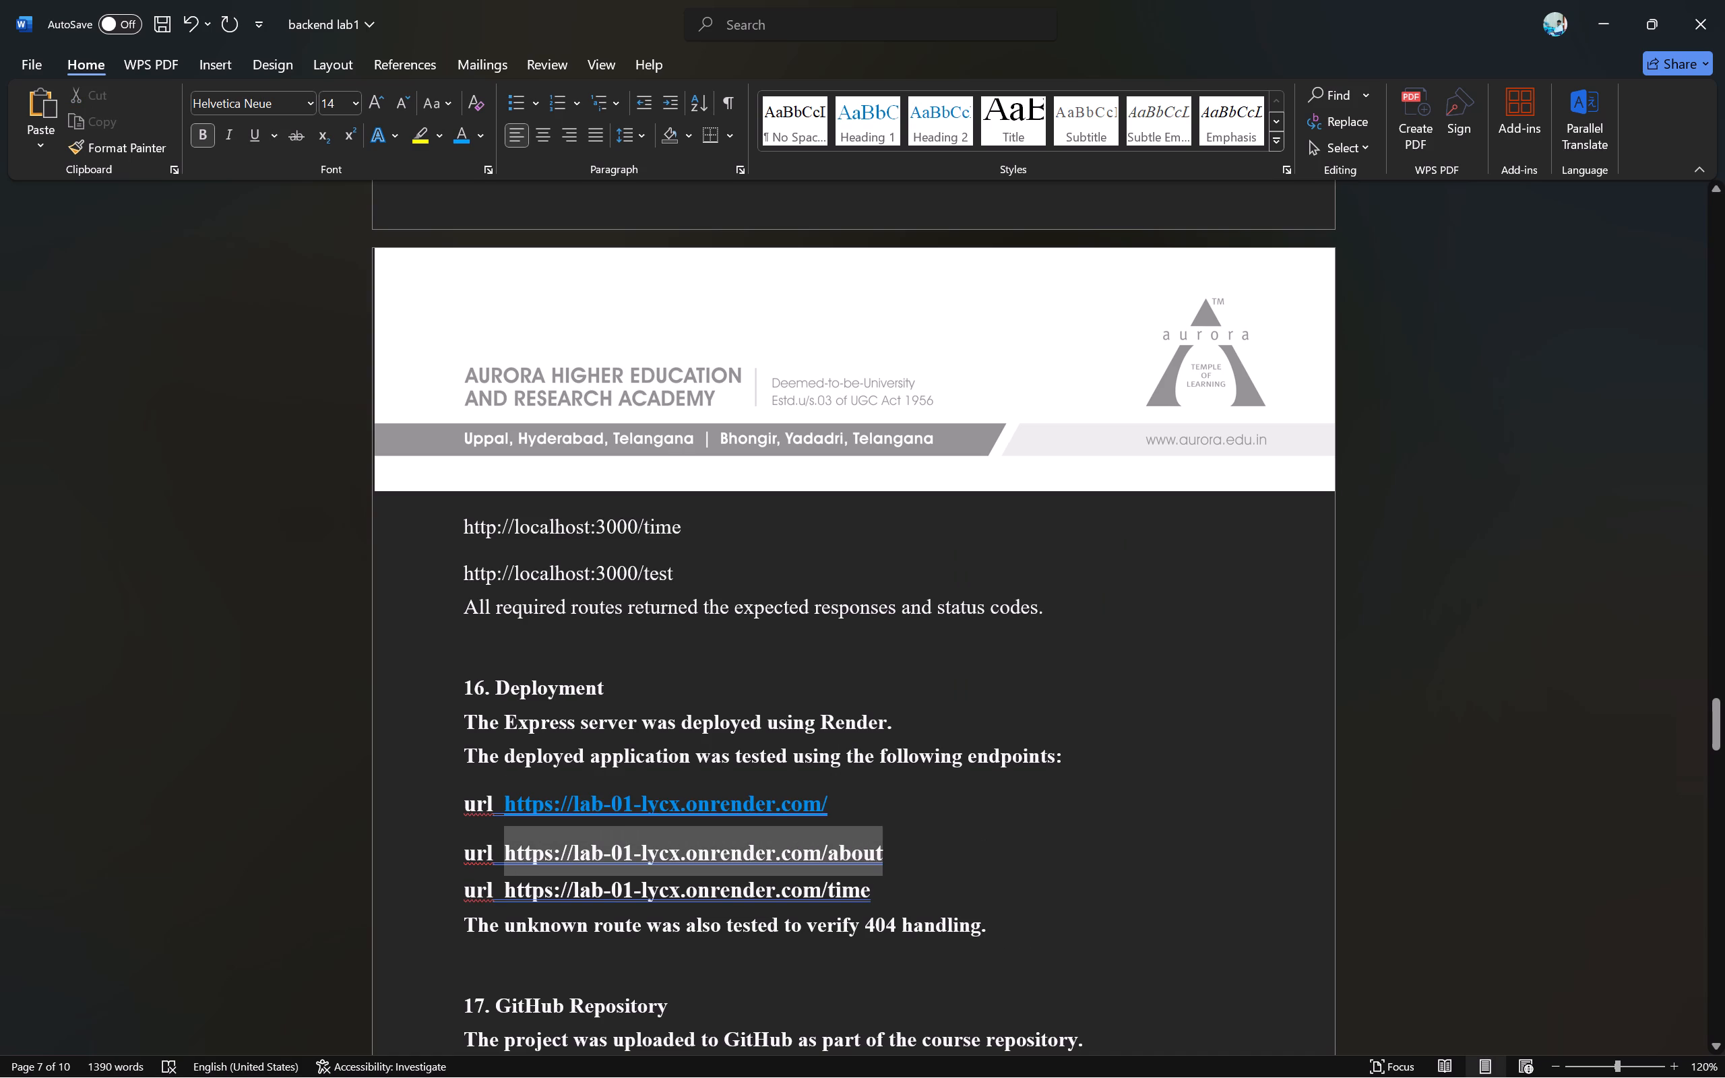
drag(871, 852, 875, 850)
click(997, 821)
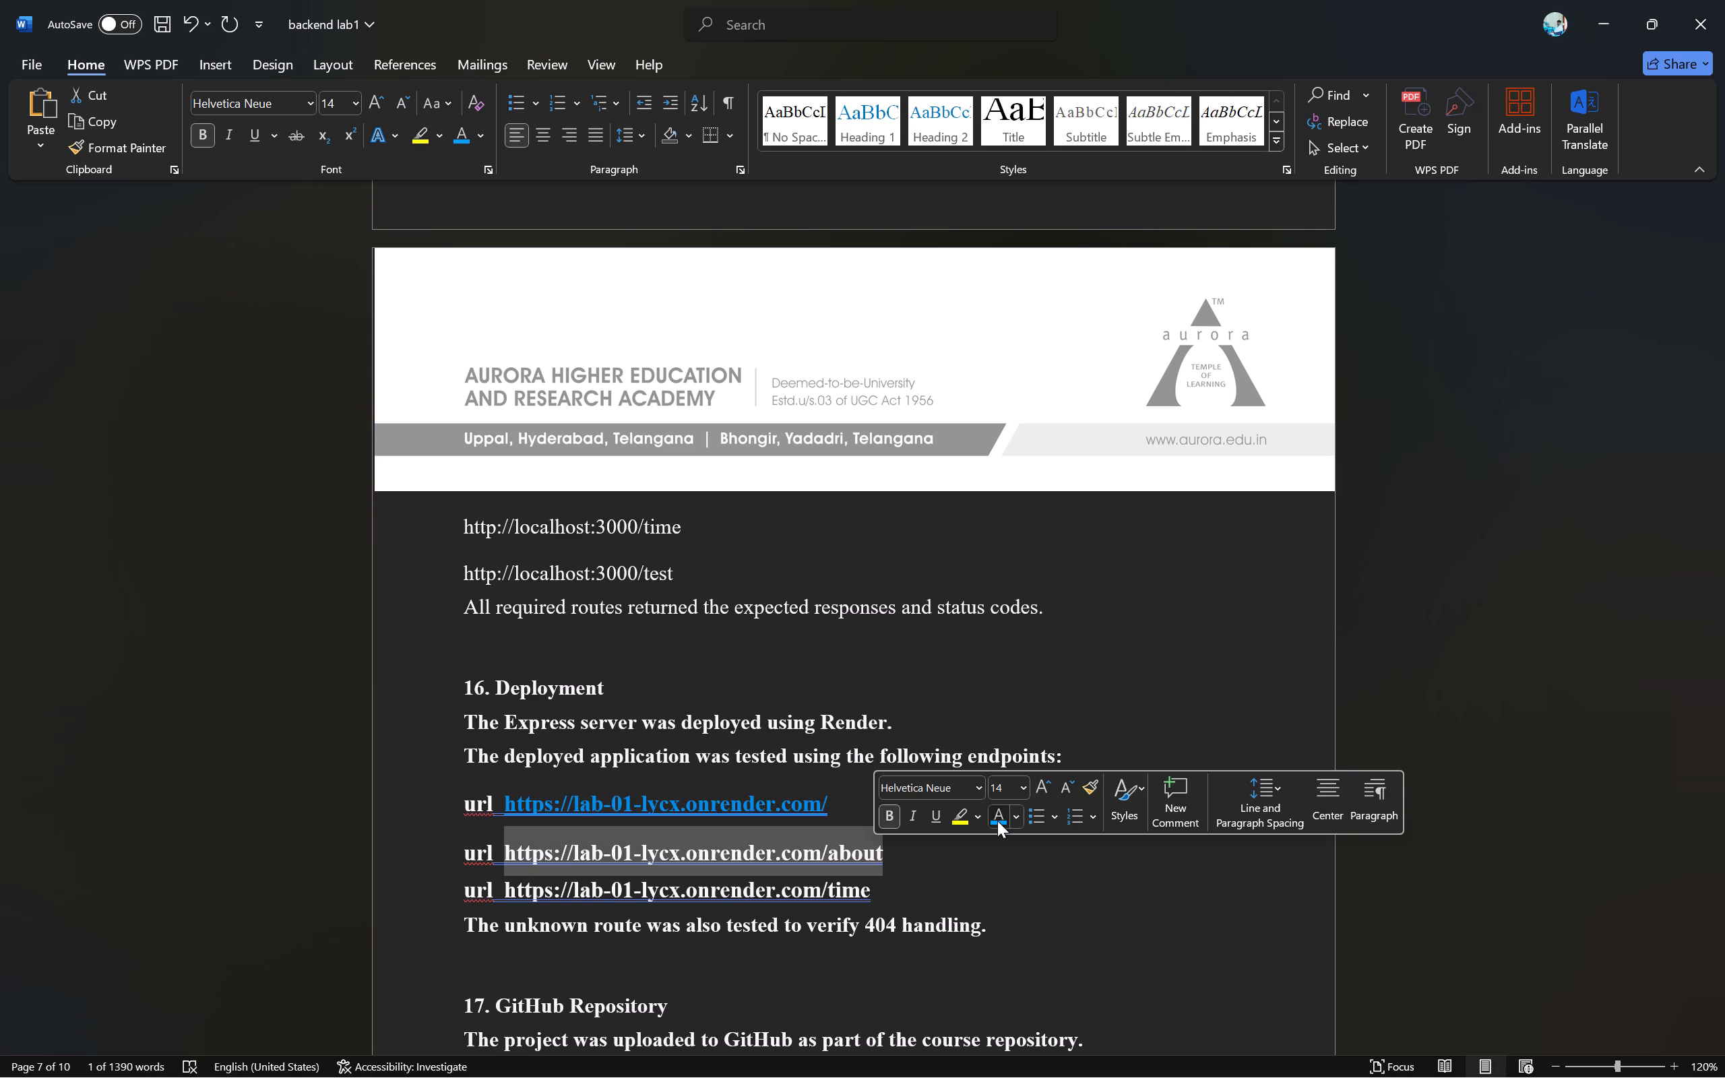
click(932, 827)
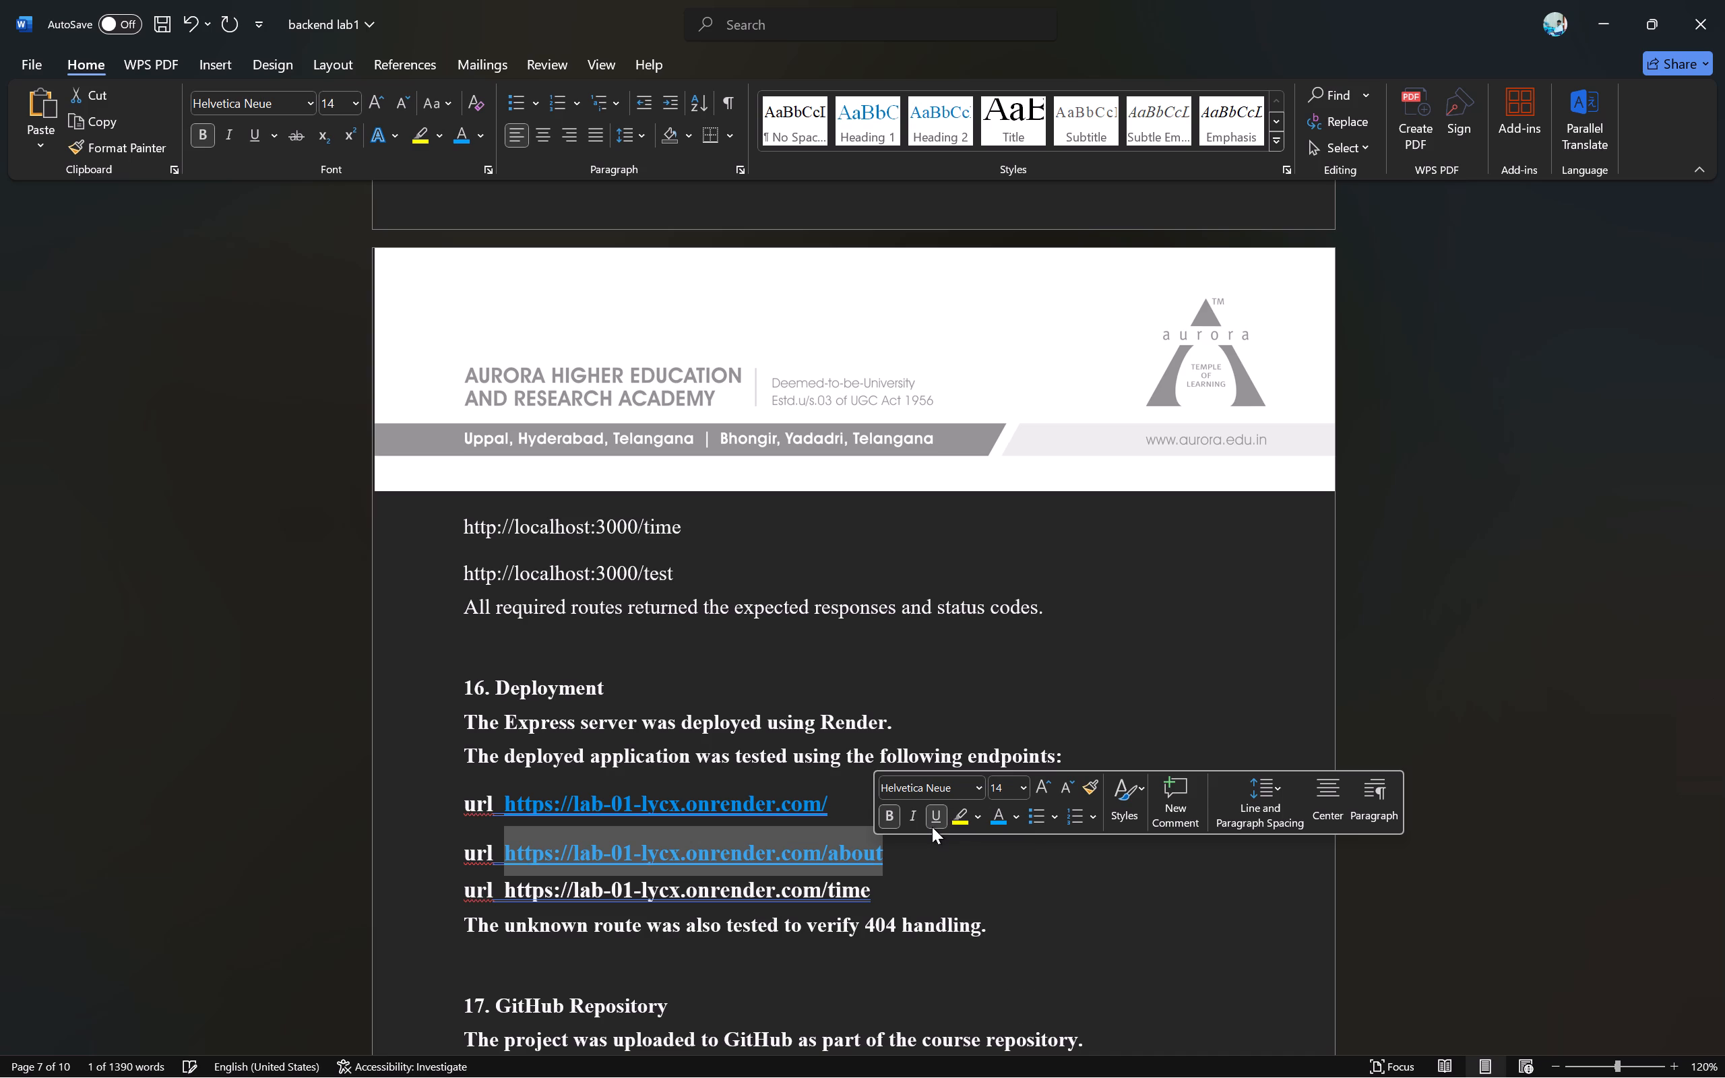
click(920, 879)
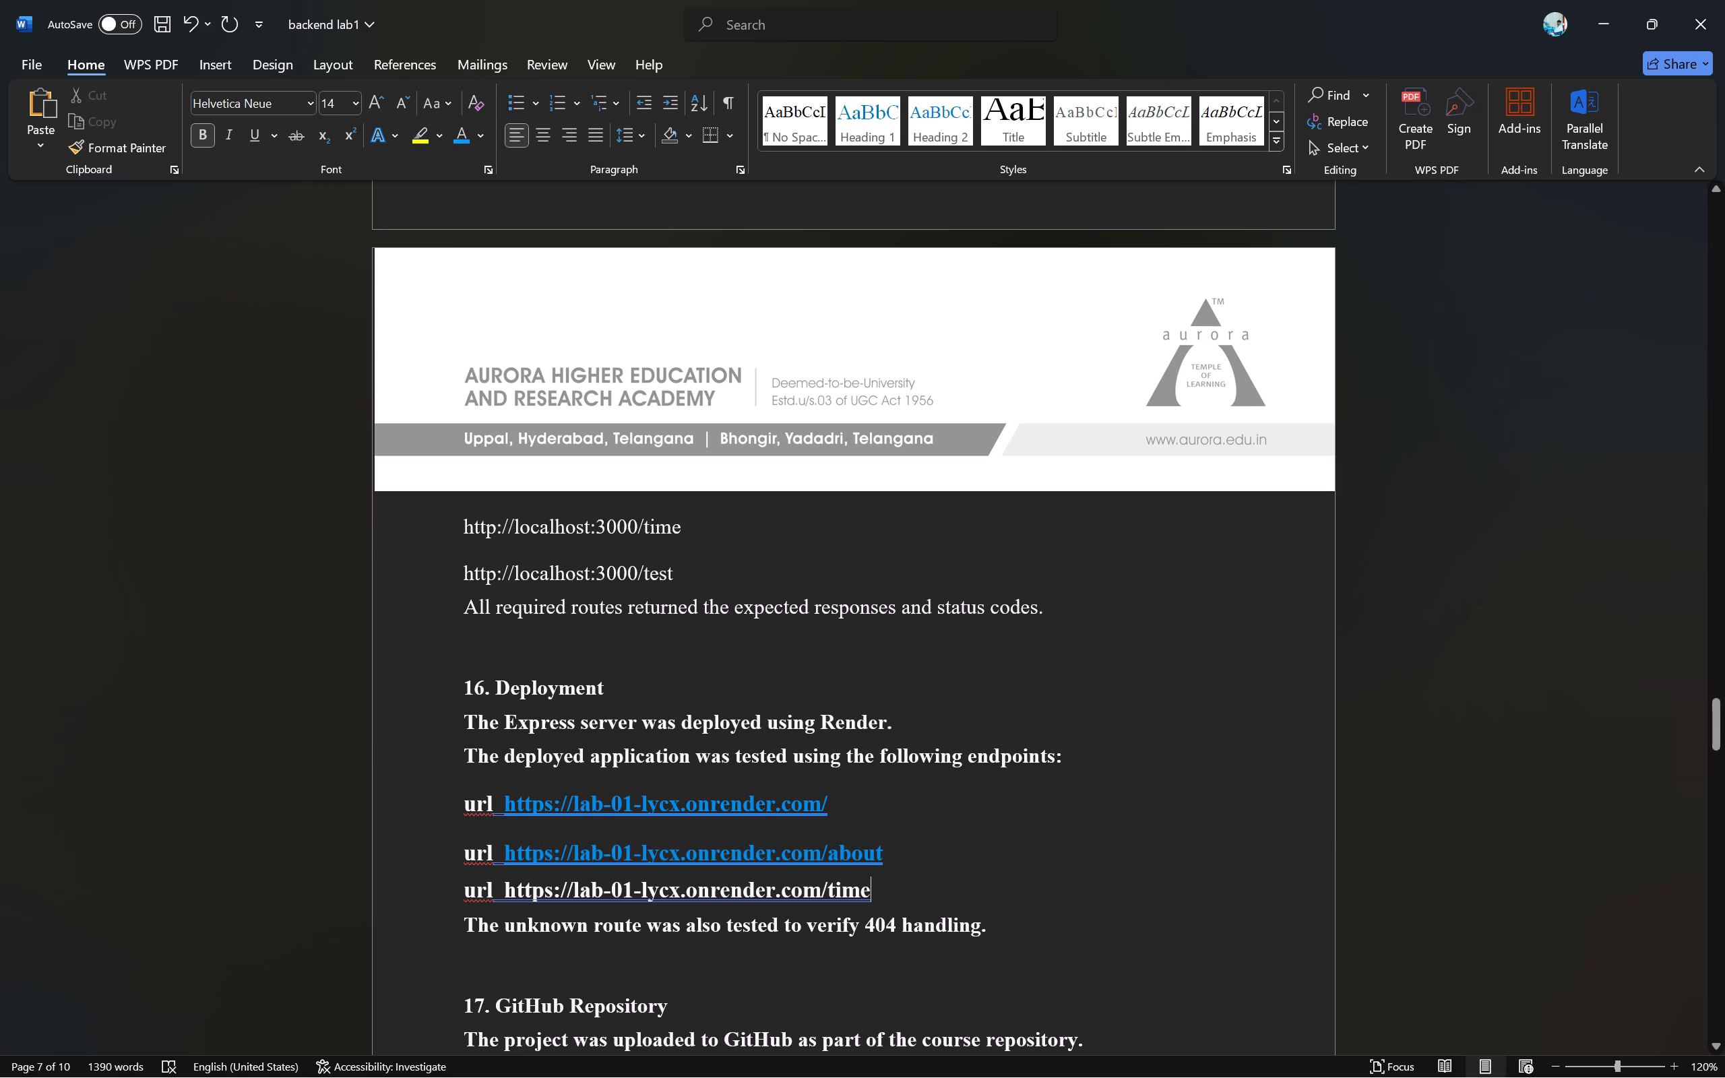
drag(503, 895, 709, 900)
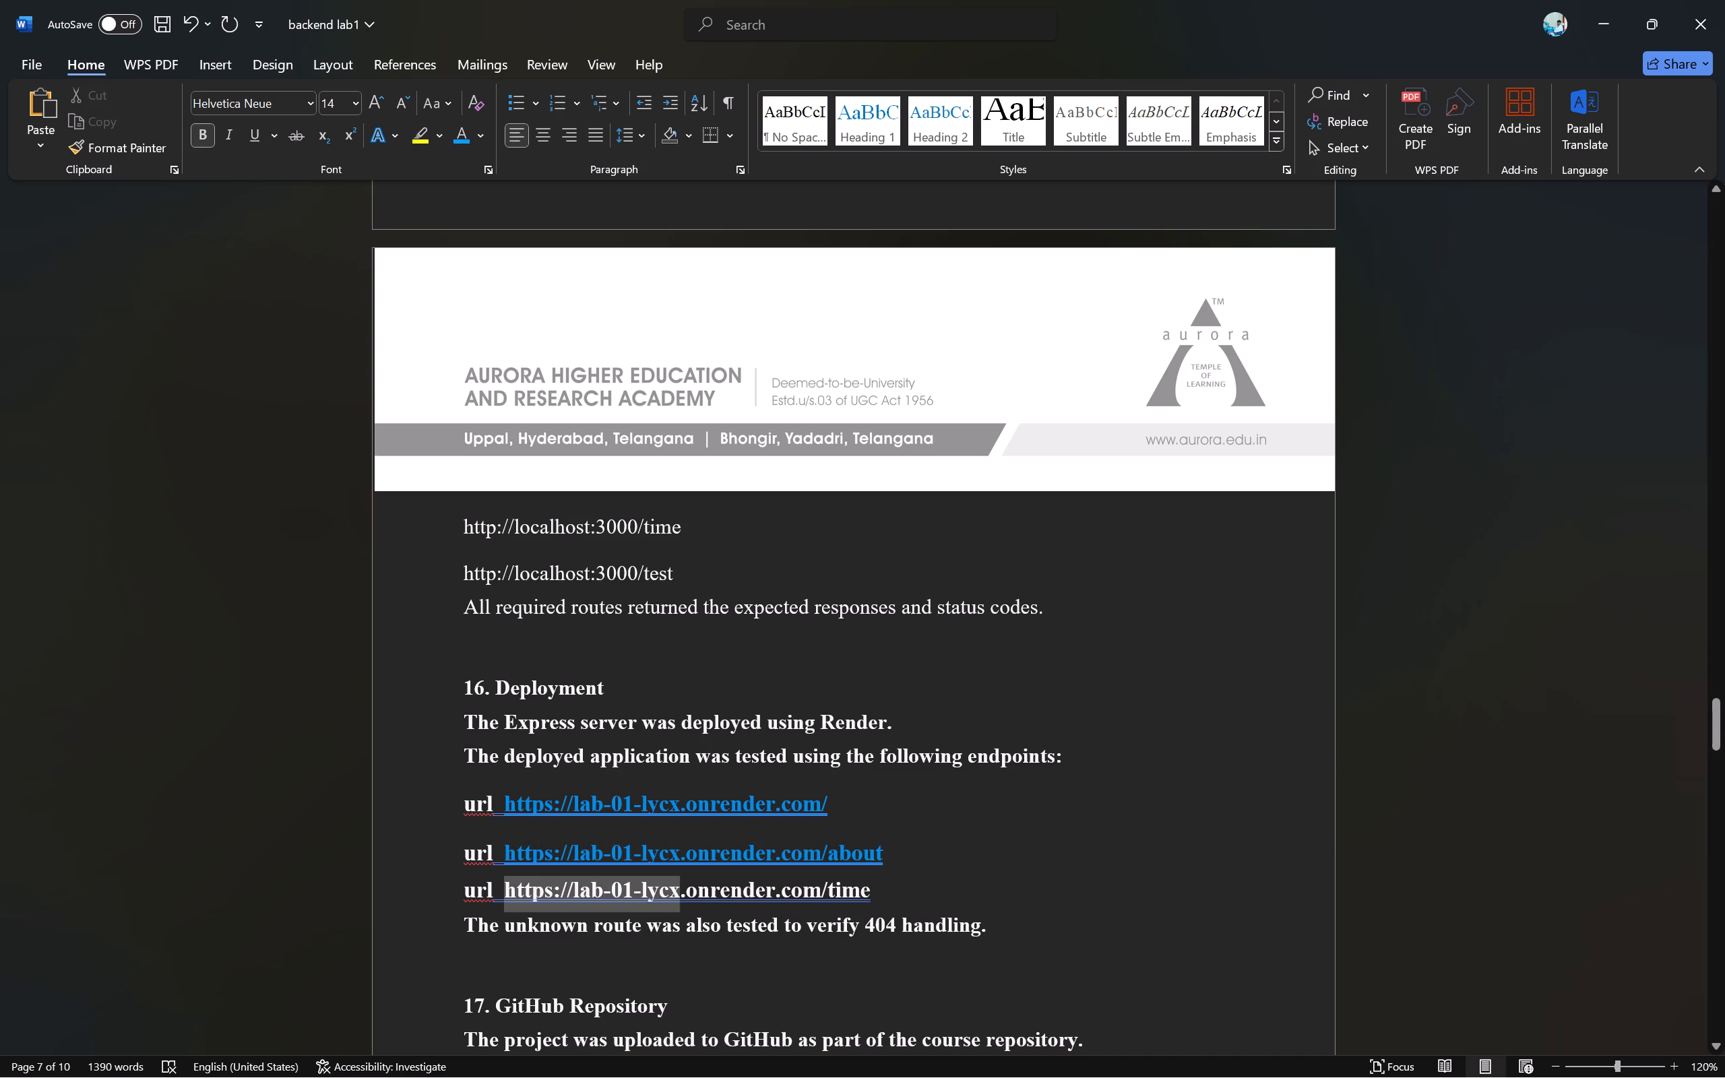
drag(709, 900, 873, 887)
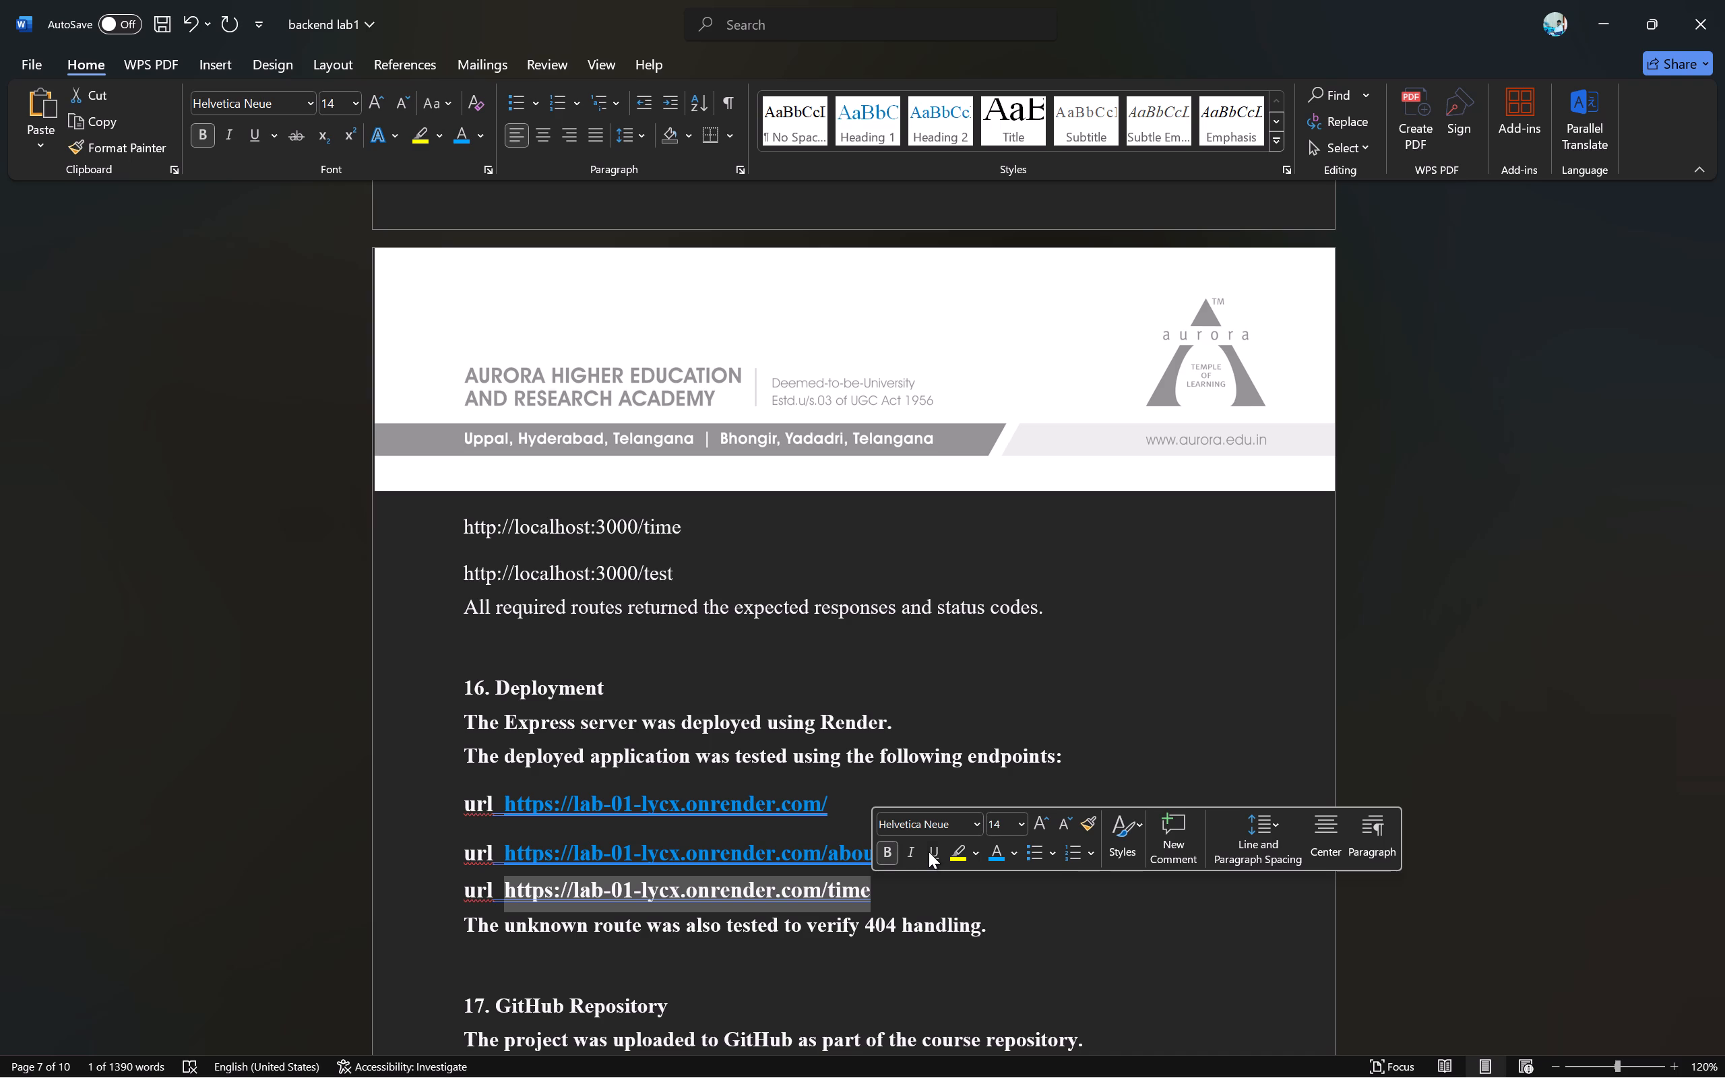
click(929, 852)
click(1004, 851)
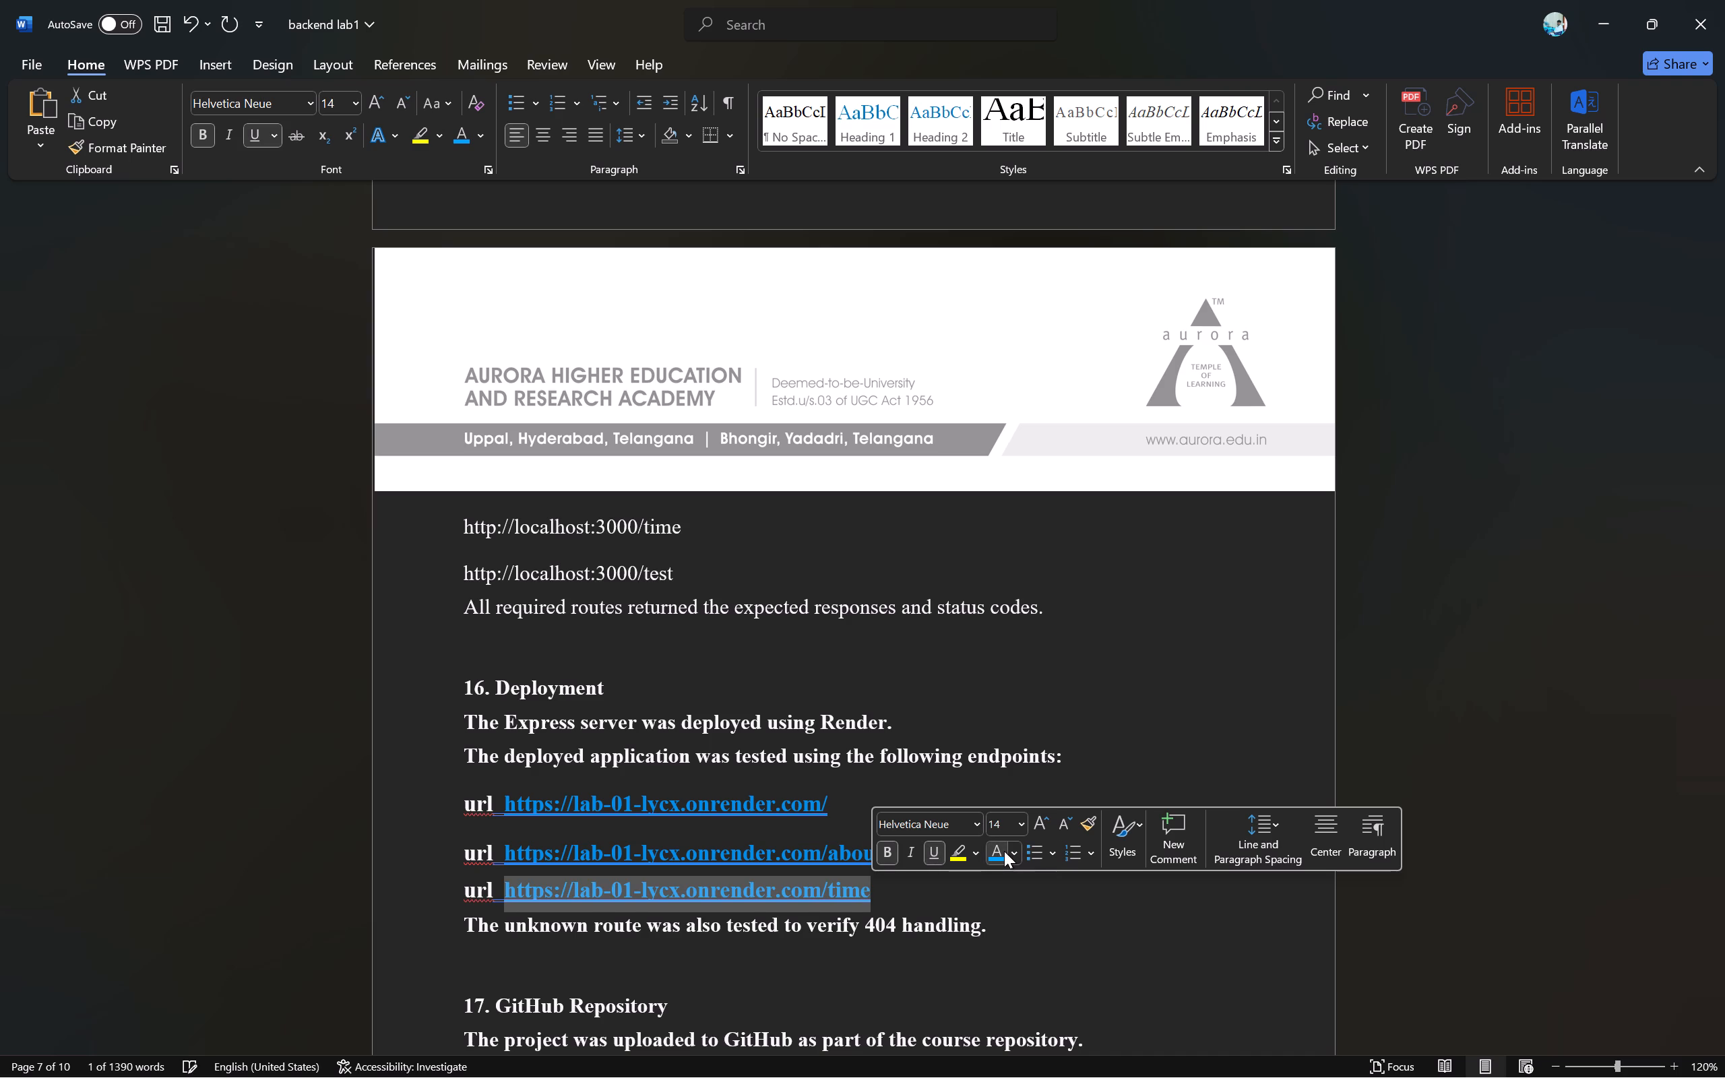
click(1185, 739)
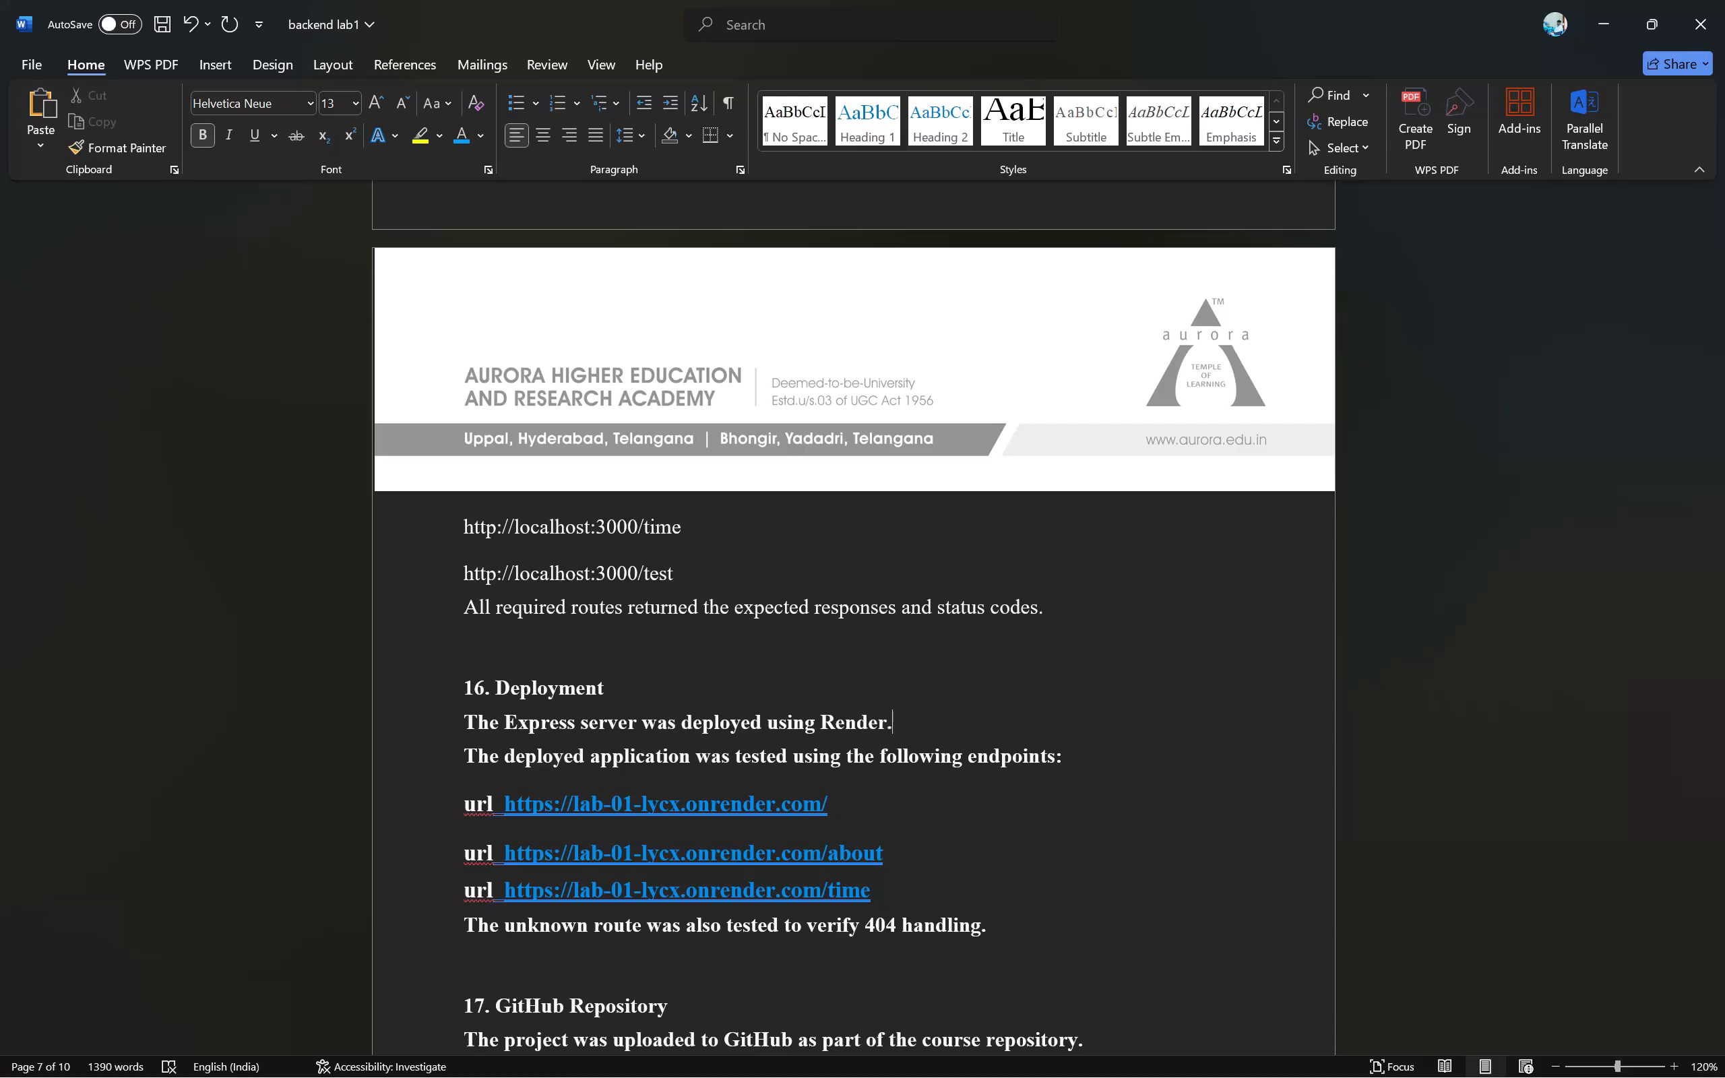
Review the journal from section 16. Deployment through the final conclusion, and recheck the three link-styled Render addresses.
scroll(1185, 739, down, 6)
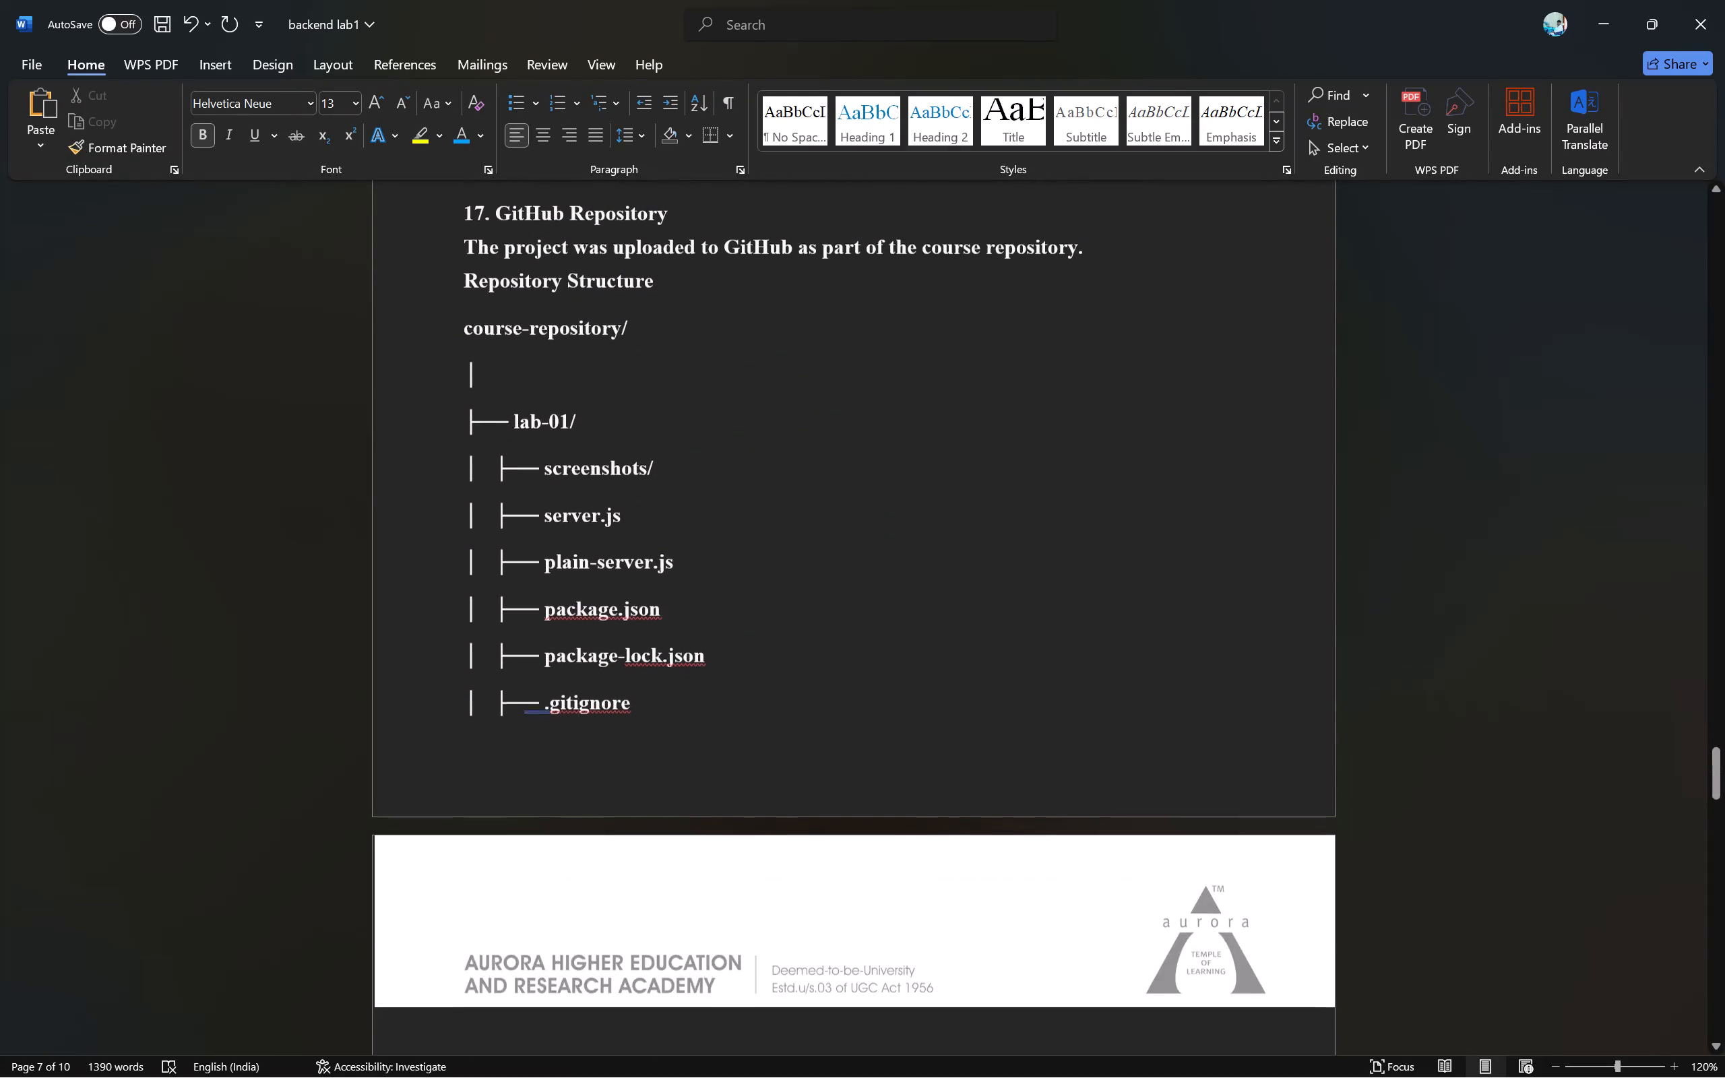
scroll(1185, 739, down, 8)
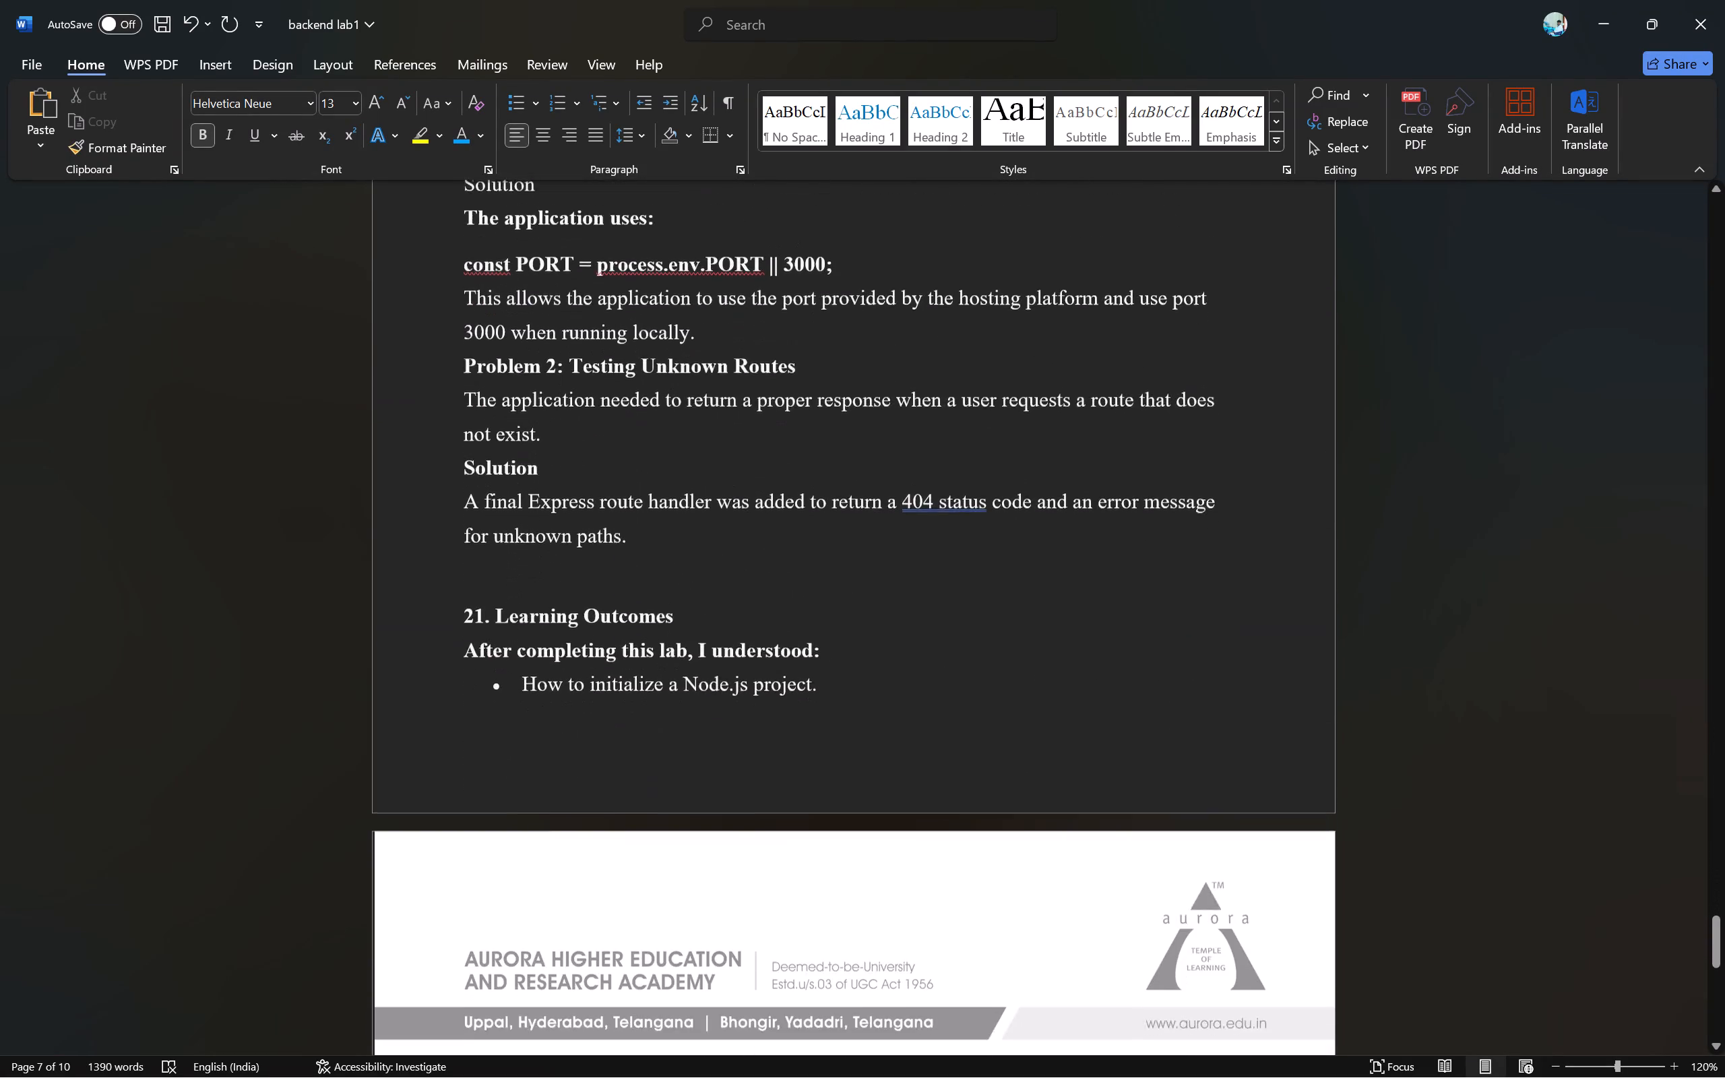
scroll(1187, 713, down, 6)
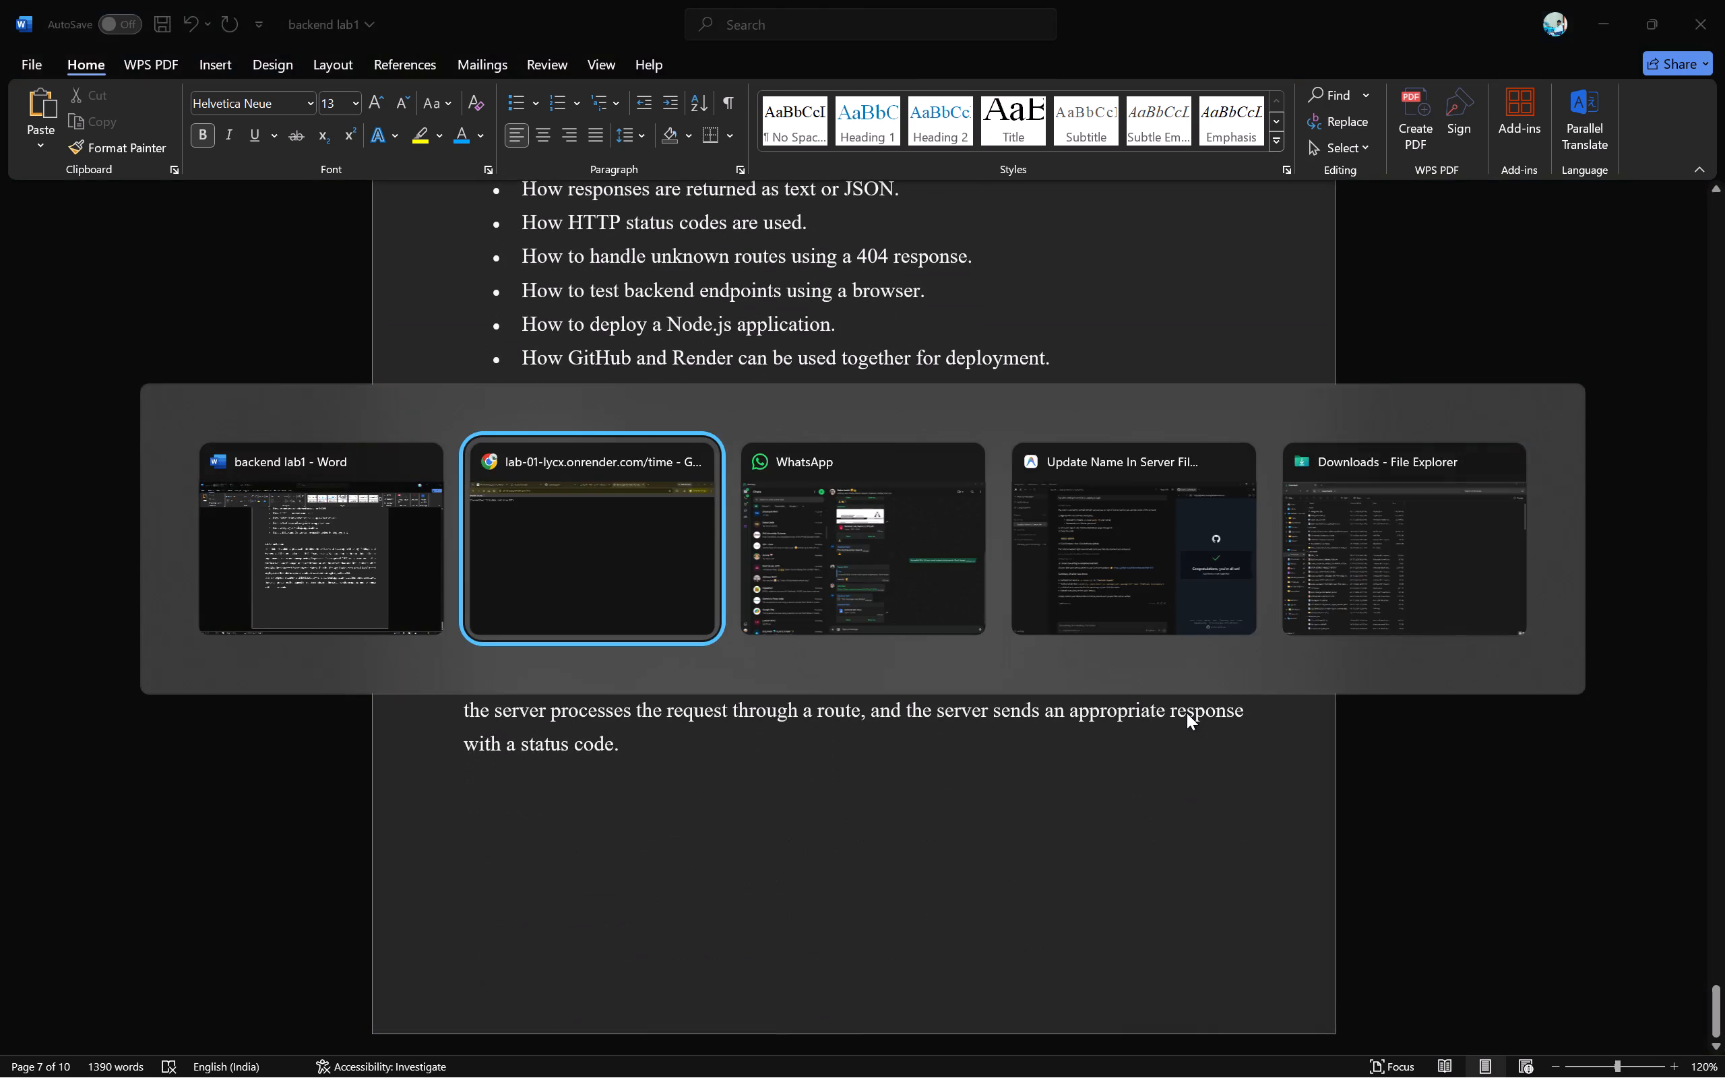
click(454, 69)
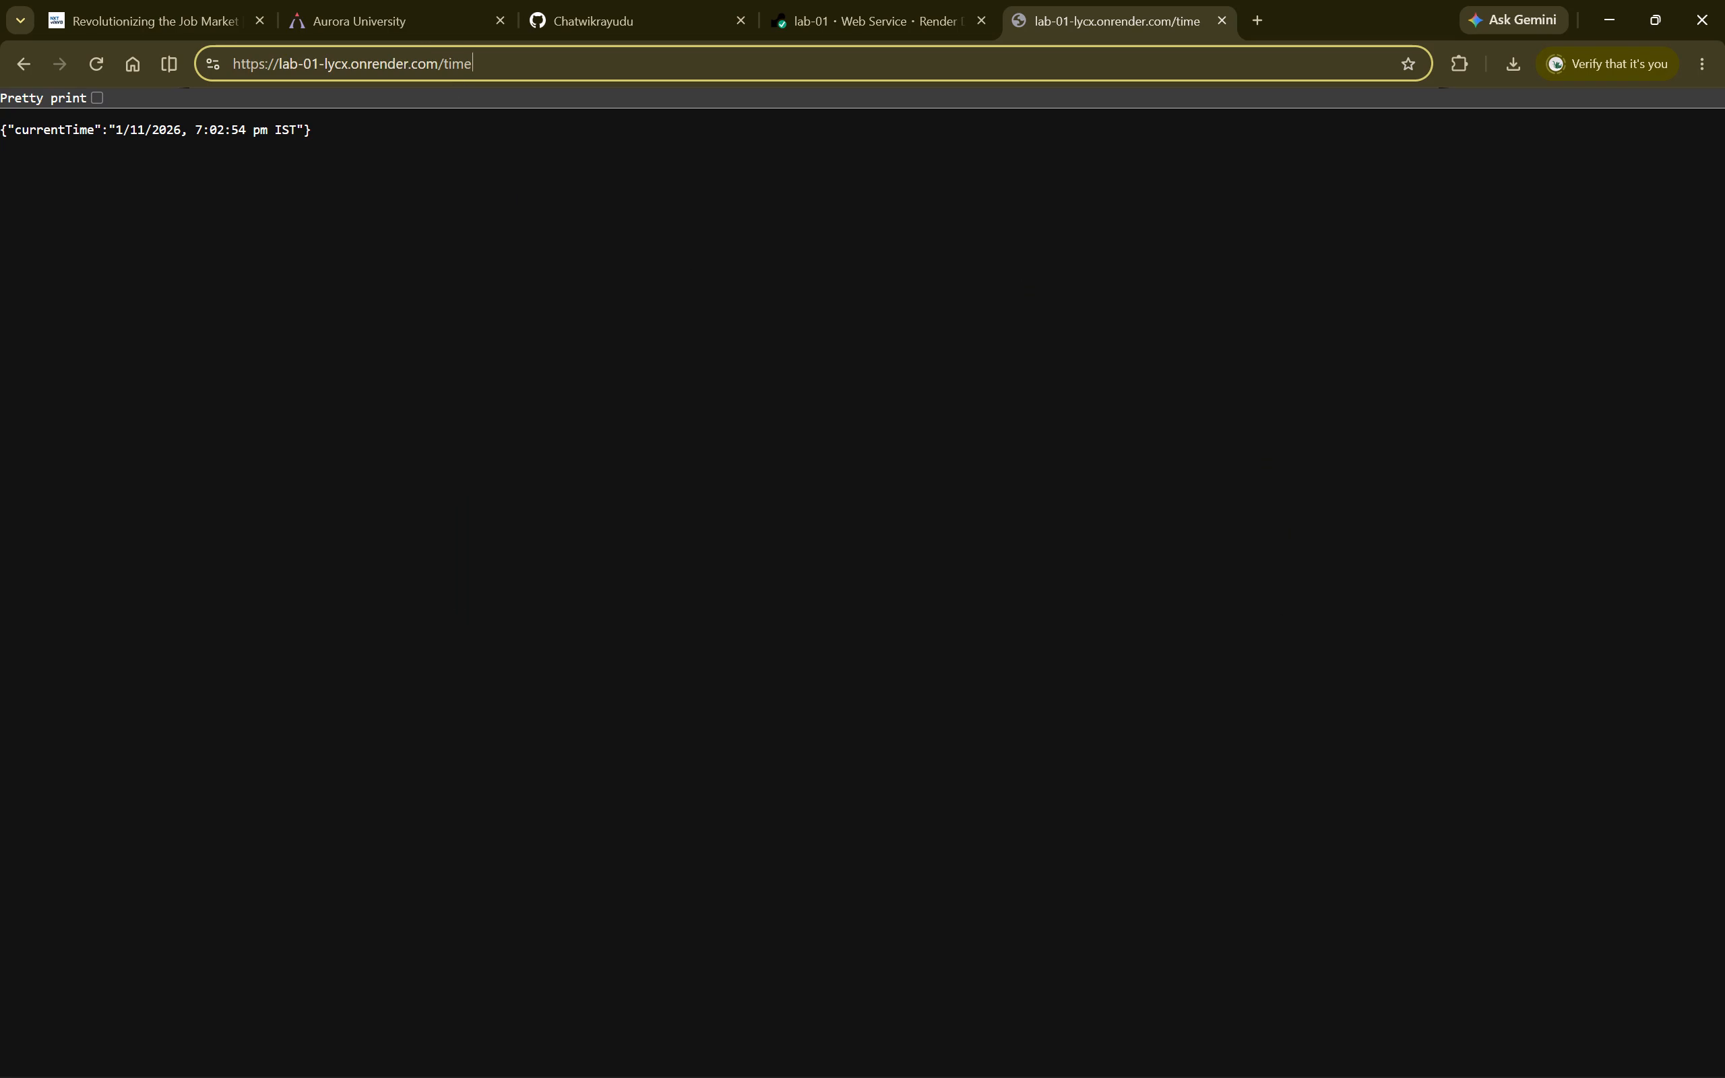
scroll(773, 568, up, 3)
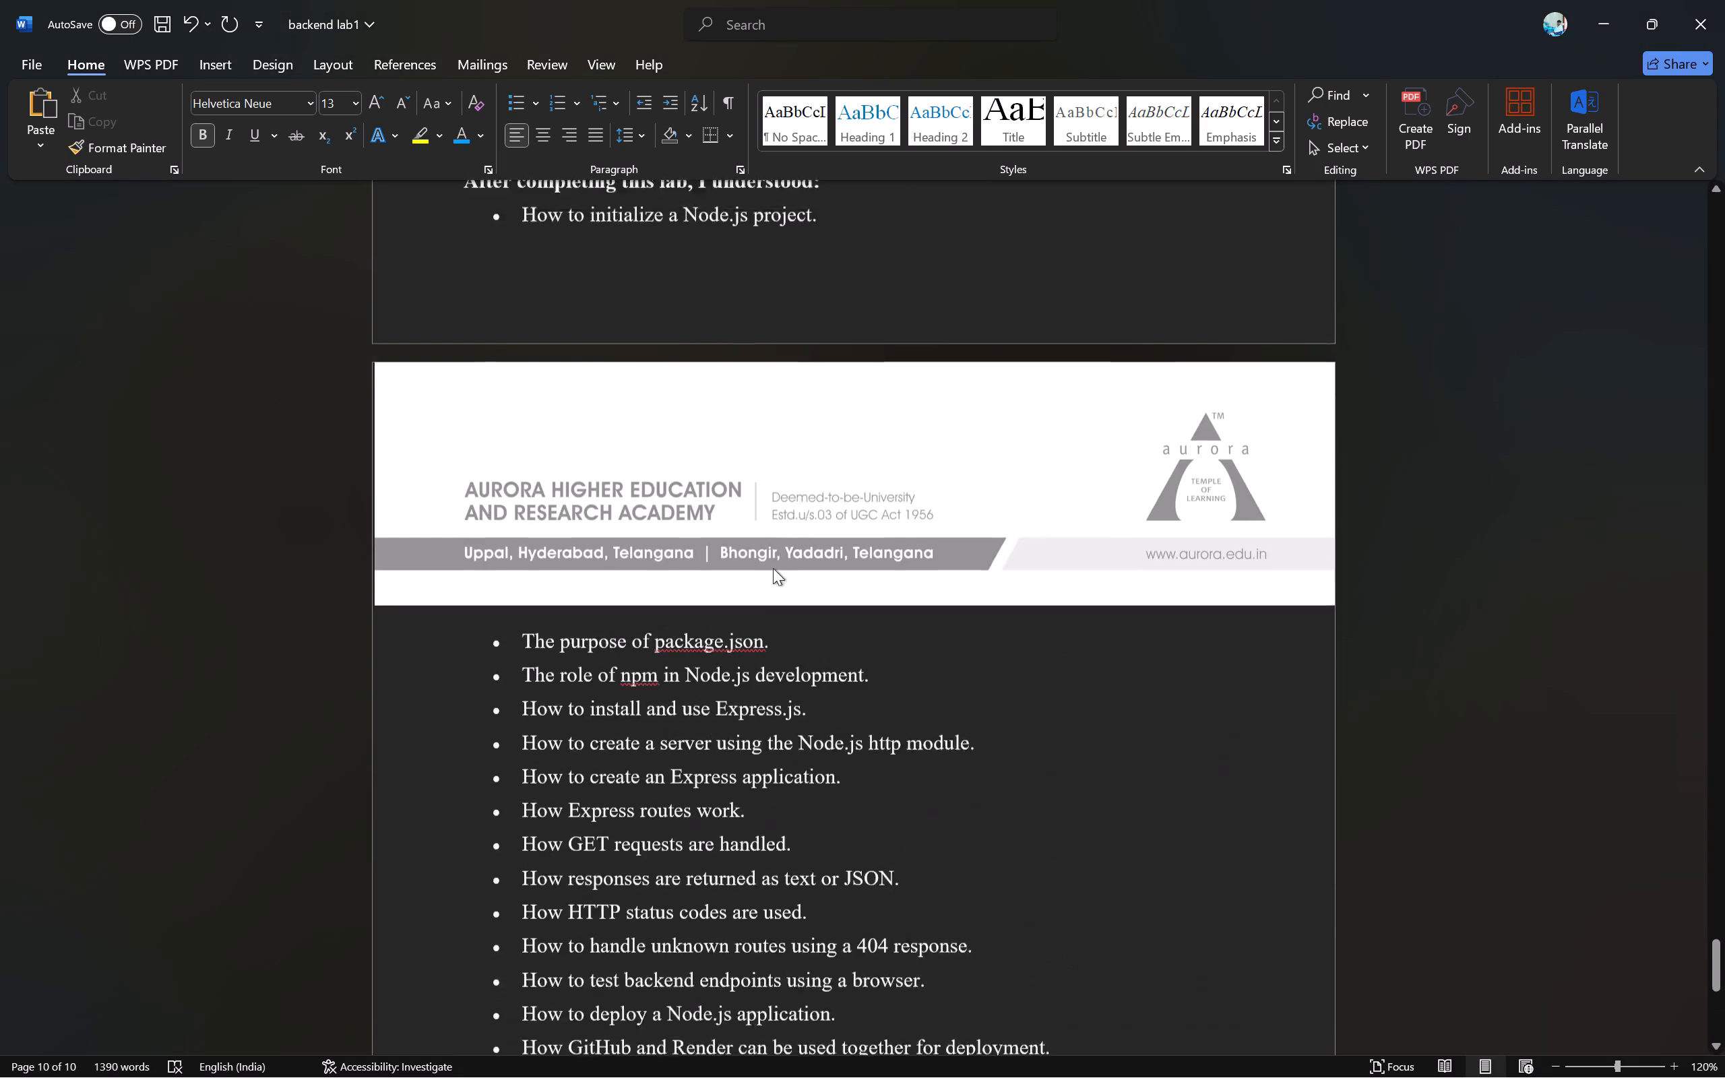
scroll(773, 568, up, 9)
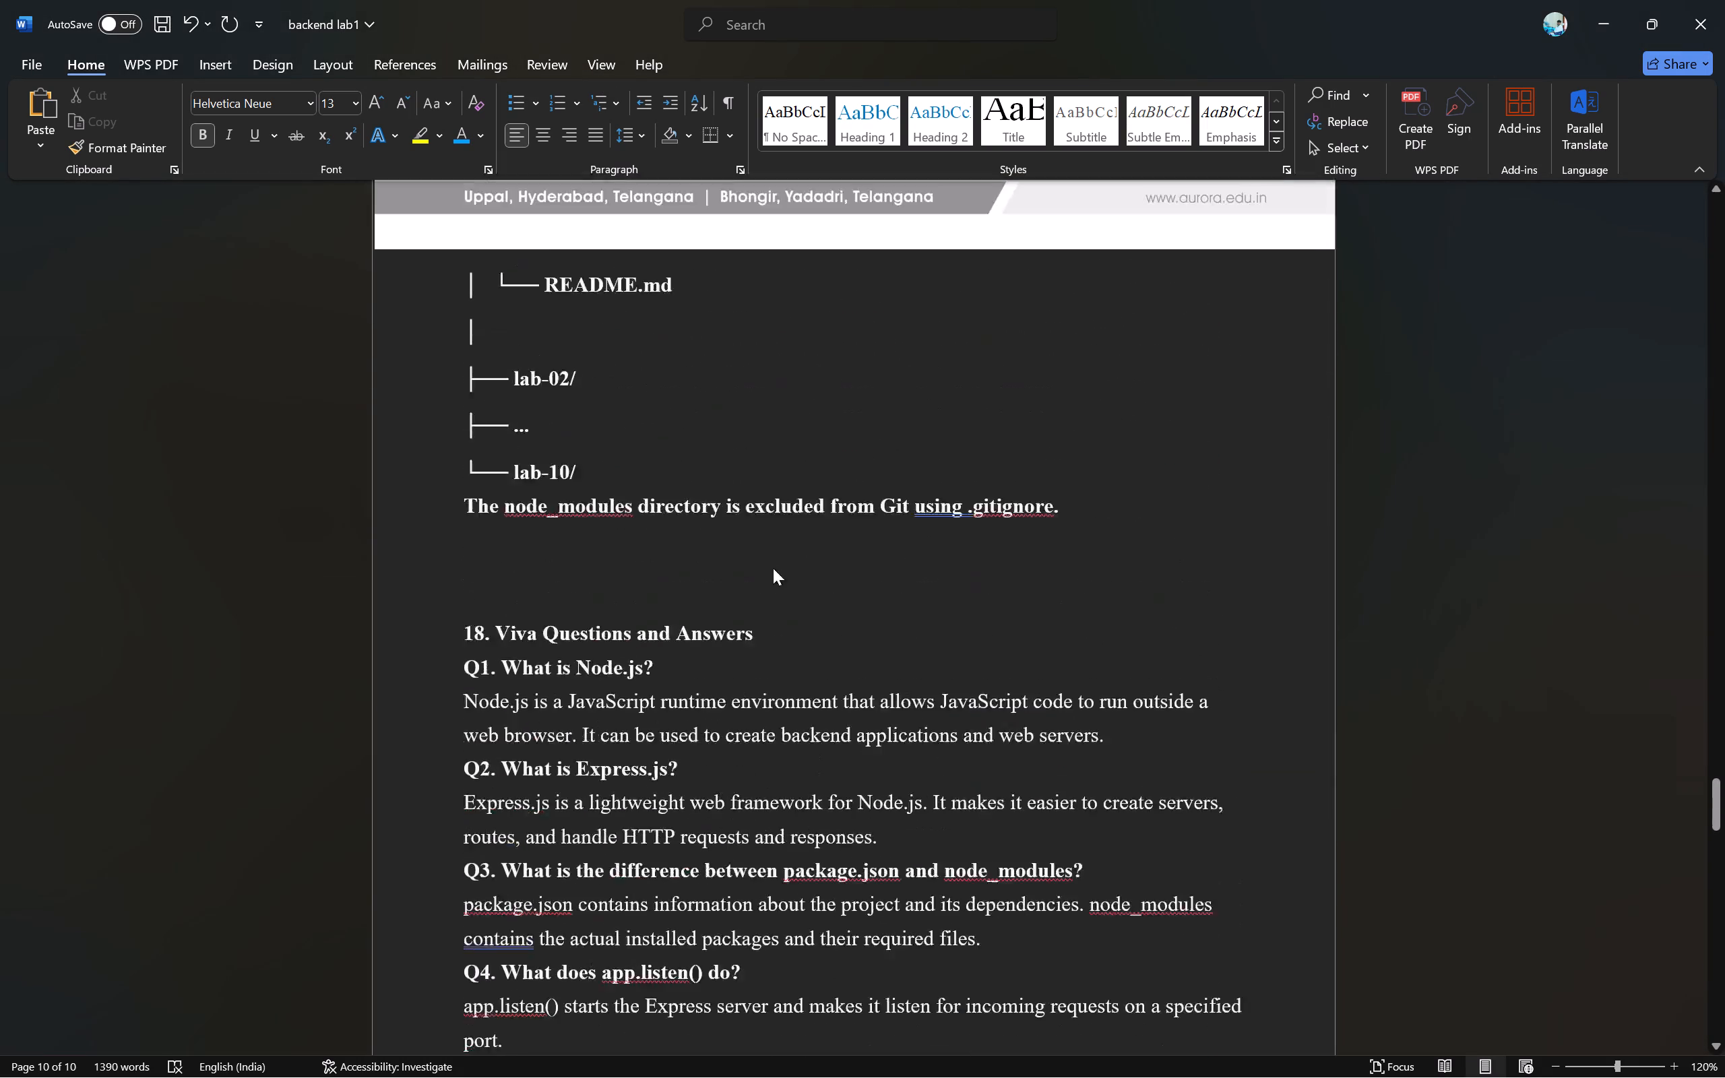
scroll(773, 568, up, 1)
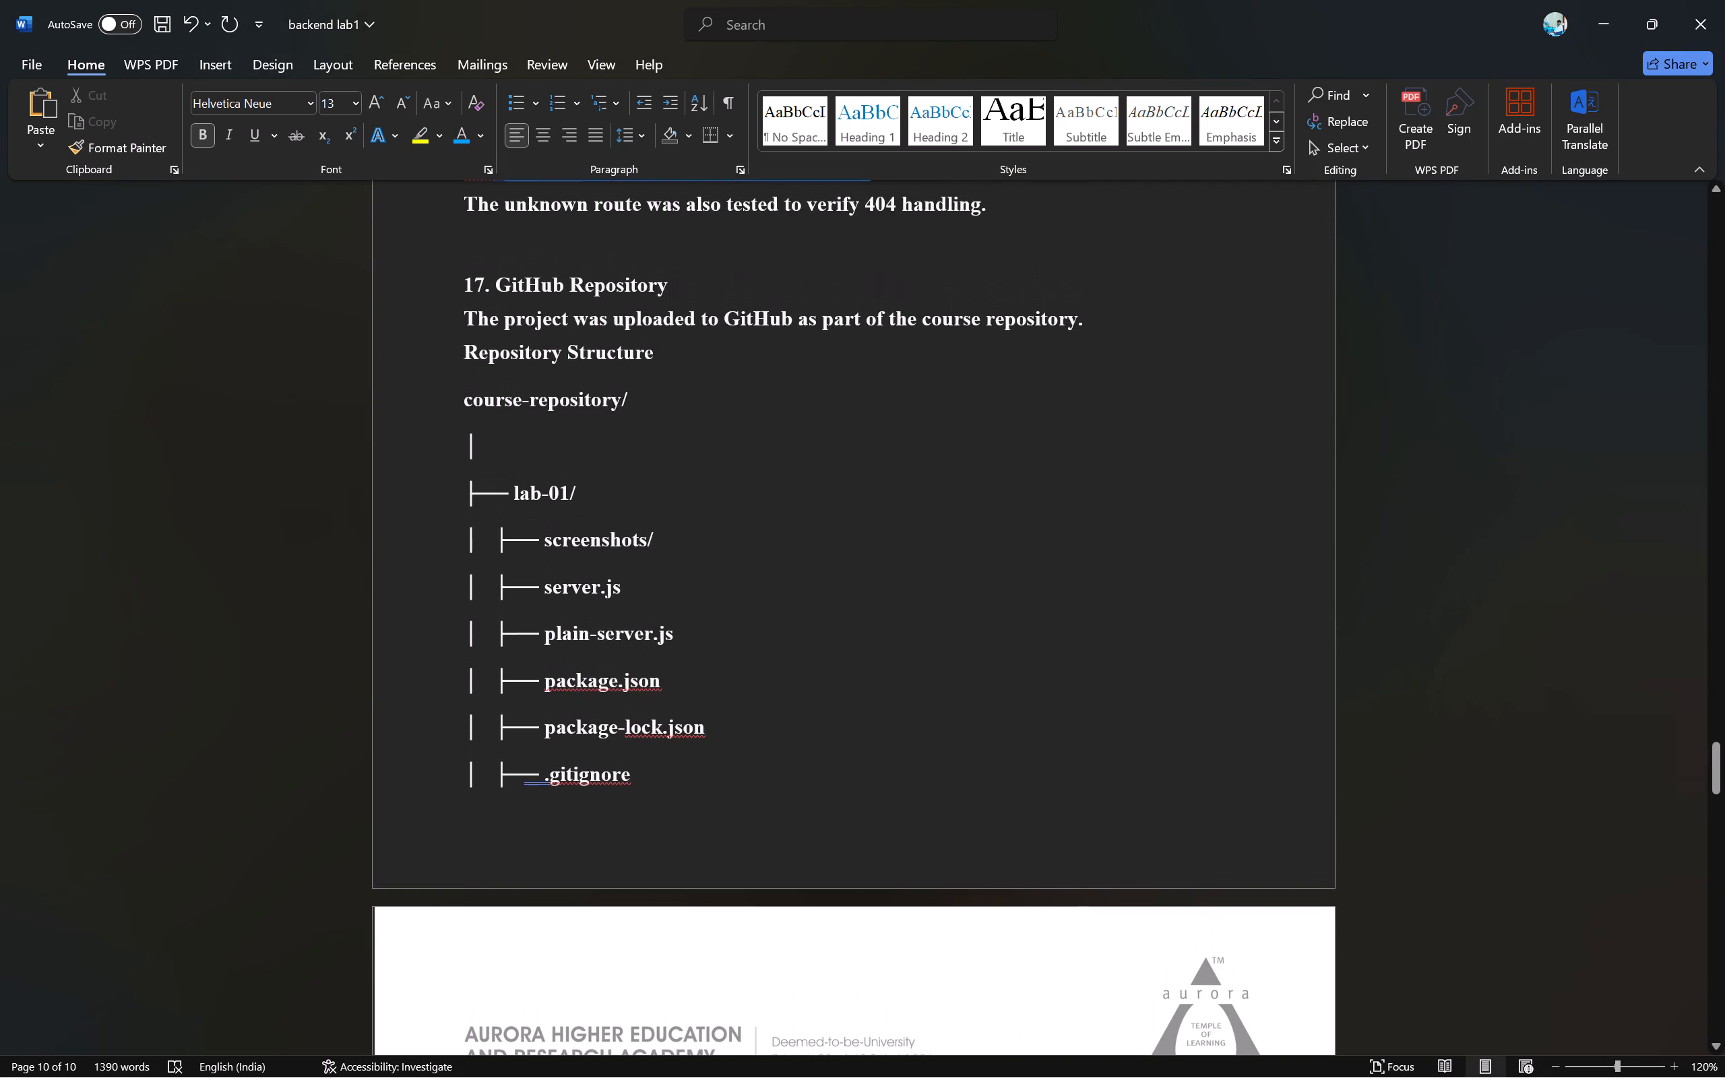
scroll(773, 568, up, 2)
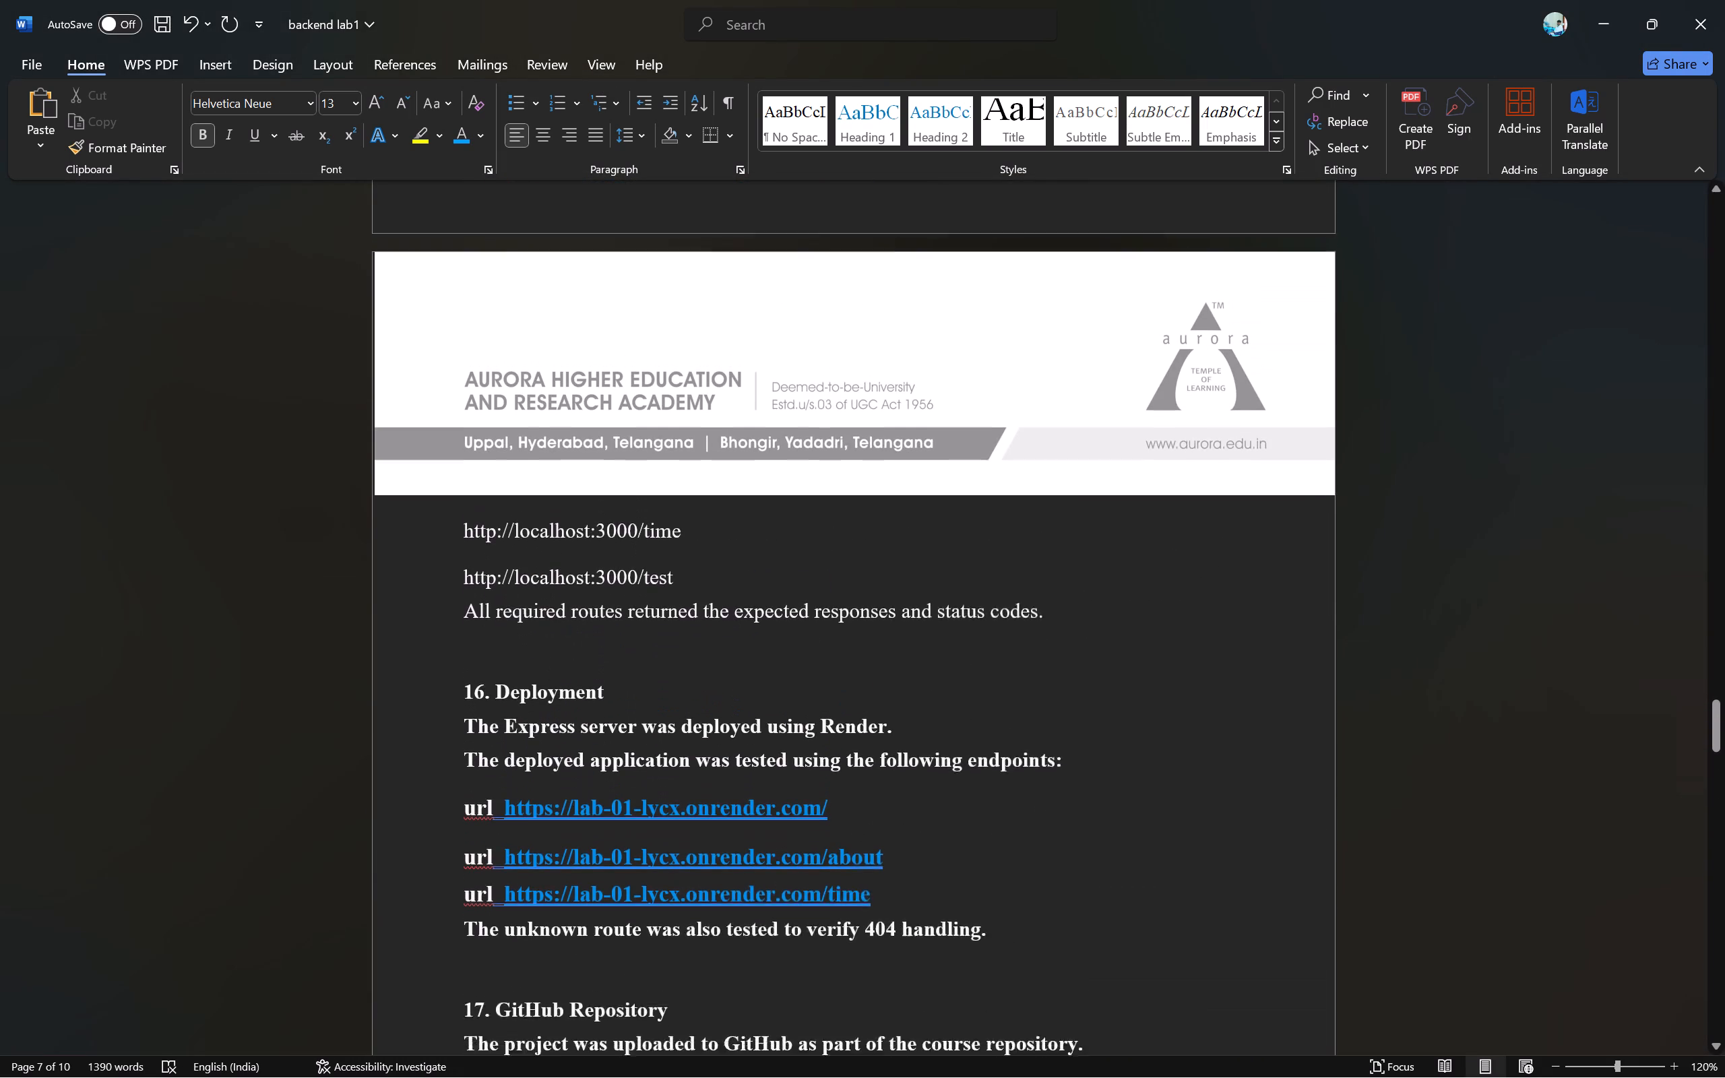
scroll(773, 568, up, 1)
double_click(508, 746)
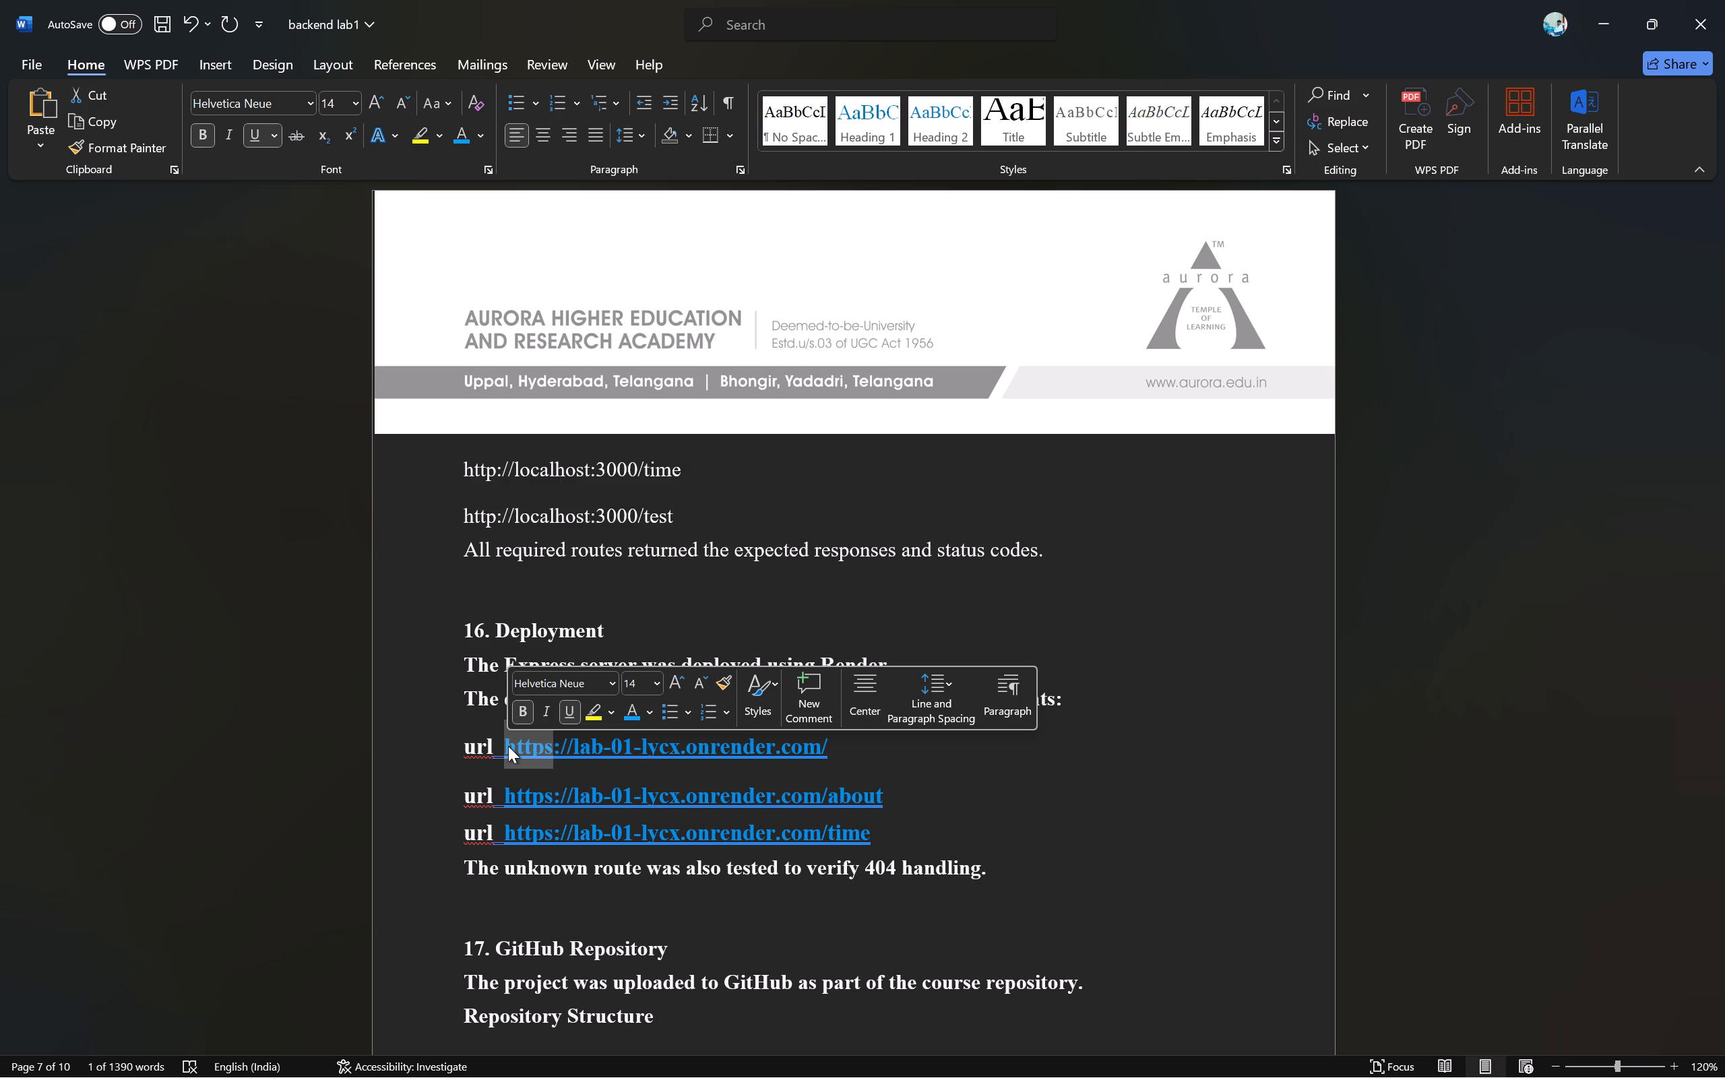
click(906, 819)
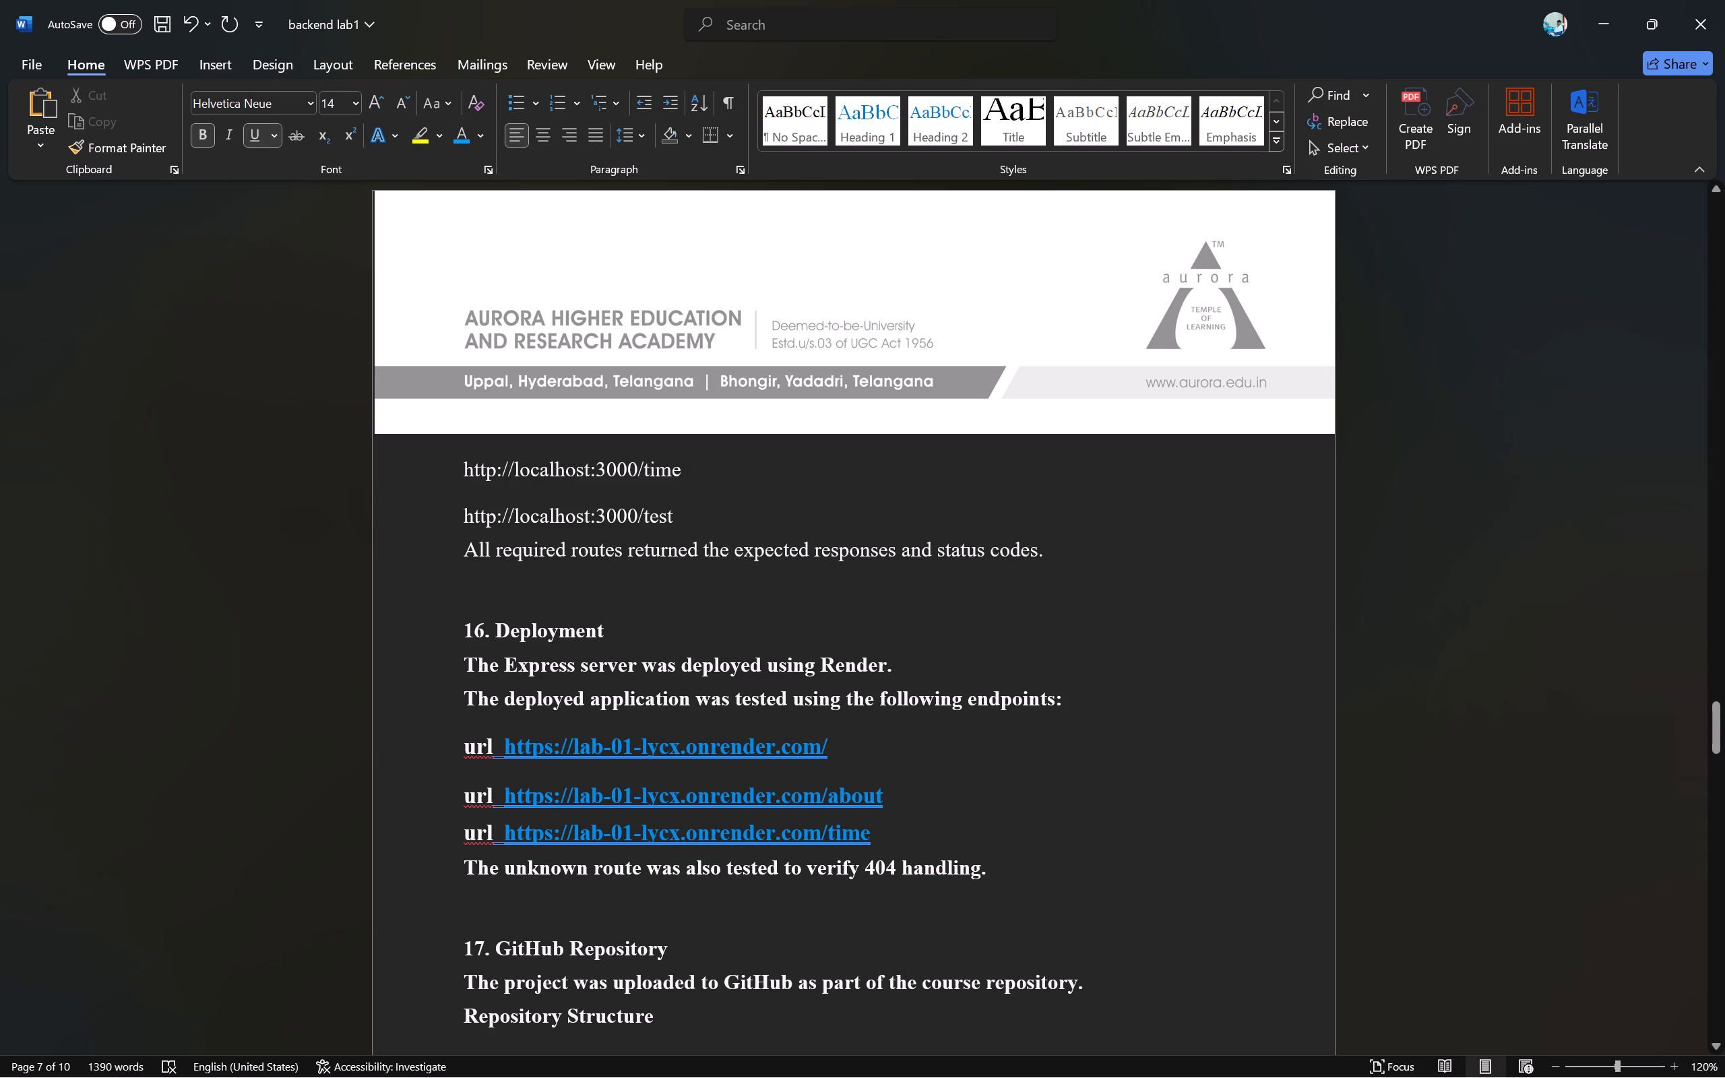
Replace the name in the Student Name cell of the first-page details table with the submitting student's full name in capitals.
scroll(865, 755, up, 12)
scroll(865, 755, up, 10)
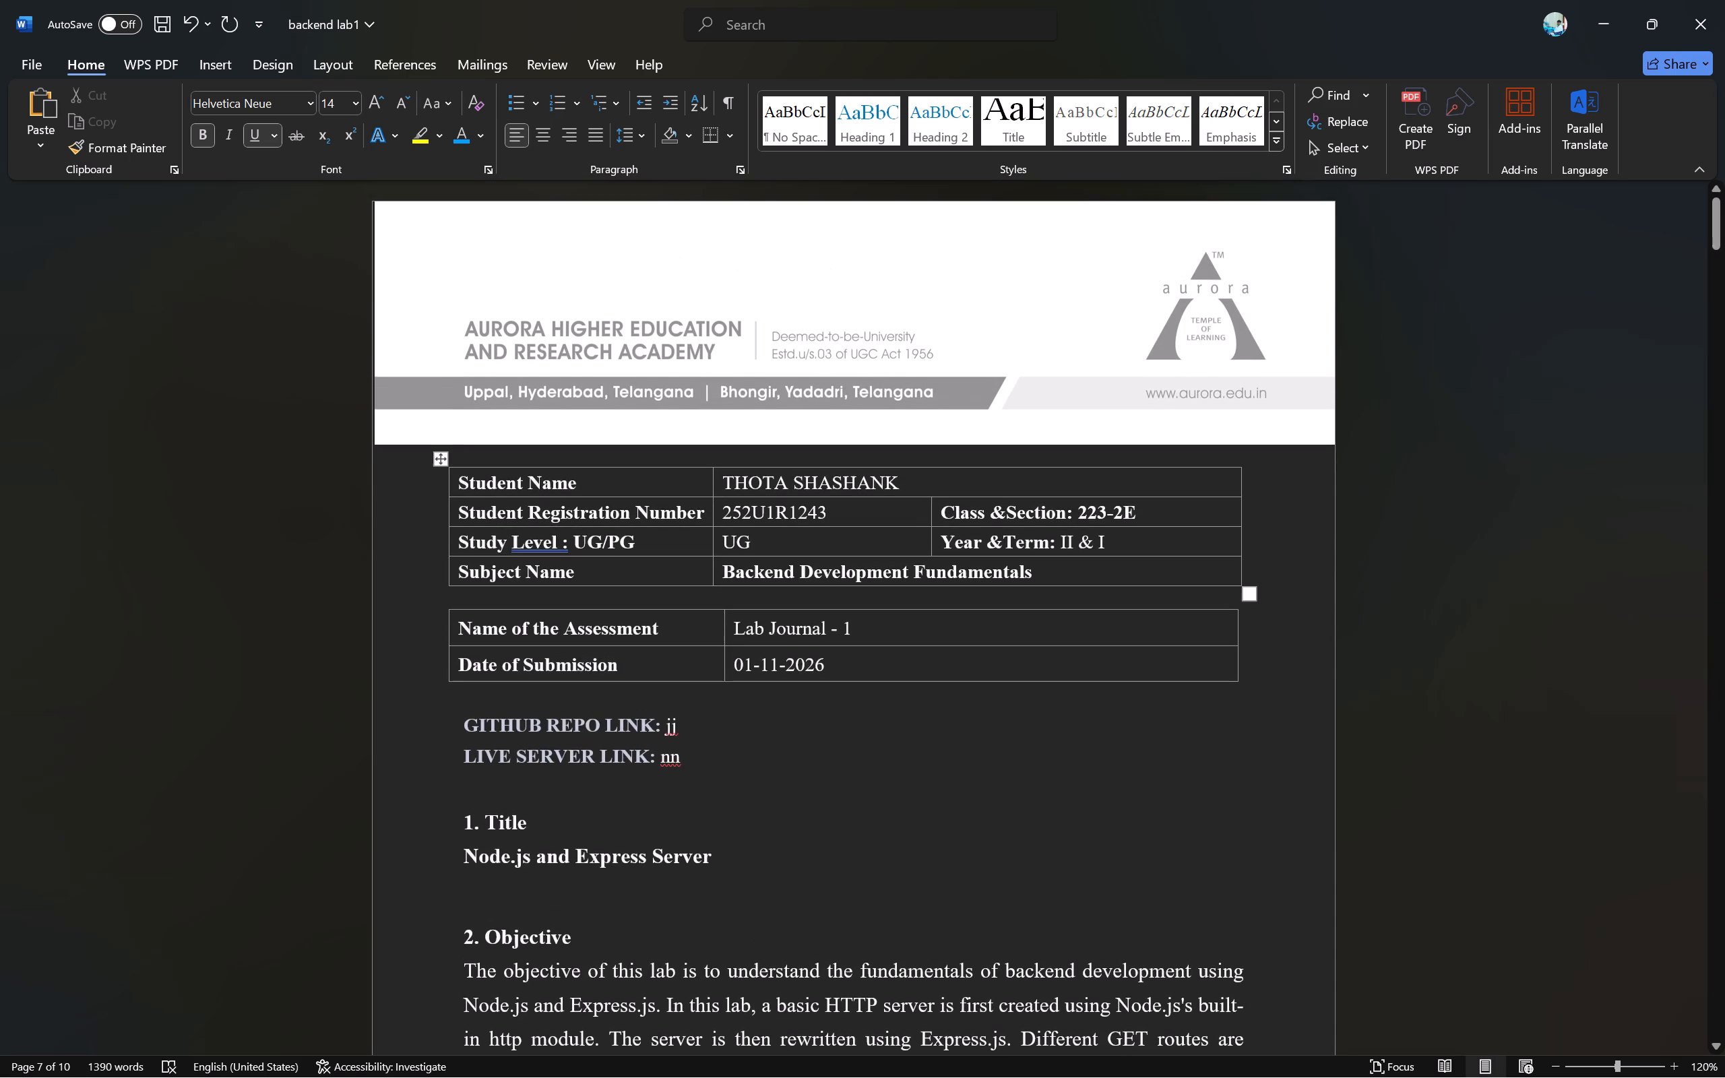
click(958, 477)
key(ctrl+BackSpace)
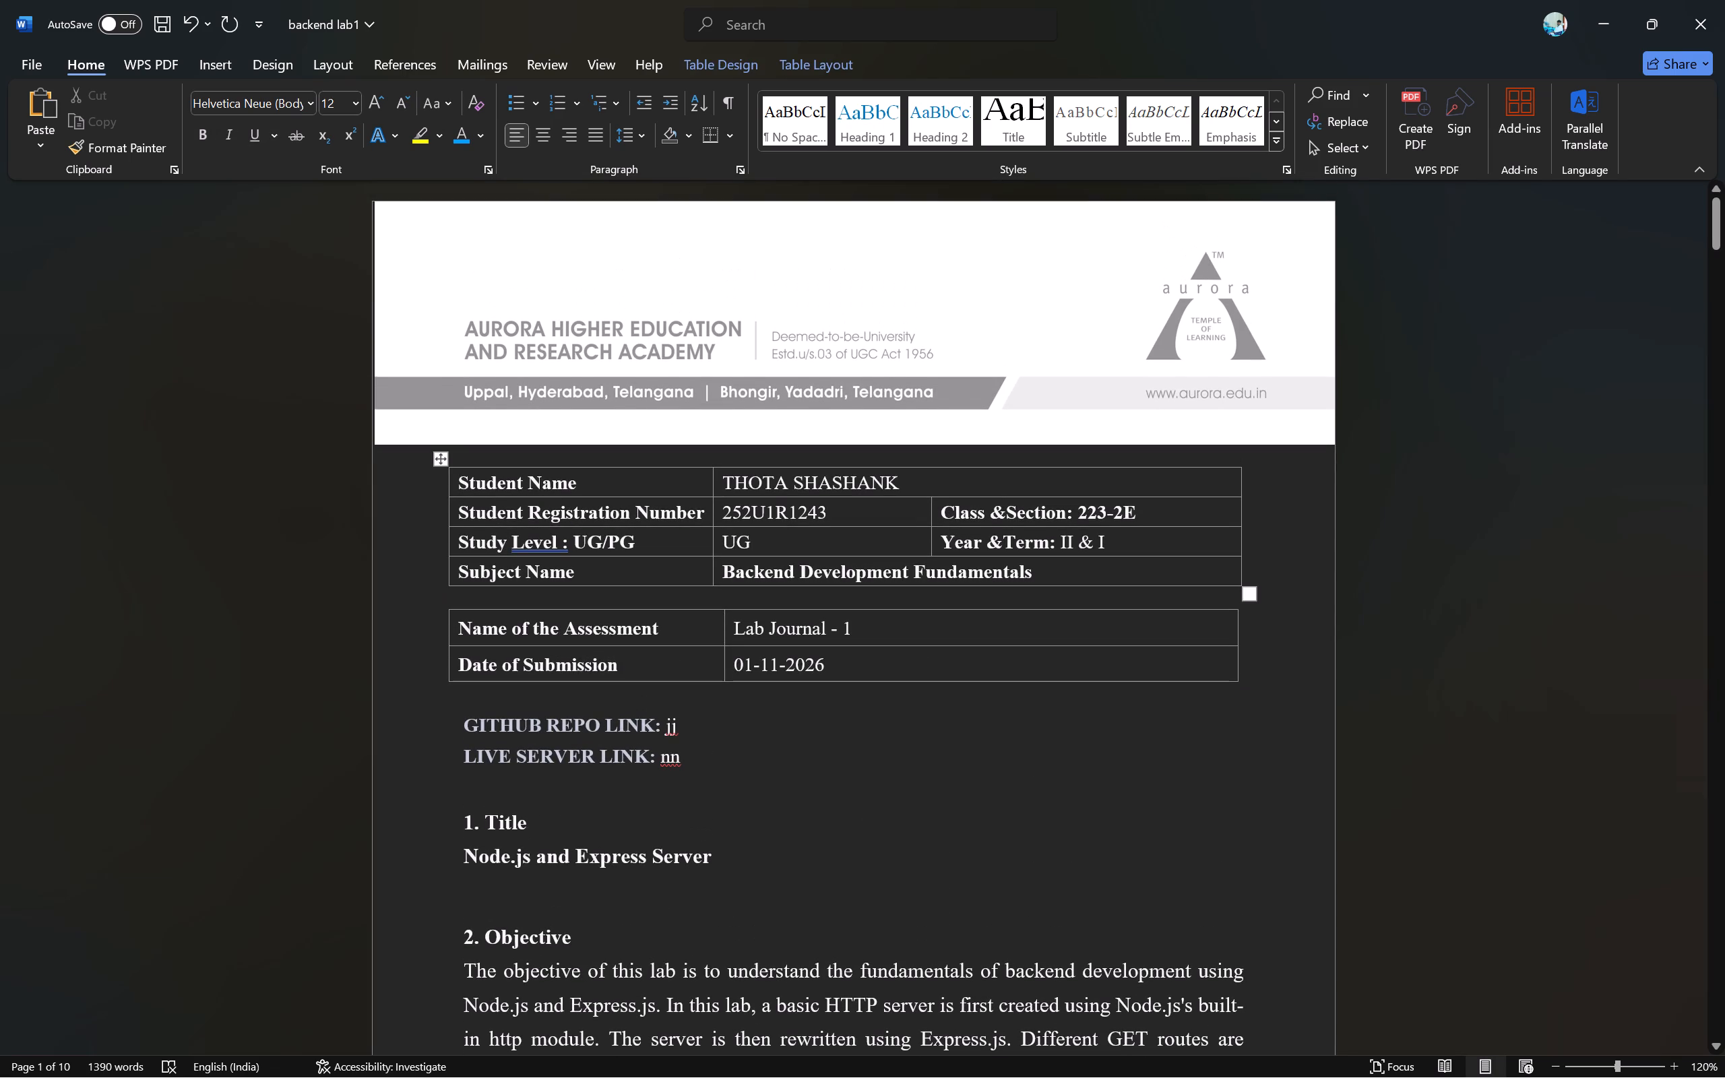
key(ctrl+BackSpace)
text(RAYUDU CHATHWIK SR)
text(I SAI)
Replace the last two digits of the Student Registration Number with those of the submitting student.
click(892, 520)
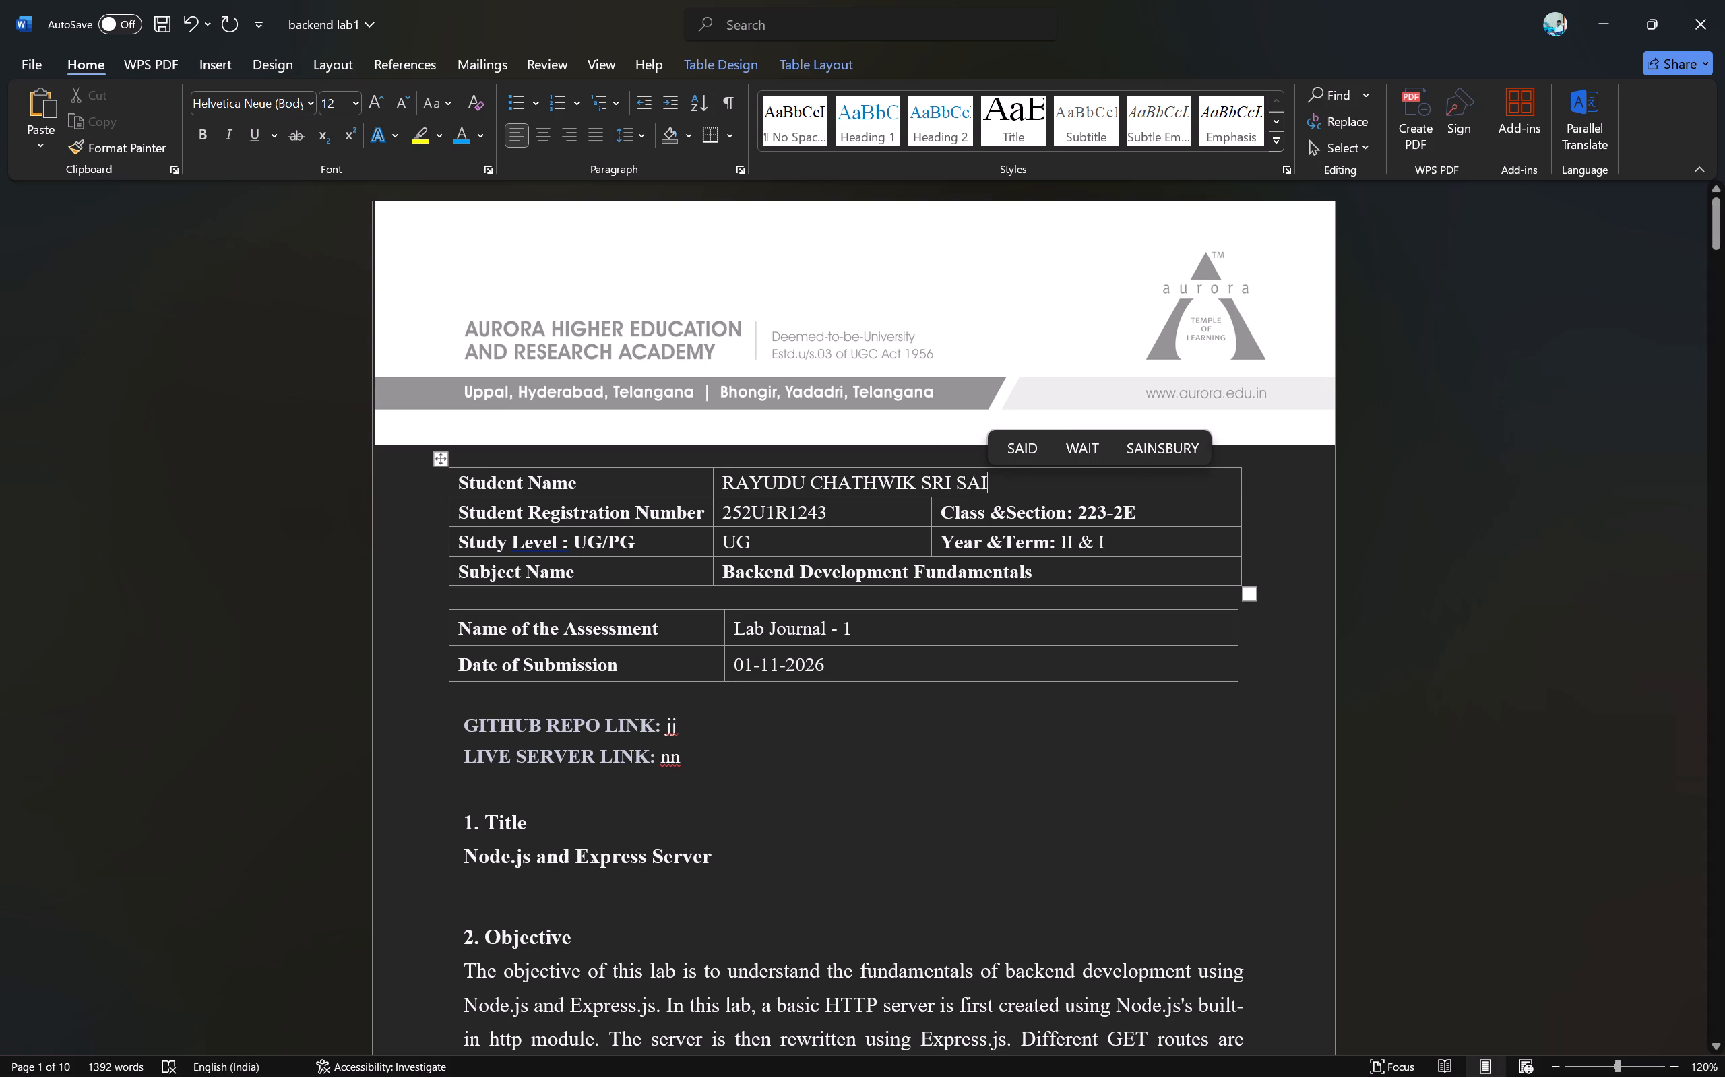
key(BackSpace)
key(BackSpace)
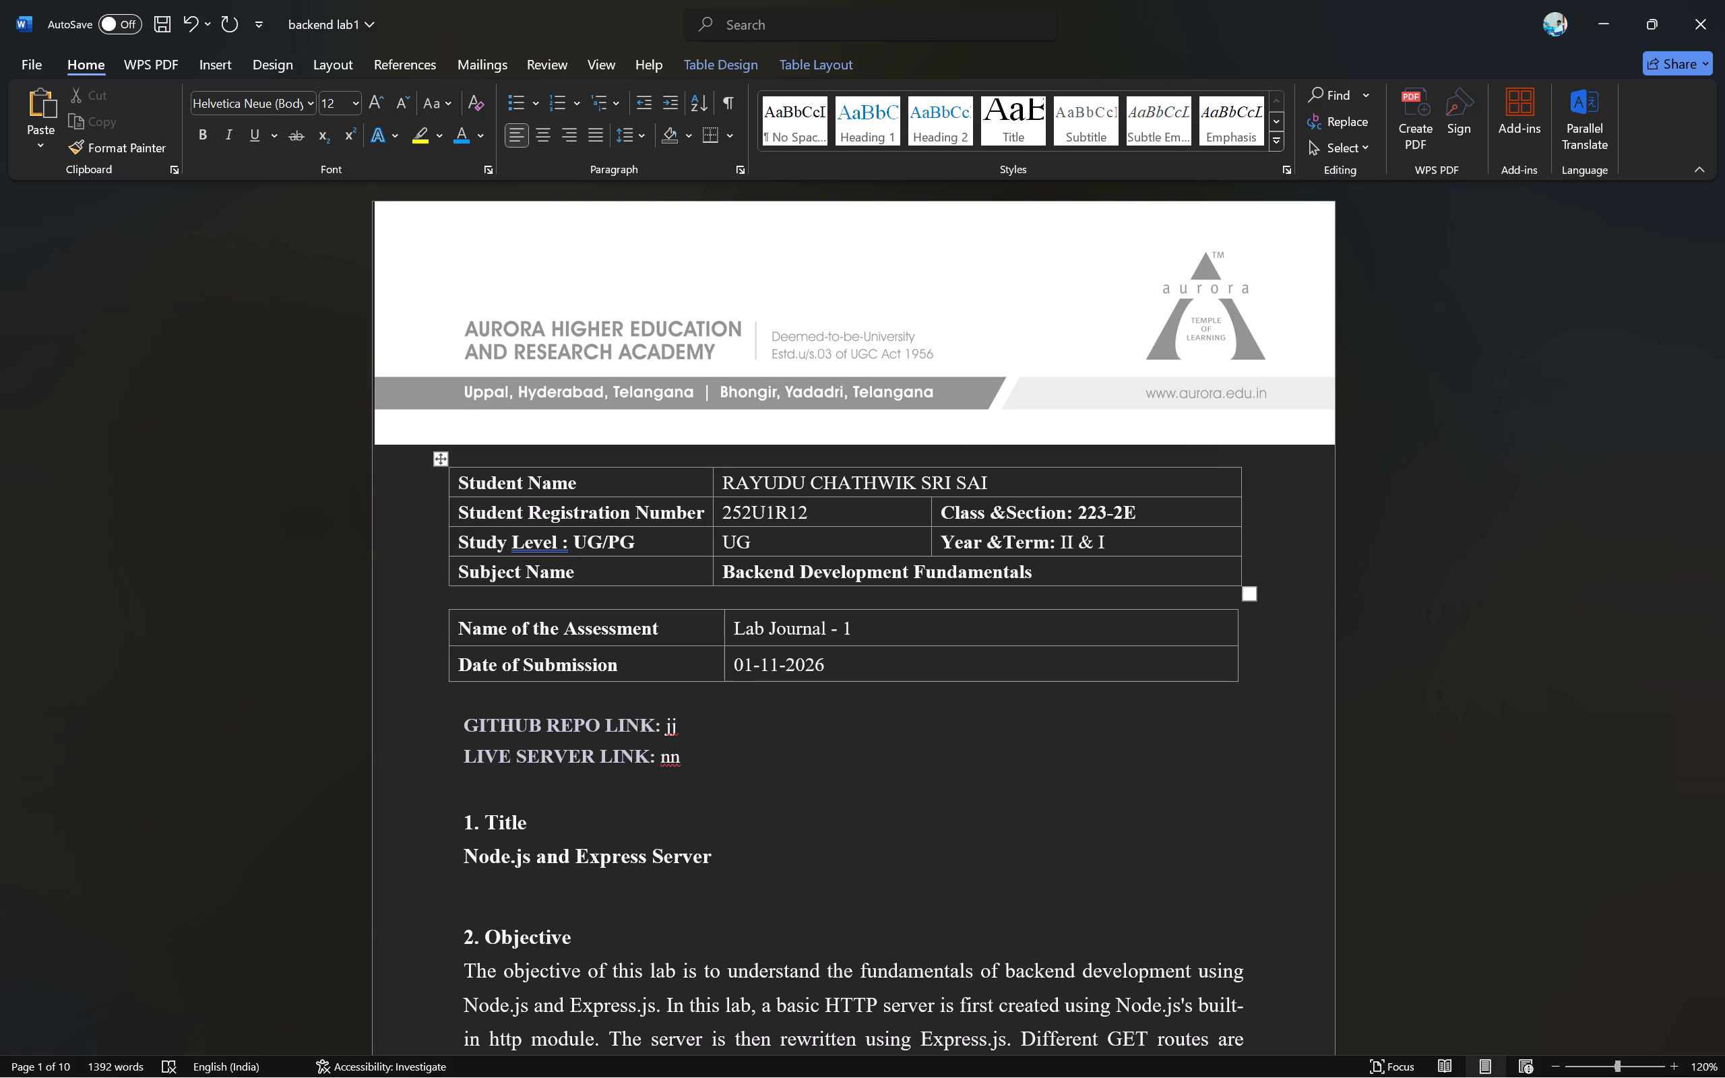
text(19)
Replace the "jj" placeholder after GITHUB REPO LINK with the lab-01 repository's address, copied from its GitHub page in Chrome.
scroll(817, 731, down, 2)
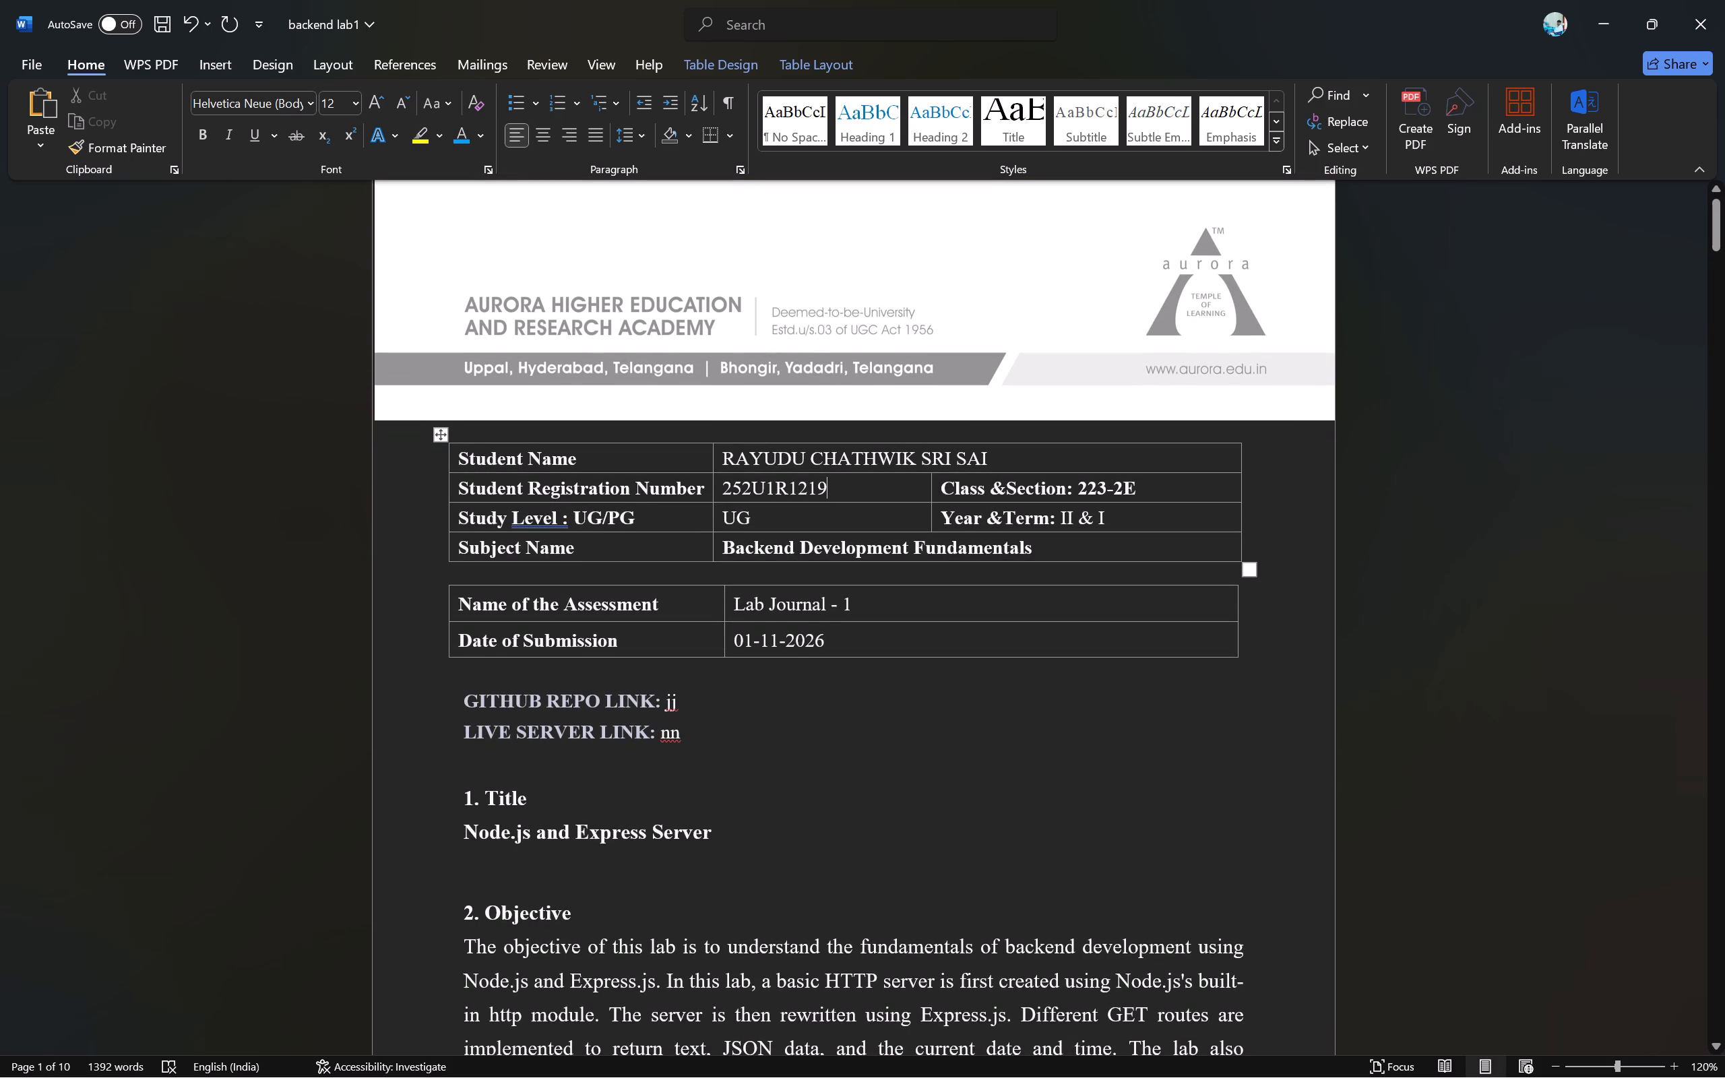
scroll(817, 731, down, 1)
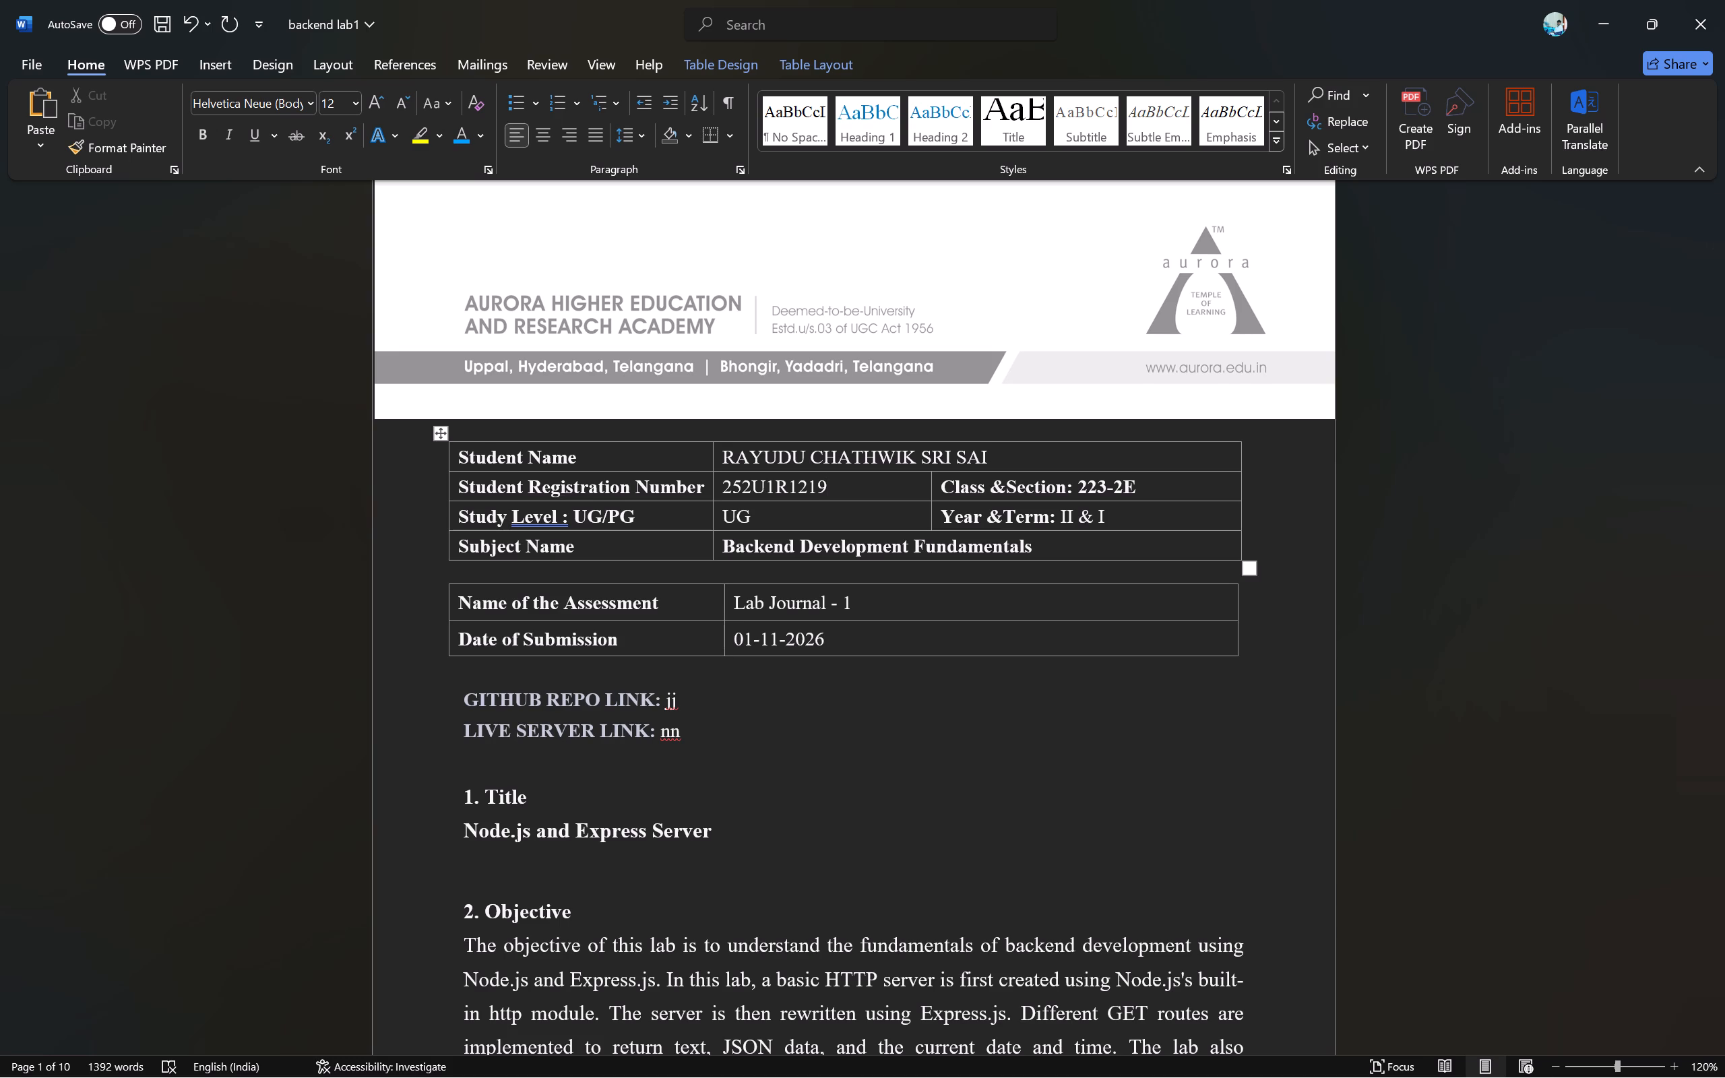
click(734, 703)
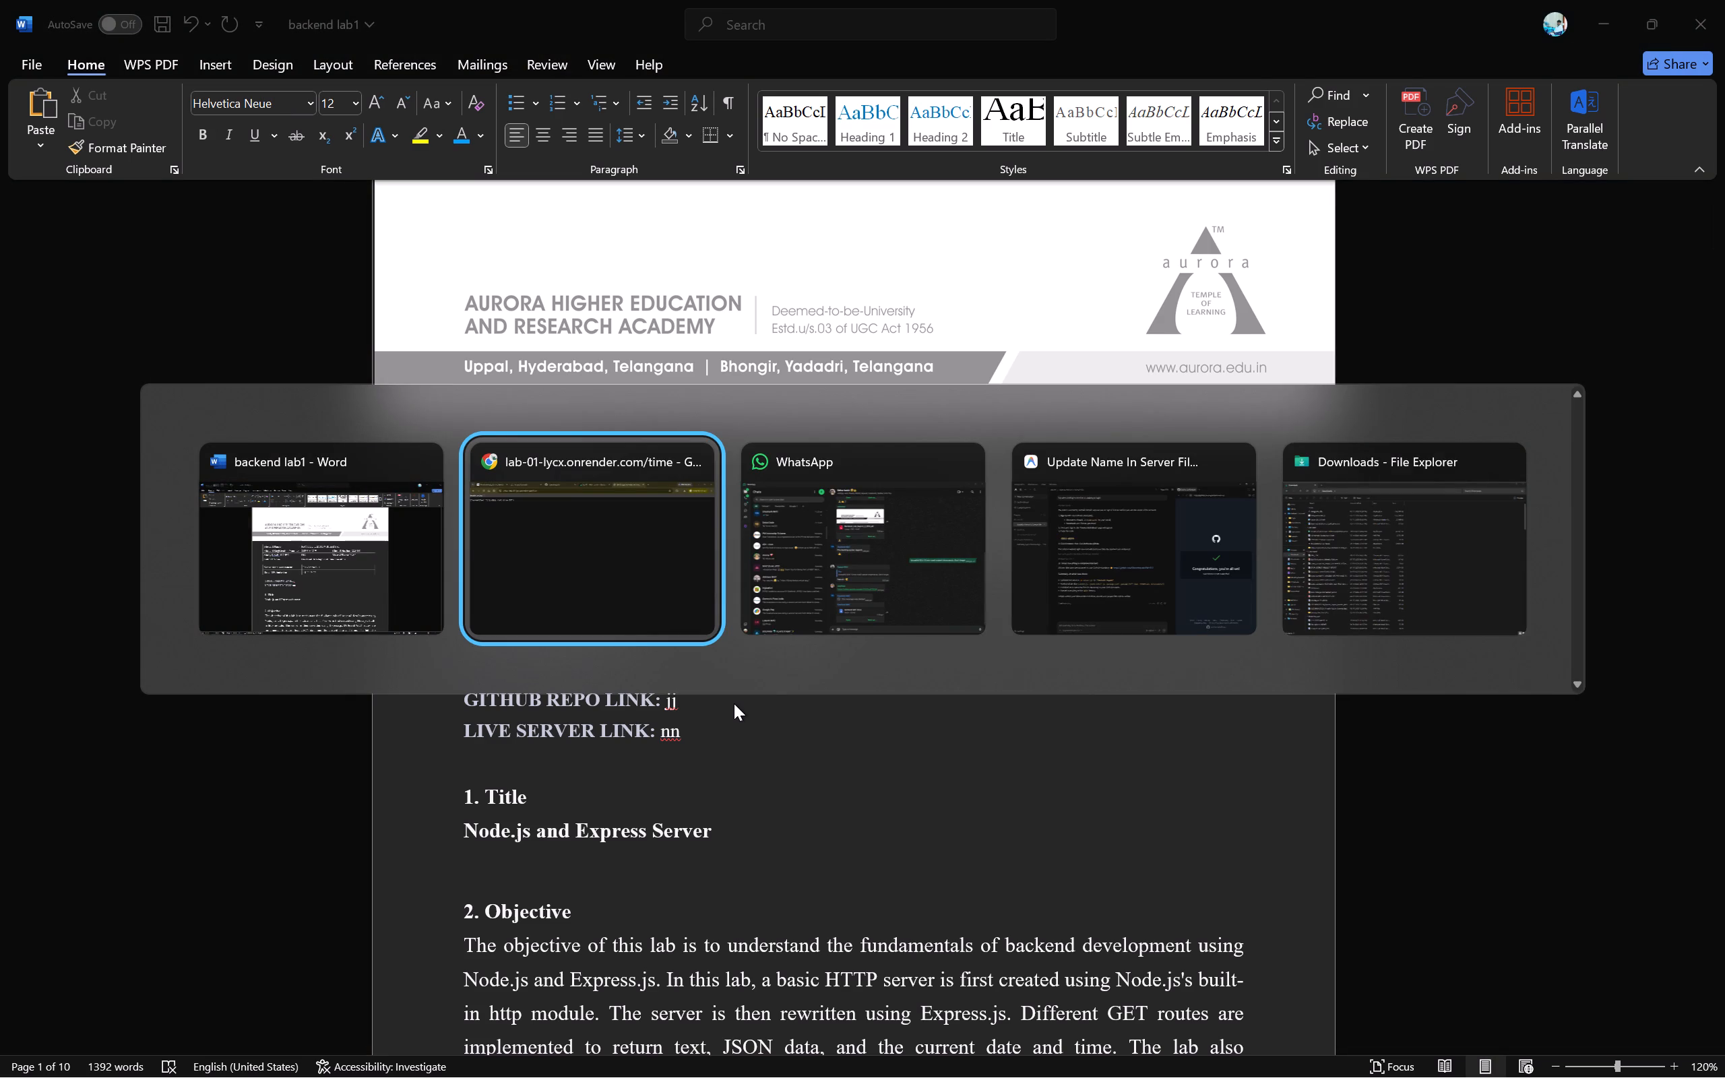
click(896, 20)
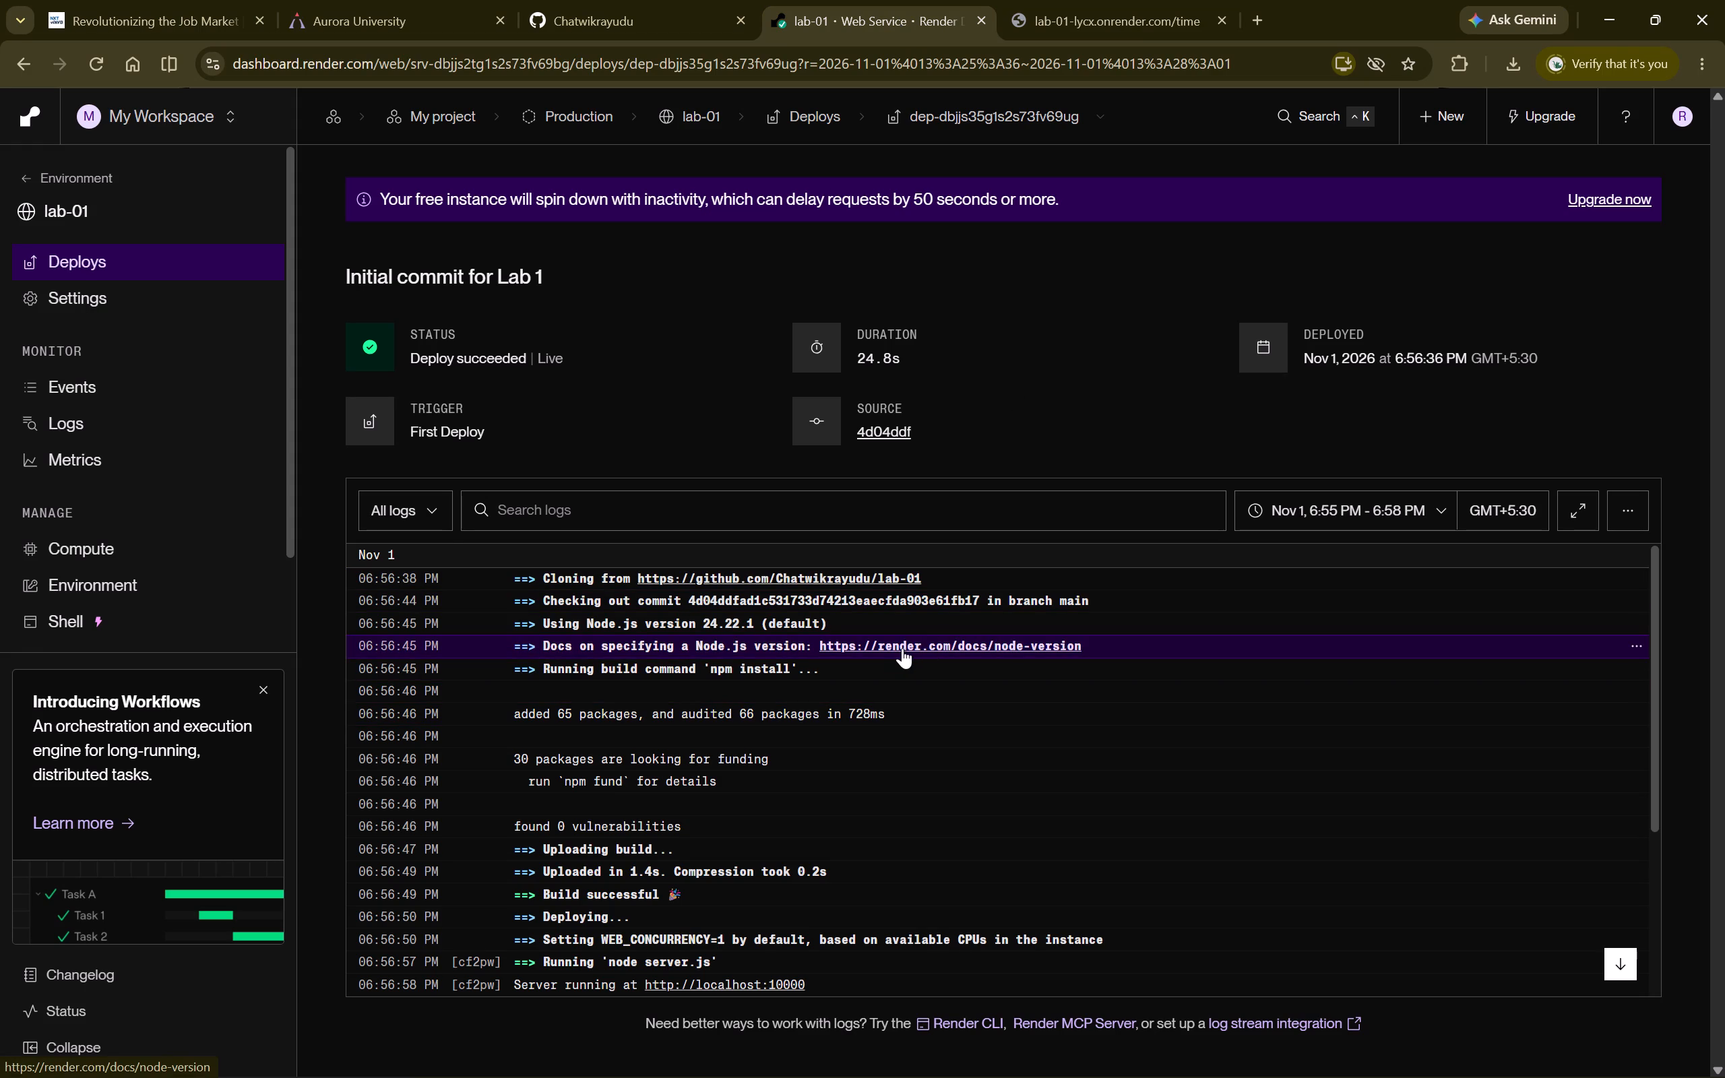
click(560, 2)
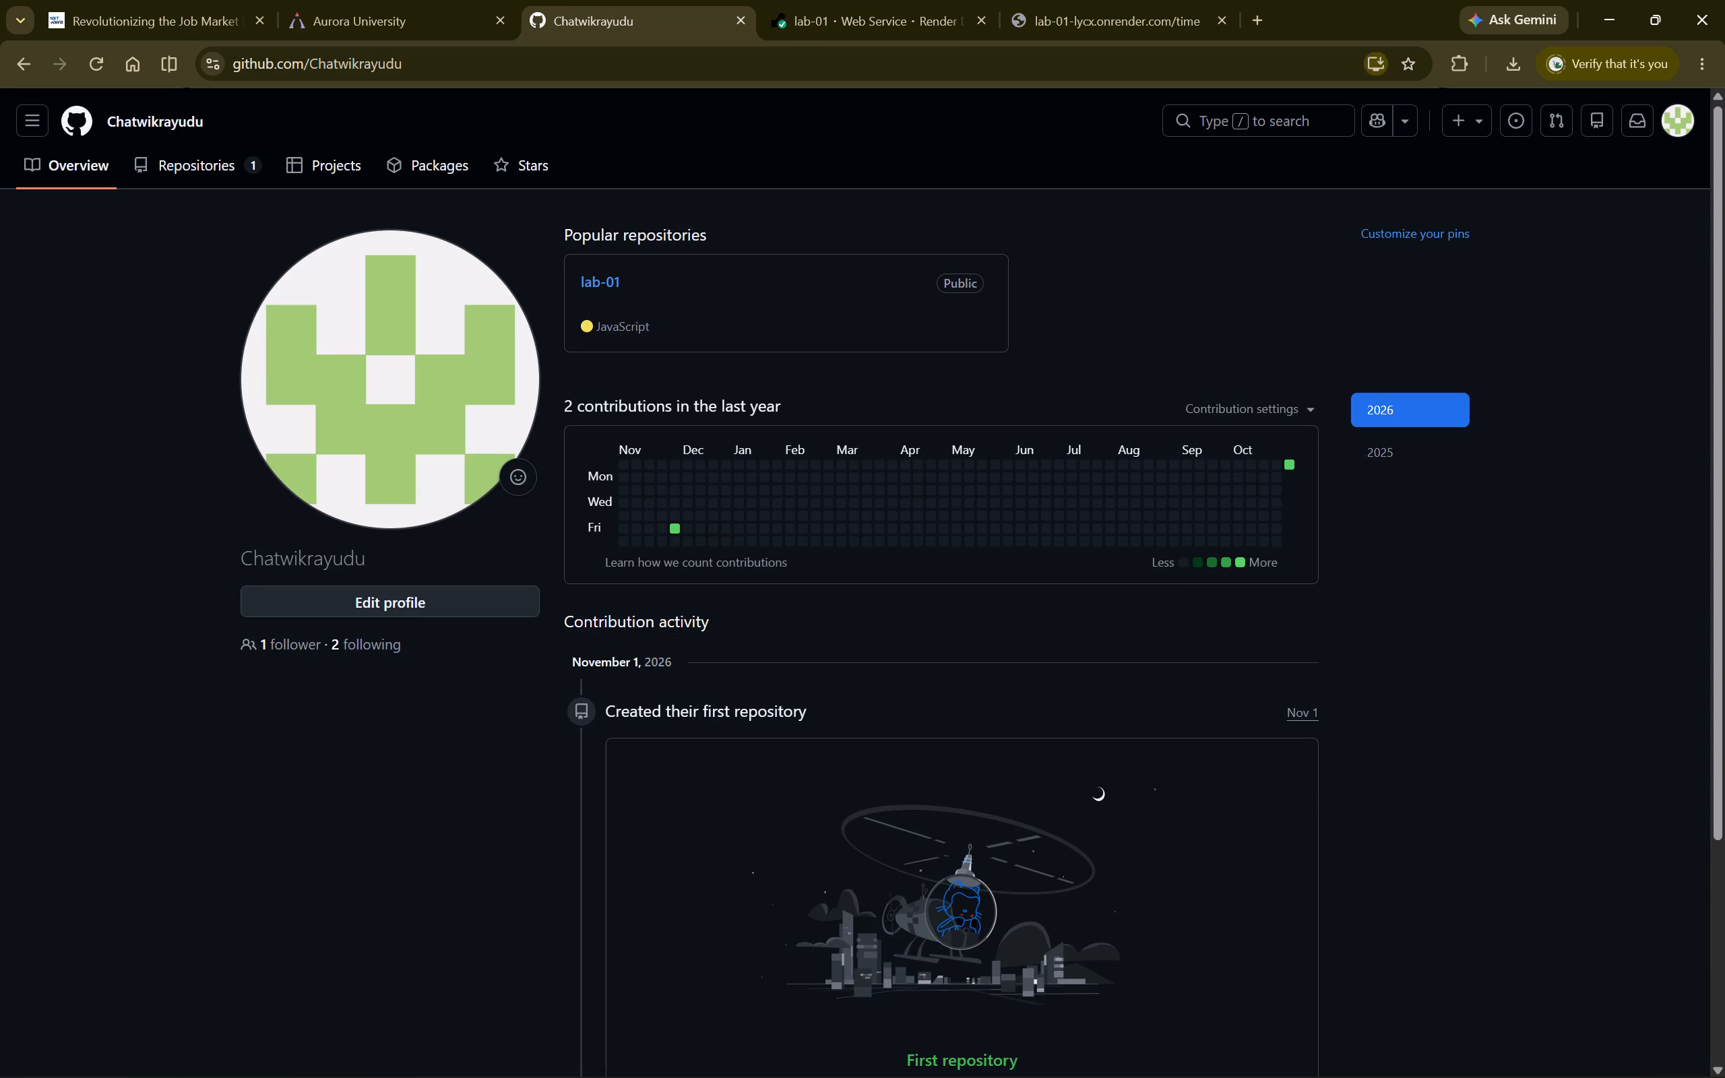
click(600, 286)
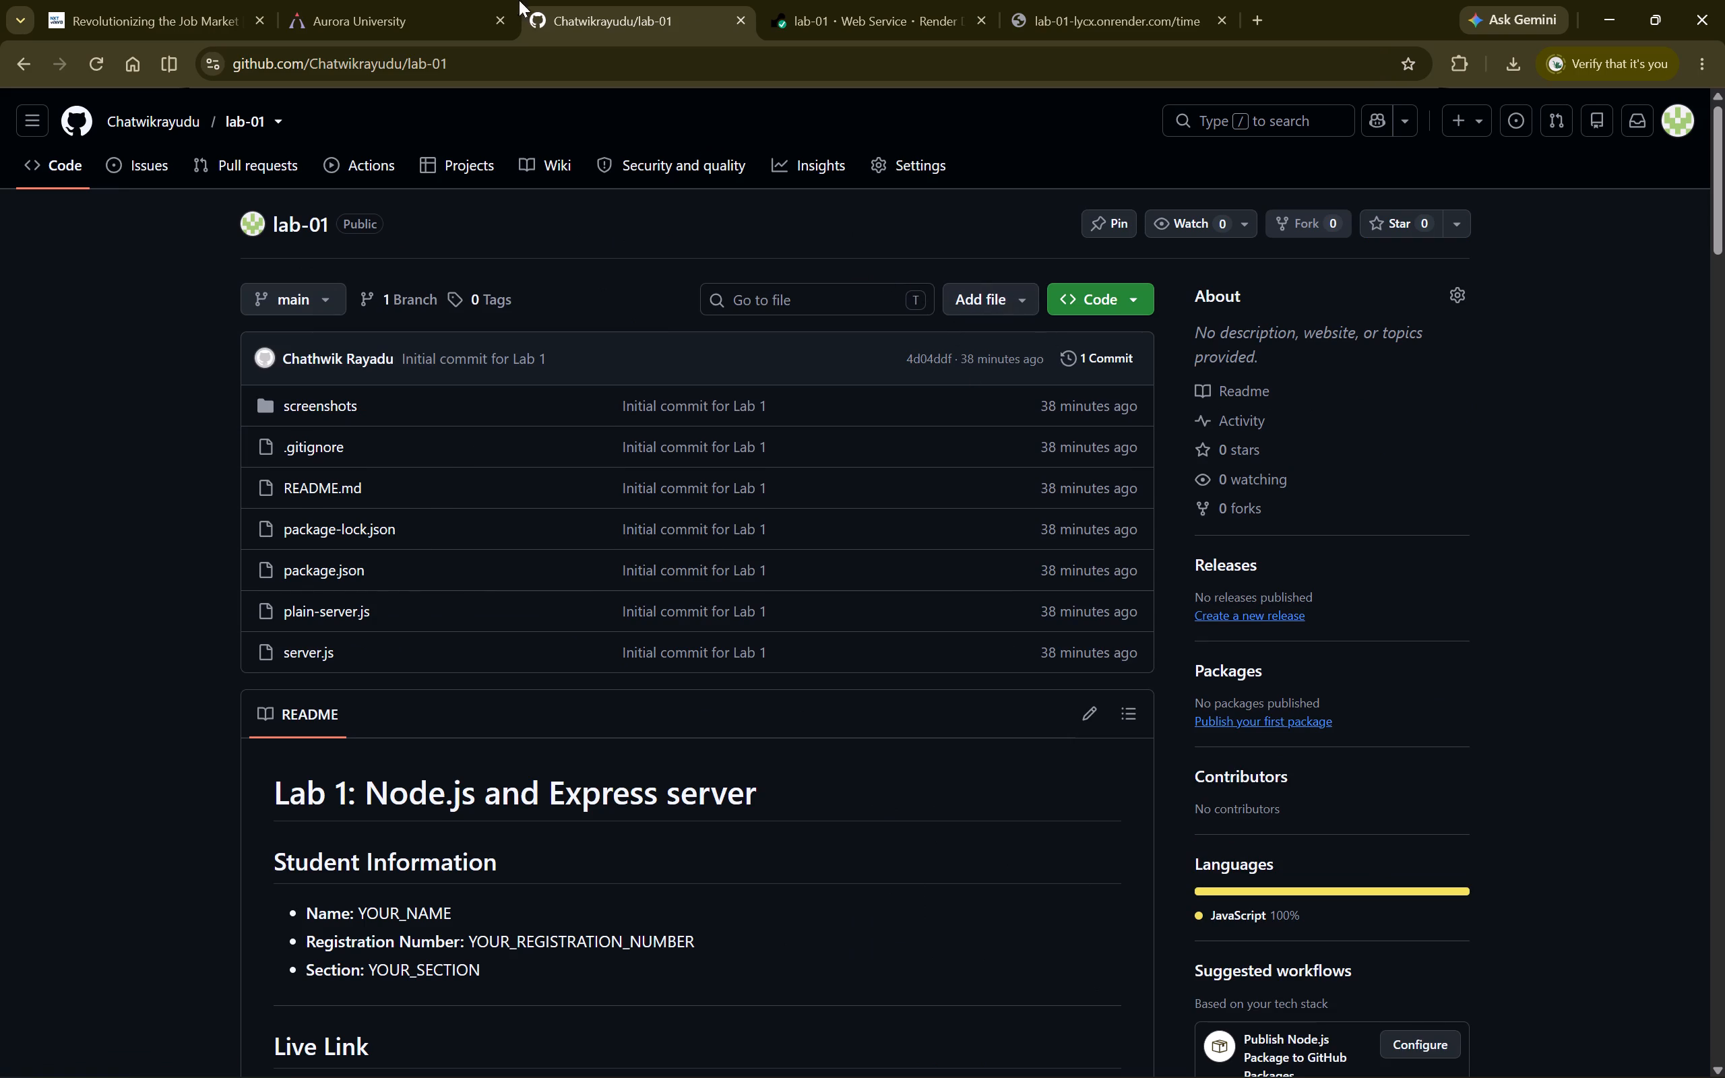
click(510, 56)
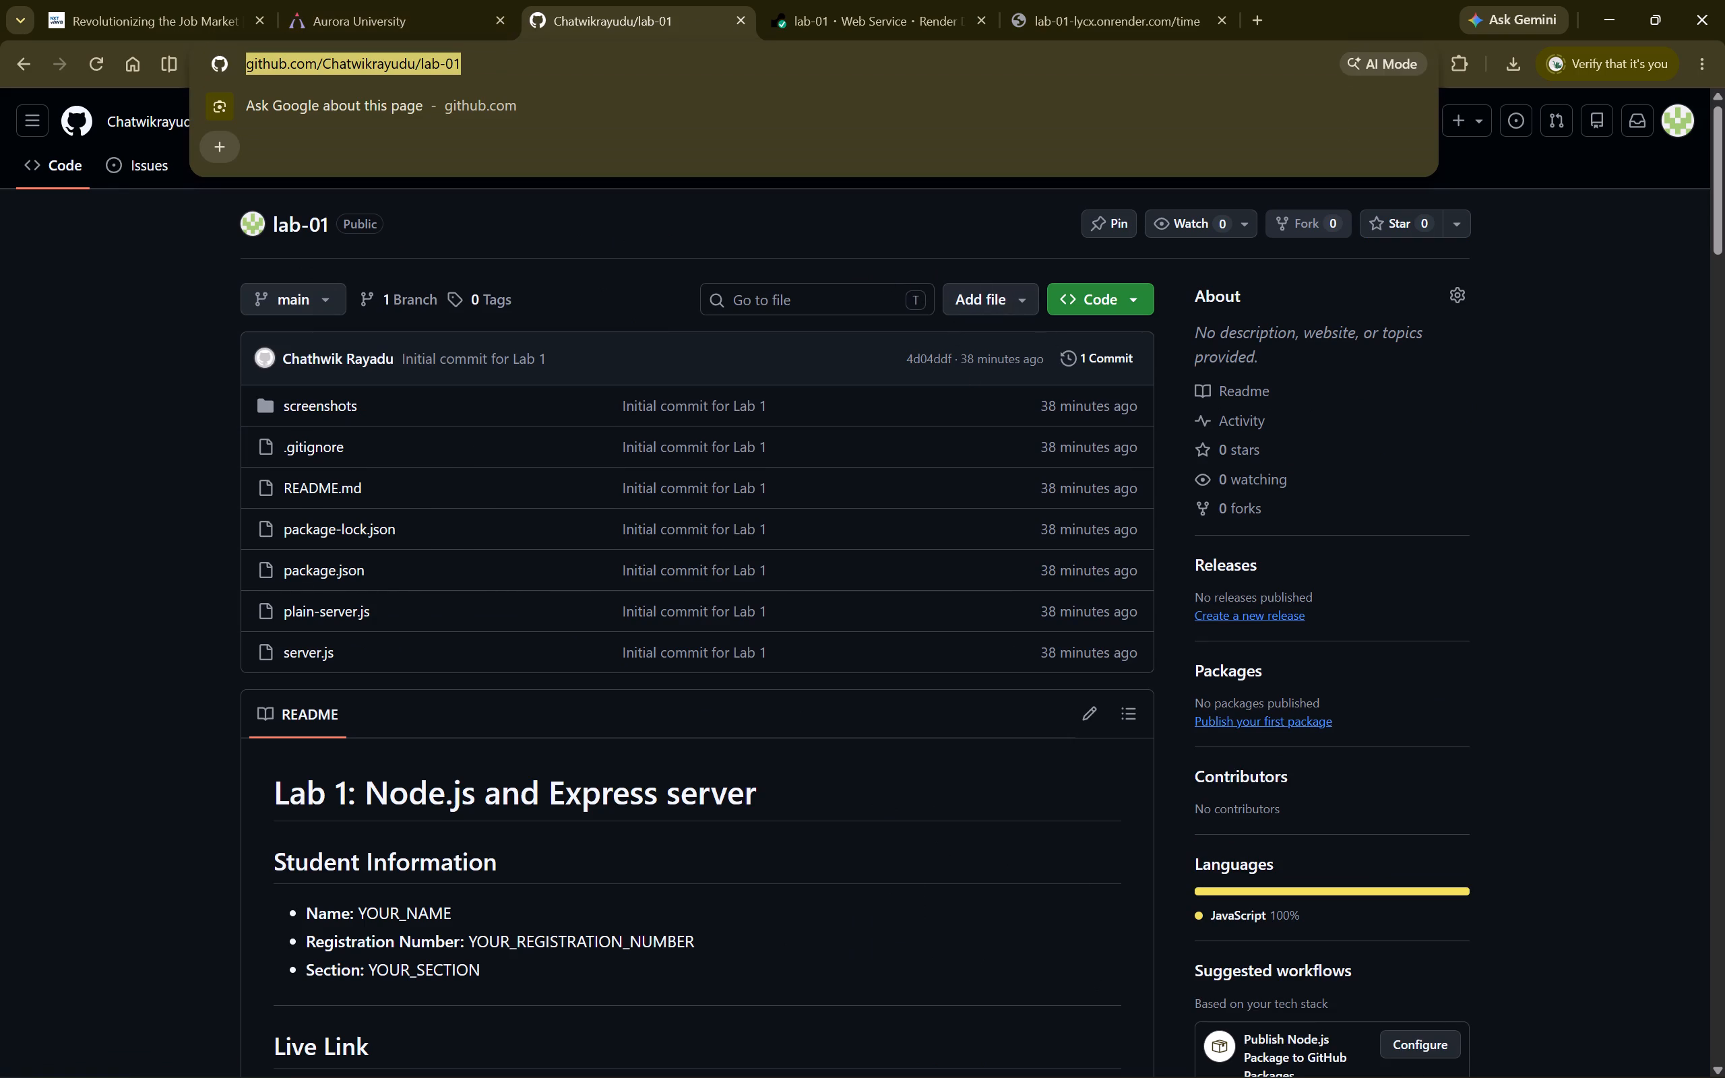
key(ctrl+c)
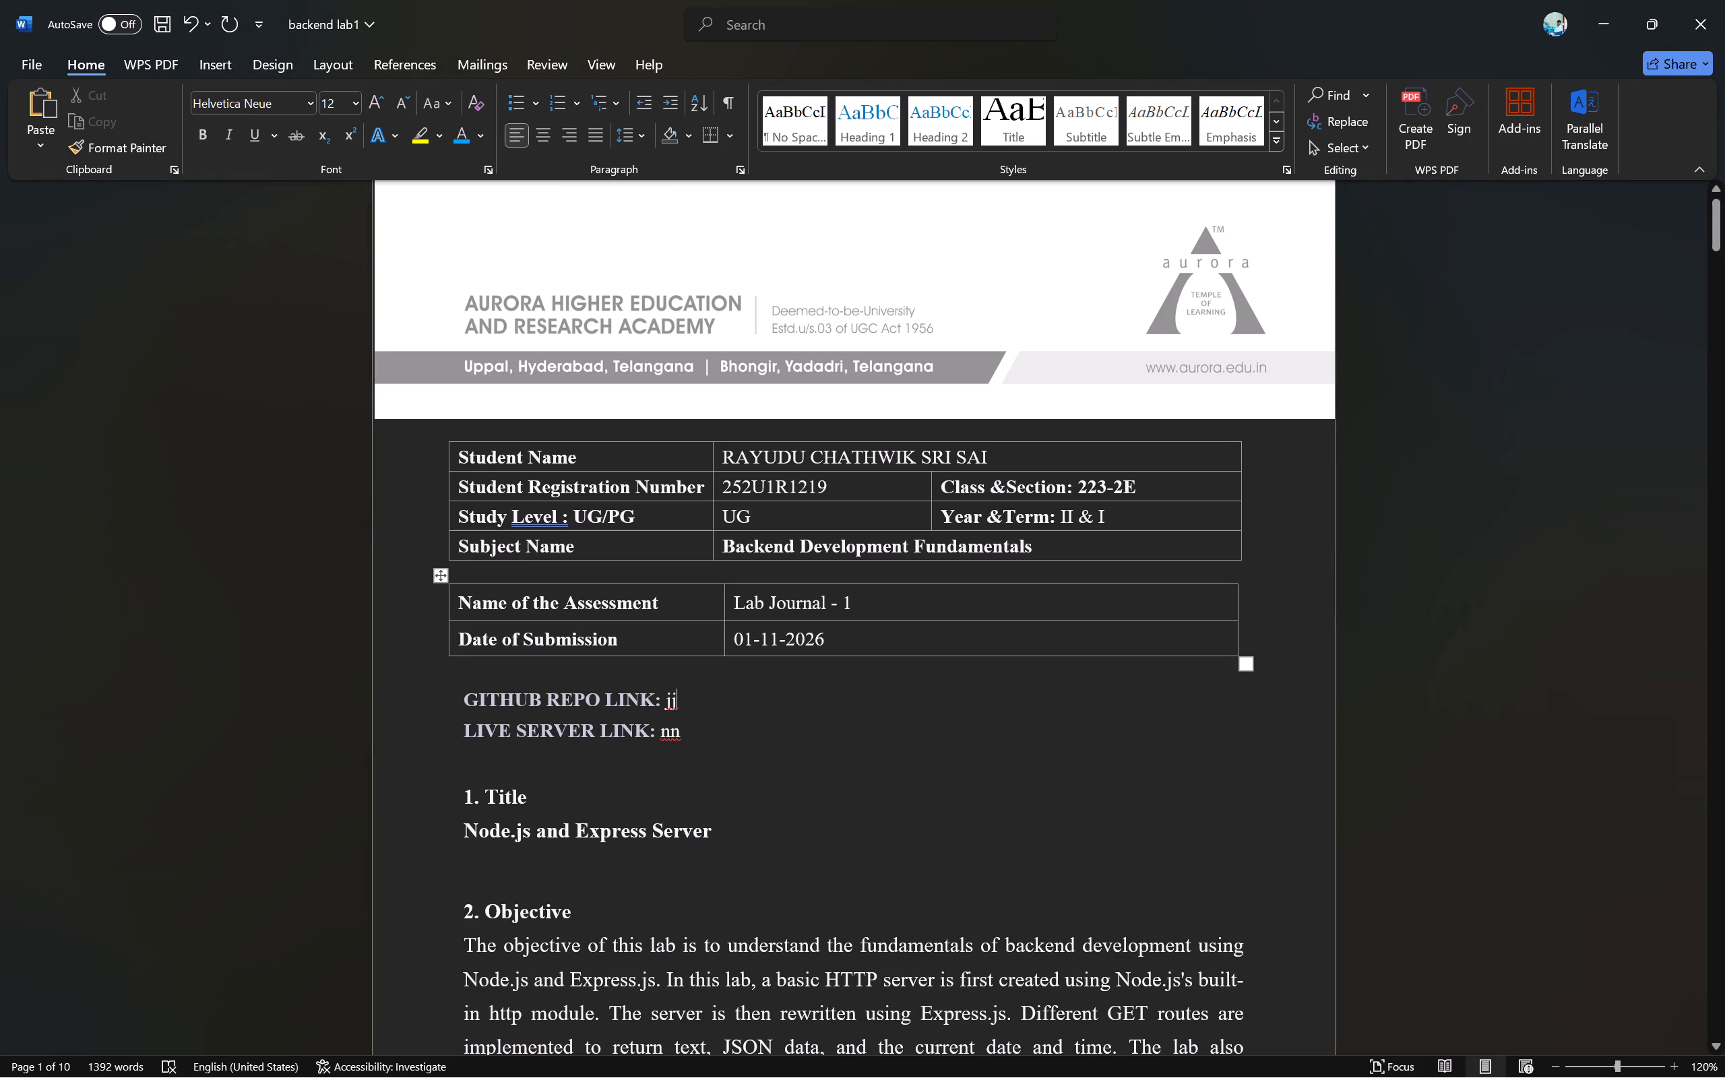
key(BackSpace)
key(BackSpace)
key(ctrl+v)
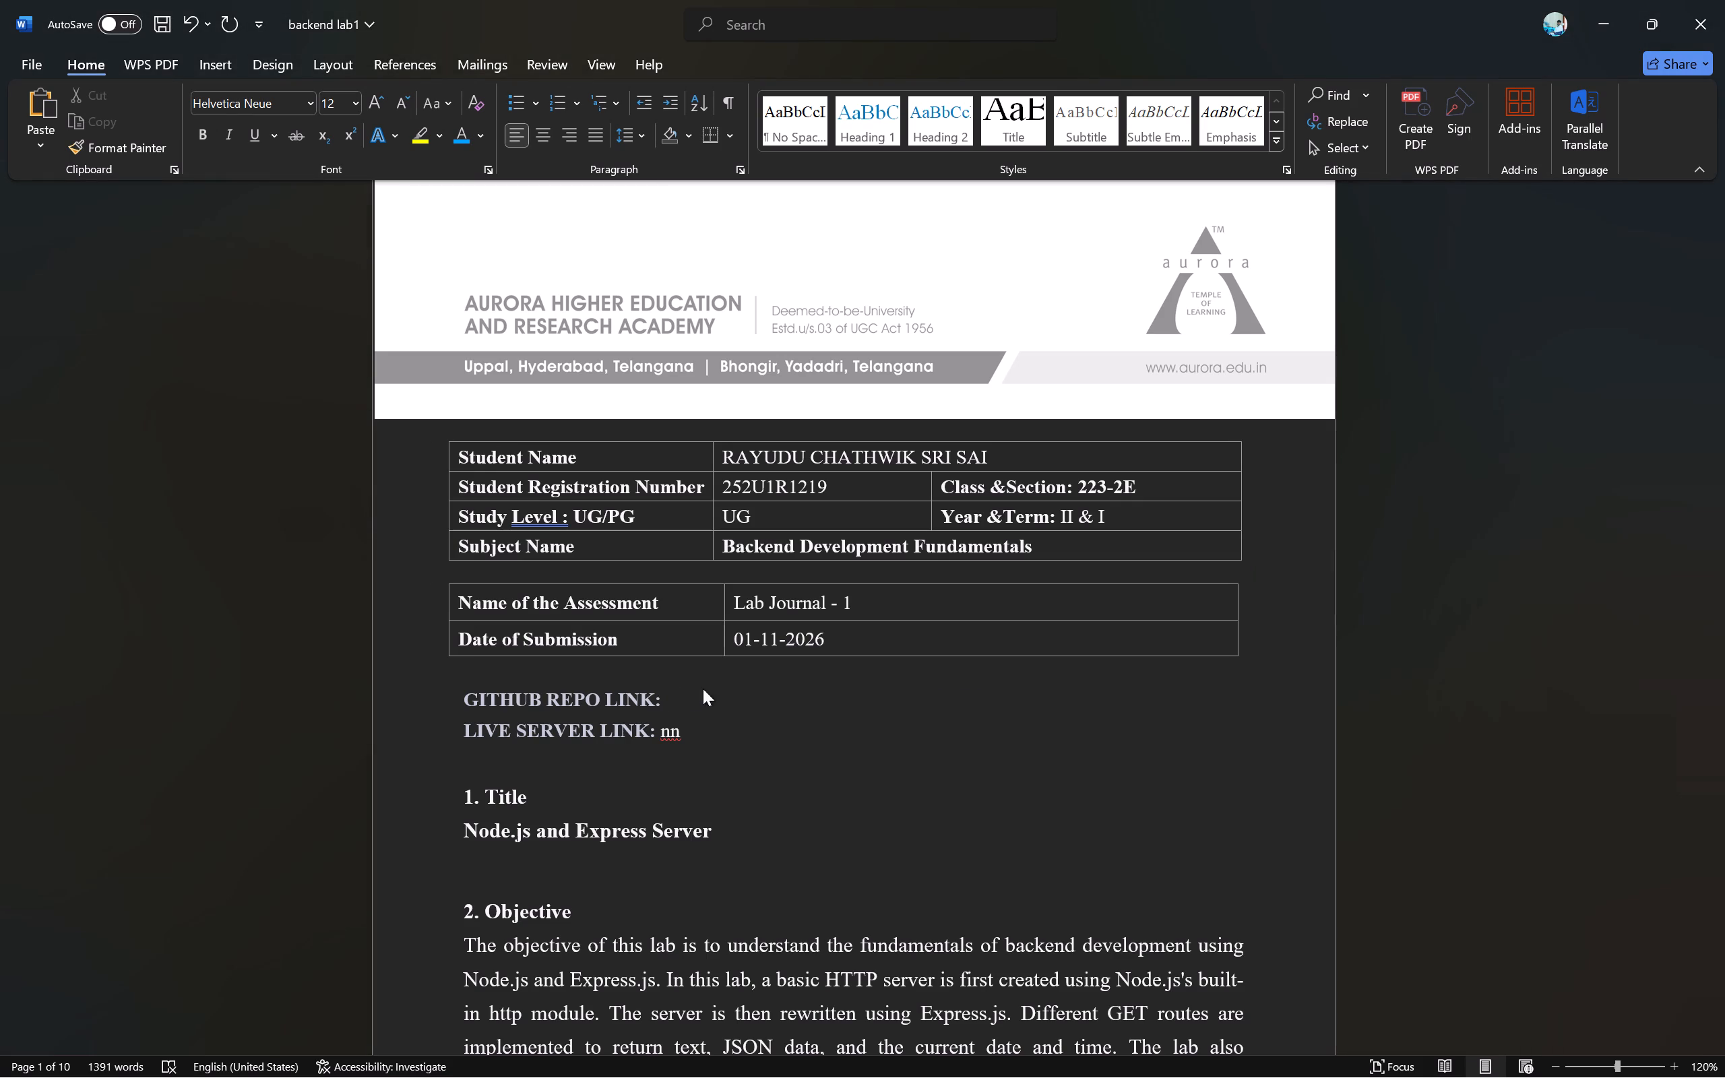
Underline the repository address after GITHUB REPO LINK and give it the same blue font colour as the other links.
drag(669, 704, 1028, 693)
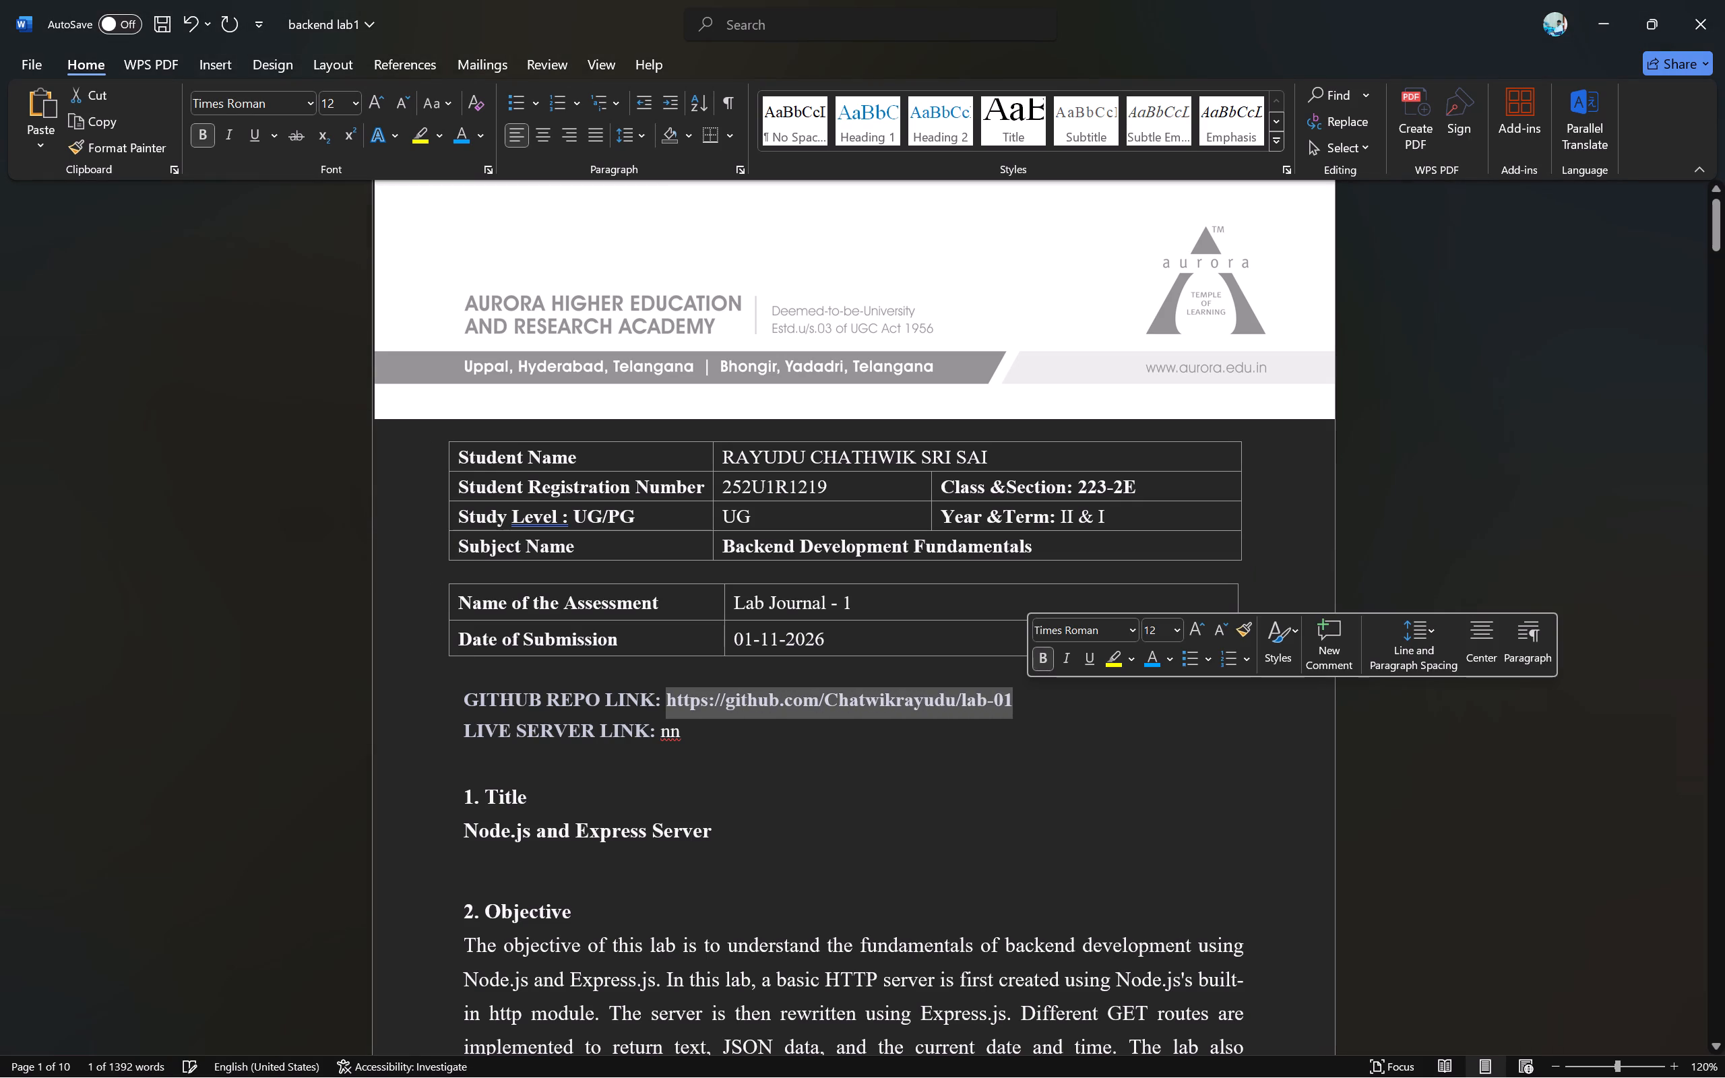
click(1088, 655)
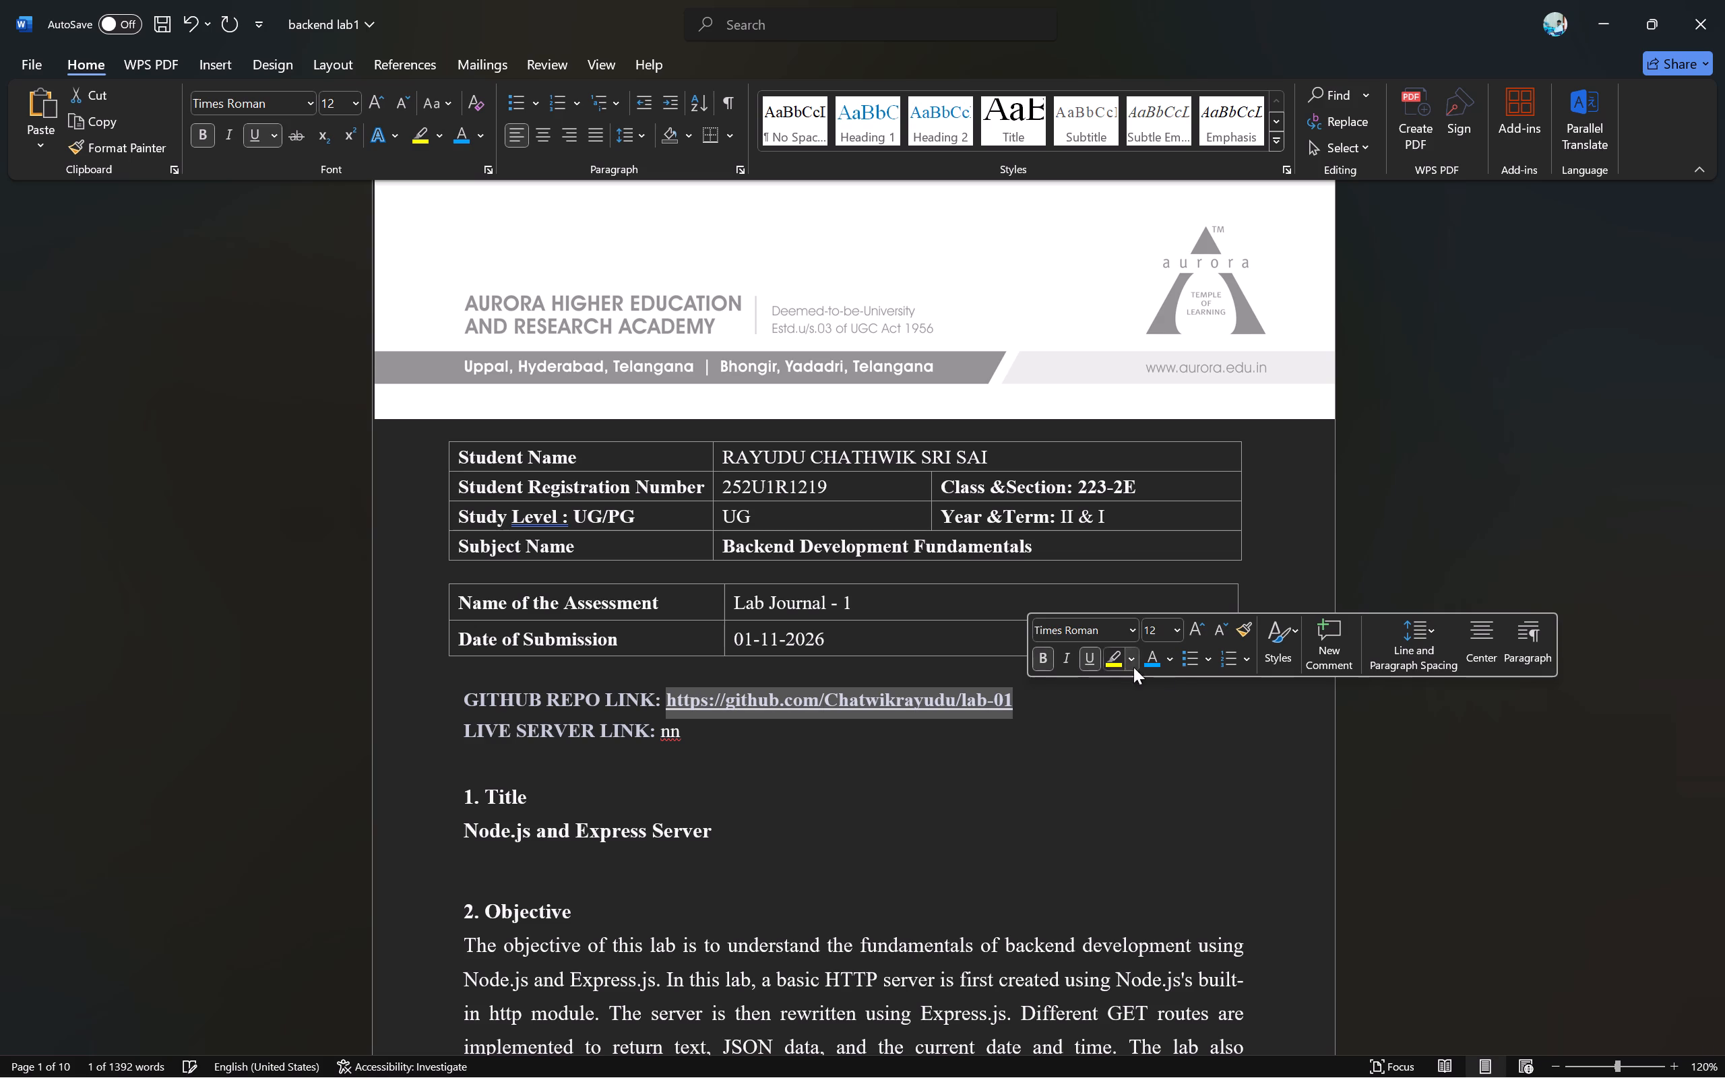
click(1150, 662)
Delete the "nn" placeholder after LIVE SERVER LINK, leaving the label in place.
click(927, 744)
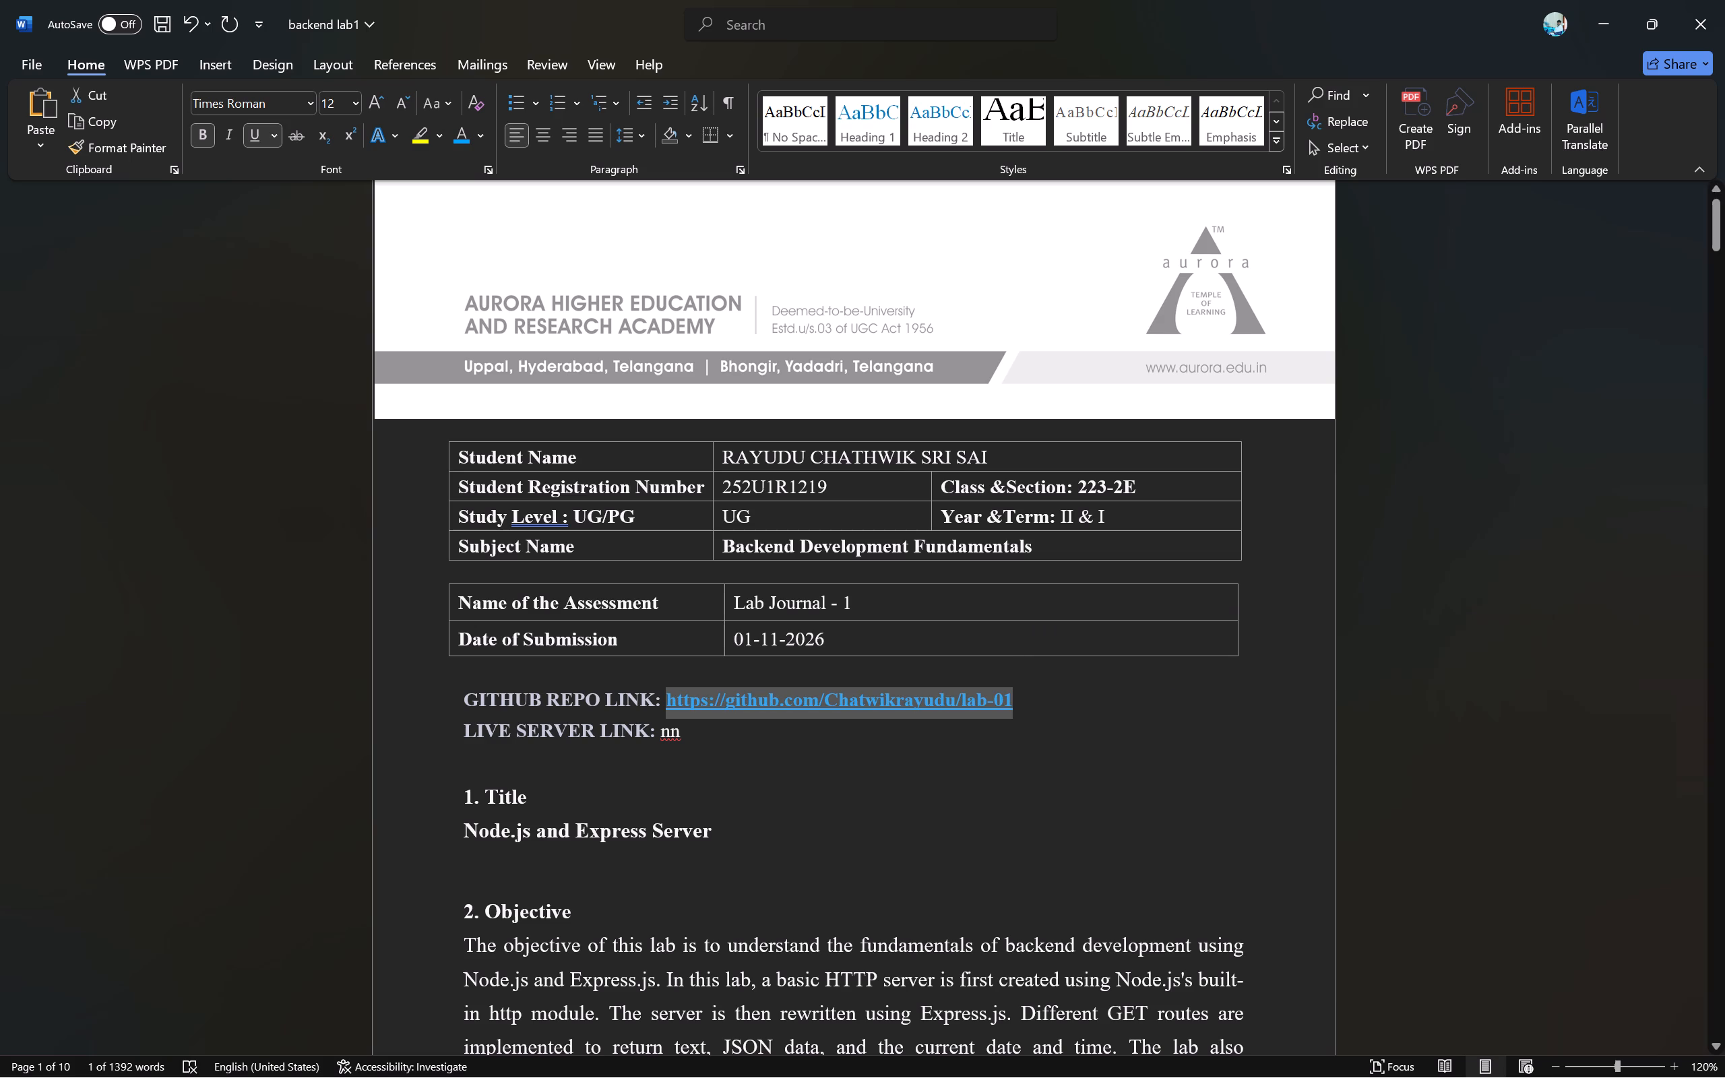
key(BackSpace)
key(BackSpace)
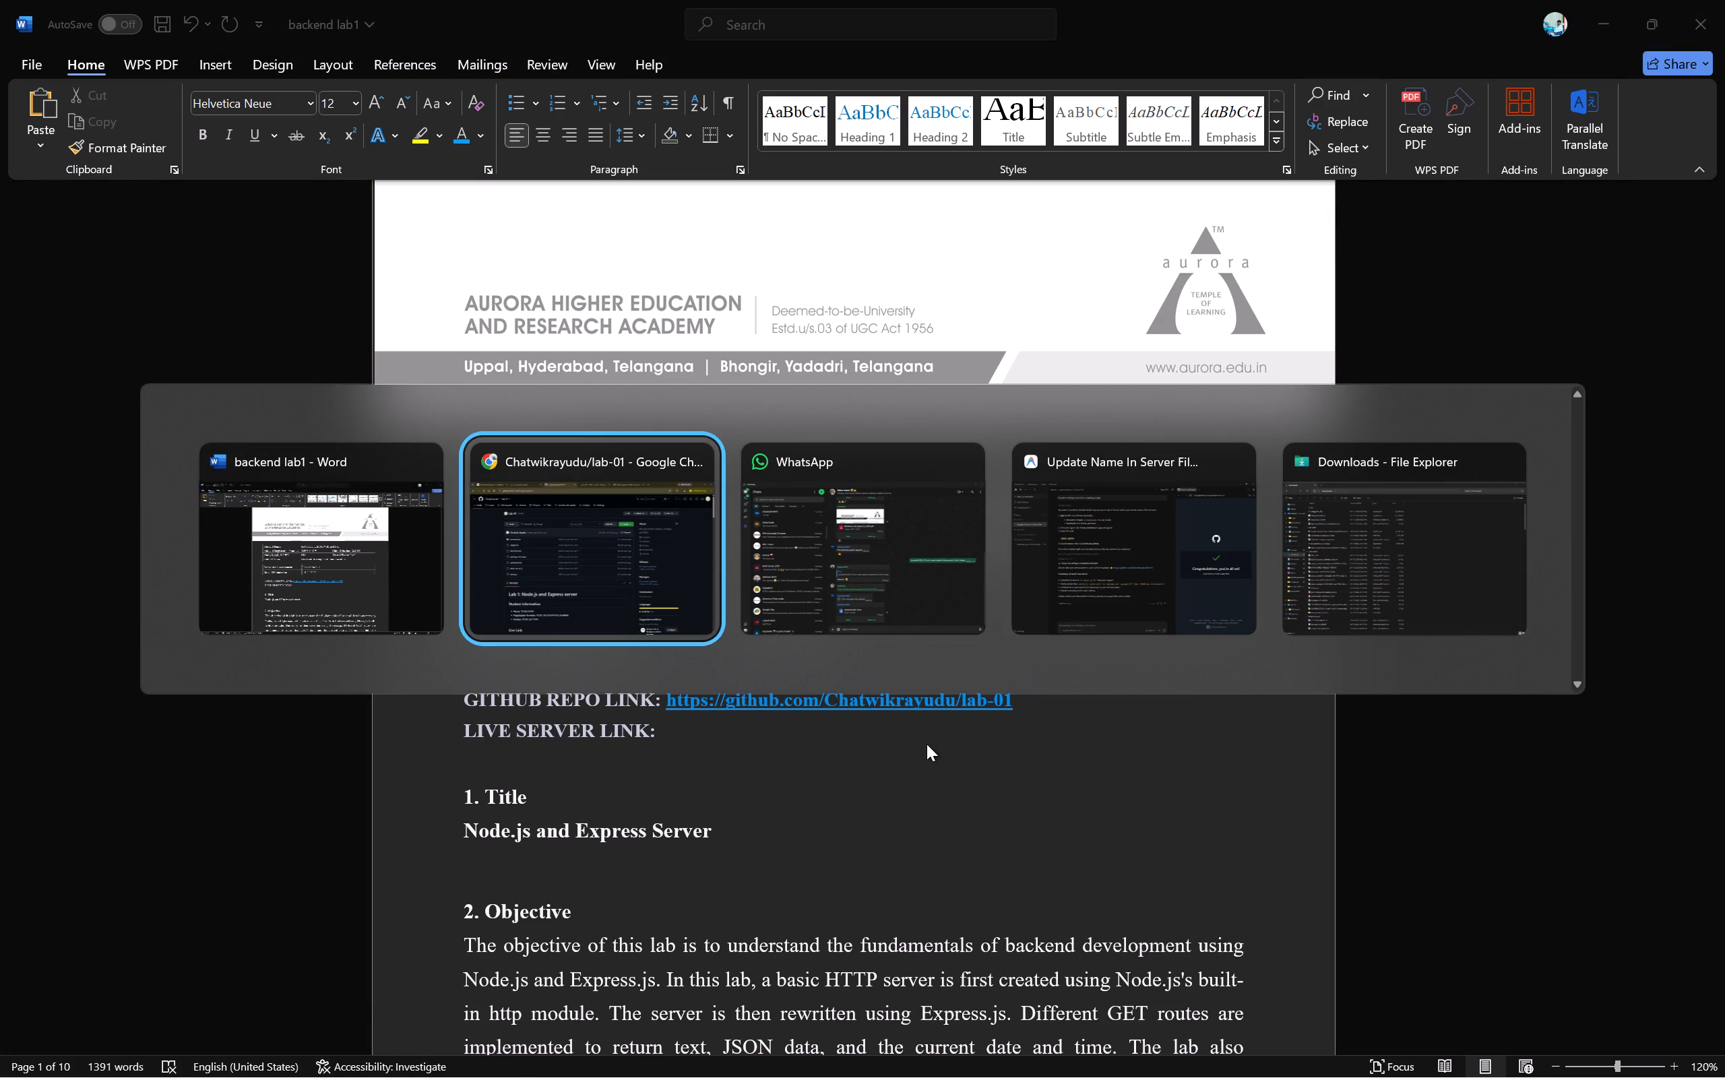
click(796, 0)
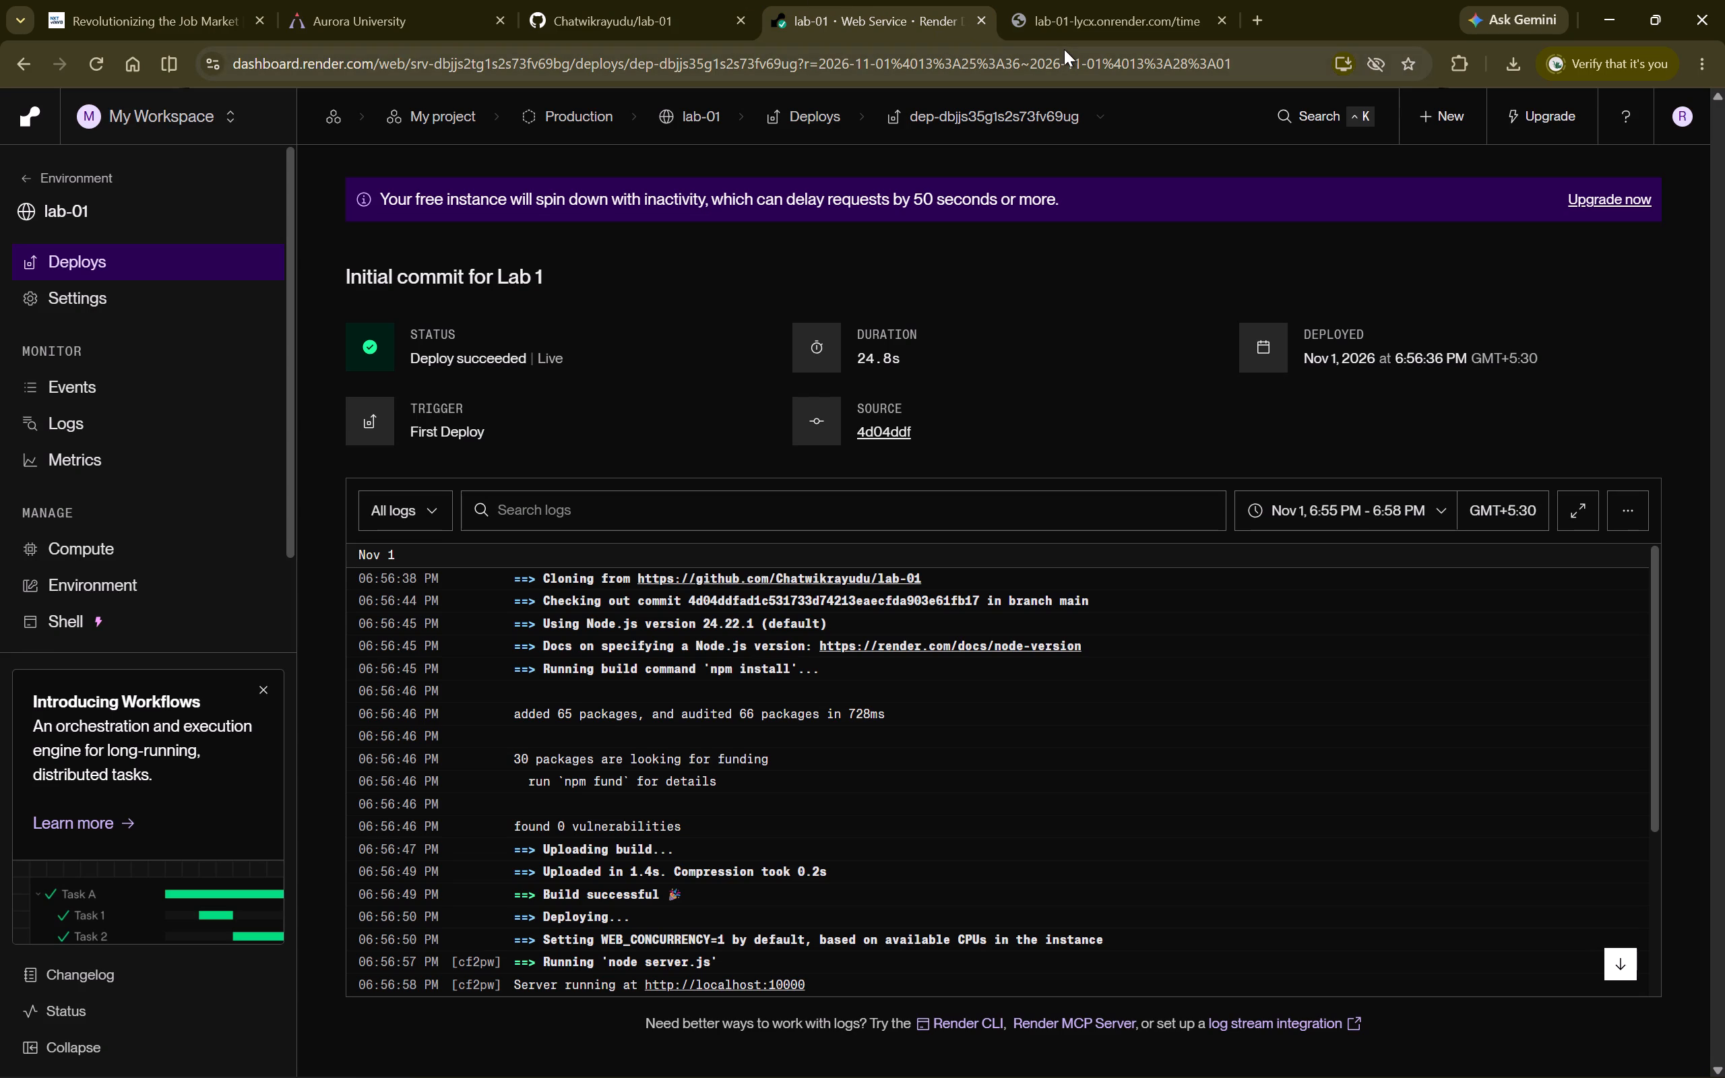
scroll(1065, 365, right, 1)
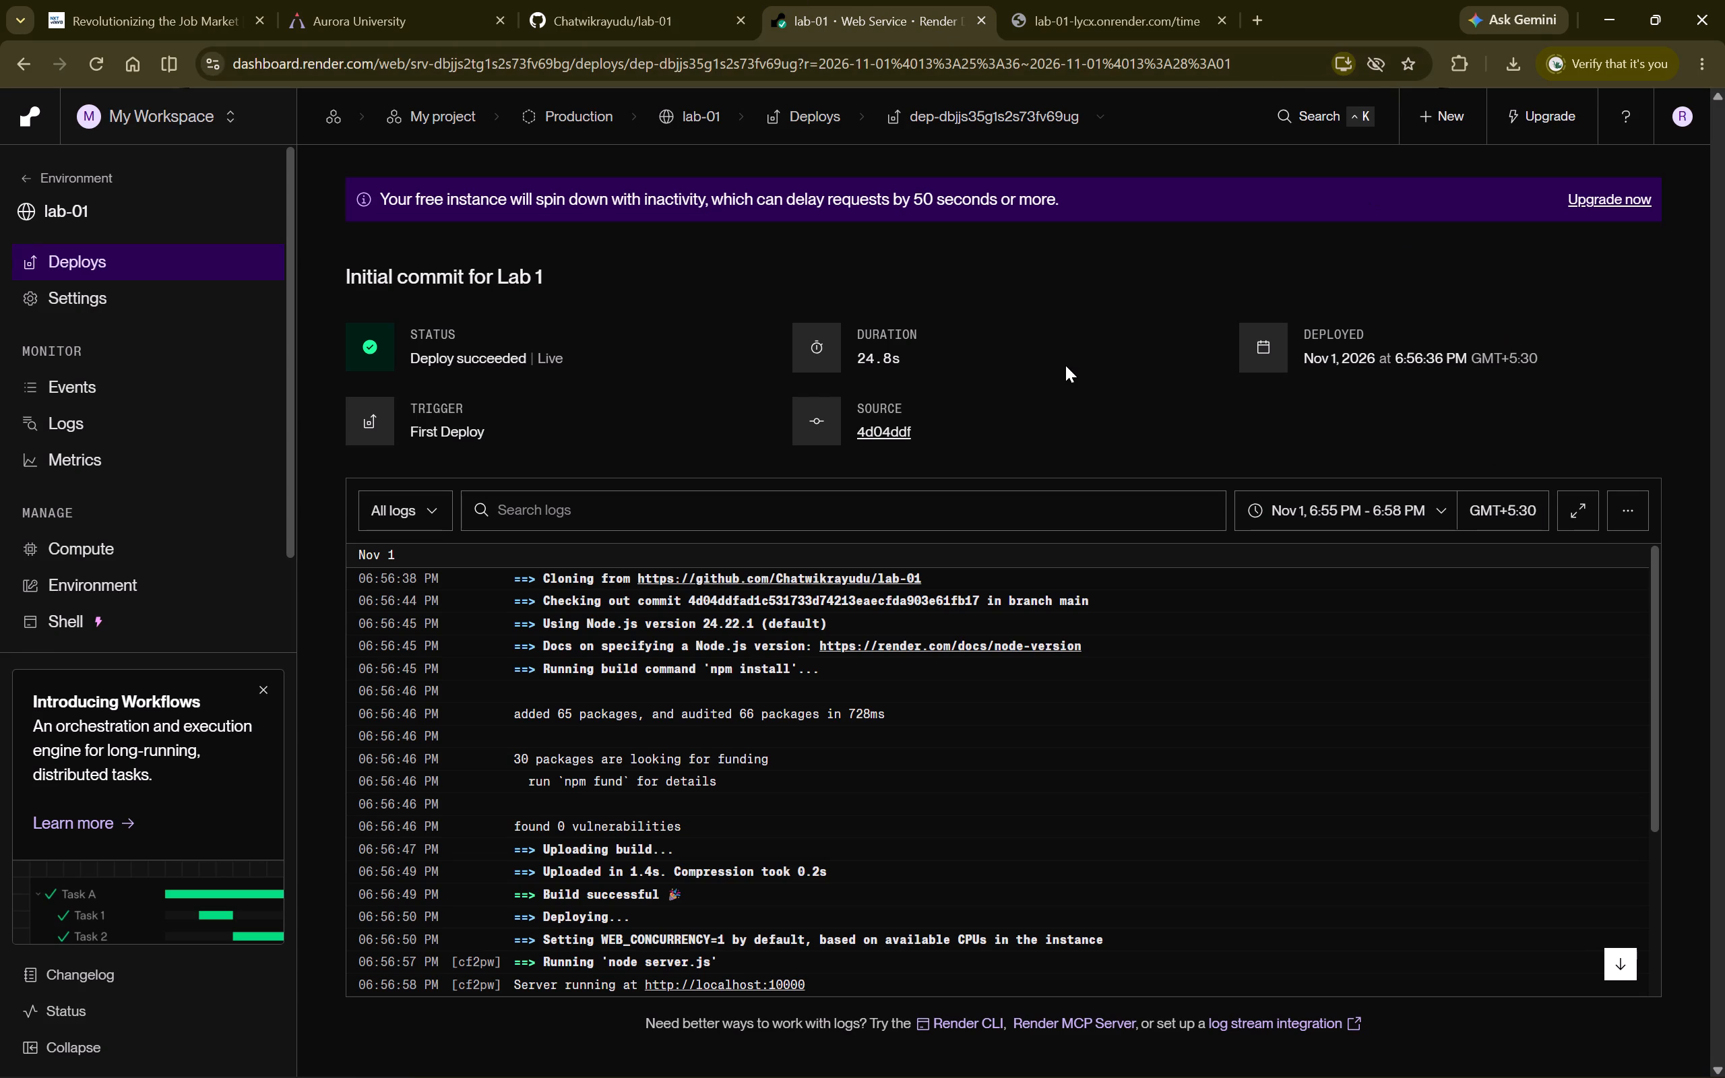
scroll(1065, 365, right, 1)
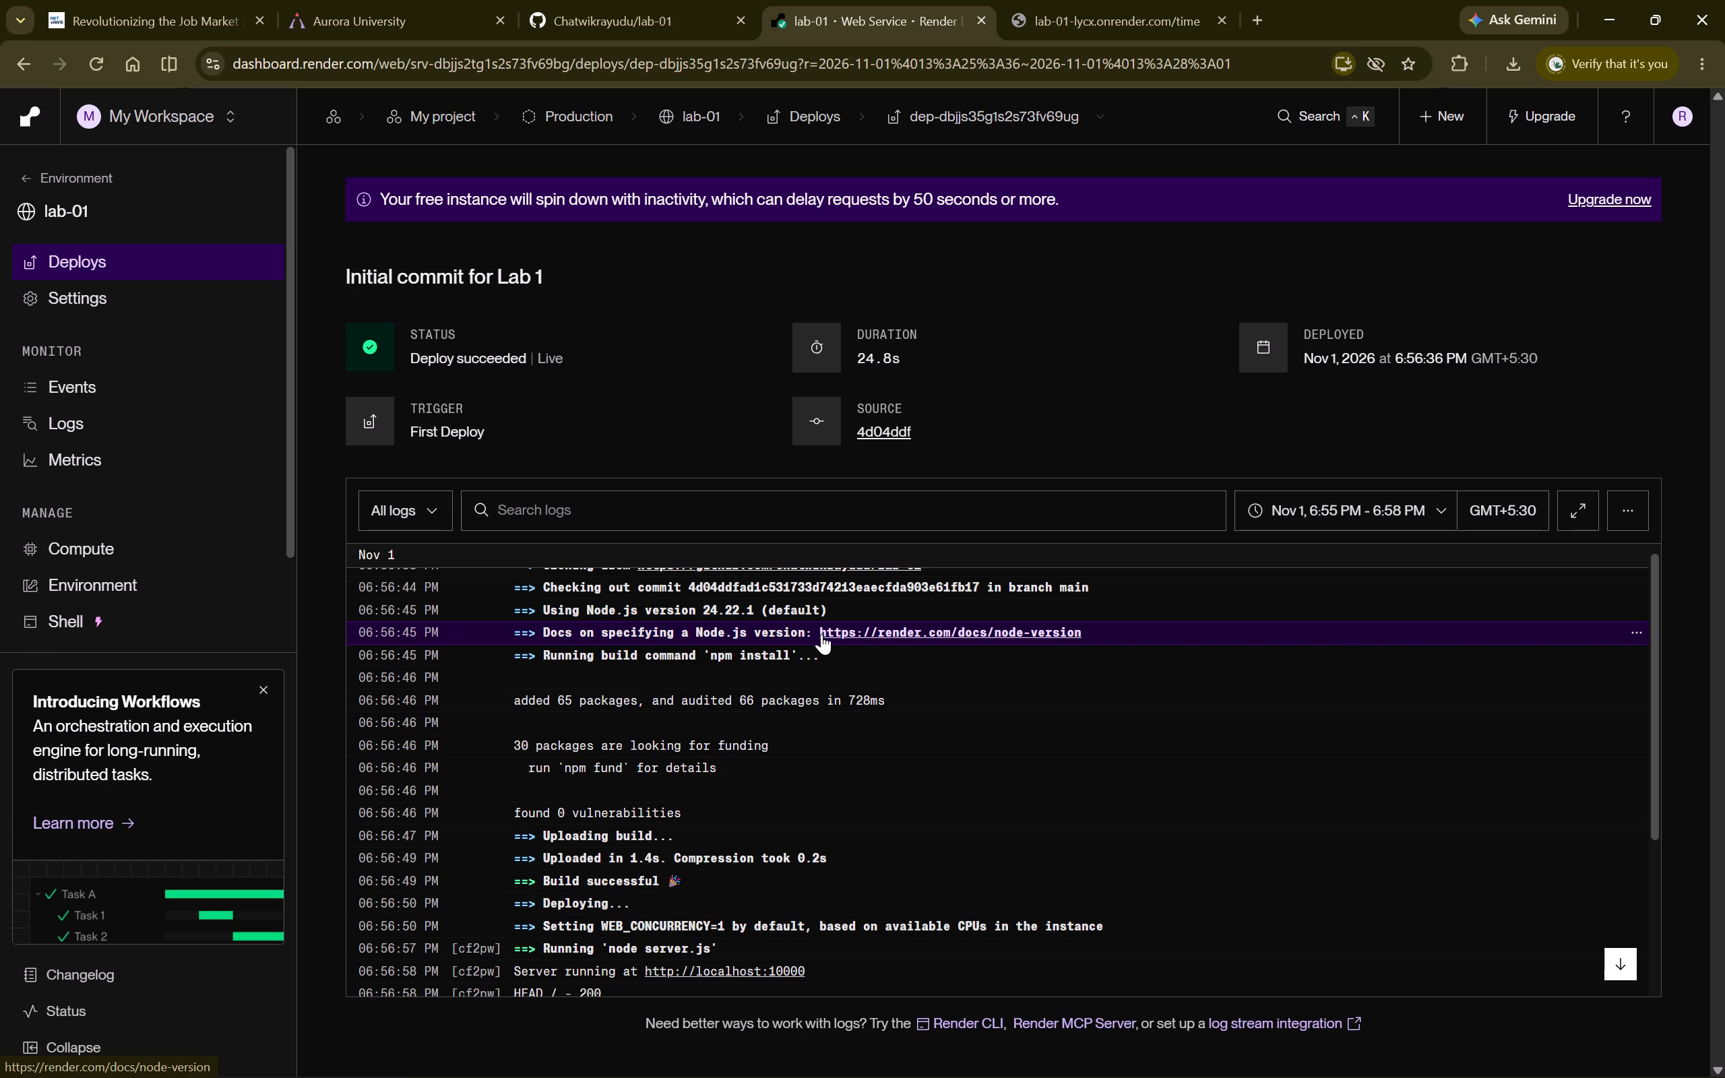
scroll(824, 722, down, 1)
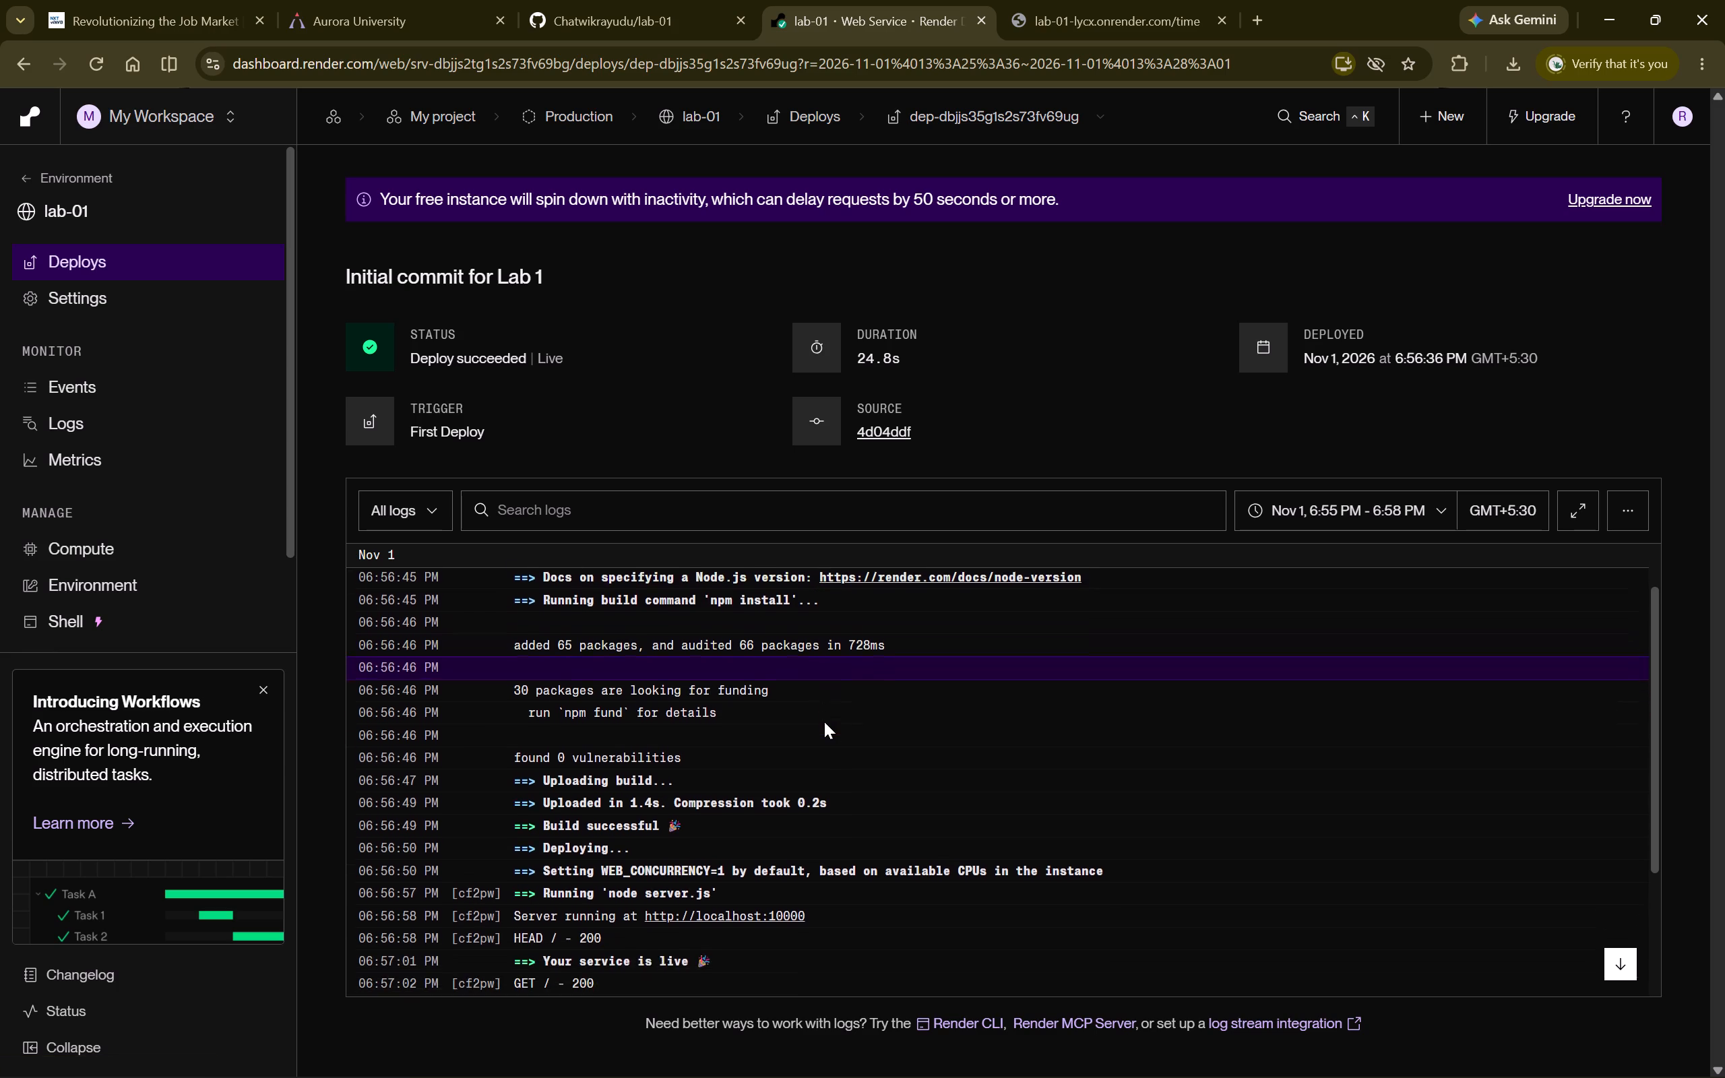
scroll(824, 722, down, 6)
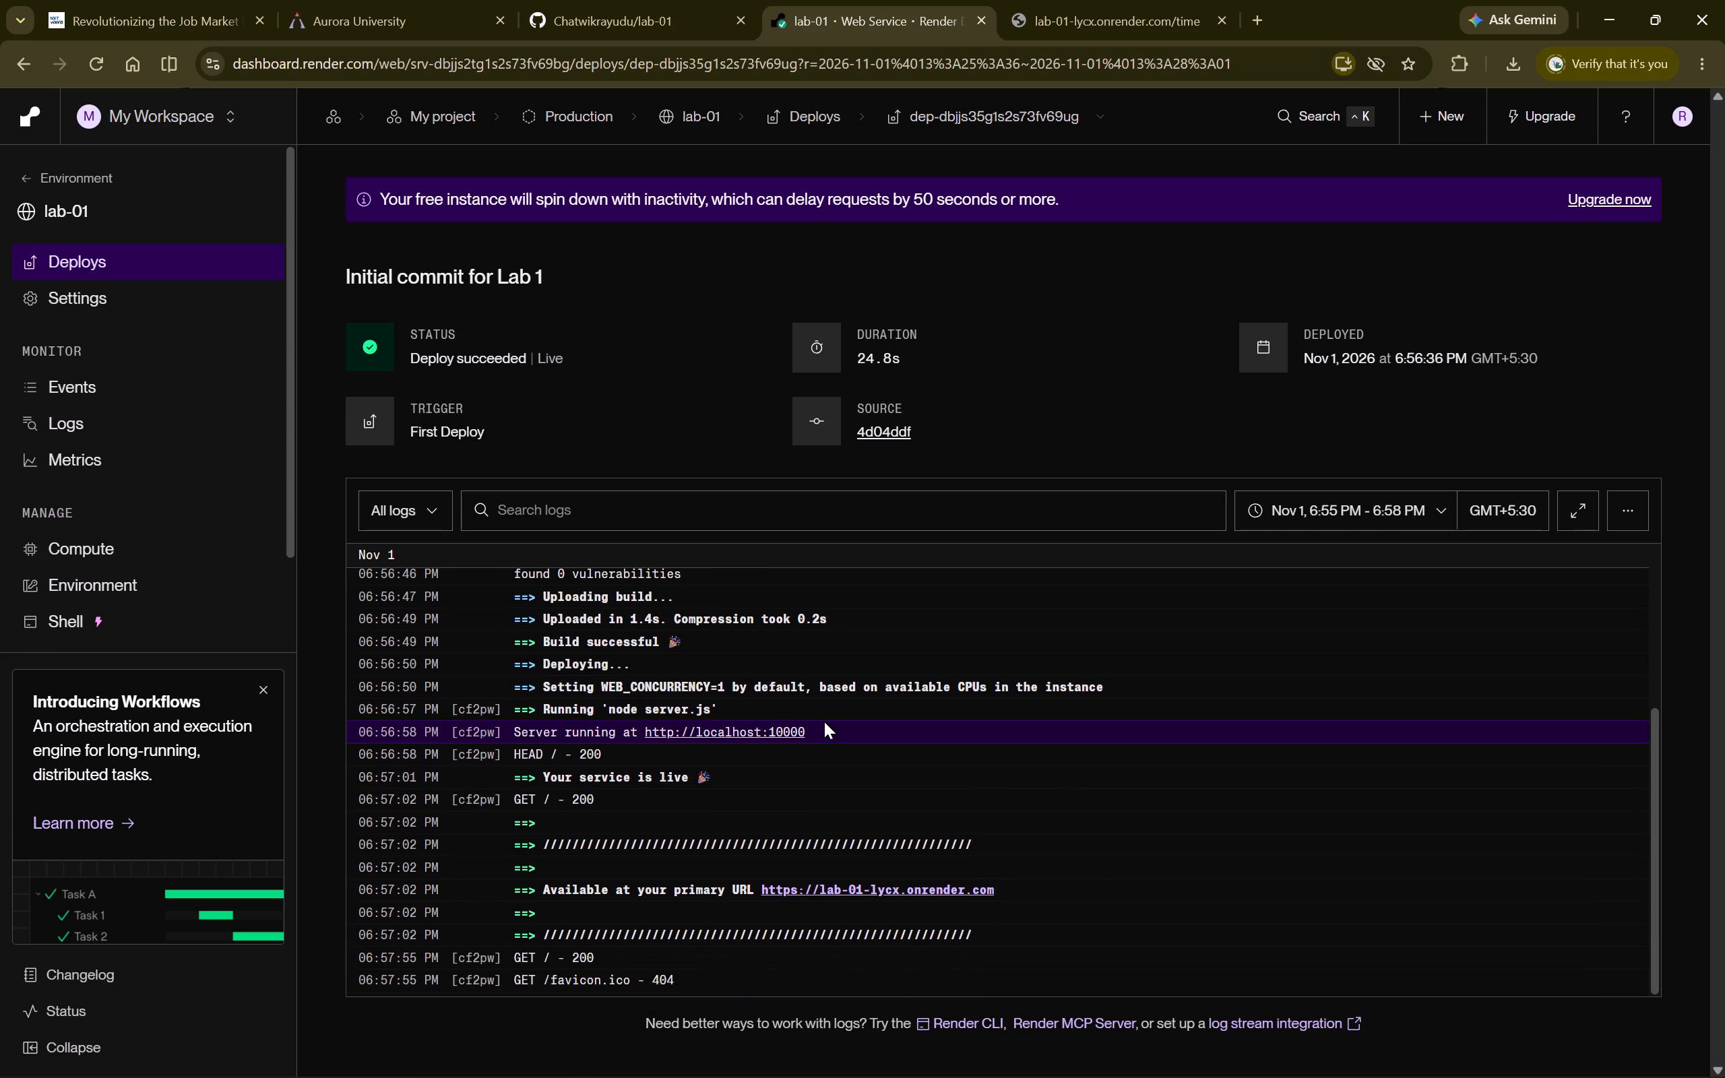
drag(763, 885, 833, 884)
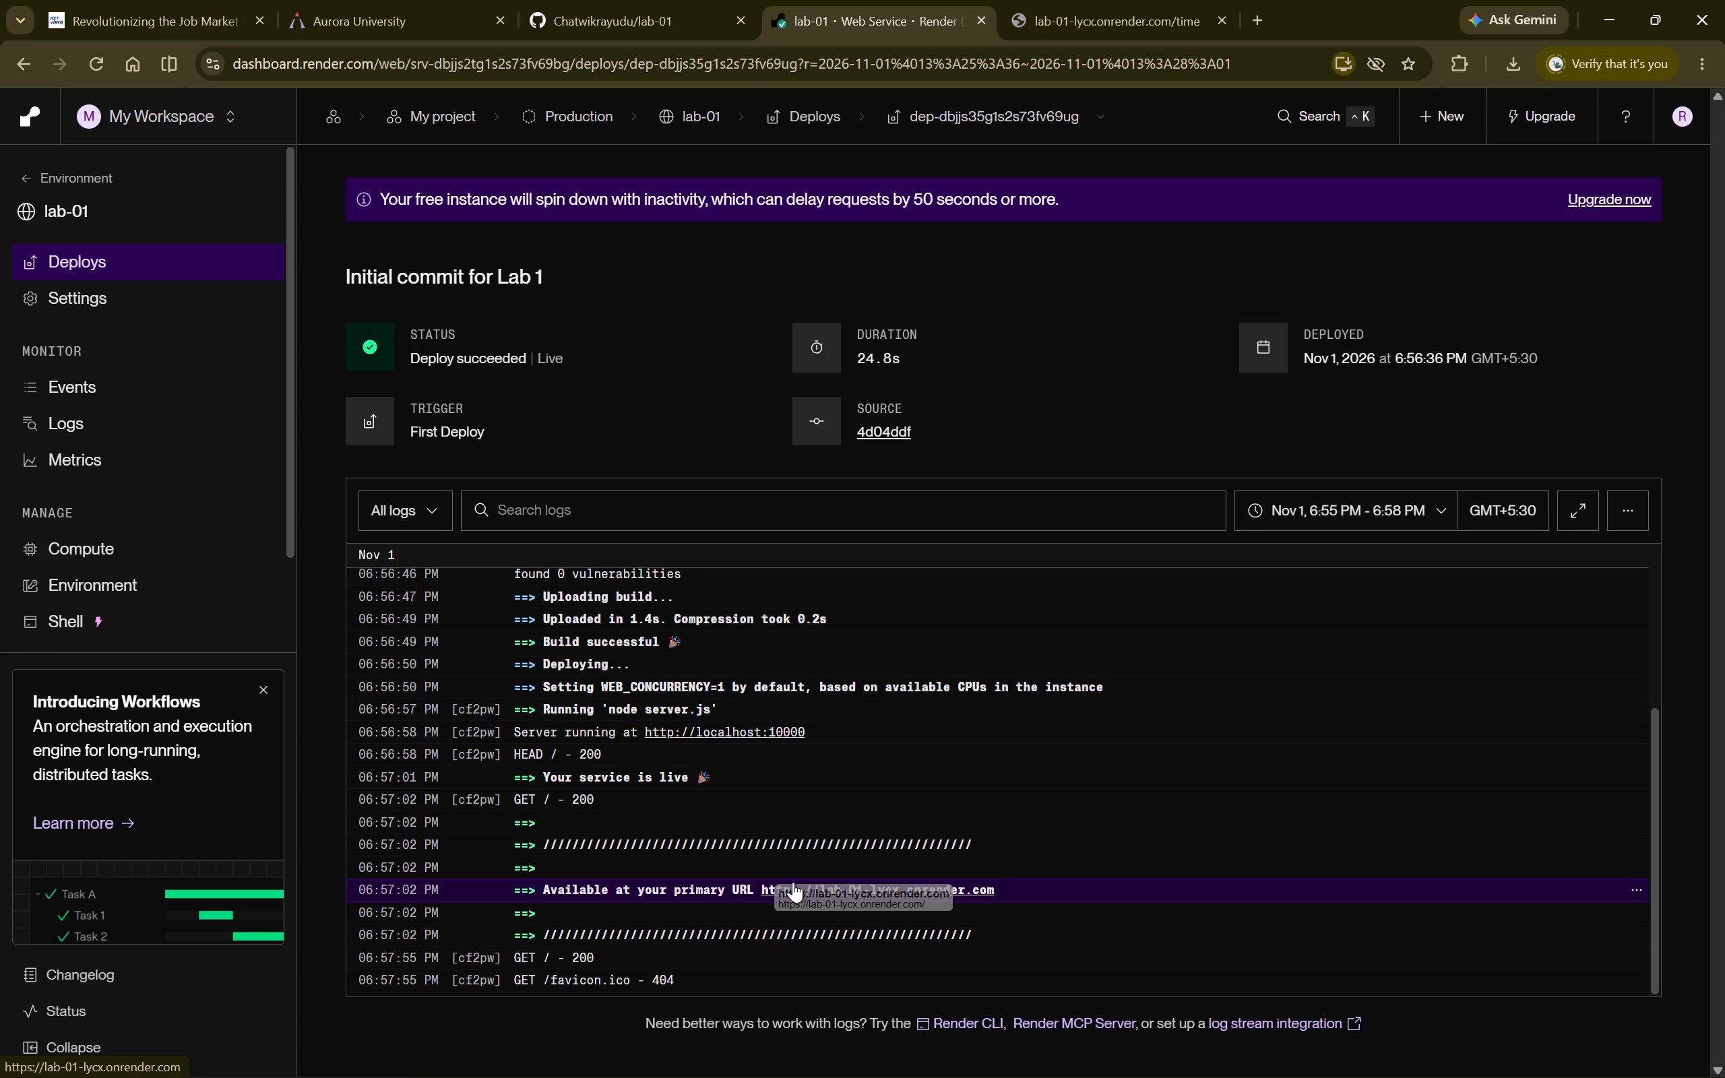
drag(793, 882, 841, 888)
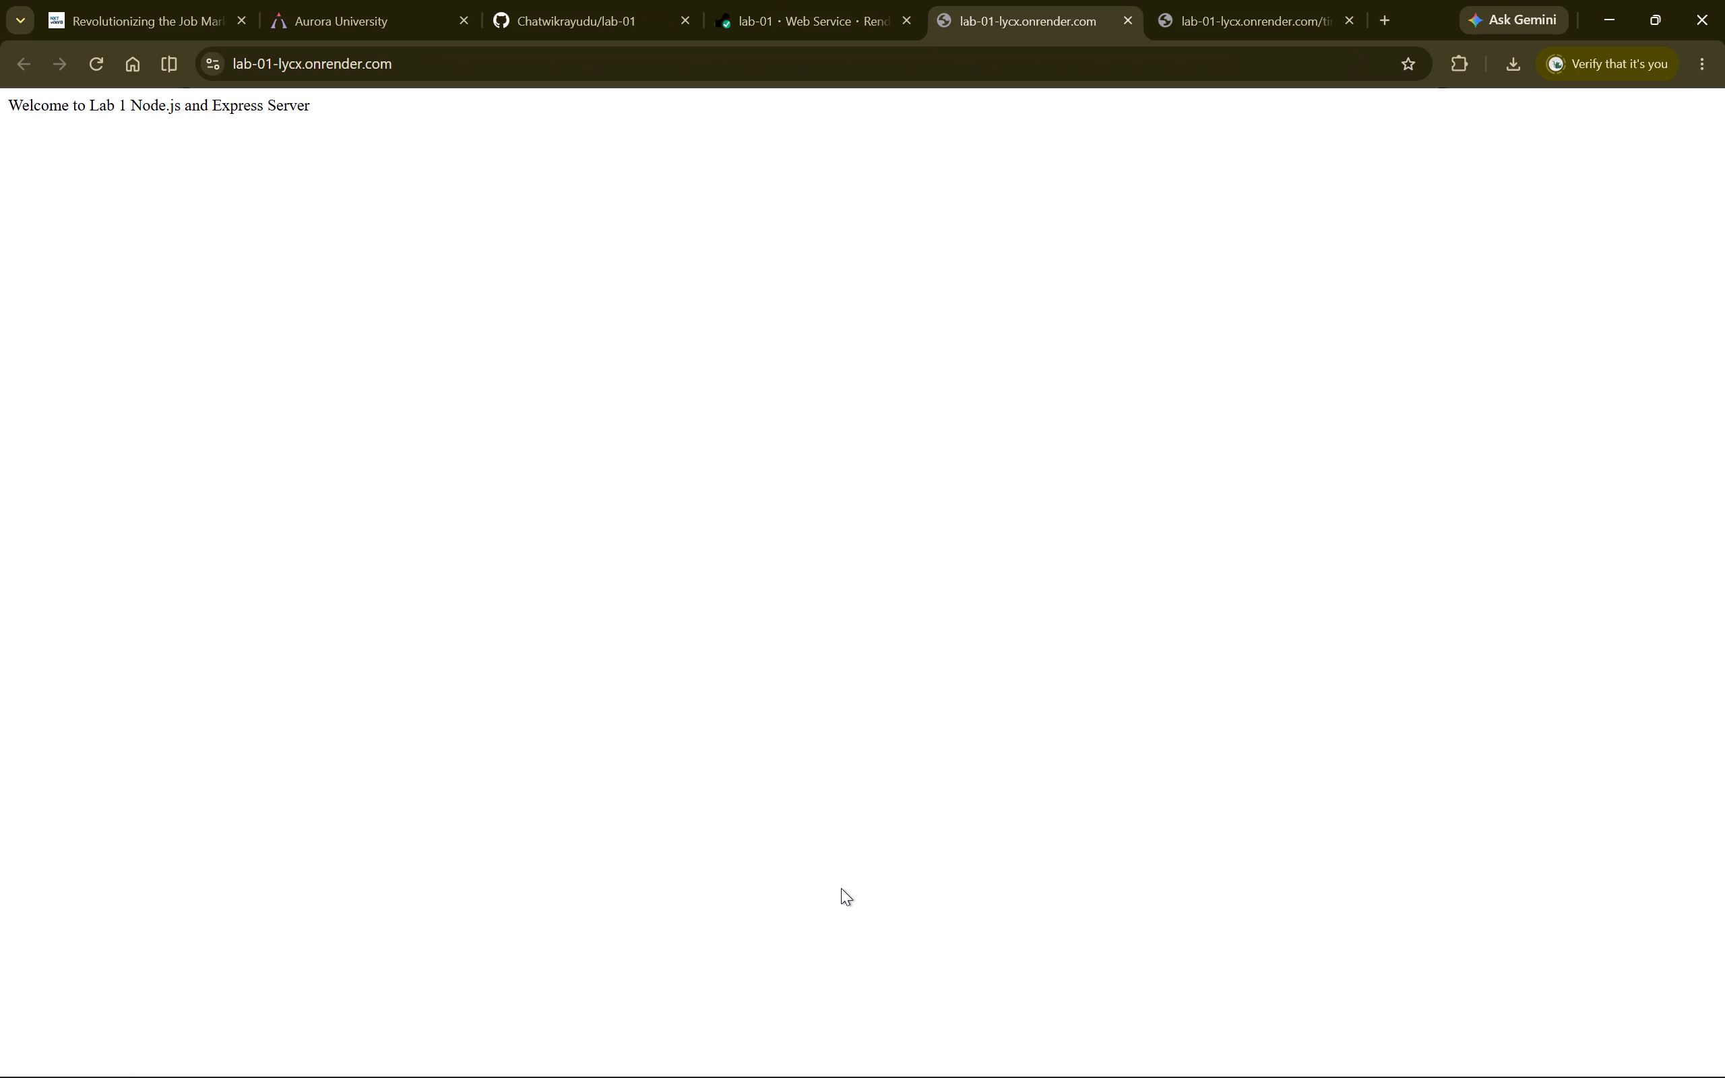
key(ctrl+w)
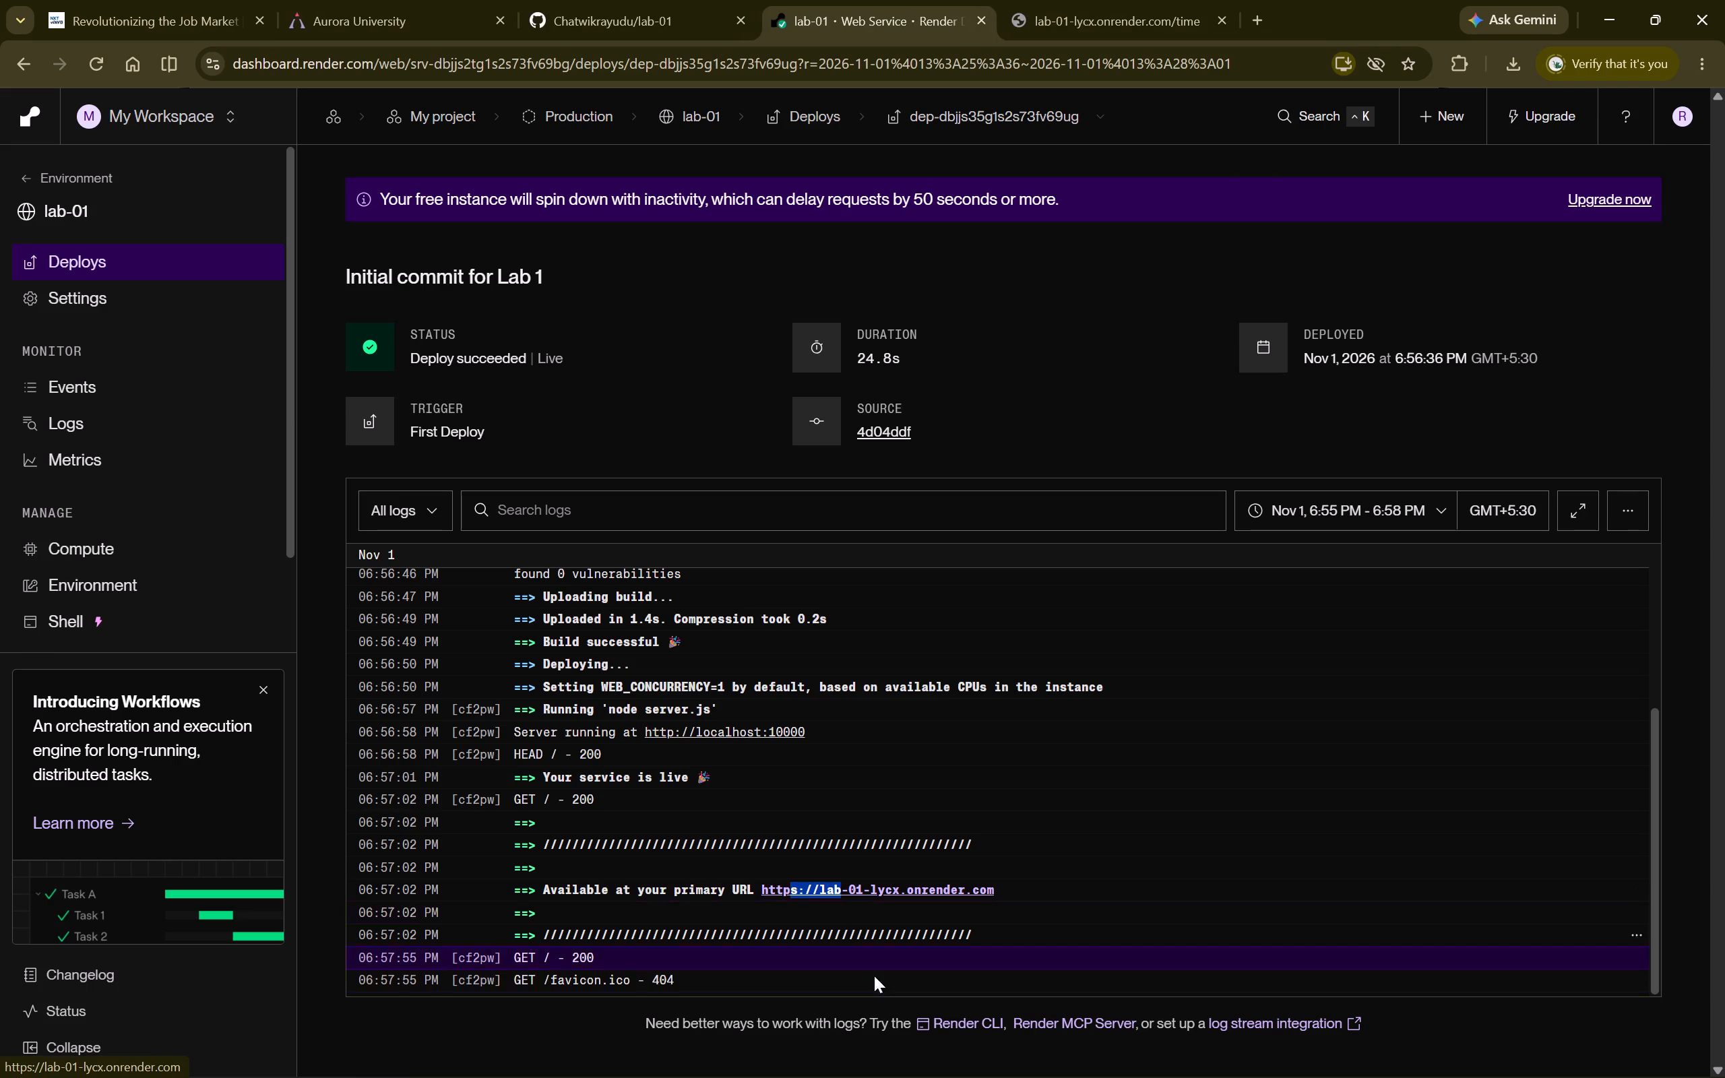
click(918, 896)
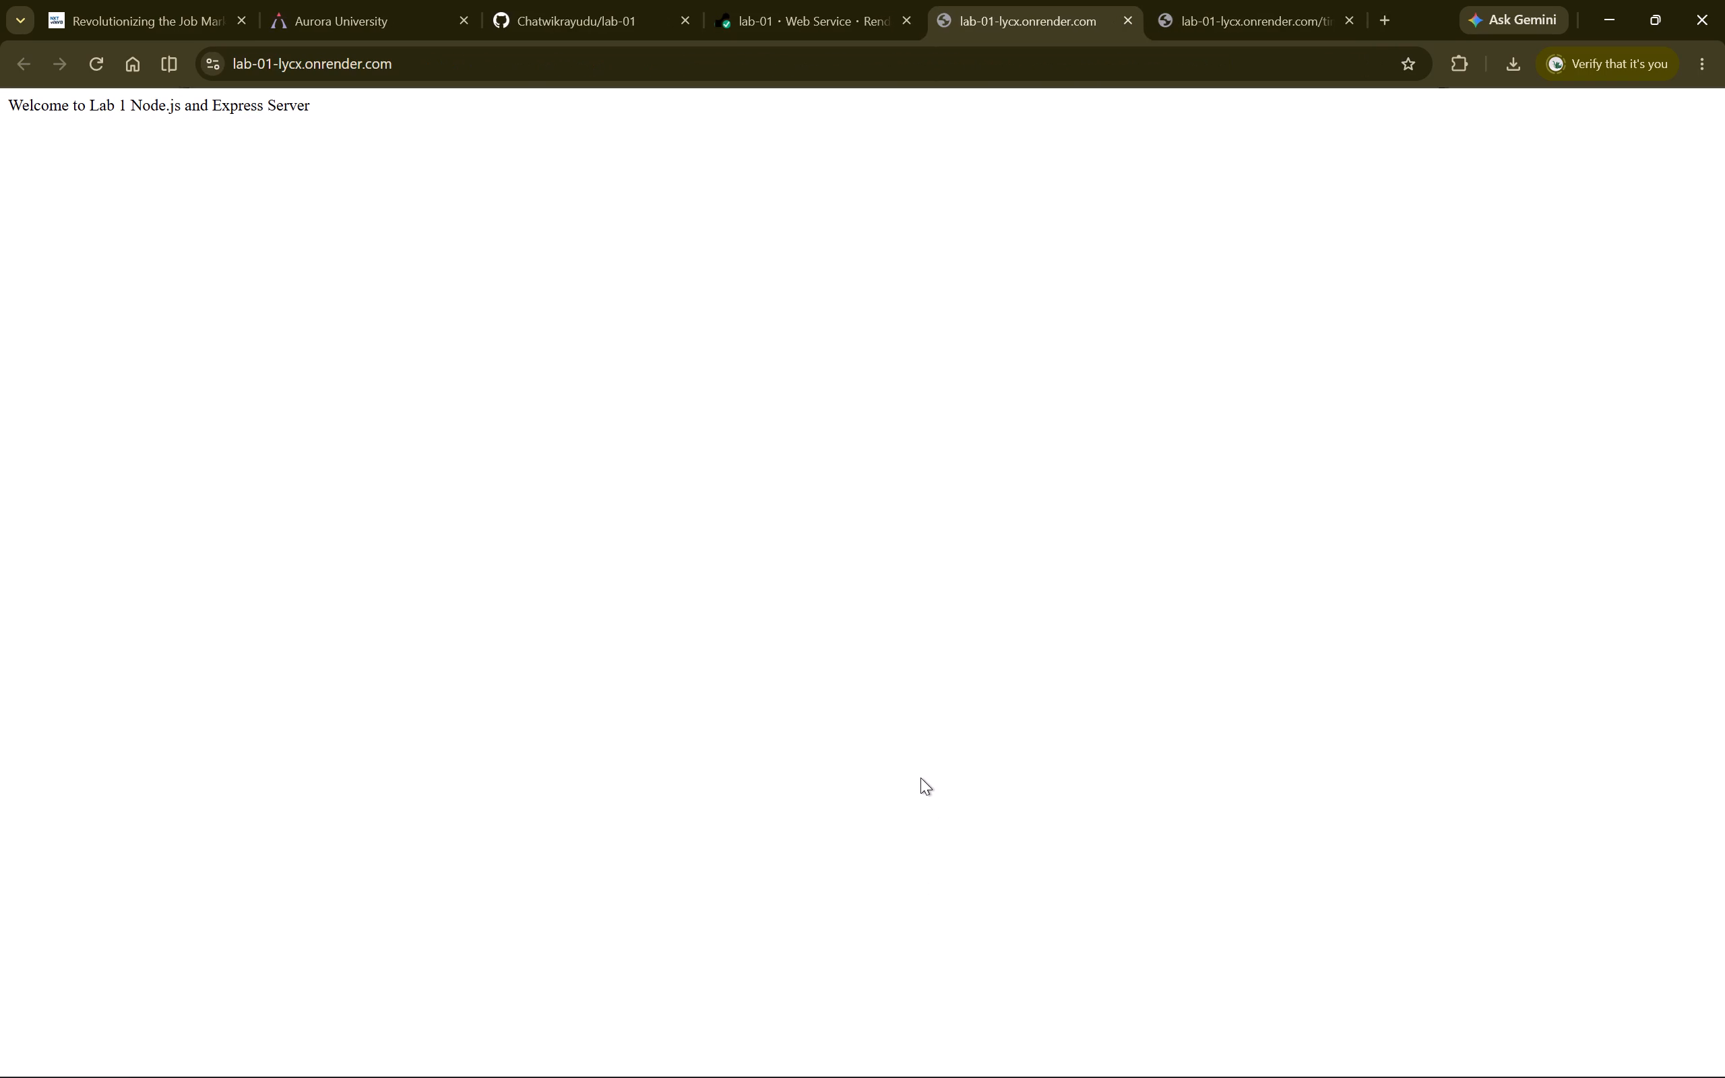
key(ctrl+w)
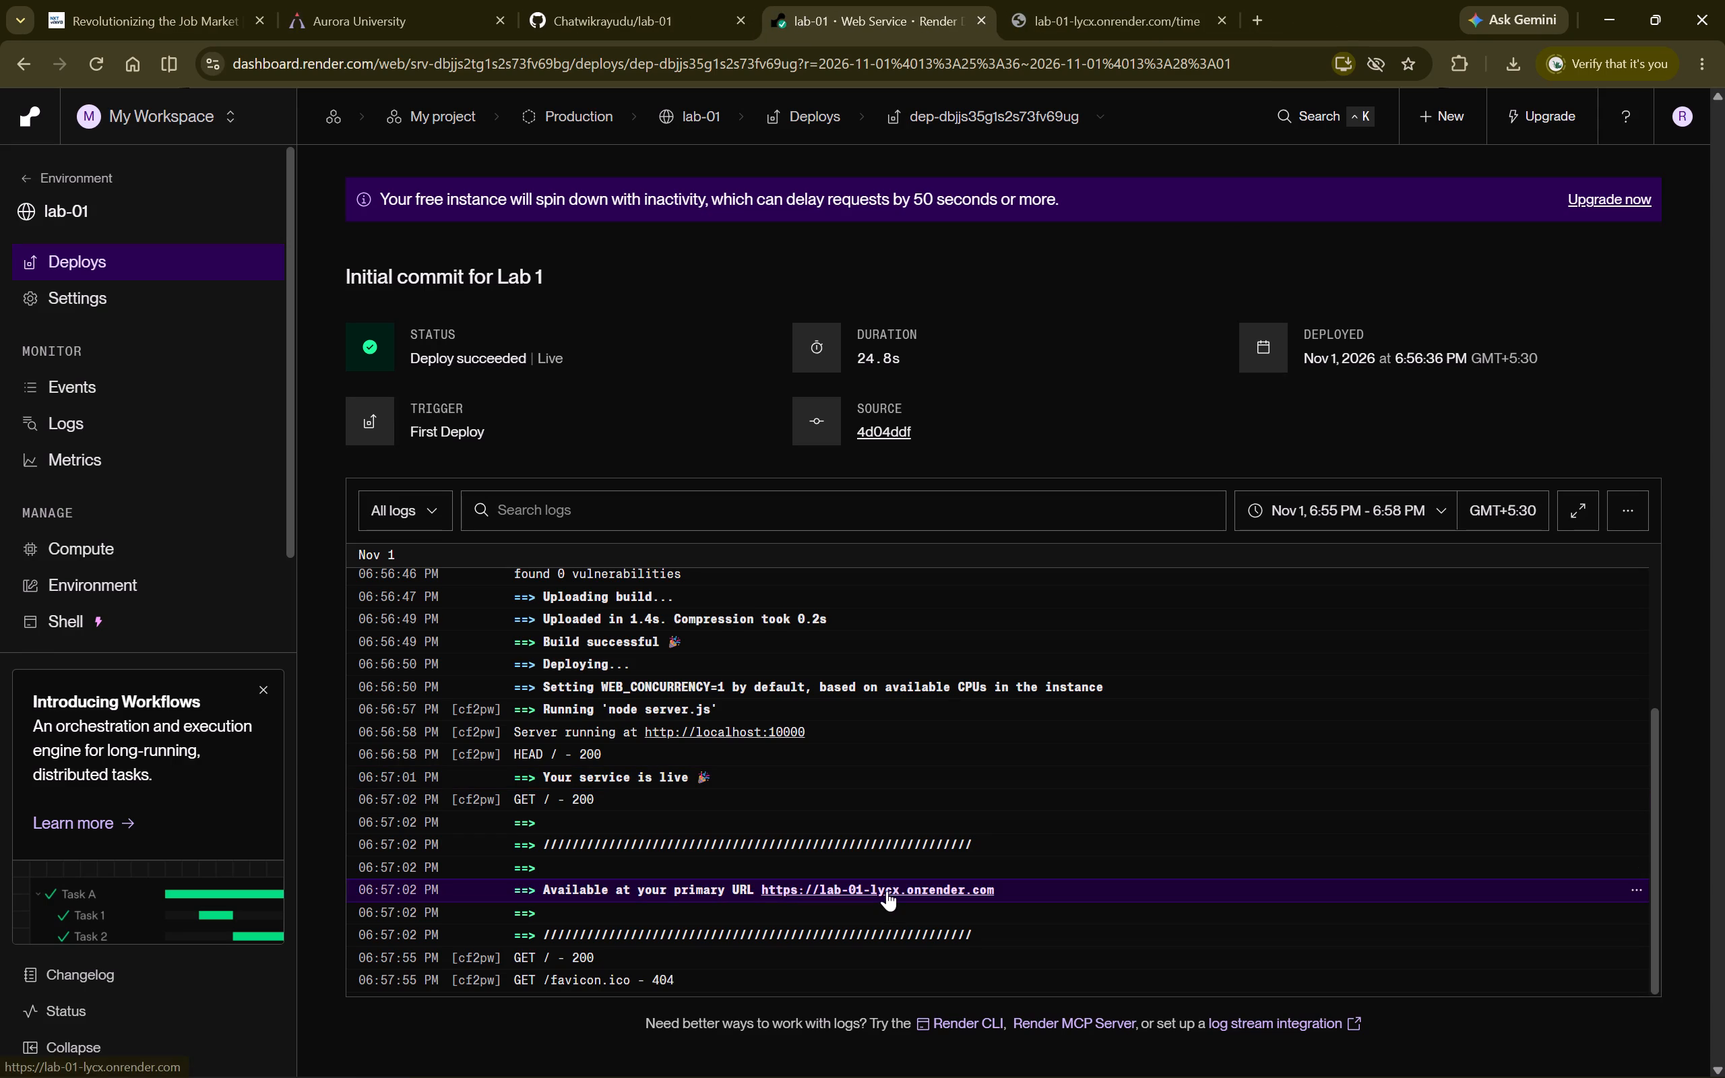
drag(887, 891, 901, 666)
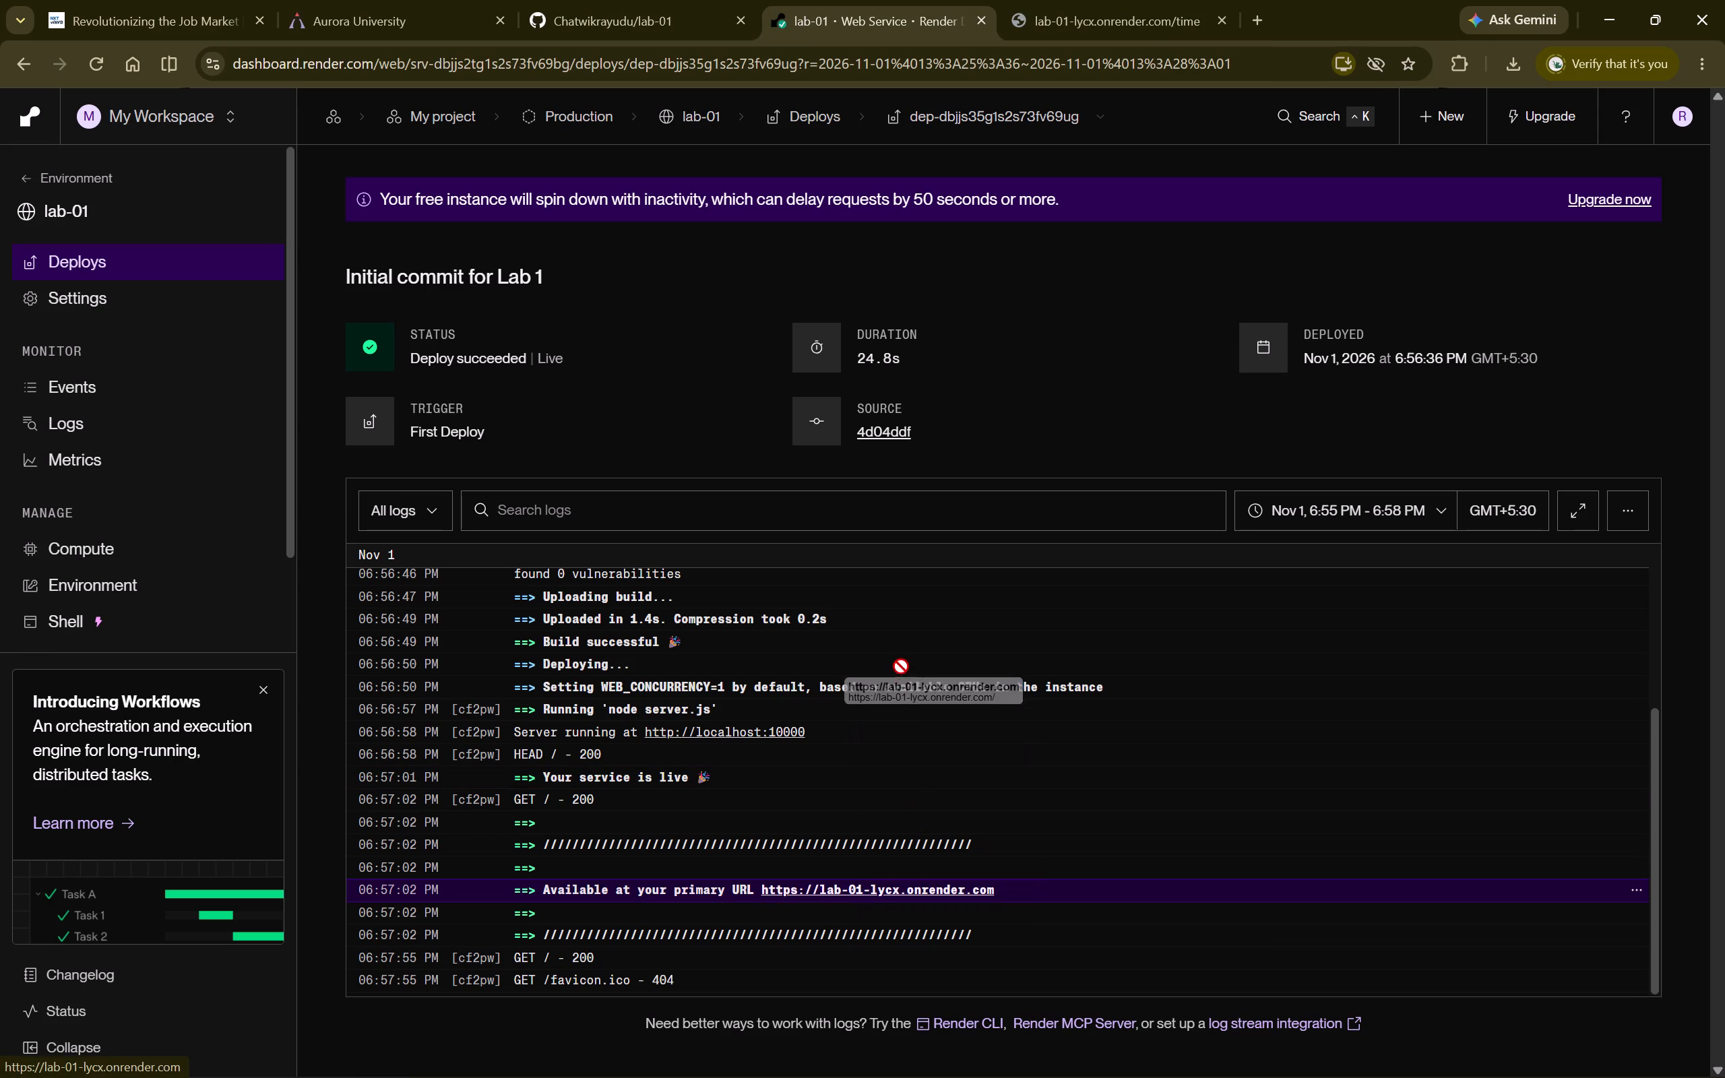
drag(901, 666, 891, 660)
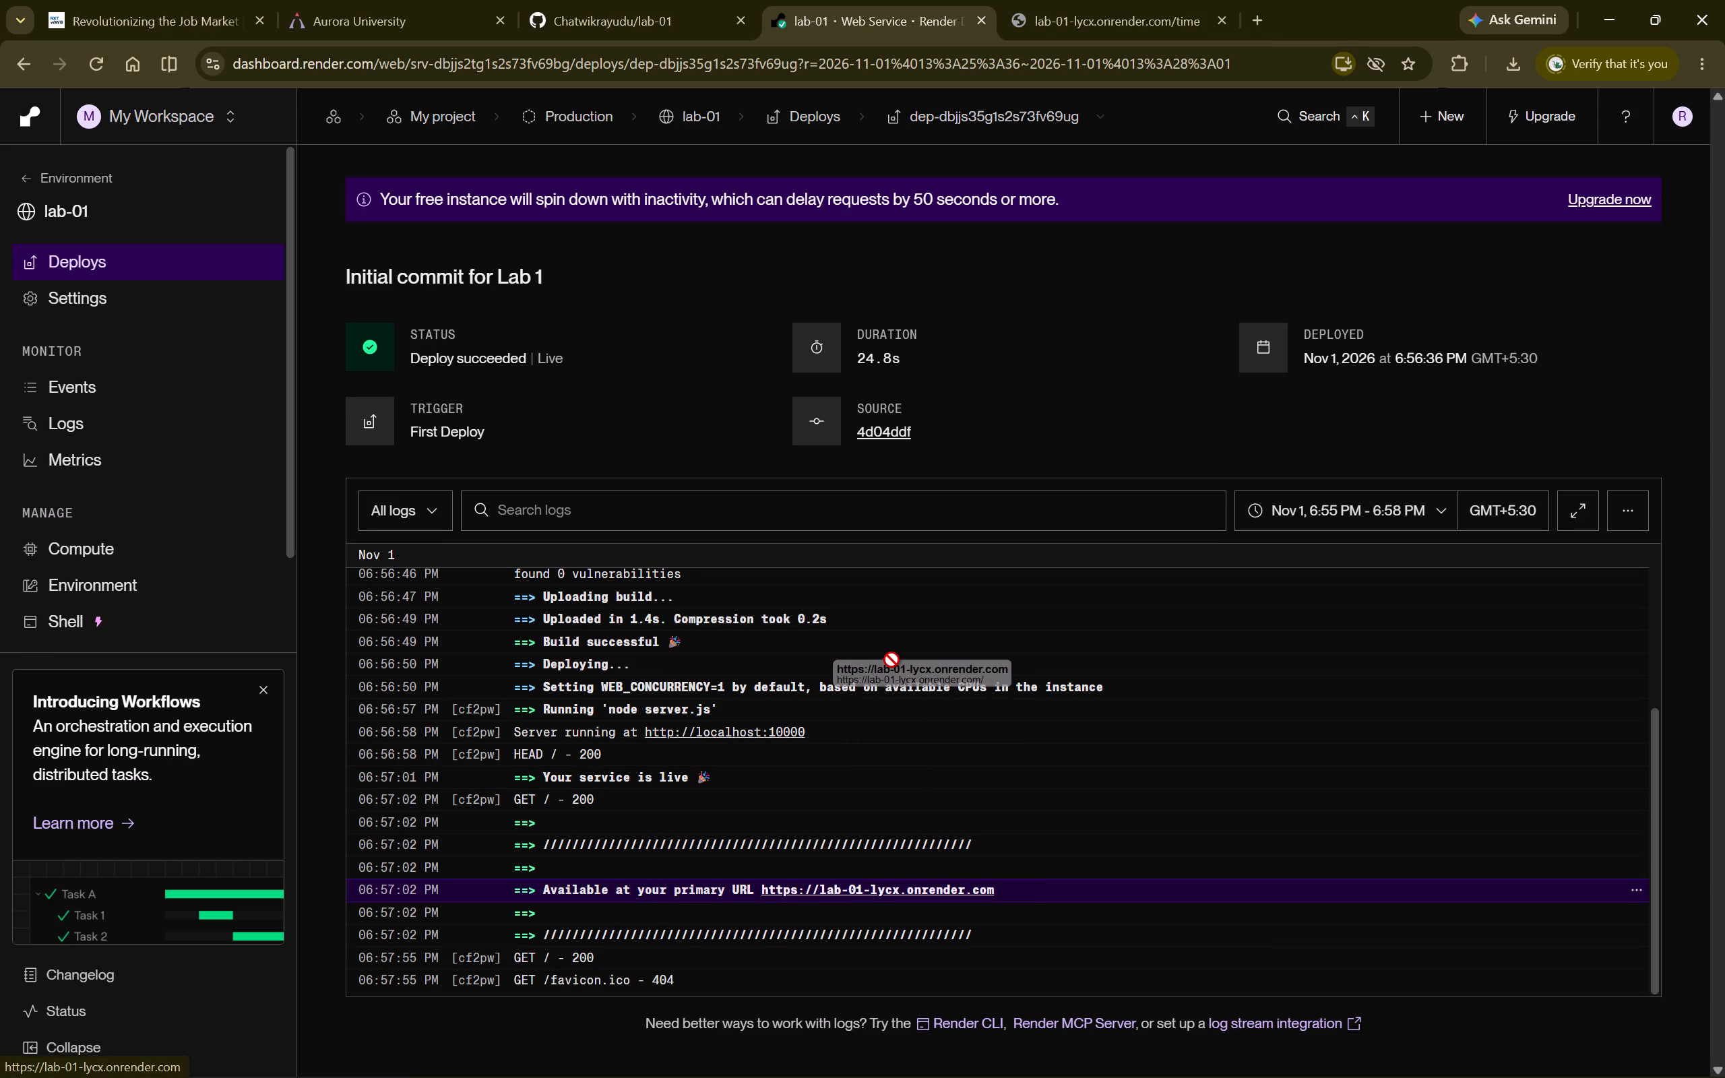
drag(891, 660, 926, 615)
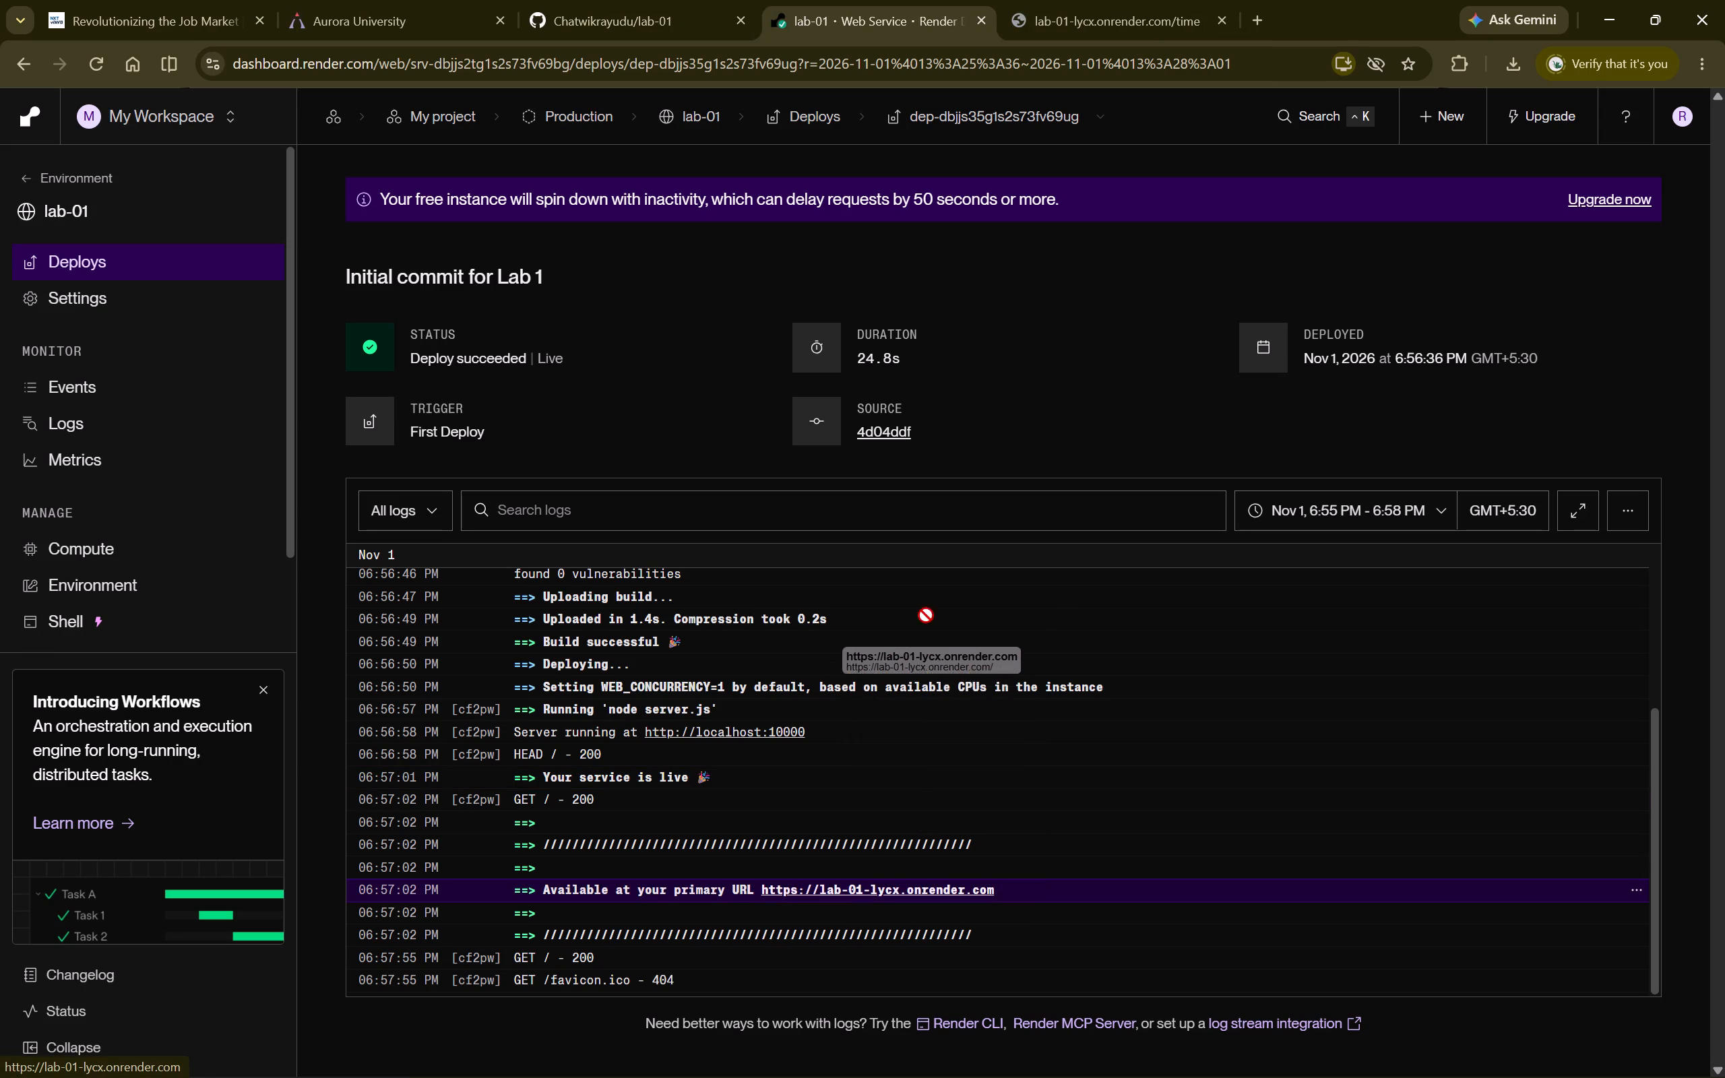
drag(926, 615, 885, 486)
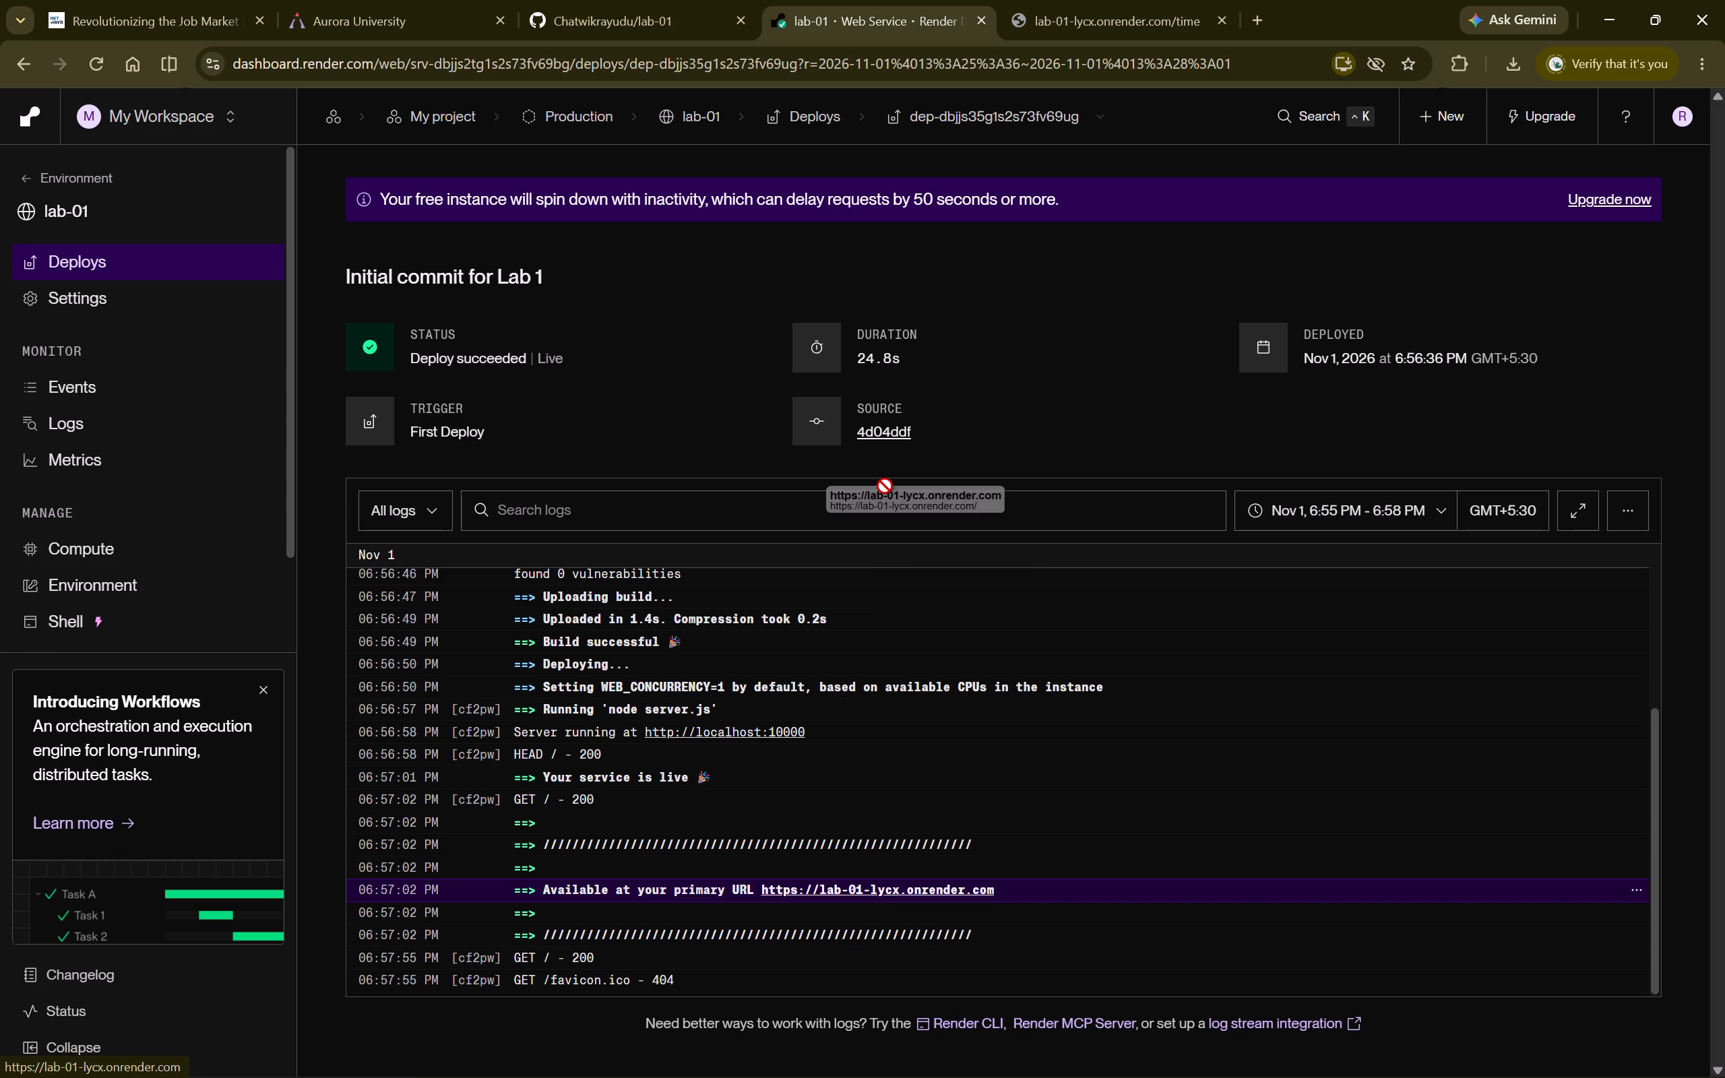
drag(885, 486, 1320, 0)
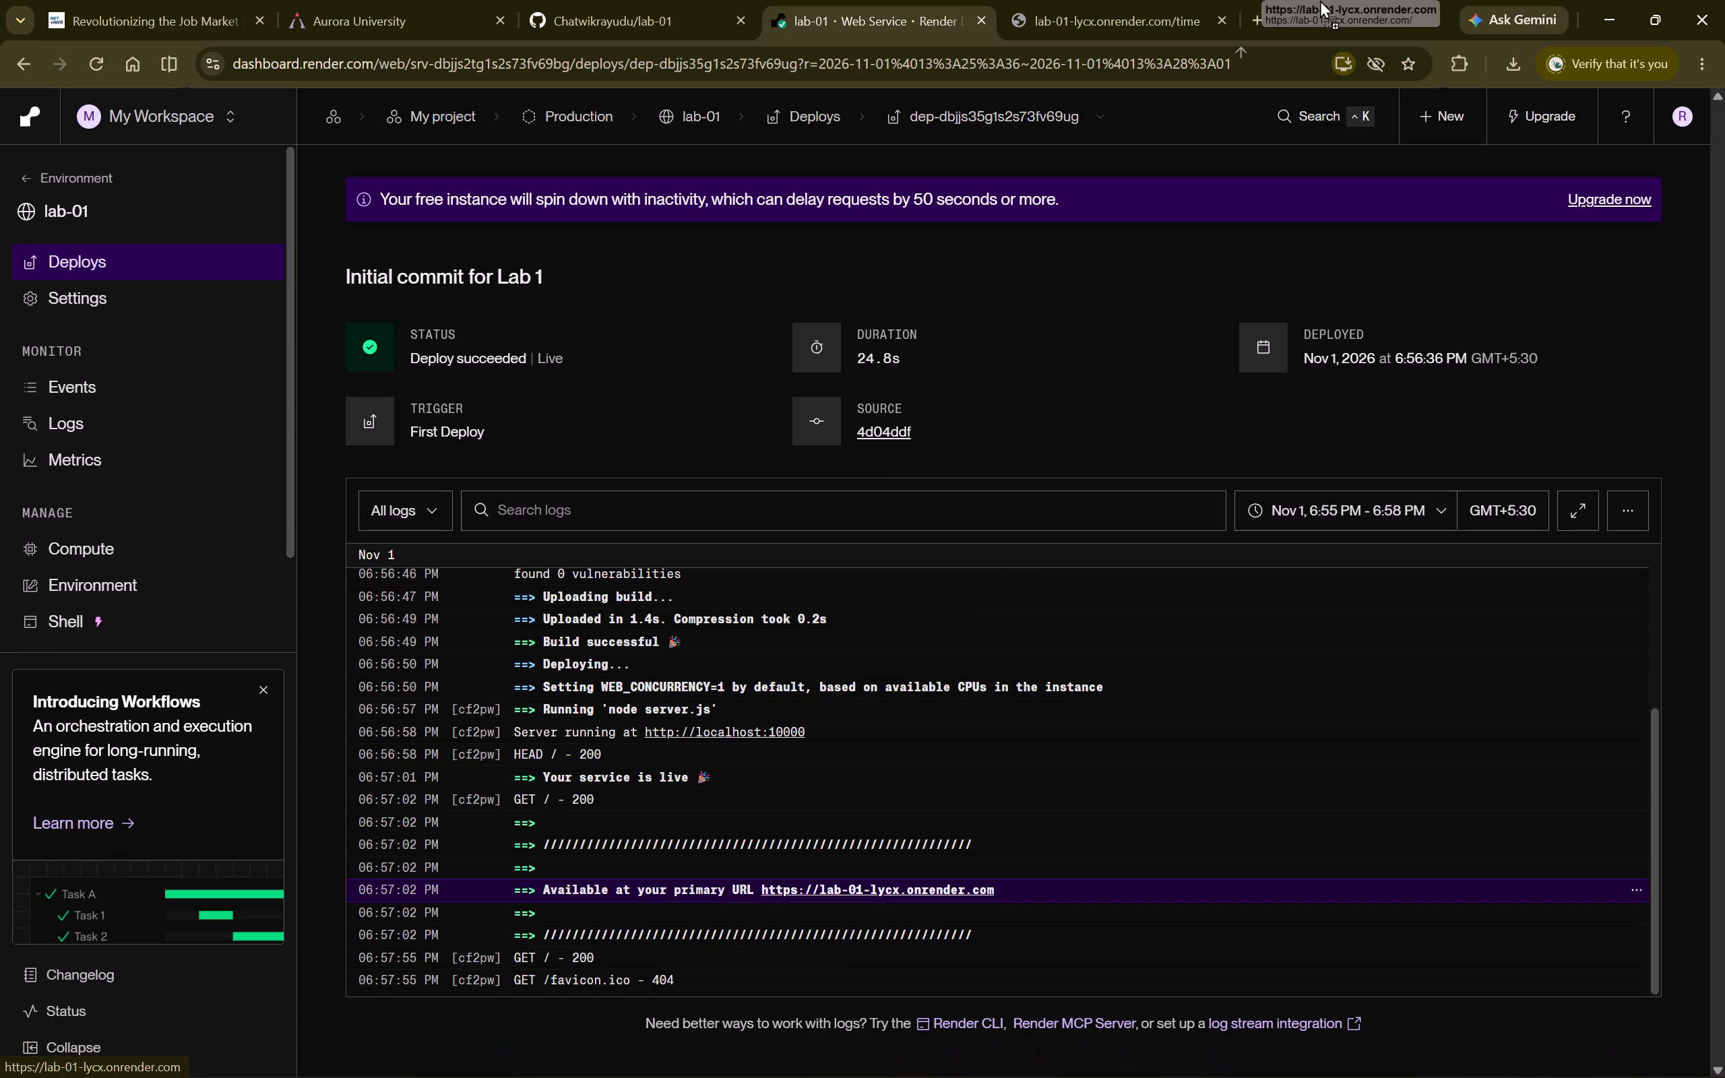
drag(1320, 0, 1279, 75)
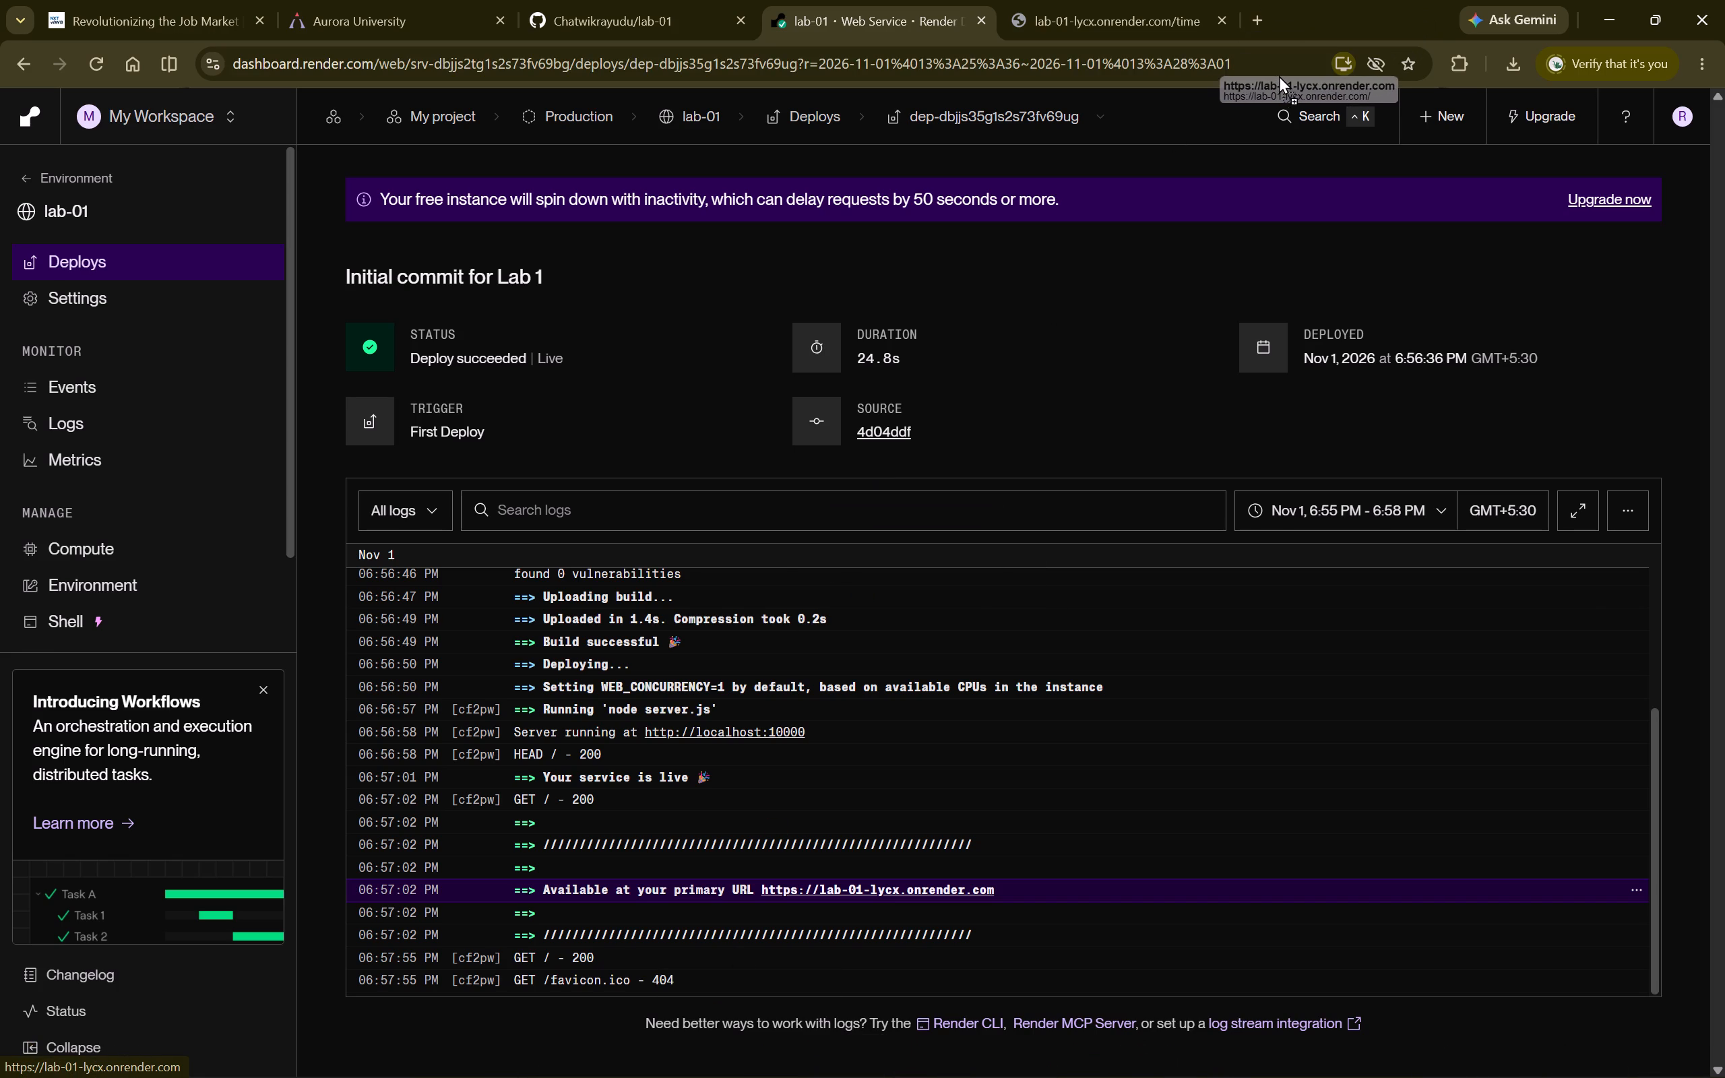
drag(1279, 75, 1042, 404)
key(alt+Tab)
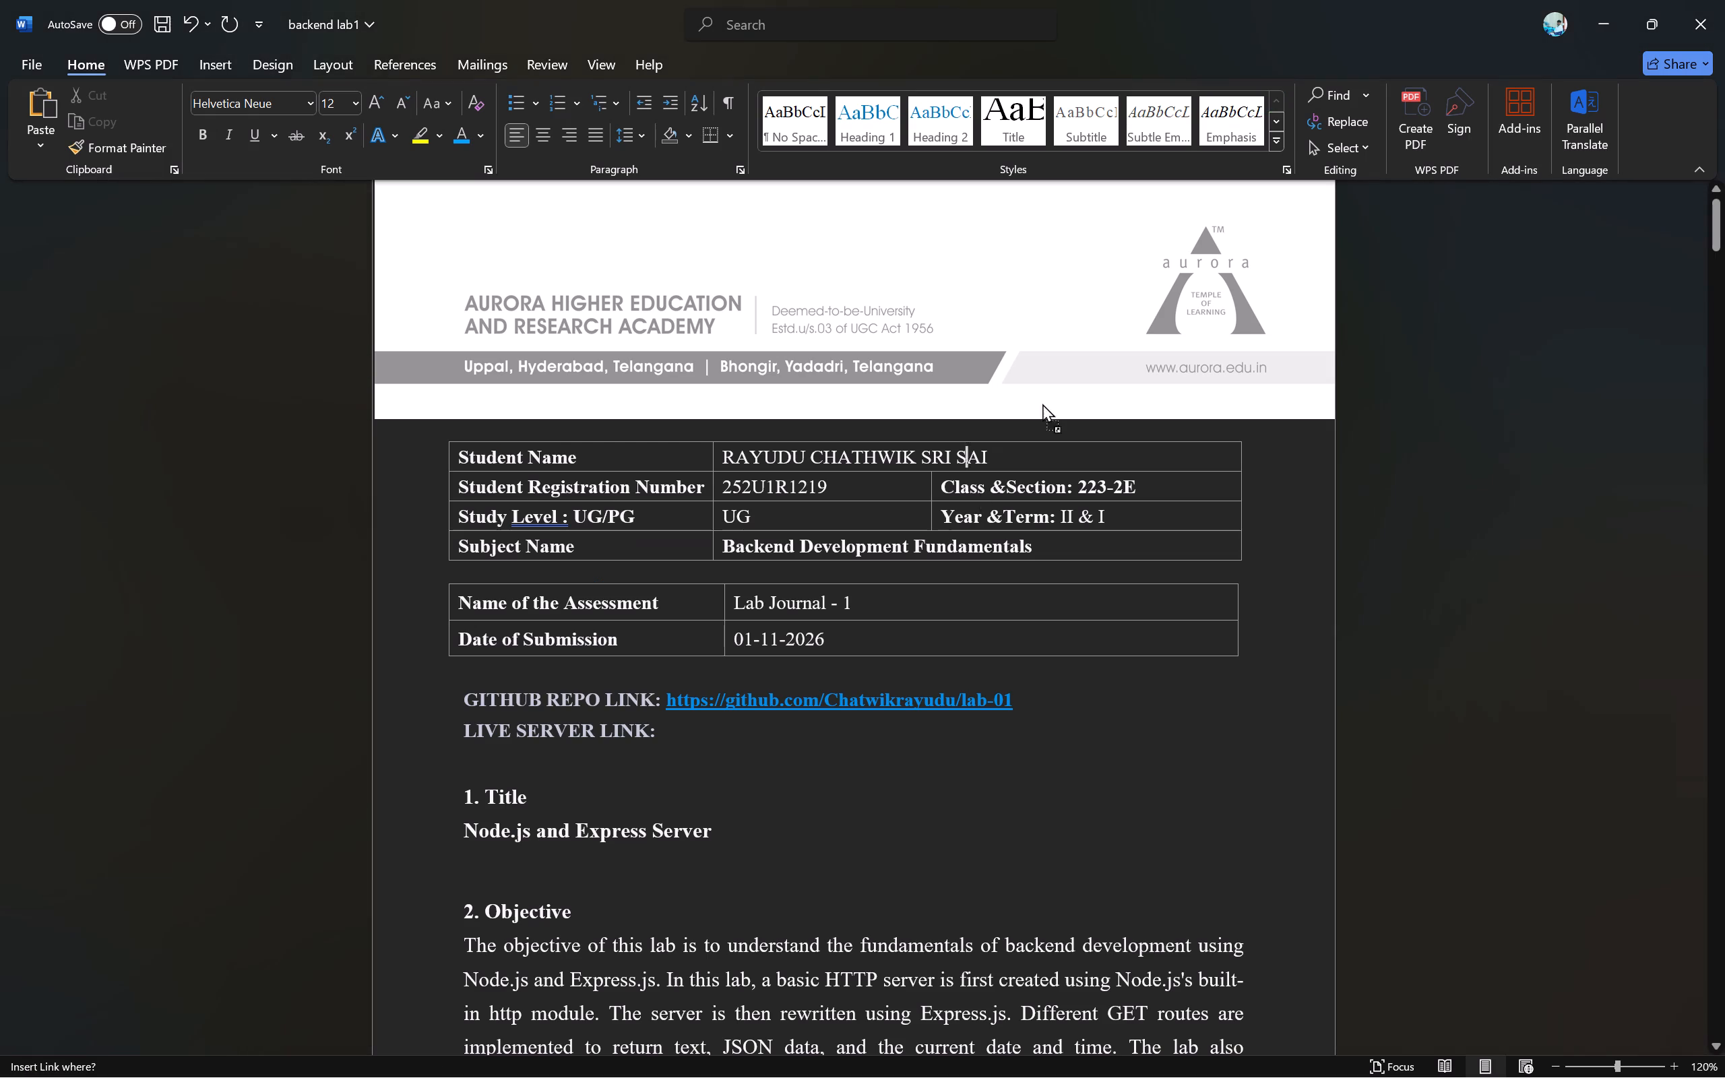
drag(1042, 404, 775, 728)
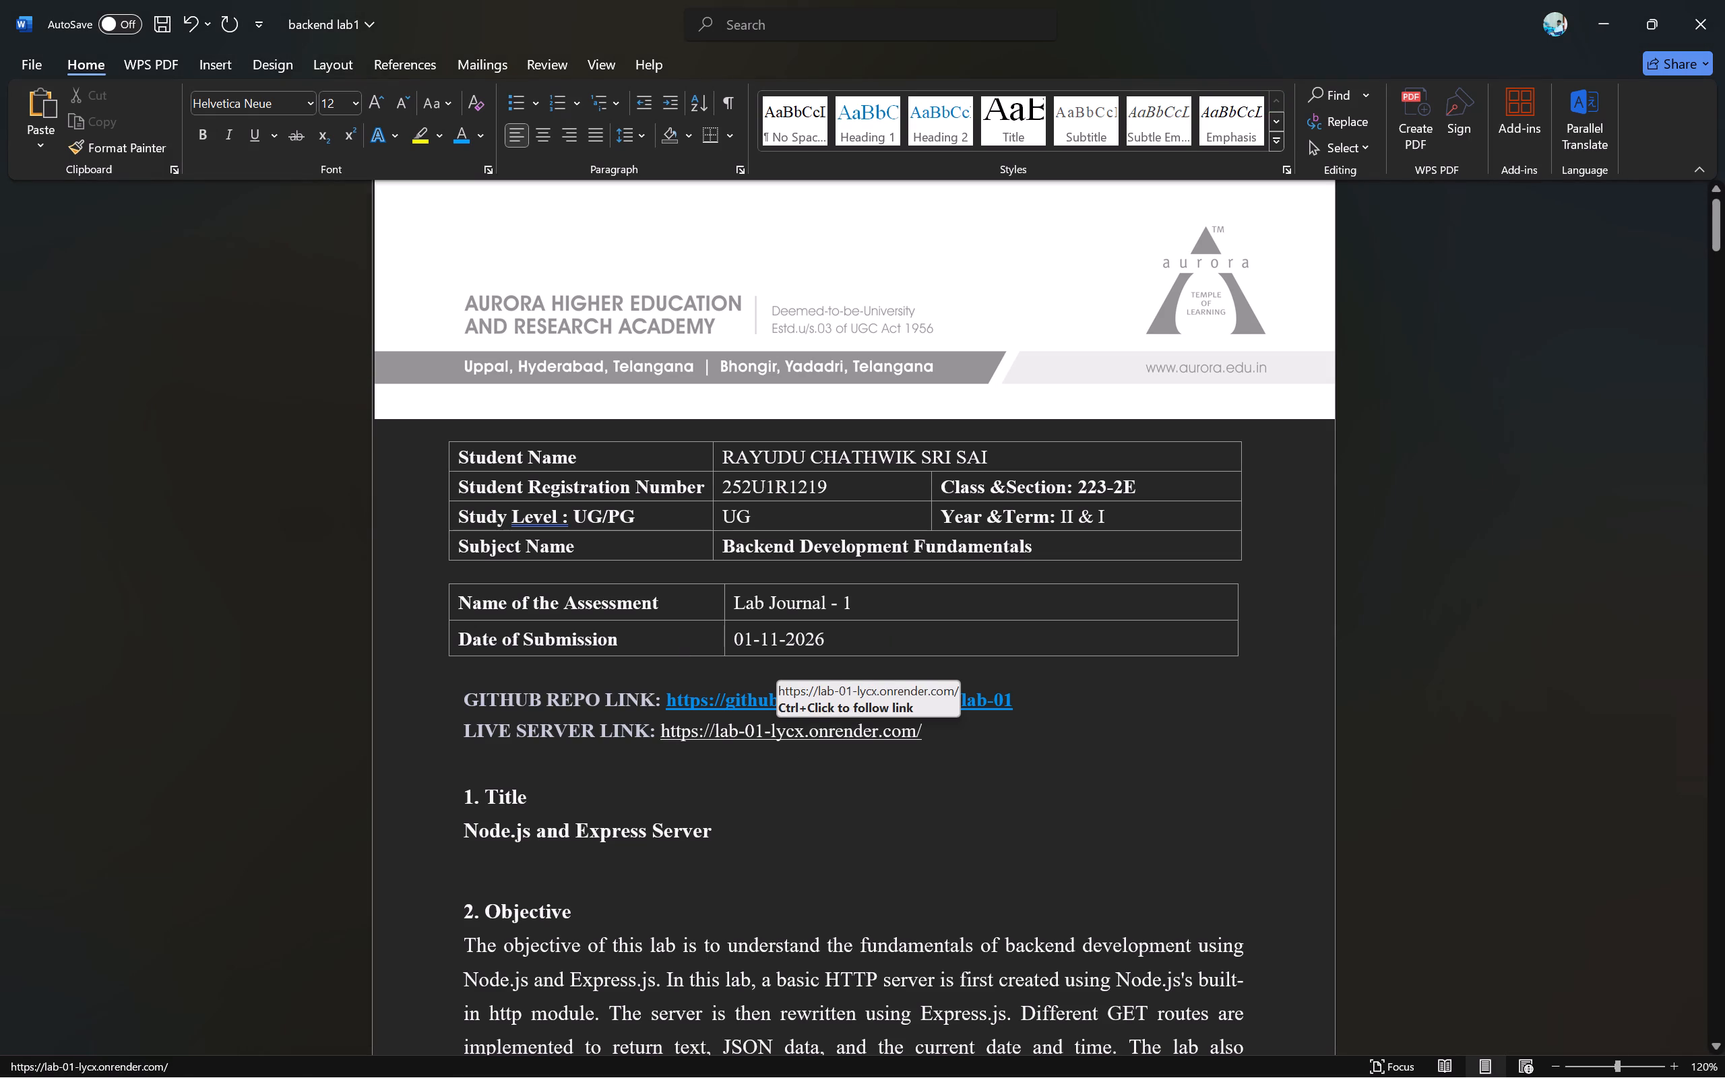
Format the live server URL after LIVE SERVER LINK as underlined, blue, bold text at font size 14.
click(961, 740)
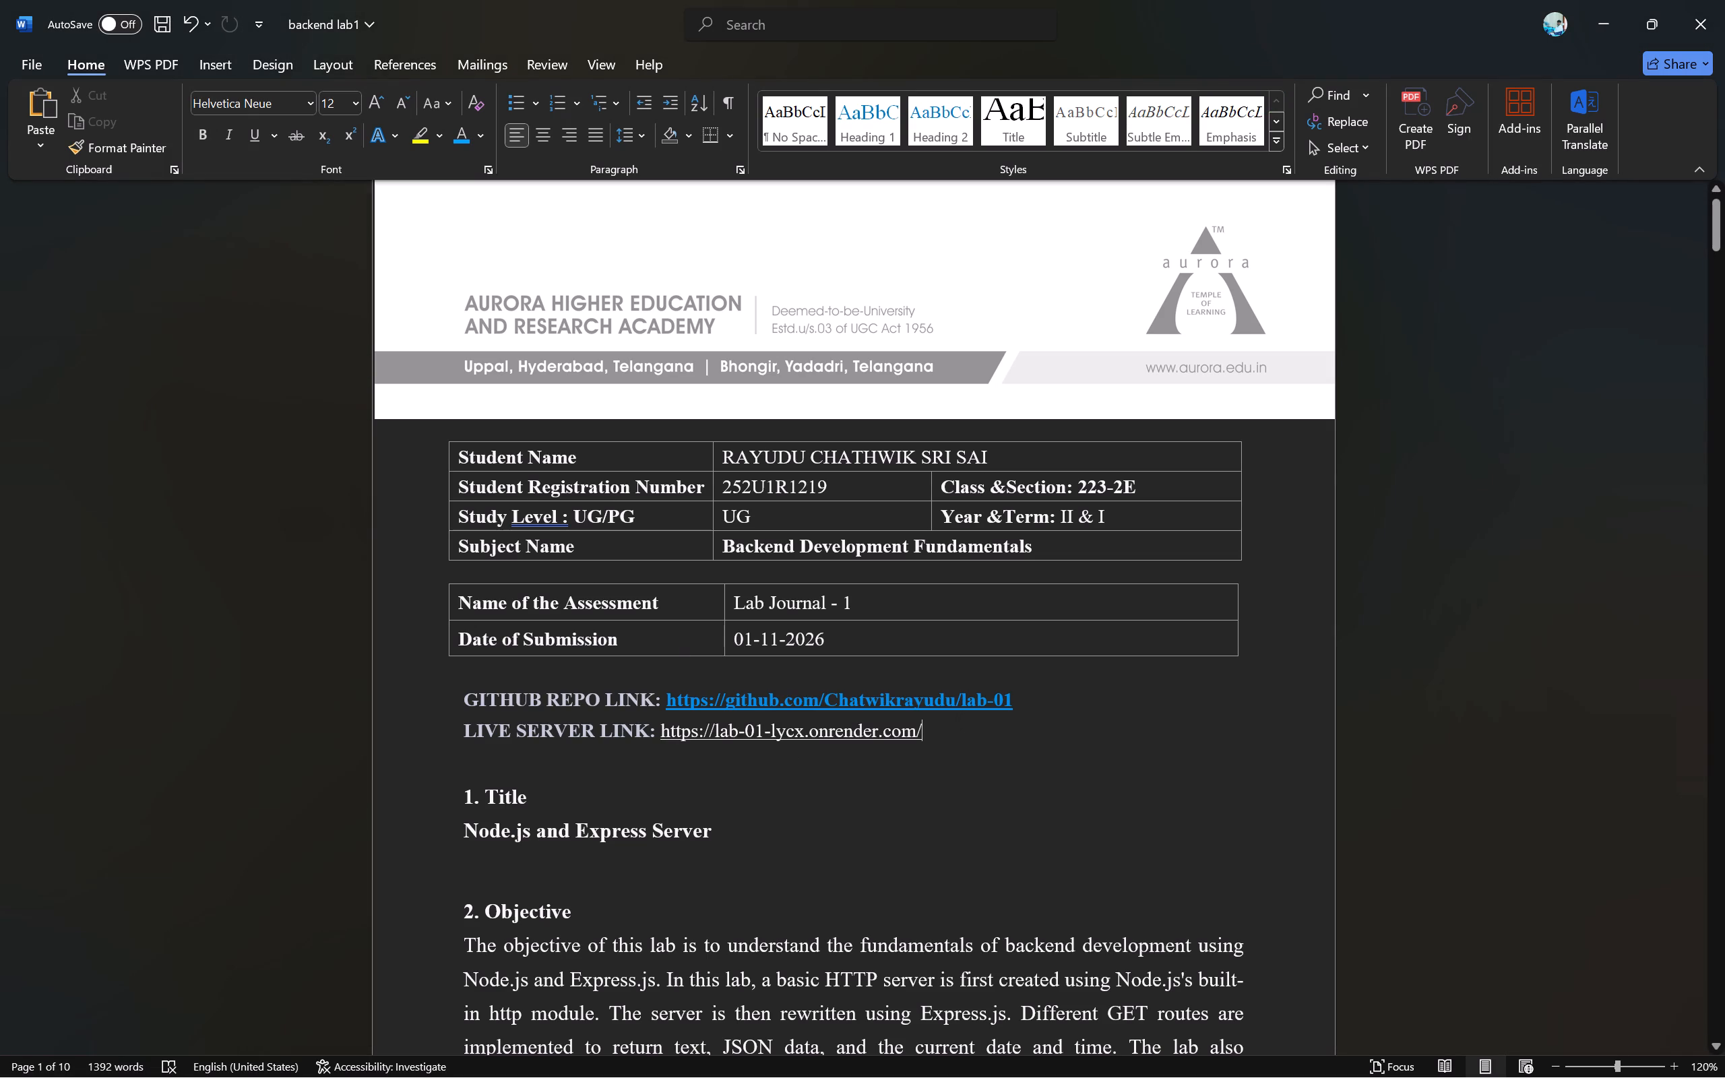
drag(961, 740, 666, 740)
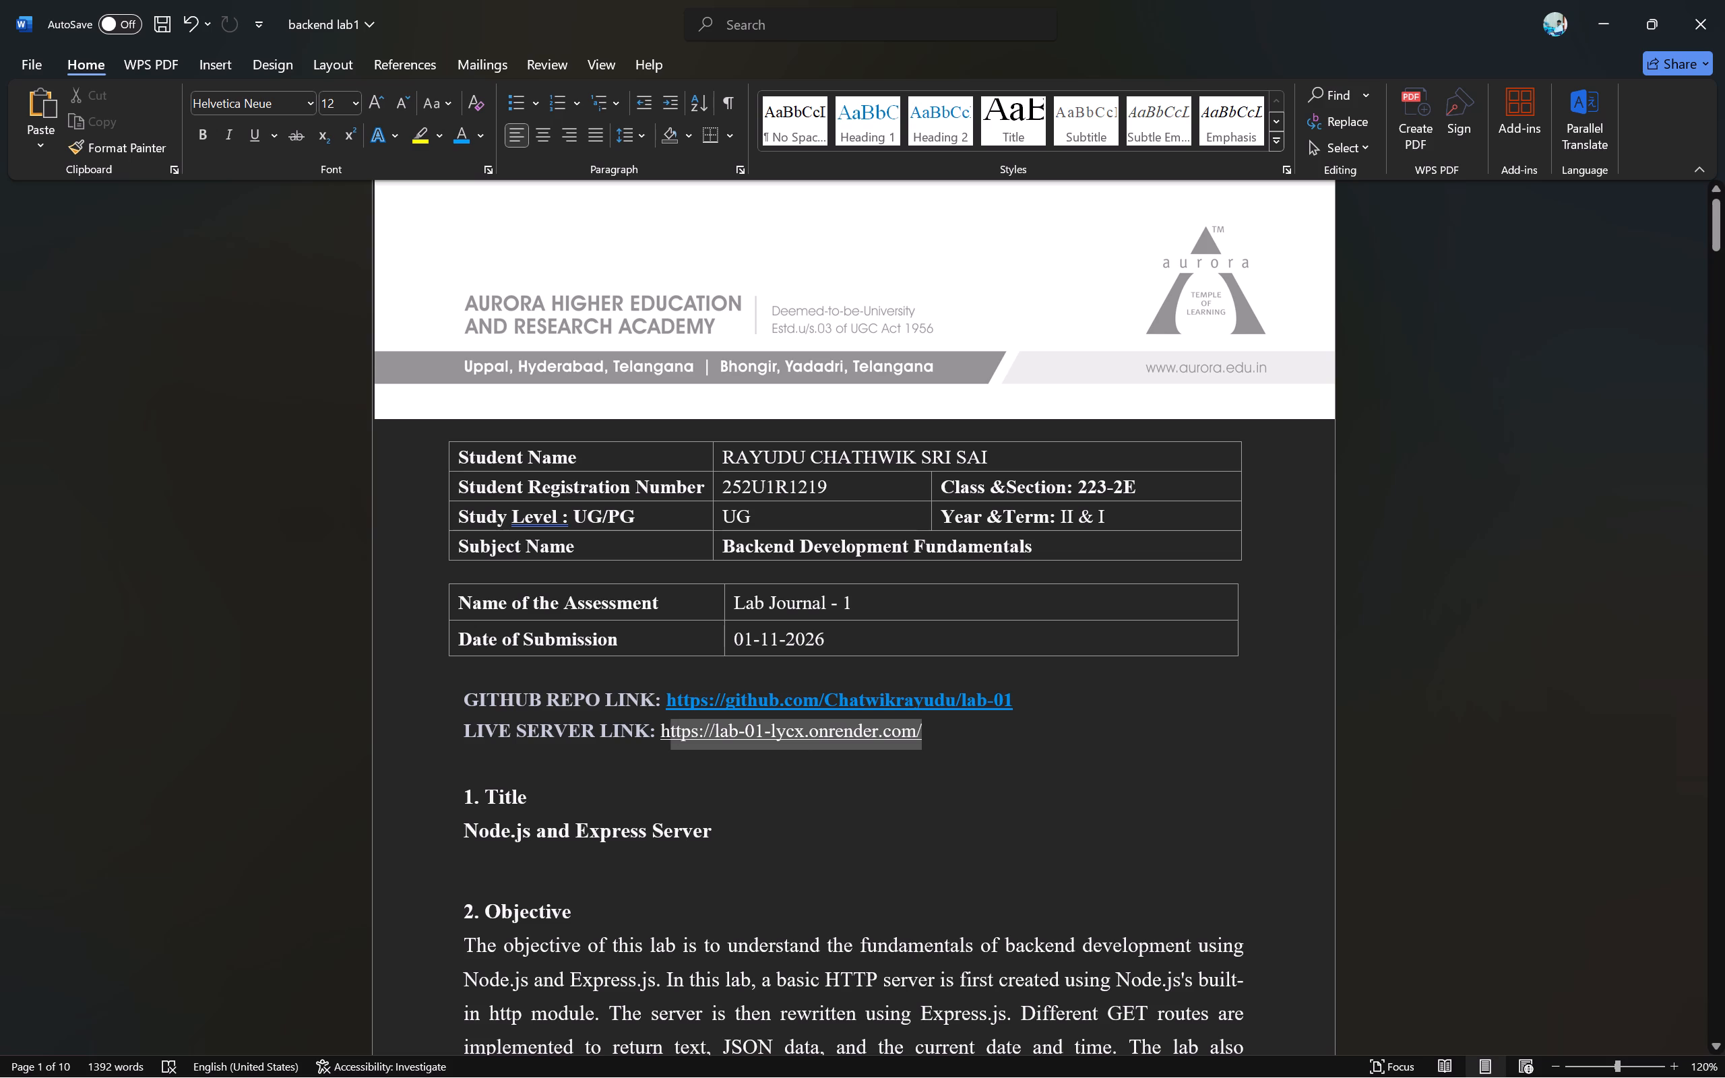
drag(666, 740, 660, 740)
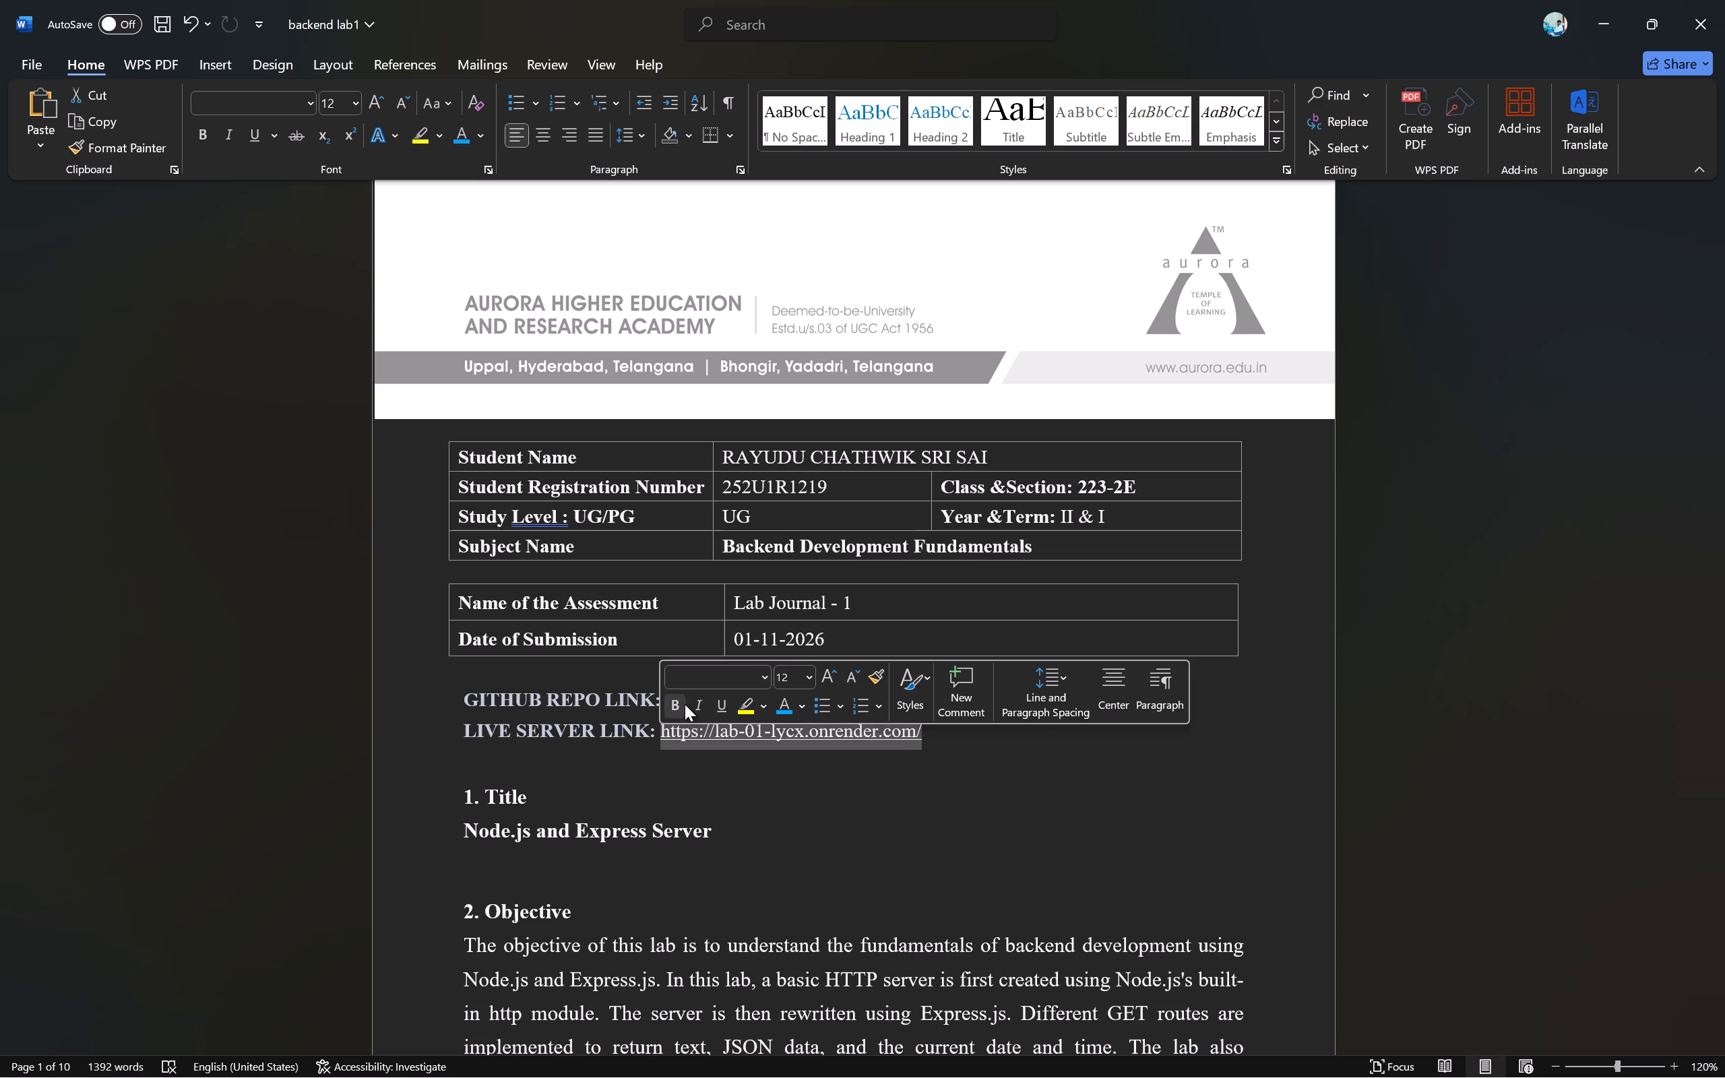
click(719, 713)
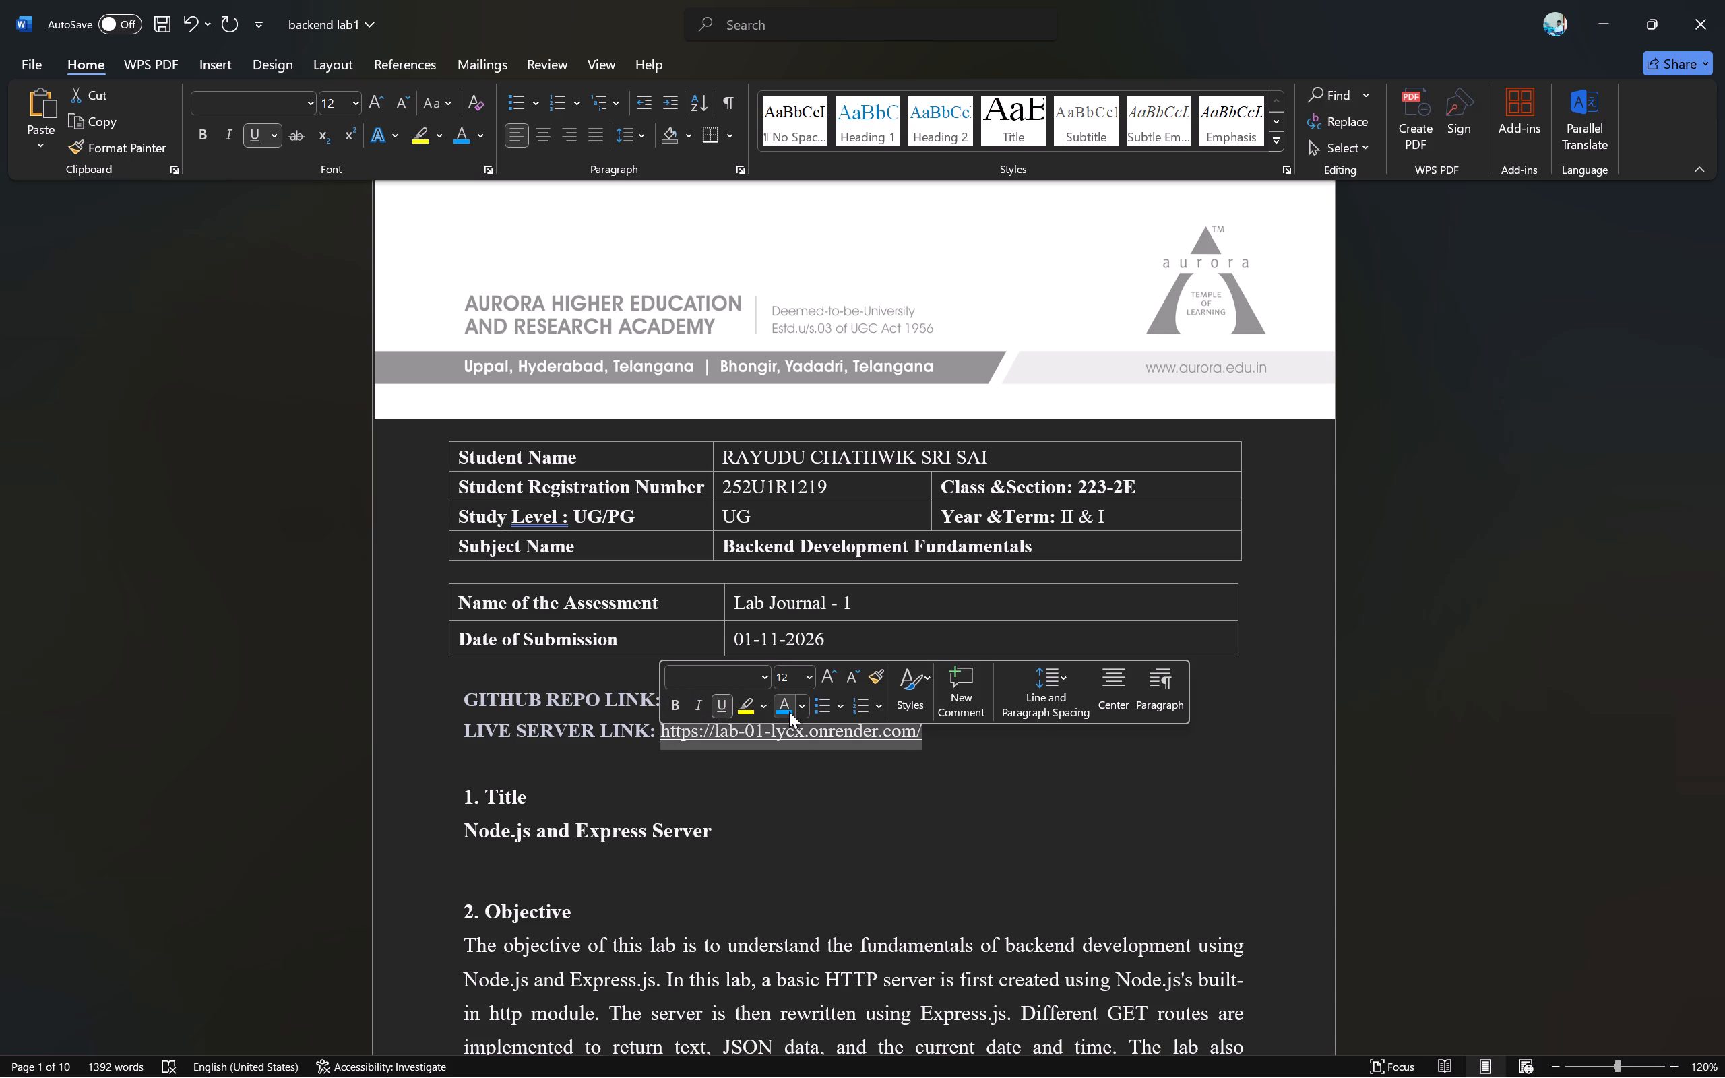
click(789, 711)
click(677, 700)
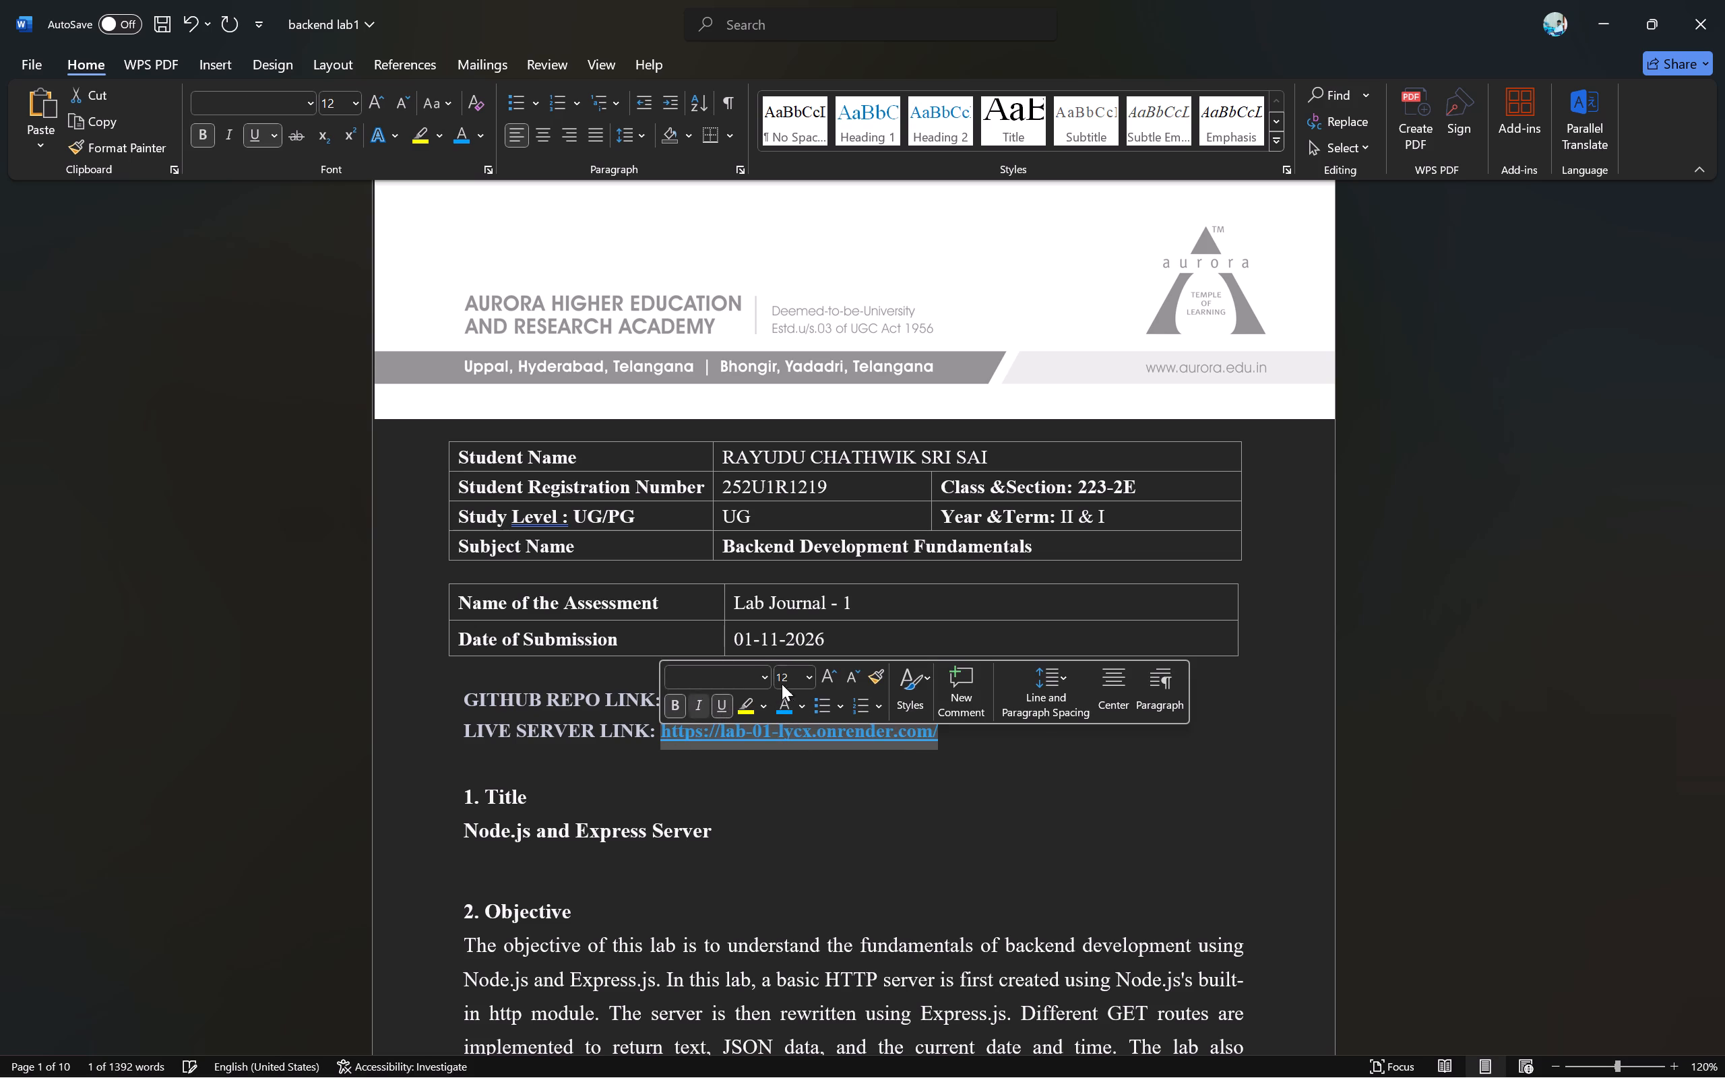
click(810, 678)
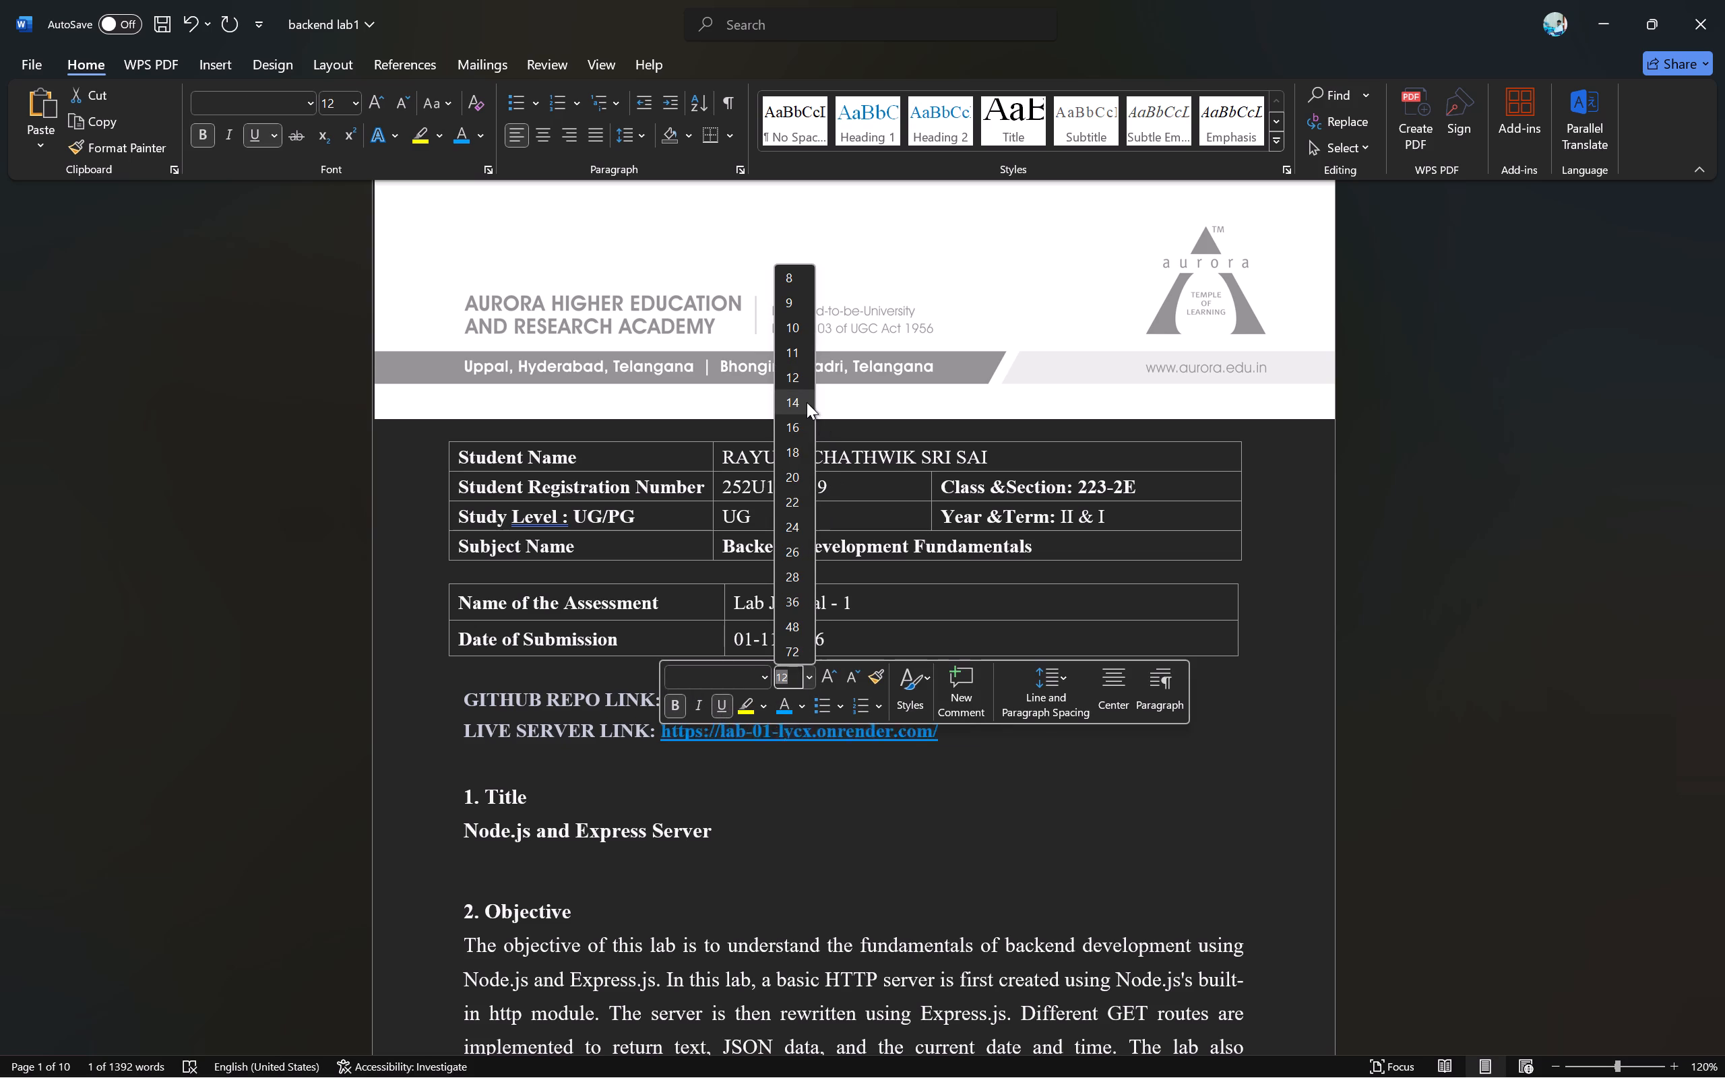
click(807, 402)
click(899, 850)
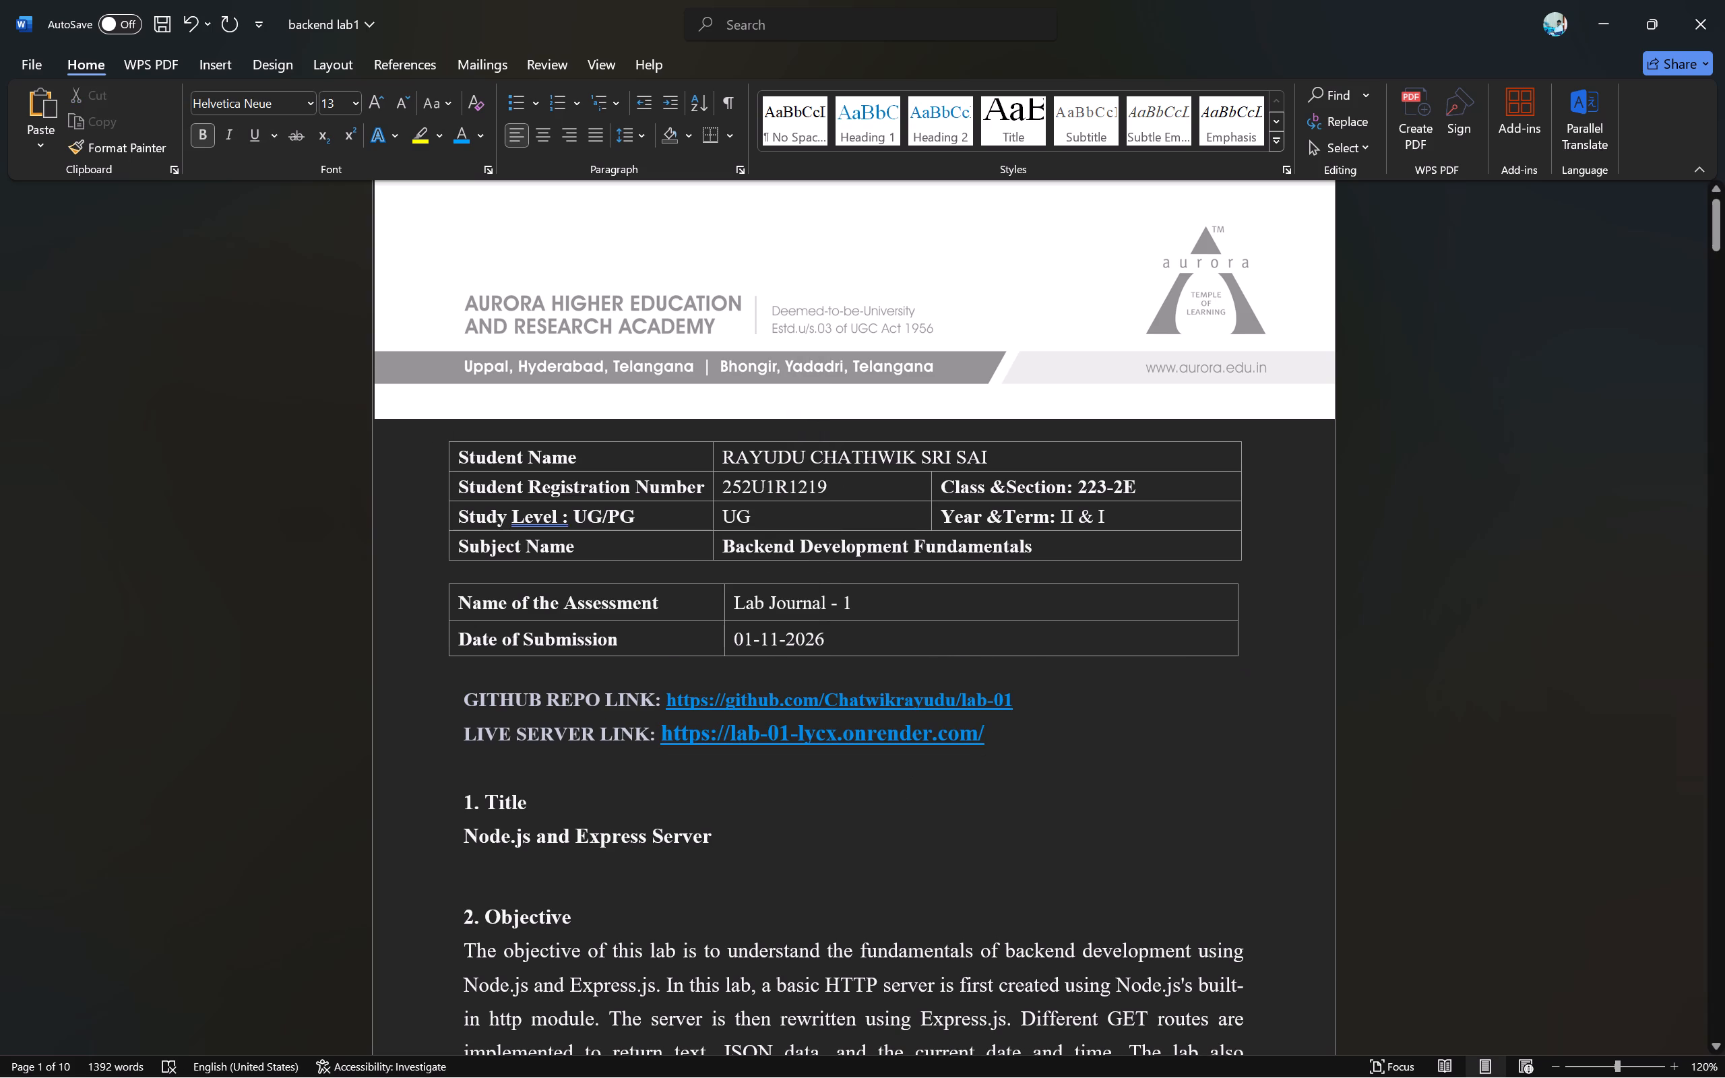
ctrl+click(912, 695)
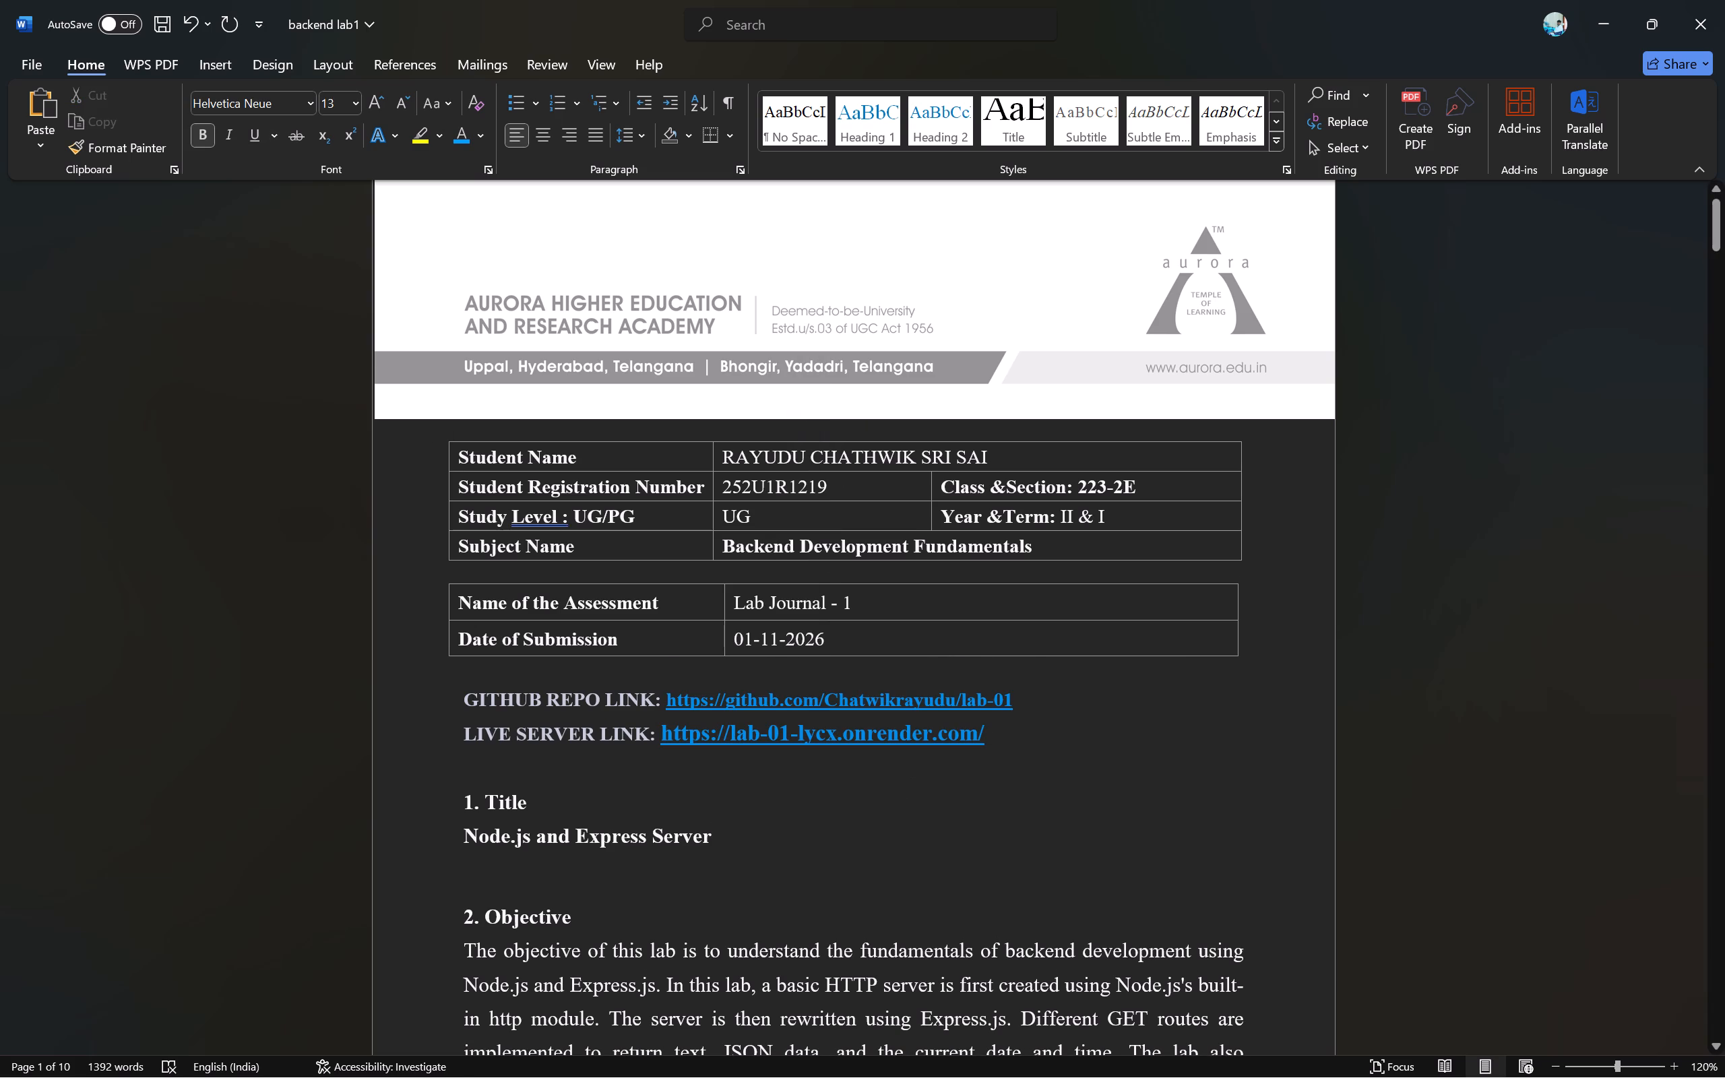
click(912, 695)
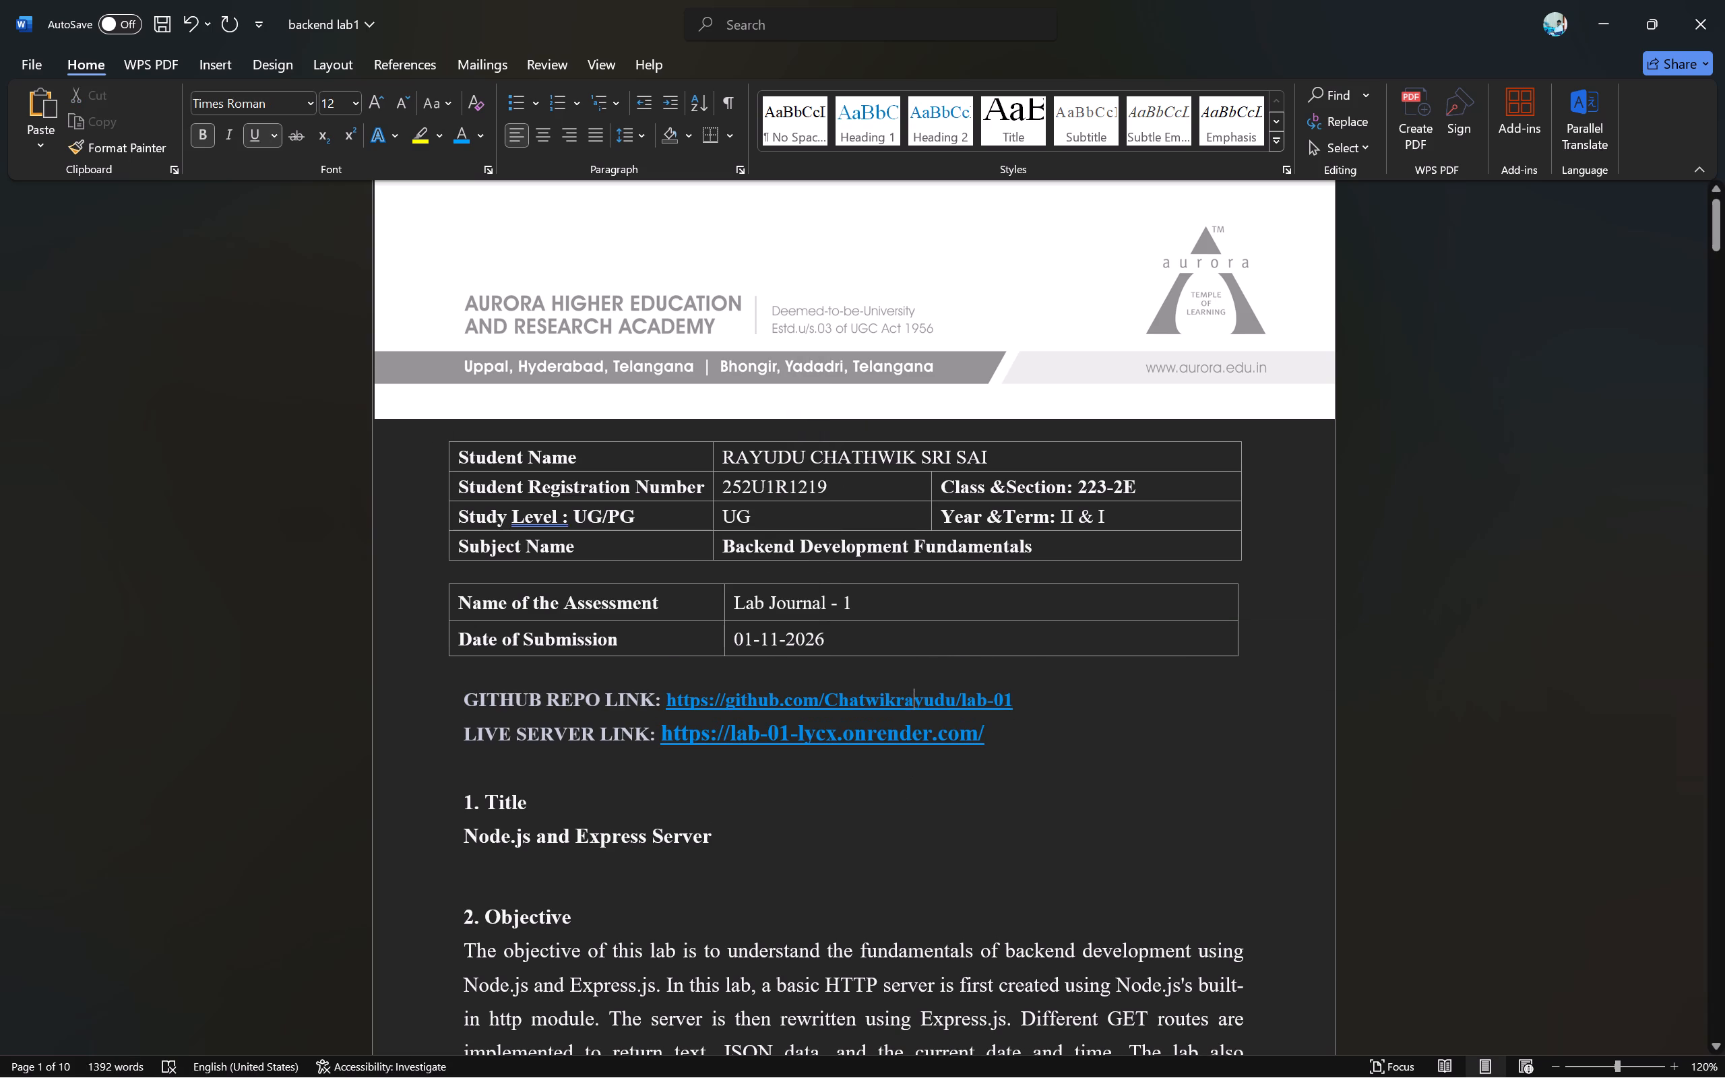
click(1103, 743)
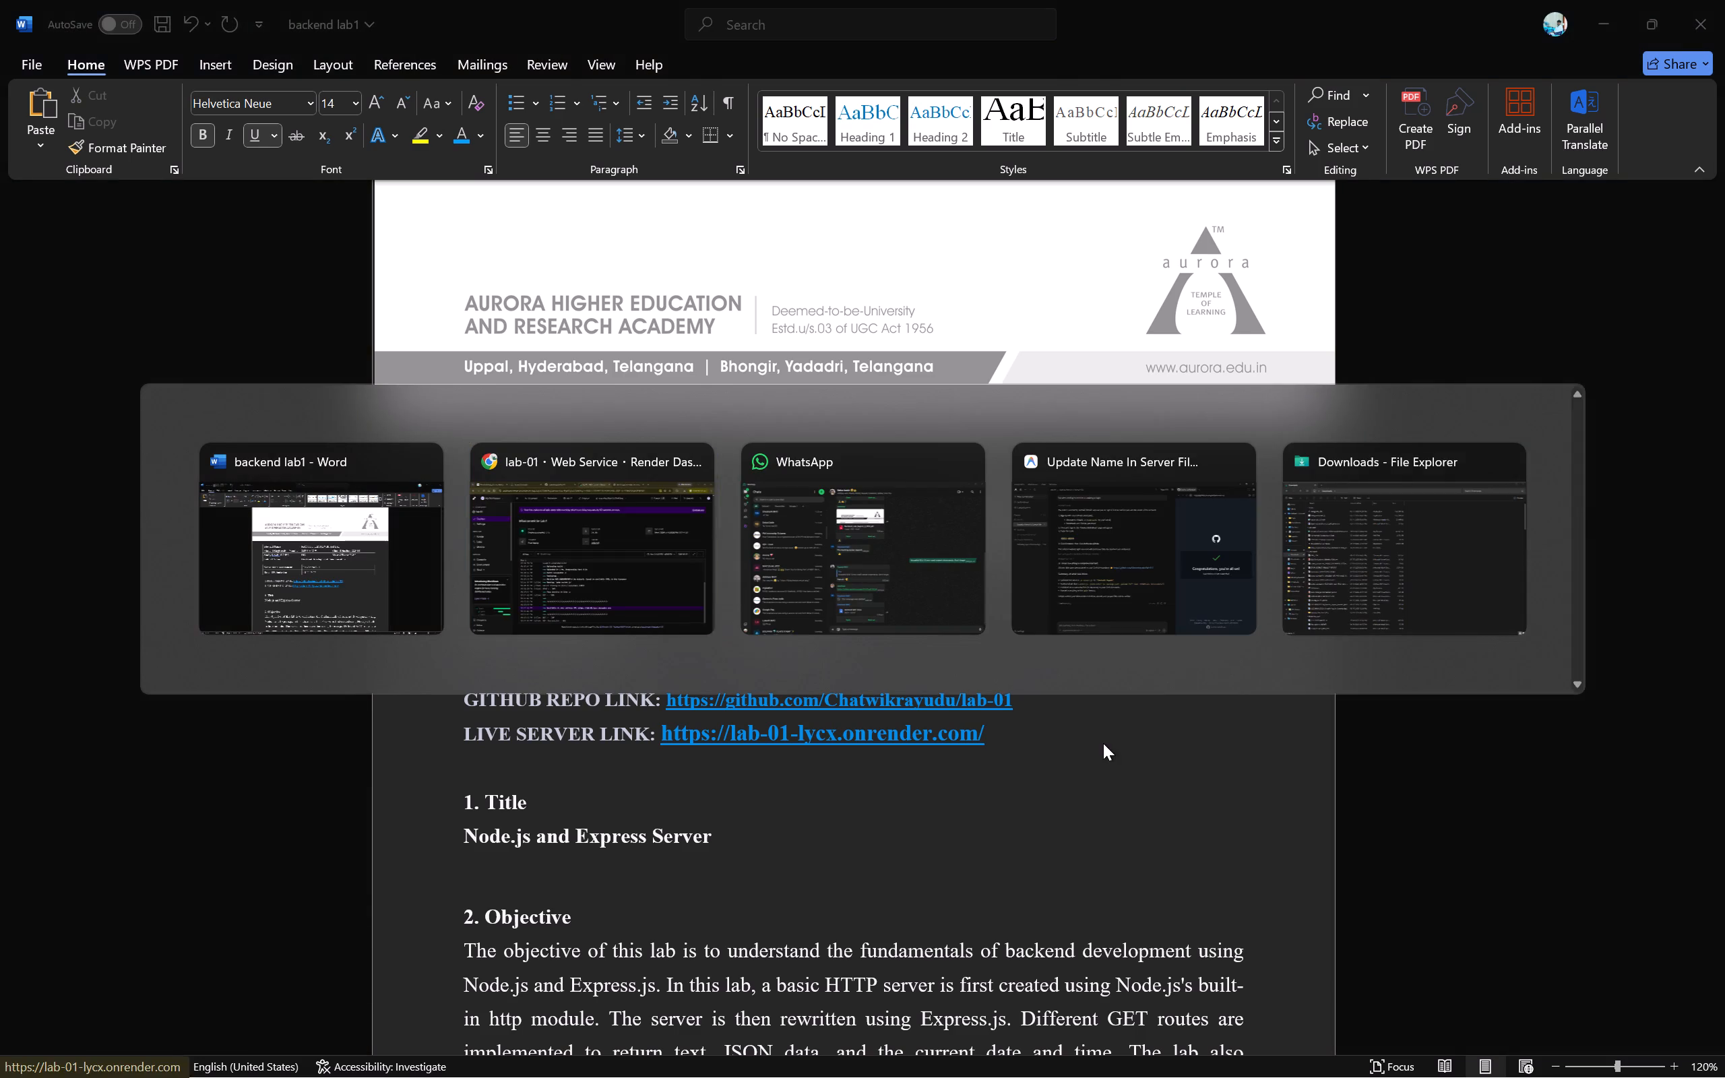
Switch to the lab-01 GitHub page in Chrome and insert its address as a link at the end of the GITHUB REPO LINK line in Word.
click(648, 16)
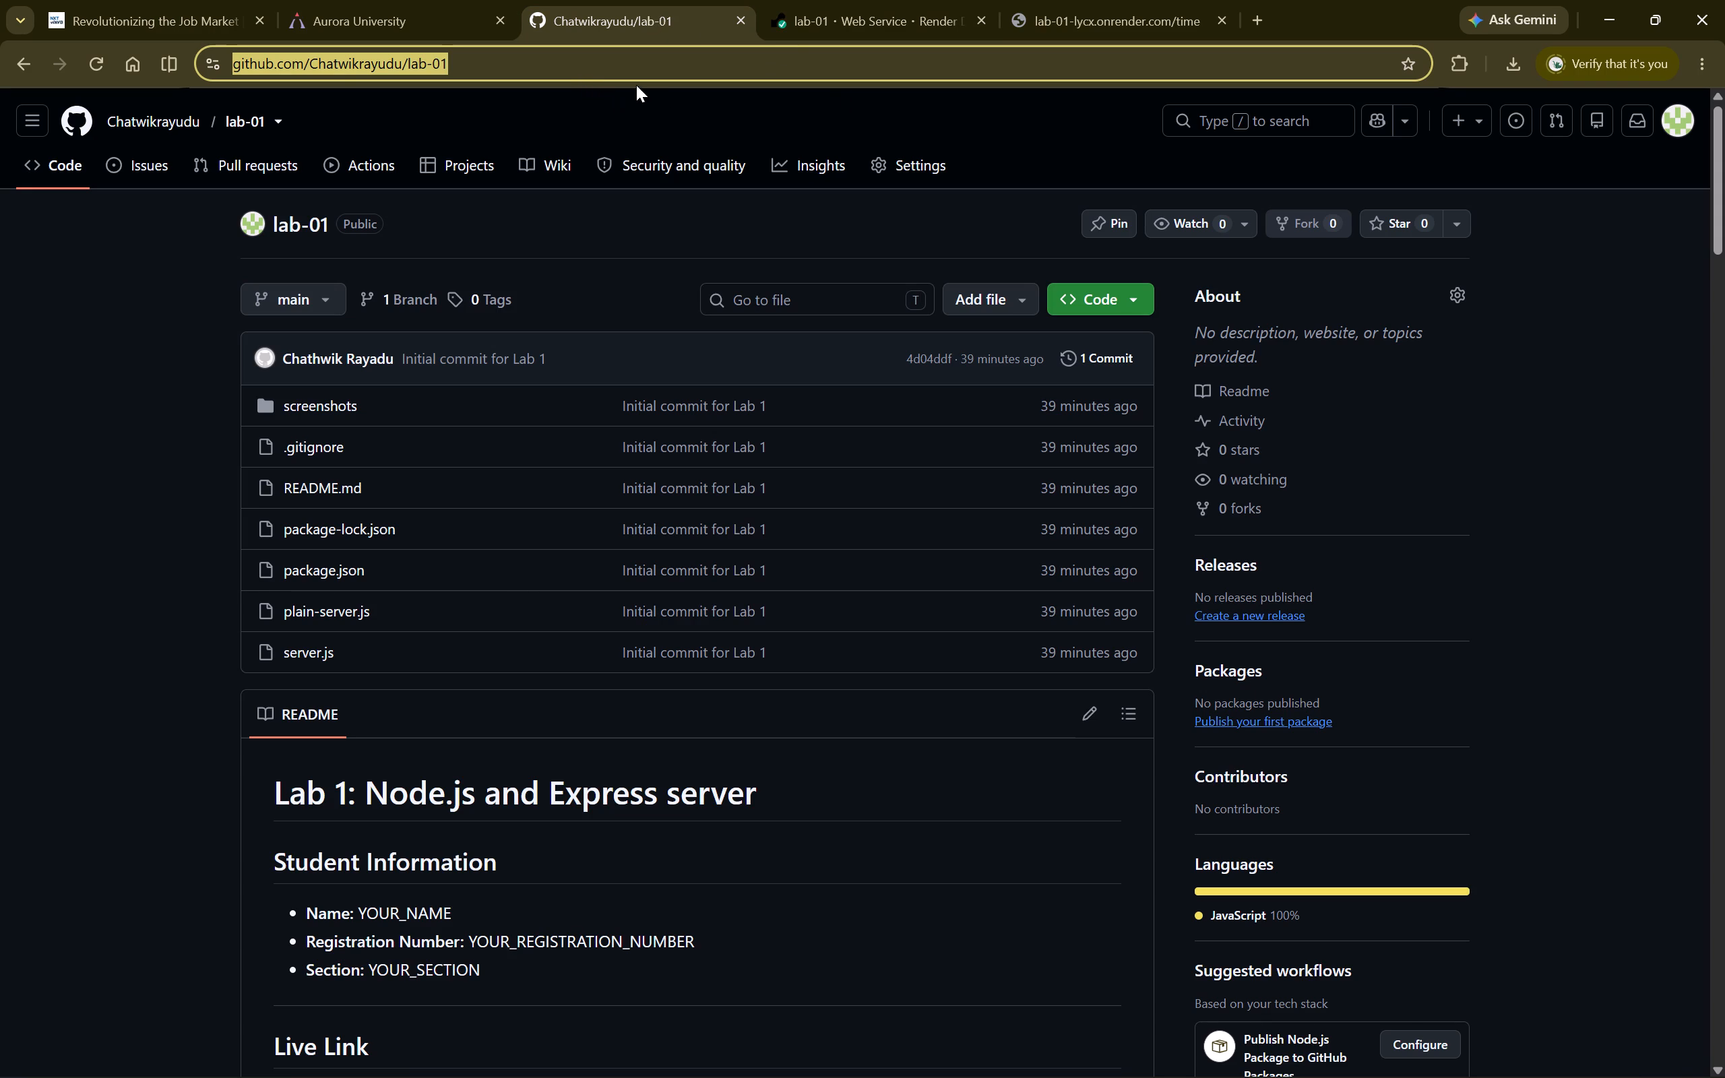
click(541, 54)
triple_click(541, 54)
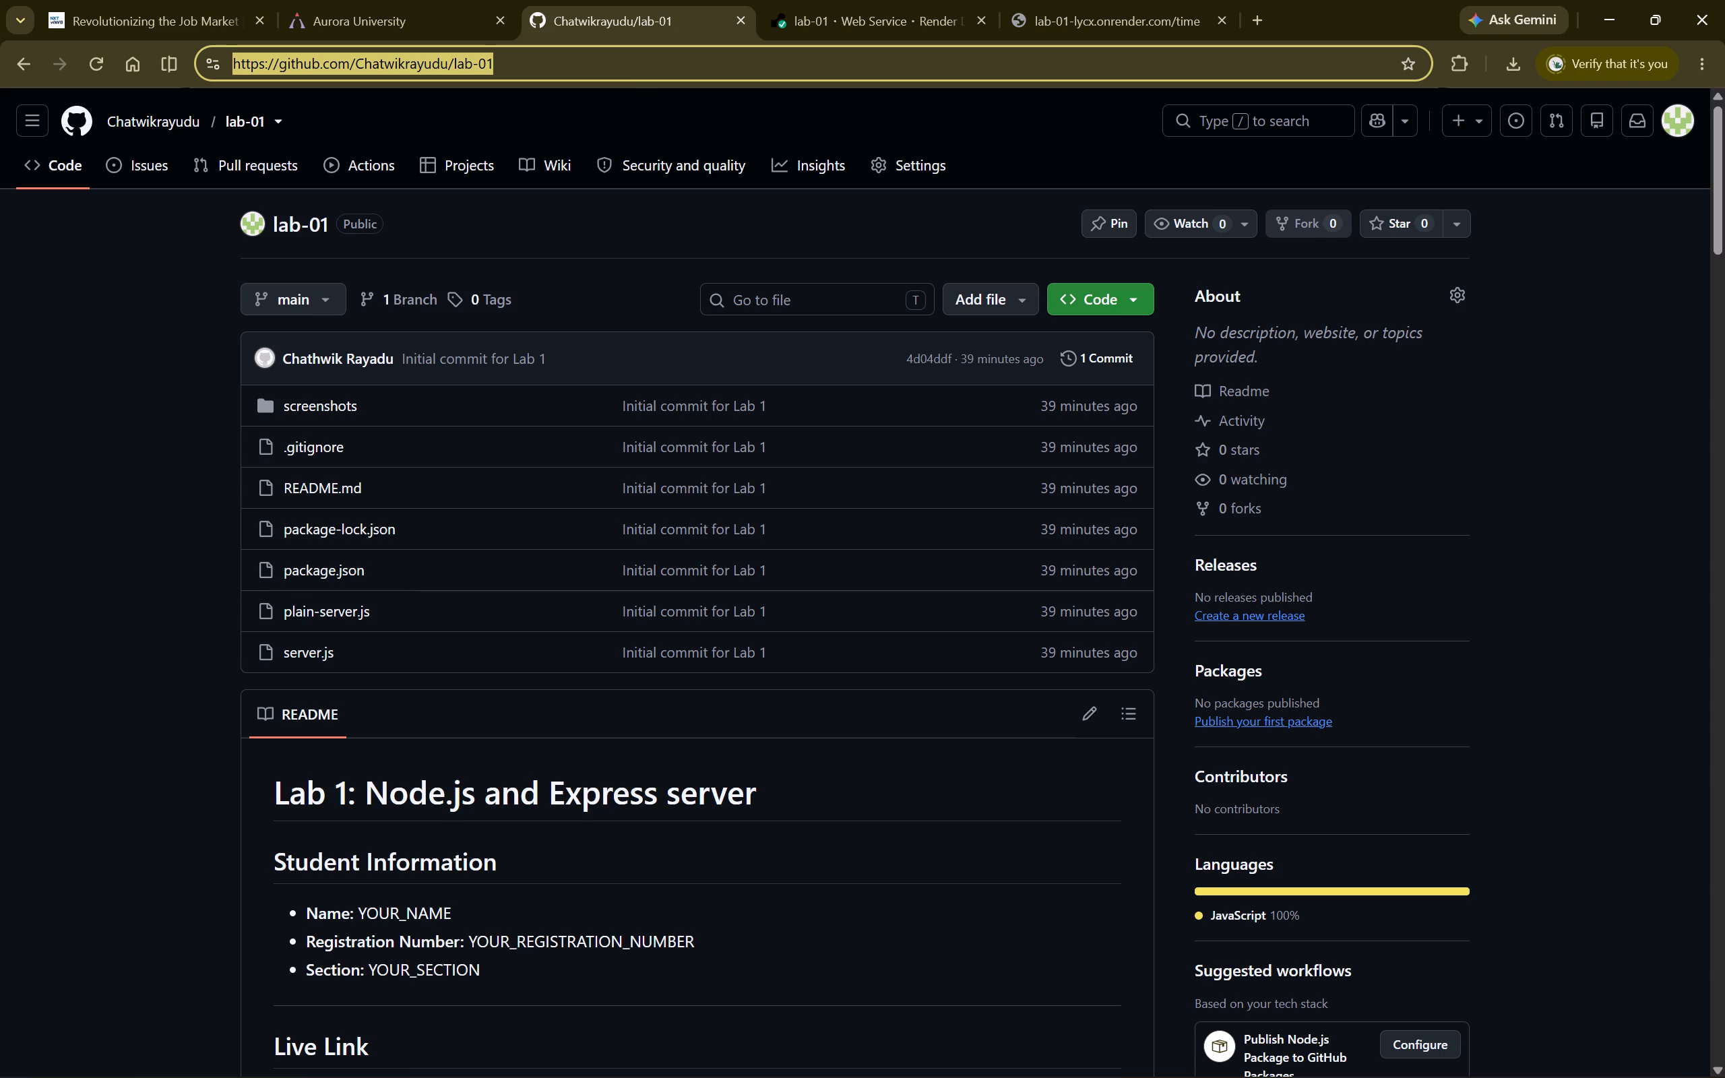
key(ctrl+c)
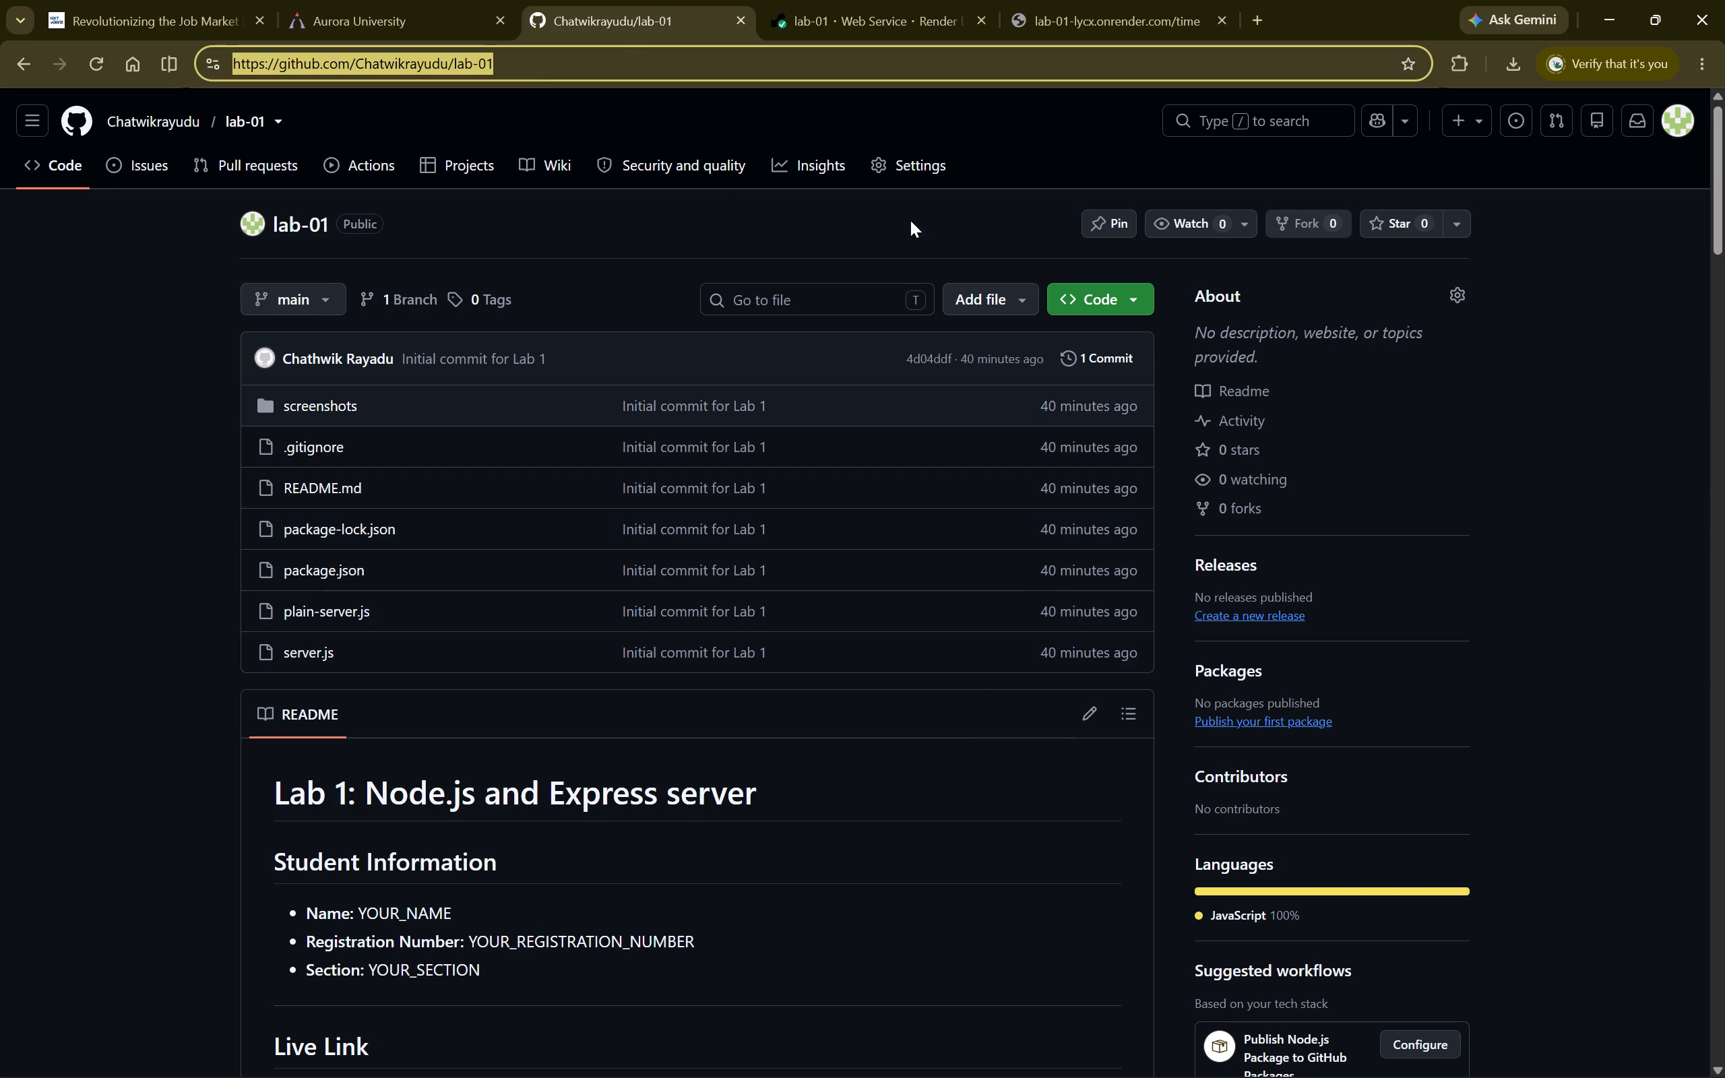
click(539, 61)
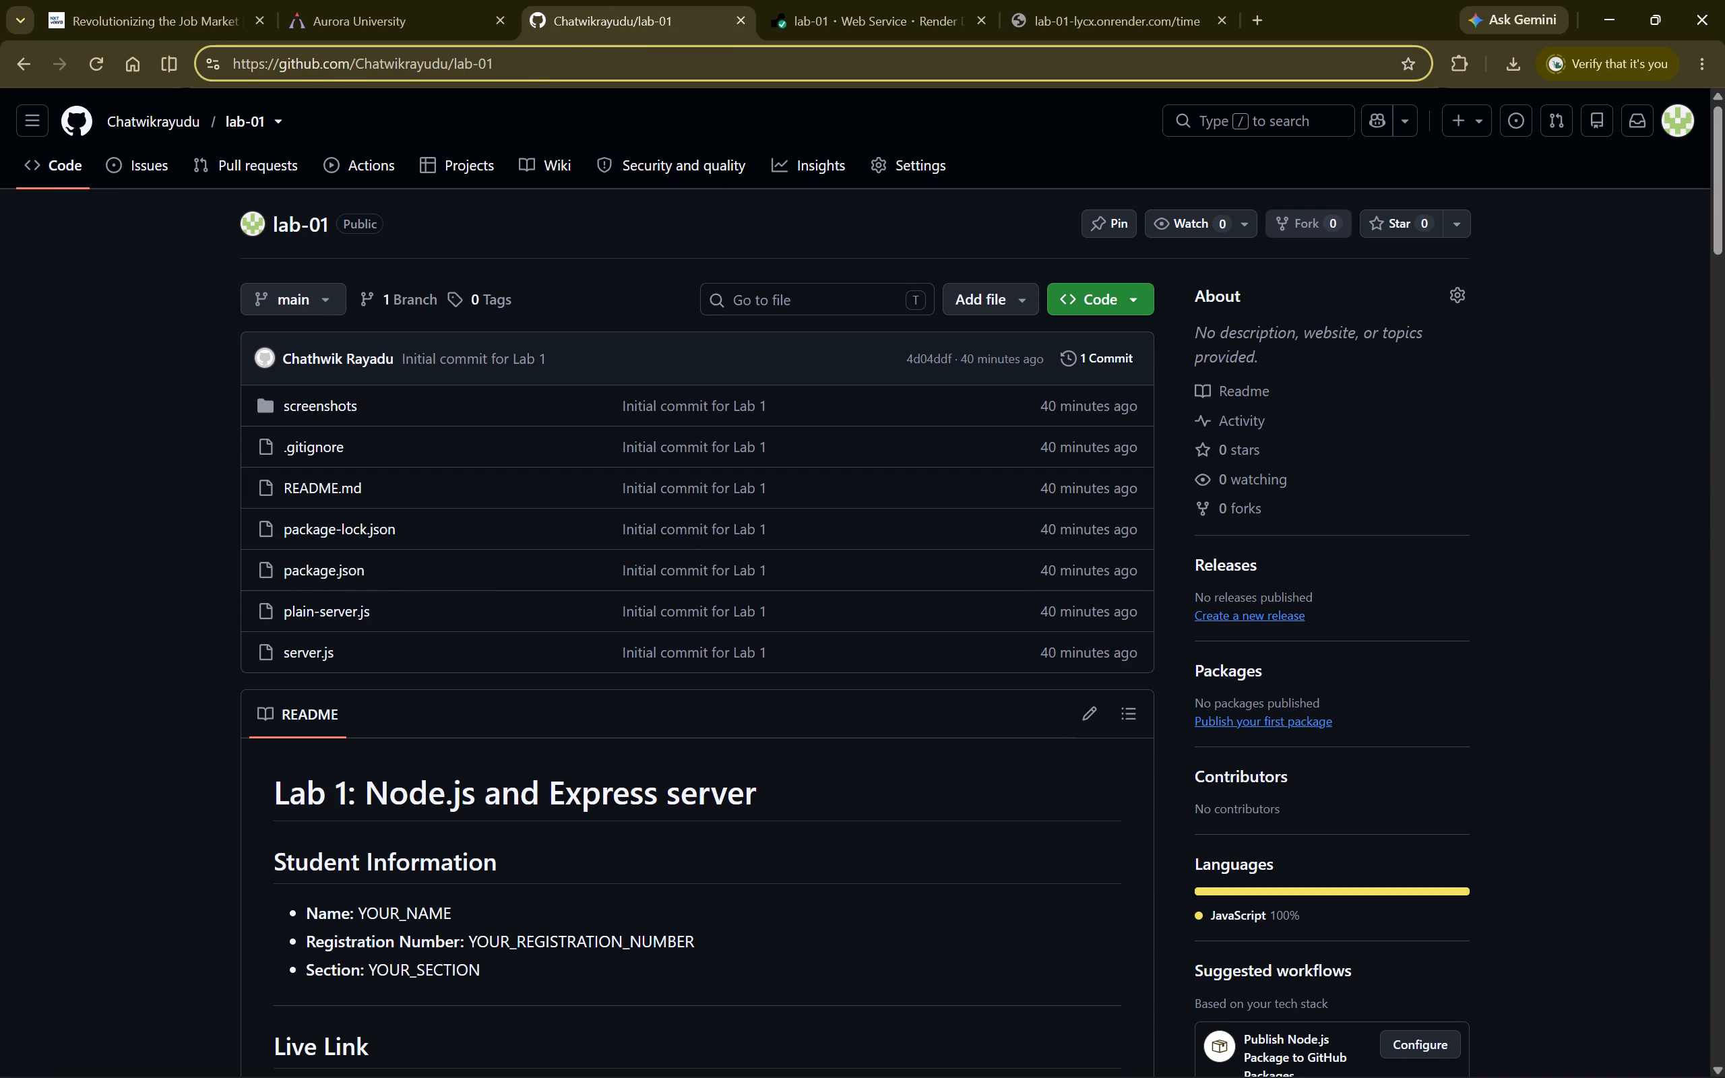
double_click(526, 62)
double_click(526, 62)
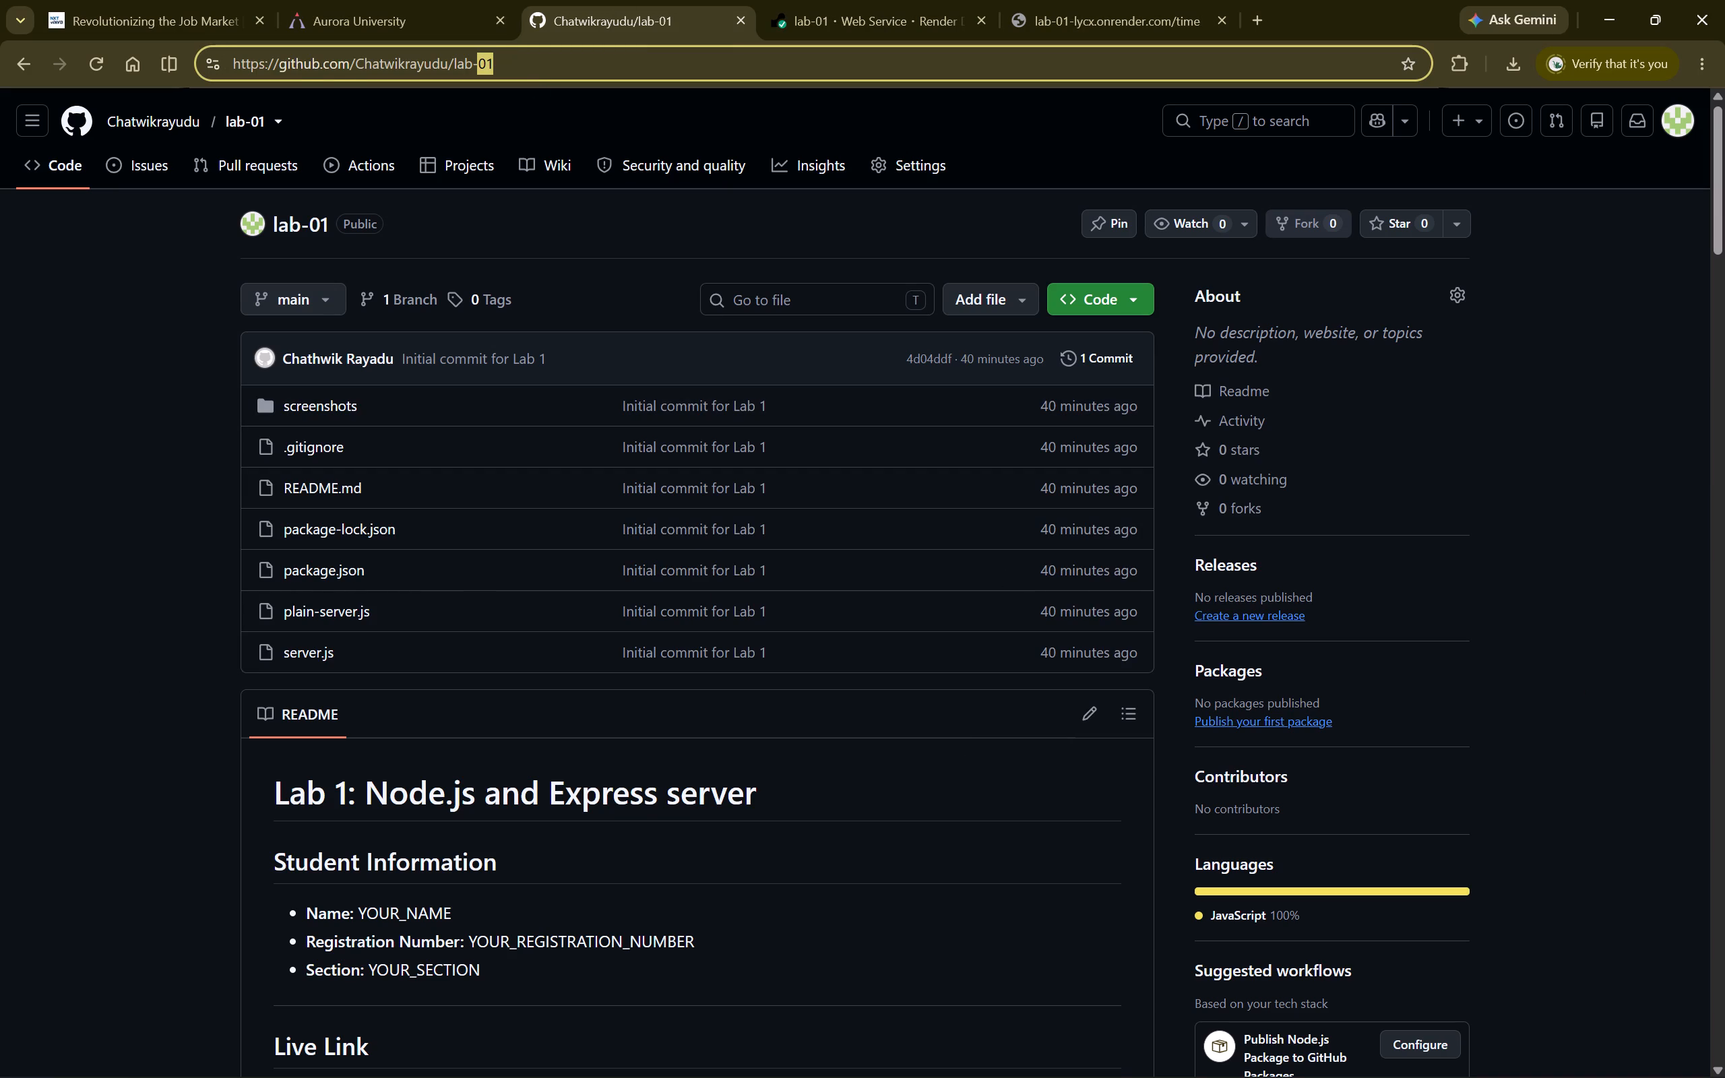
triple_click(526, 62)
drag(433, 56, 532, 121)
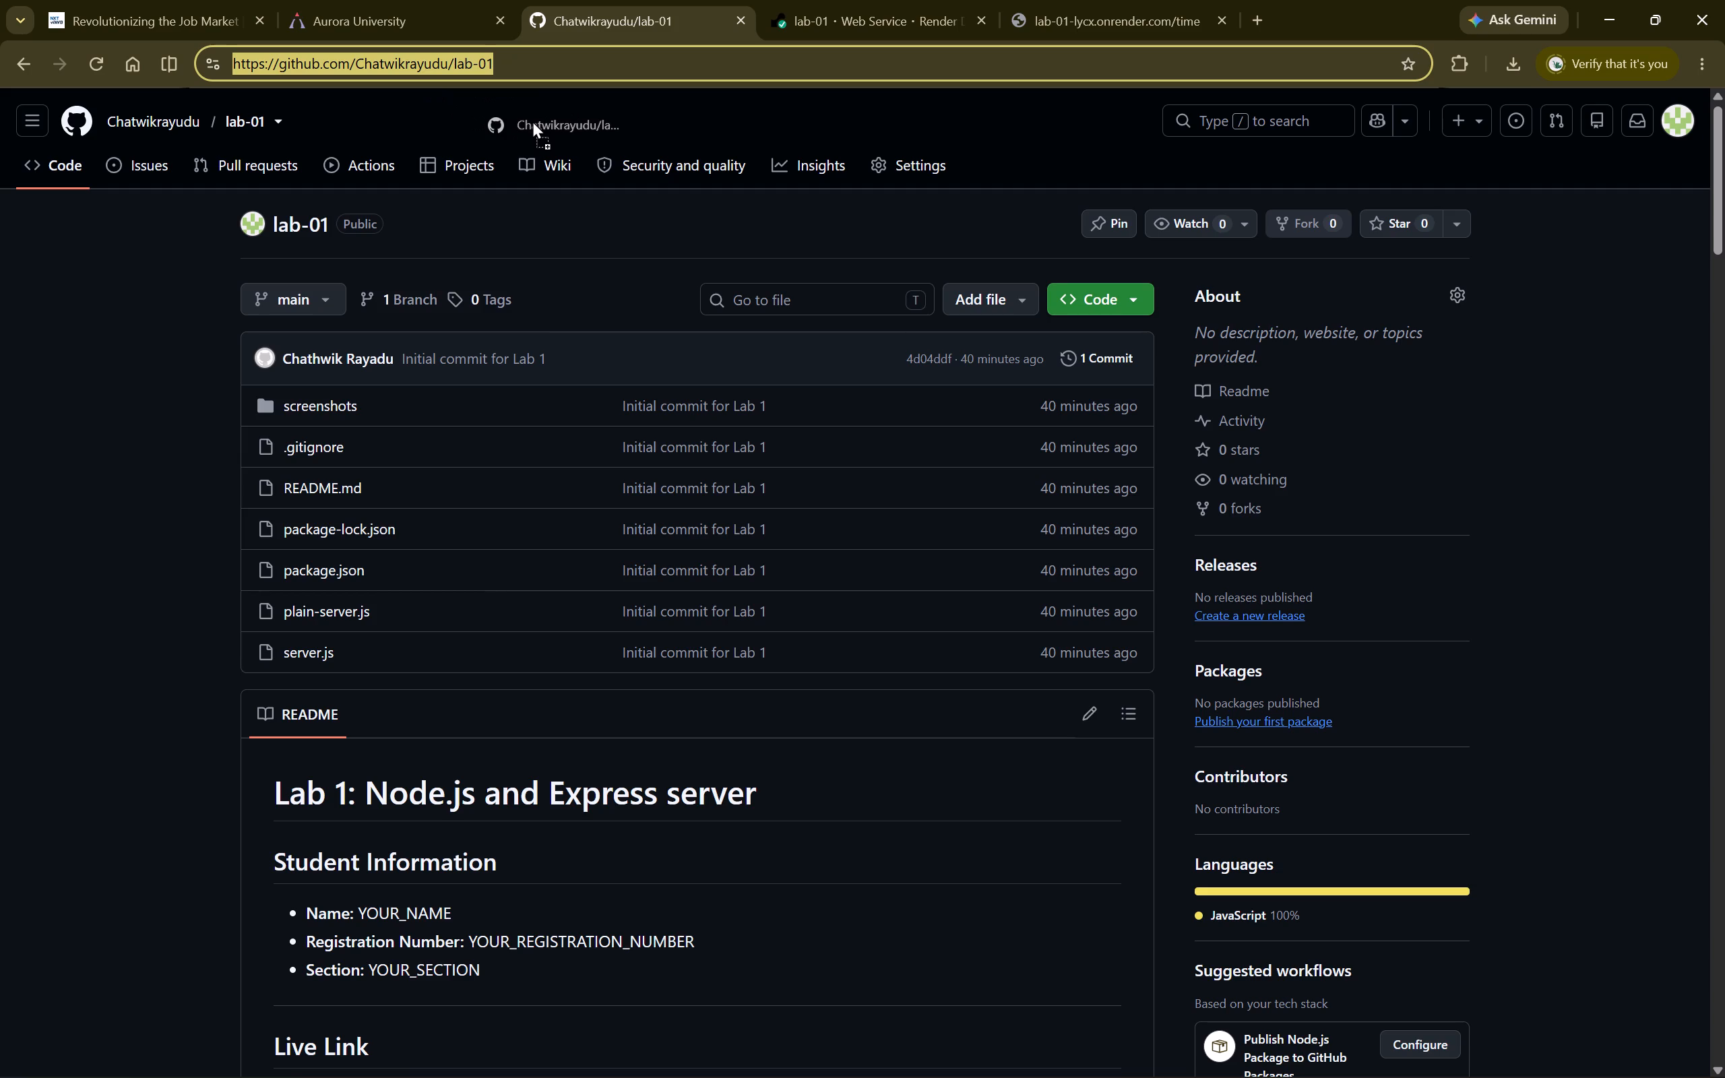
drag(532, 121, 1007, 582)
key(alt+Tab)
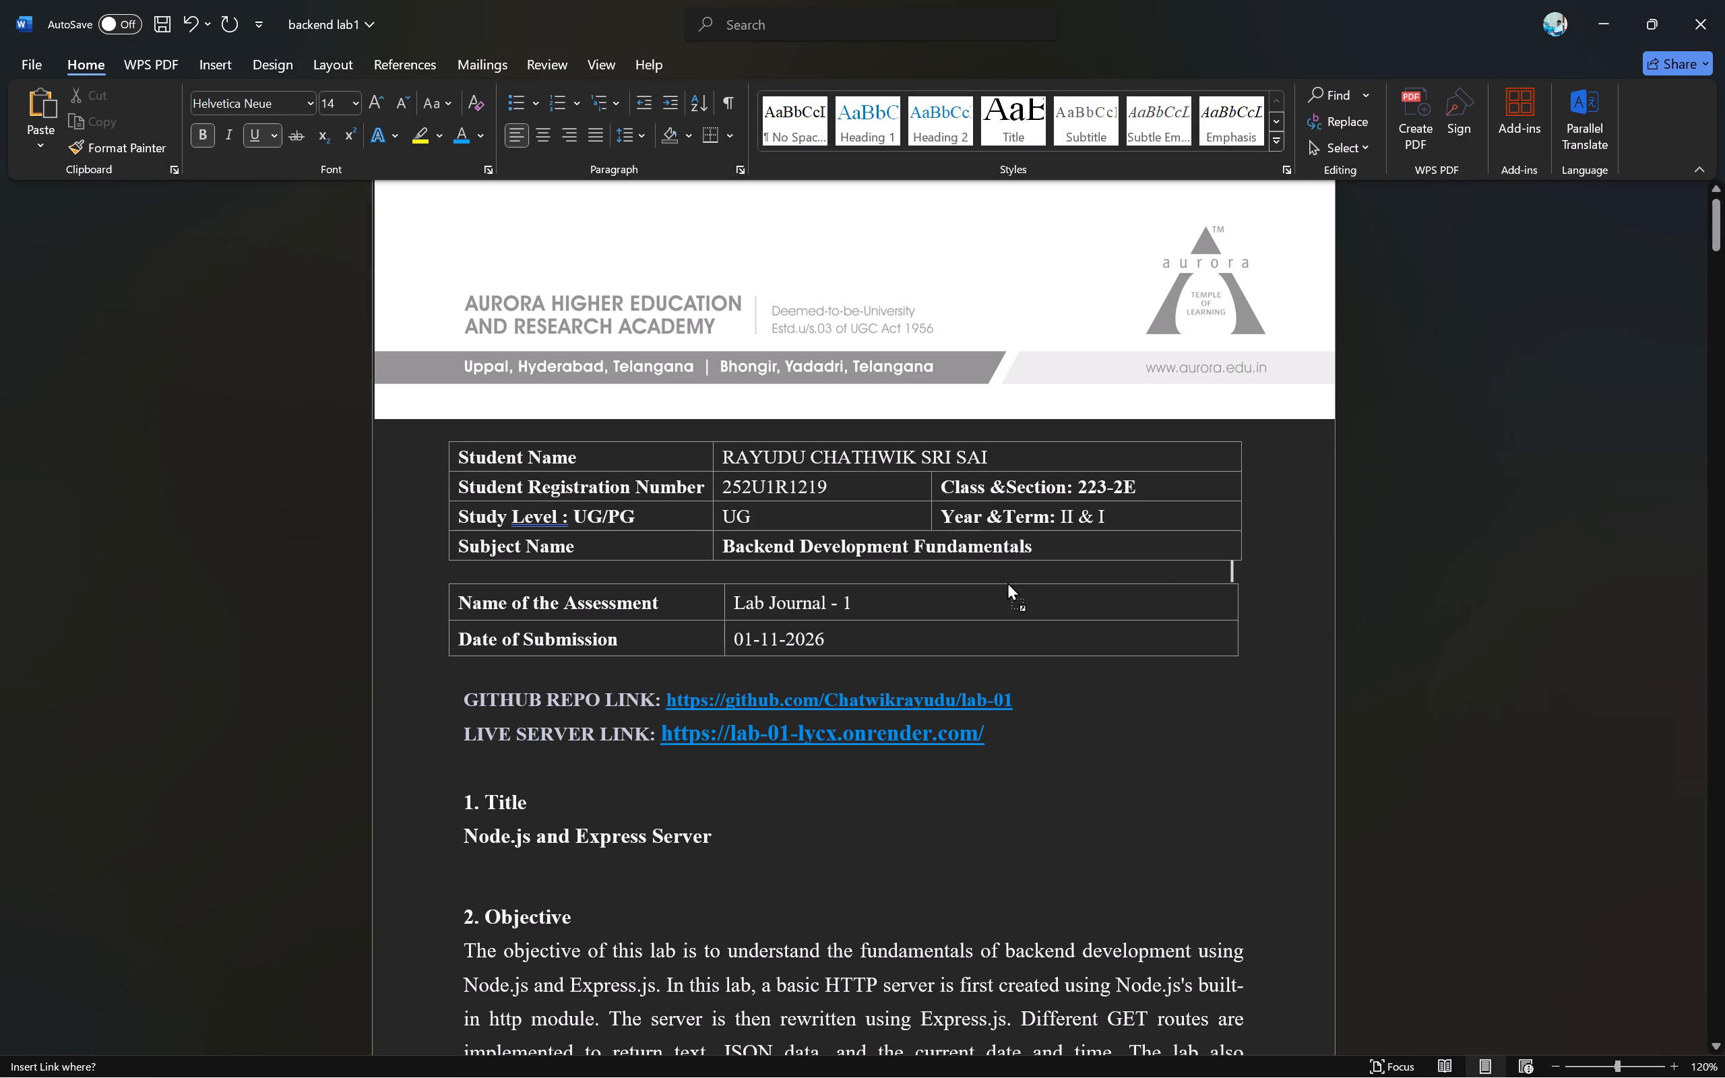
drag(1007, 582, 1020, 697)
drag(1020, 697, 1013, 686)
drag(1013, 686, 1009, 690)
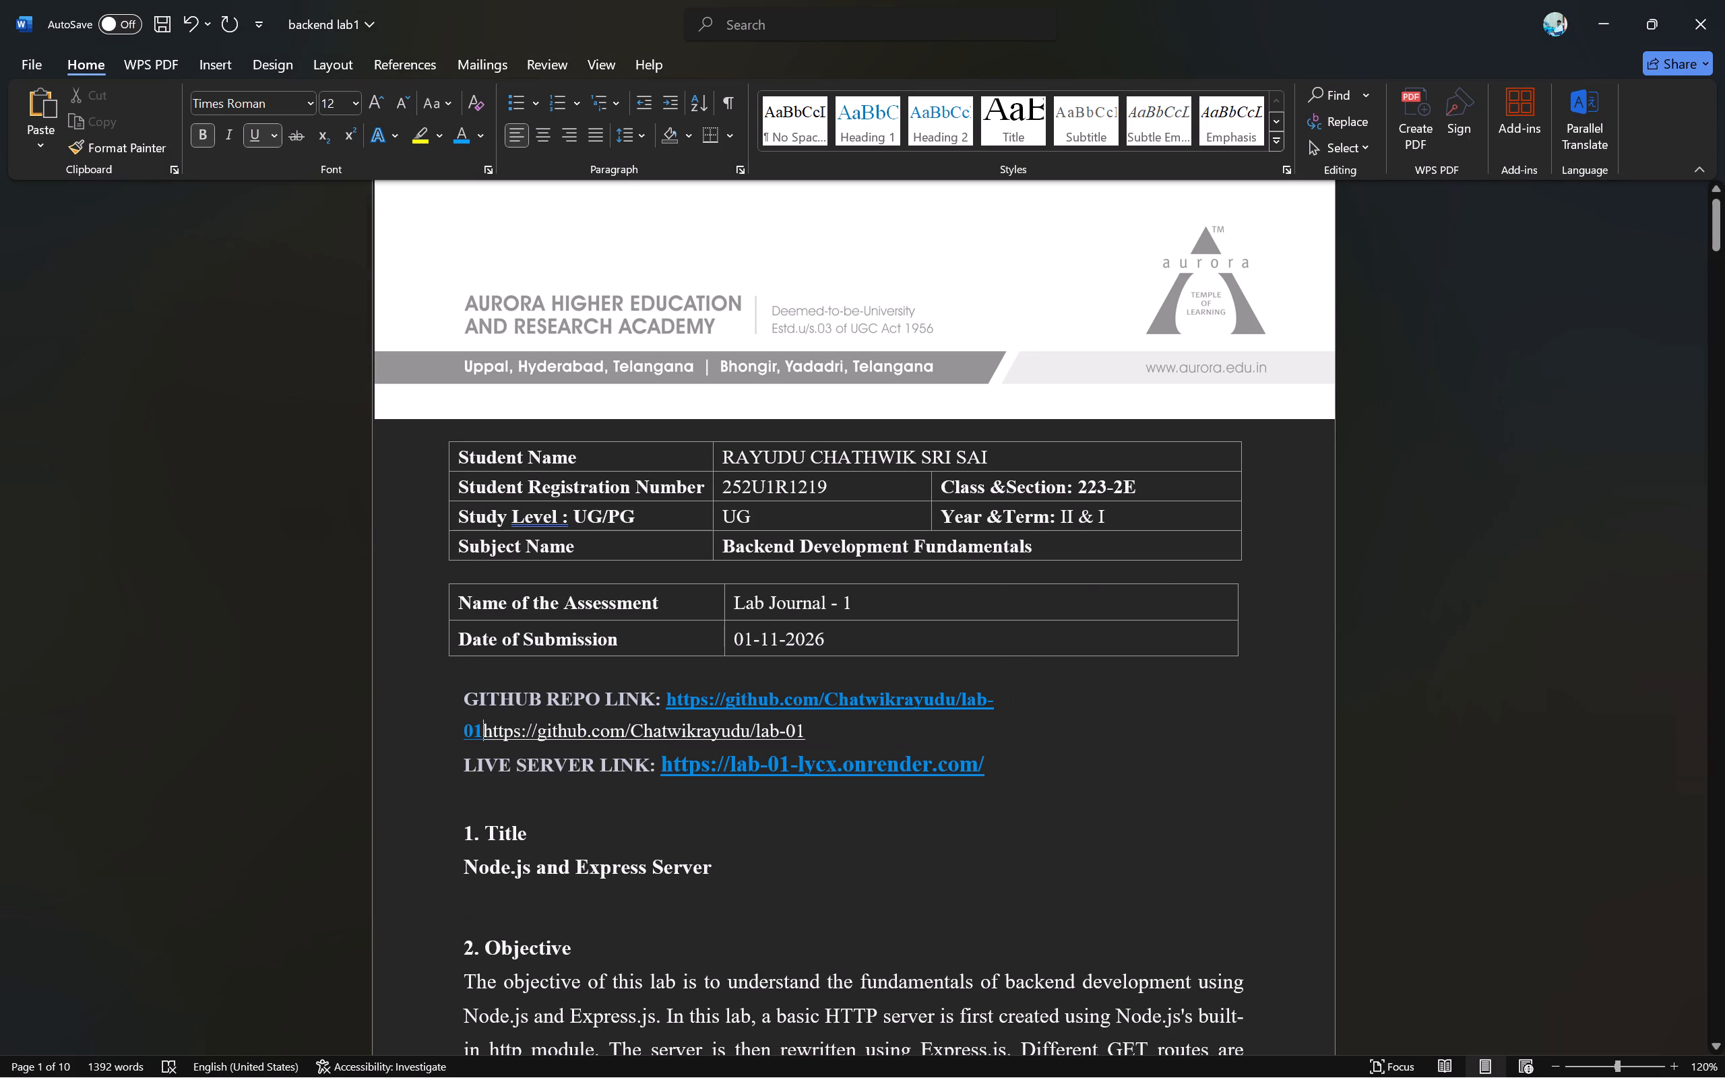
Delete the old blue repository address after GITHUB REPO LINK, keeping the newly inserted link.
key(ctrl+BackSpace)
key(ctrl+BackSpace)
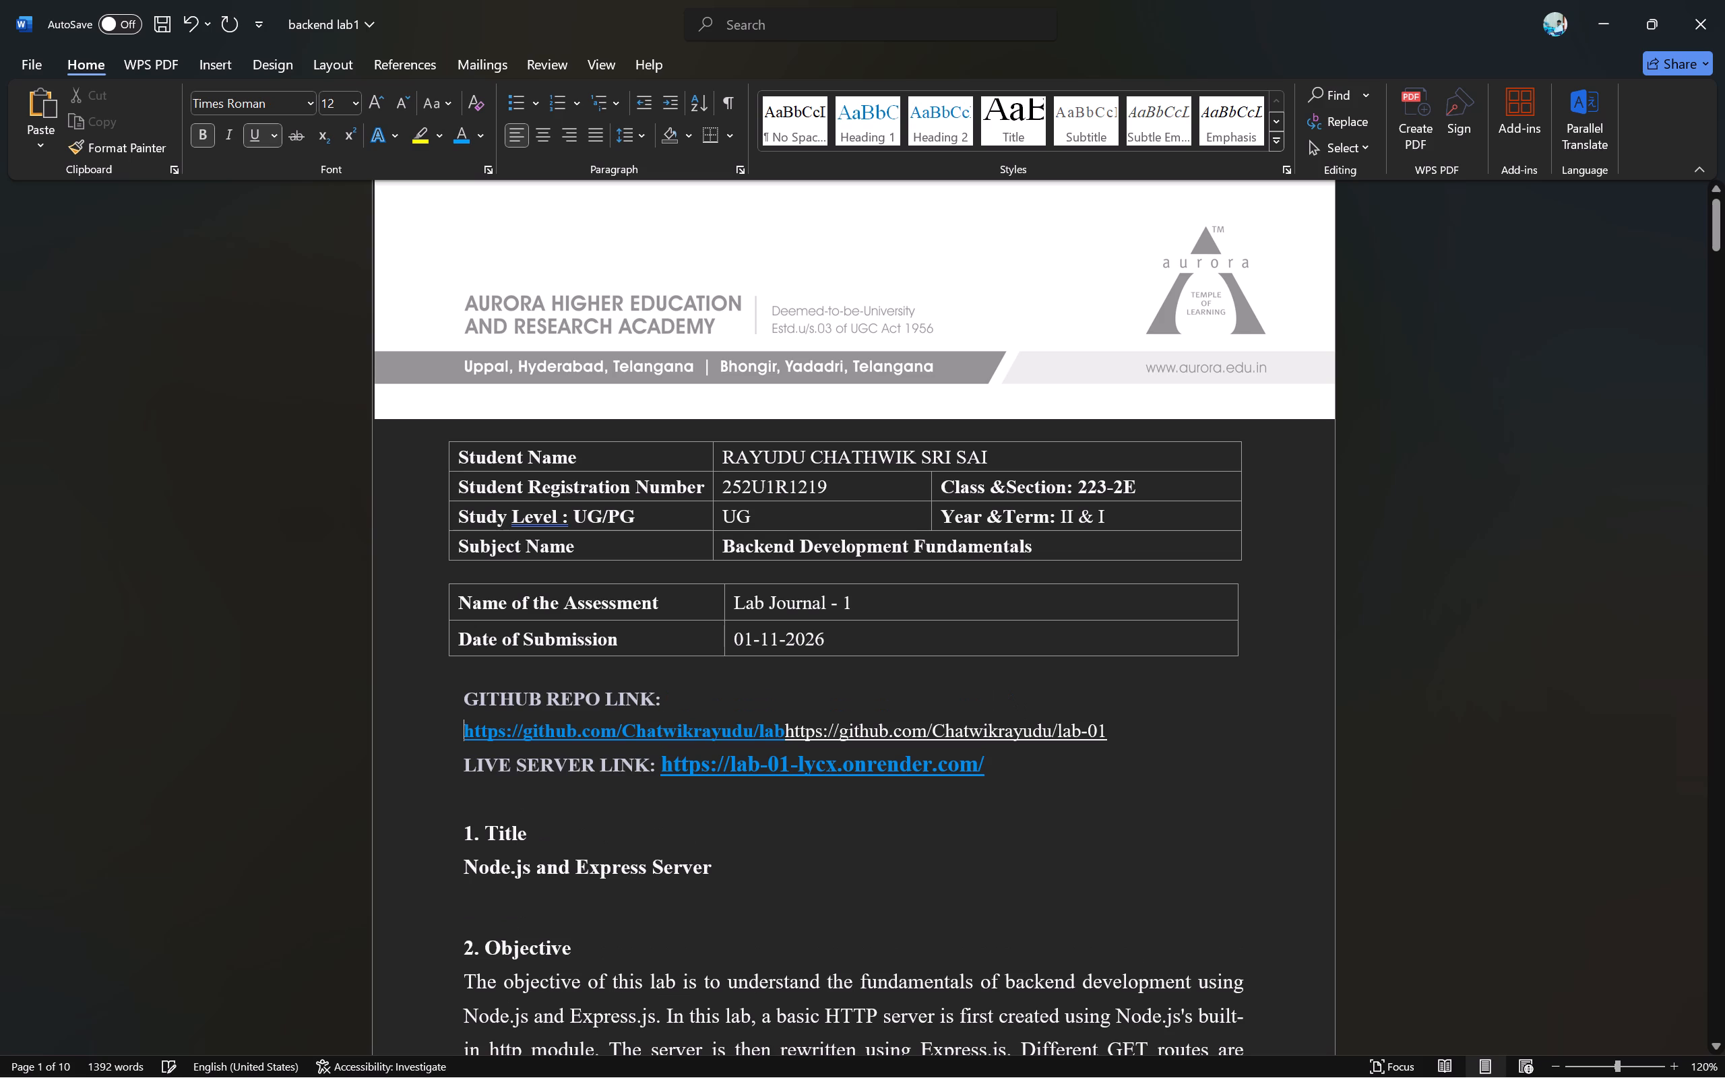
key(ctrl+BackSpace)
key(ctrl+BackSpace)
key(ctrl+BackSpace)
key(ctrl+BackSpace)
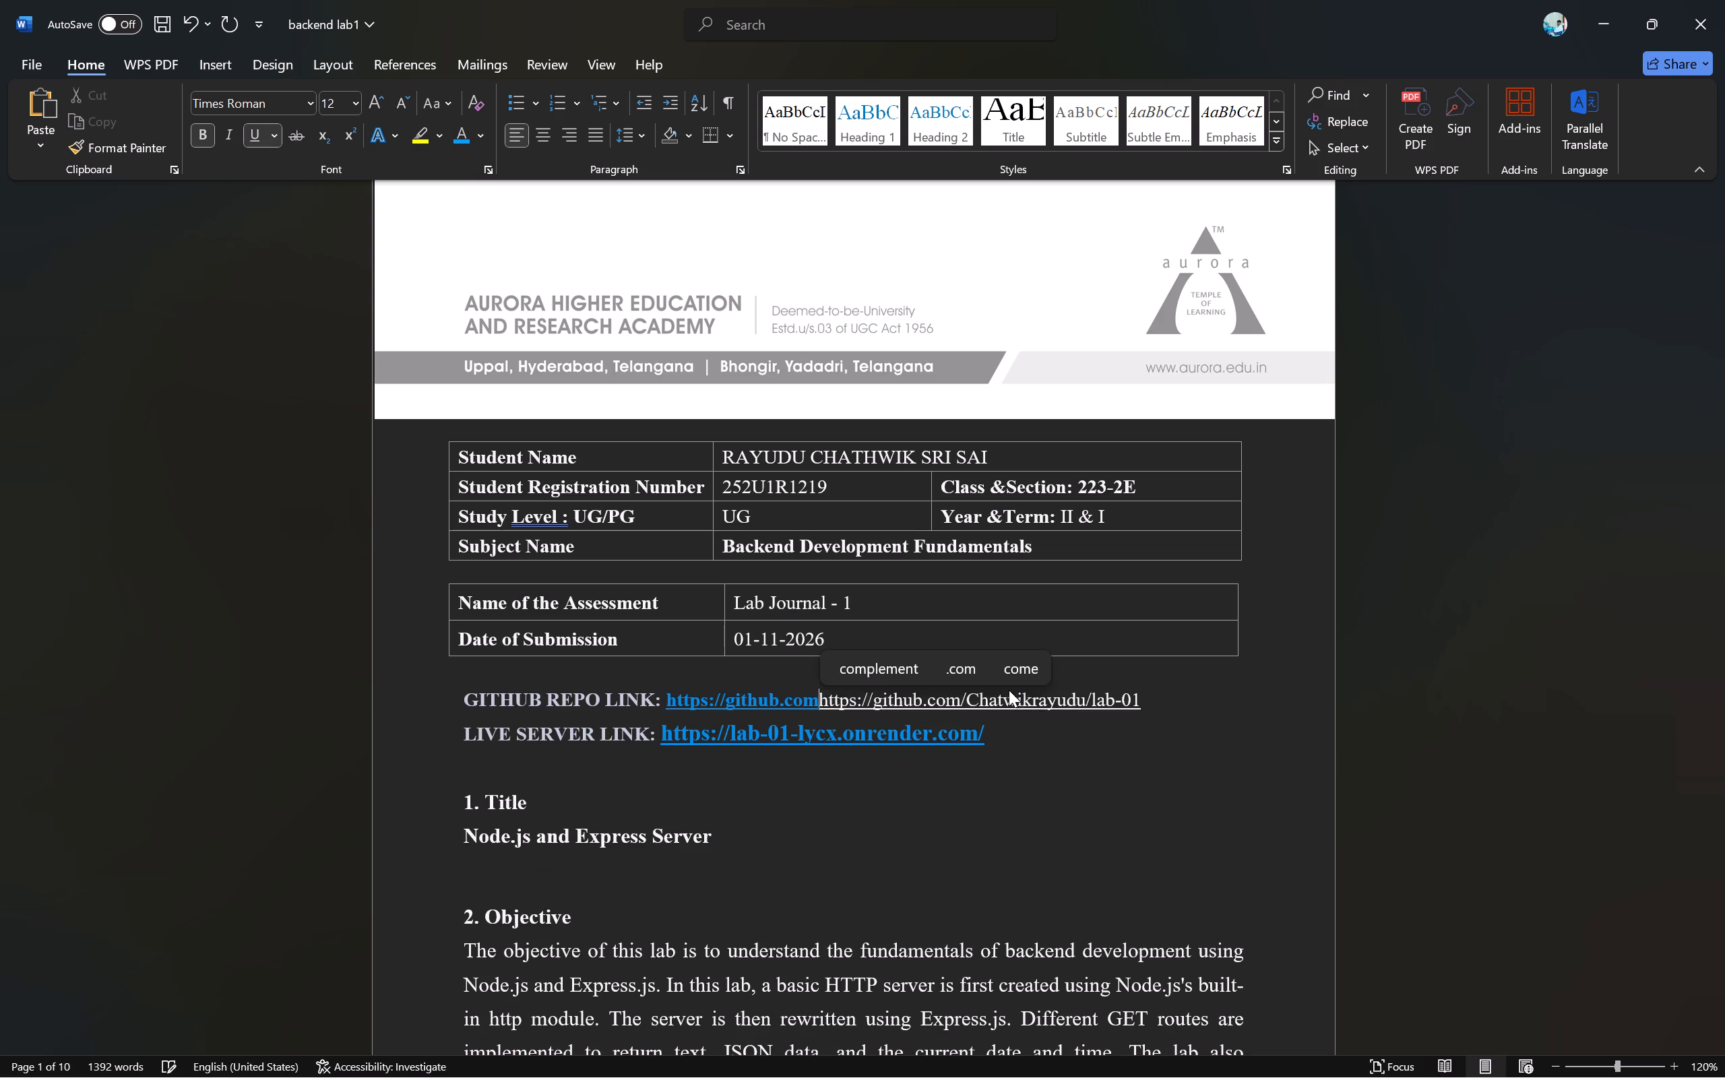
key(ctrl+BackSpace)
key(ctrl+BackSpace)
key(ctrl+BackSpace)
key(ctrl+BackSpace)
key(ctrl+BackSpace)
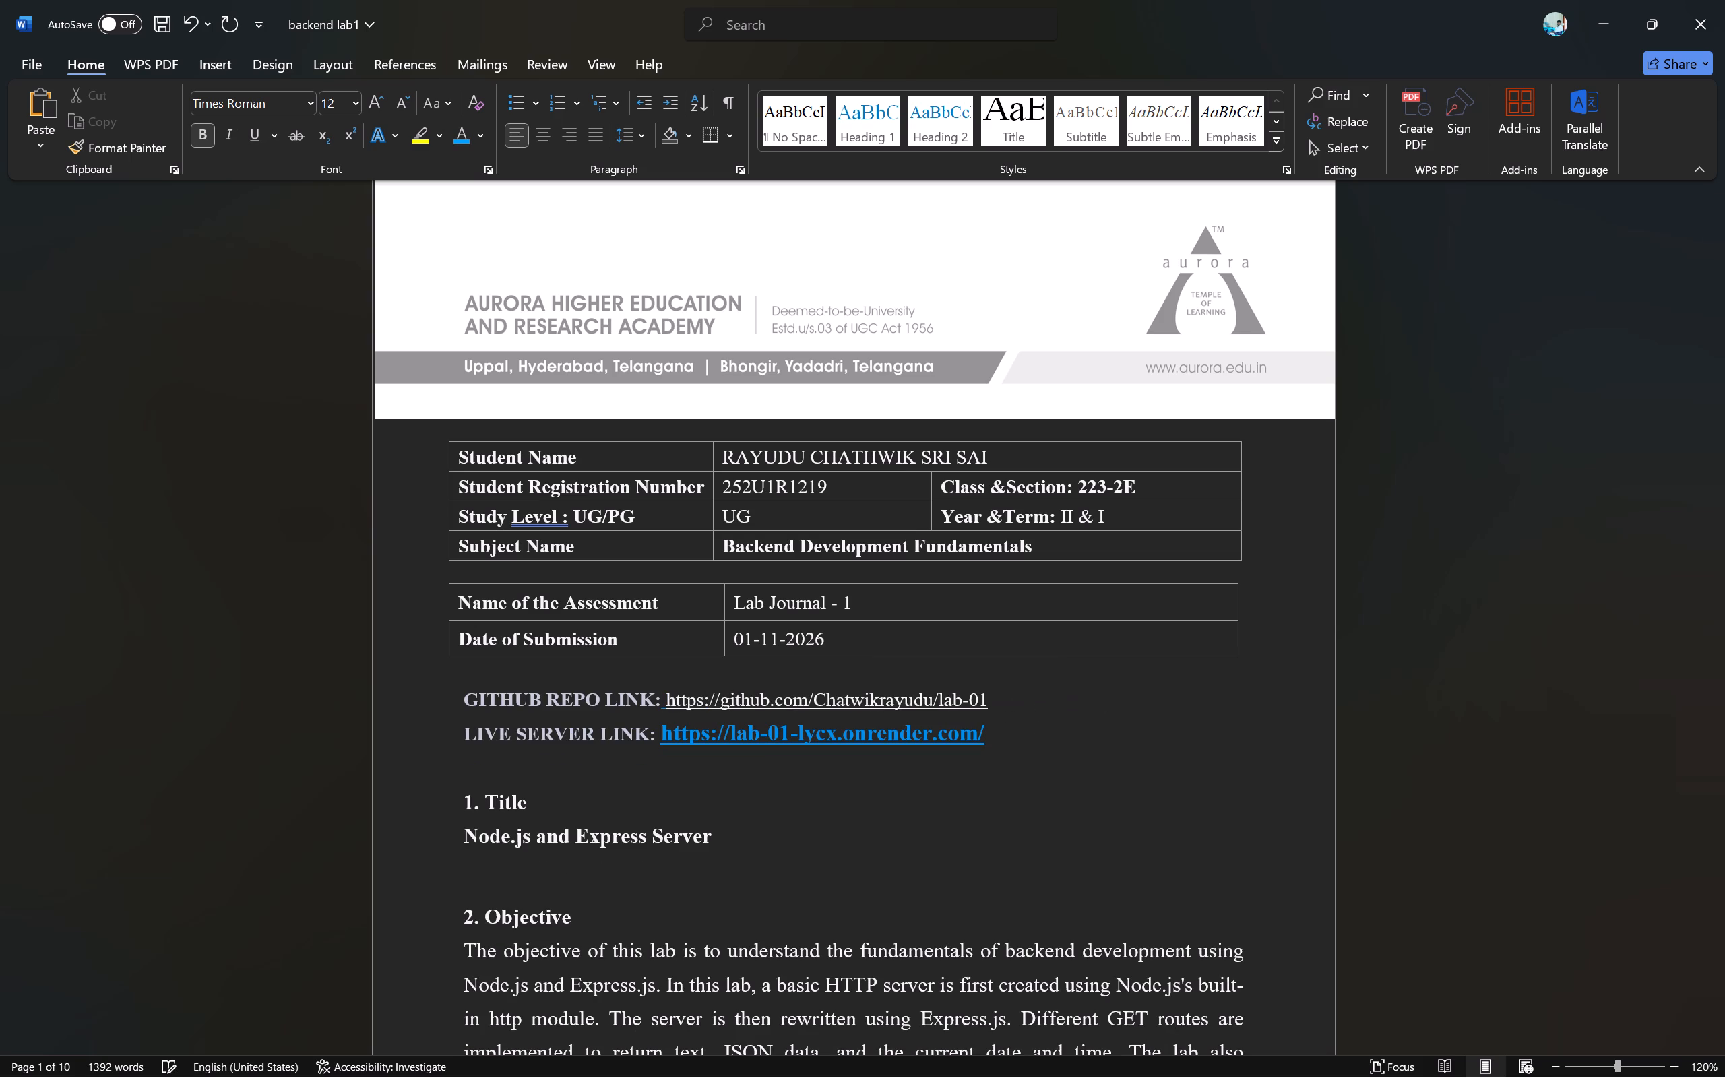
Format the repository address after GITHUB REPO LINK as blue, bold text at font size 14.
drag(667, 701, 949, 721)
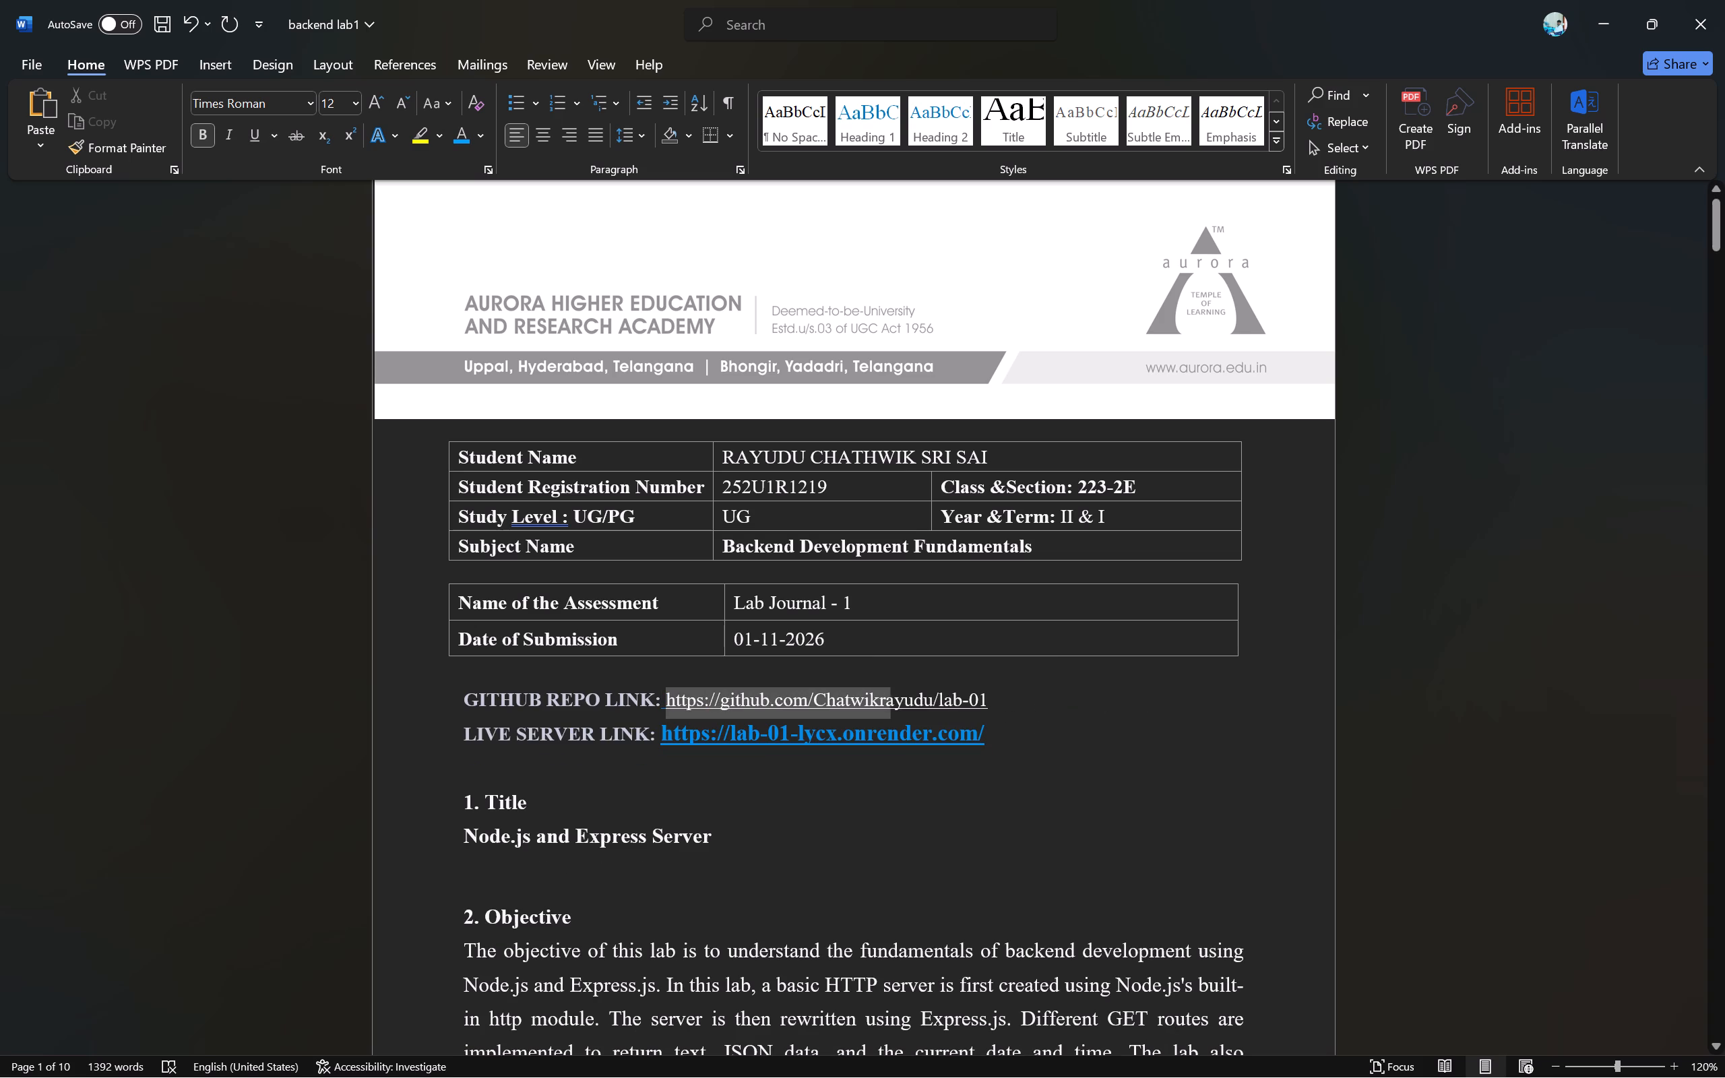
drag(949, 721, 1012, 705)
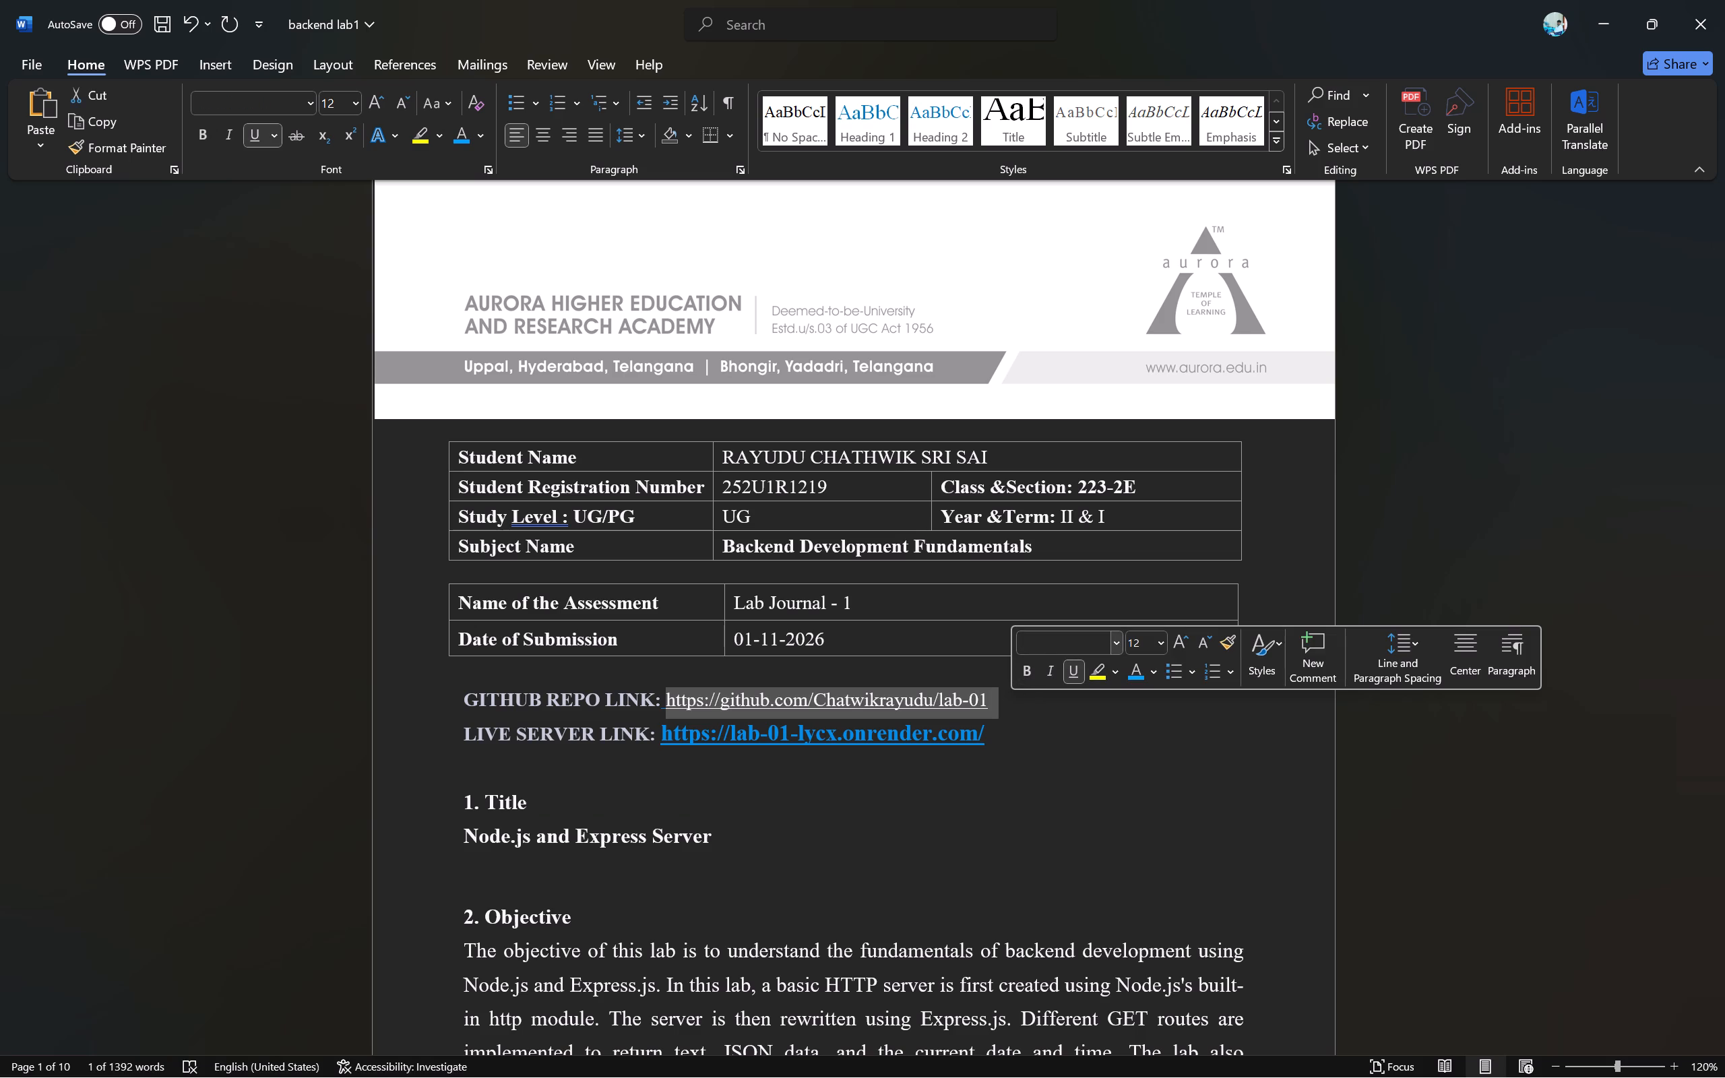
click(1160, 645)
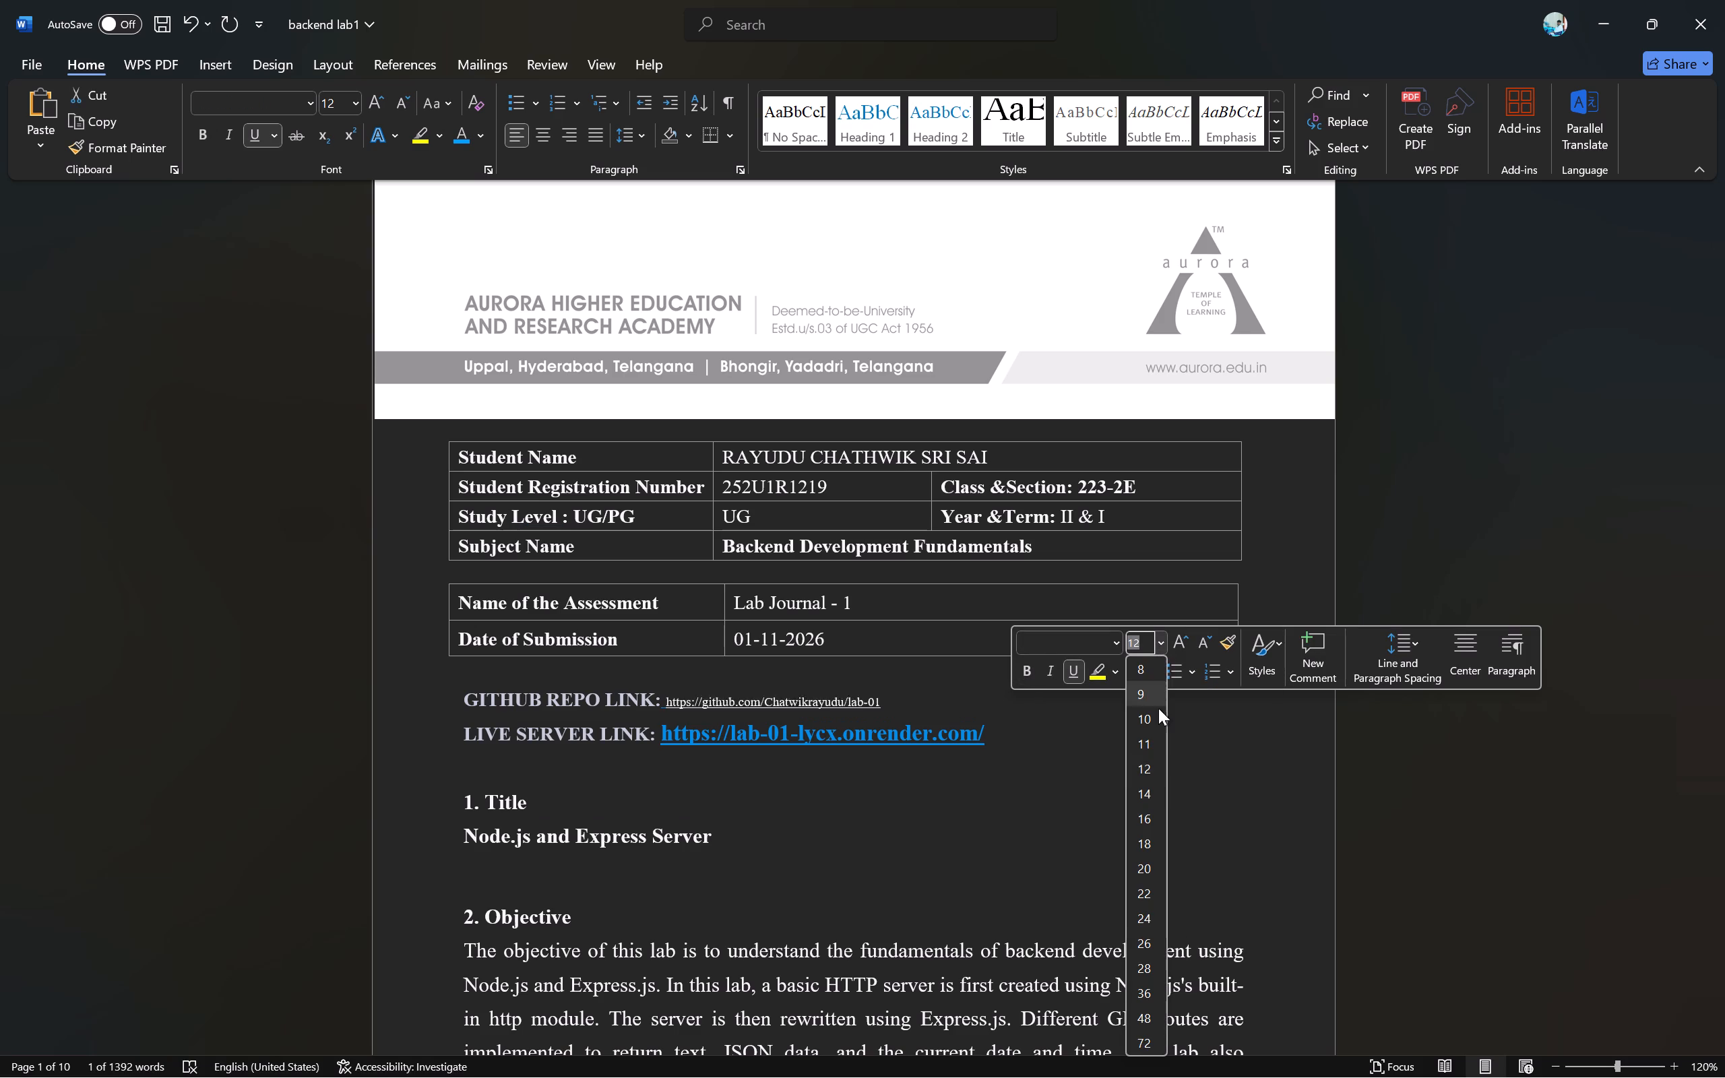
click(1156, 781)
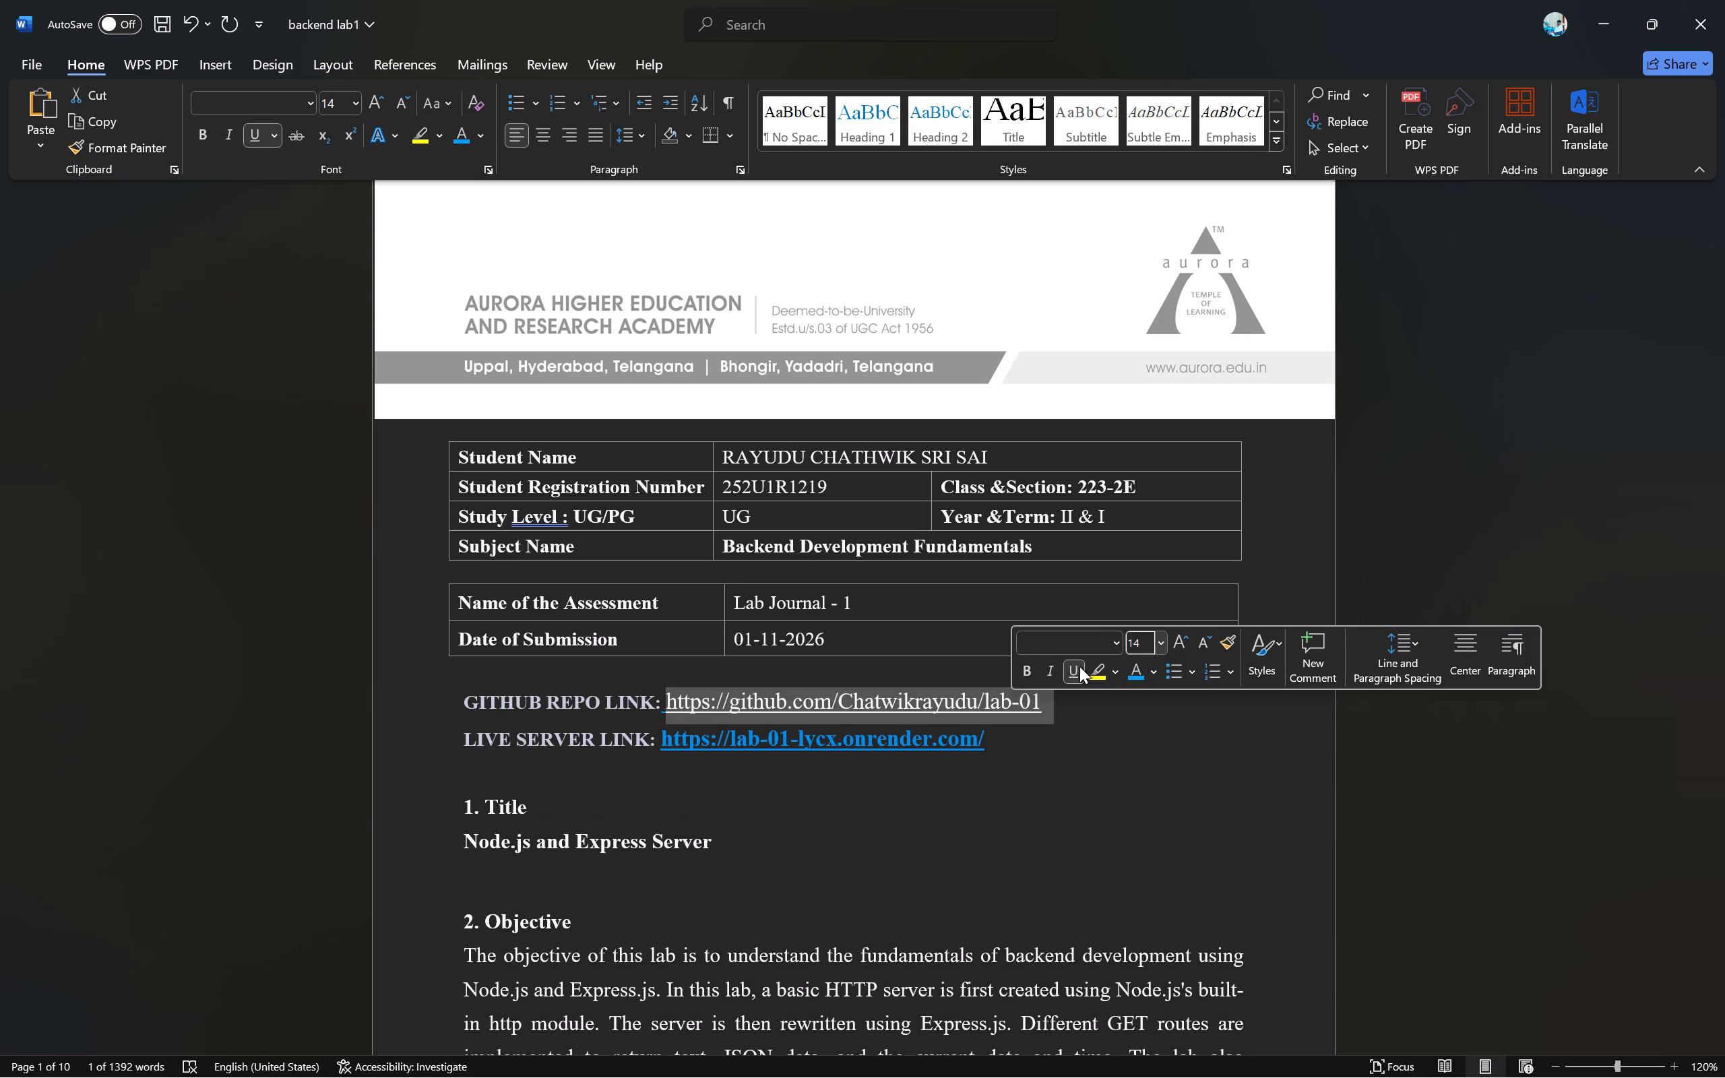
click(1031, 678)
click(1130, 676)
click(1103, 778)
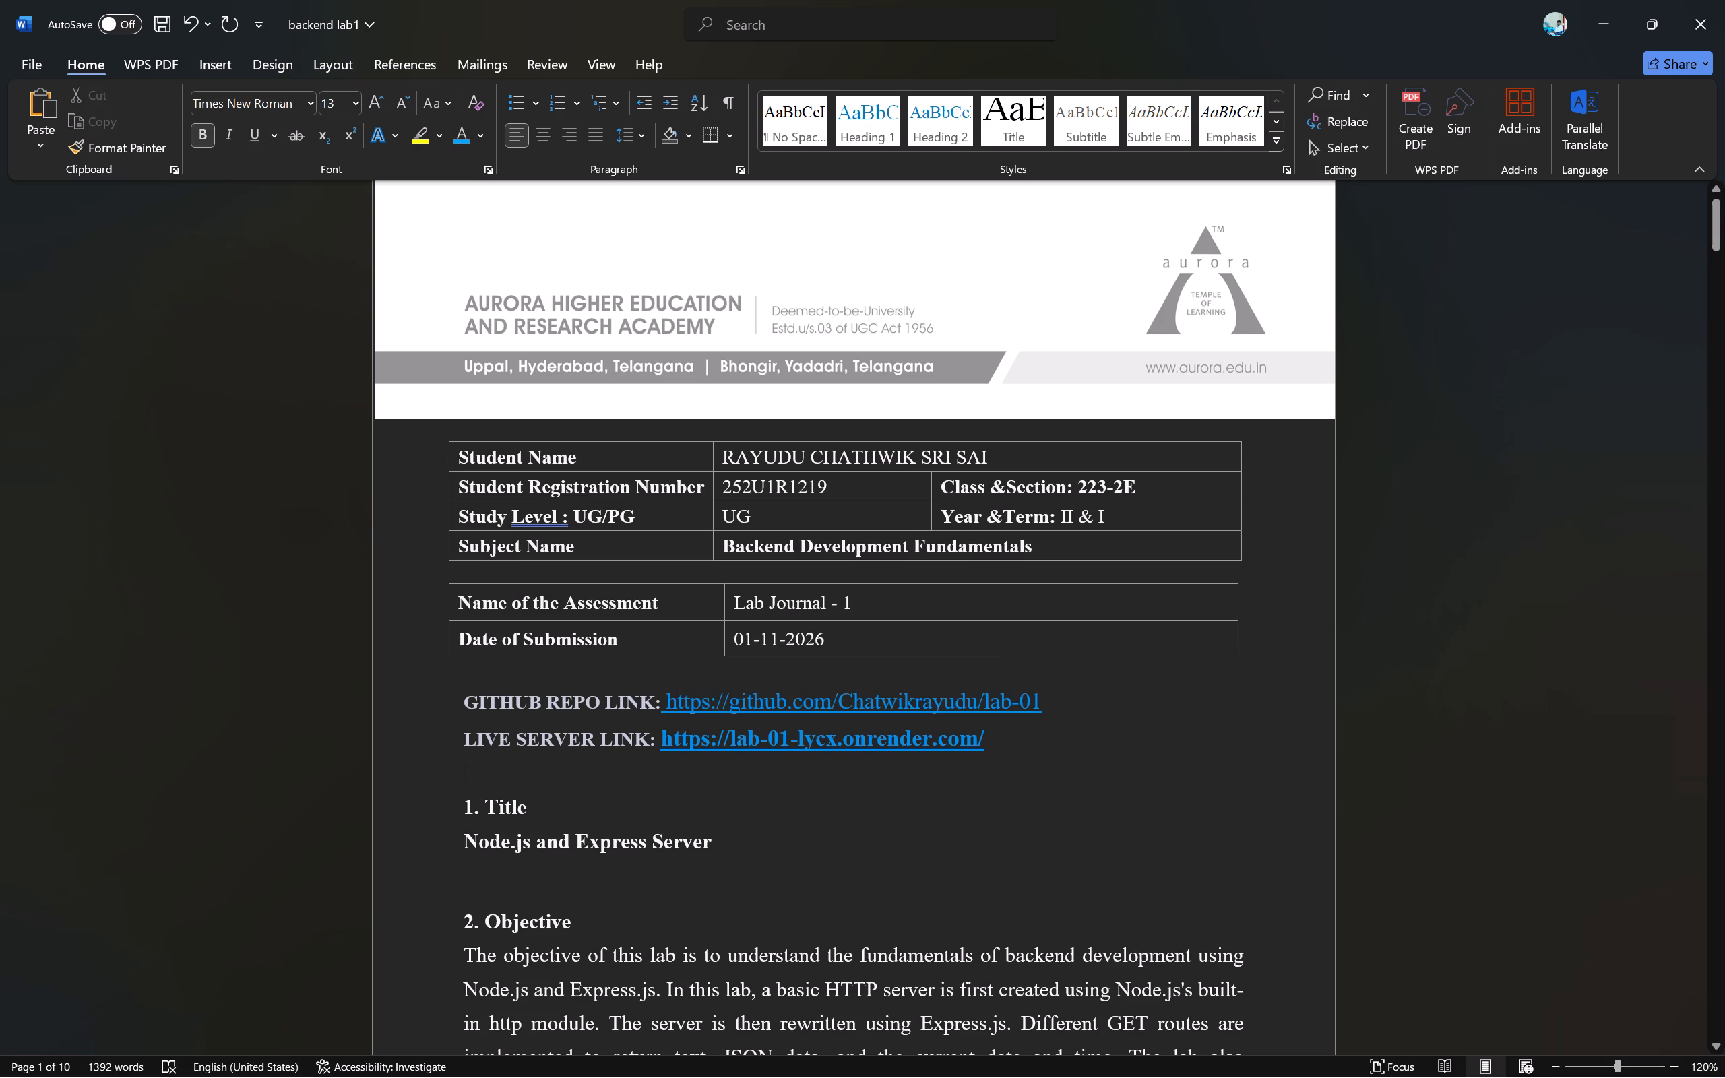
triple_click(1022, 704)
click(1039, 726)
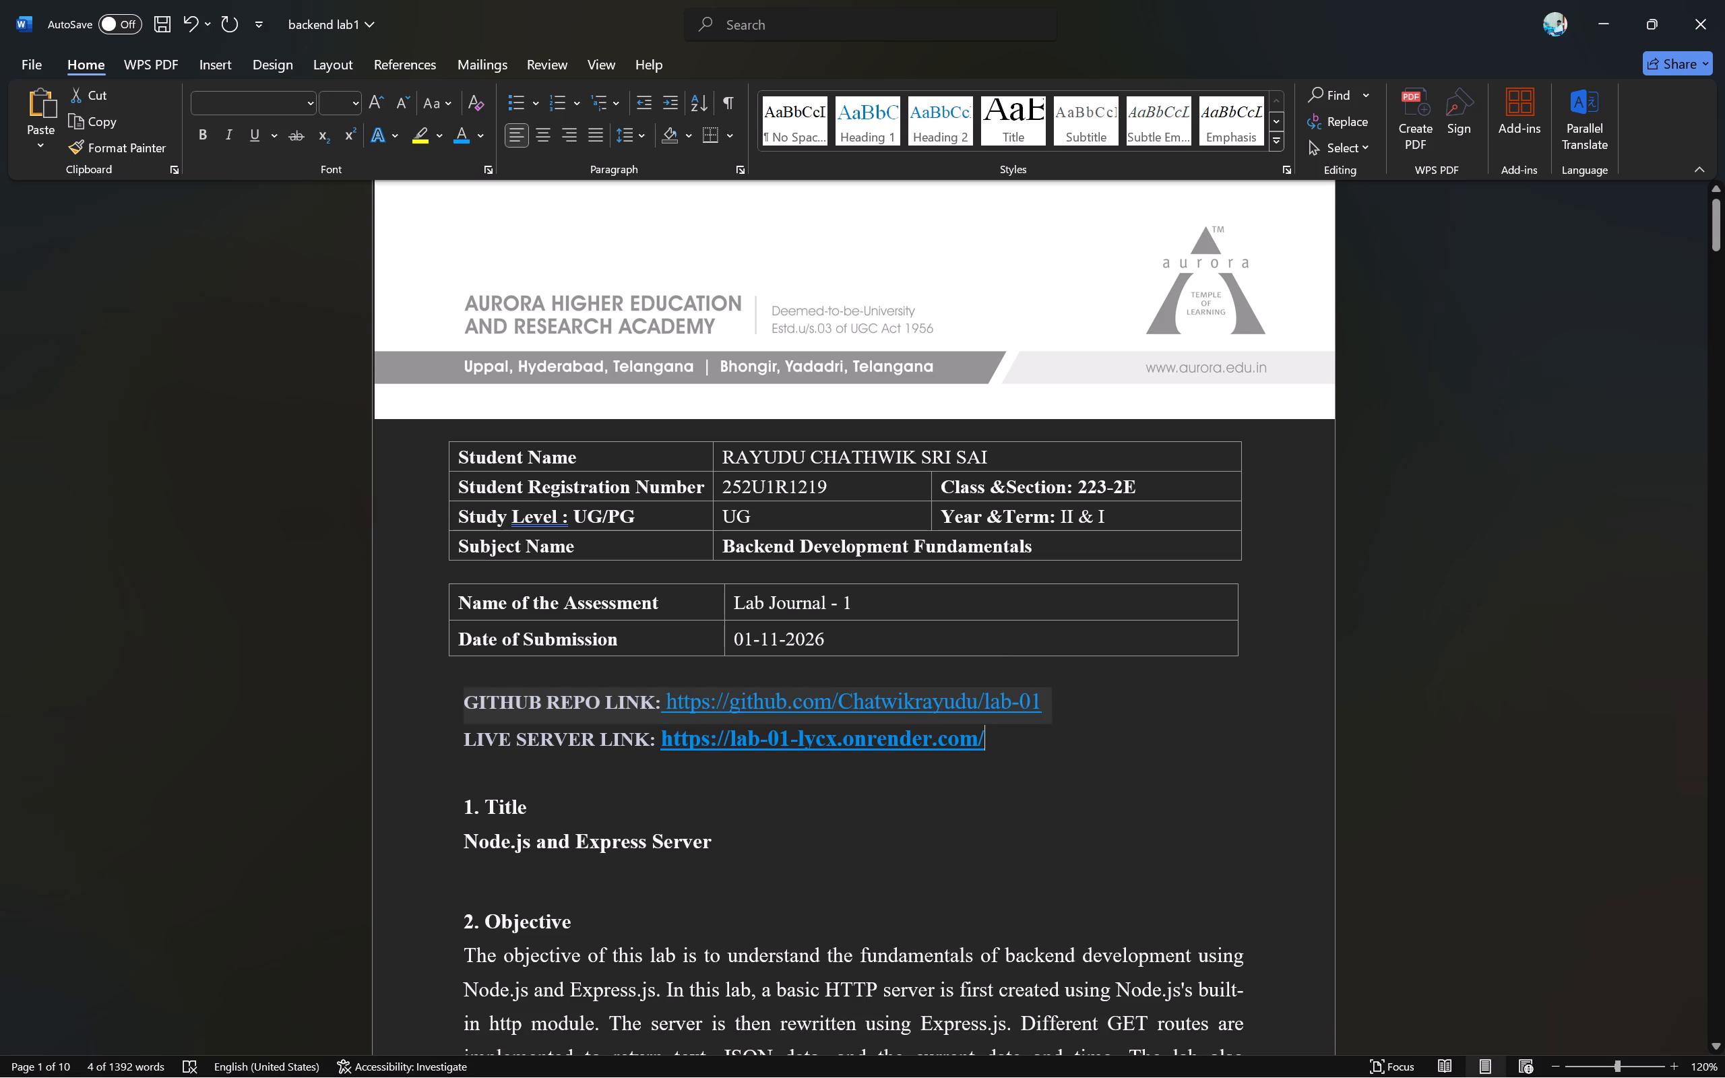
drag(666, 703, 1046, 690)
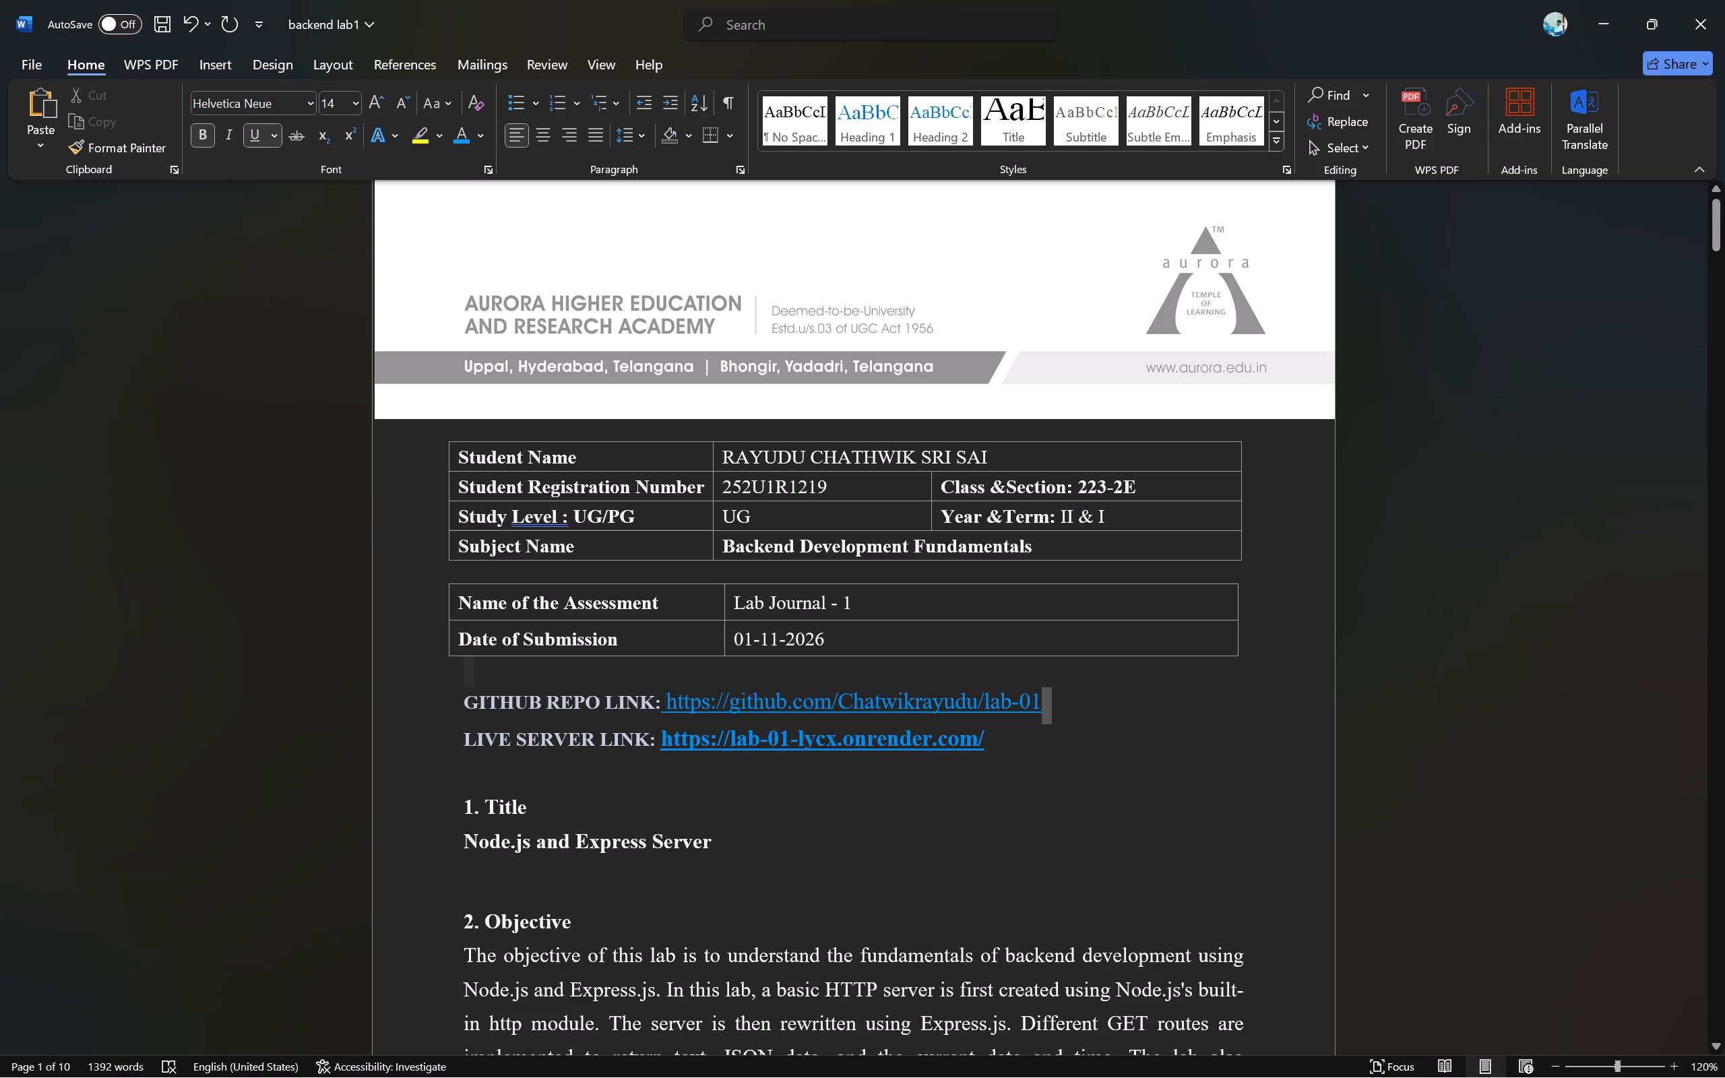
drag(1046, 690, 840, 722)
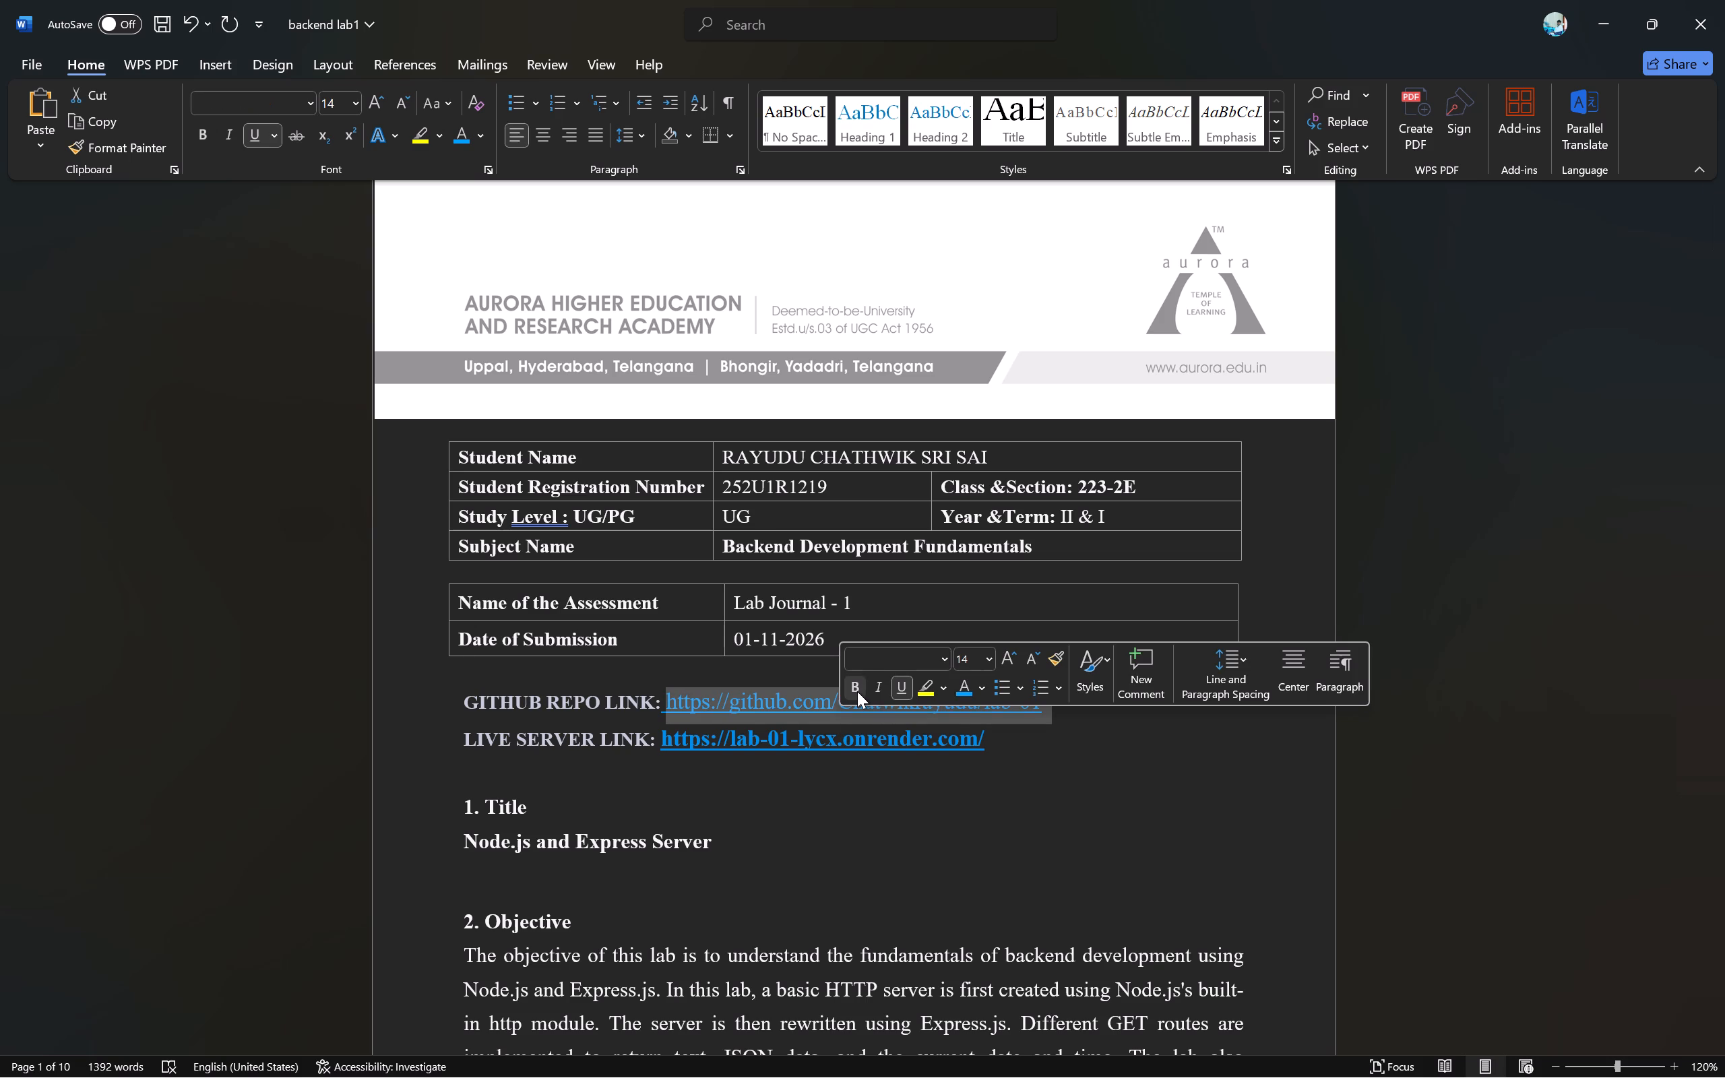
click(857, 691)
click(1019, 819)
Delete the three old endpoint addresses under 16. Deployment, keeping each line's url label.
scroll(1019, 819, down, 5)
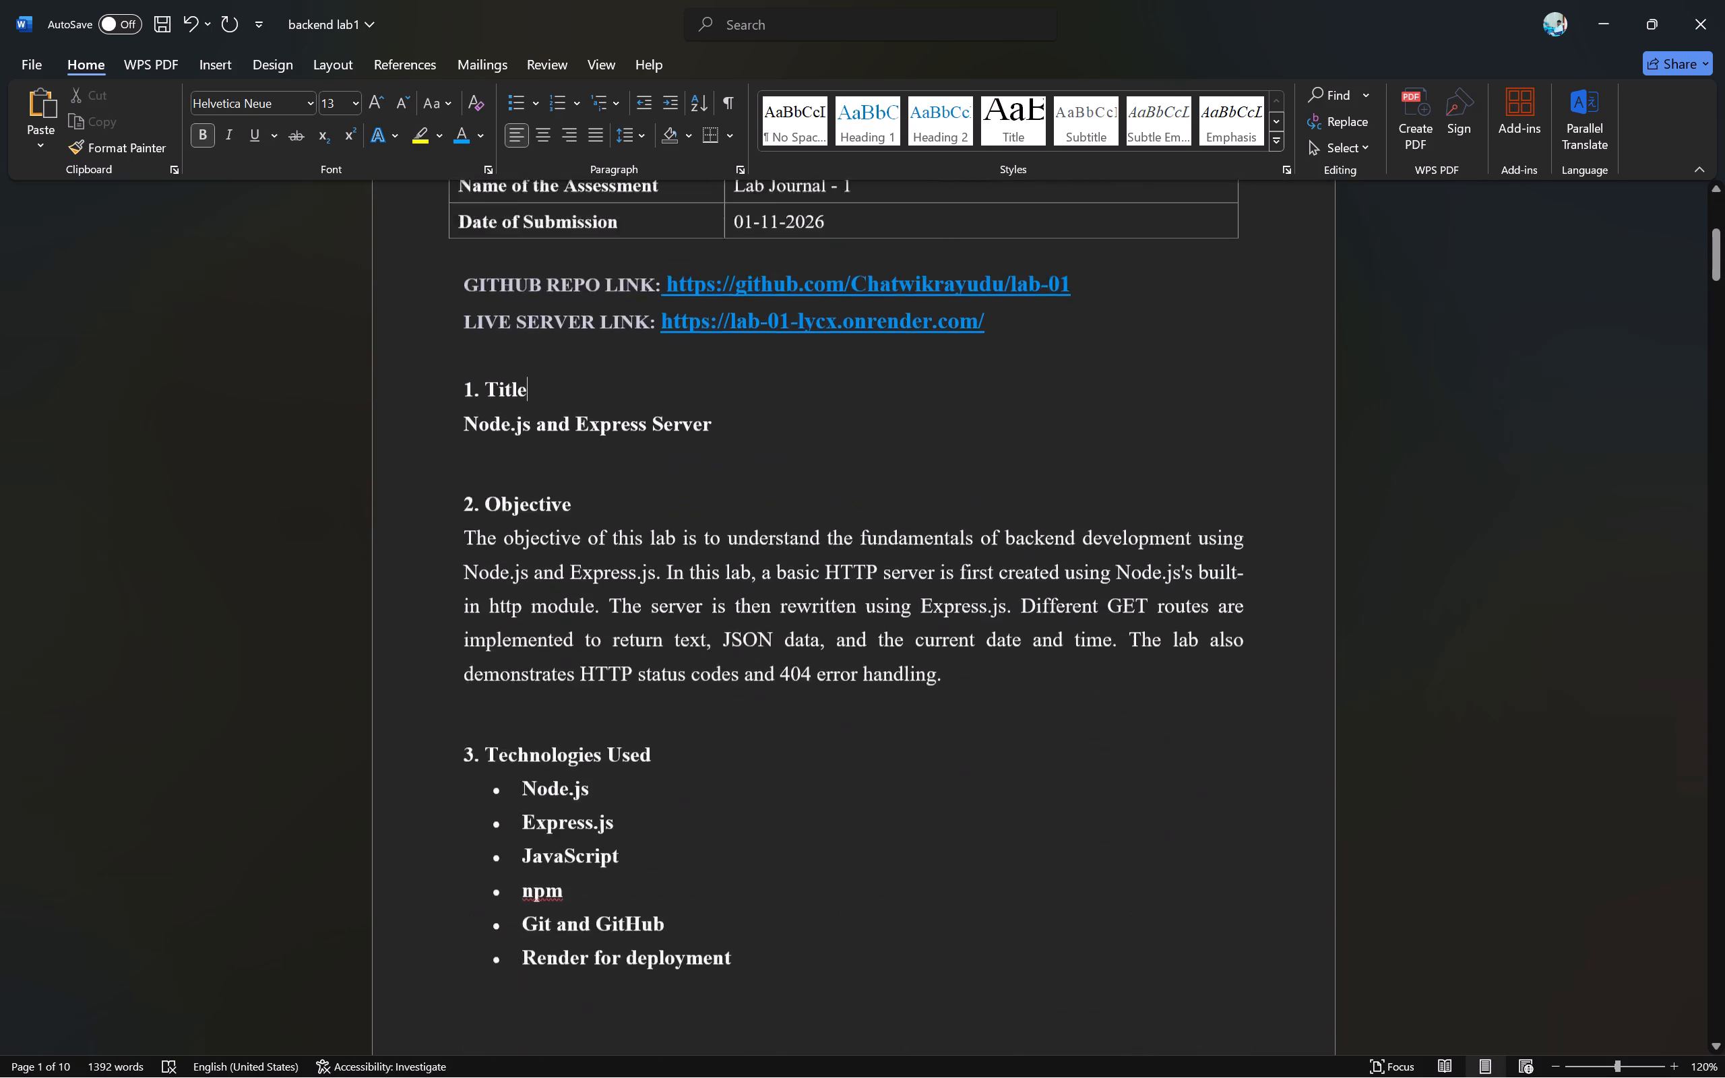
scroll(1019, 819, down, 12)
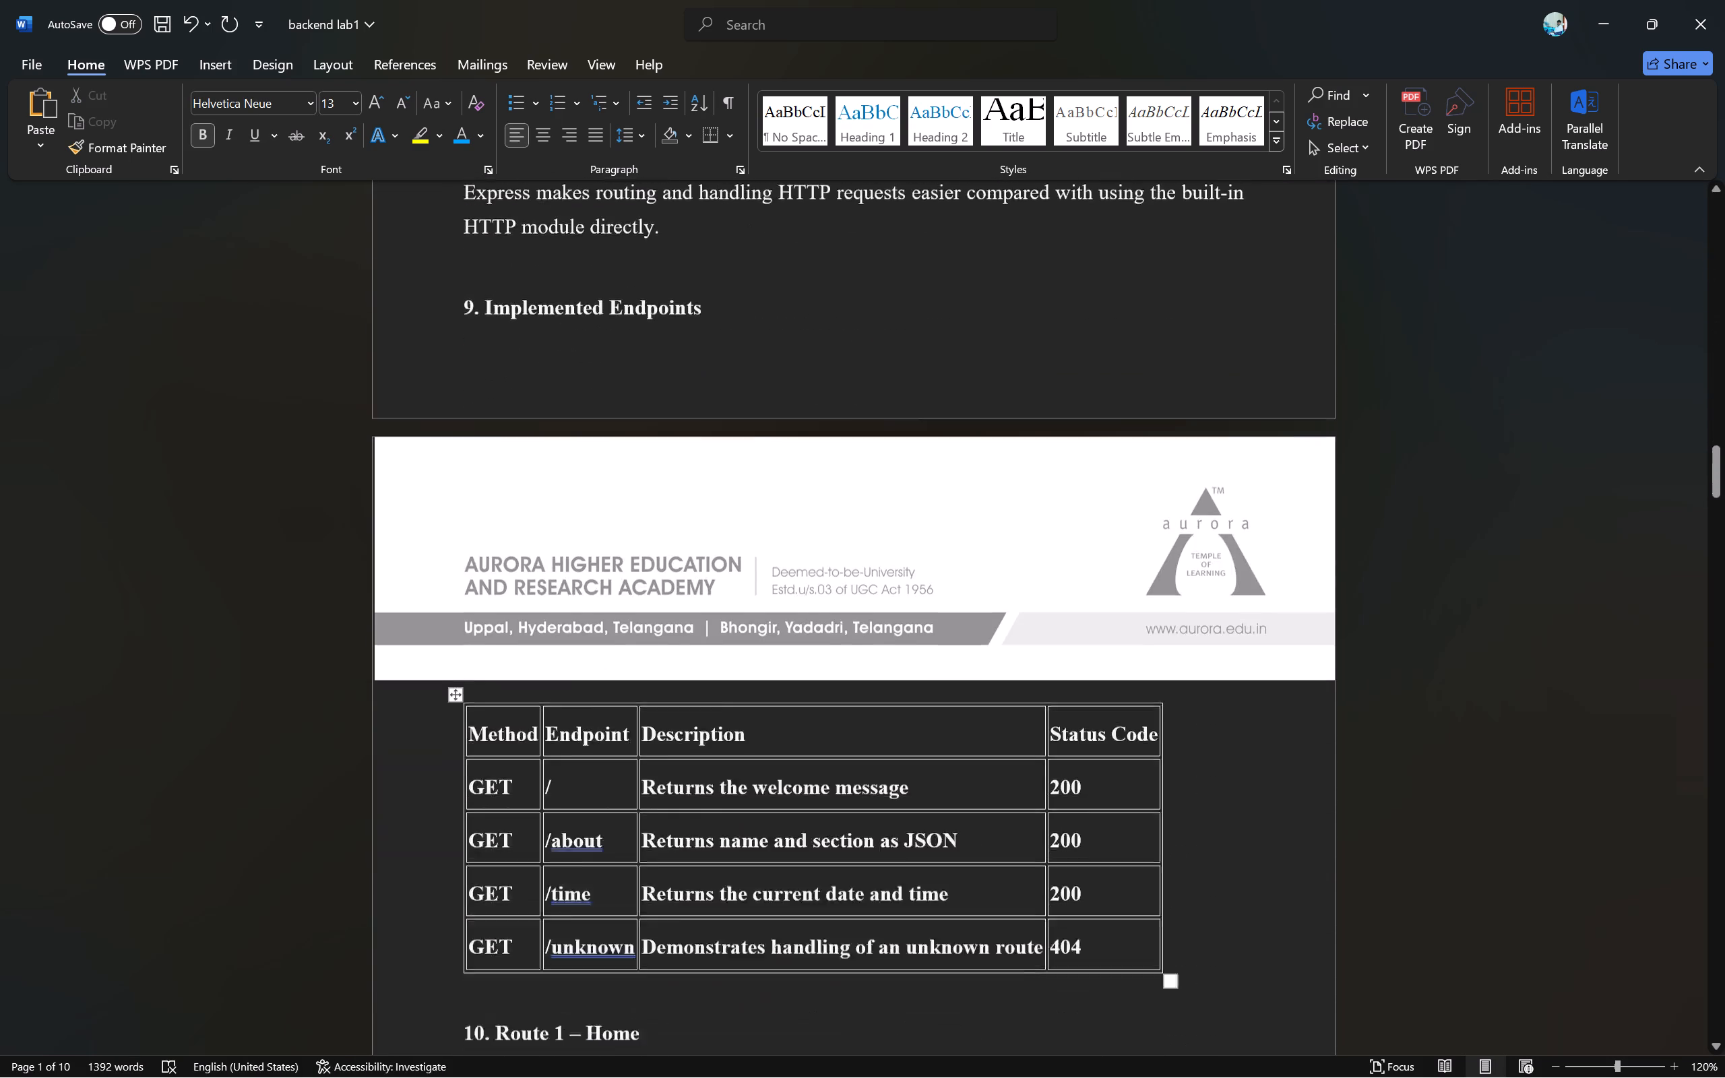
scroll(1019, 819, down, 7)
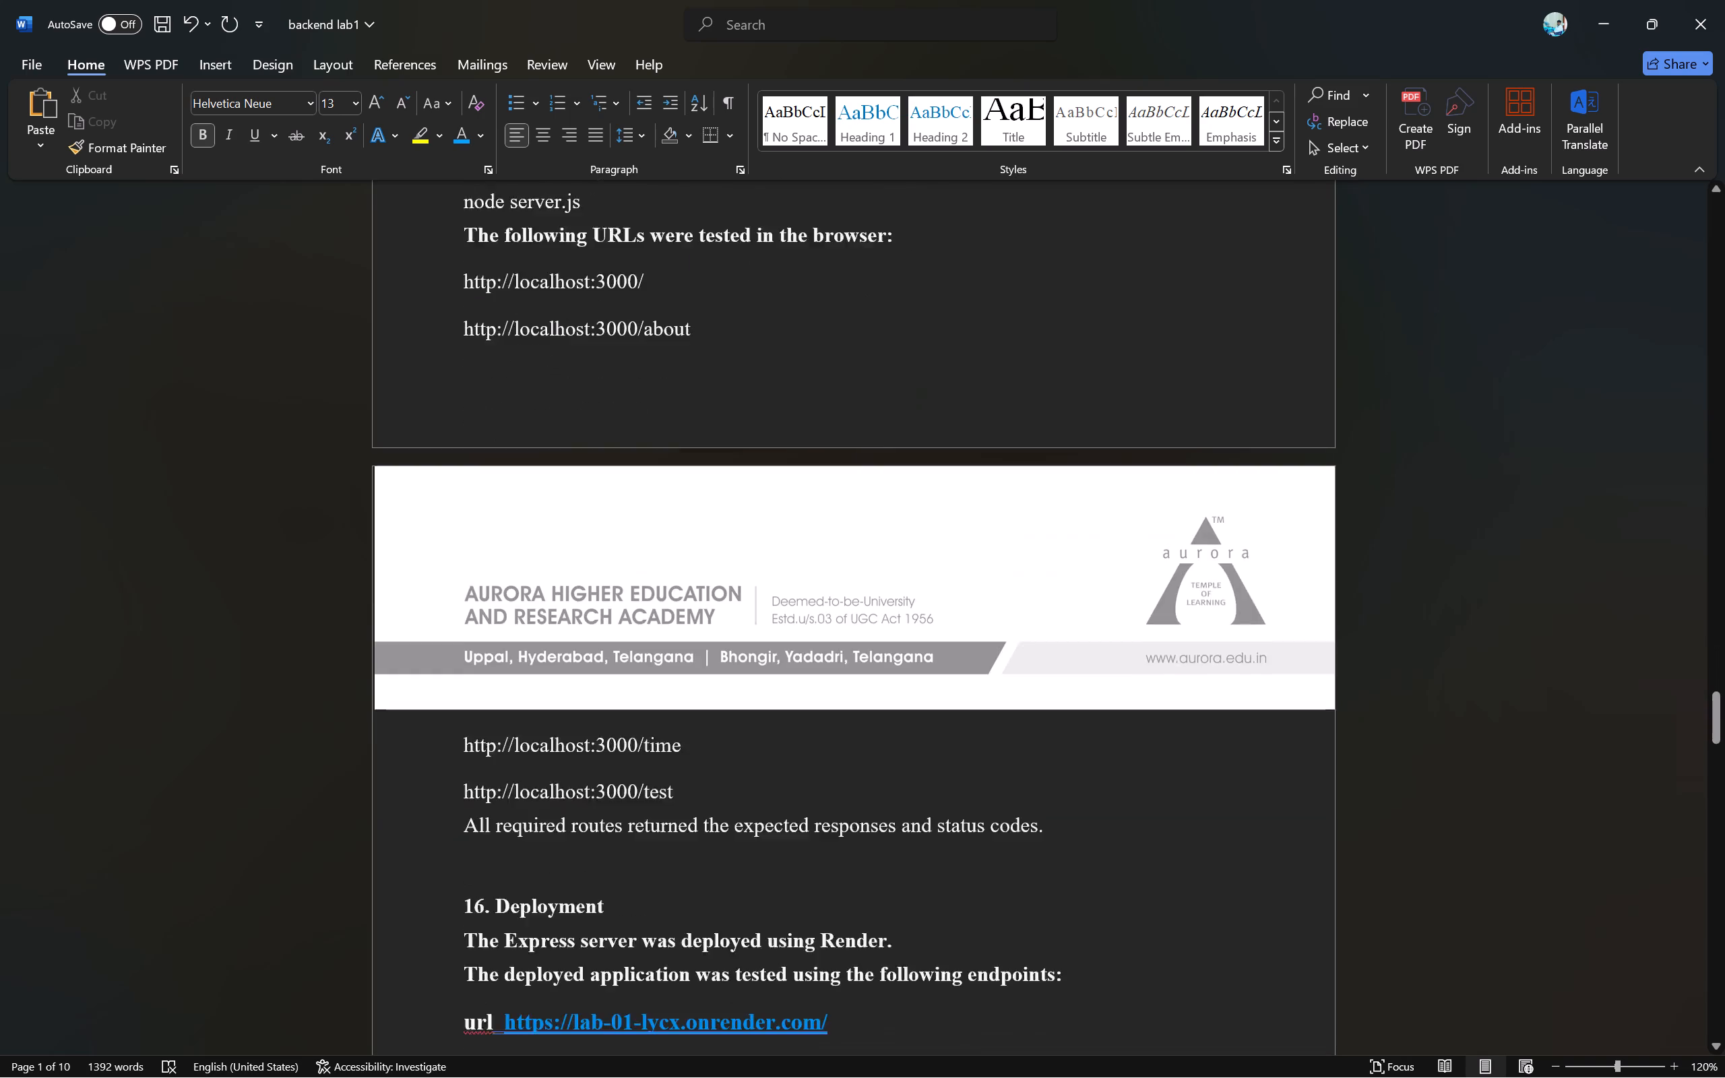
scroll(1019, 819, down, 1)
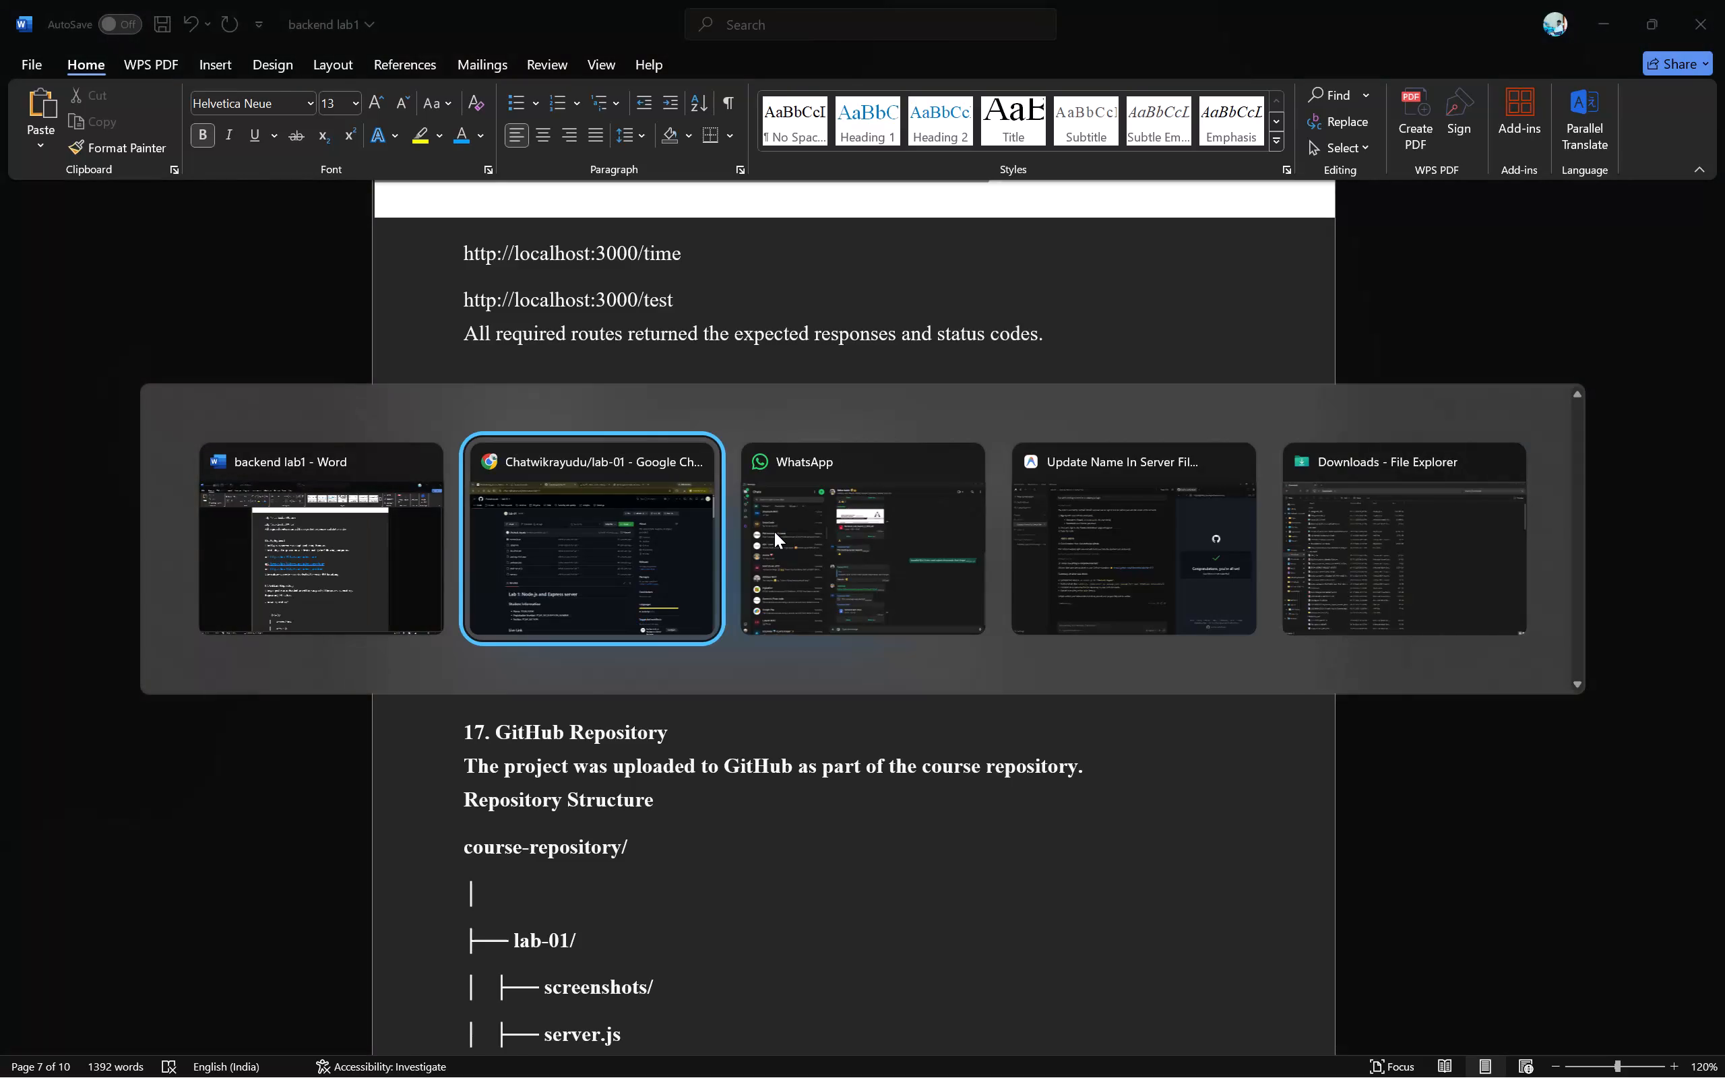
click(1127, 13)
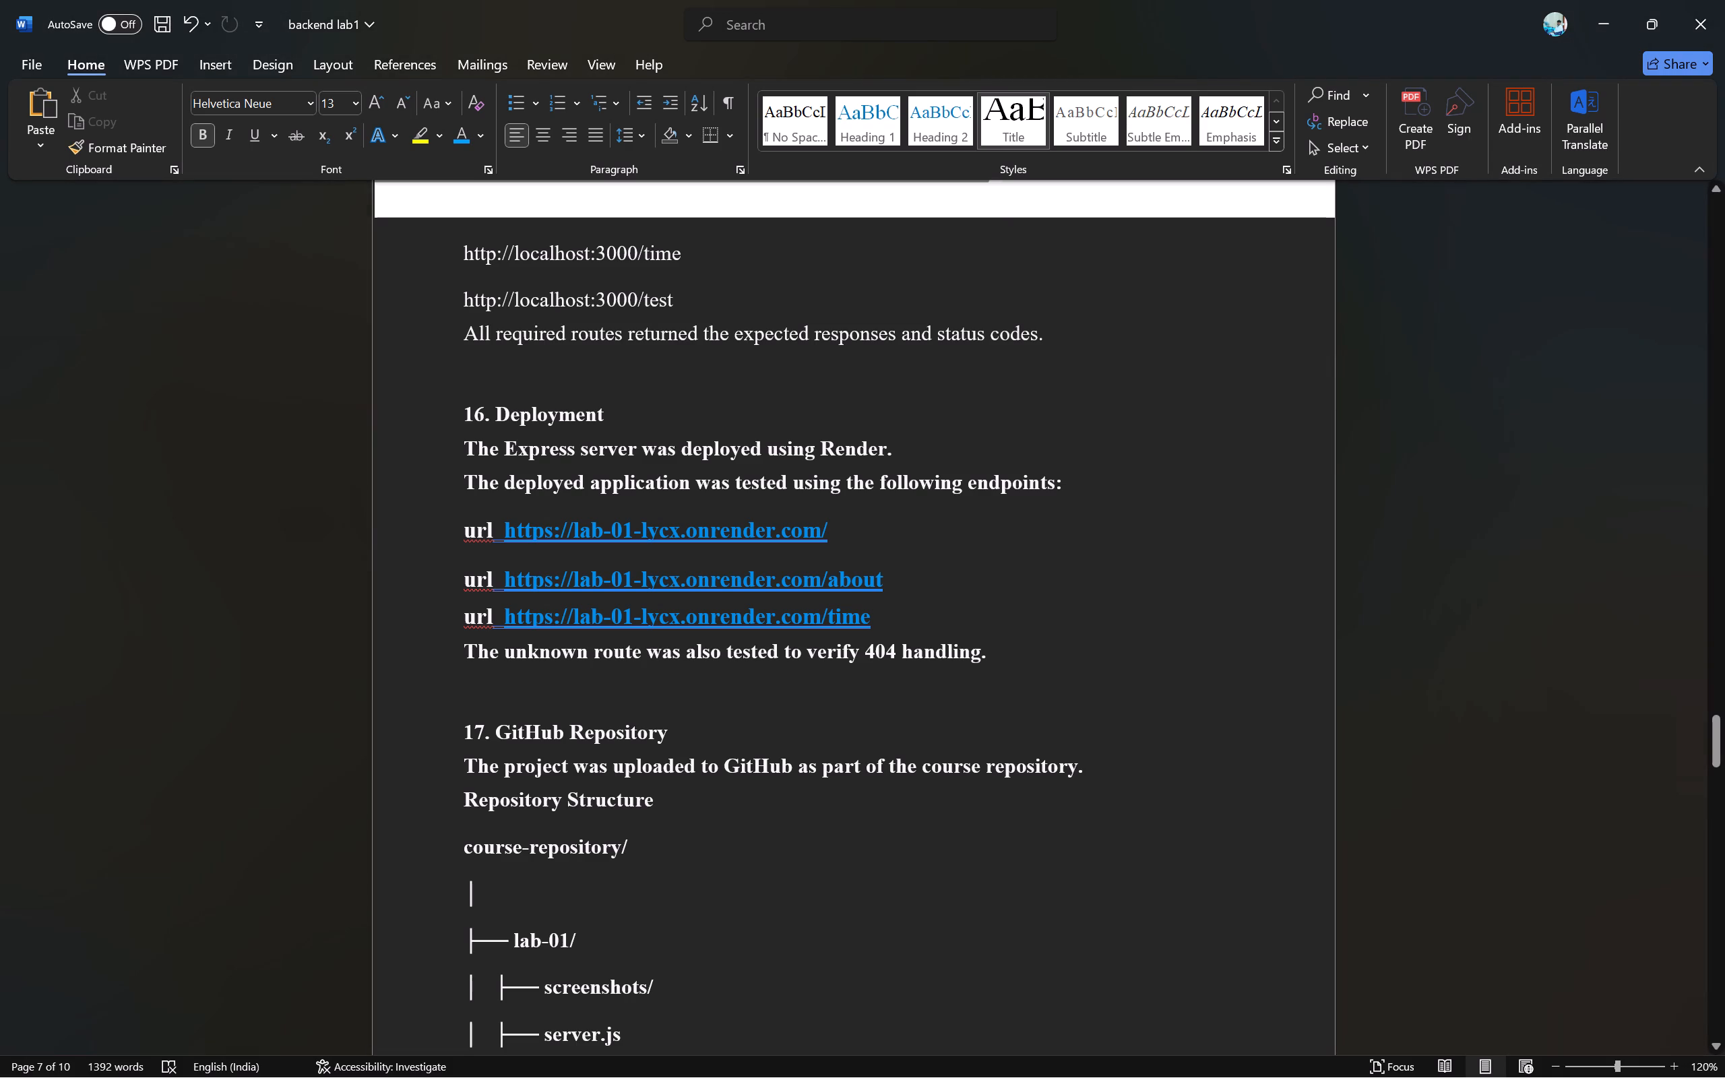
click(856, 534)
drag(856, 534, 538, 534)
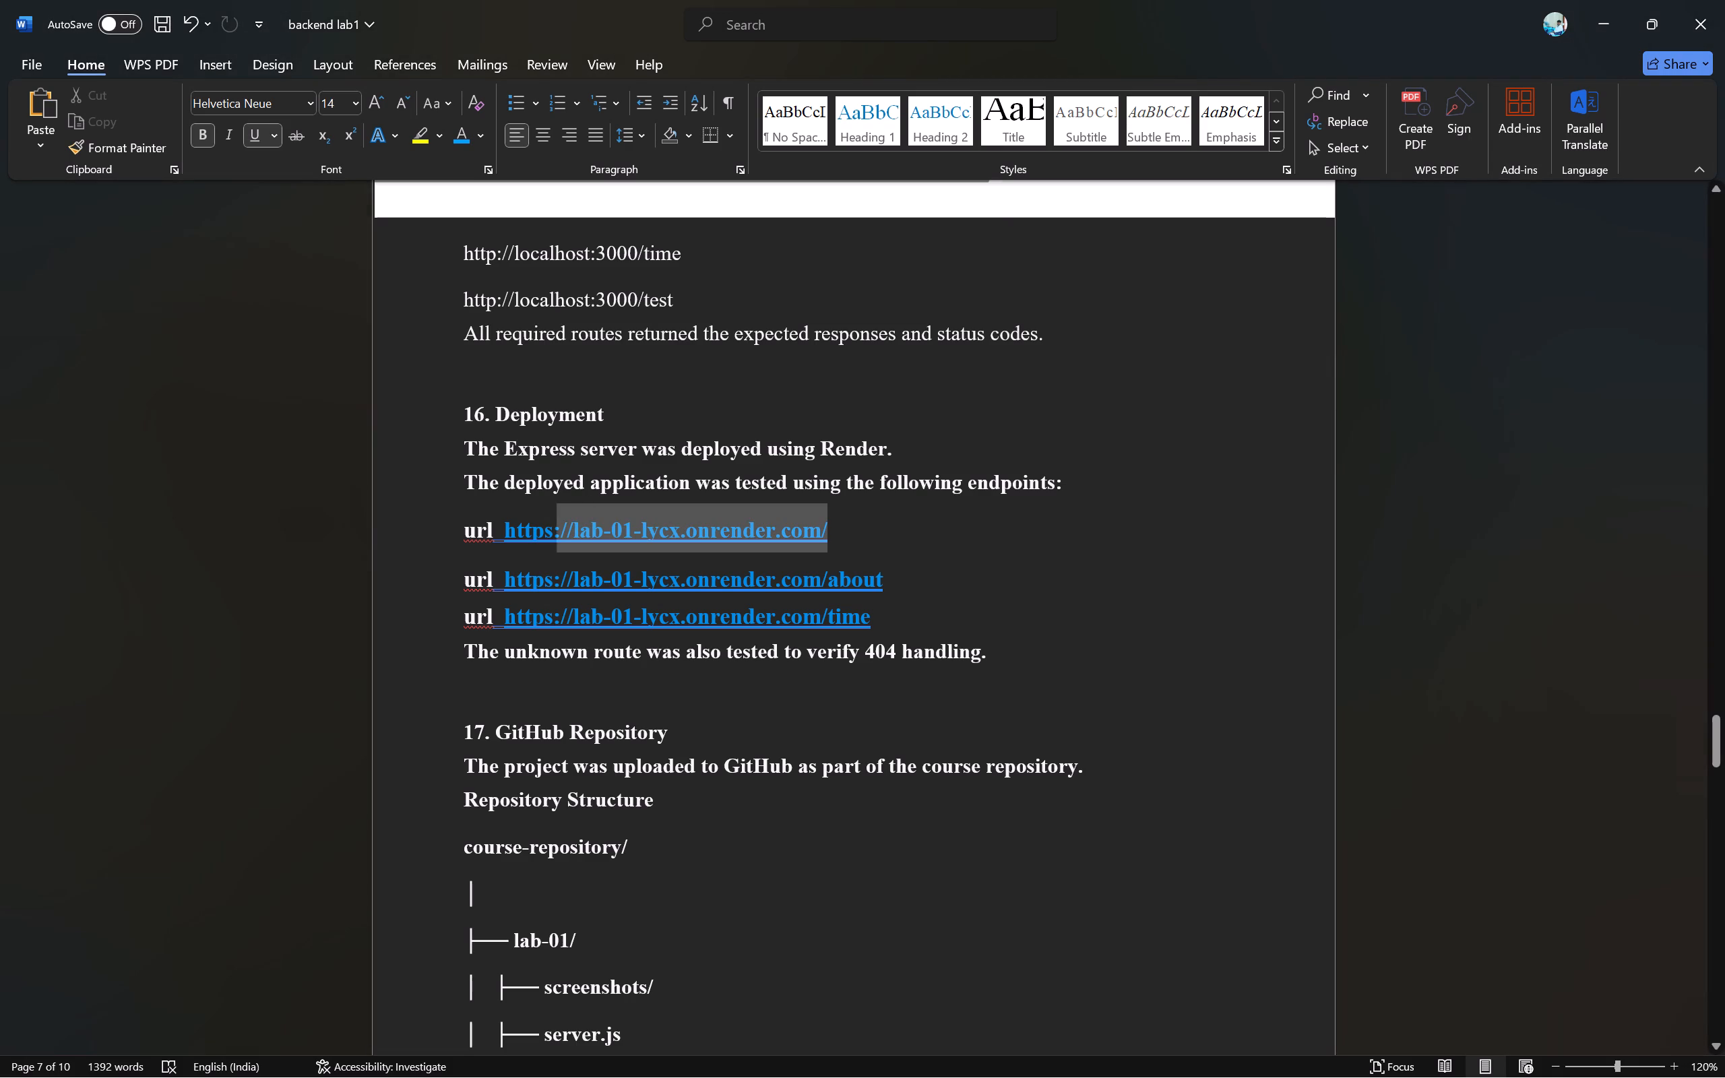
drag(538, 534, 511, 540)
key(BackSpace)
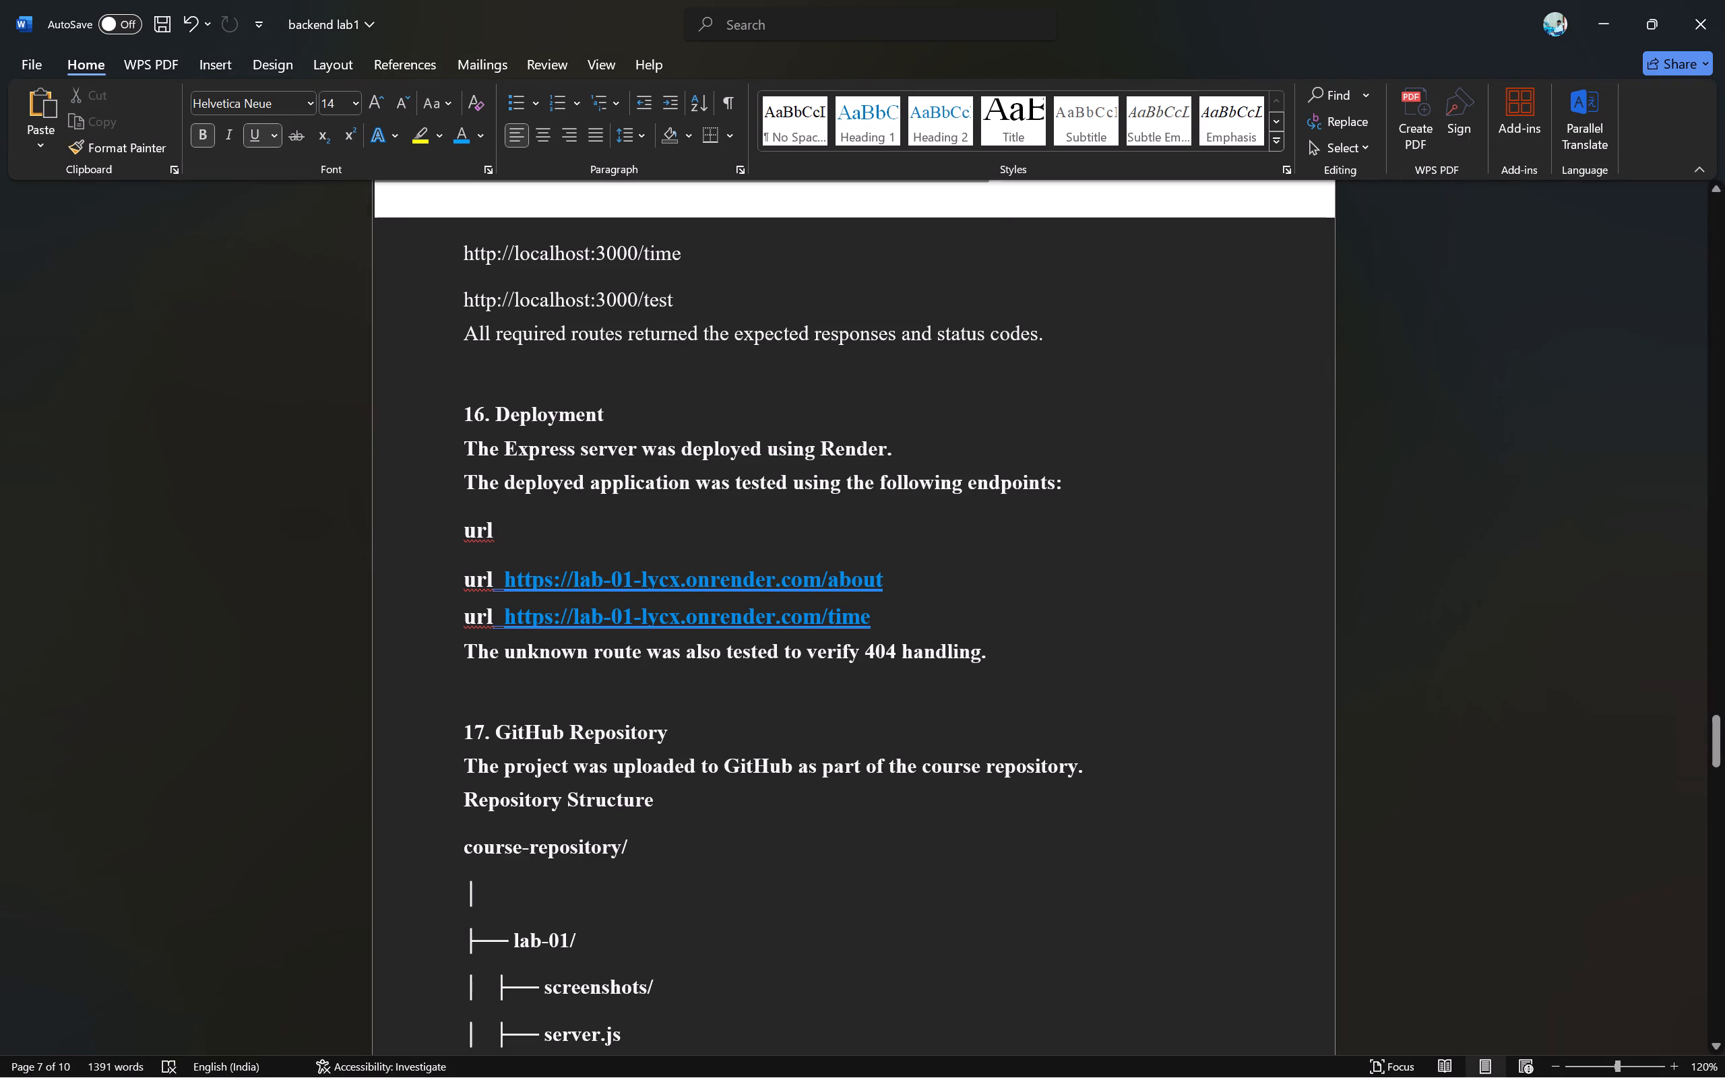
drag(891, 584, 515, 600)
key(BackSpace)
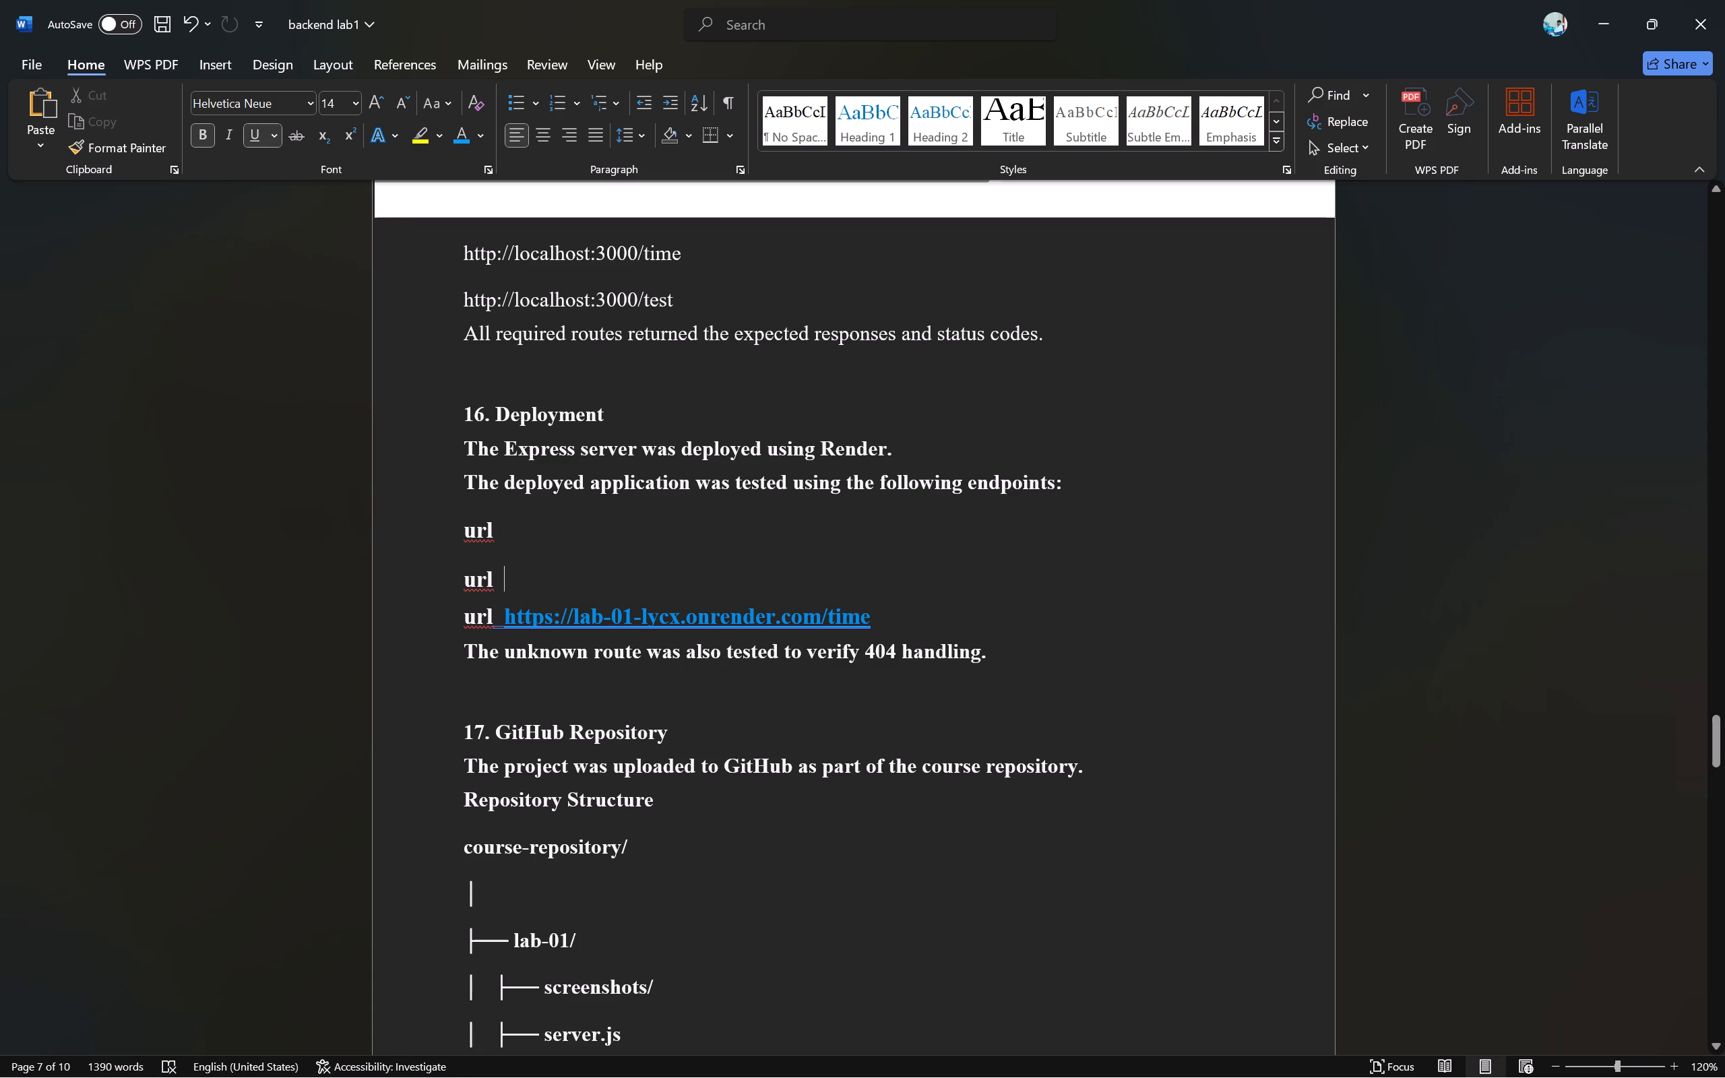
drag(875, 616, 511, 614)
key(BackSpace)
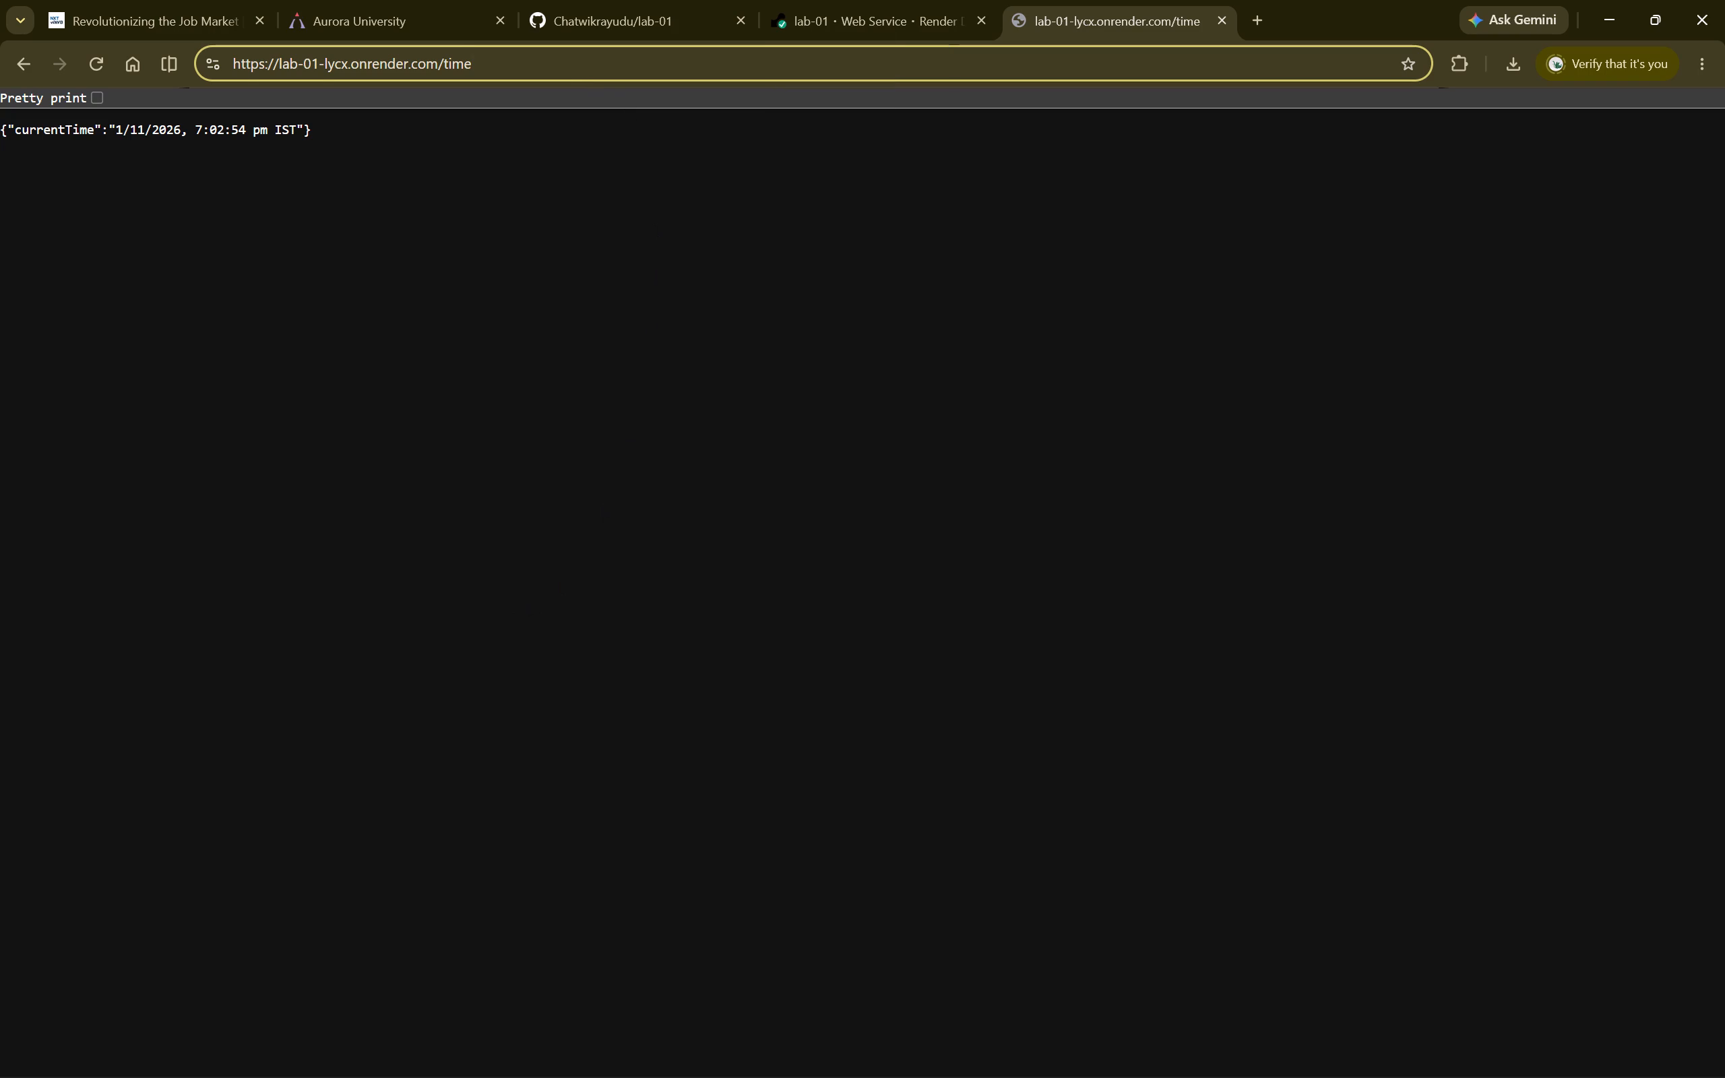
key(BackSpace)
key(BackSpace)
key(BackSpace)
key(BackSpace)
key(Return)
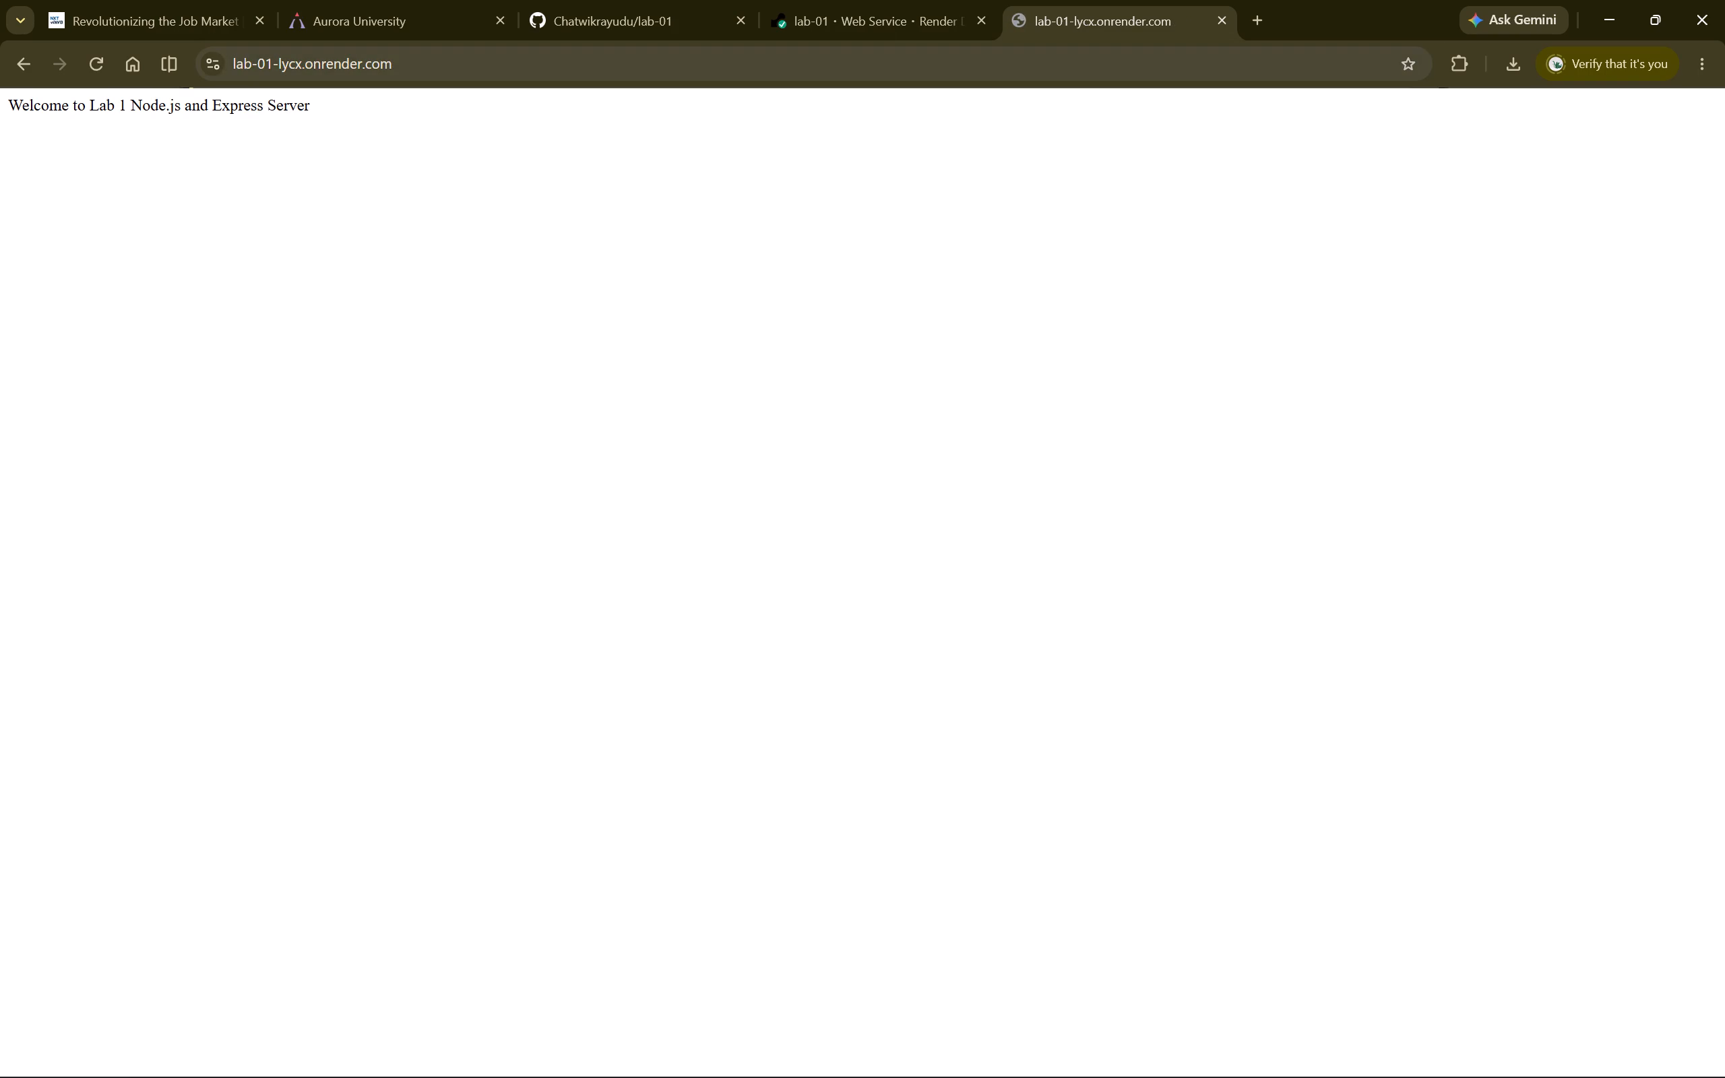
click(547, 62)
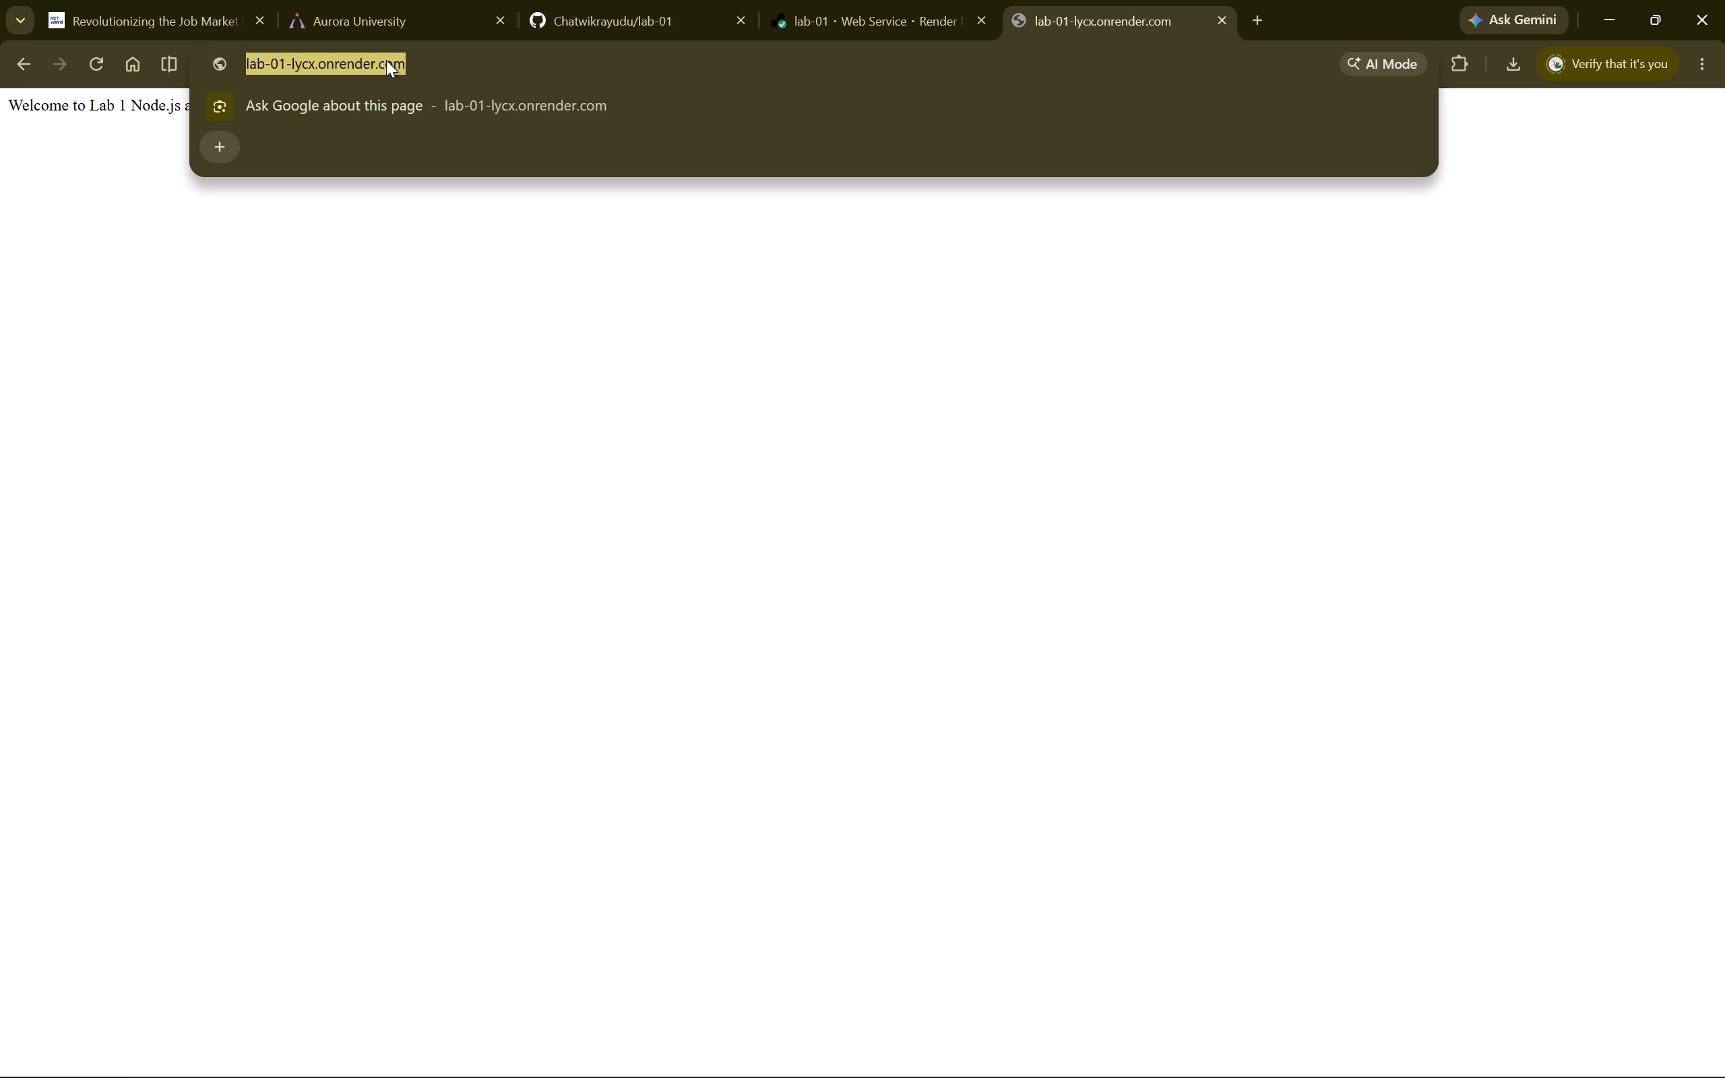
drag(386, 60, 544, 208)
key(alt+Tab)
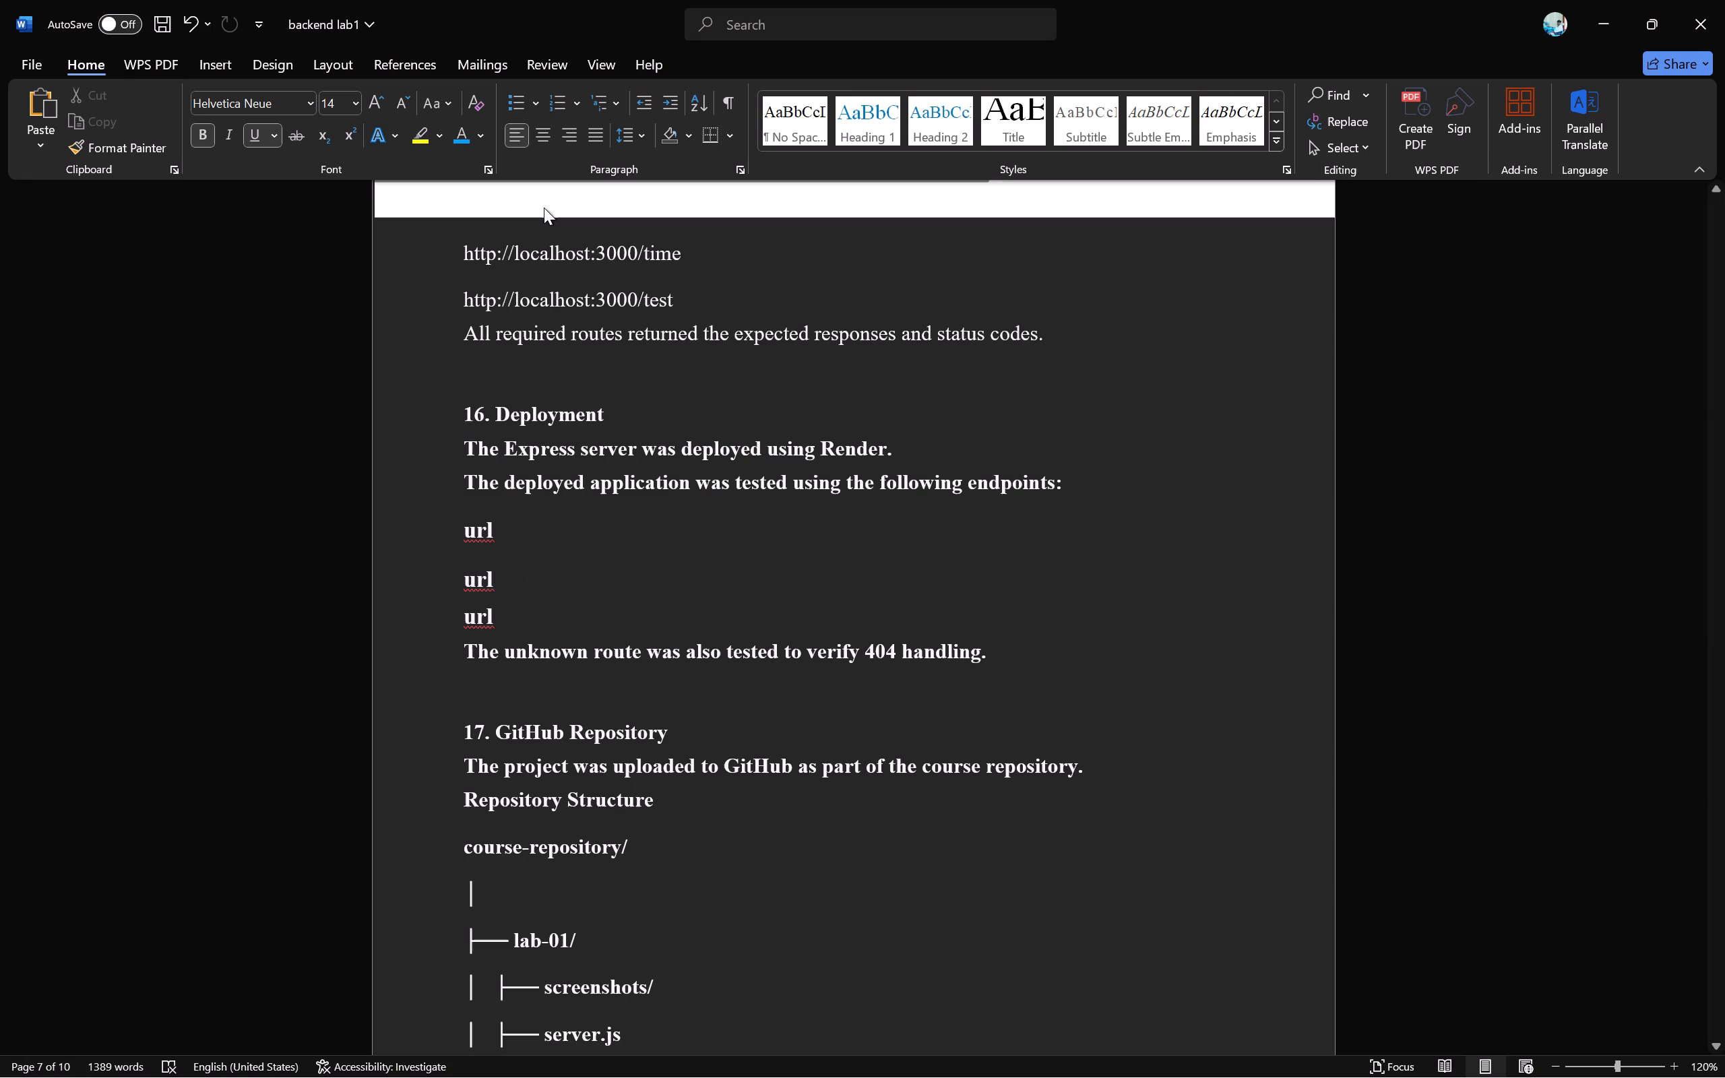
drag(544, 208, 573, 516)
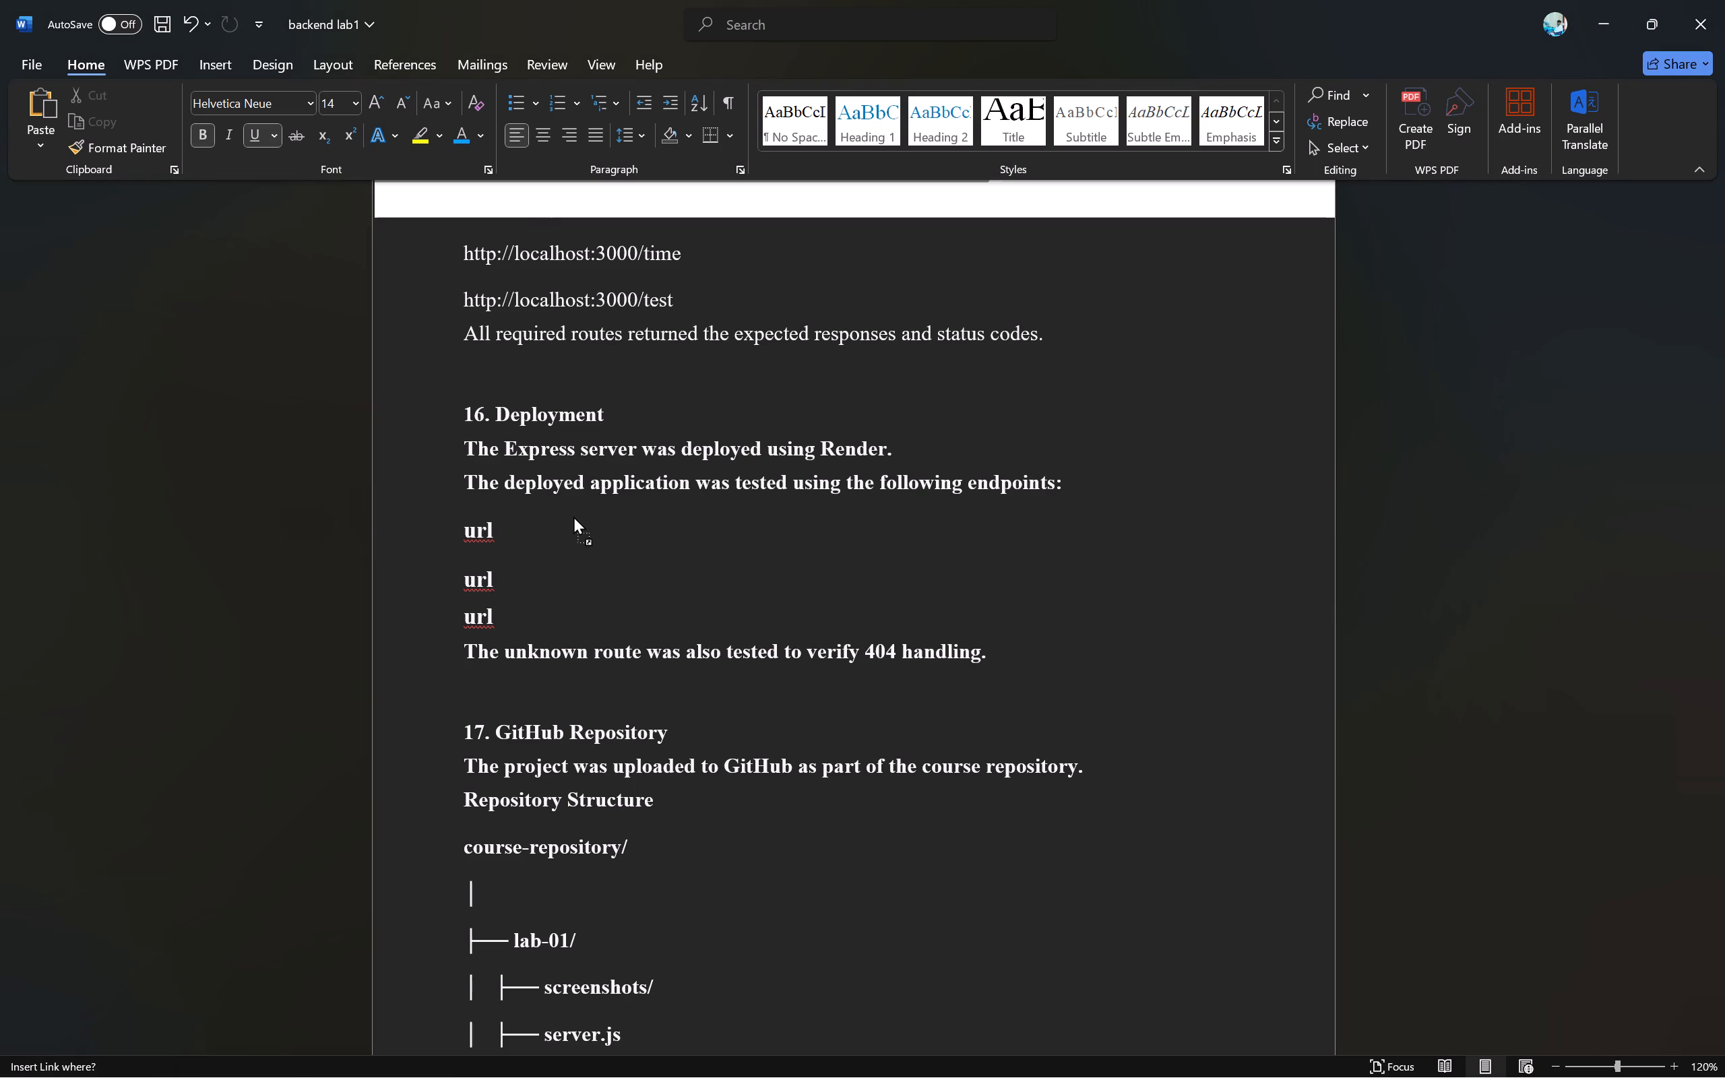
drag(573, 516, 500, 538)
drag(500, 538, 504, 536)
drag(504, 536, 495, 543)
drag(495, 543, 493, 540)
drag(493, 540, 497, 541)
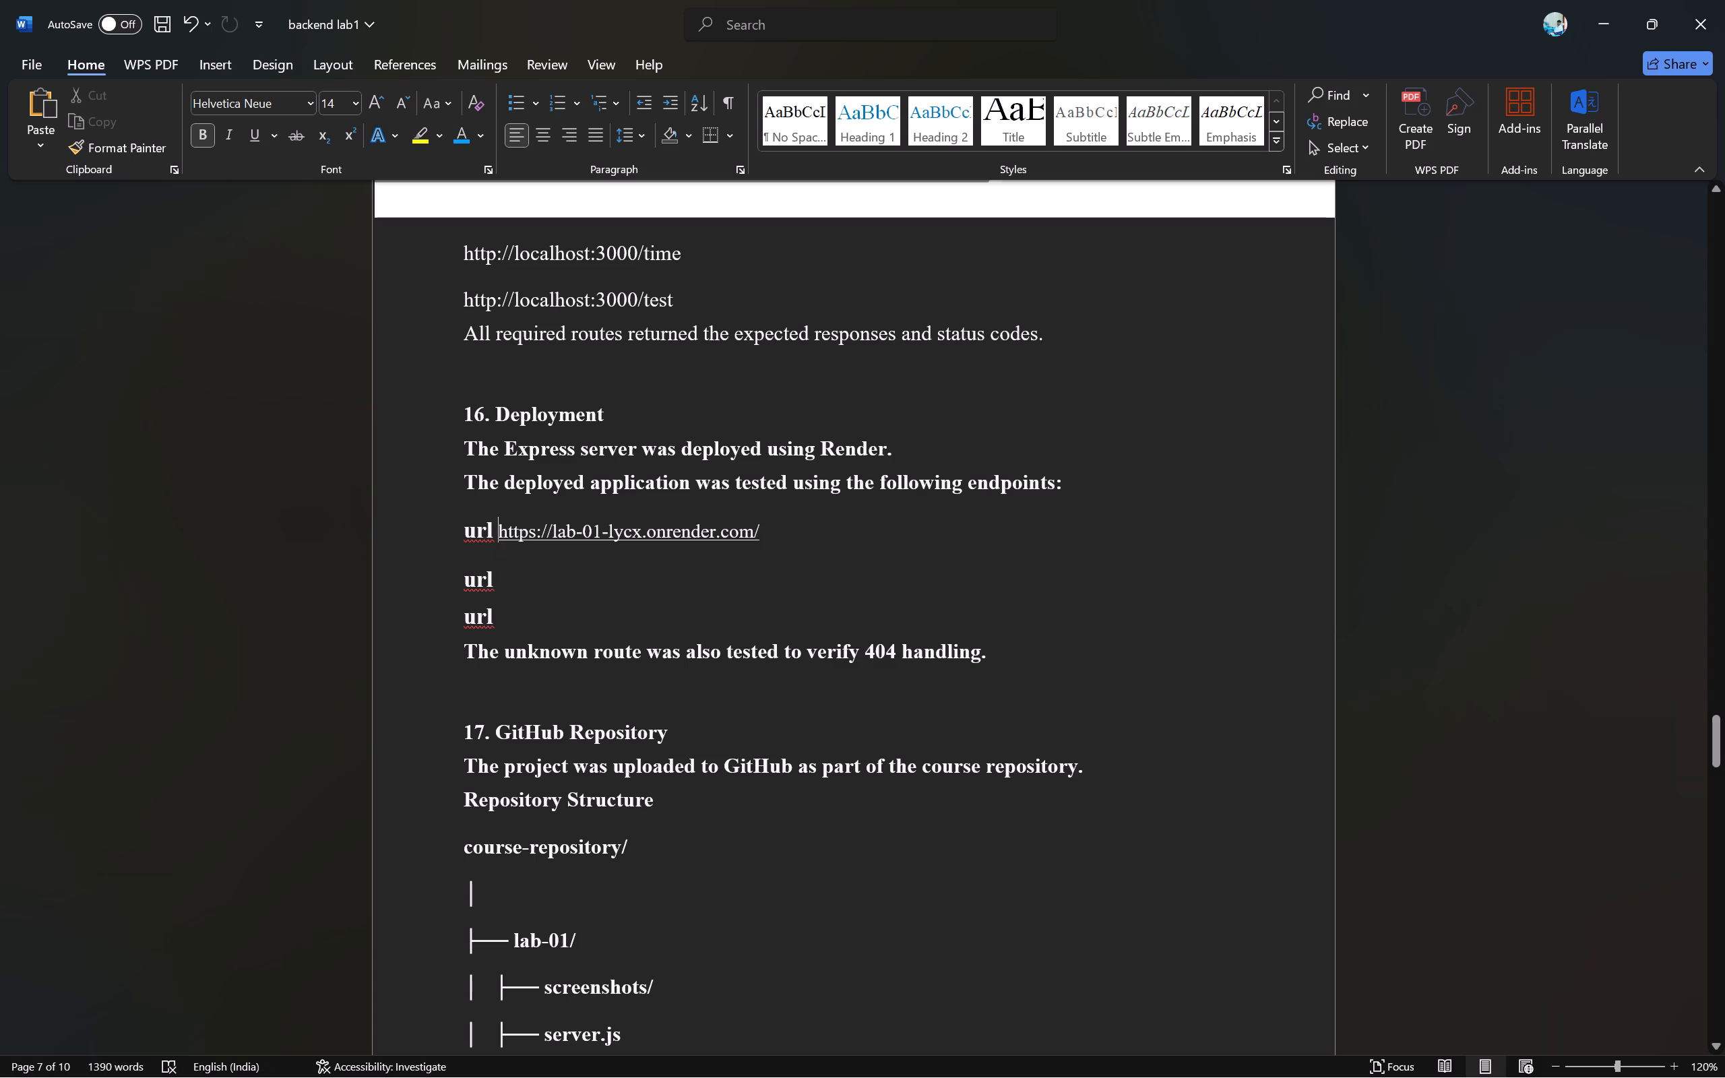
key(alt+Tab)
click(505, 72)
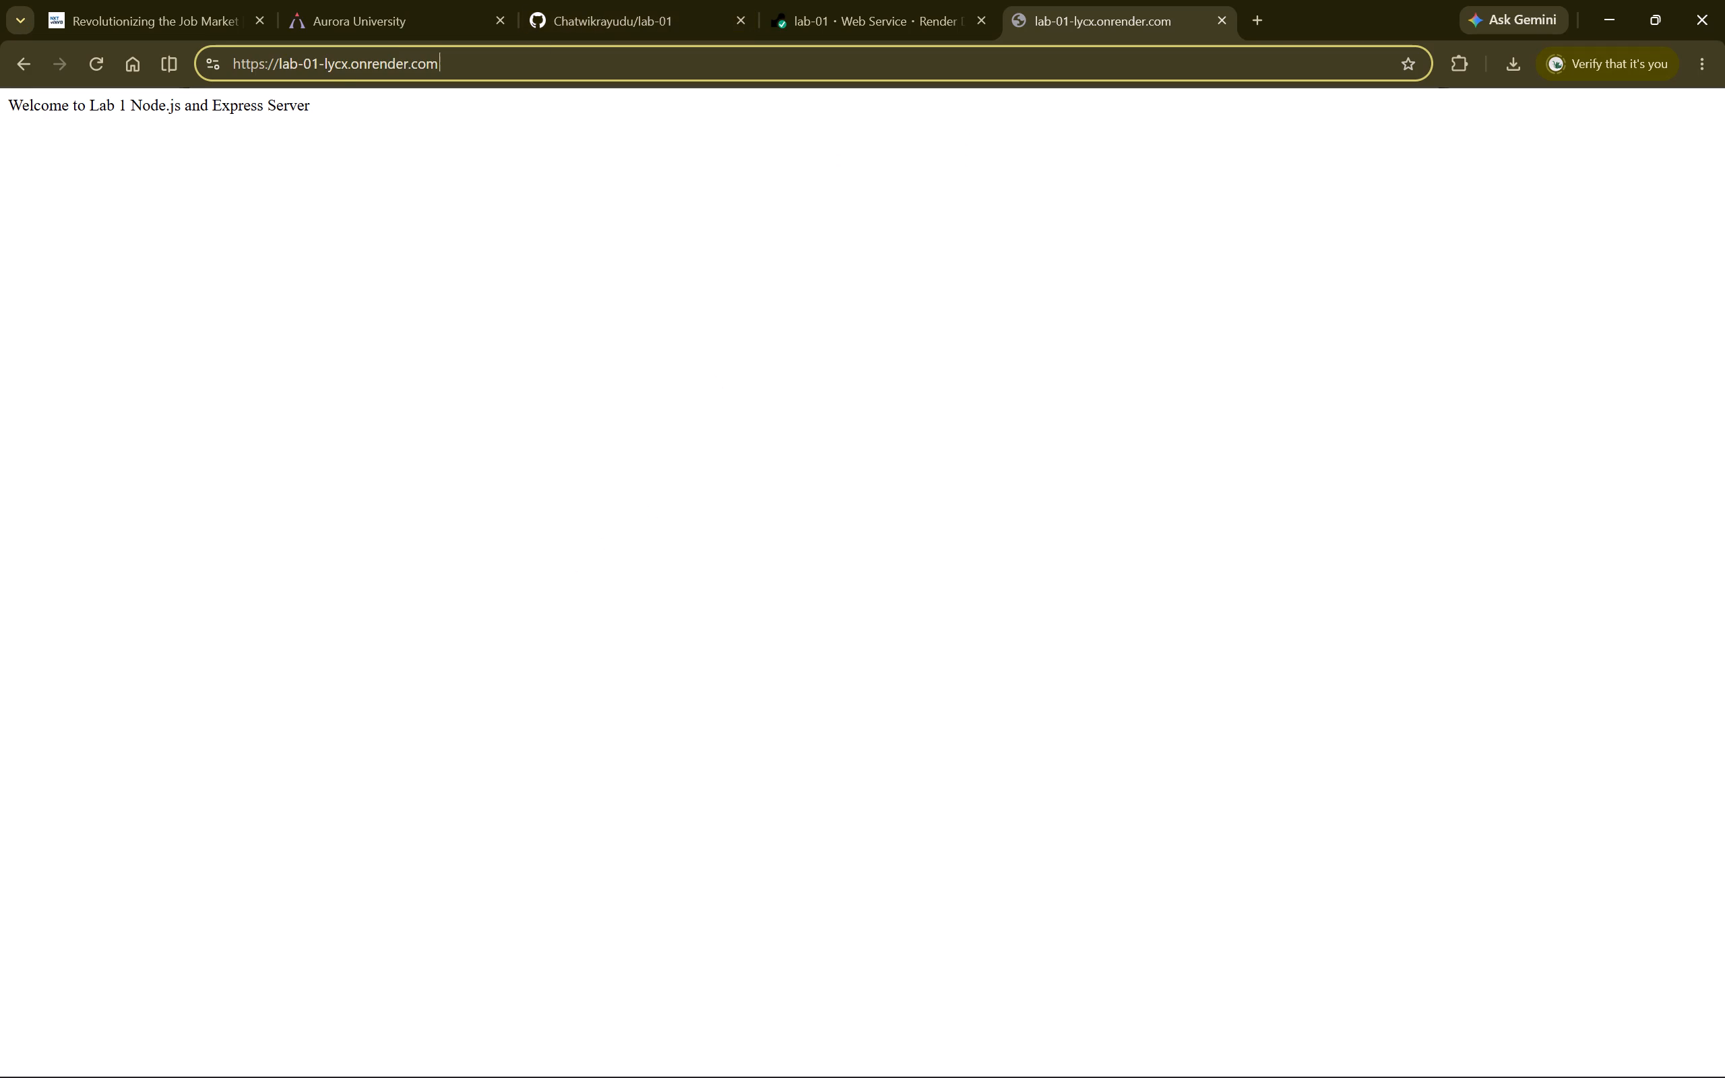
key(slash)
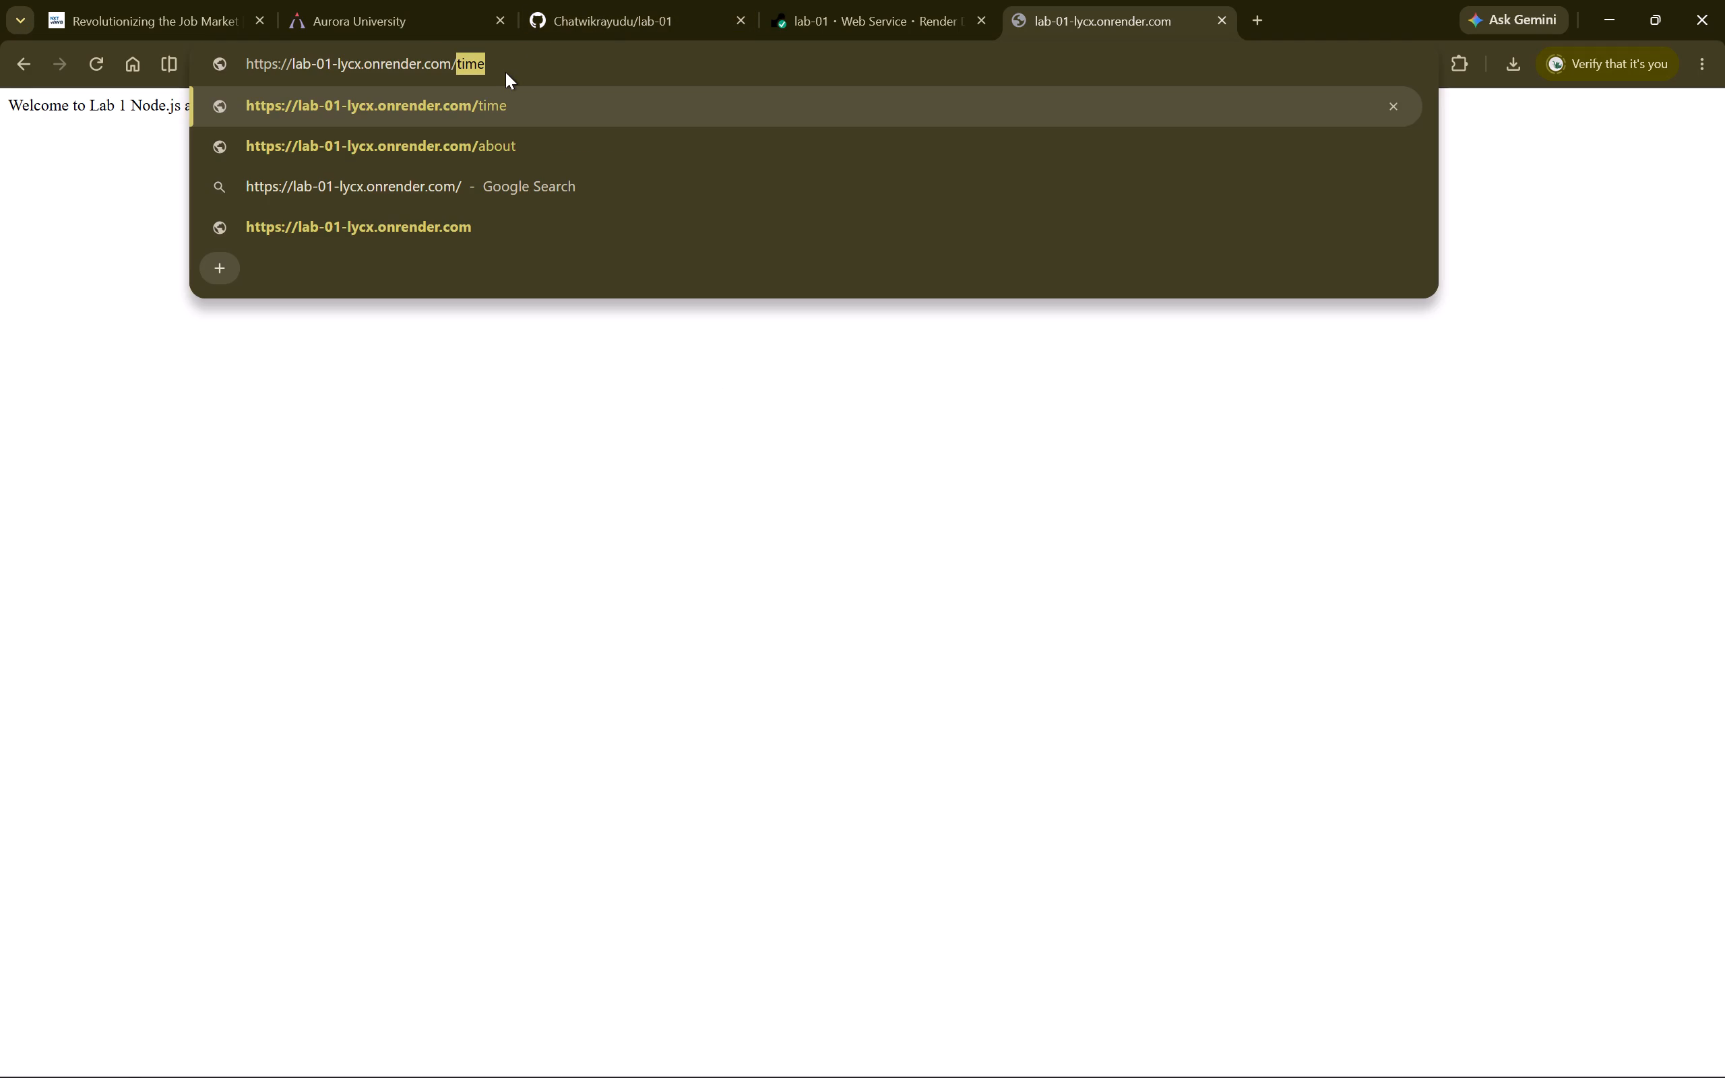
click(515, 136)
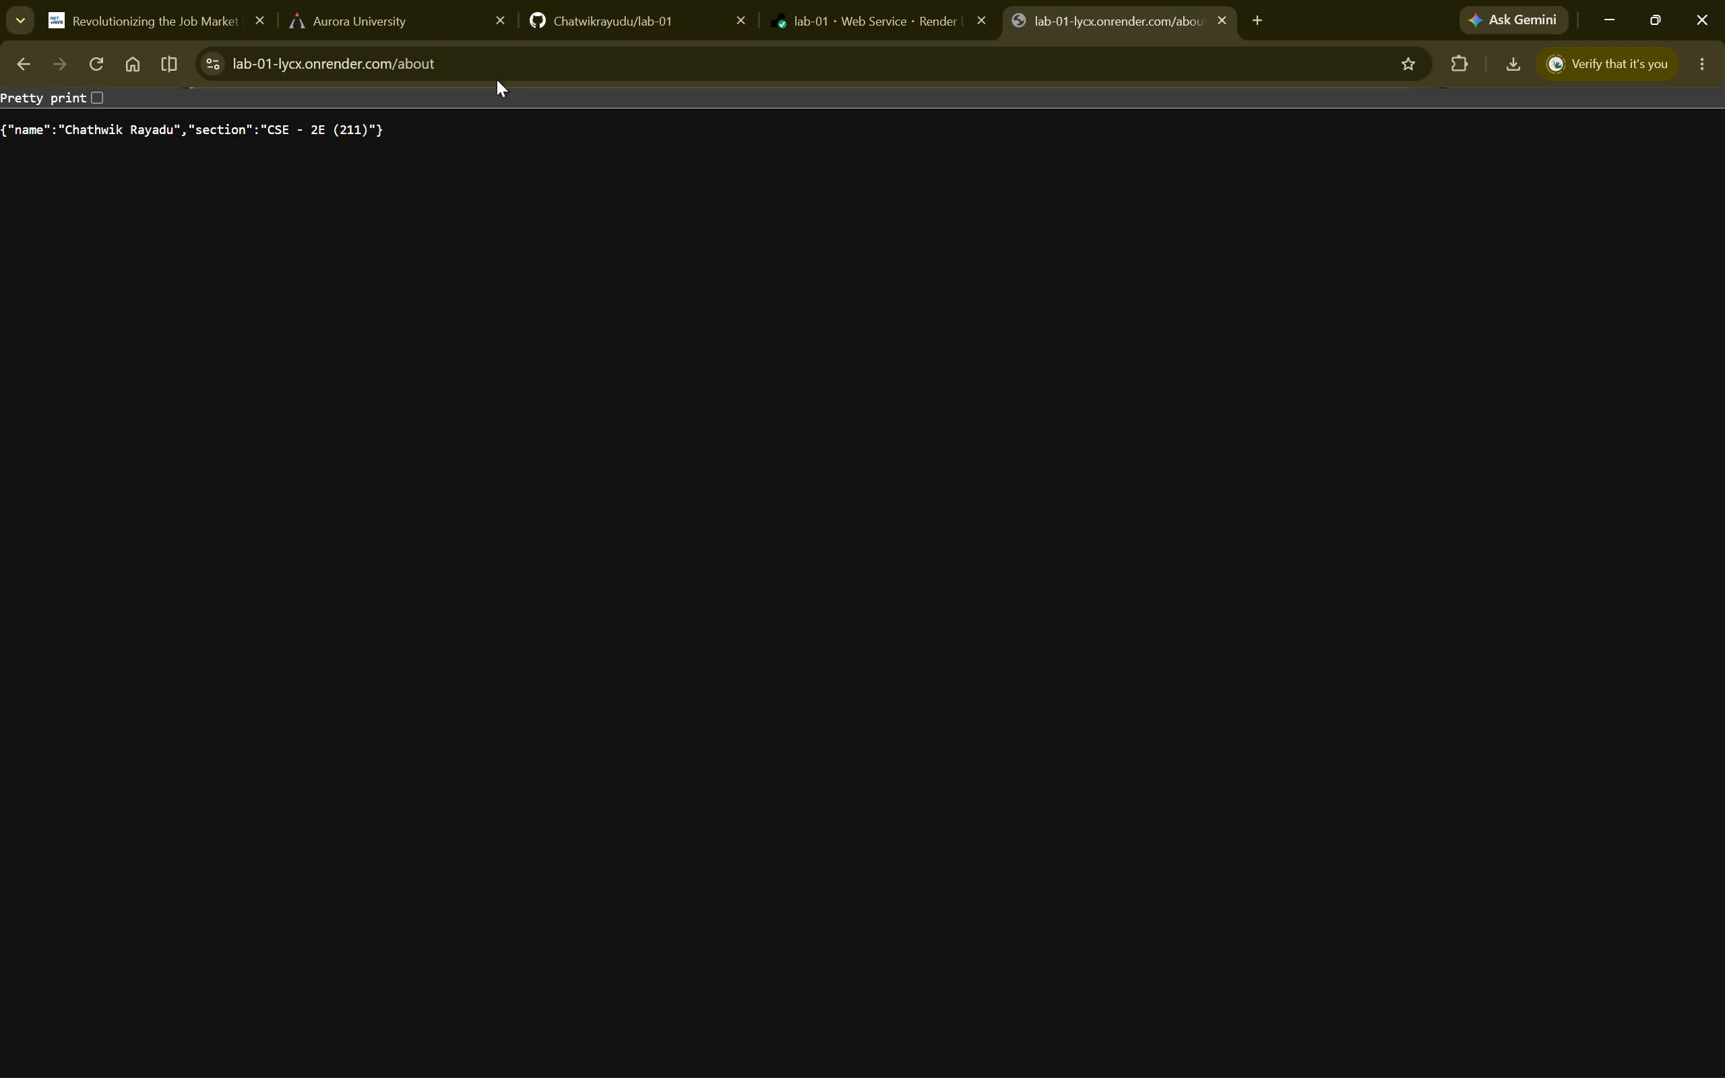
click(485, 51)
drag(394, 57, 523, 179)
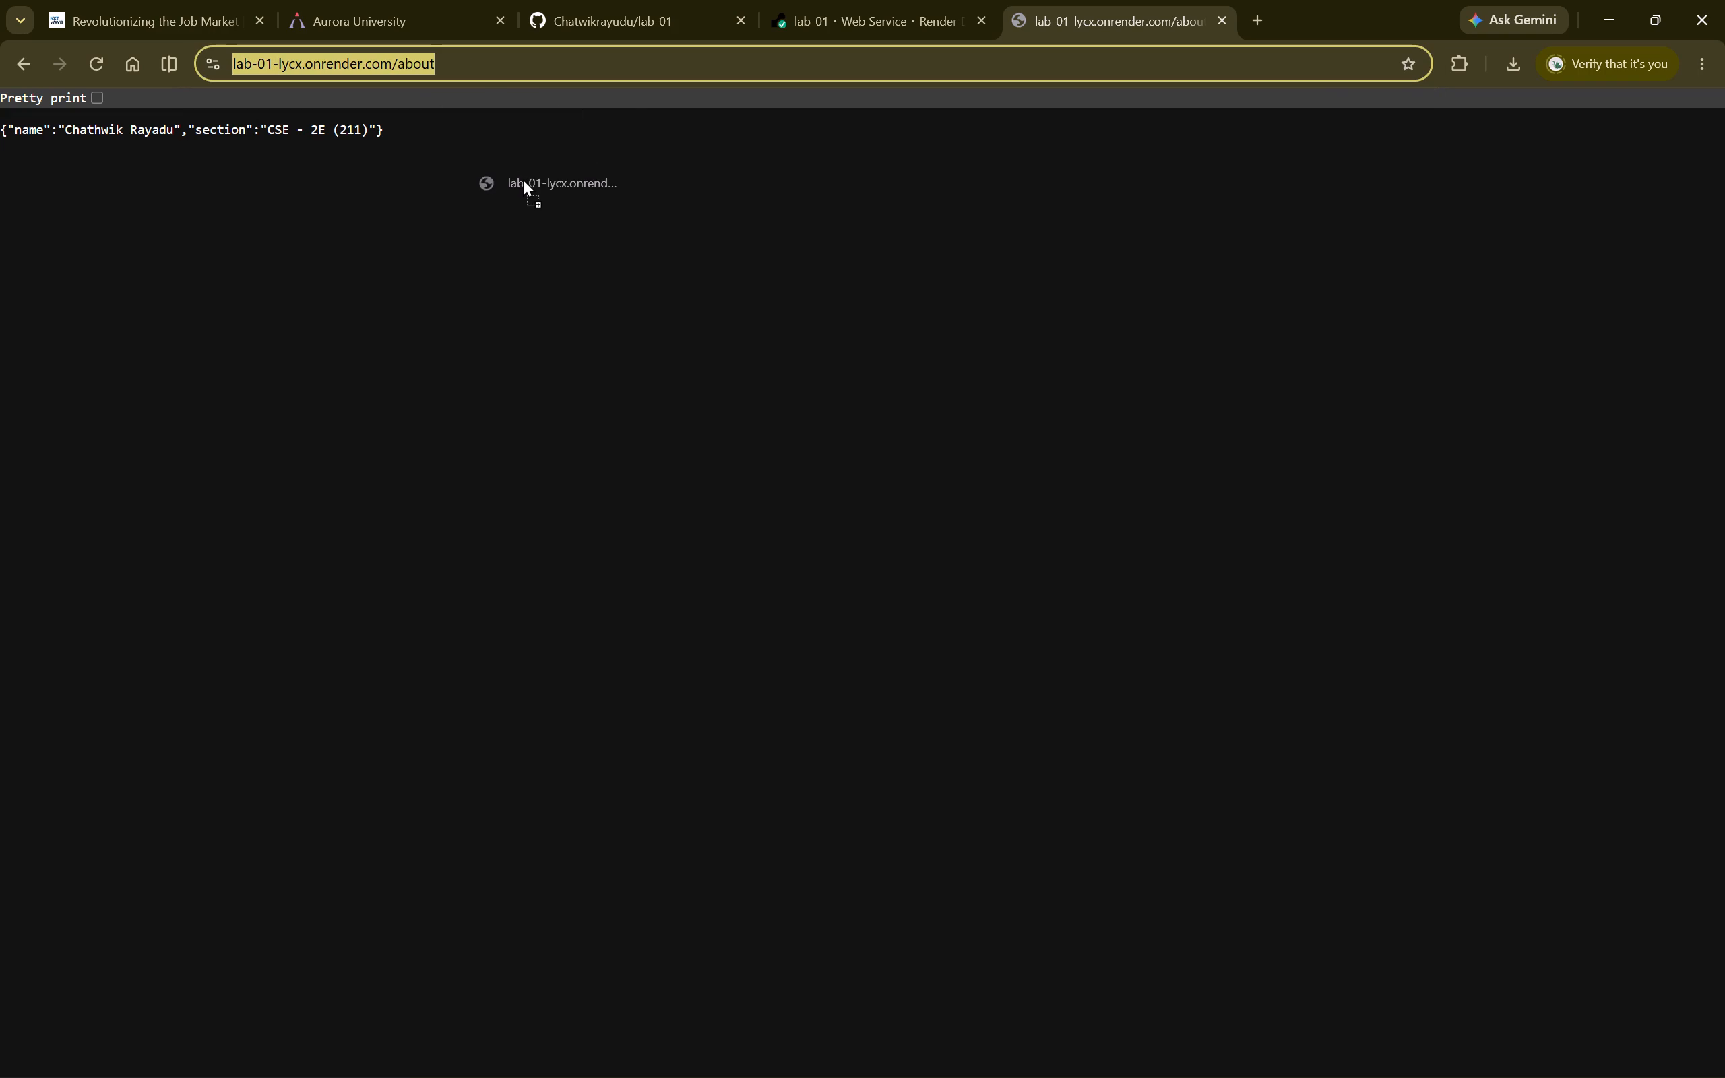
key(alt+Tab)
drag(523, 179, 553, 584)
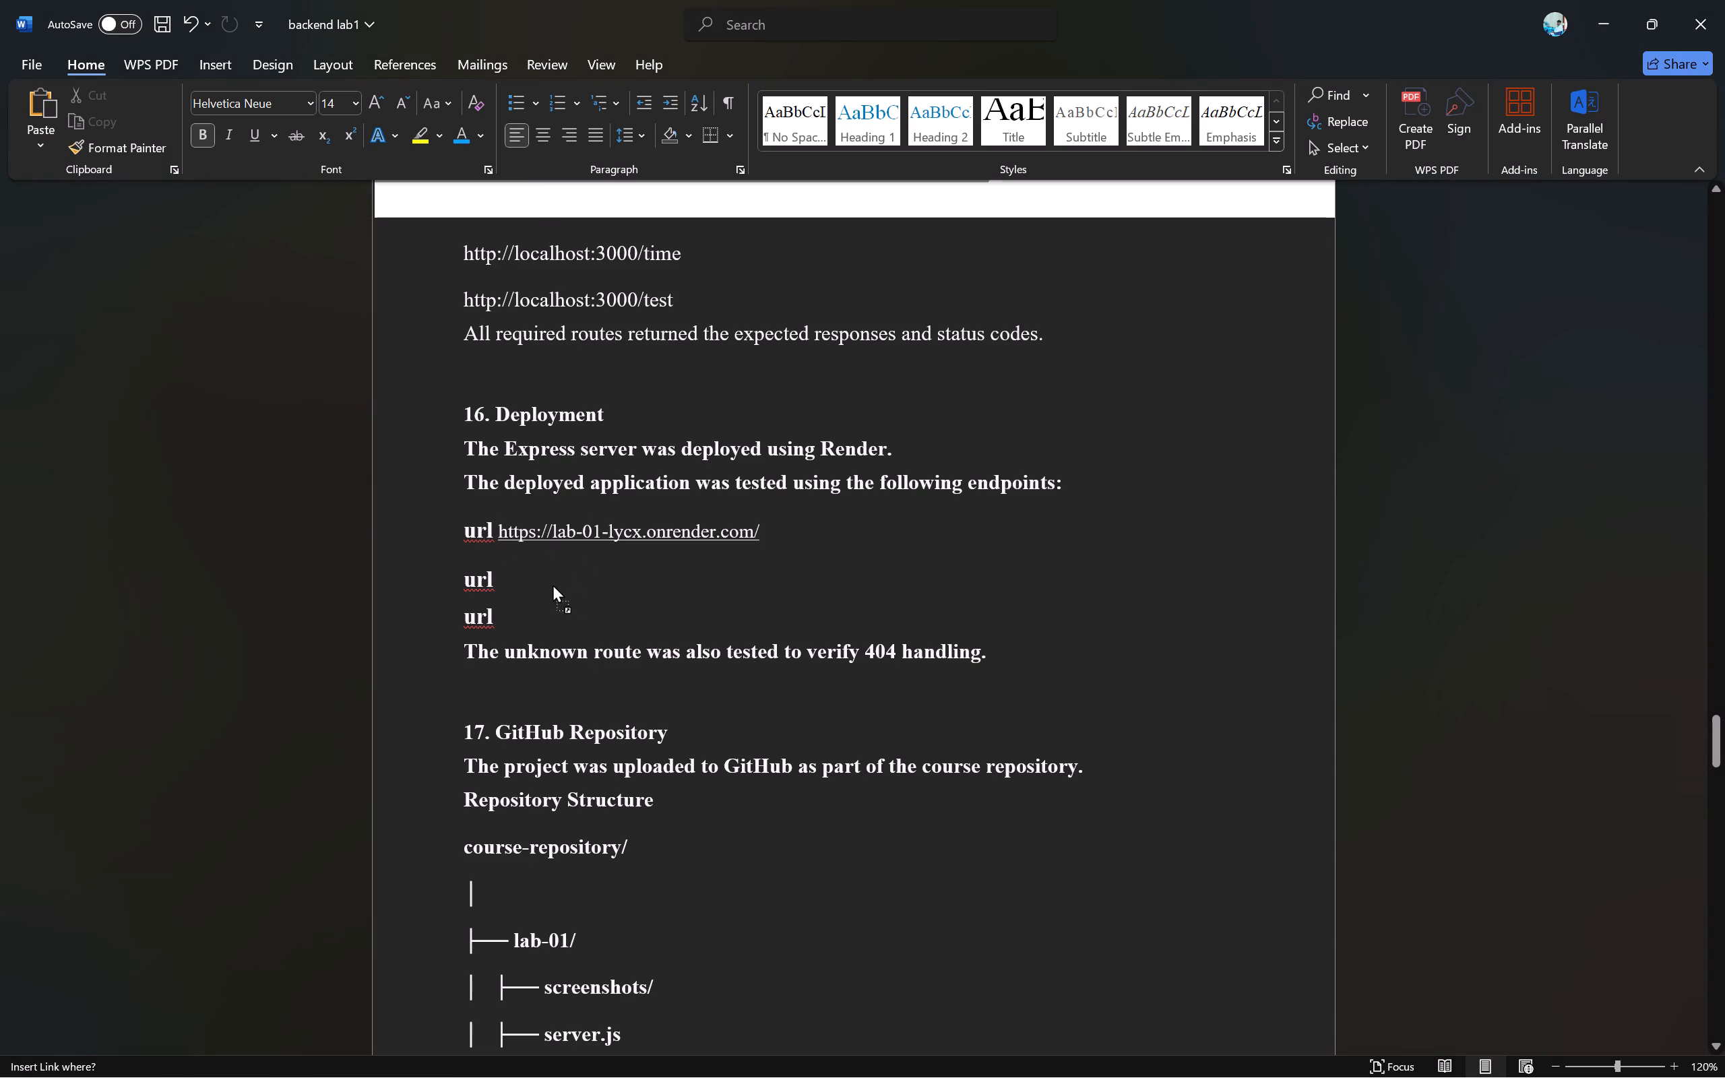
drag(553, 584, 496, 572)
drag(496, 572, 491, 587)
drag(491, 587, 501, 571)
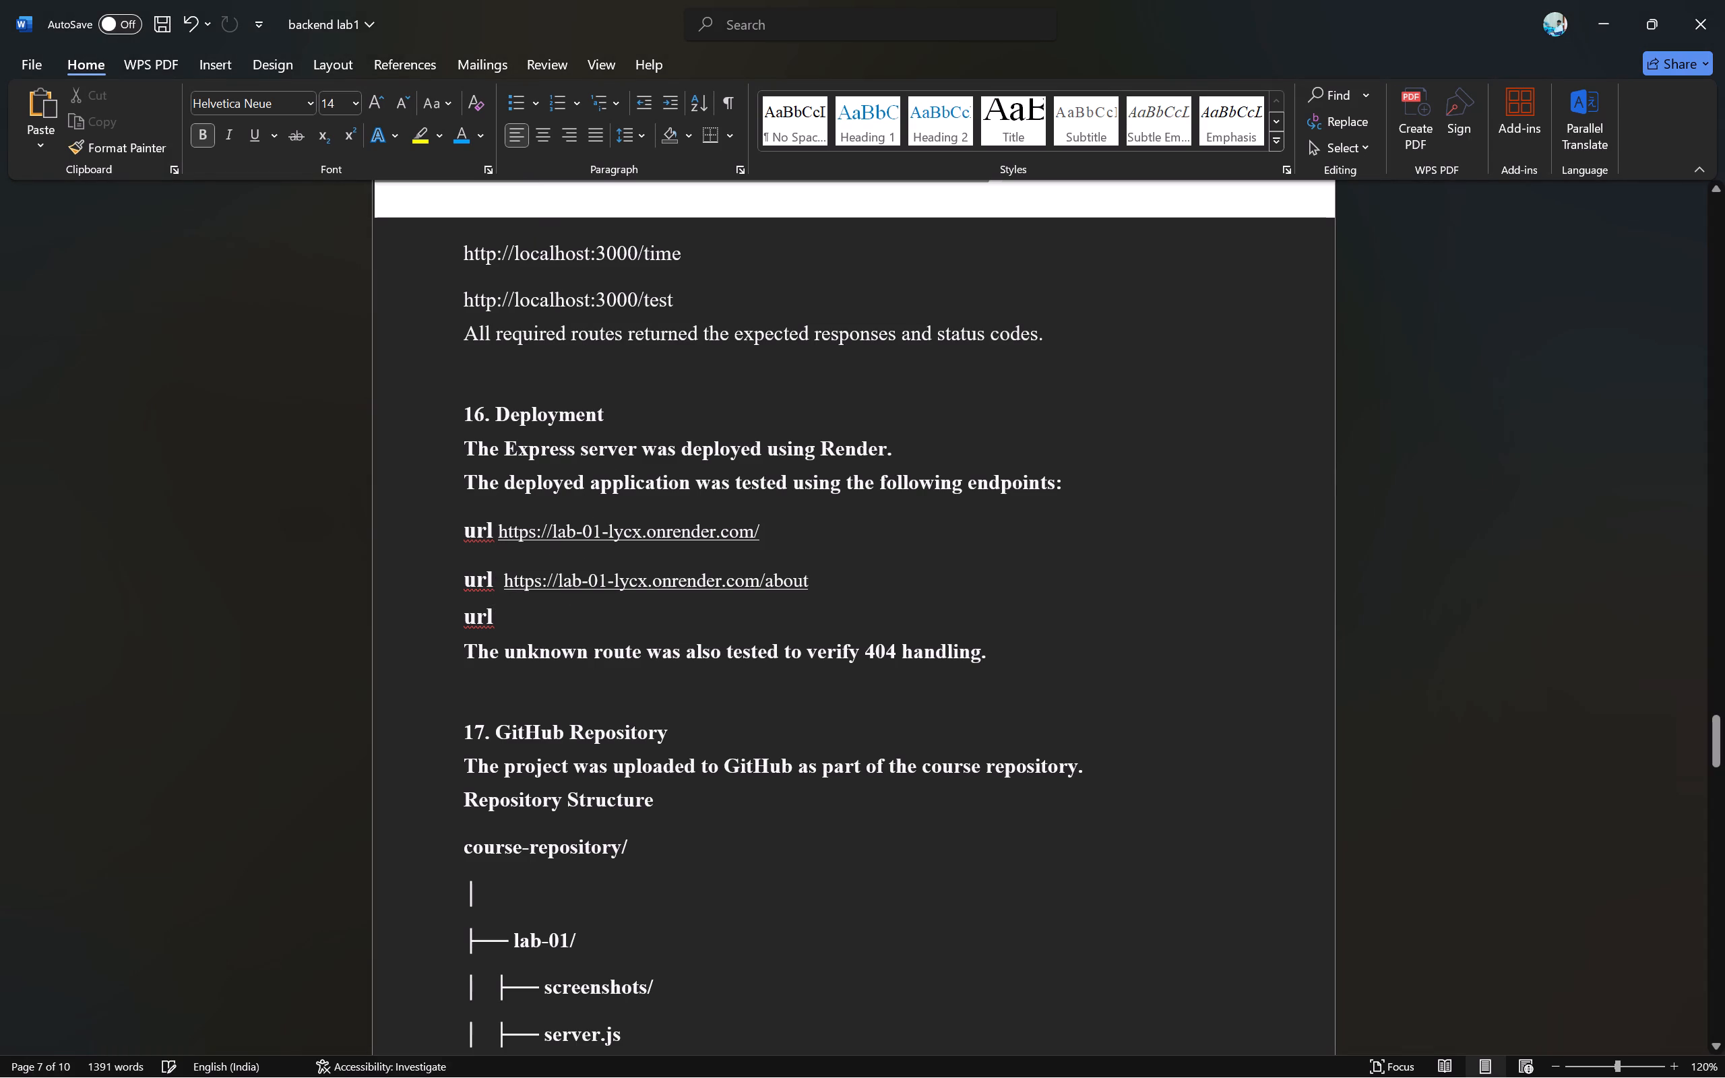
key(alt+Tab)
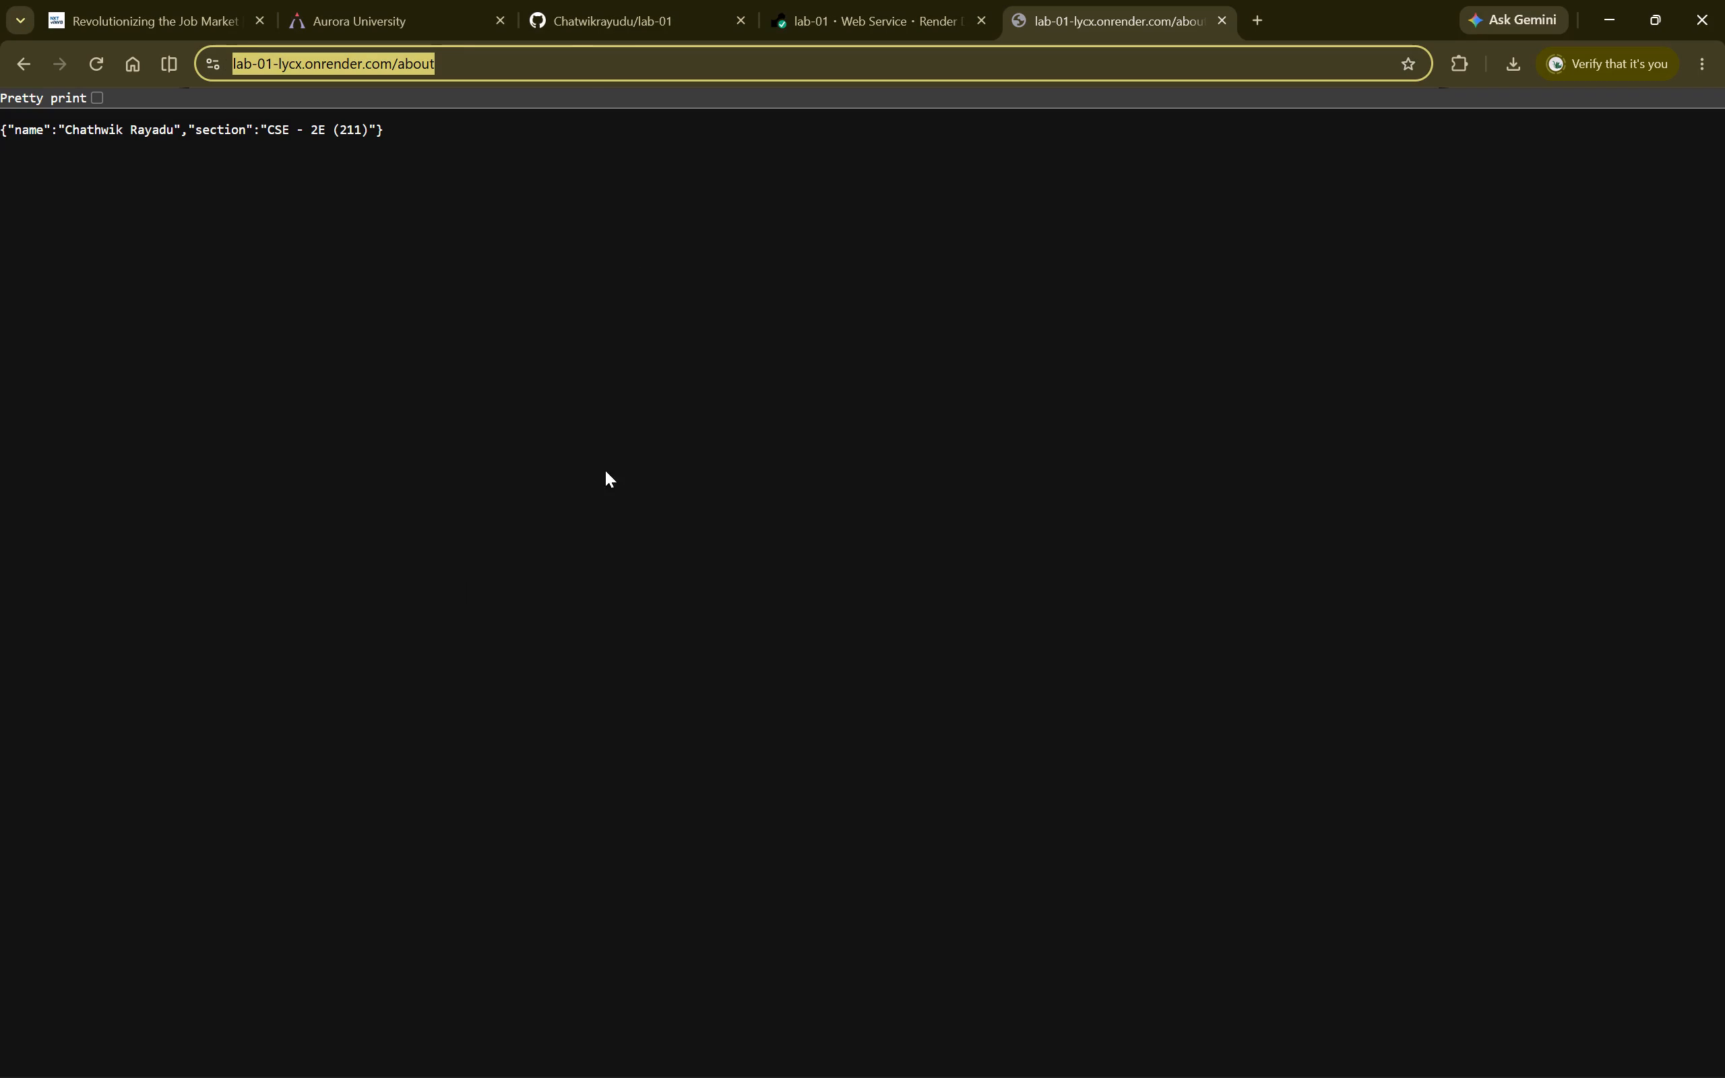
click(528, 65)
key(BackSpace)
key(BackSpace)
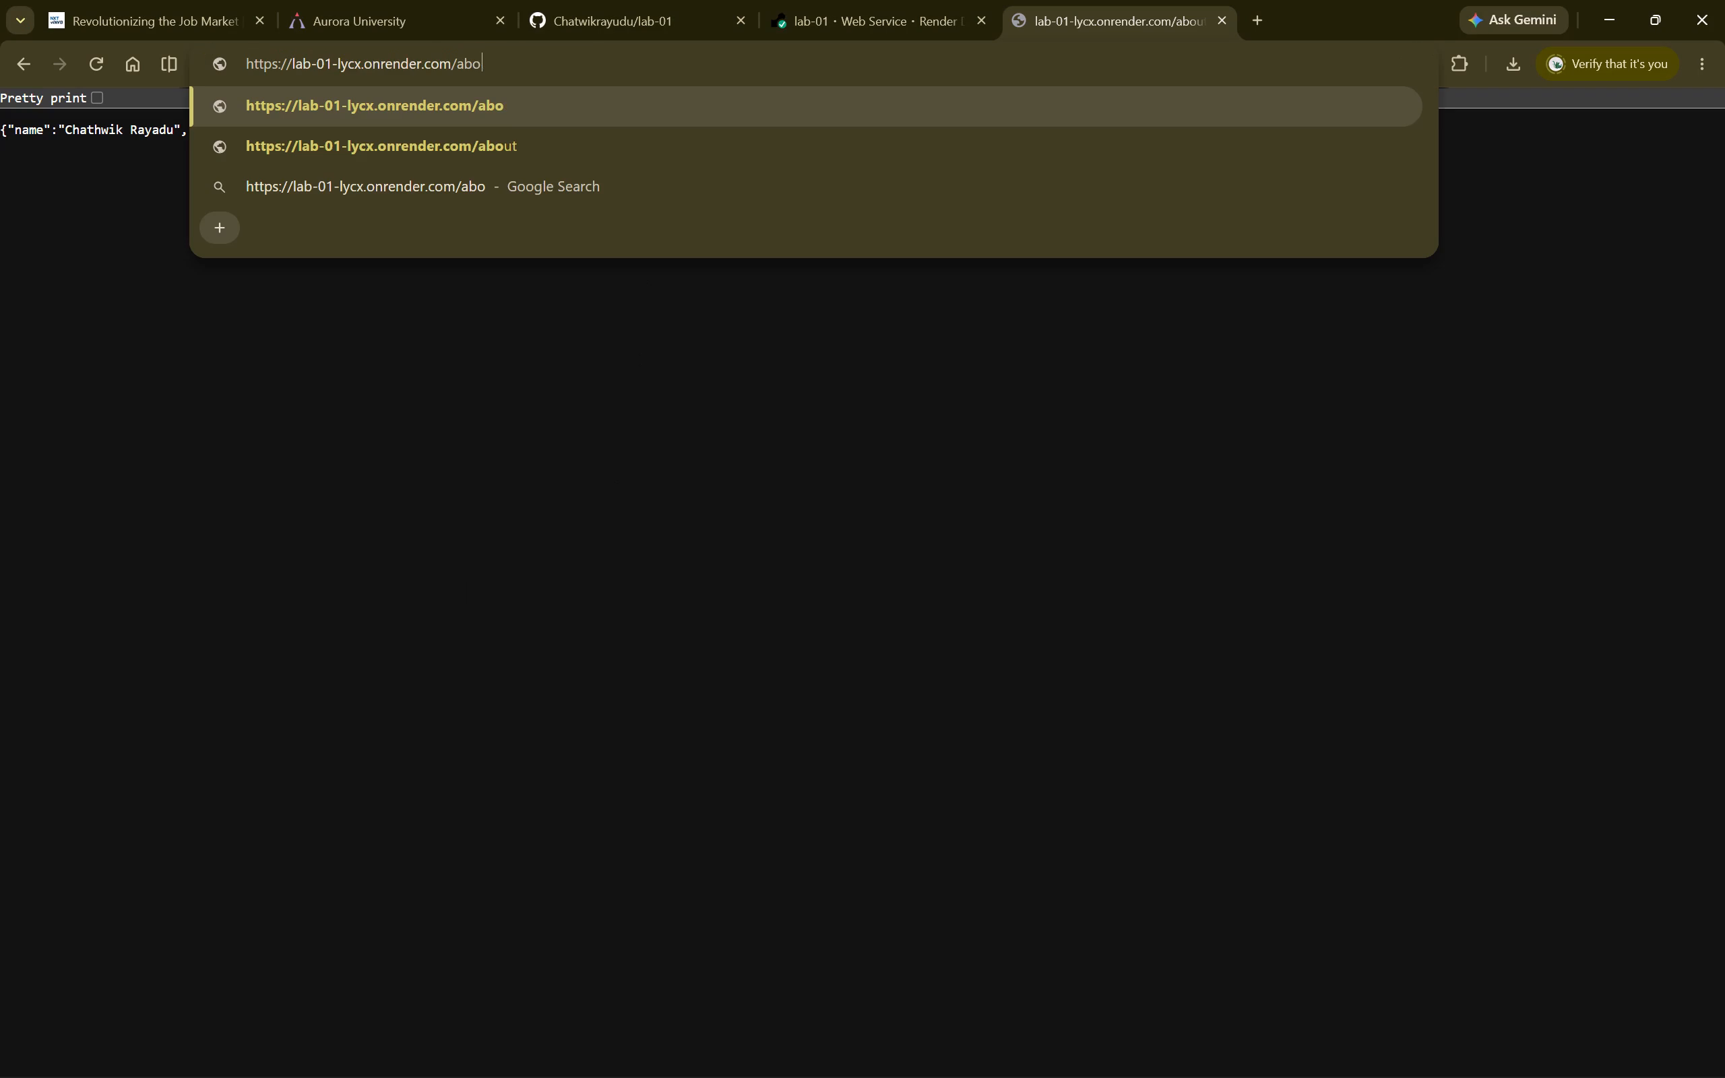
key(BackSpace)
key(BackSpace)
key(BackSpace)
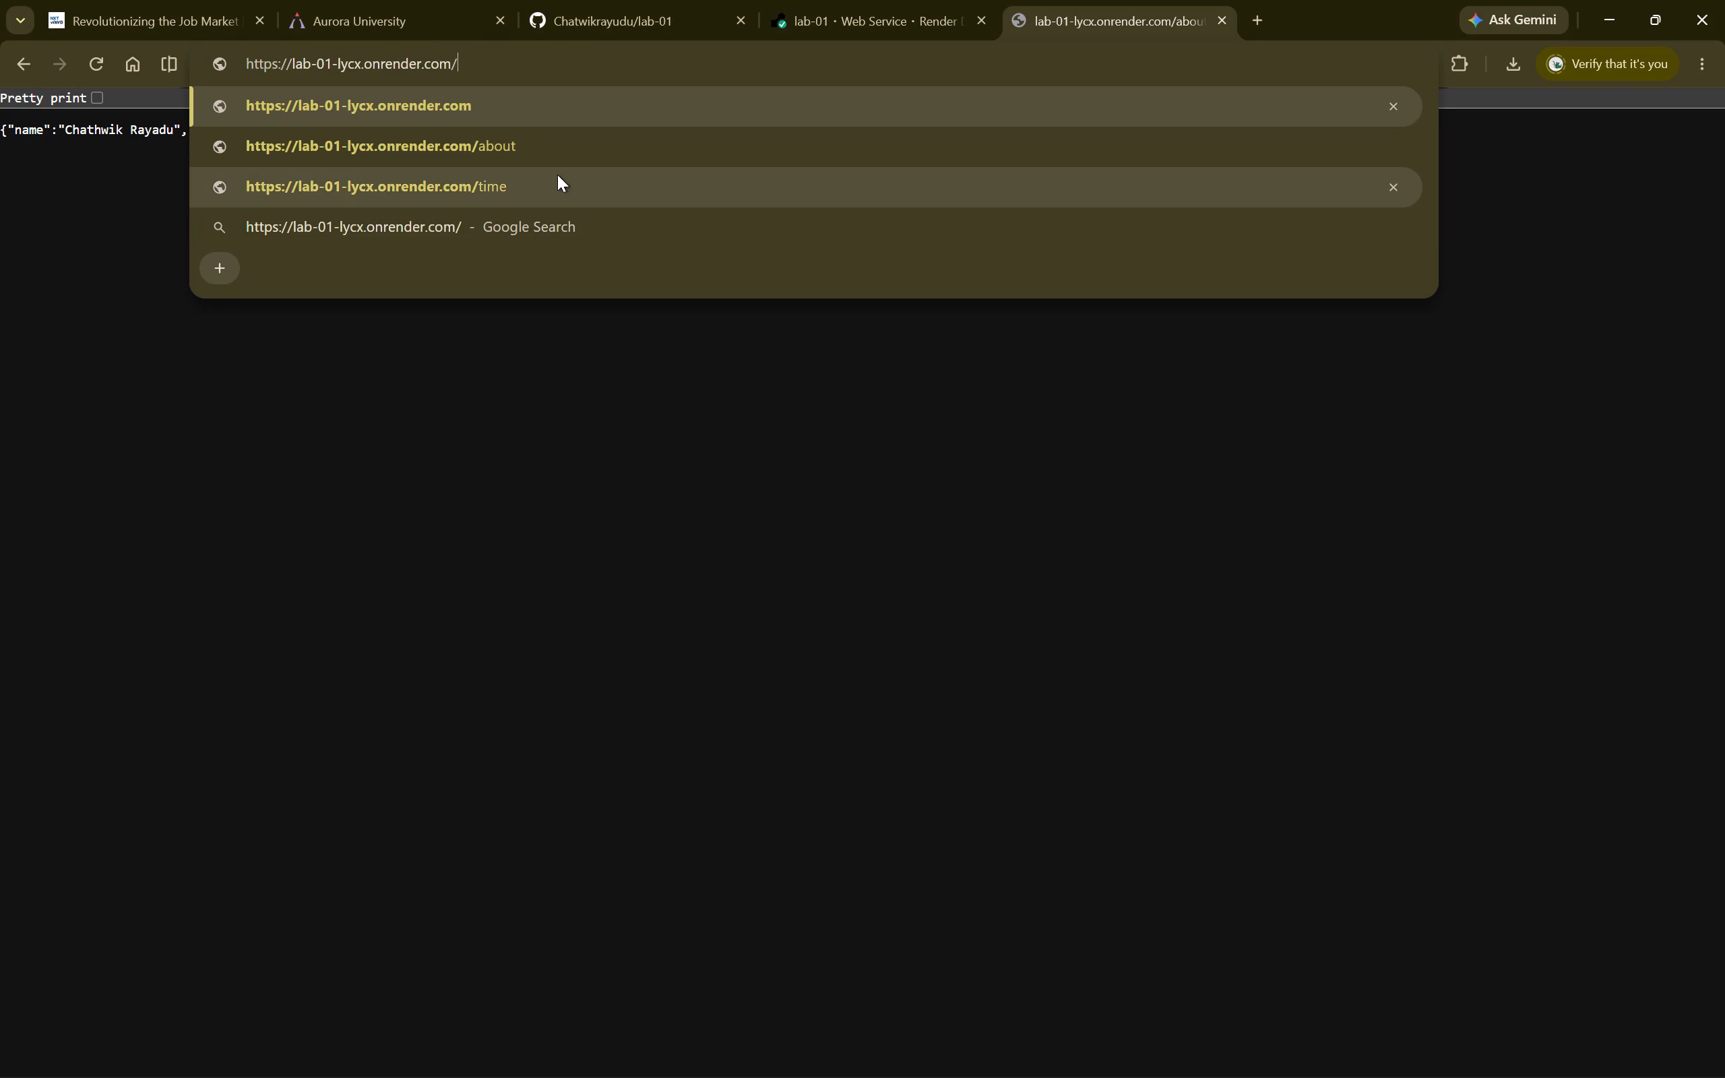
click(557, 177)
click(484, 70)
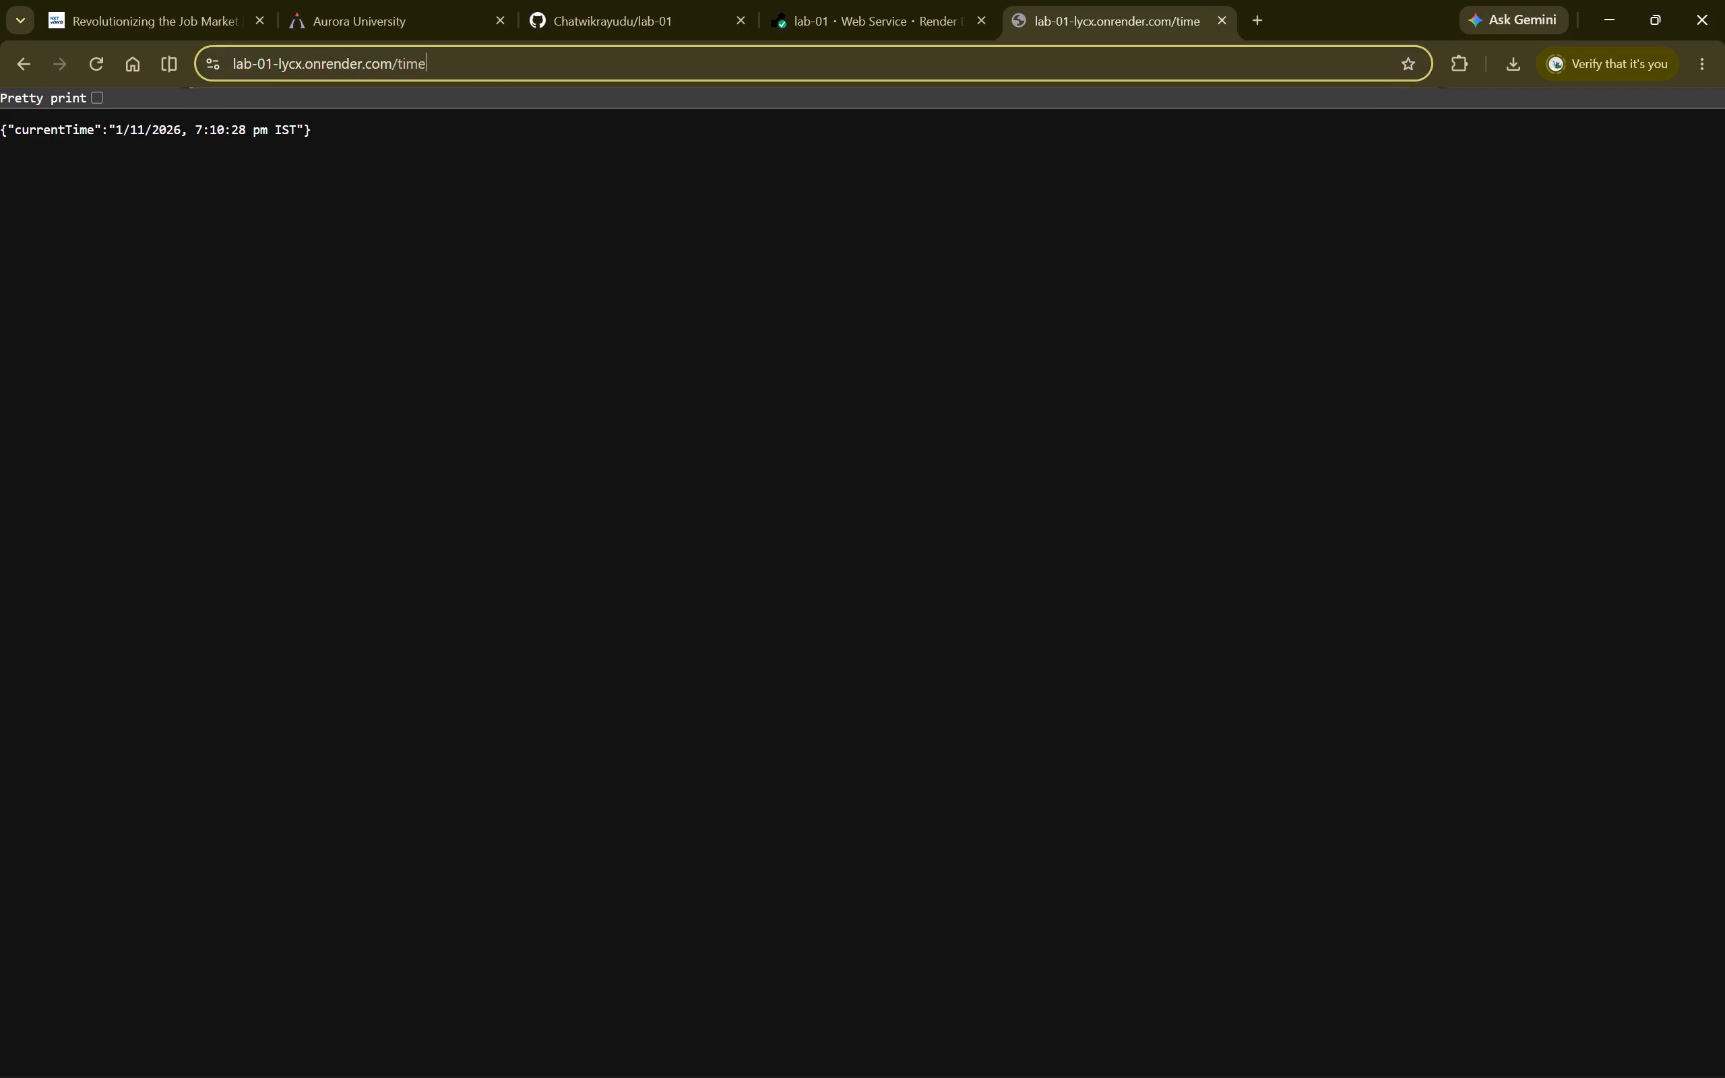
drag(413, 62, 475, 145)
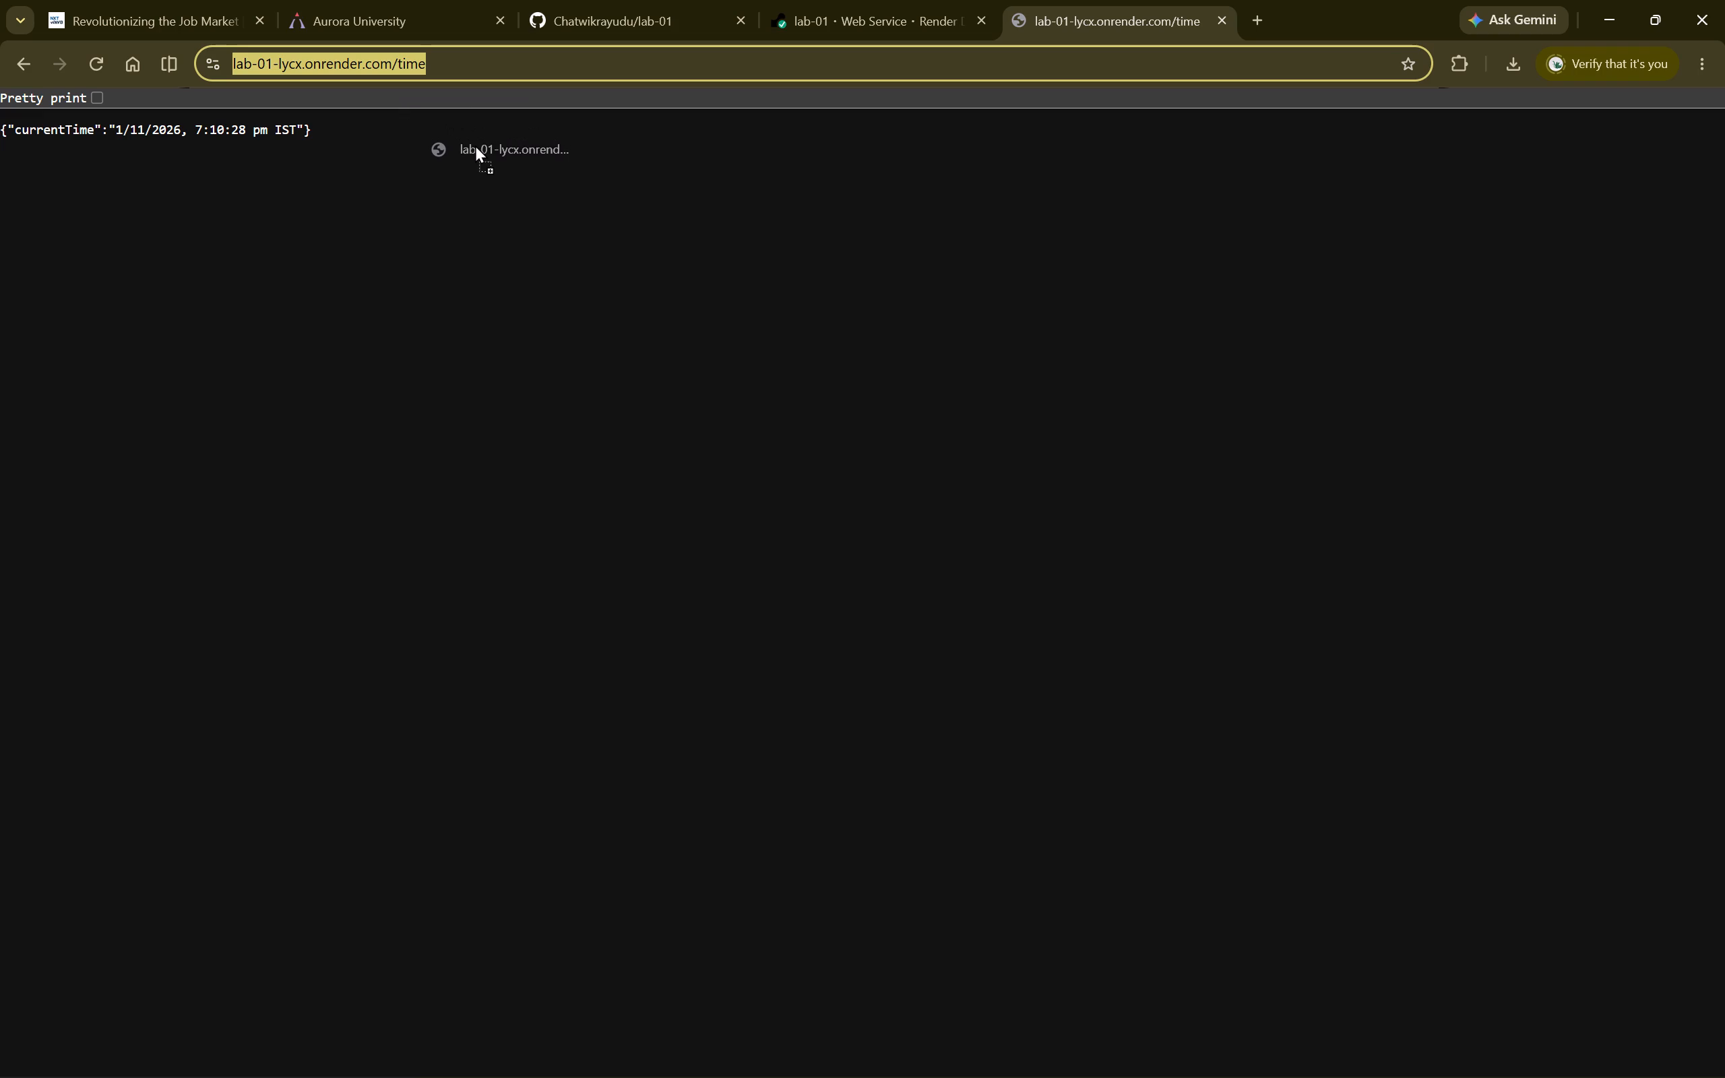
drag(475, 145, 514, 524)
key(alt+Tab)
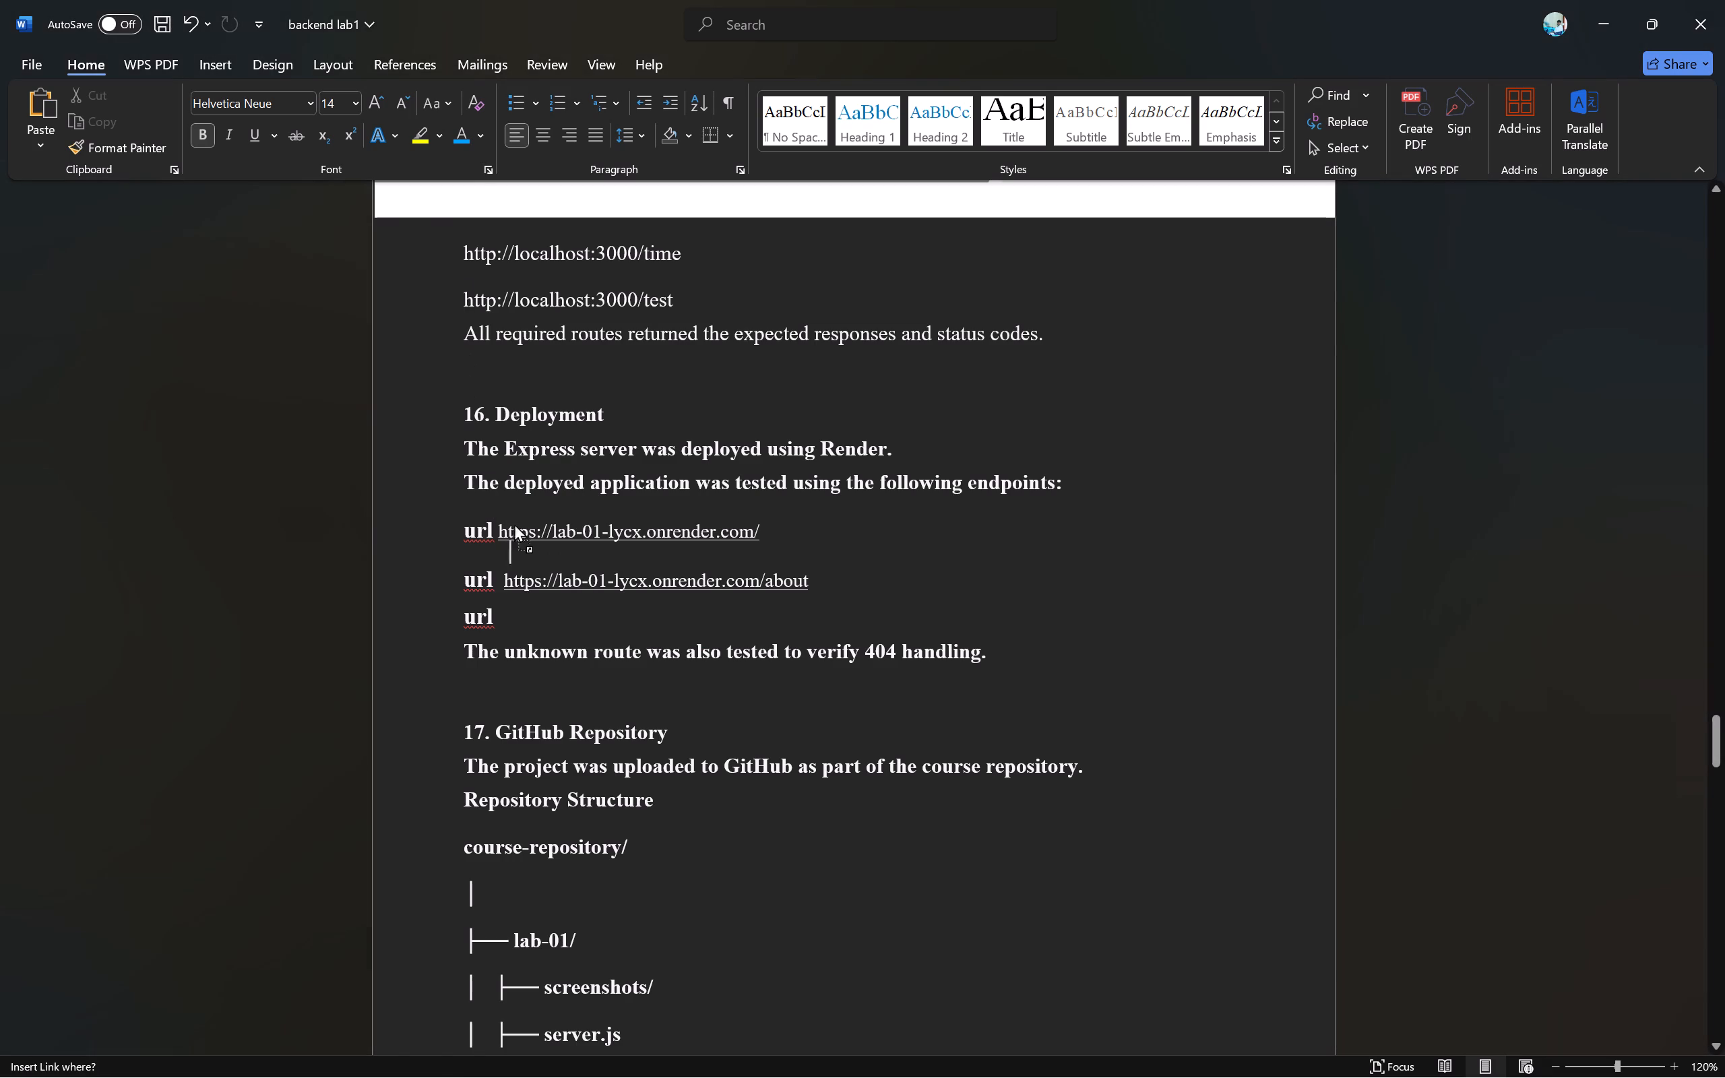
drag(514, 524, 499, 628)
drag(499, 628, 493, 619)
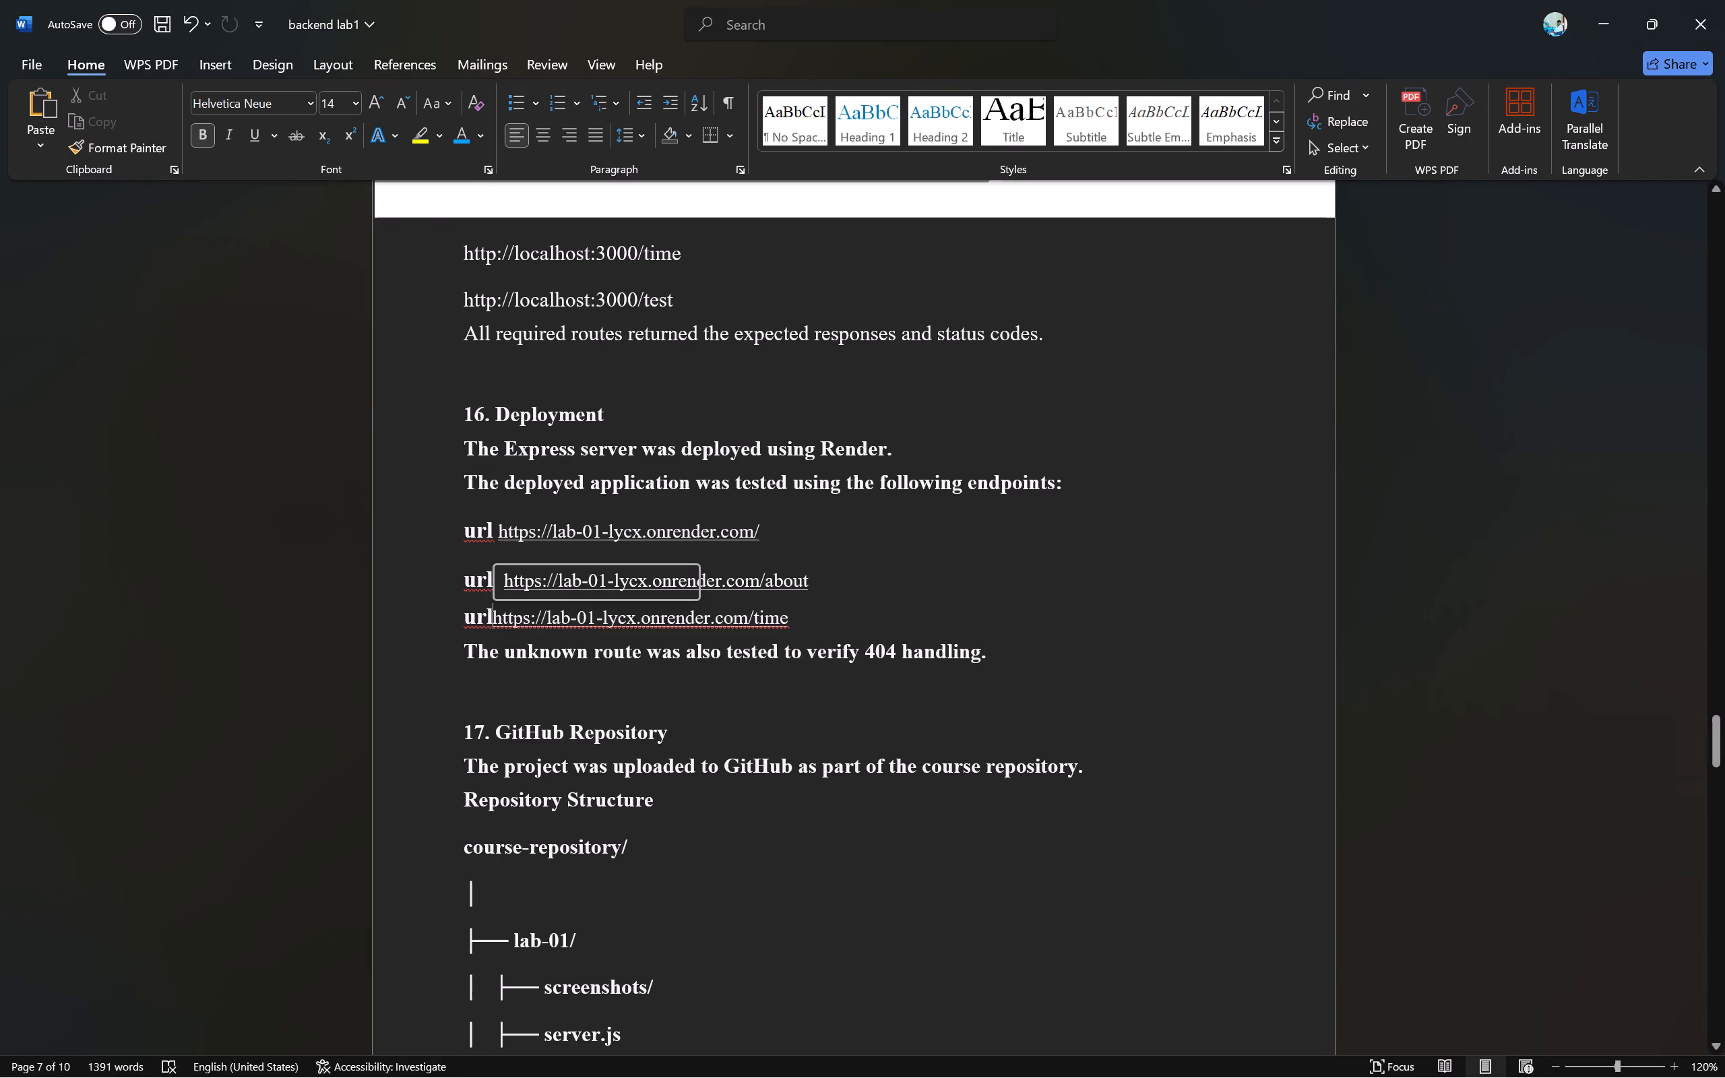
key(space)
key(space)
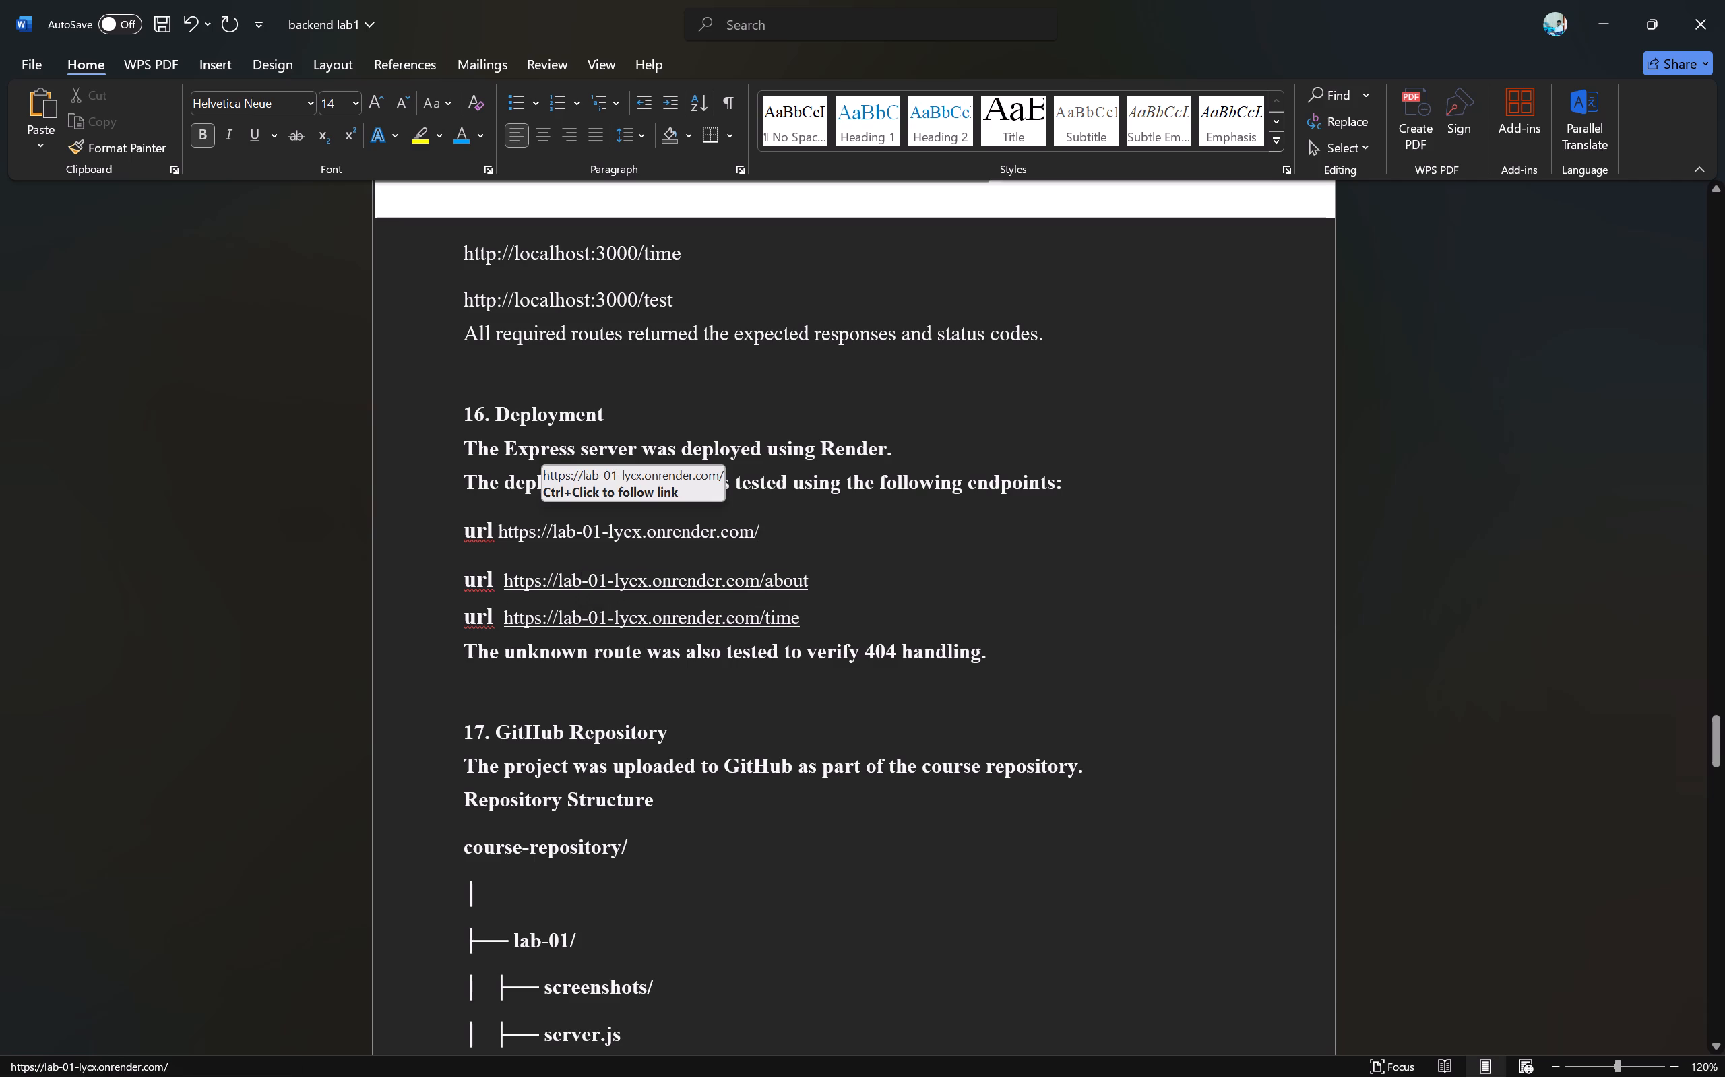
Review the journal sections around 16. Deployment, including the expected status text of the /time route.
scroll(513, 537, up, 1)
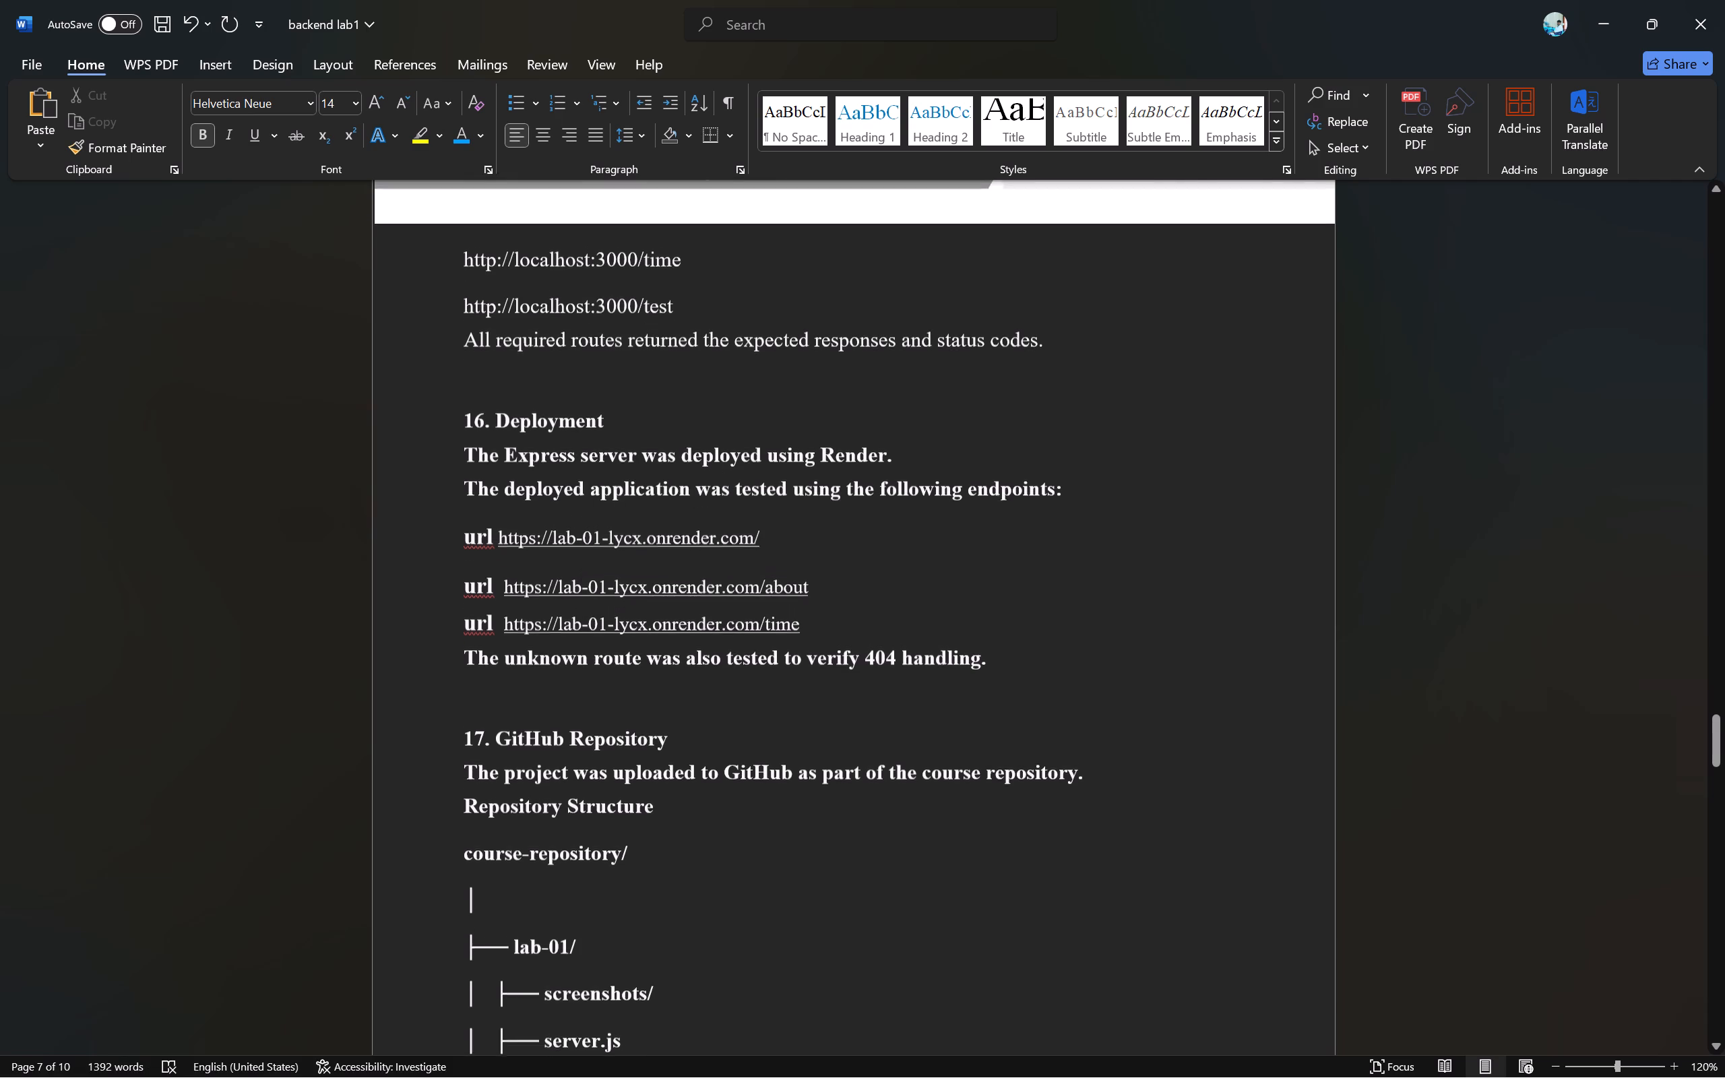
scroll(513, 537, up, 4)
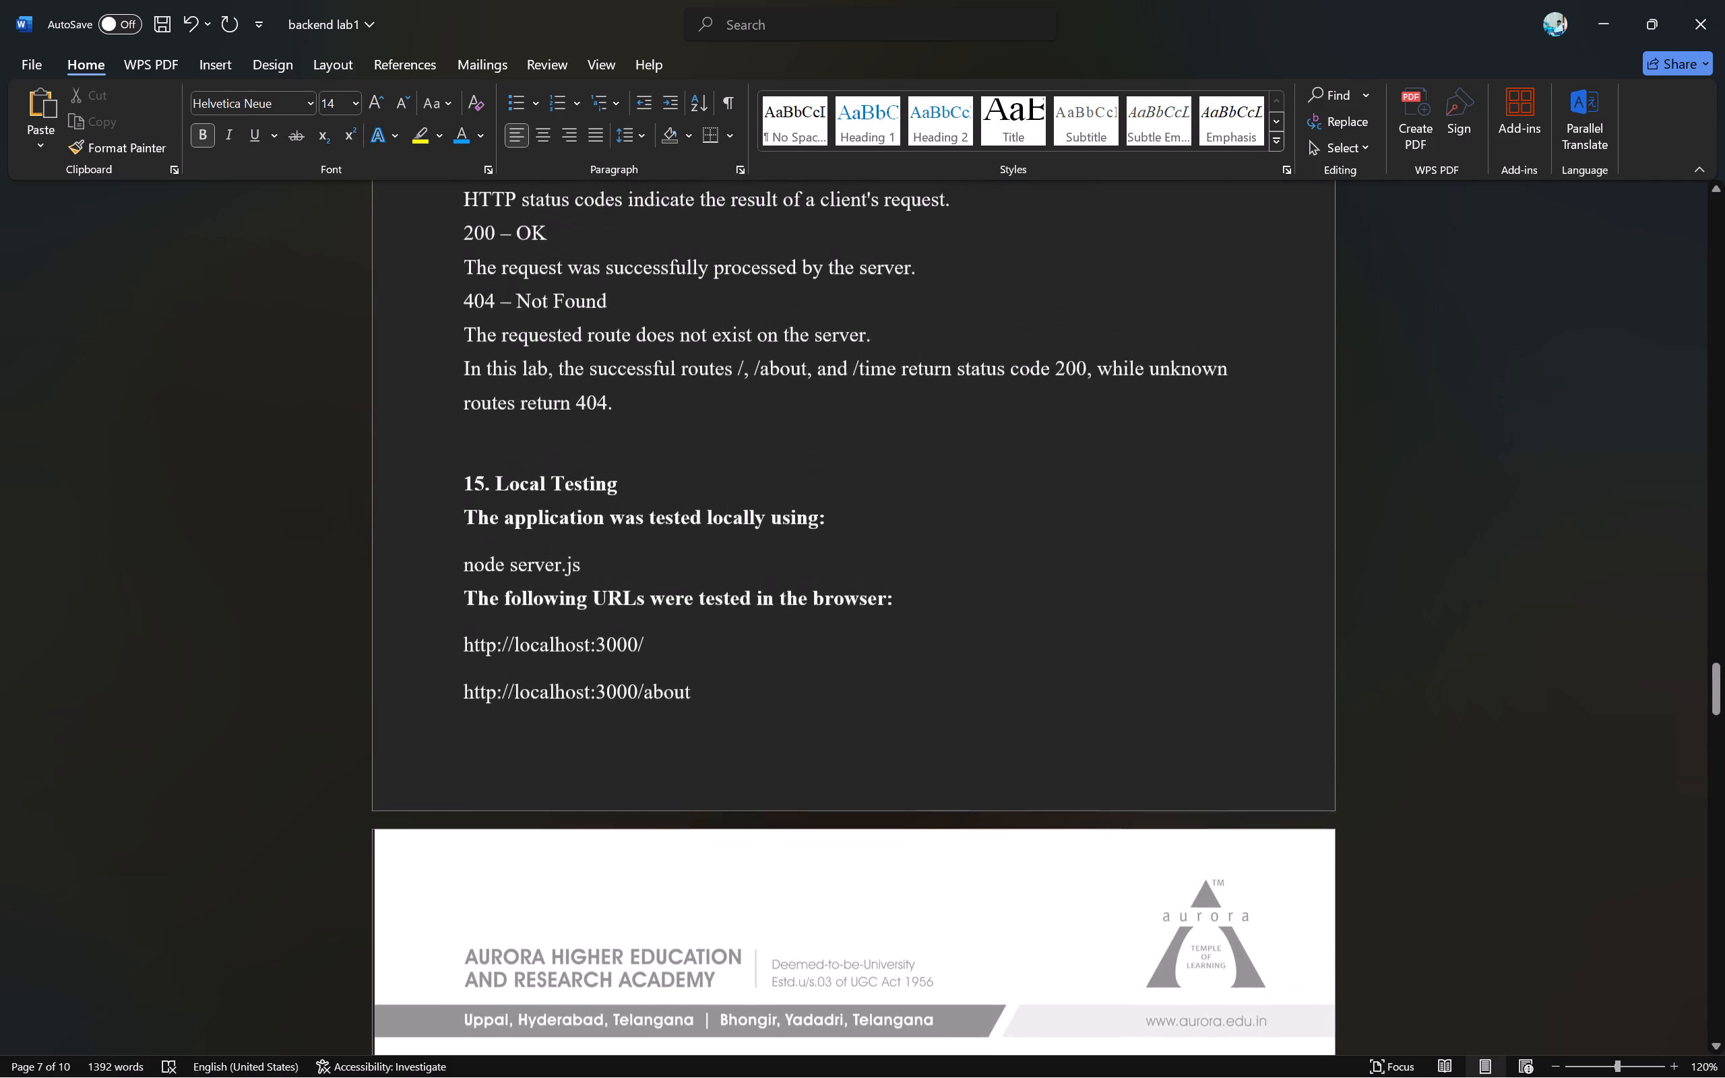
scroll(513, 537, up, 3)
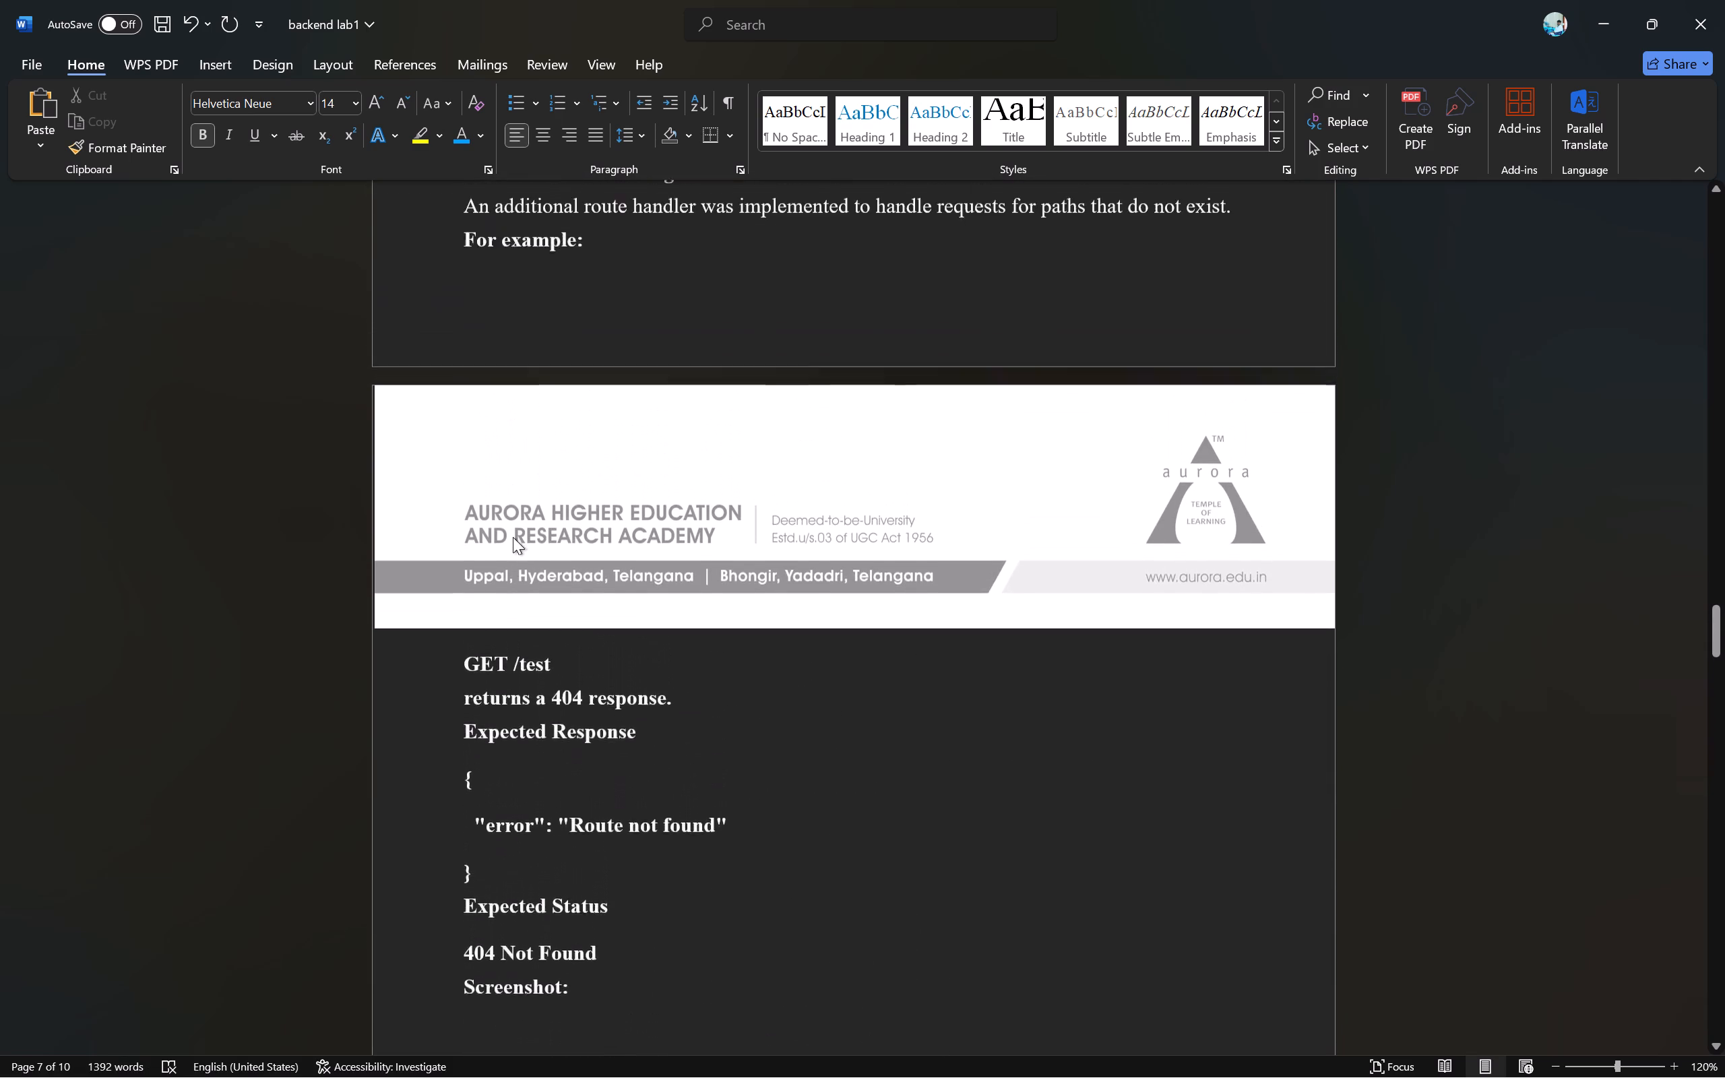
scroll(513, 537, up, 3)
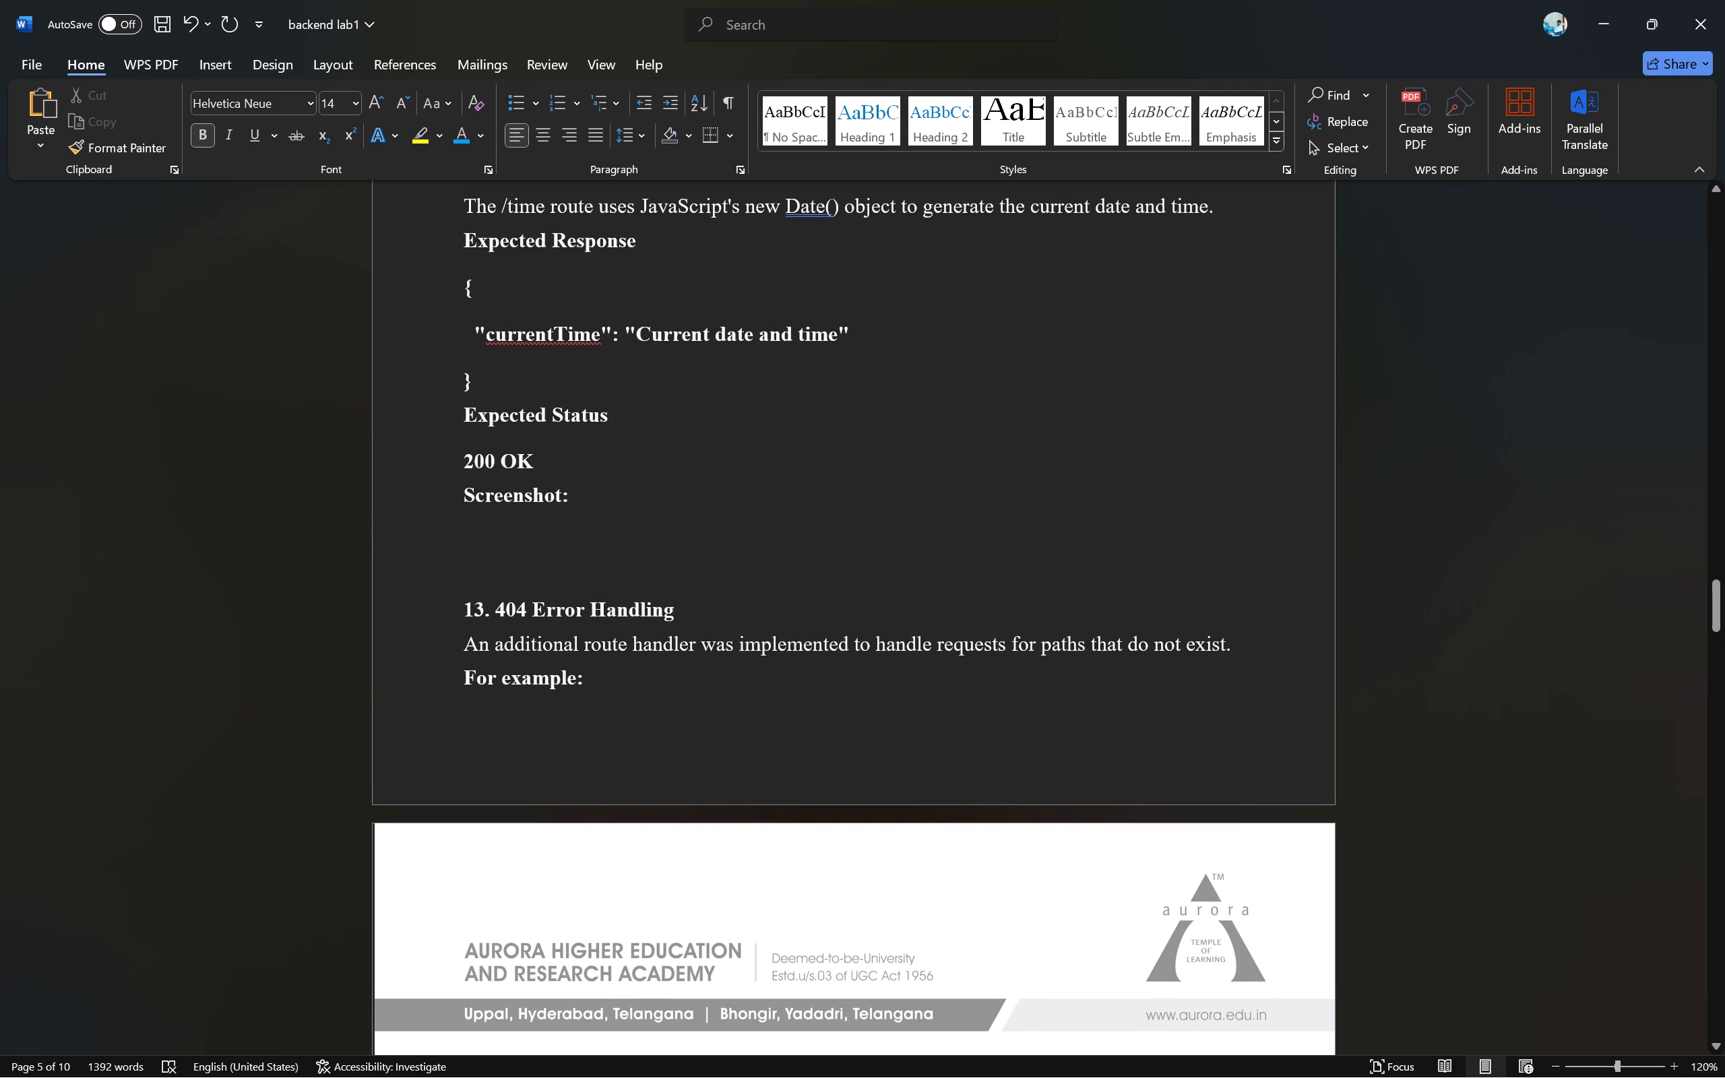
drag(538, 467, 406, 464)
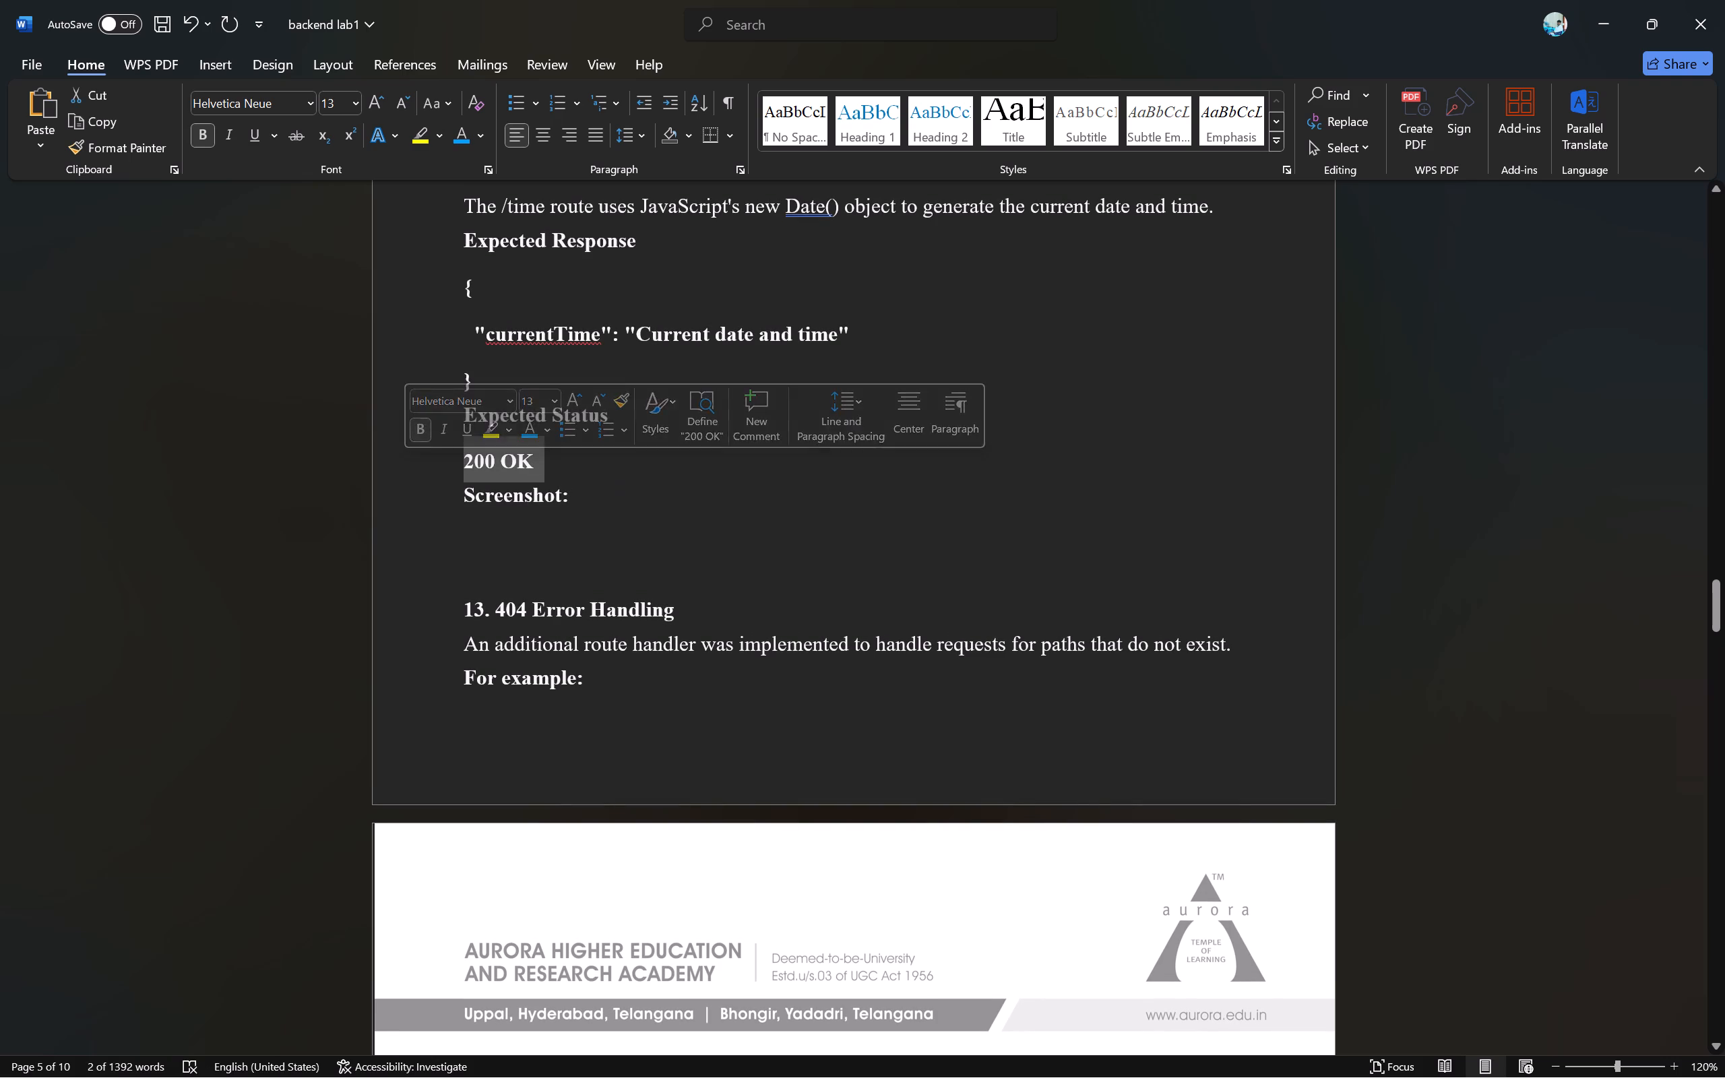
scroll(654, 496, down, 8)
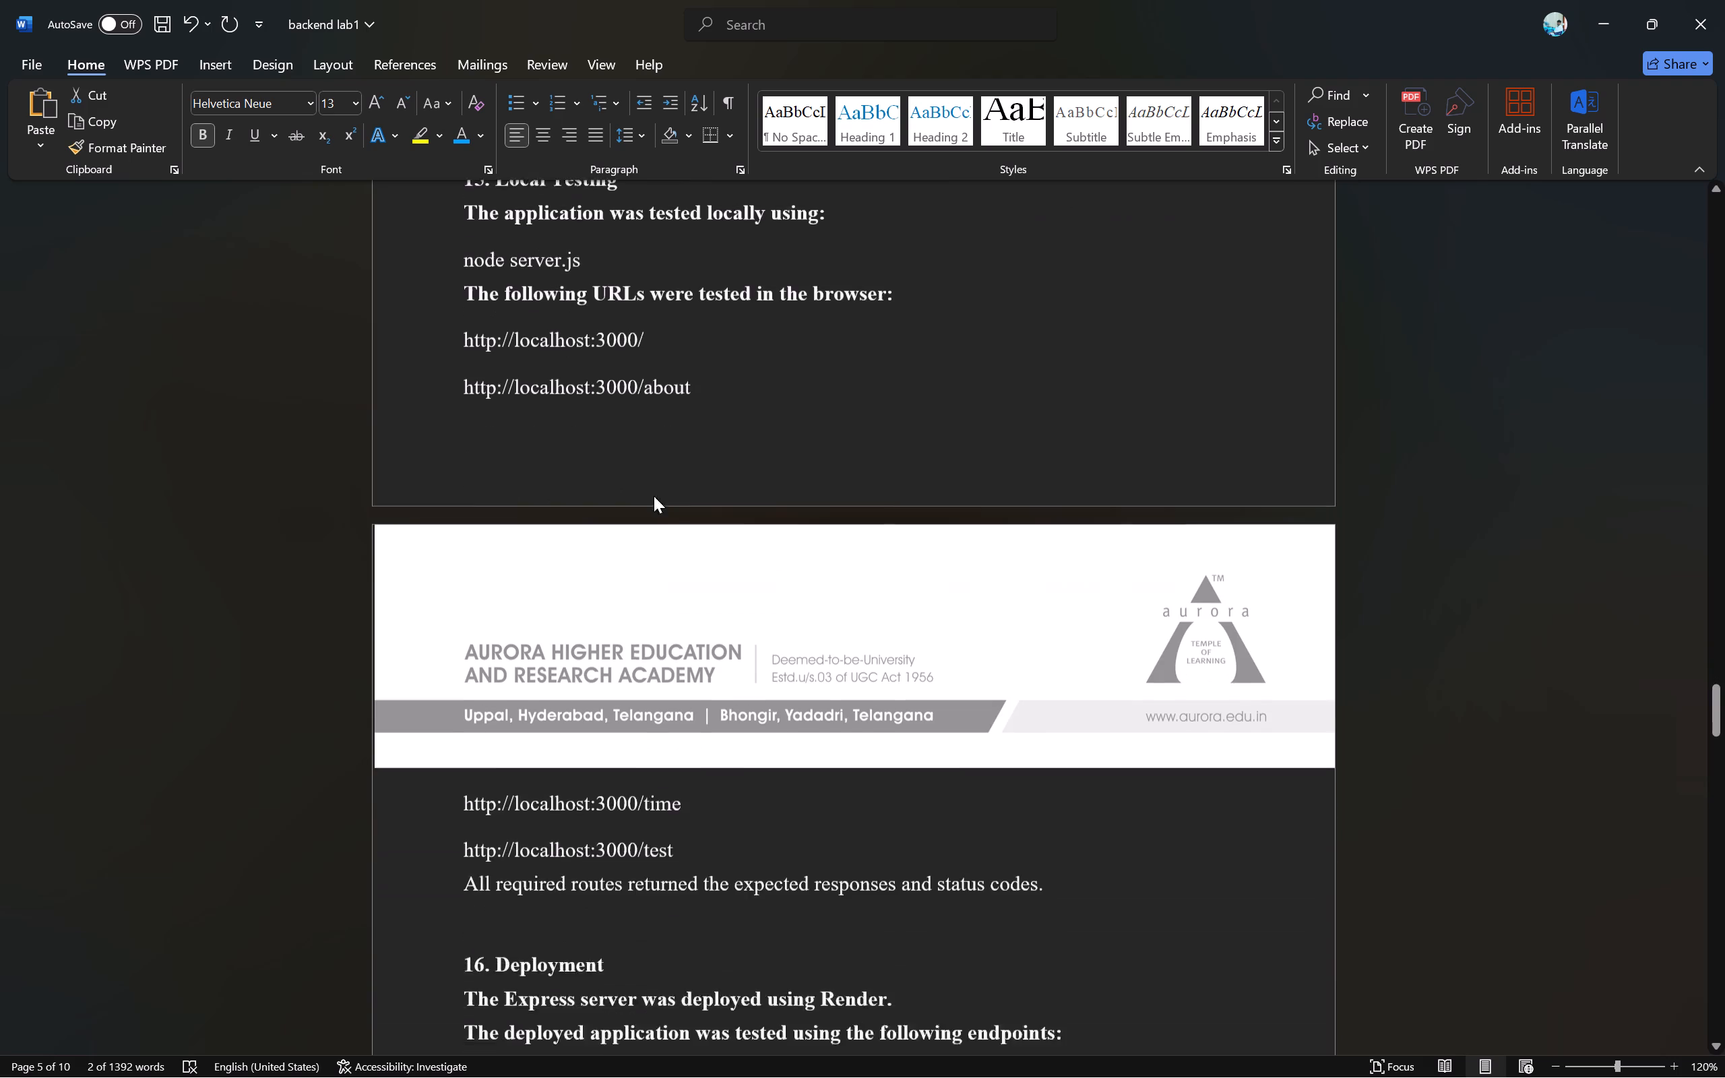
scroll(654, 496, down, 1)
scroll(654, 496, up, 3)
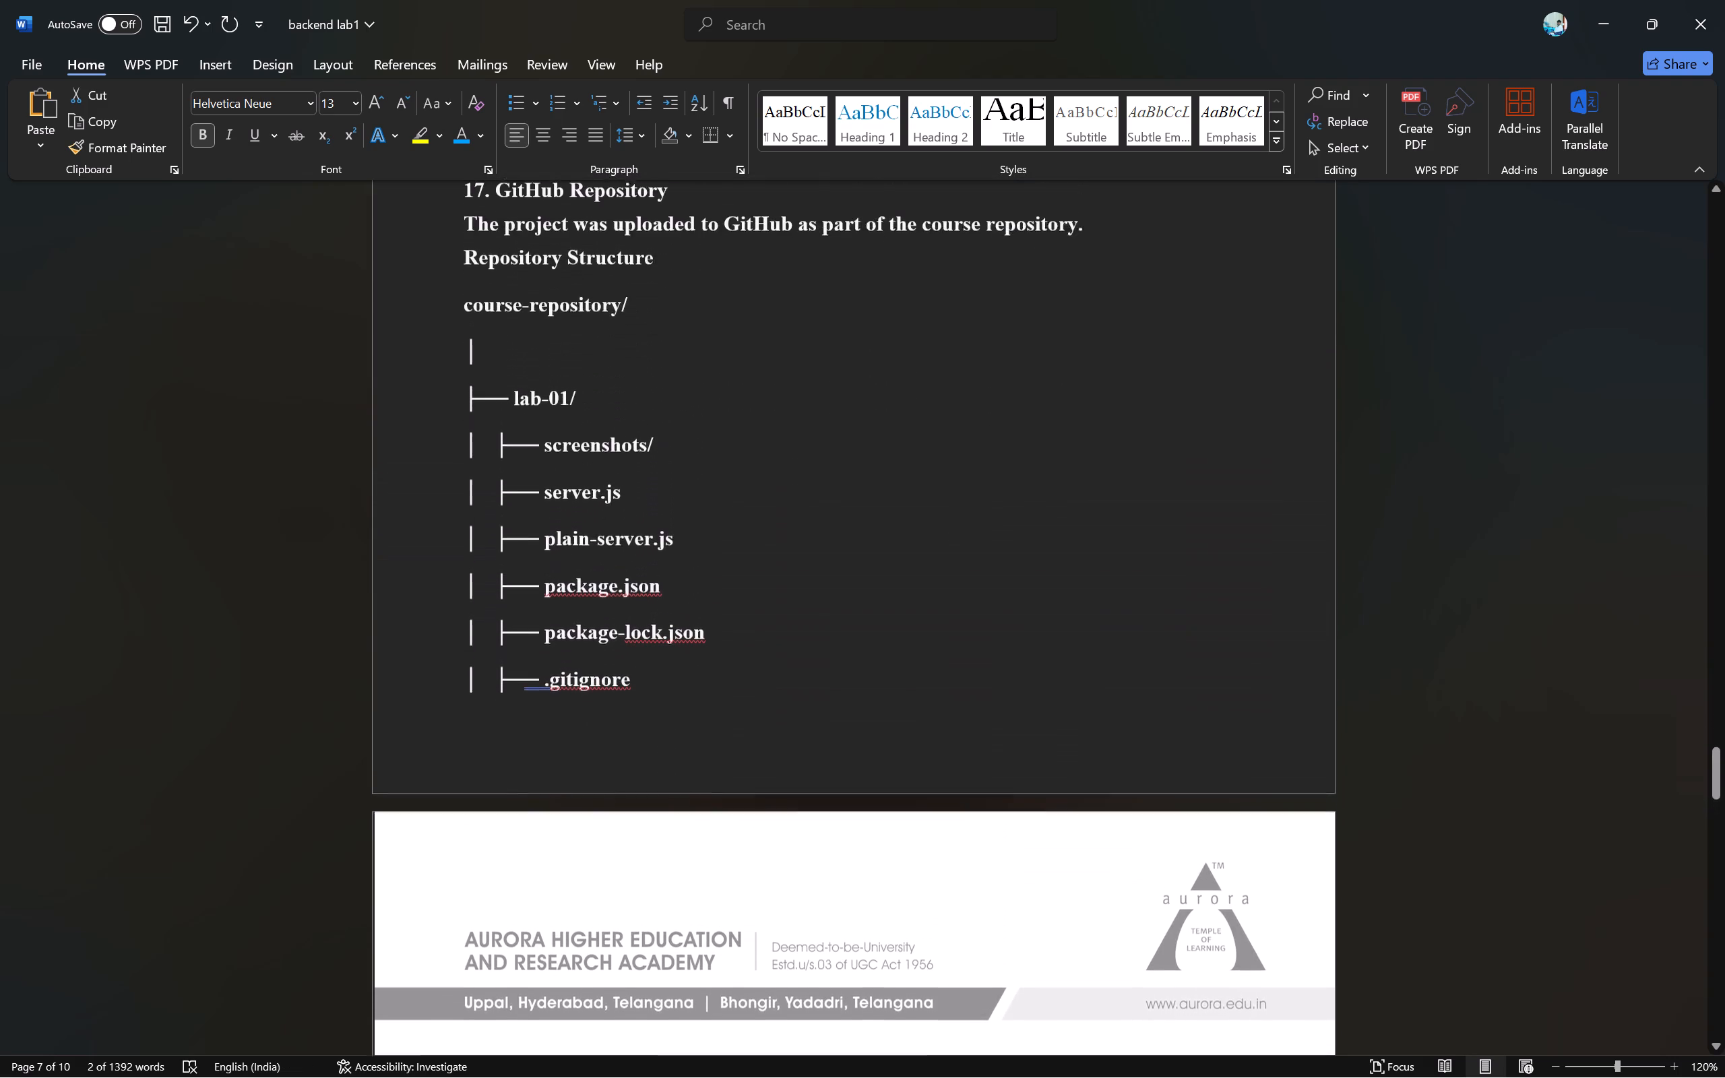
scroll(654, 496, up, 4)
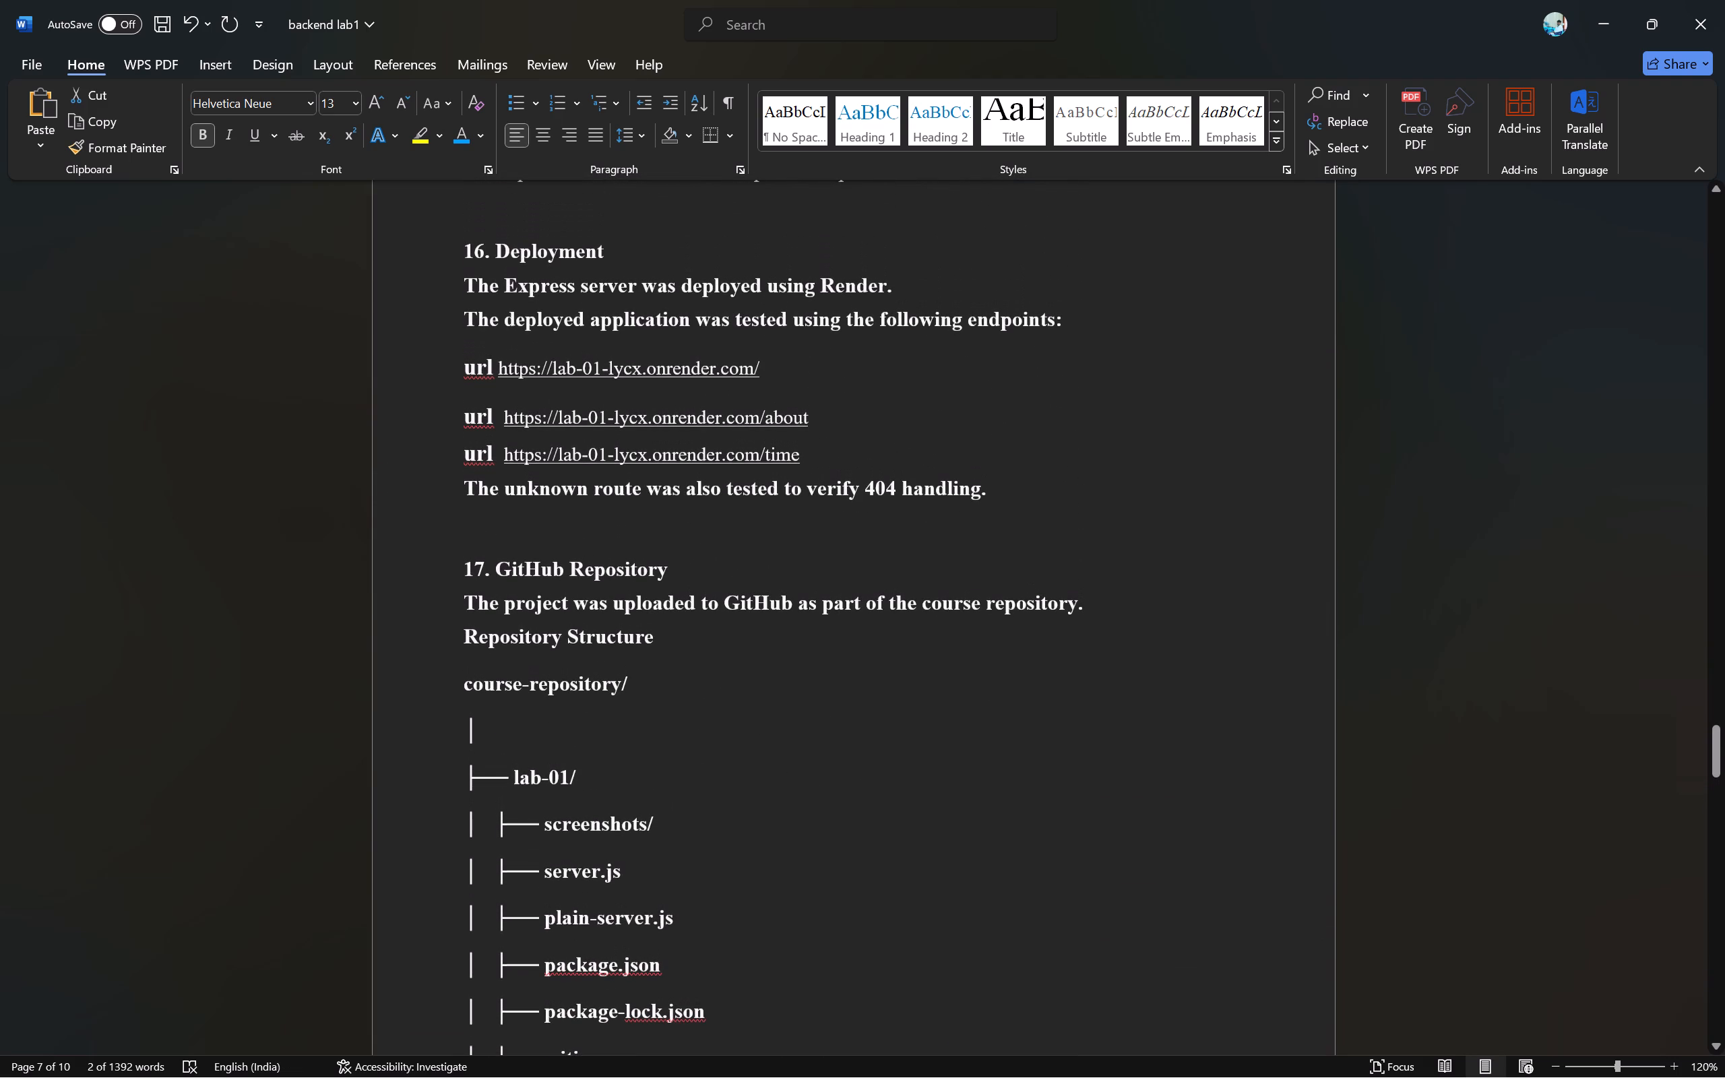
Format the root address link under 16. Deployment as blue, bold text at font size 14.
drag(500, 373, 828, 364)
click(840, 328)
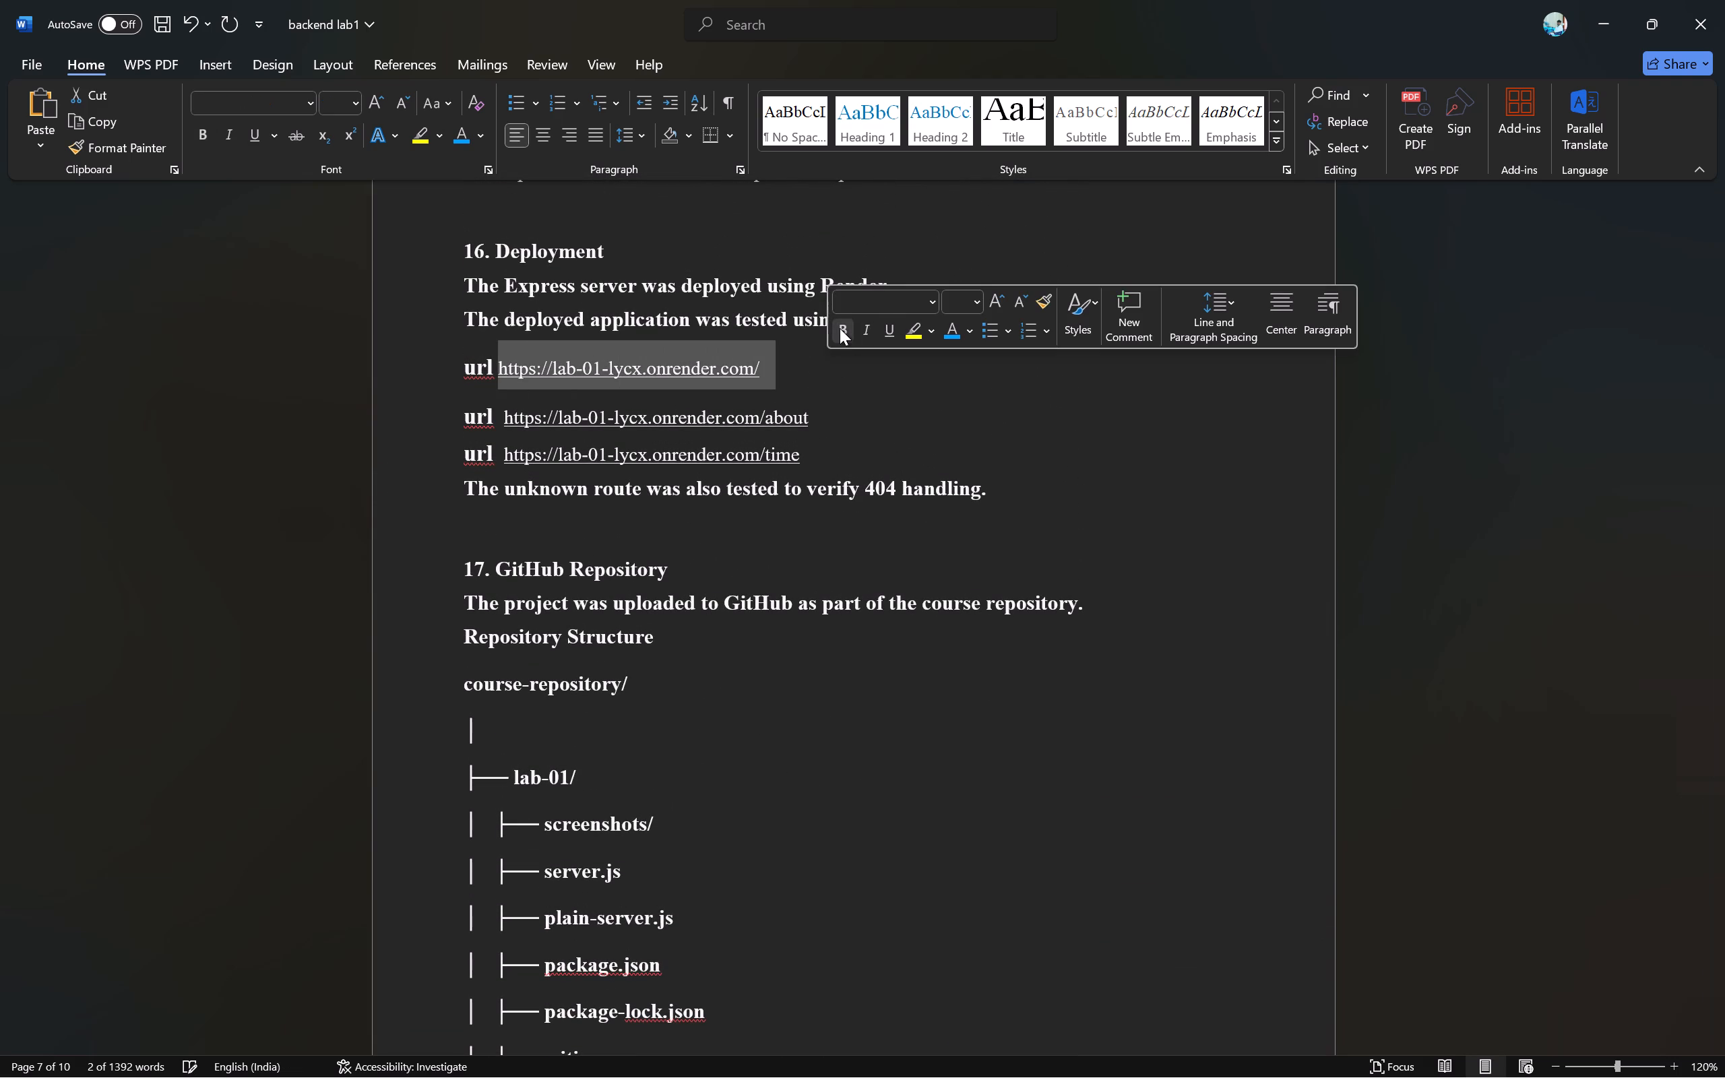
click(978, 300)
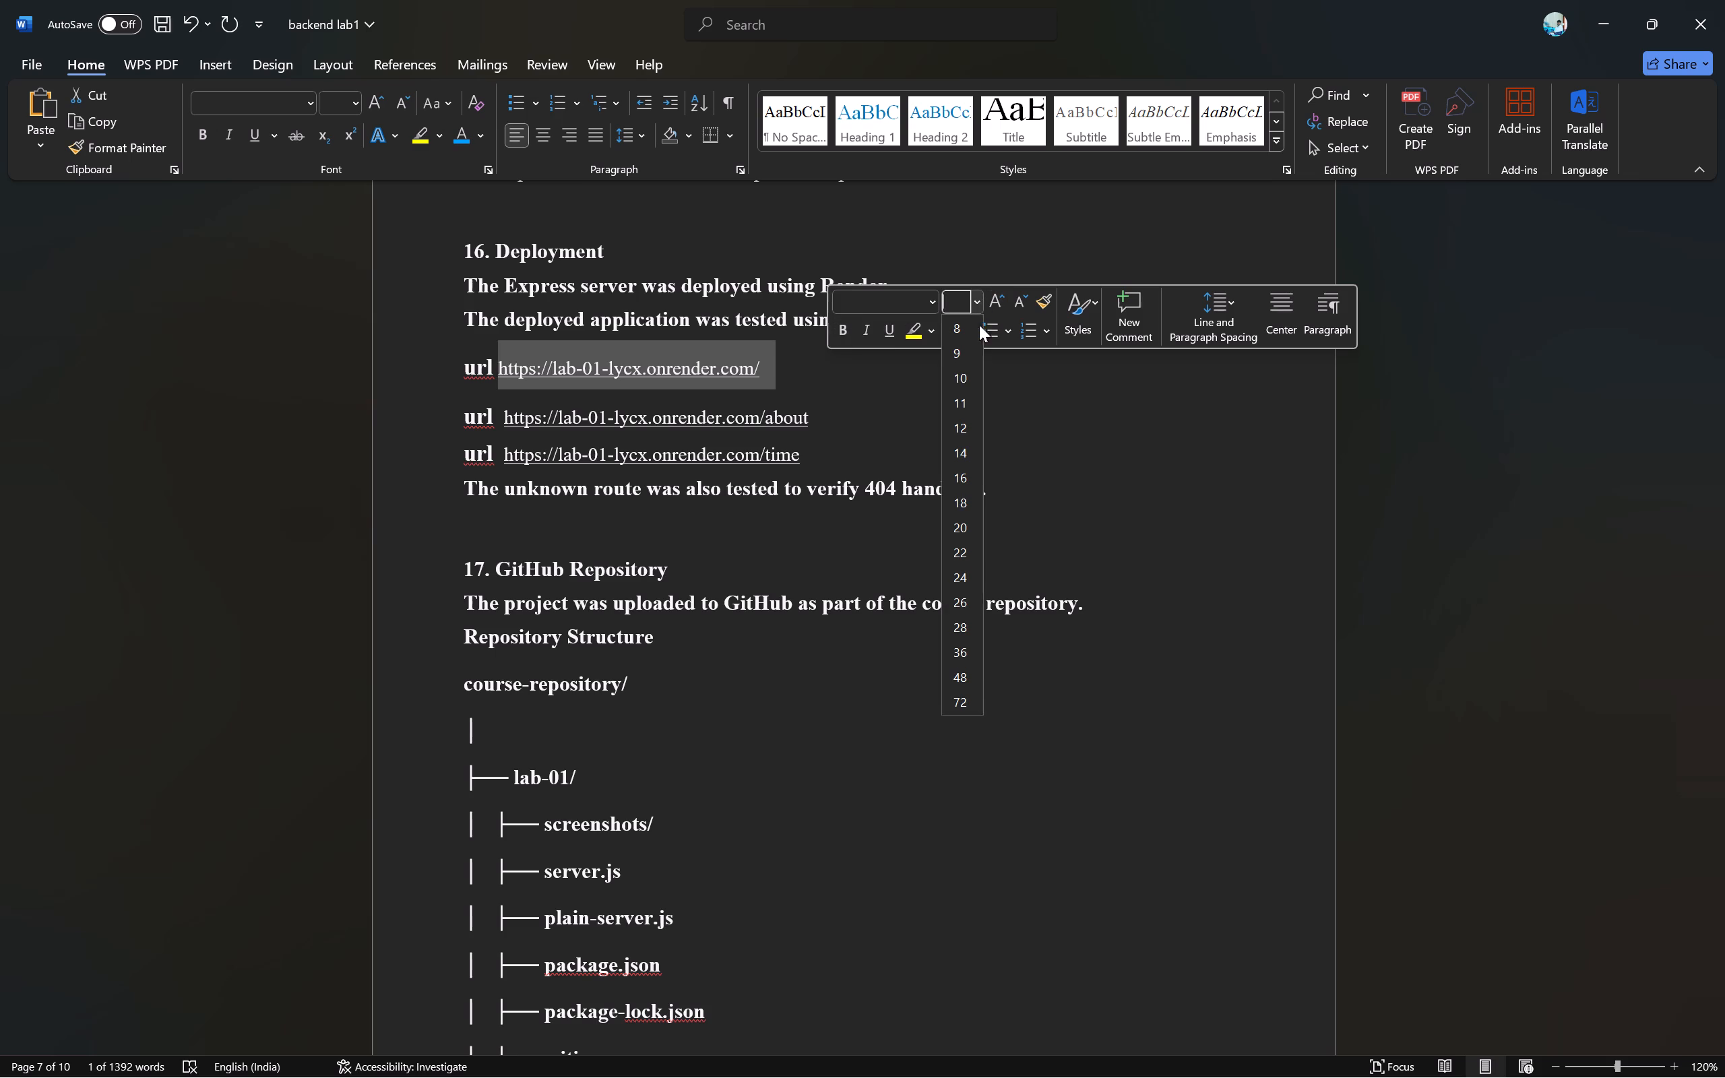
click(967, 458)
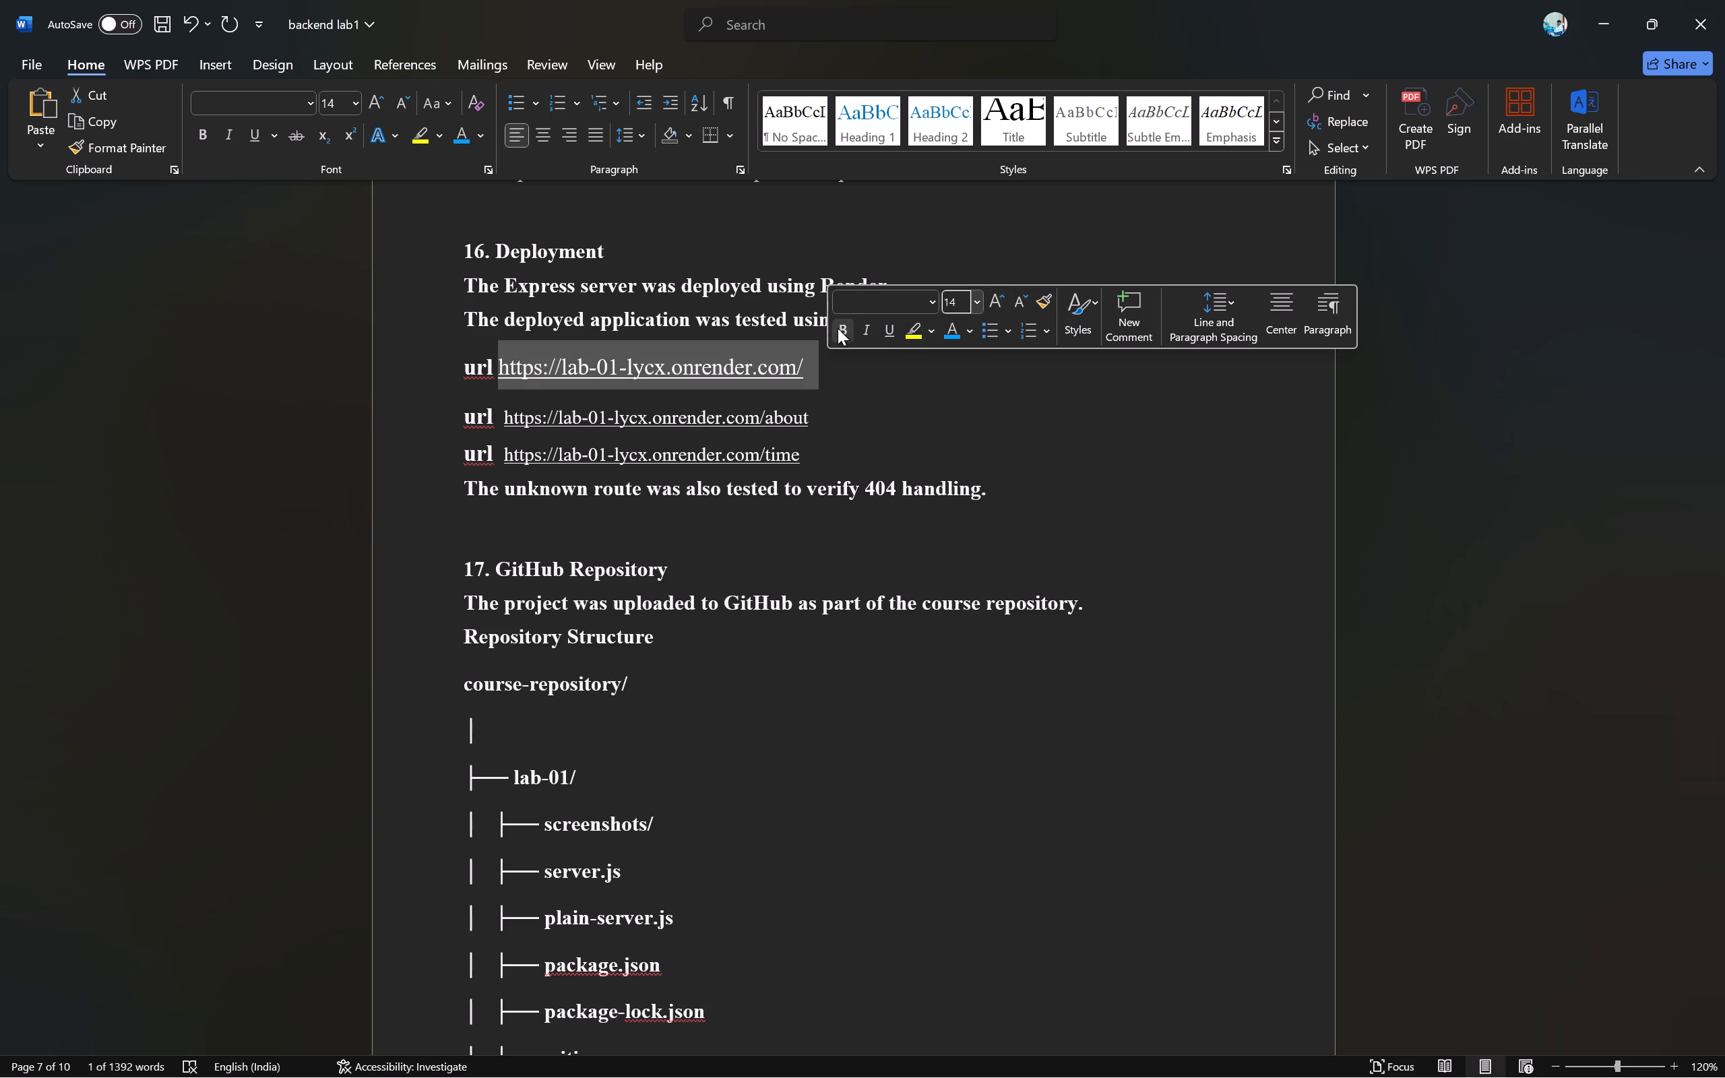
click(842, 331)
click(958, 325)
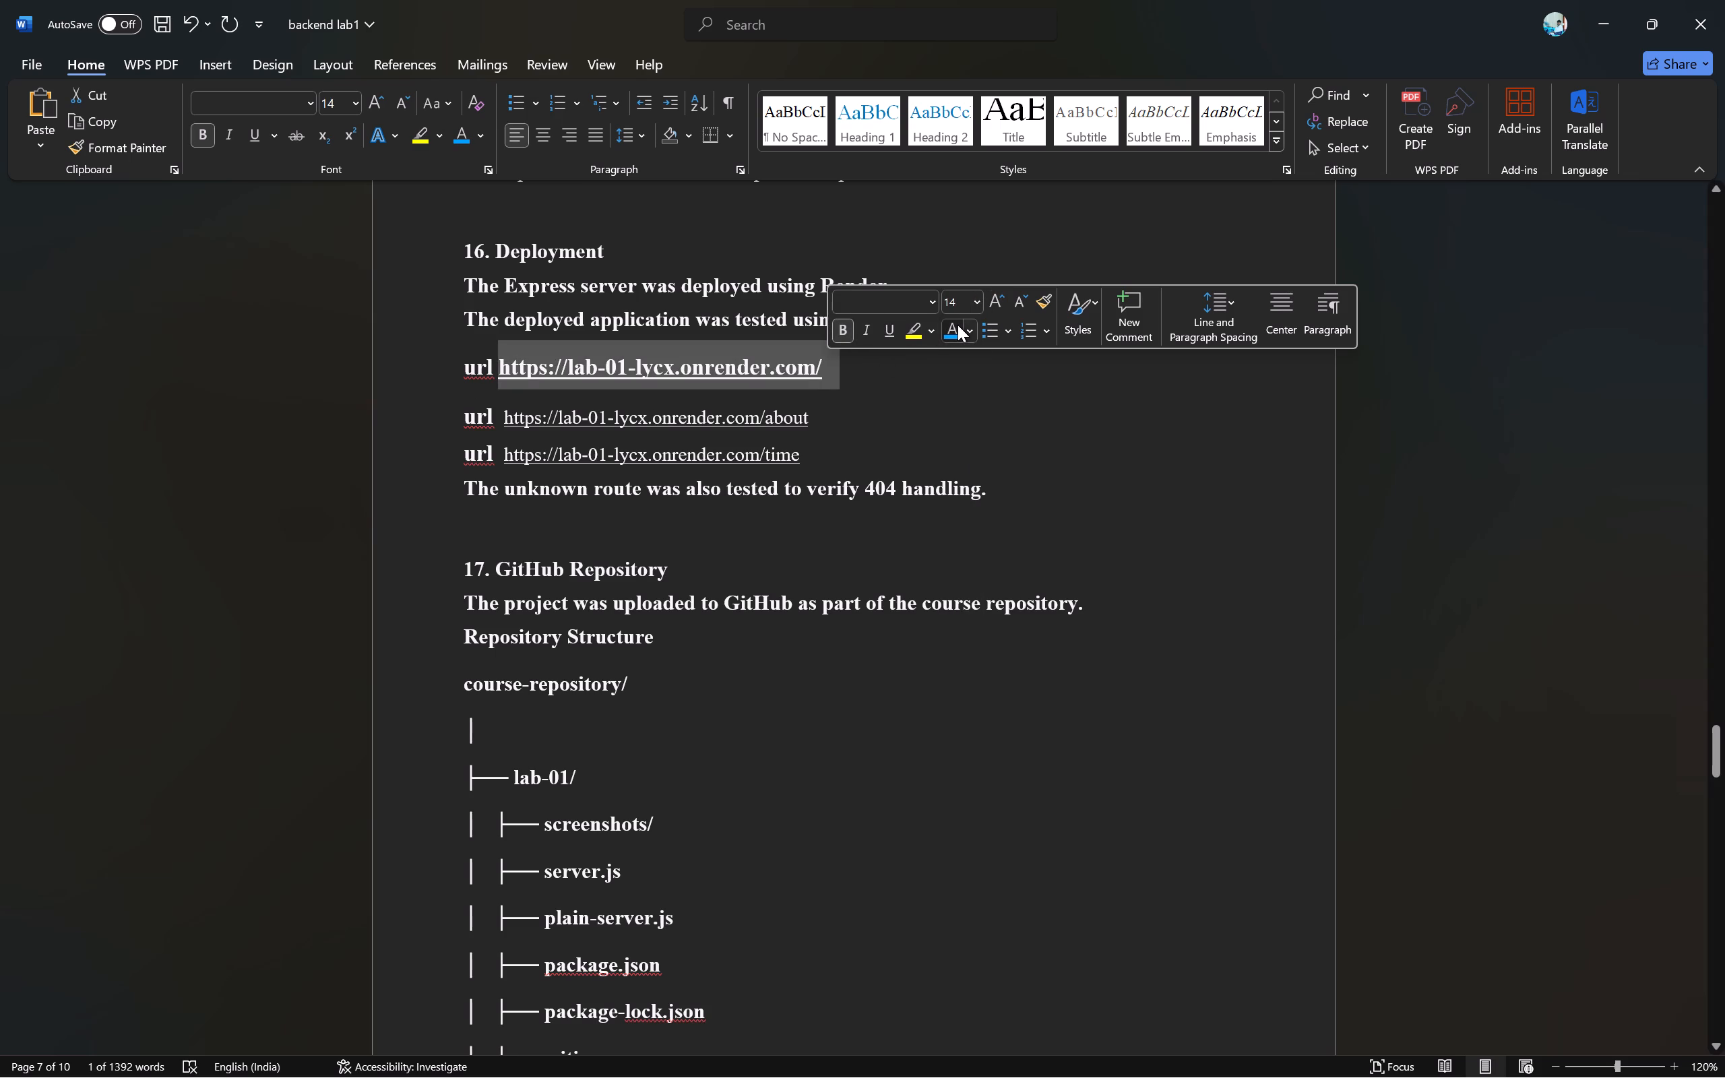
triple_click(801, 416)
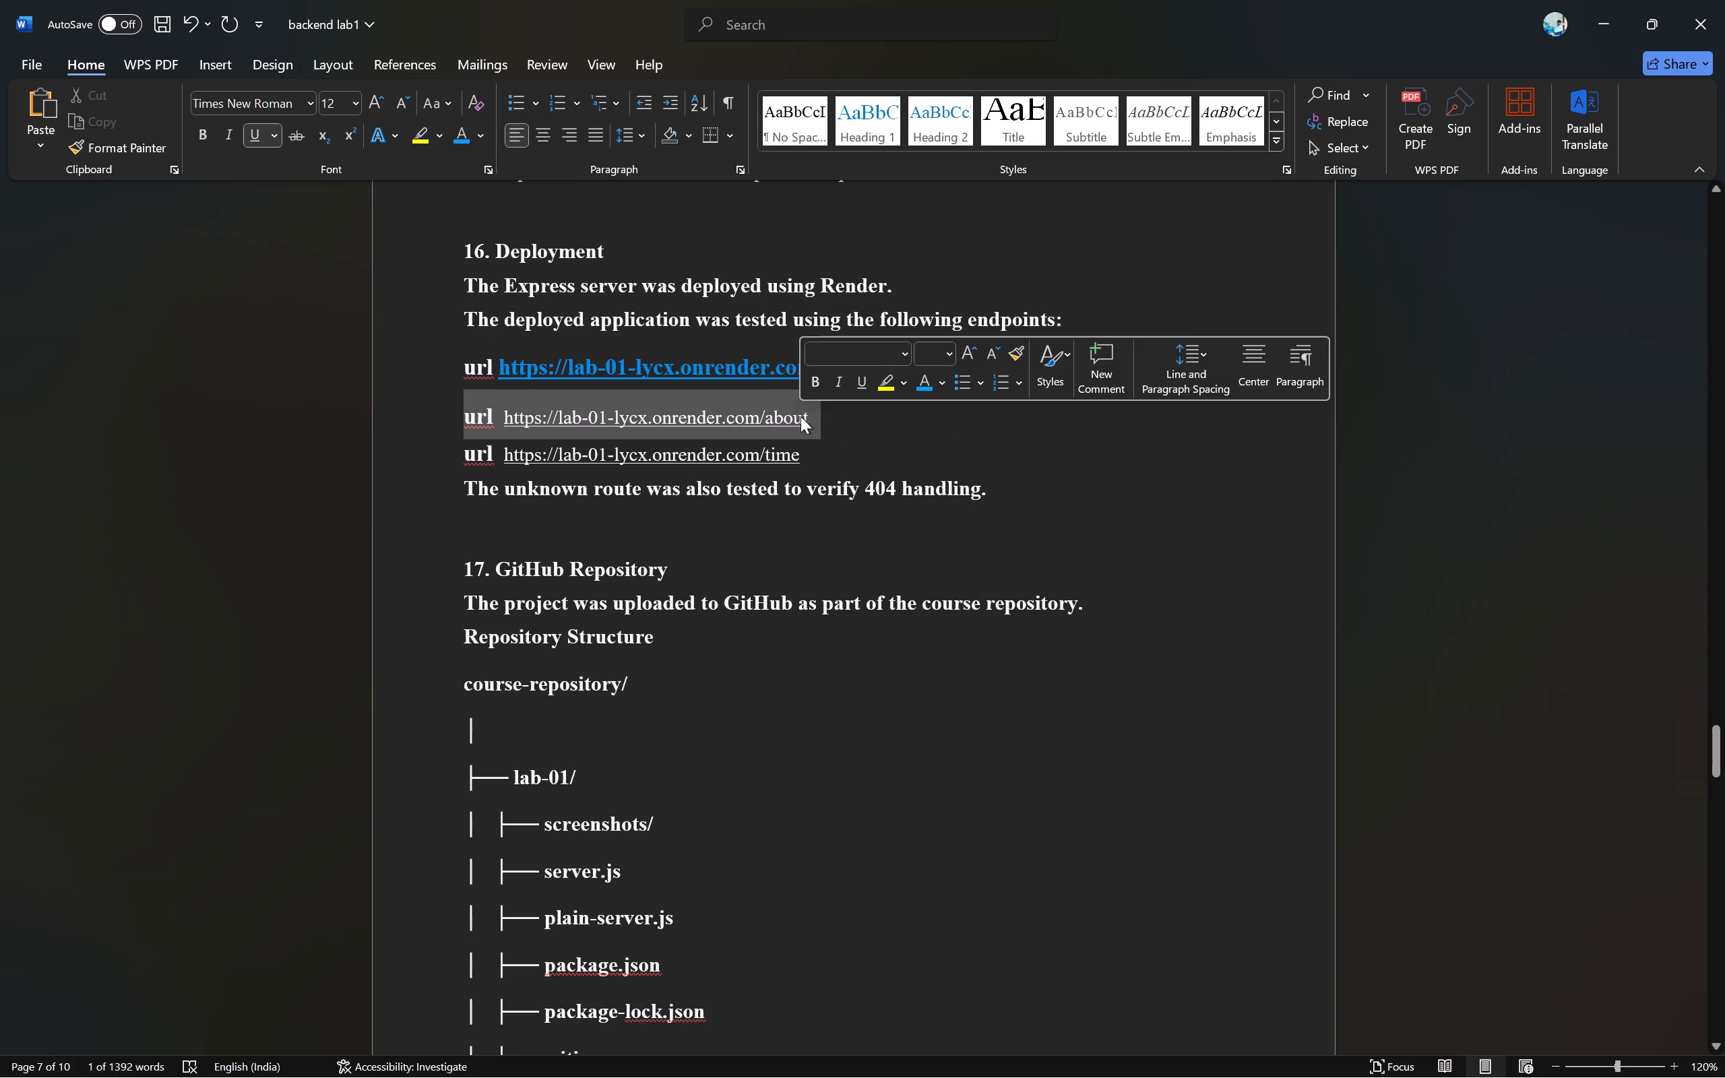
click(801, 416)
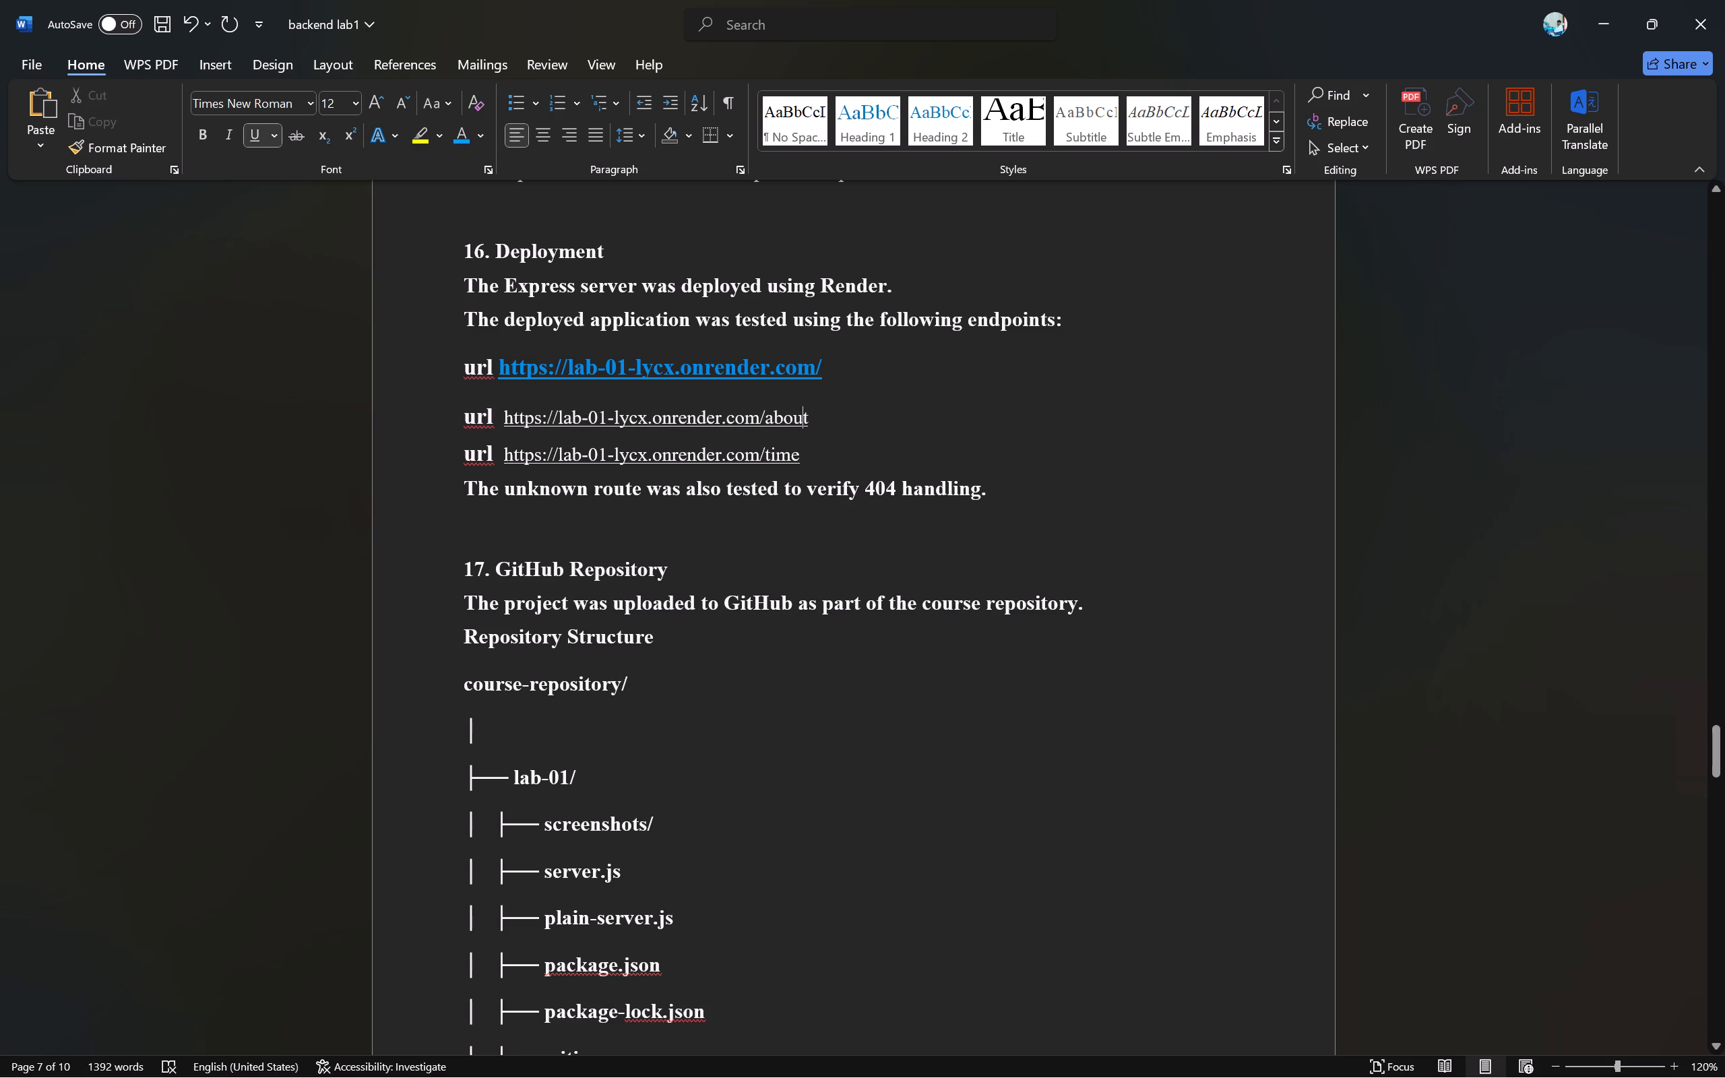
drag(501, 424, 817, 407)
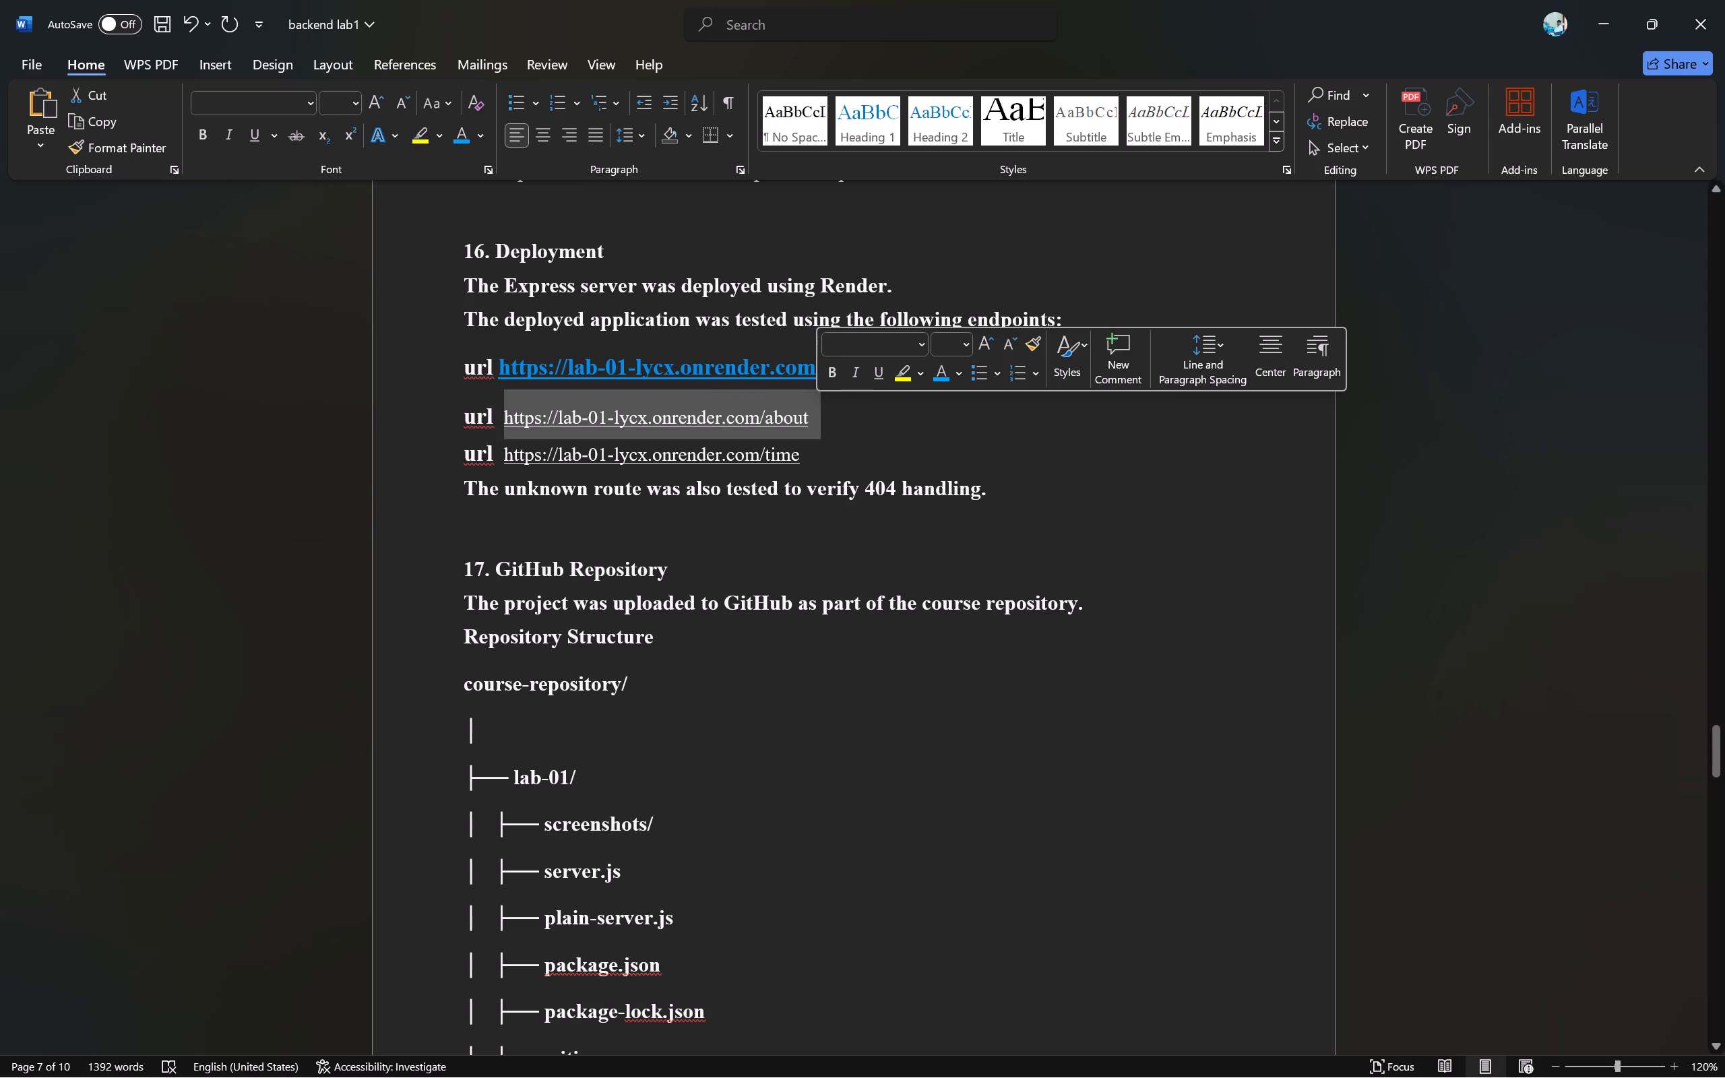
click(963, 334)
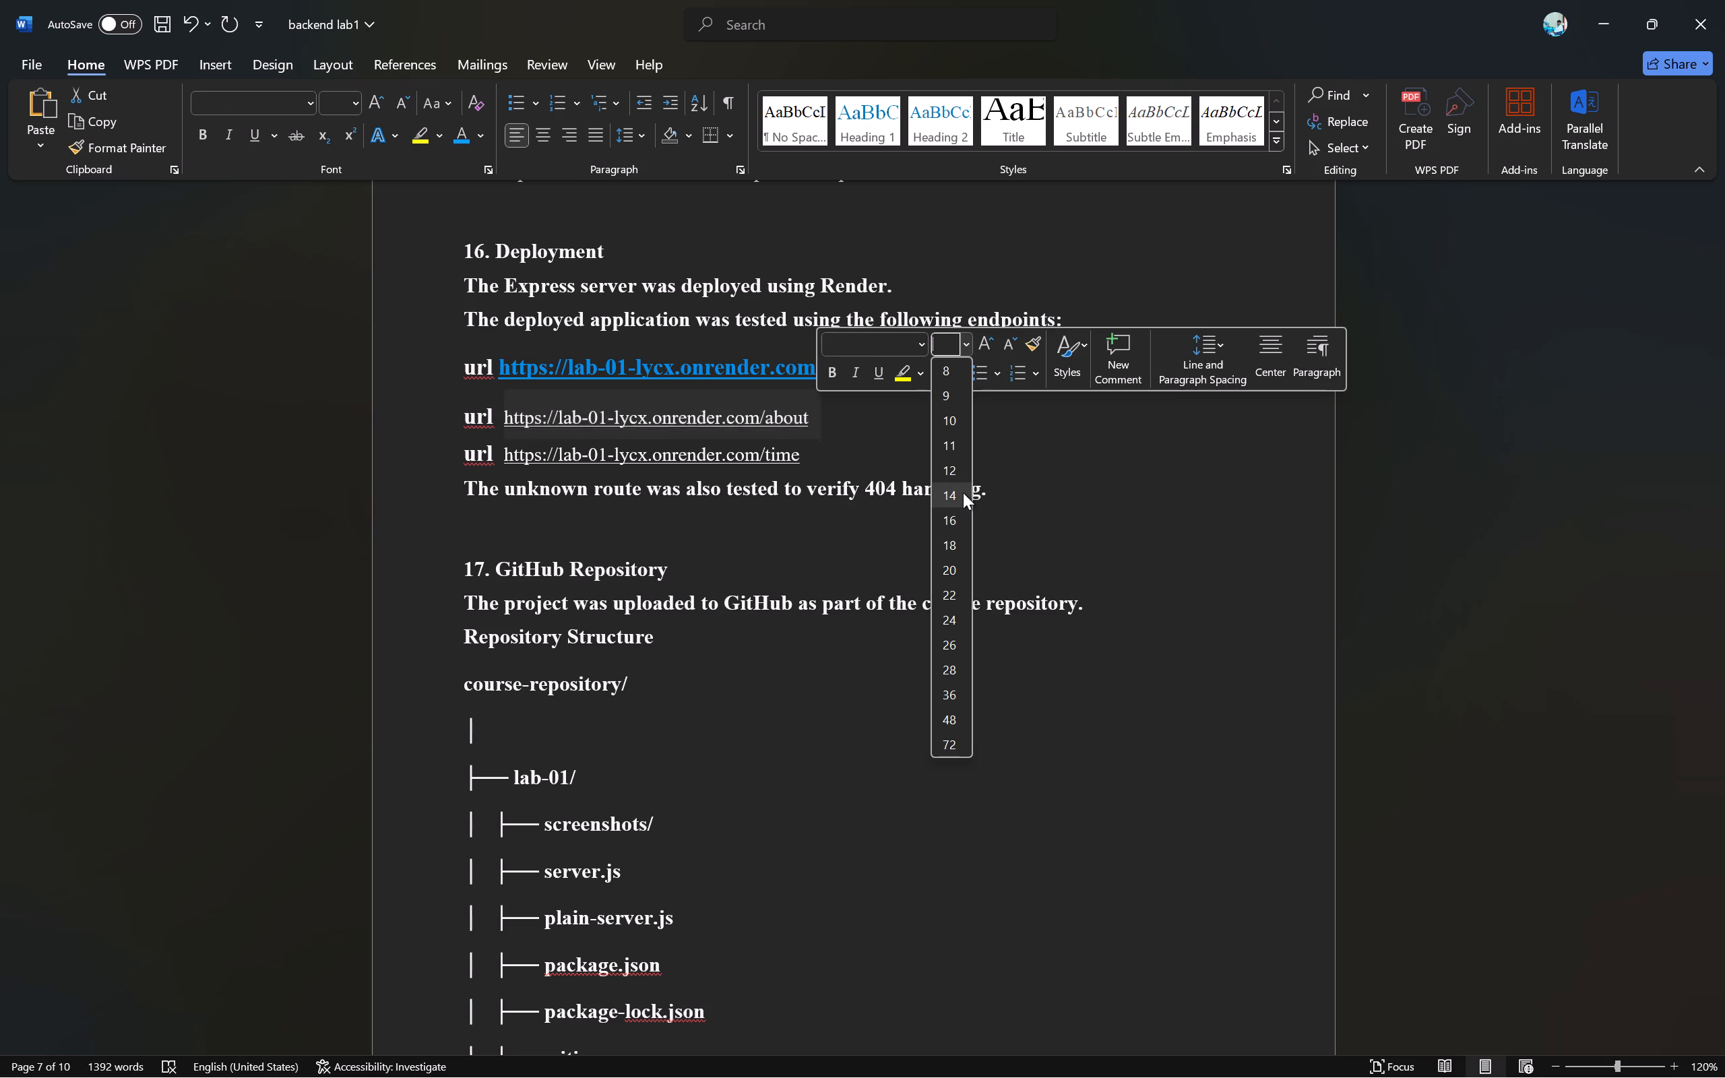
click(963, 493)
click(841, 368)
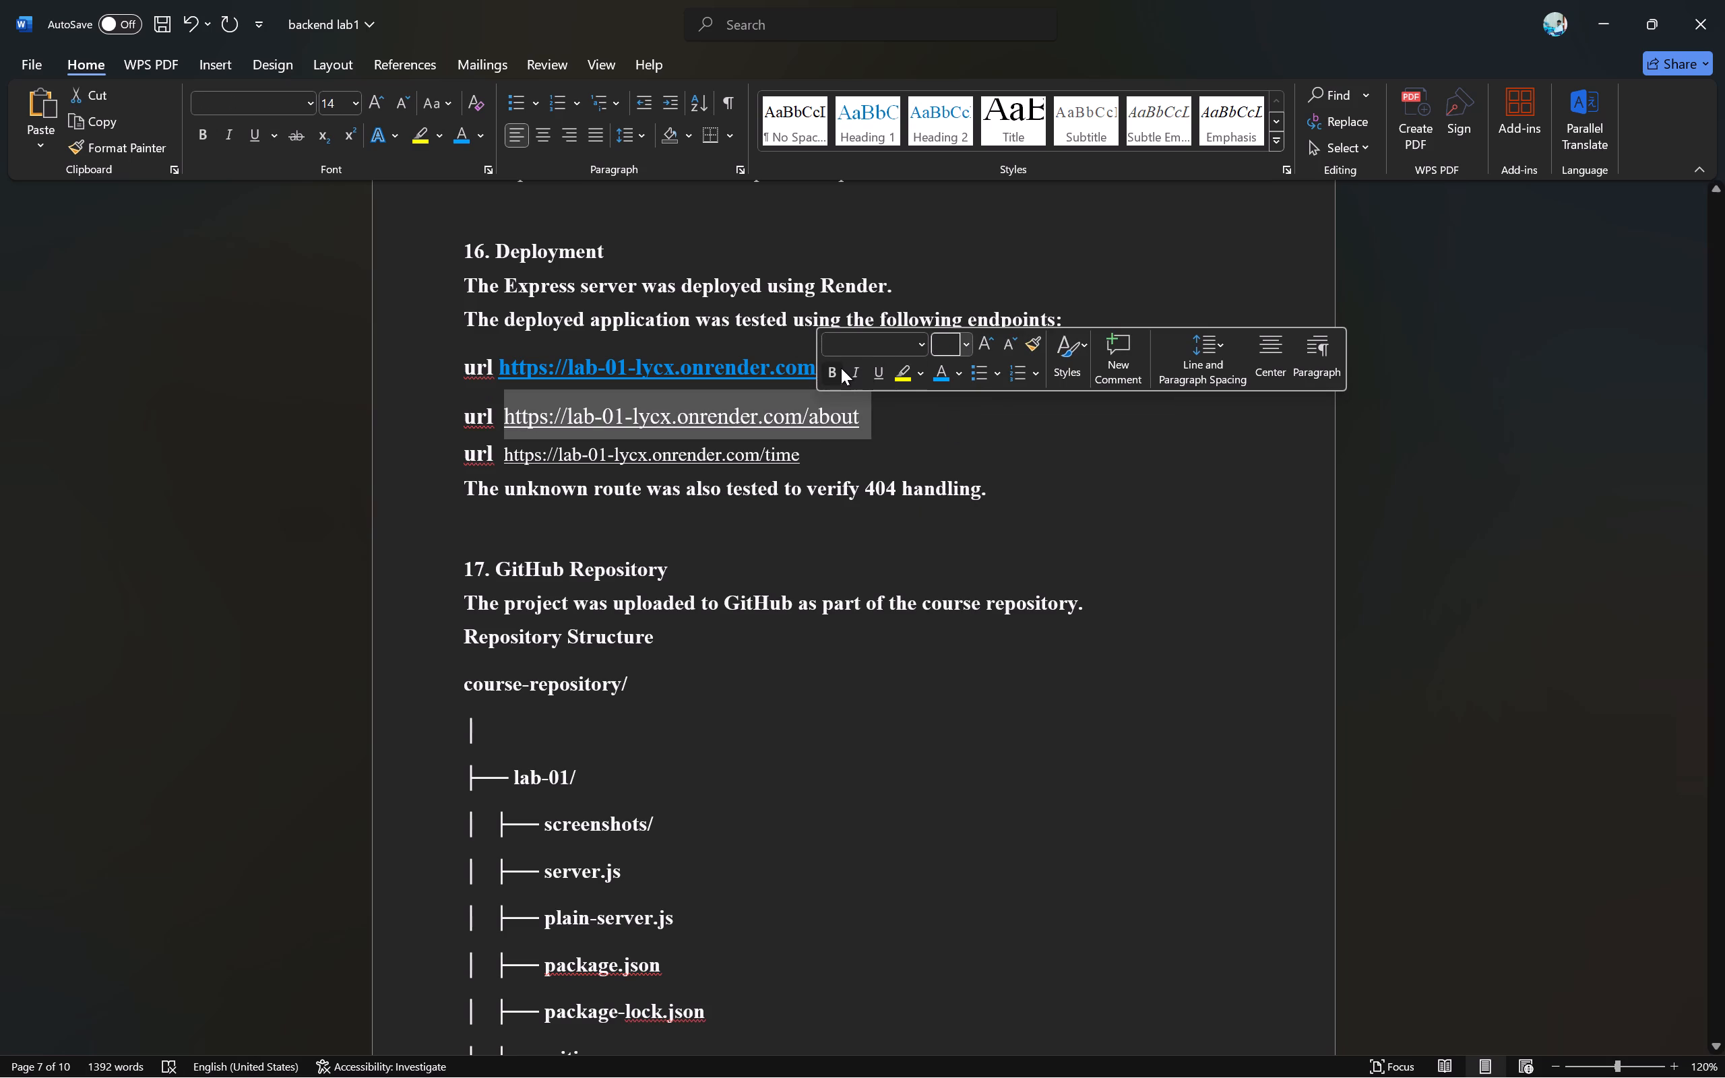
click(951, 379)
click(848, 436)
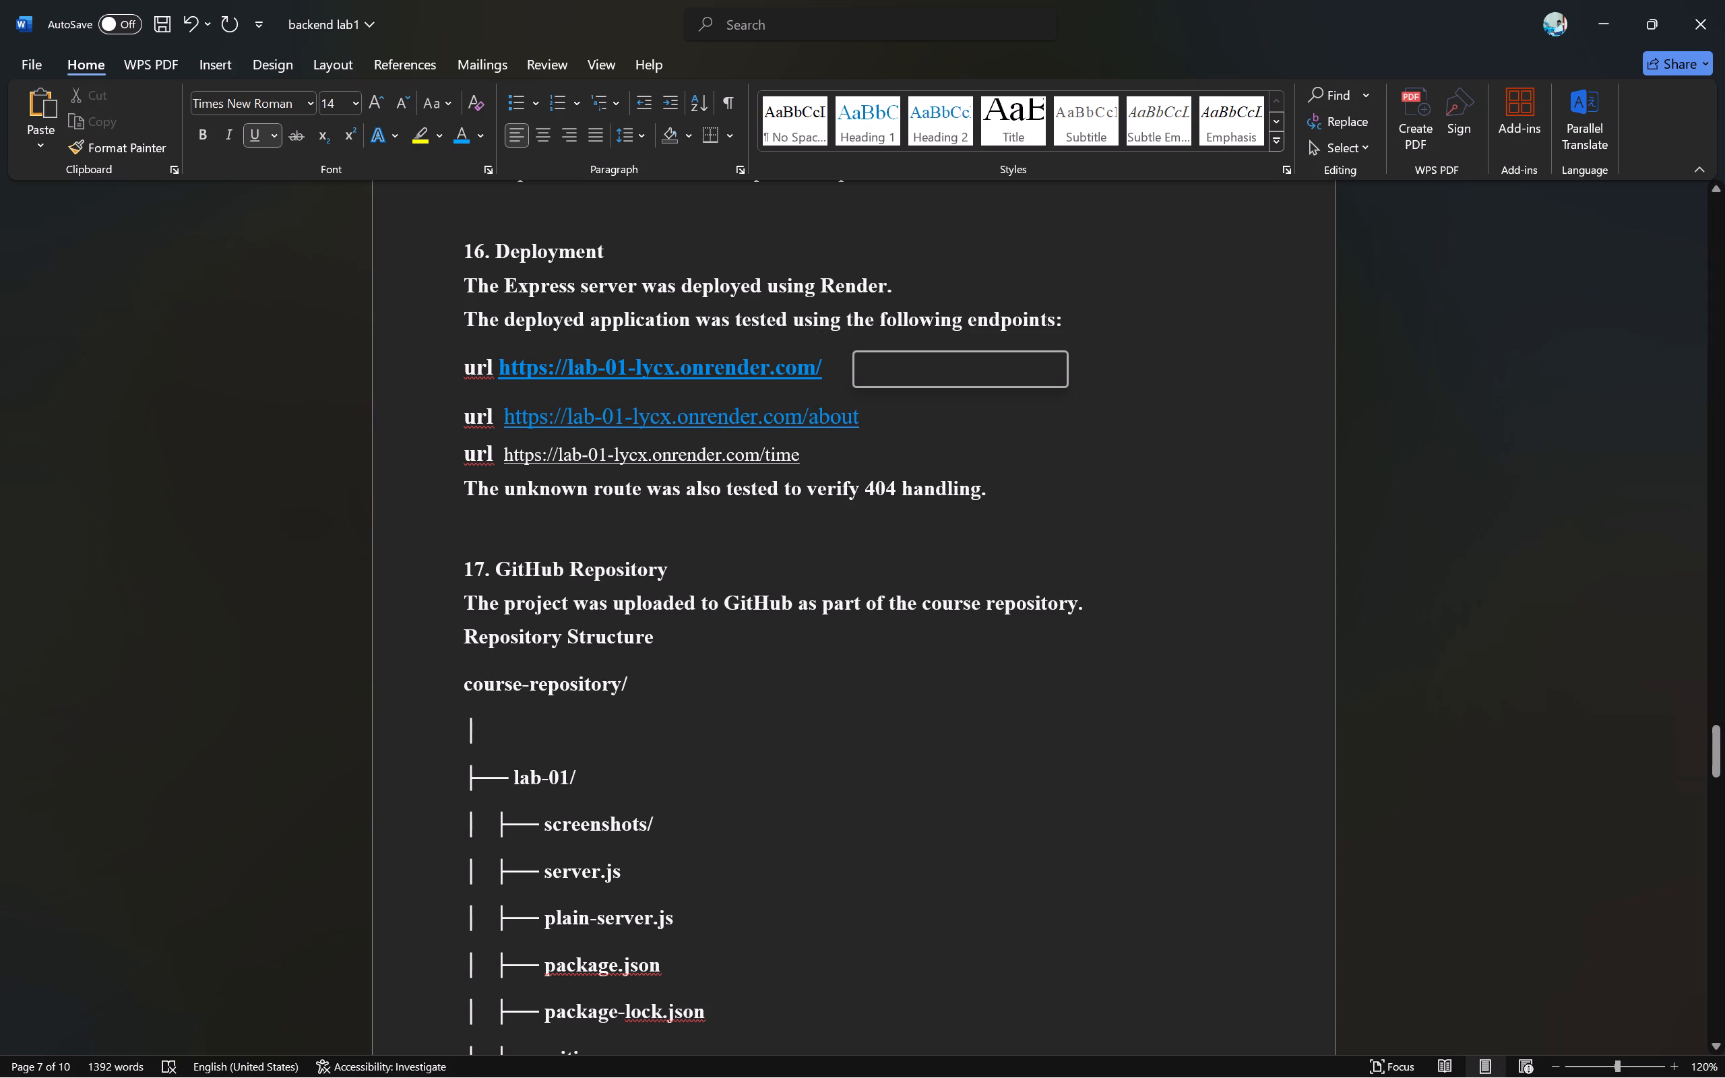
drag(505, 418, 852, 401)
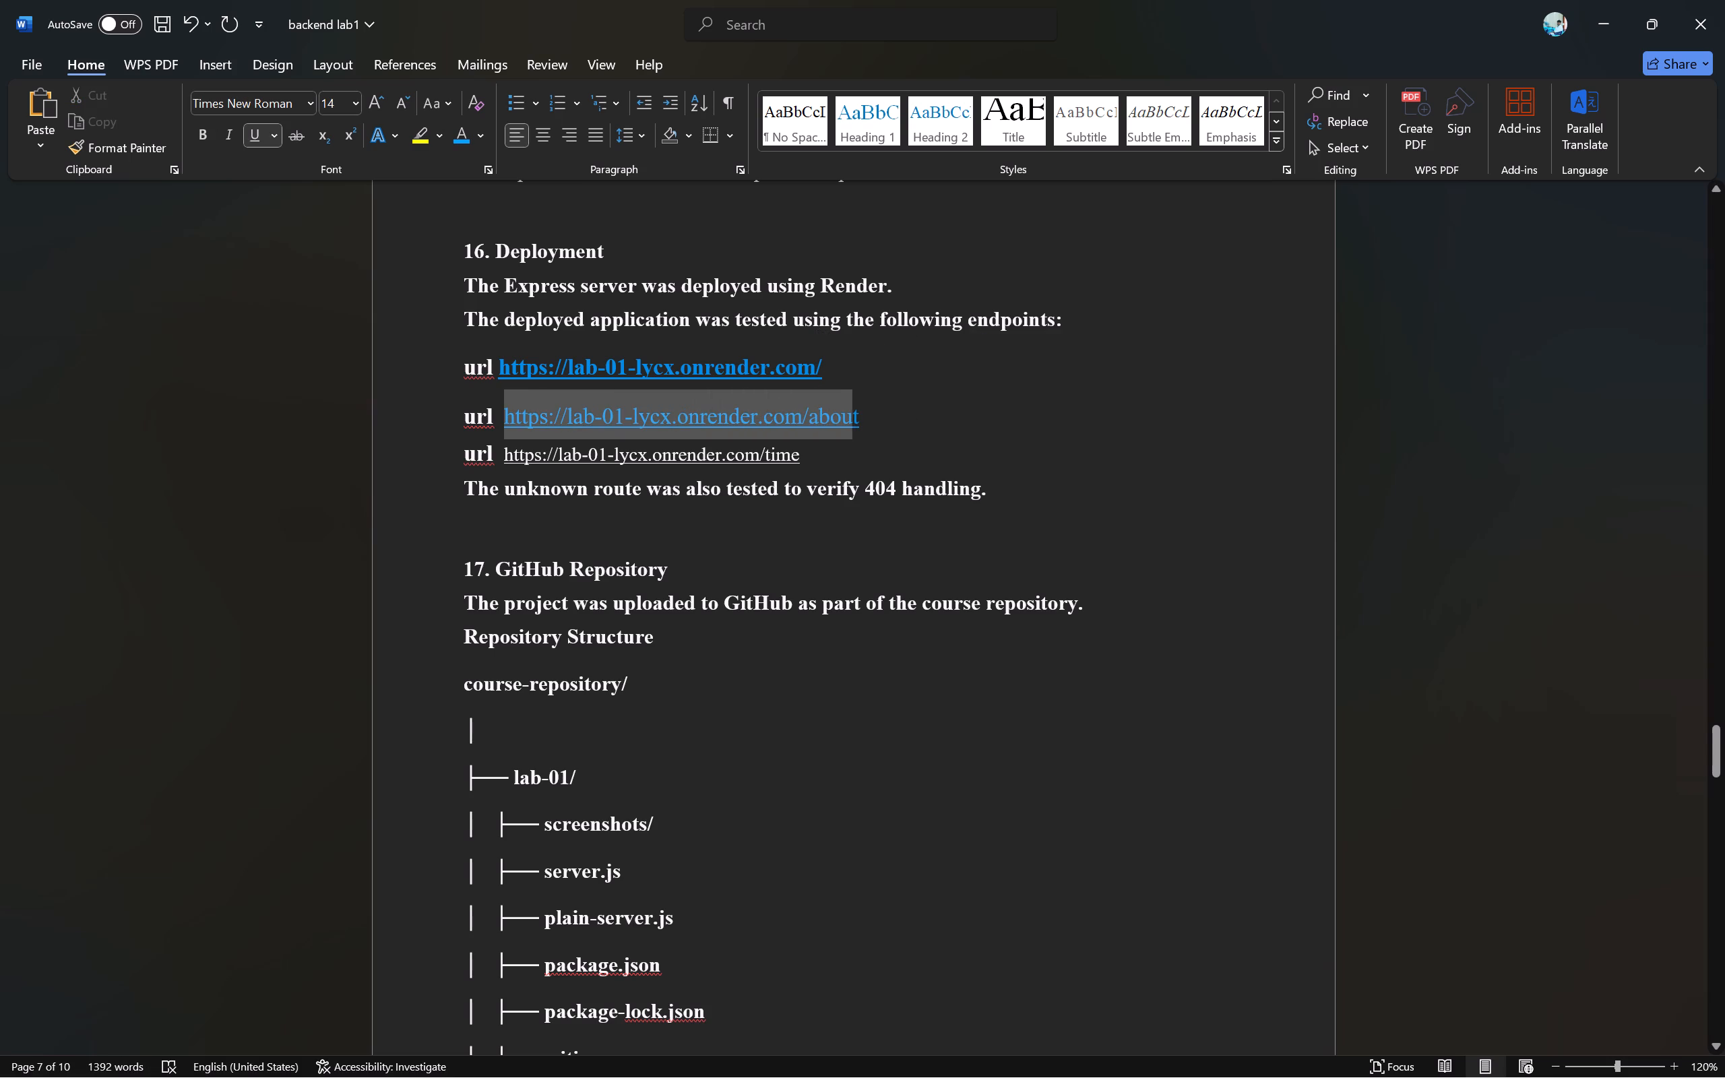
drag(852, 401, 862, 405)
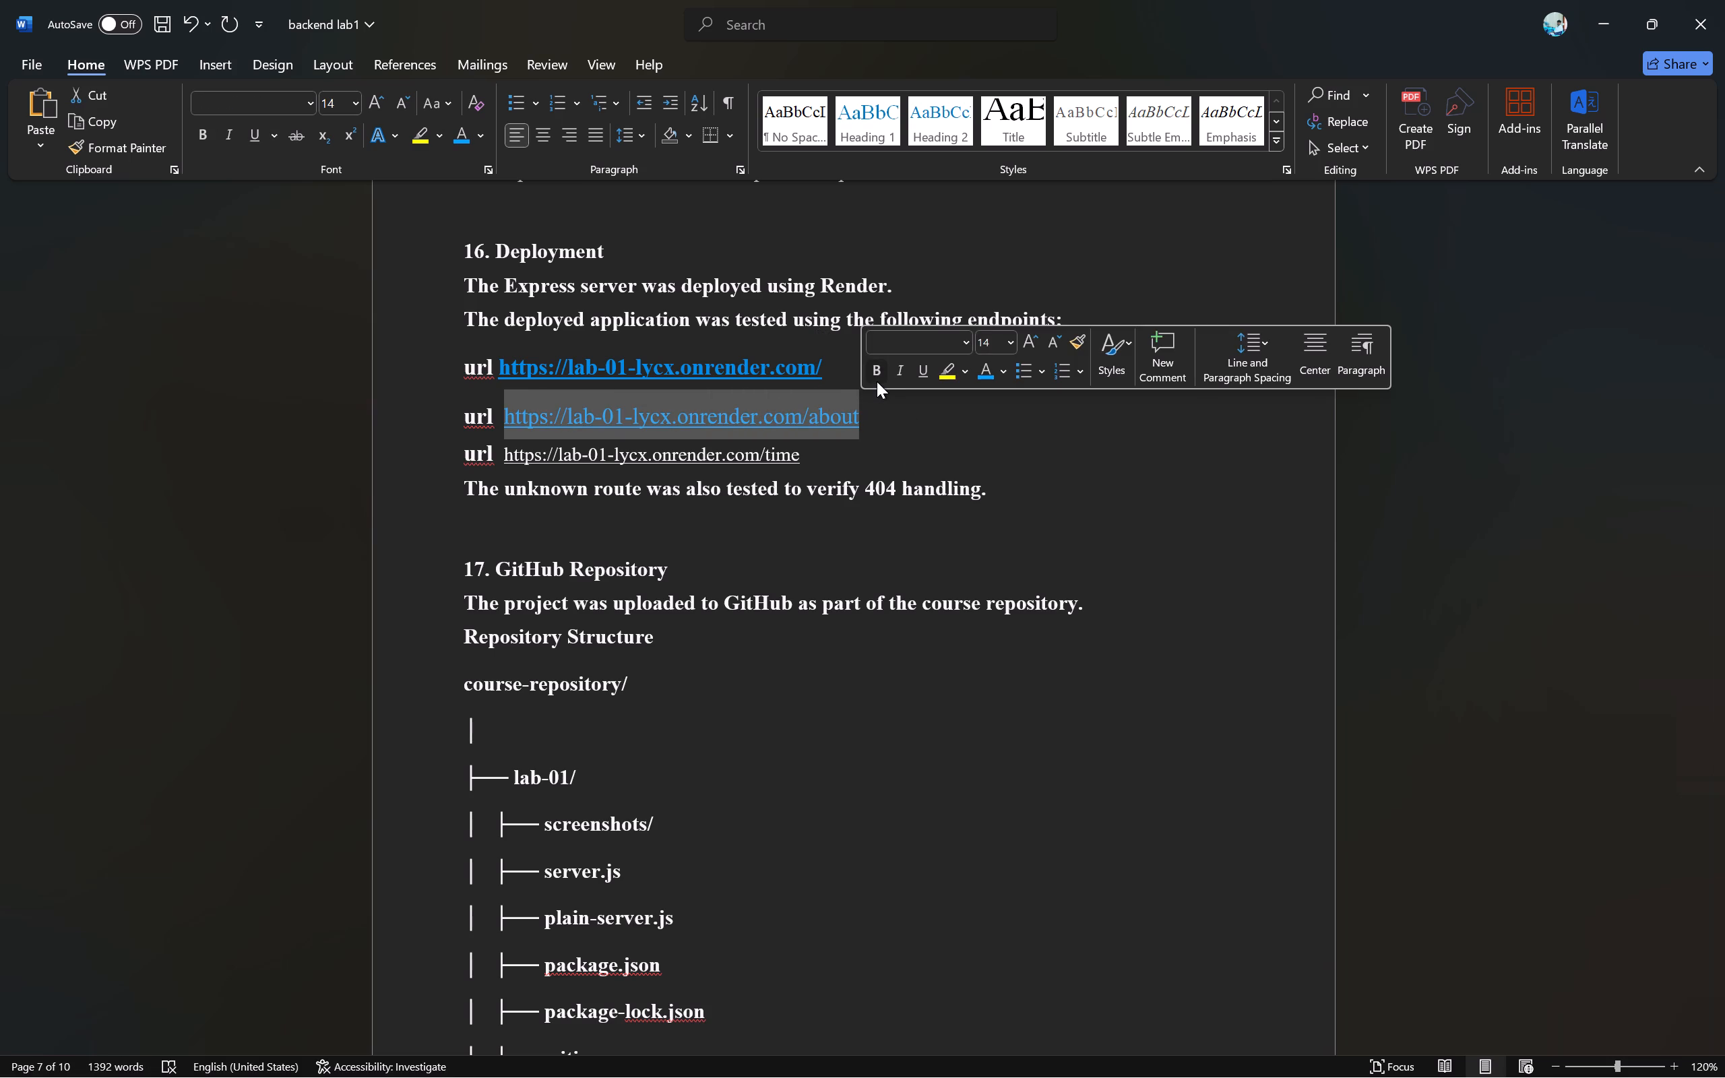
click(877, 381)
click(766, 462)
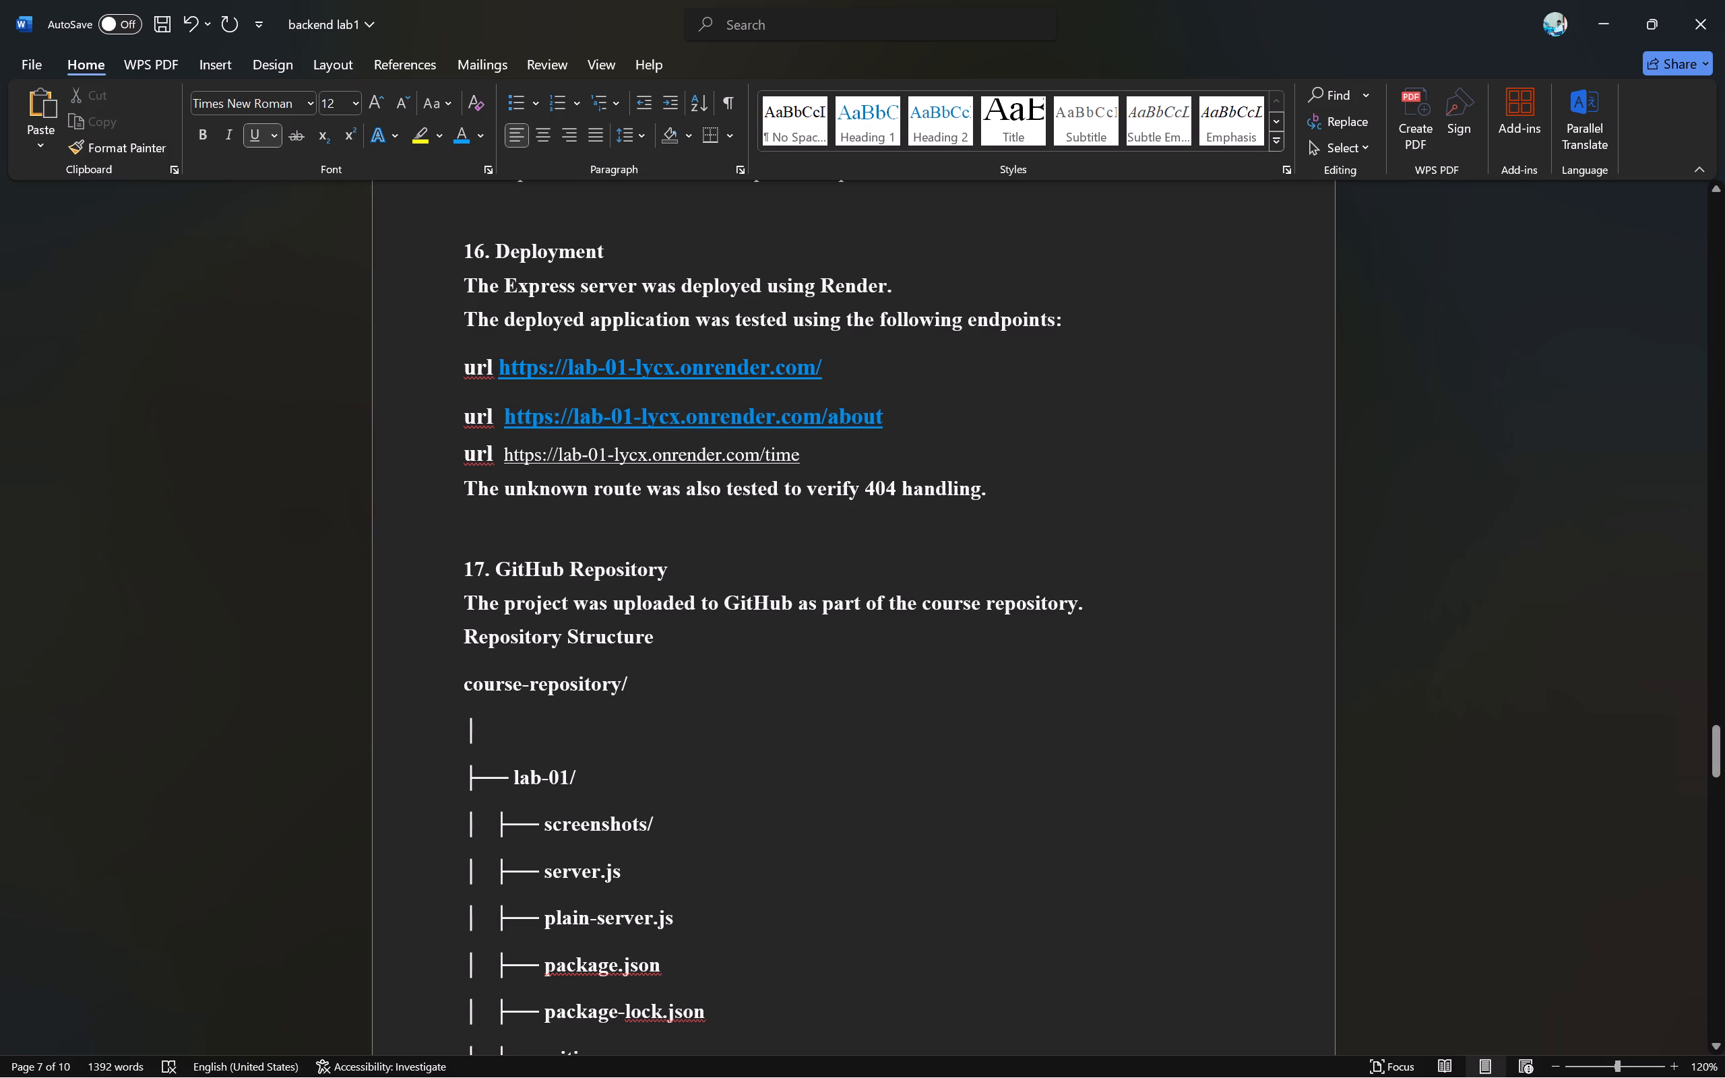
drag(503, 455, 796, 444)
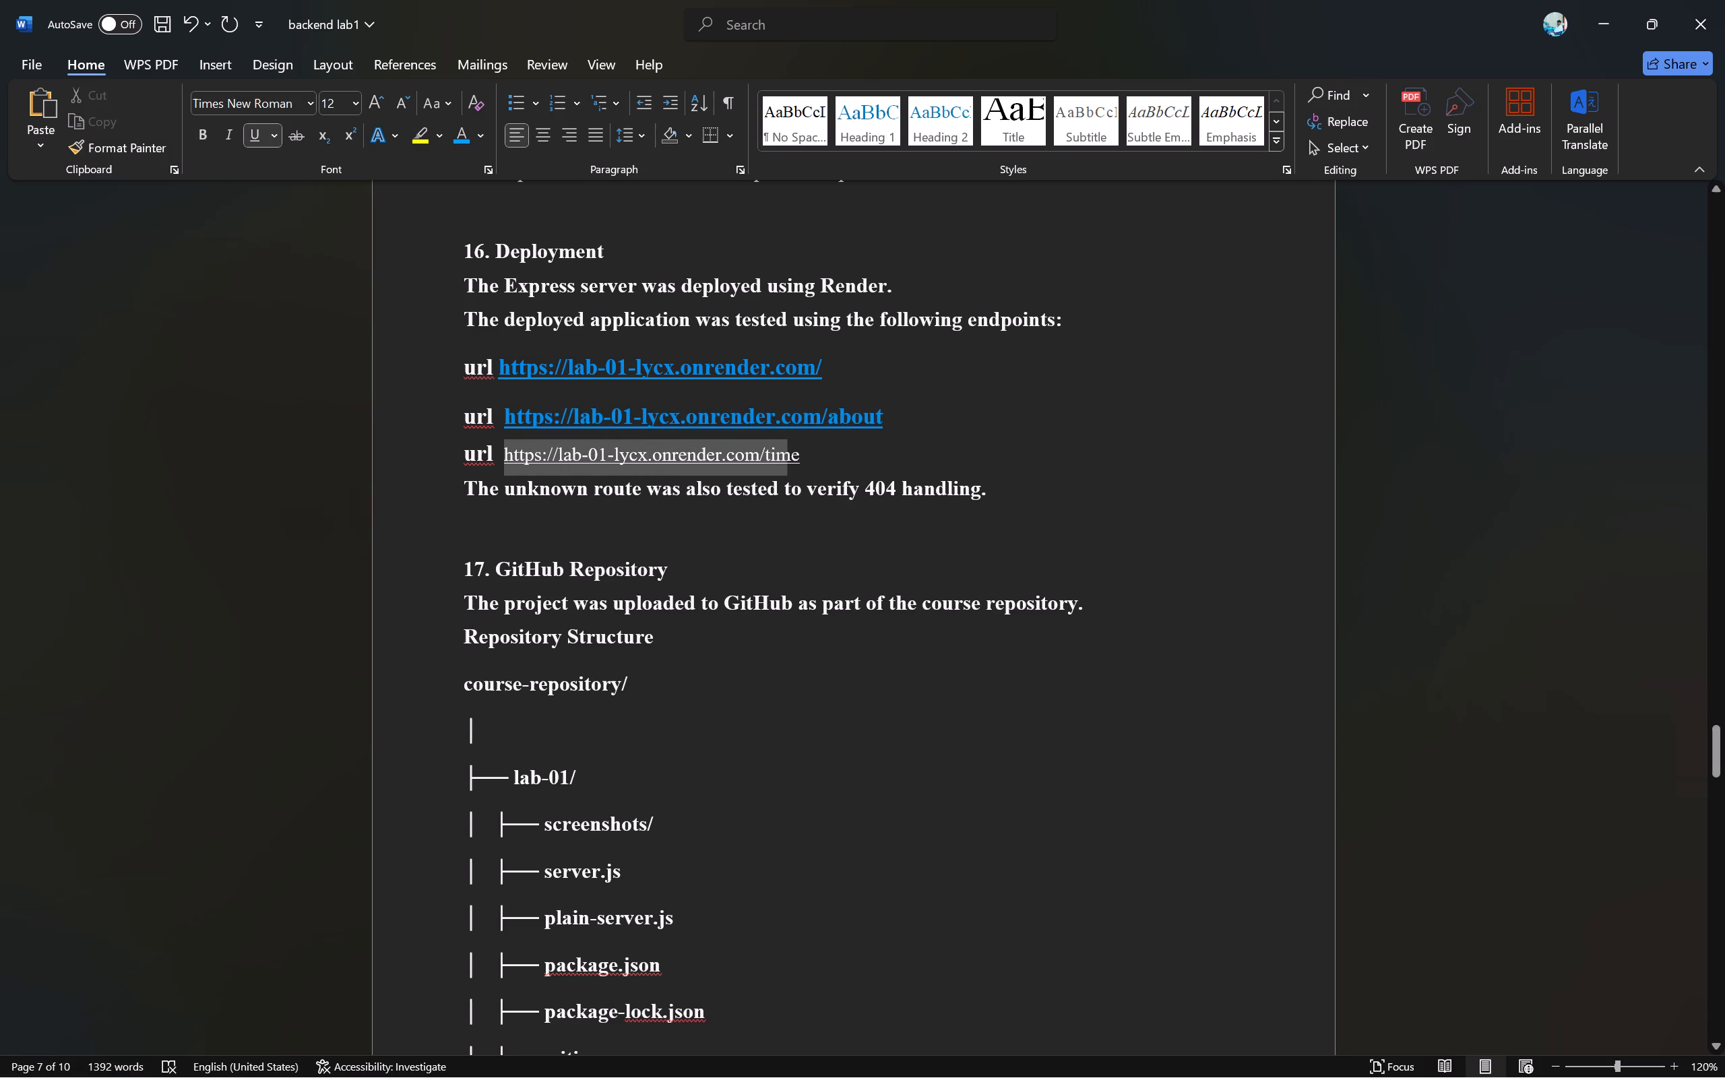
drag(796, 444, 801, 443)
click(947, 383)
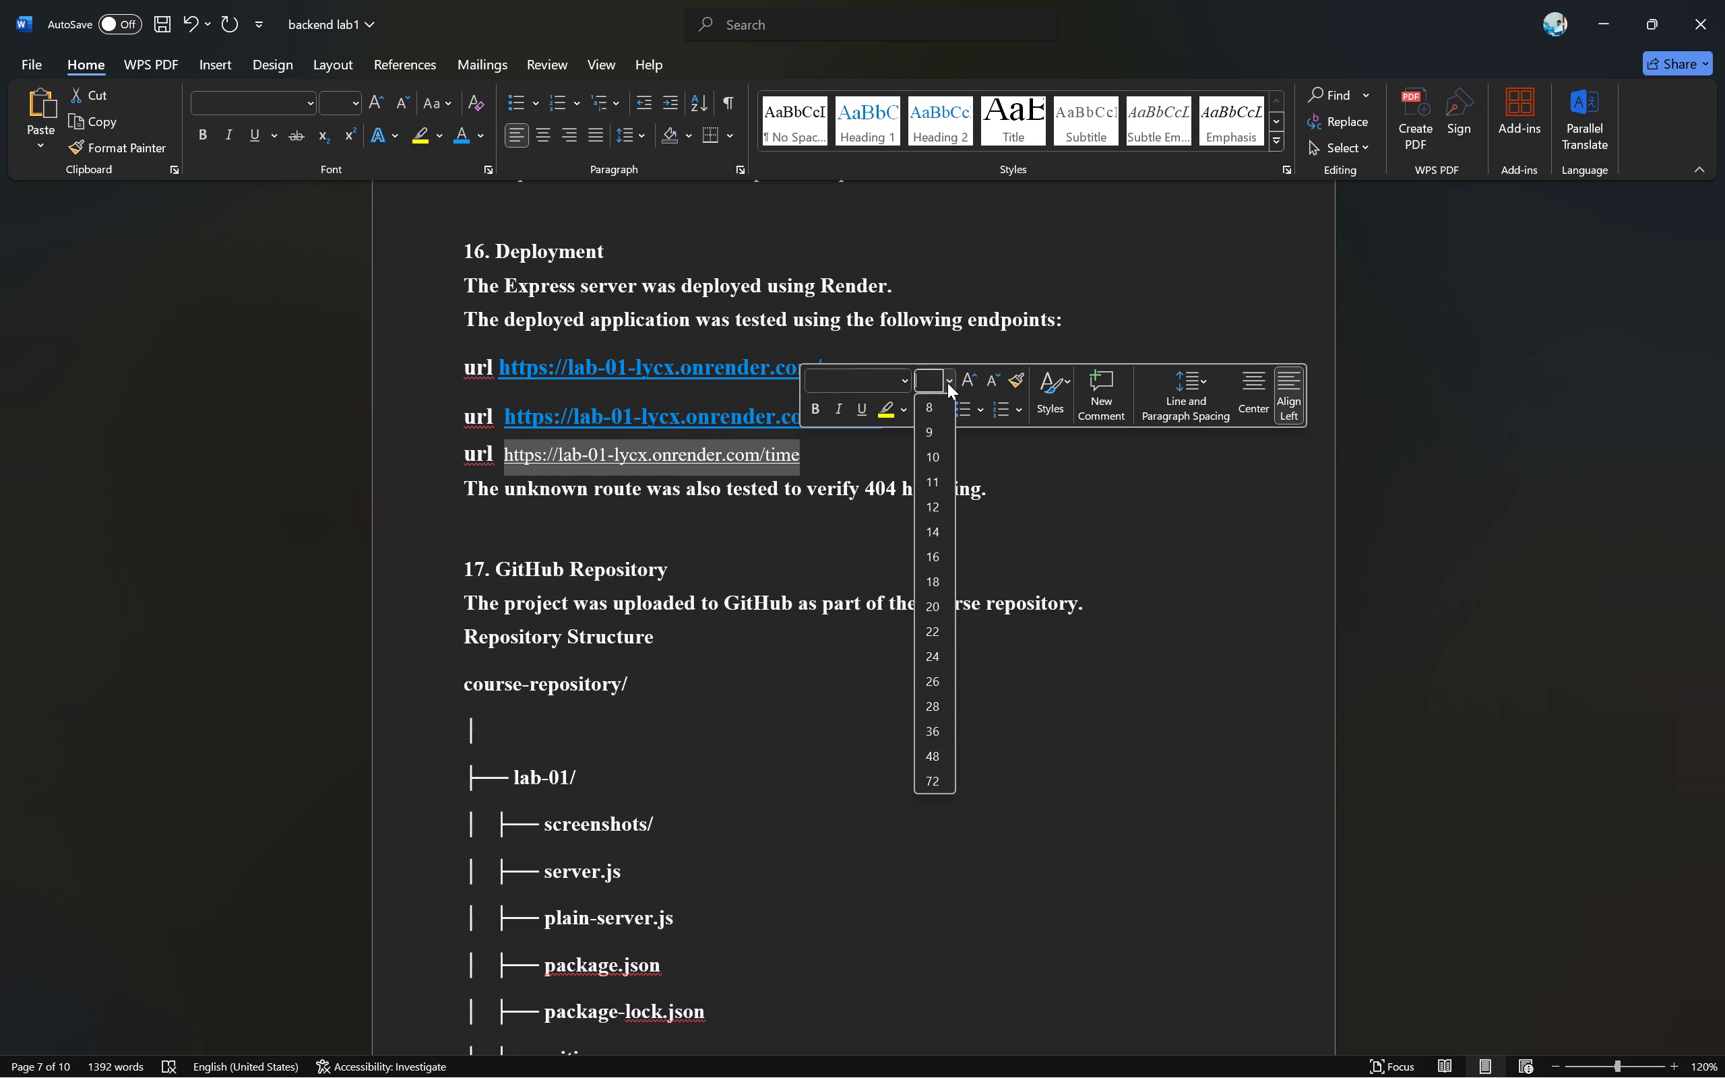
click(942, 532)
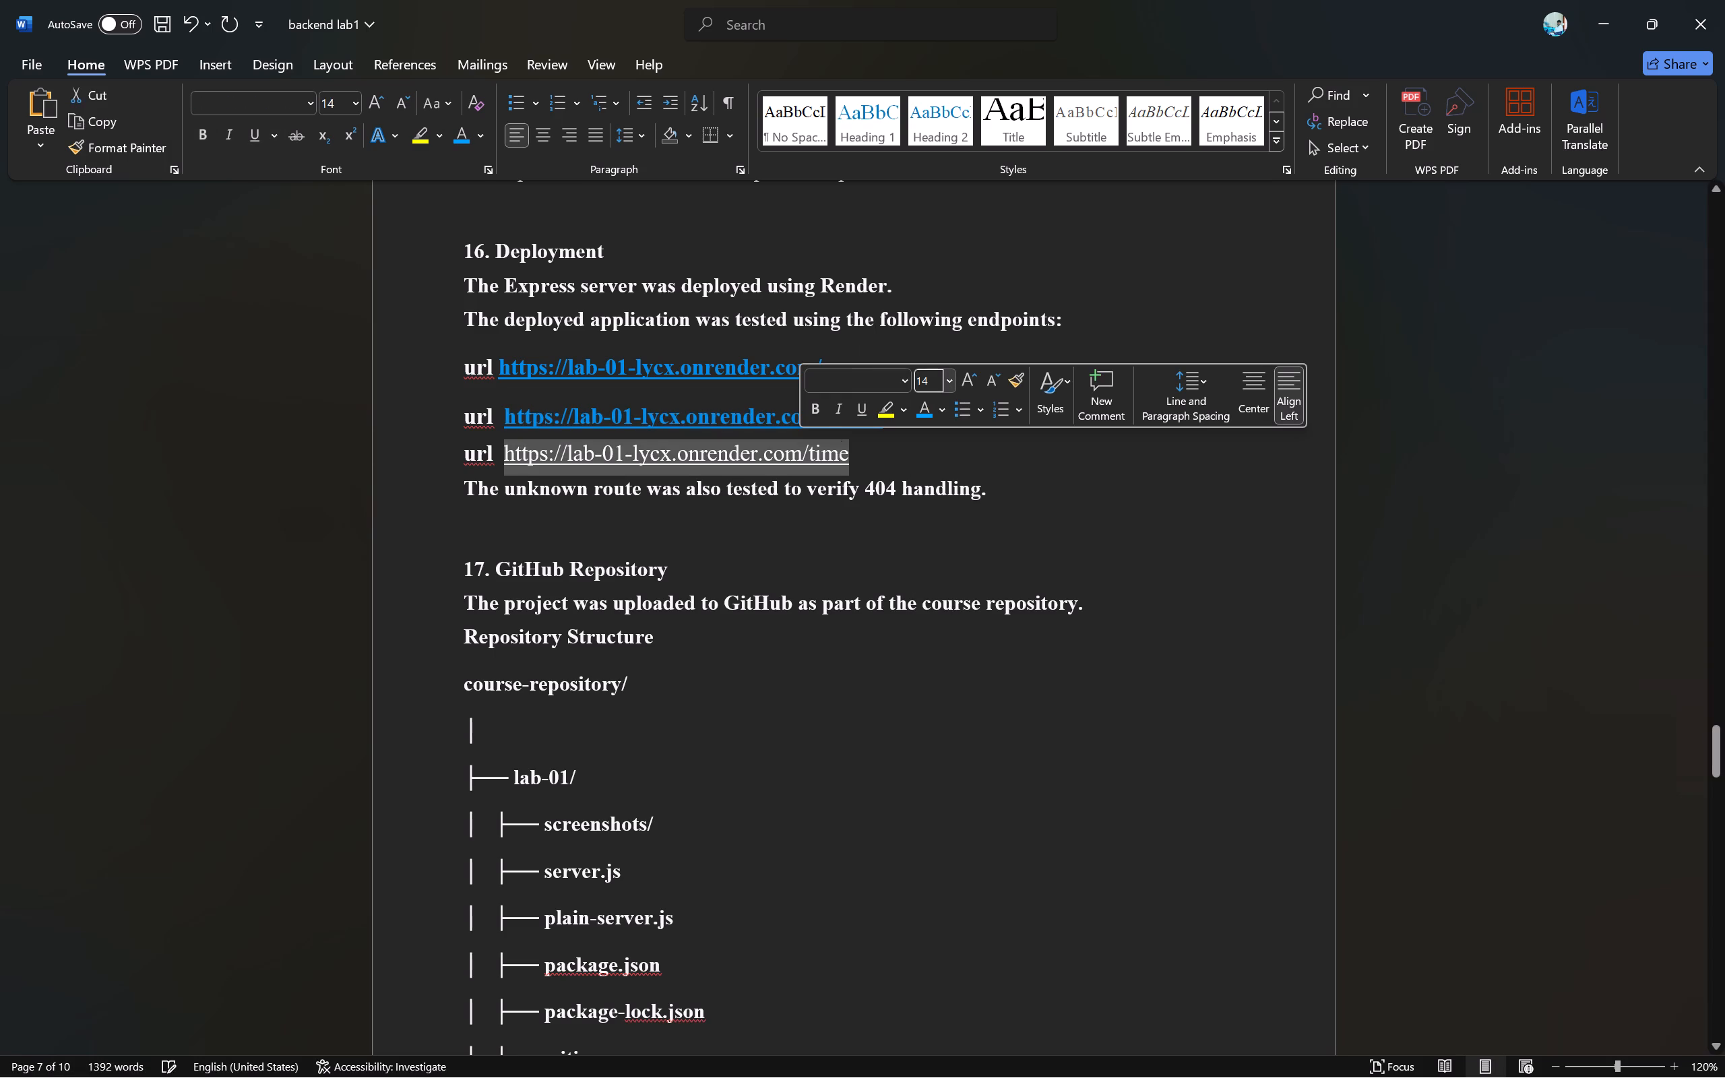
click(819, 418)
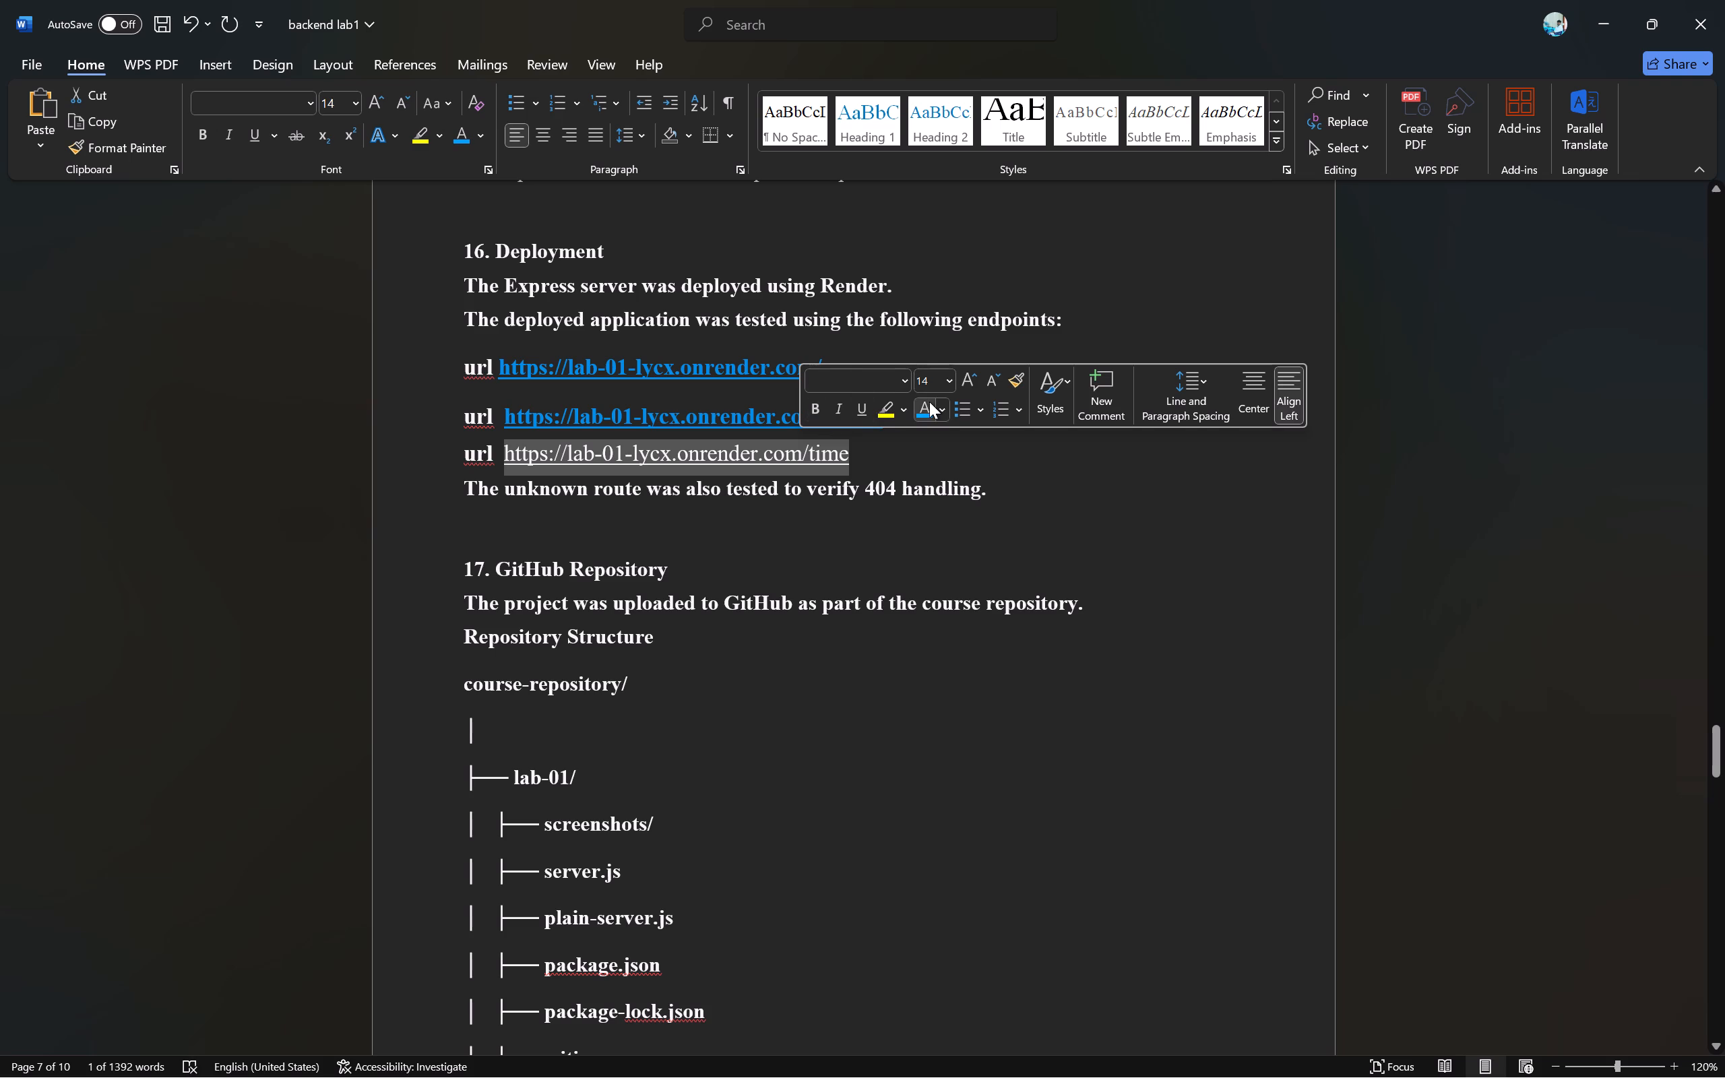
click(929, 402)
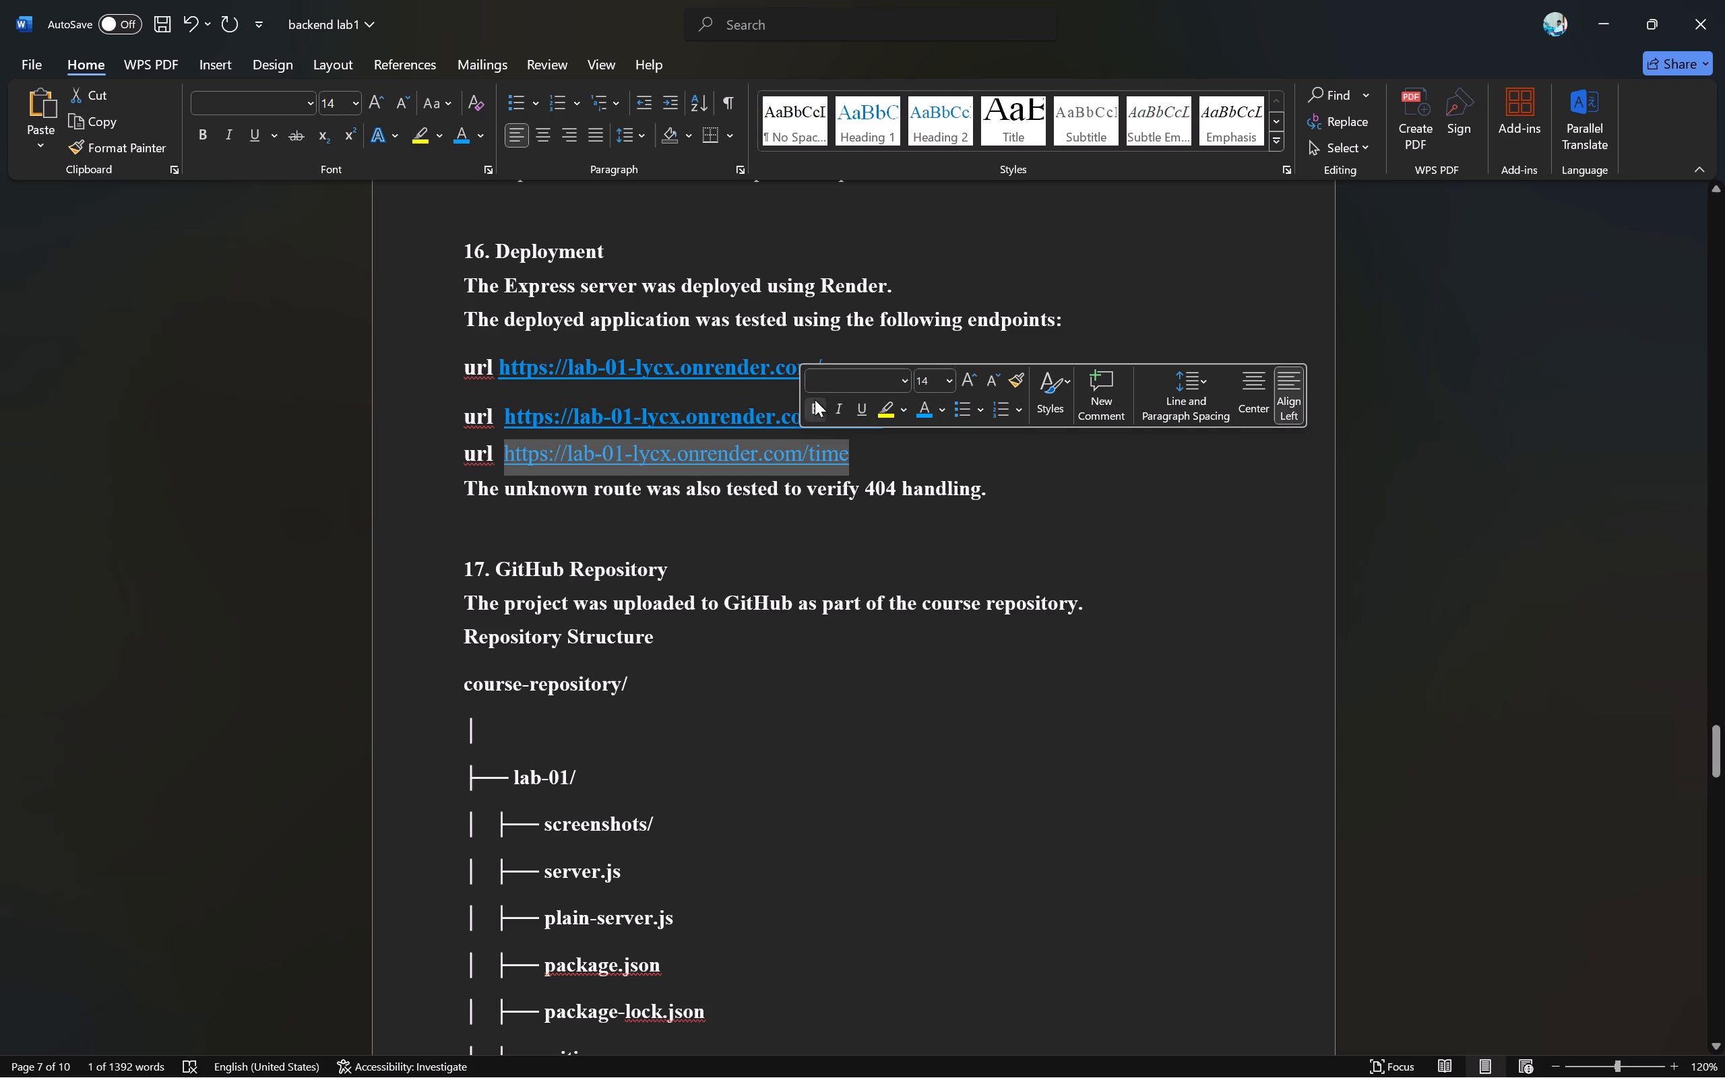
click(815, 400)
click(893, 458)
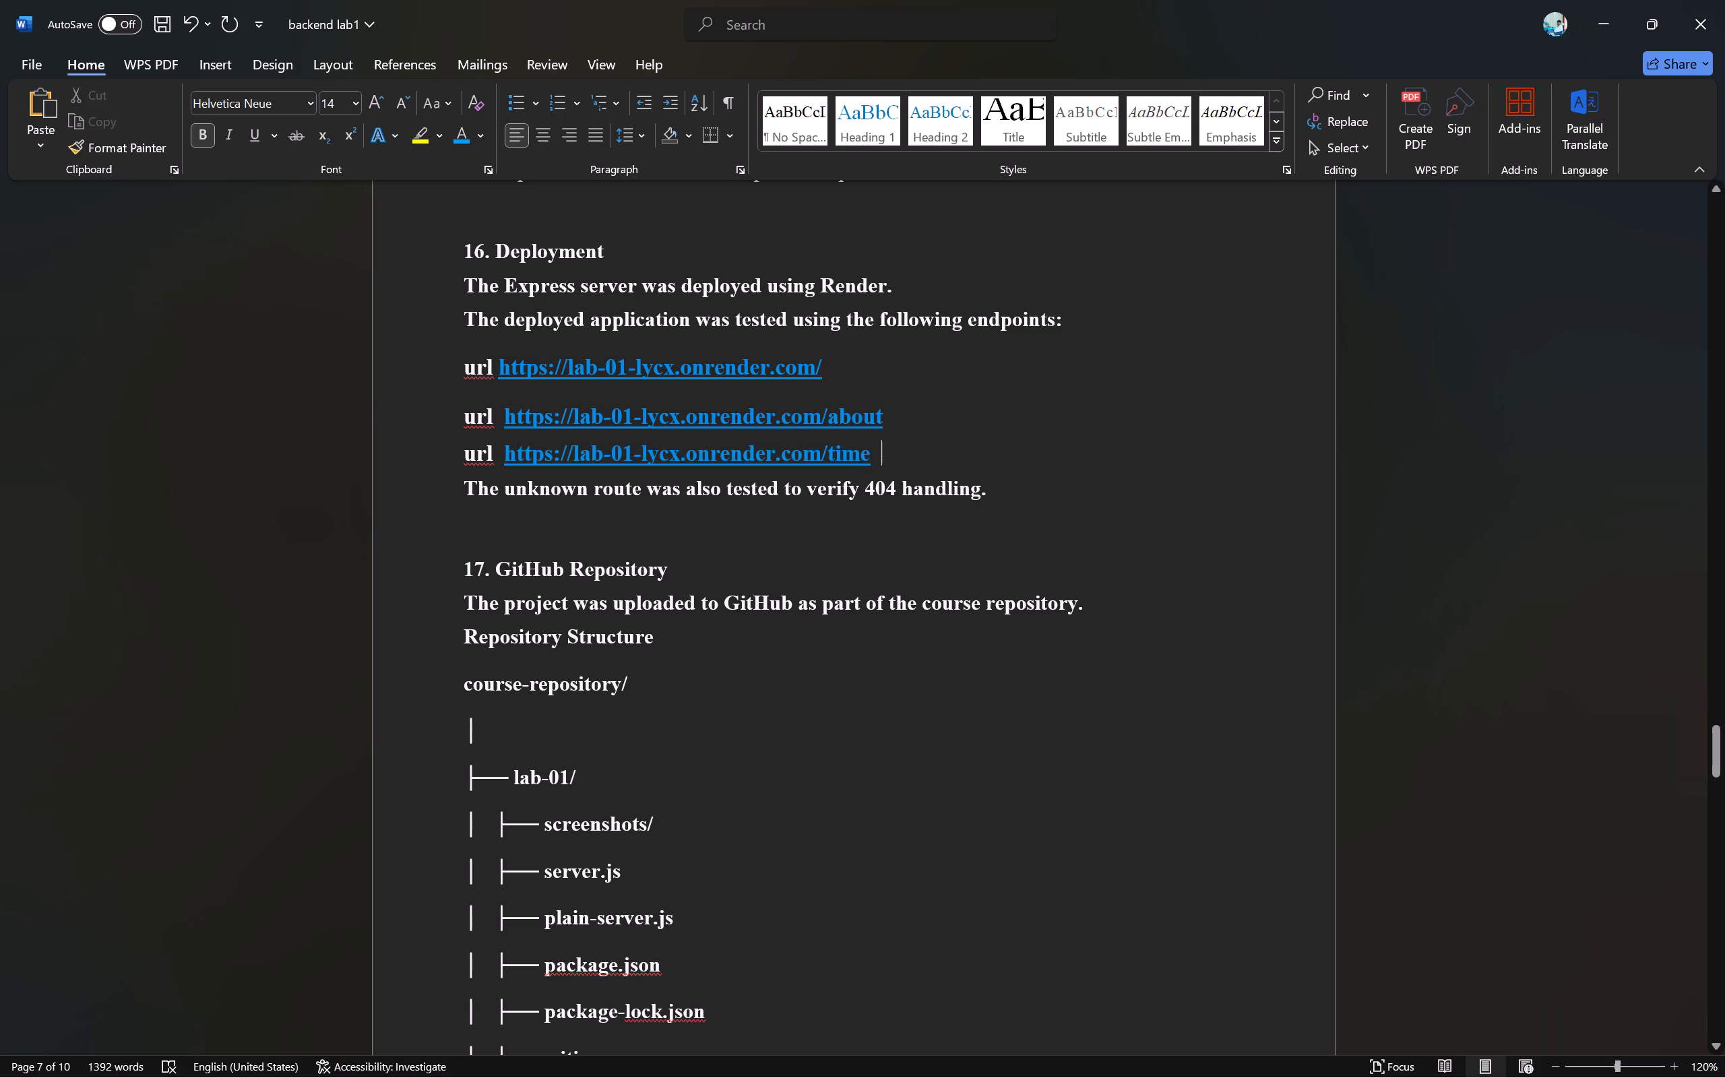
Review the journal from 16. Deployment back to the /about route, checking the route responses, expected statuses and Screenshot placeholders.
scroll(893, 458, up, 6)
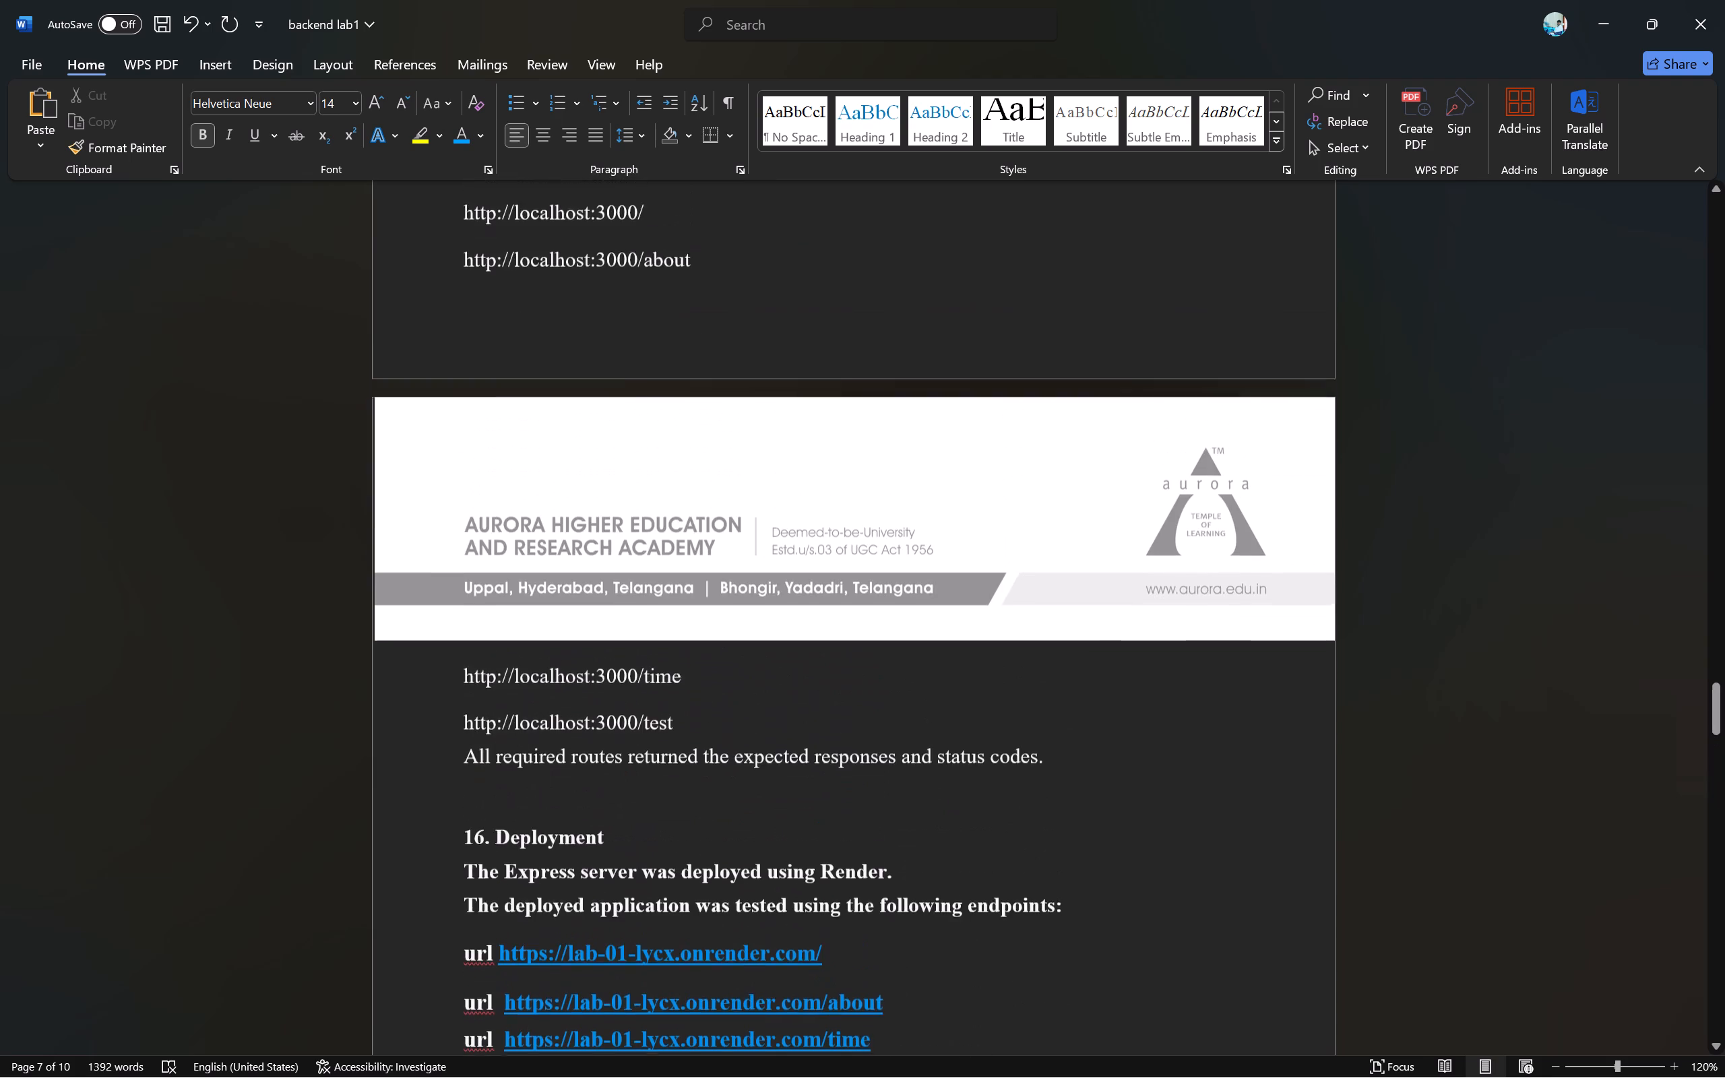
scroll(893, 458, up, 4)
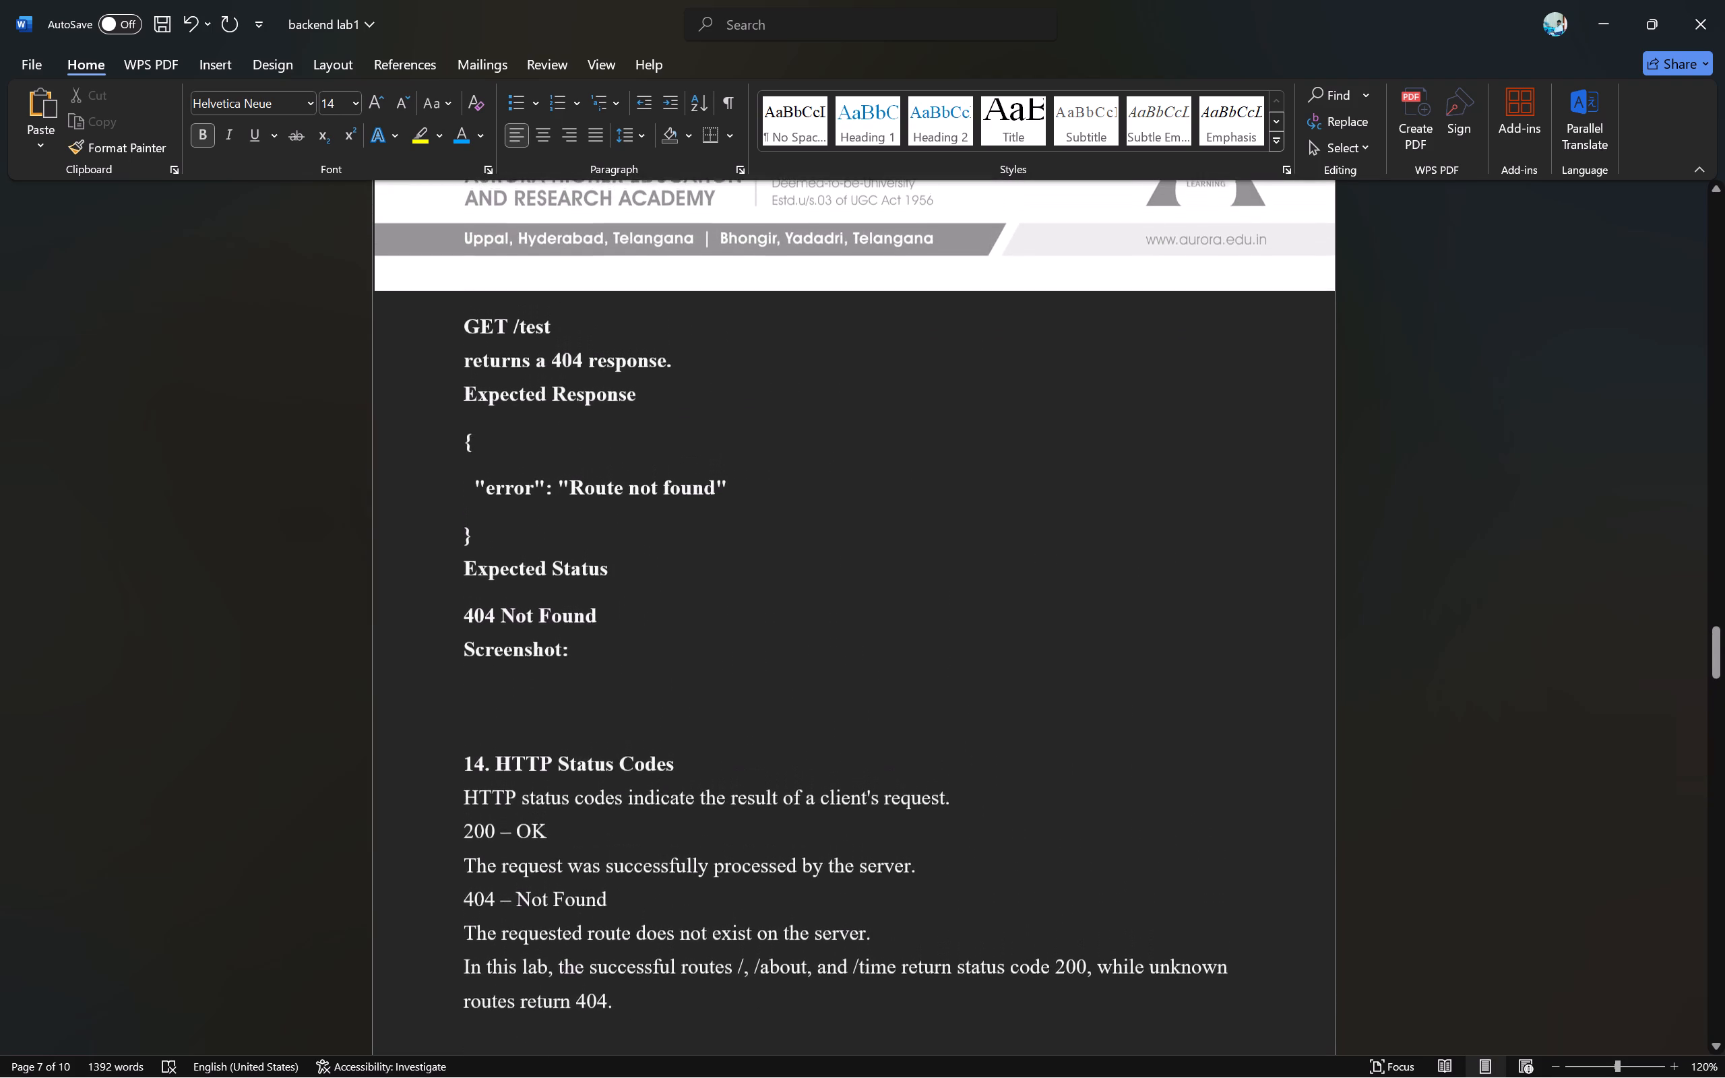
scroll(893, 458, up, 3)
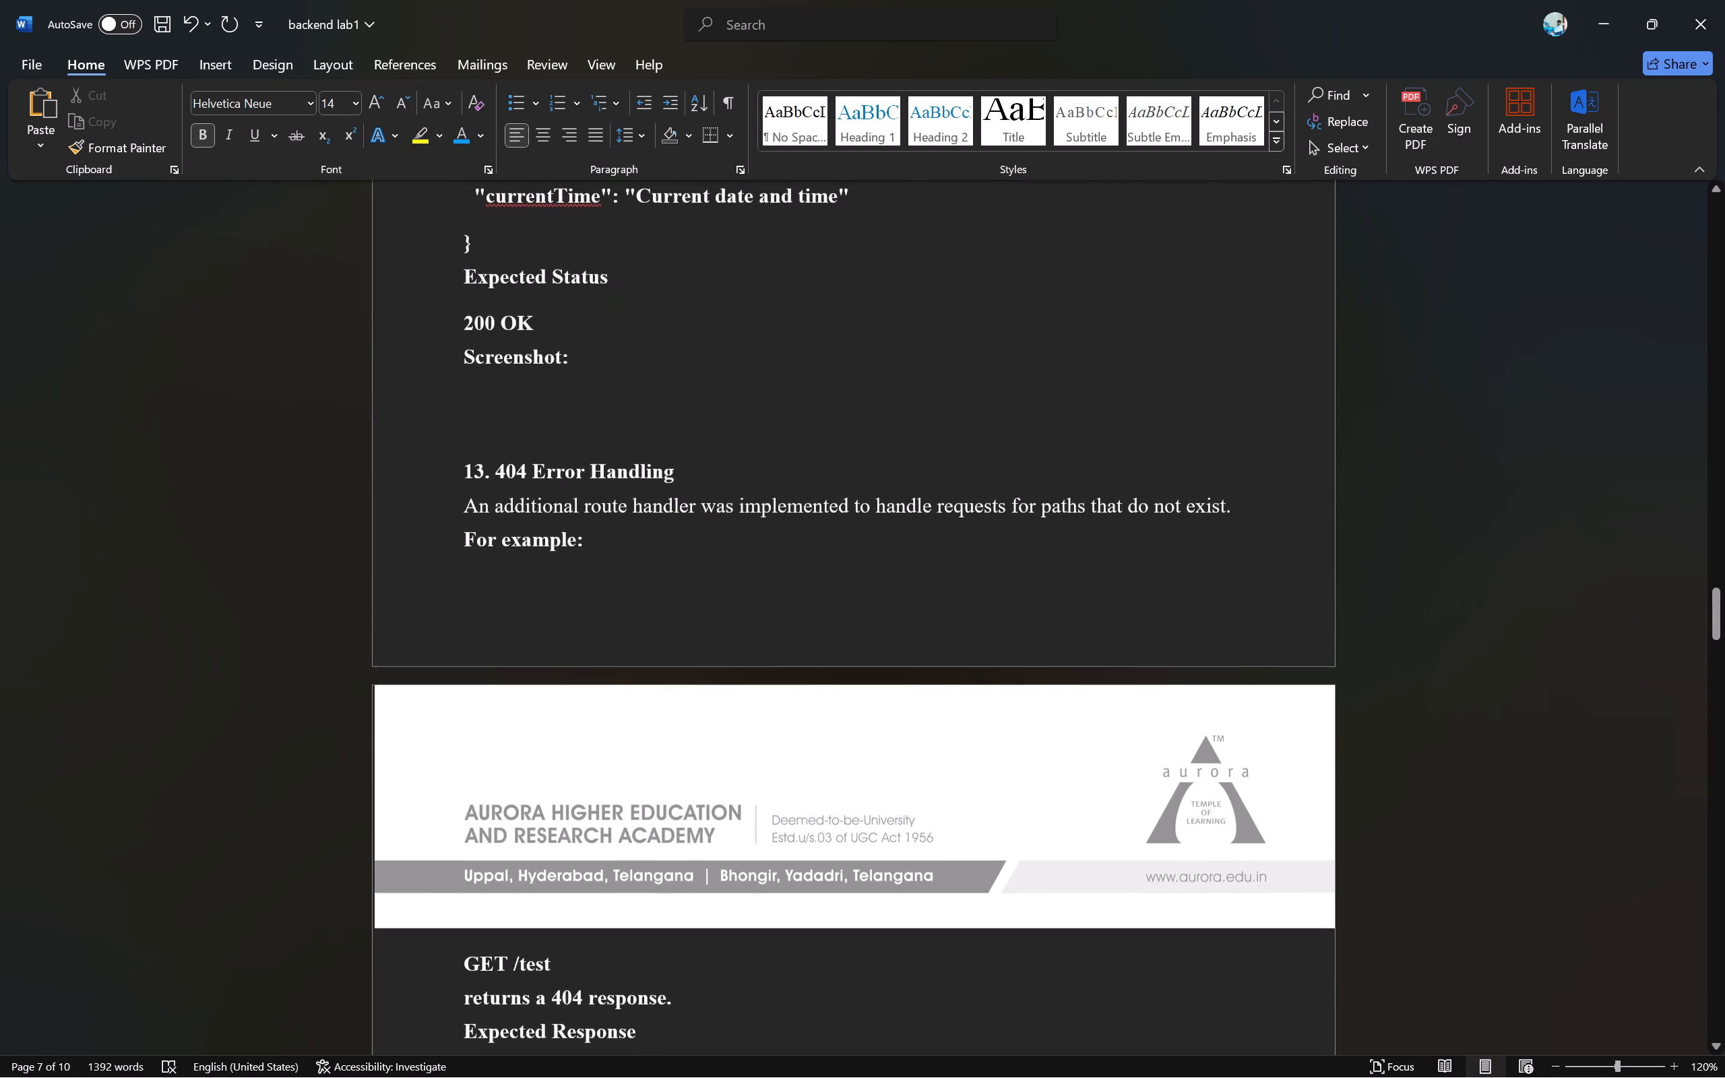
scroll(893, 458, up, 4)
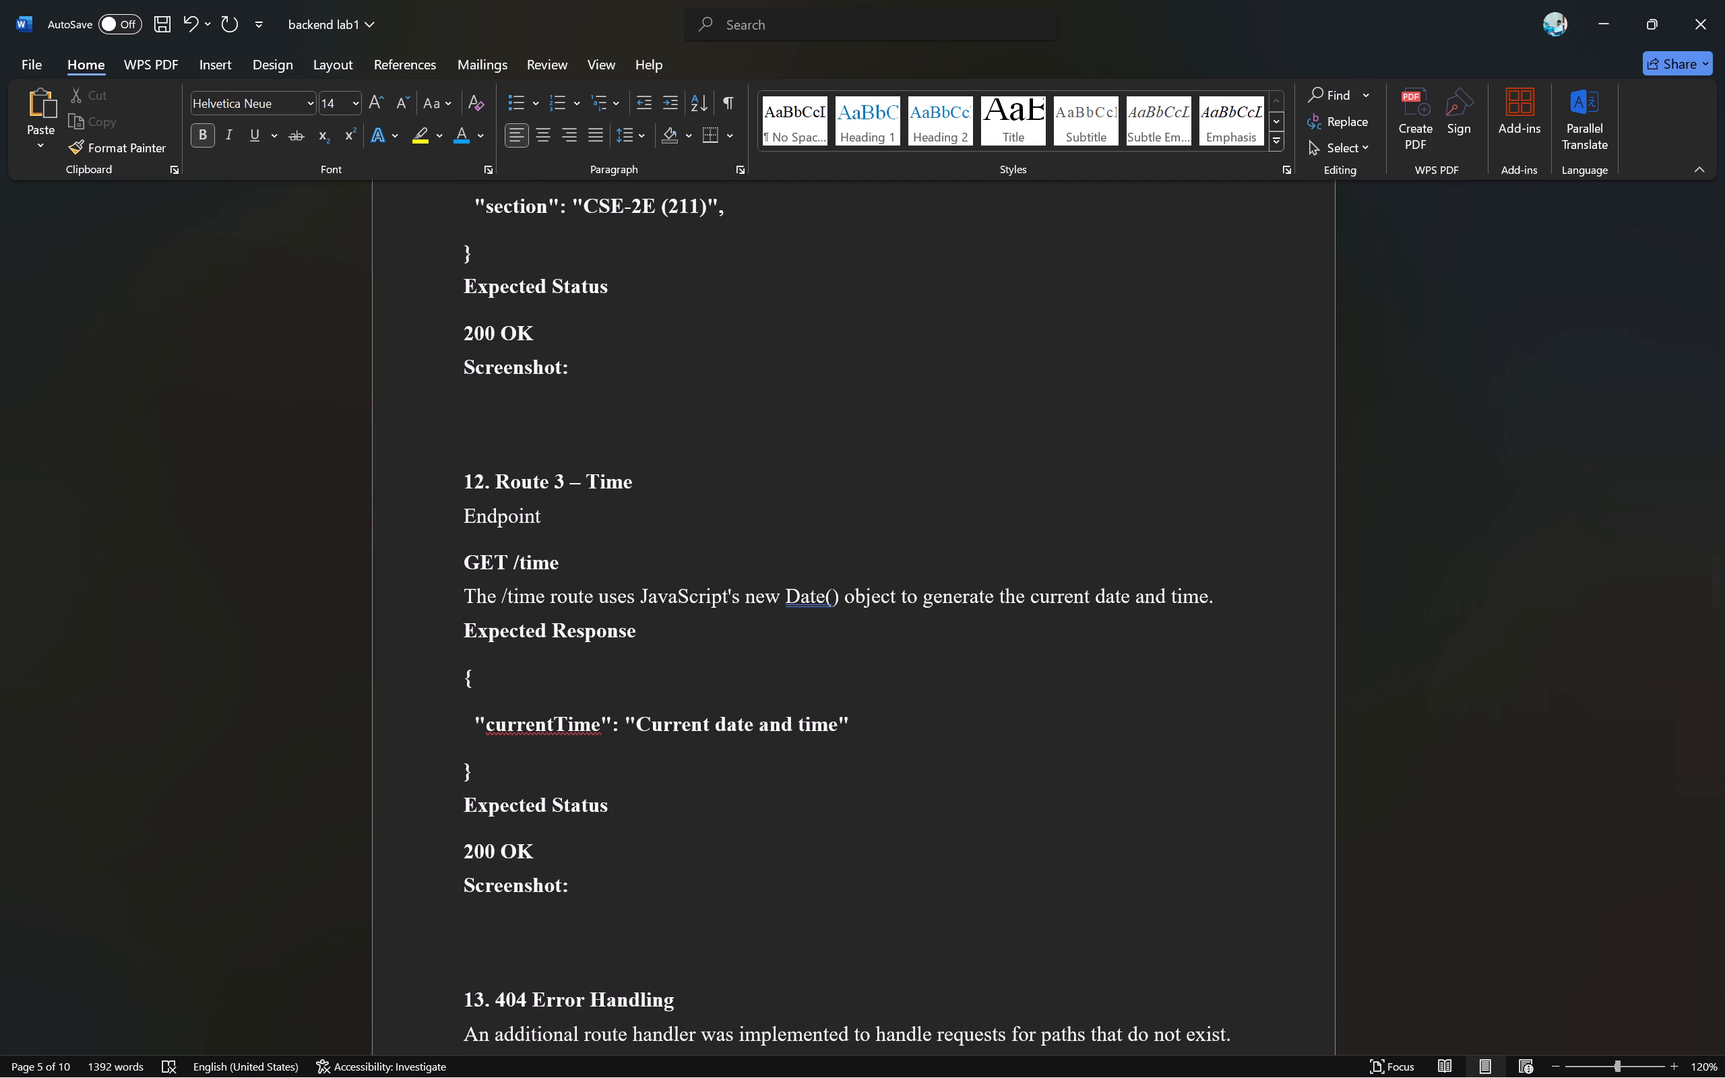
scroll(893, 458, up, 2)
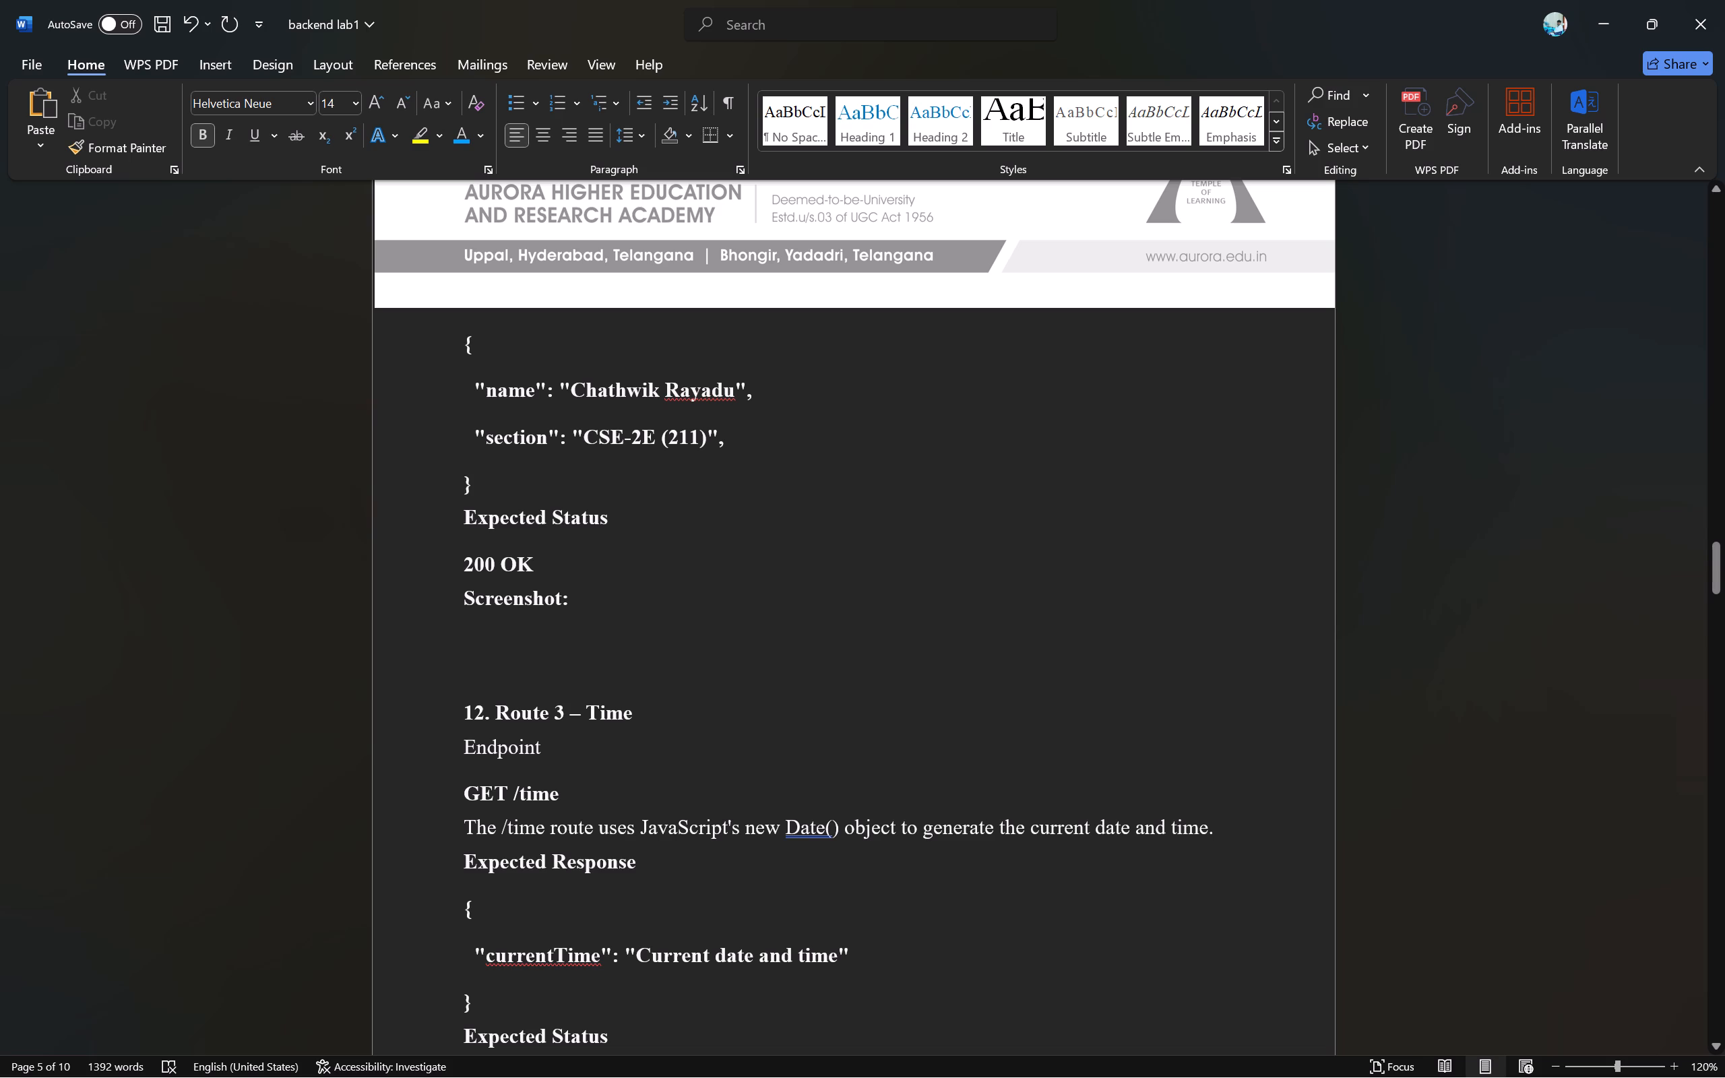
scroll(544, 565, down, 2)
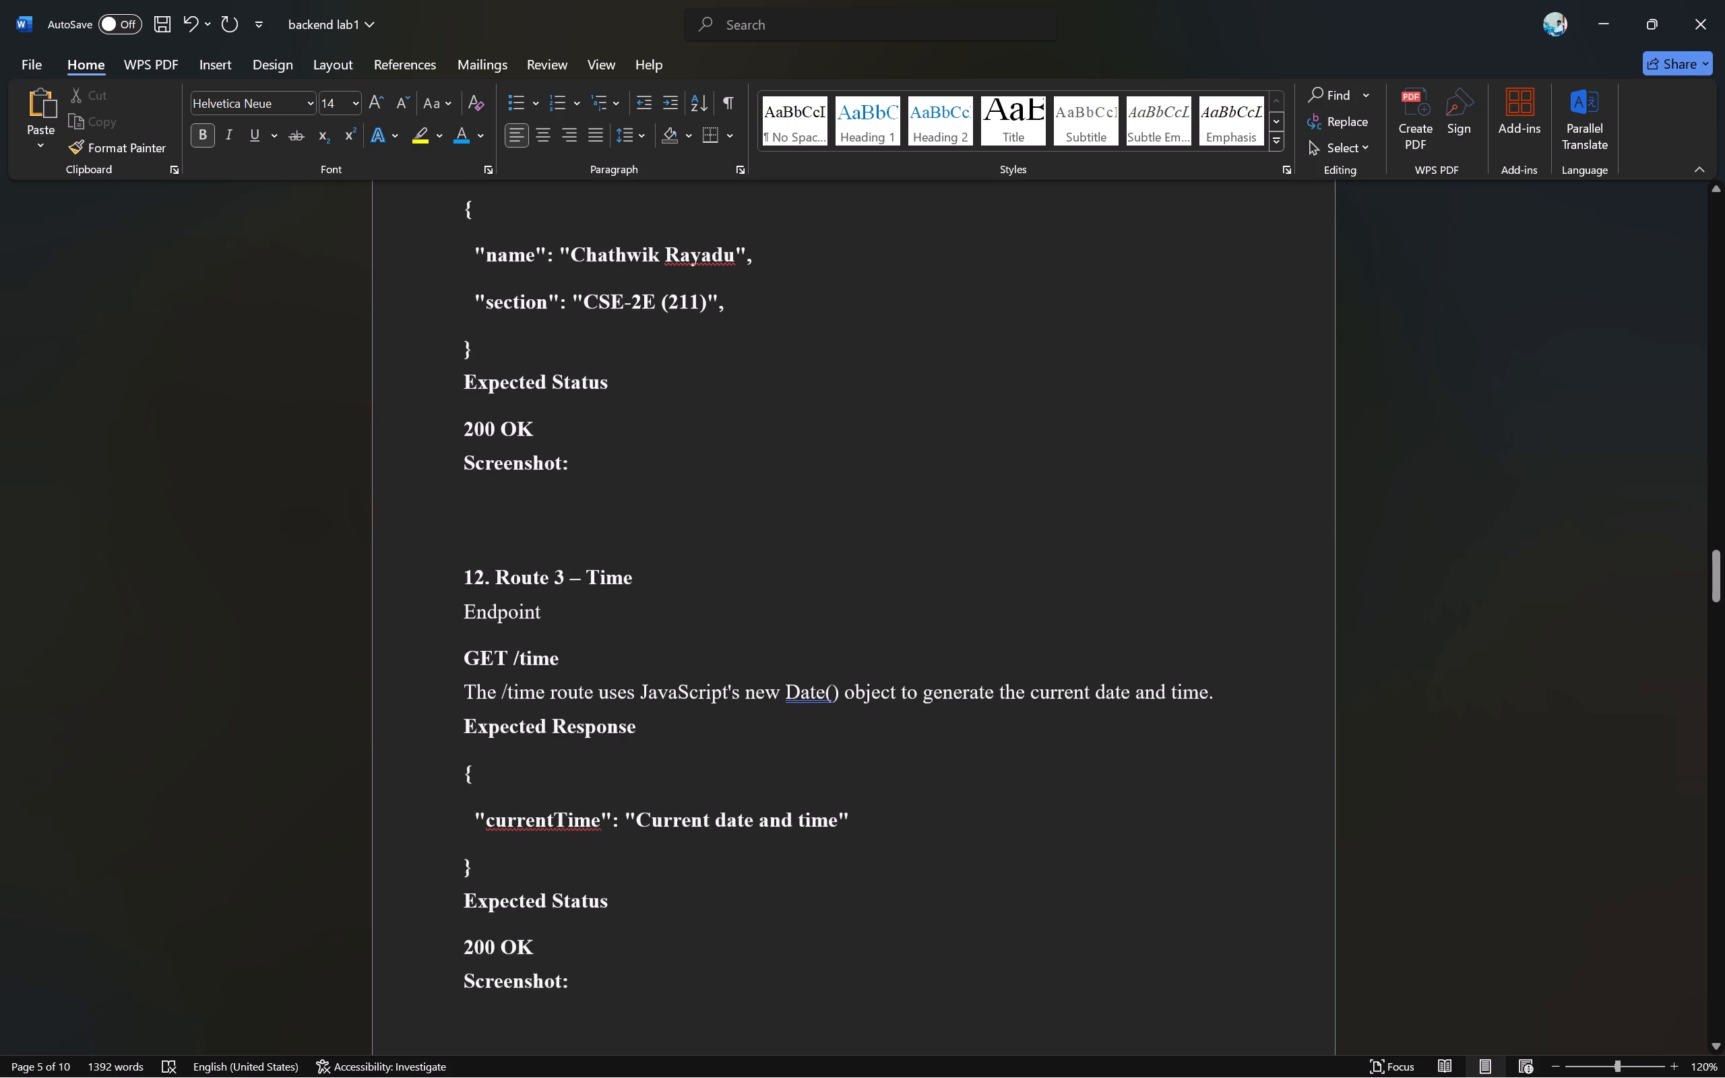
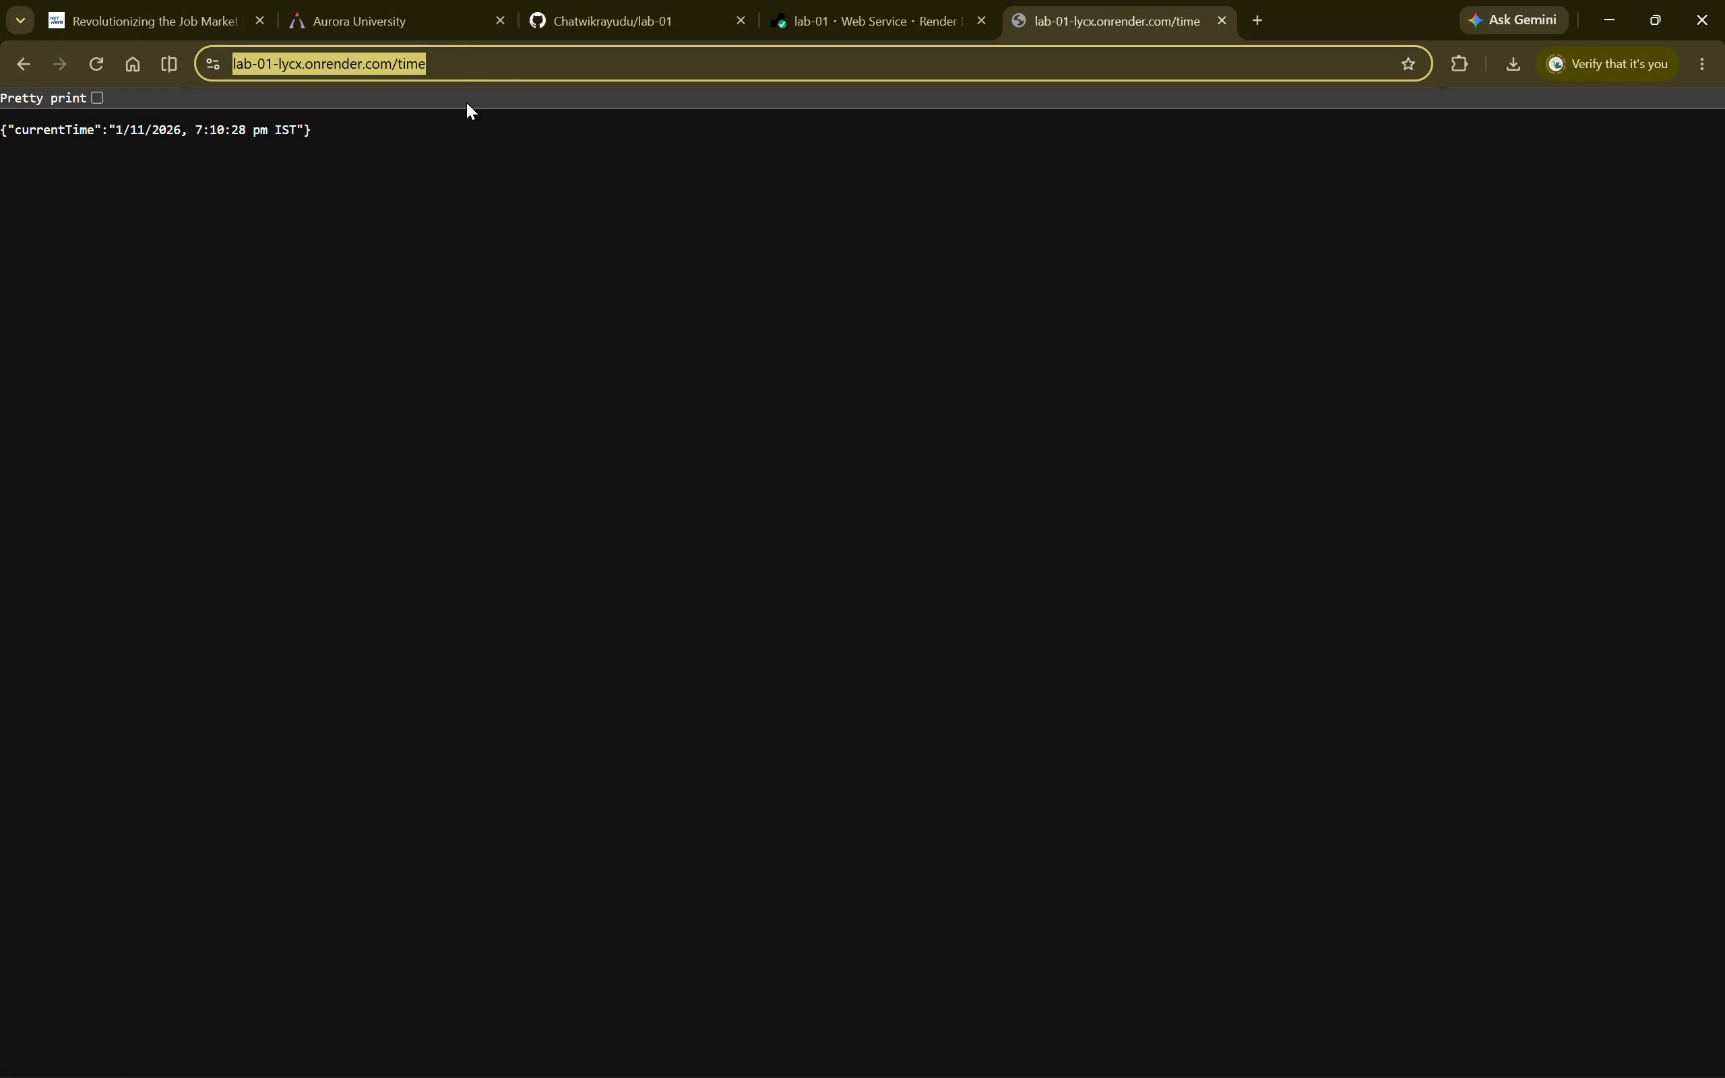
click(460, 75)
key(BackSpace)
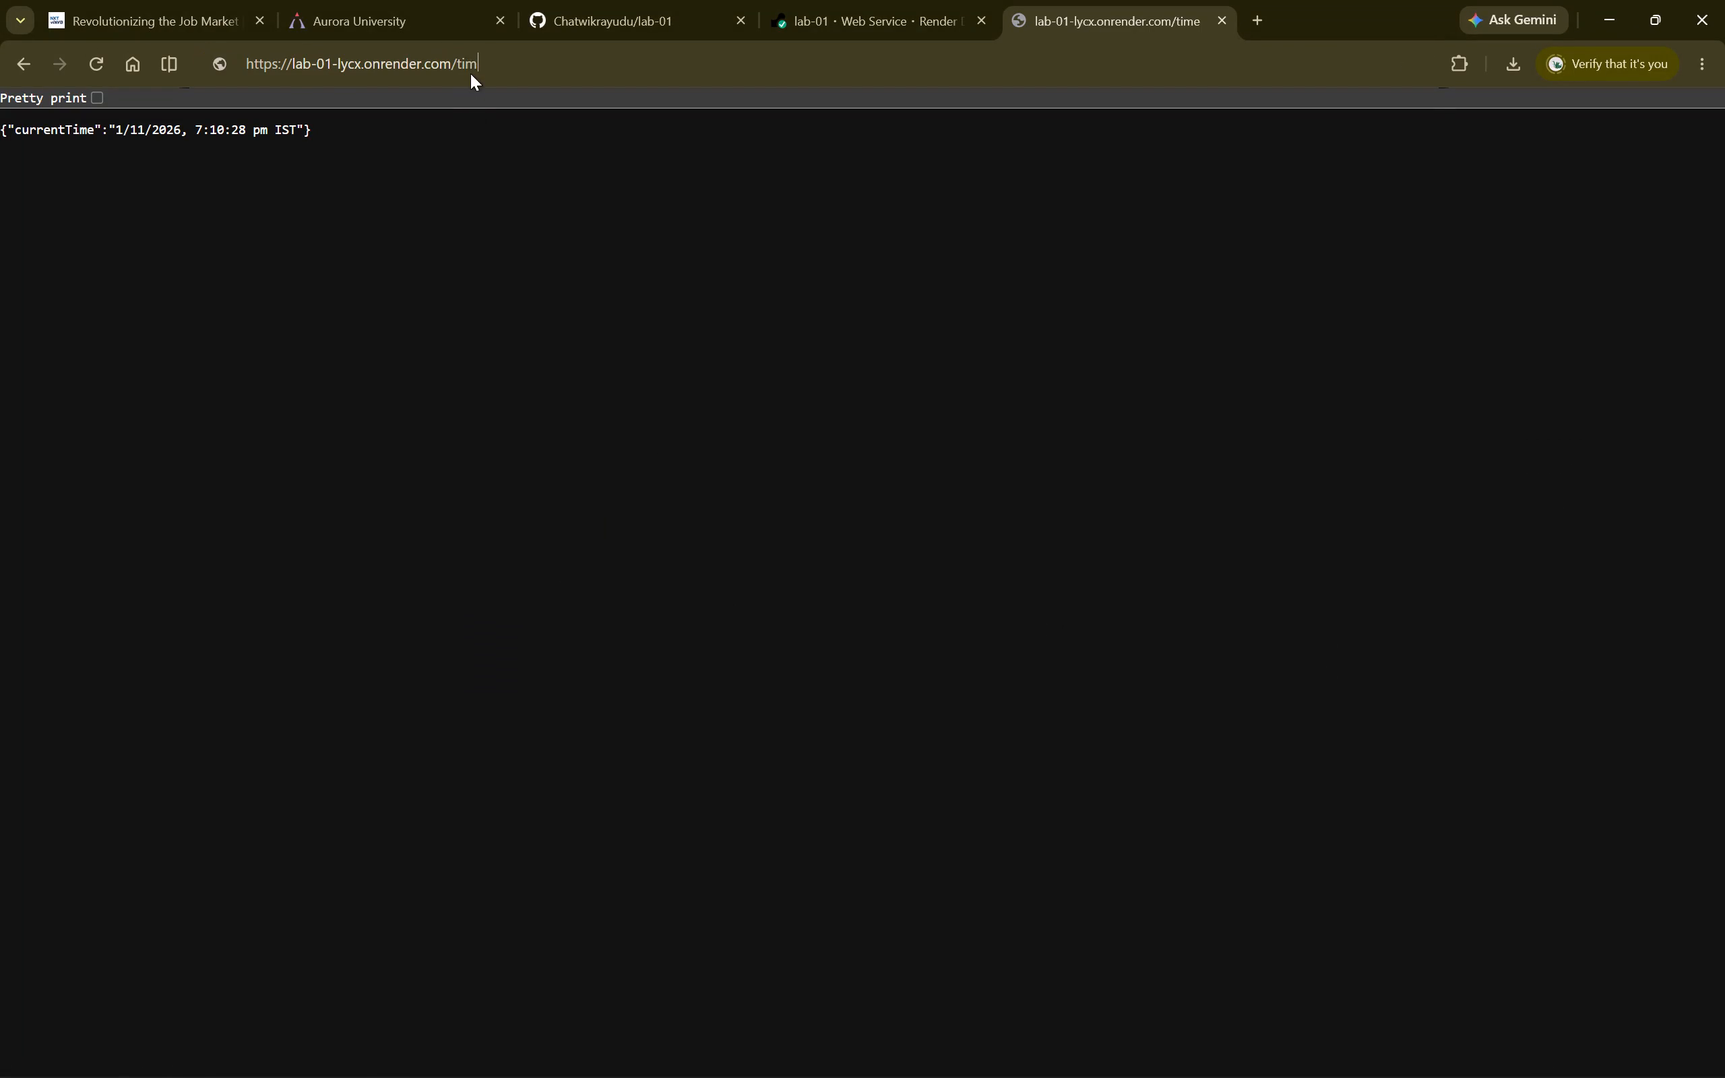
key(BackSpace)
key(BackSpace)
key(BackSpace)
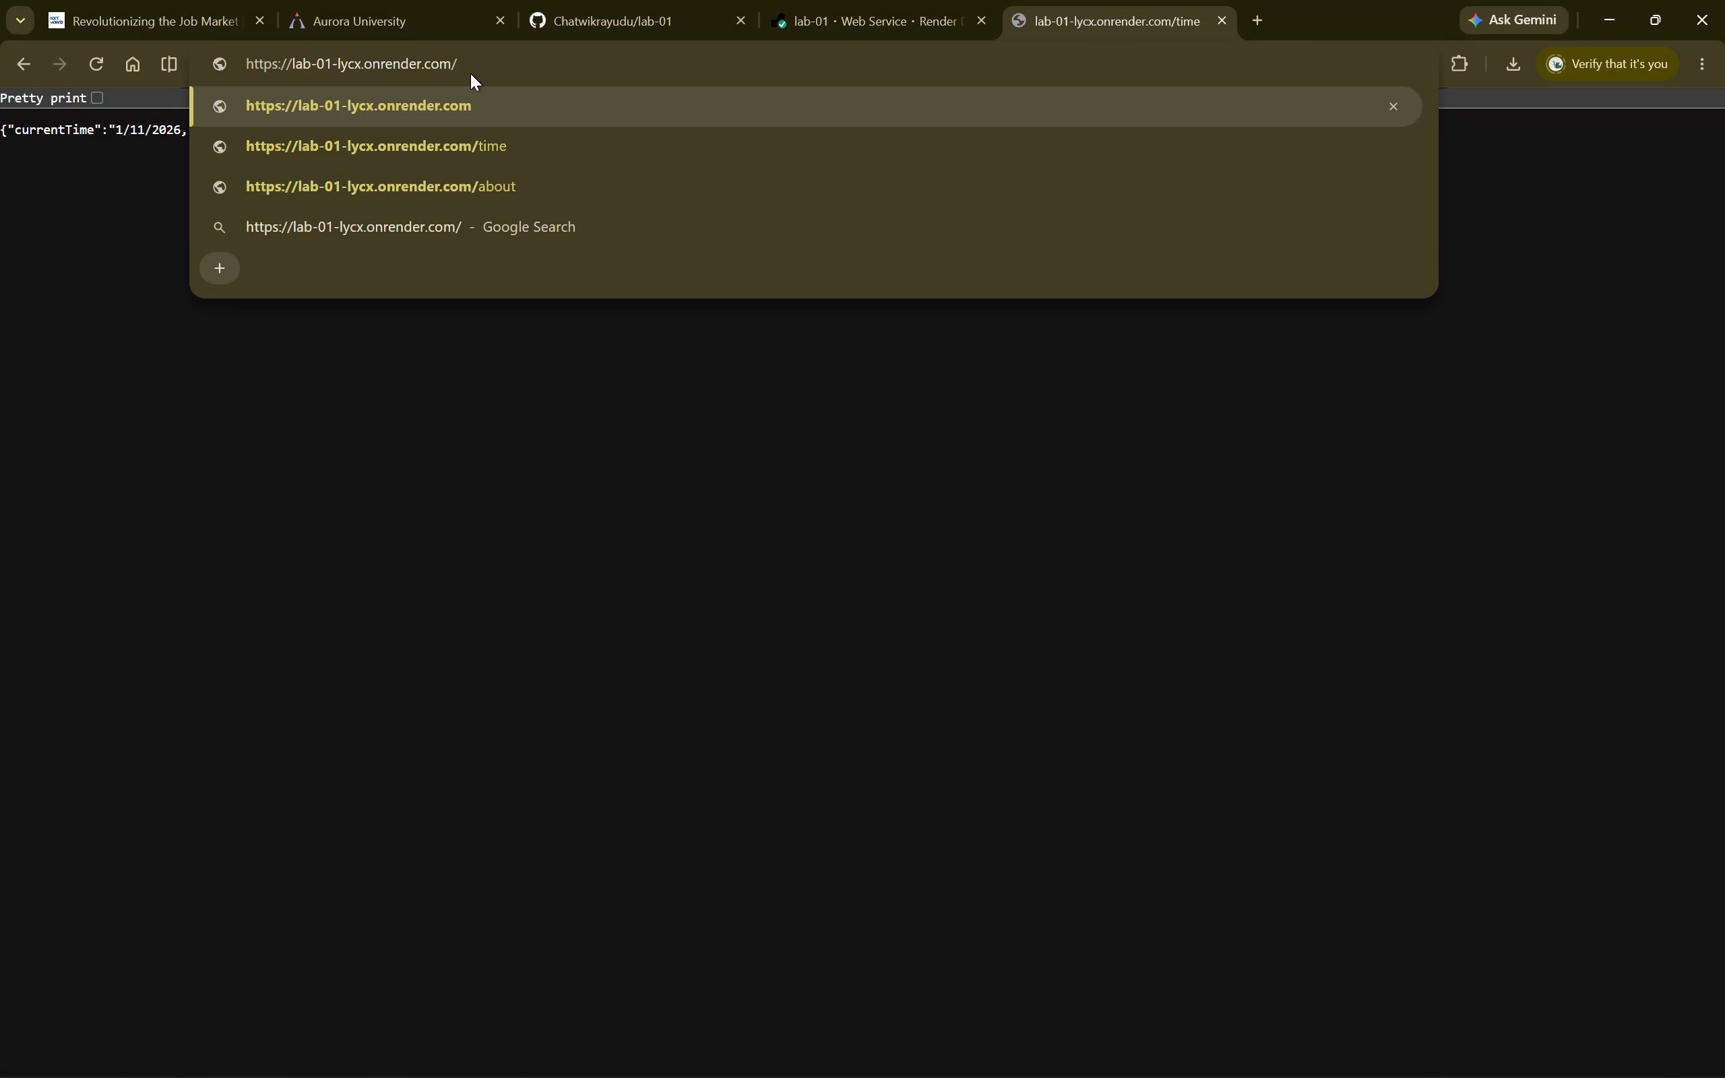
click(524, 173)
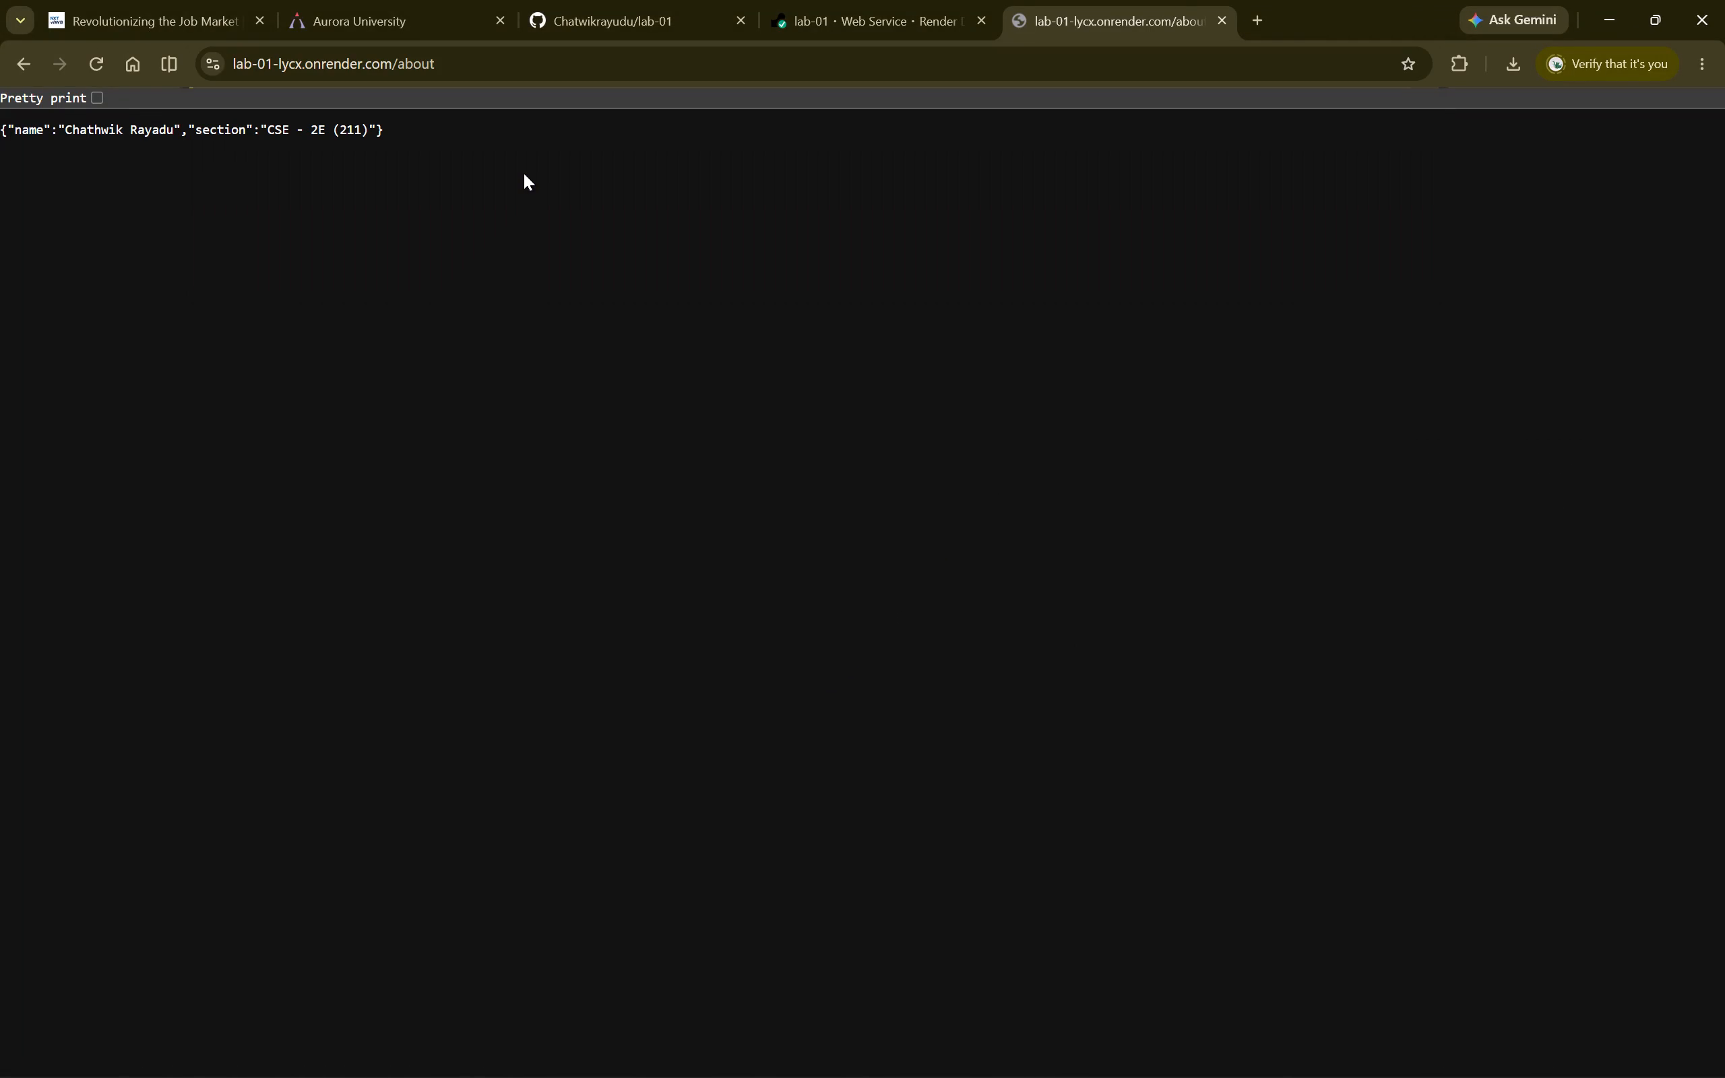
click(98, 90)
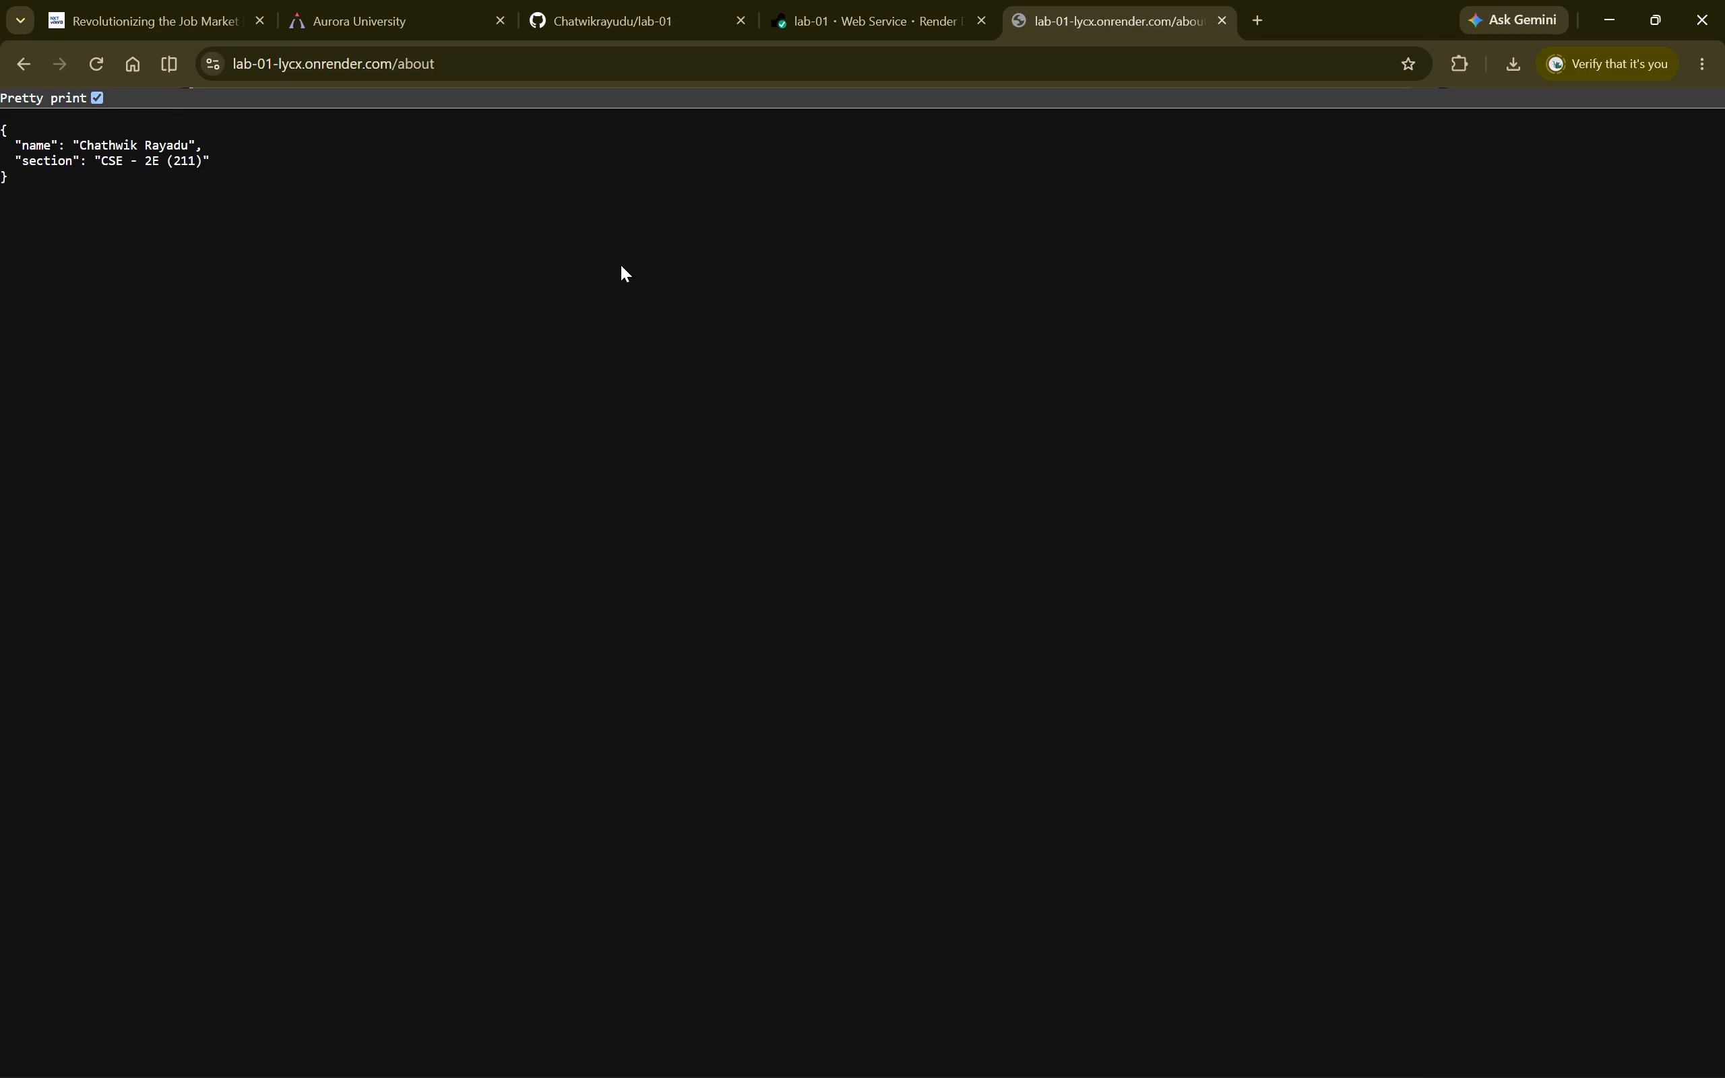
Capture the full /about browser page and paste the screenshot after the Screenshot: label of the /about route section in Word.
key(Print)
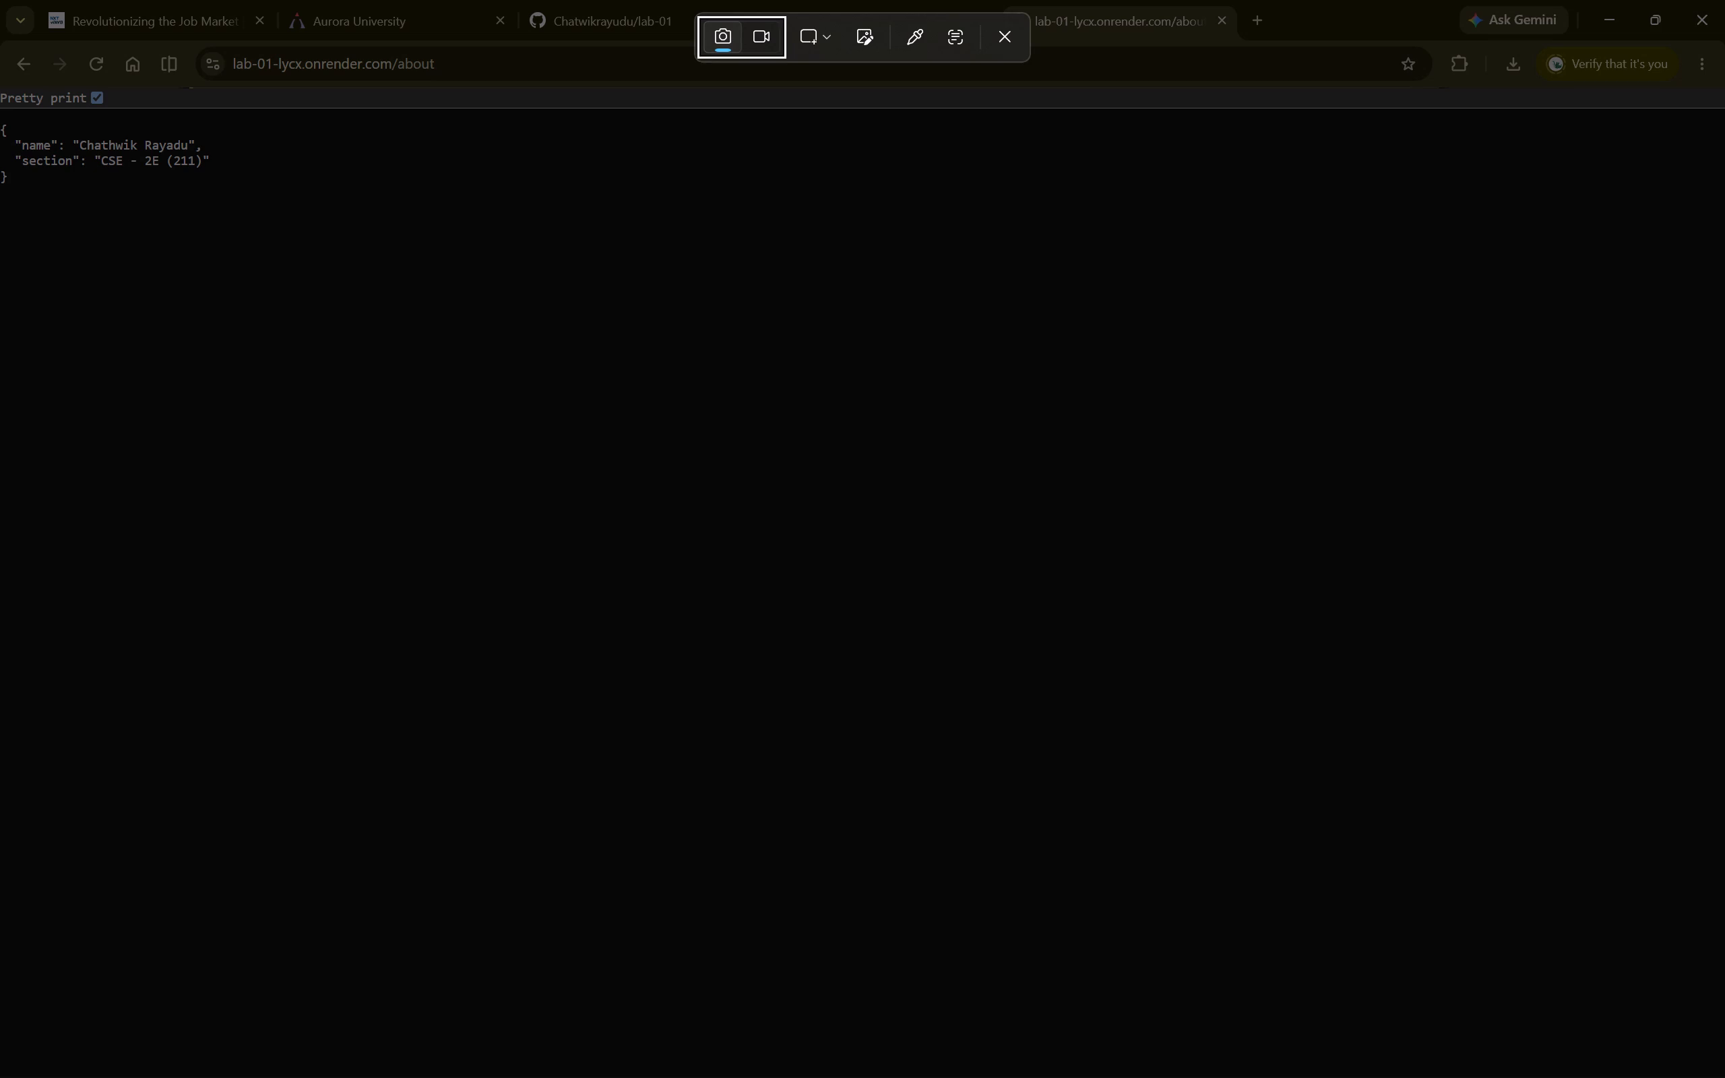
drag(0, 0, 1724, 1077)
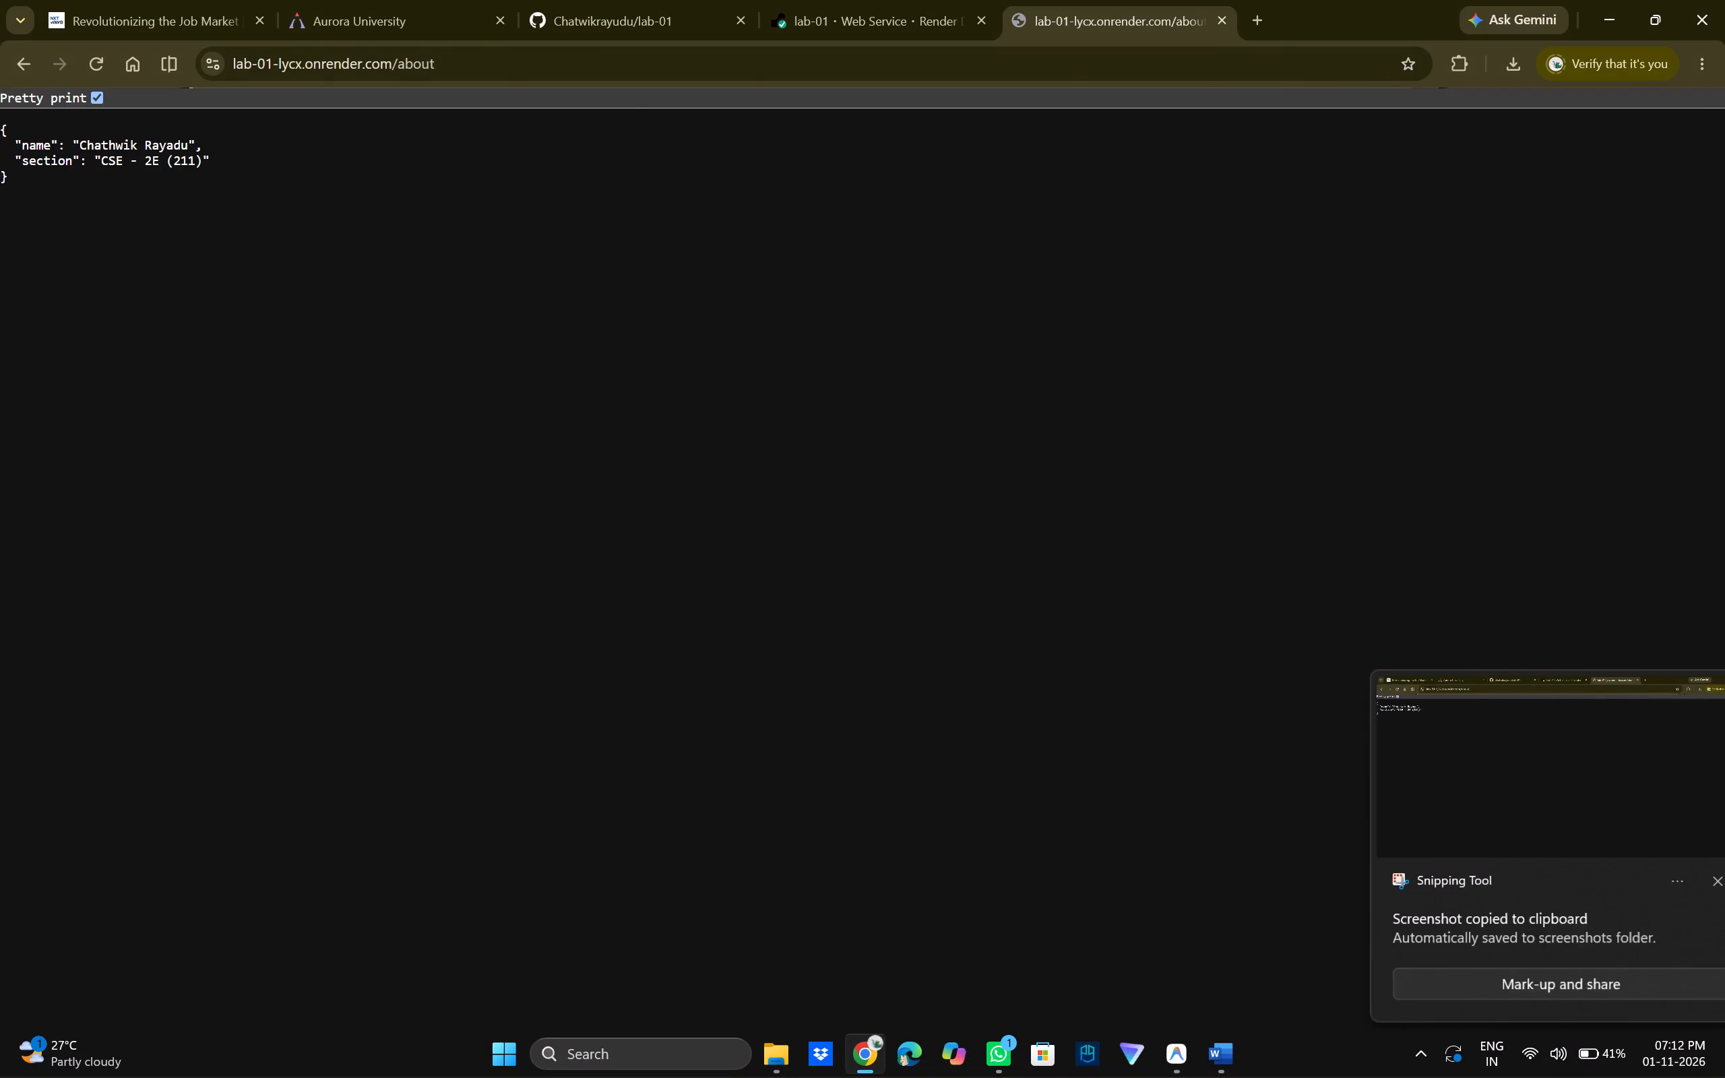
key(alt+Tab)
click(568, 469)
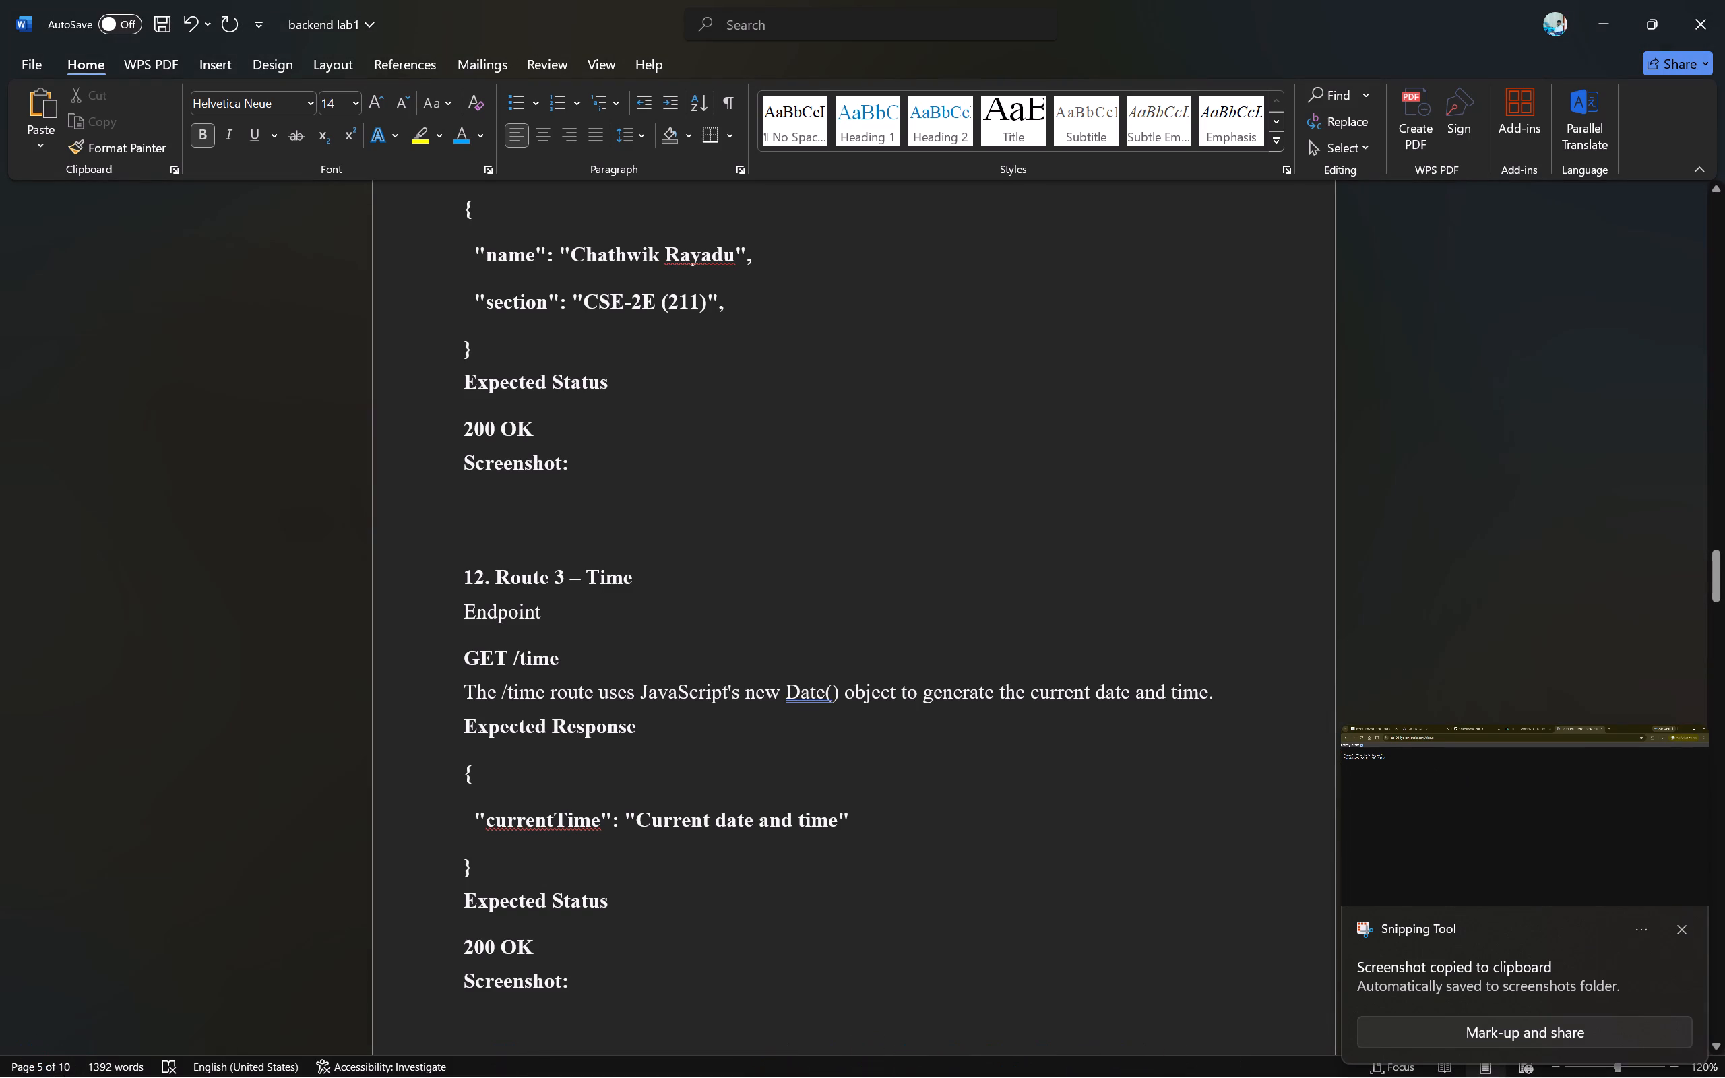
key(ctrl+v)
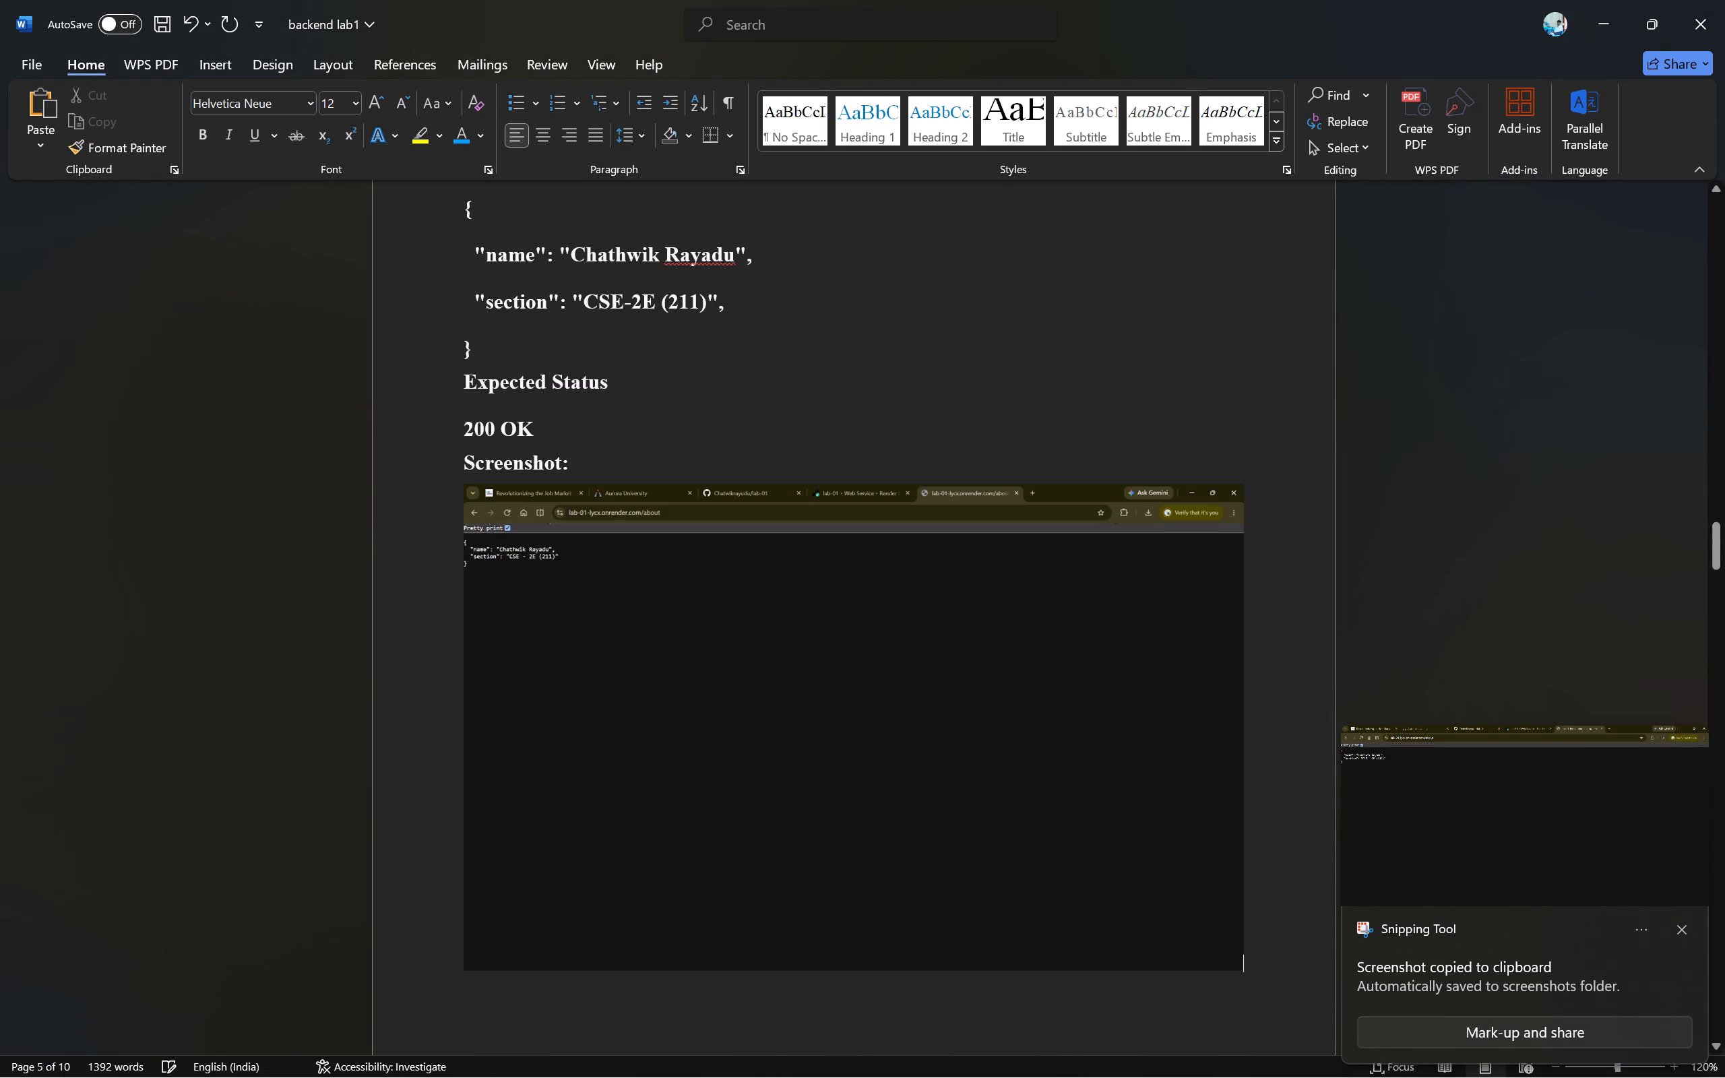
Insert three blank lines above the 12. Route 3 – Time heading to move that section onto a new page.
scroll(842, 602, down, 2)
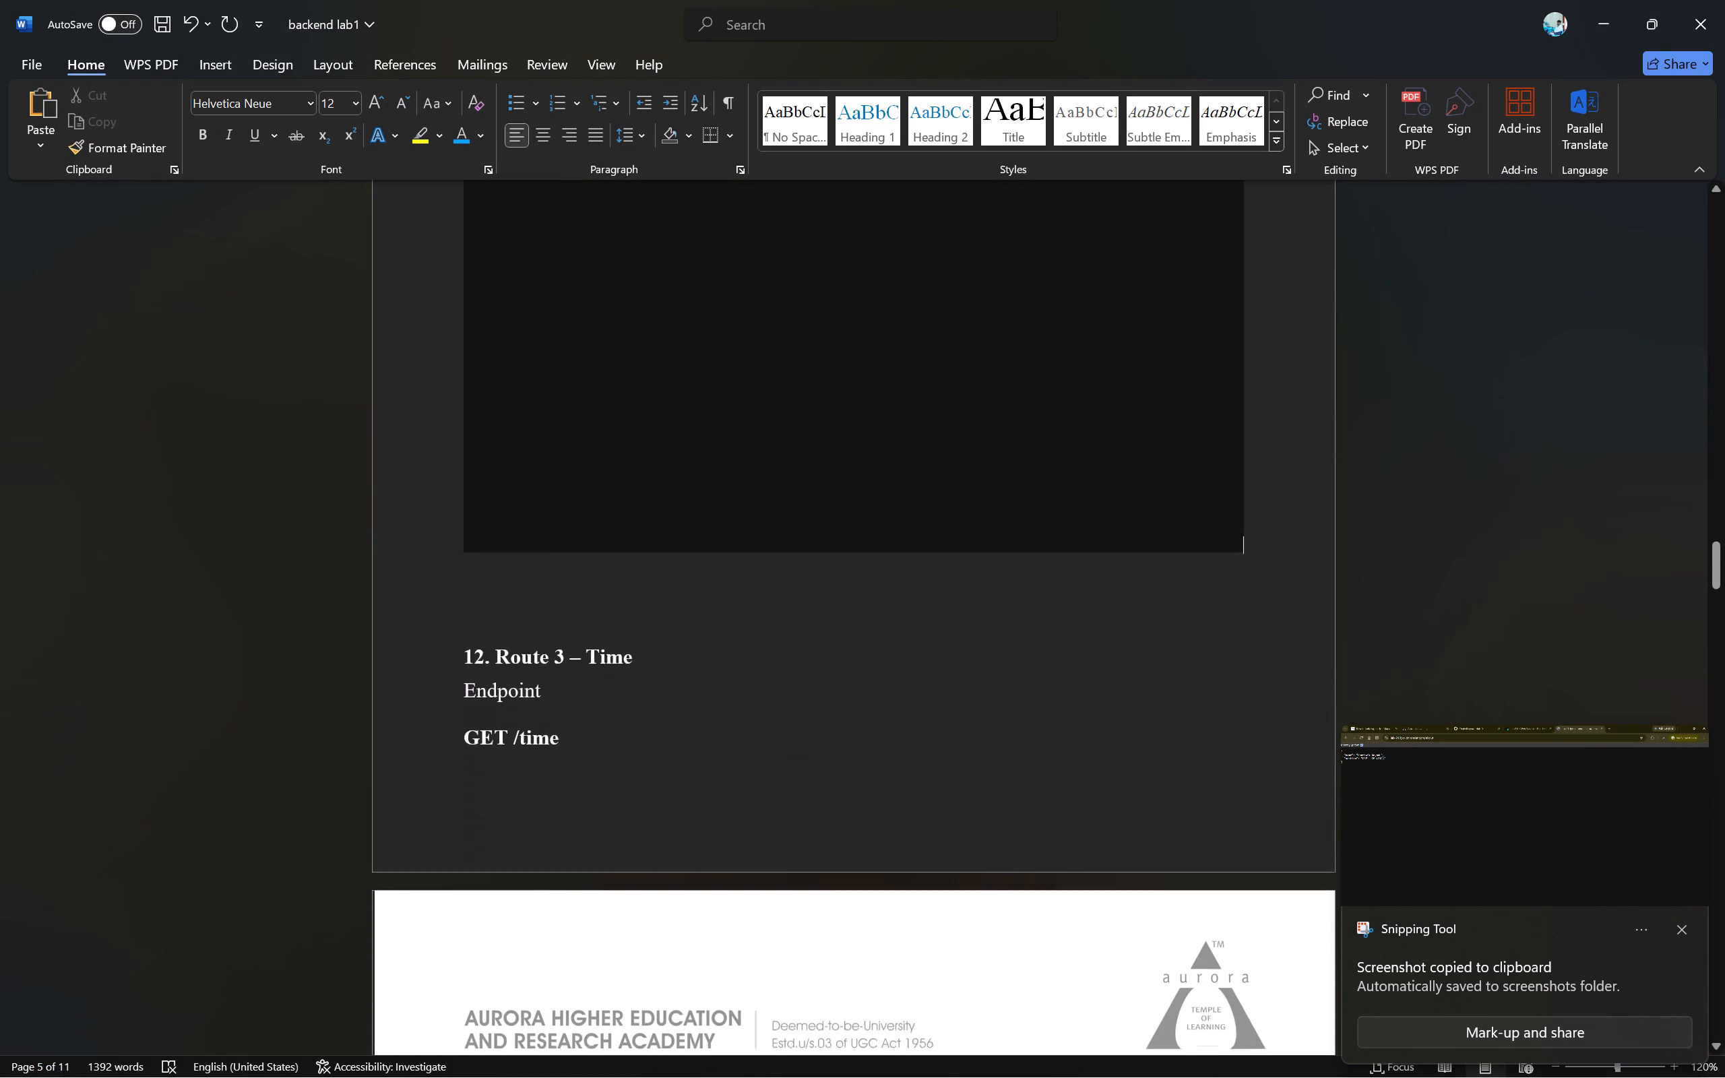
scroll(842, 602, down, 2)
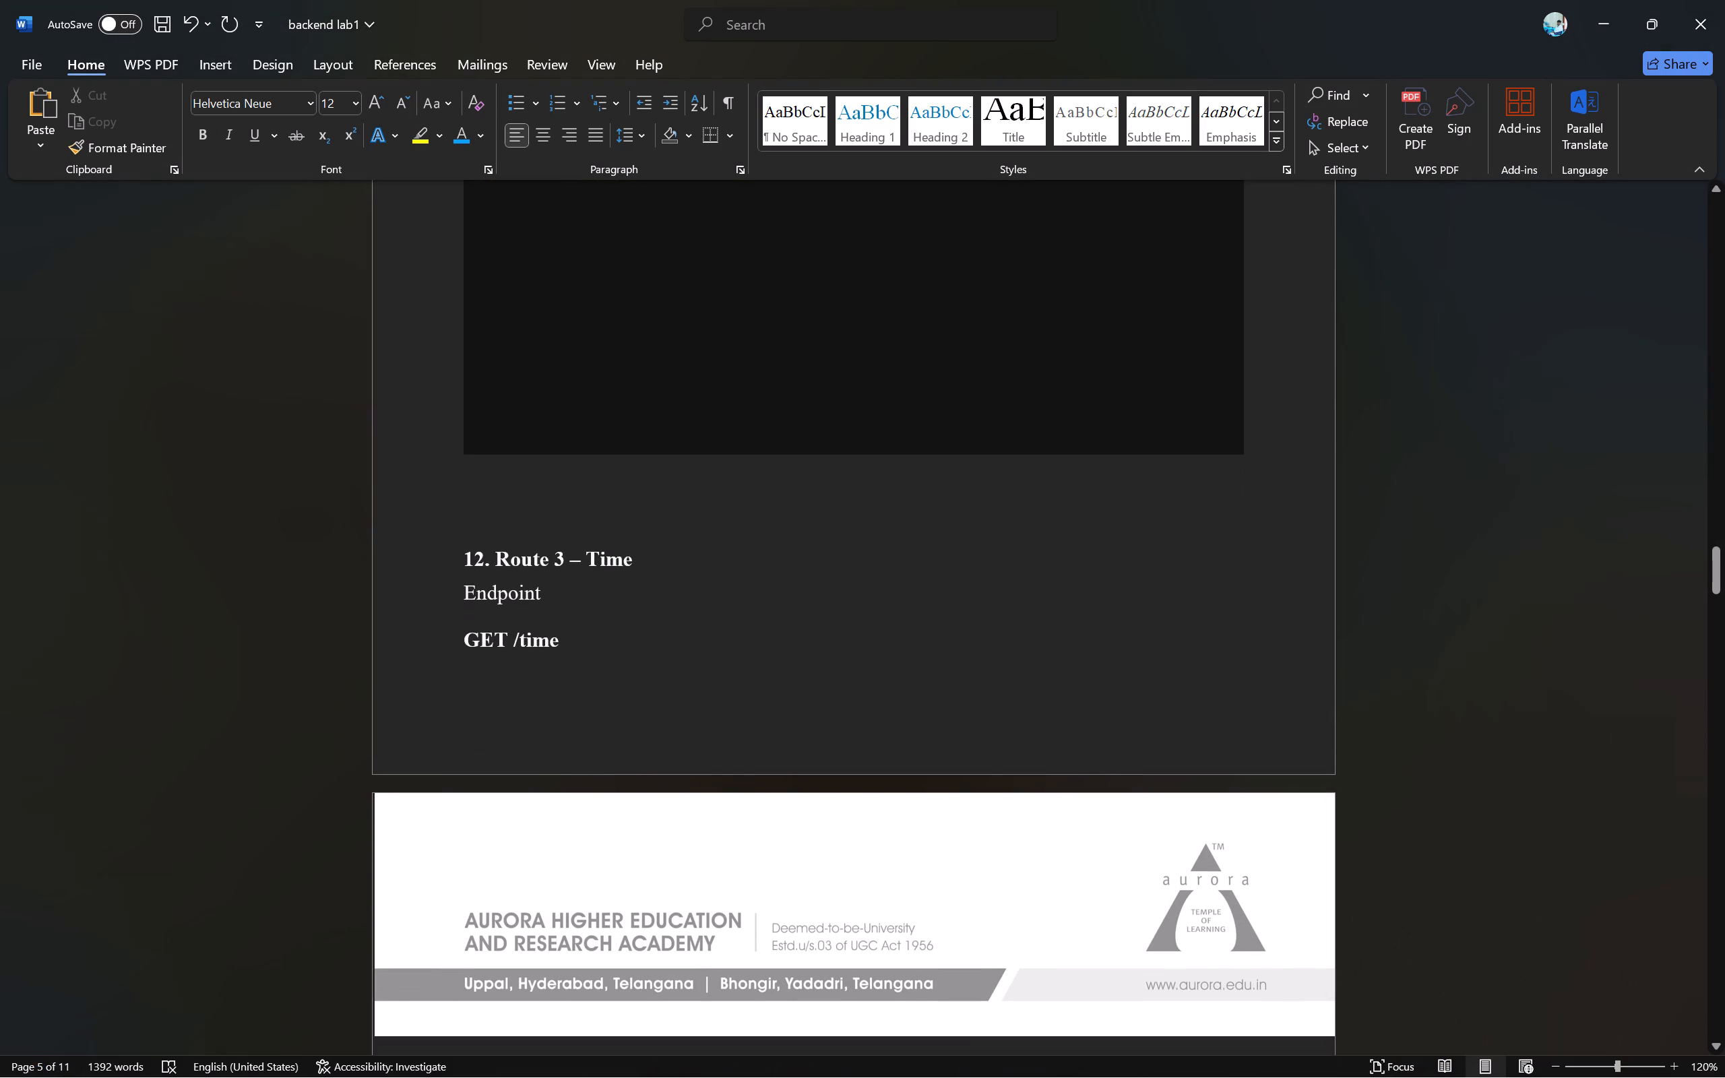
scroll(842, 602, down, 1)
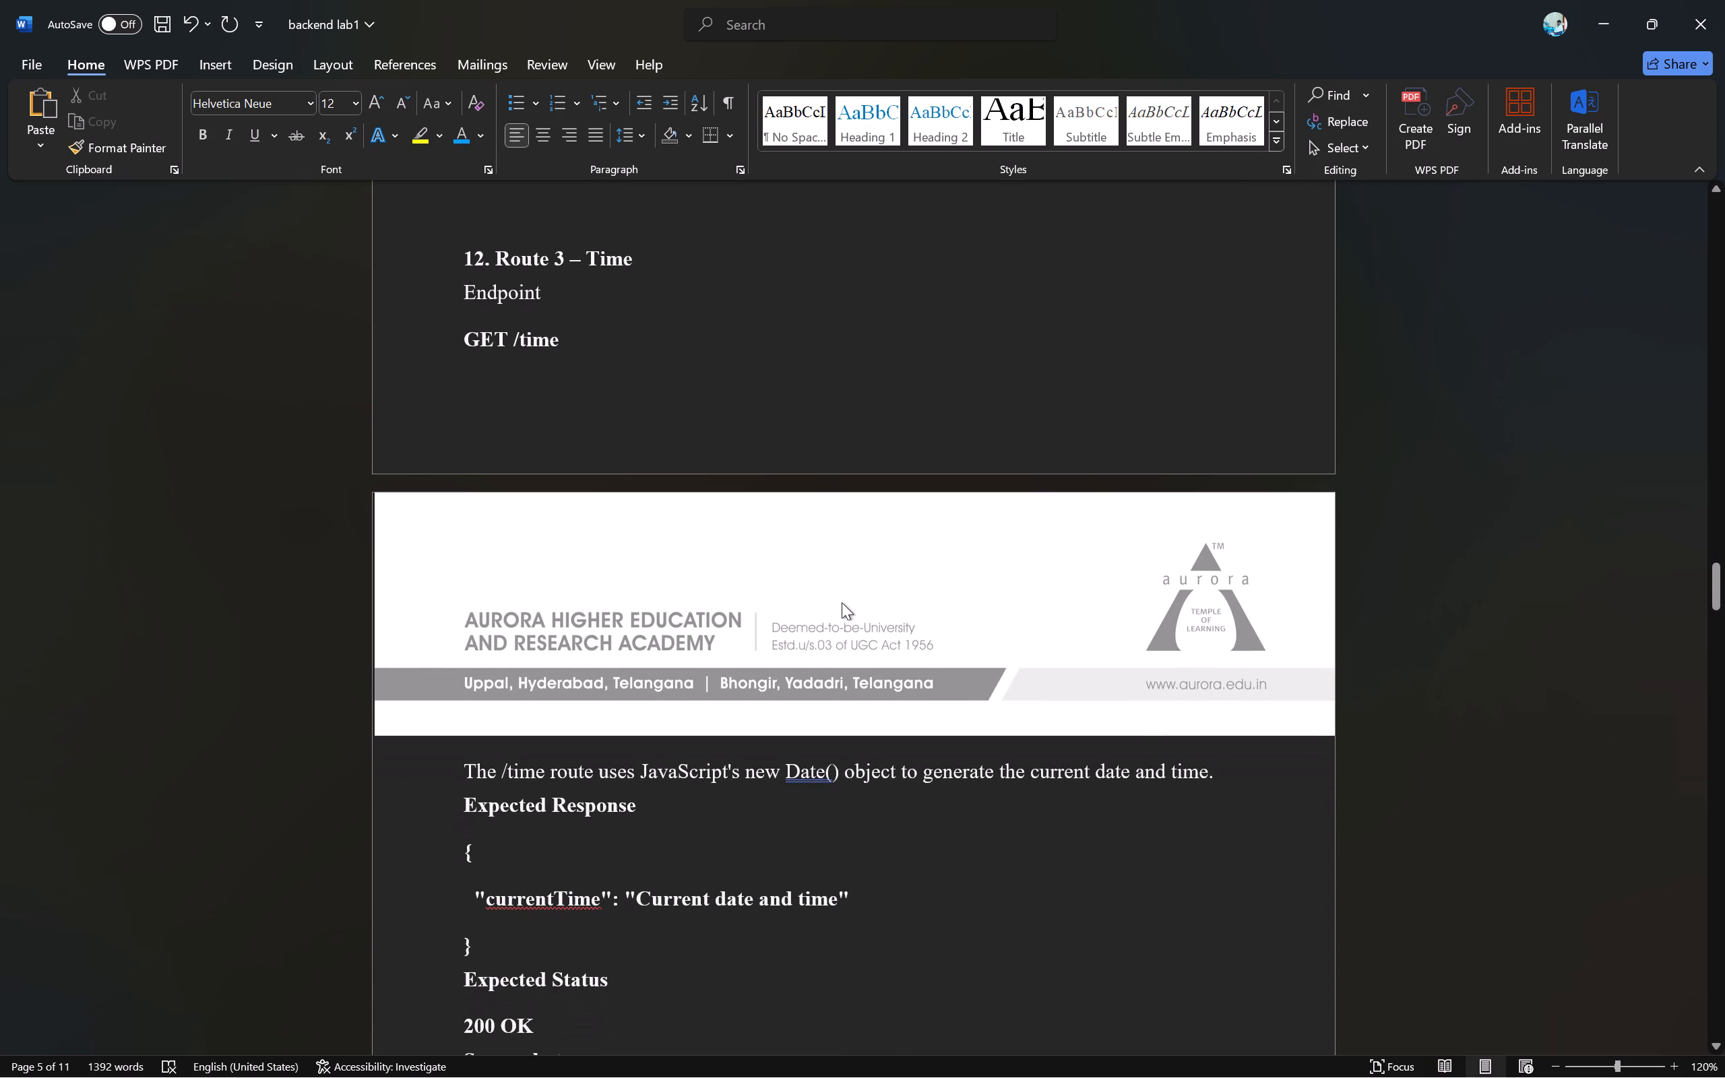
scroll(842, 602, down, 1)
click(632, 456)
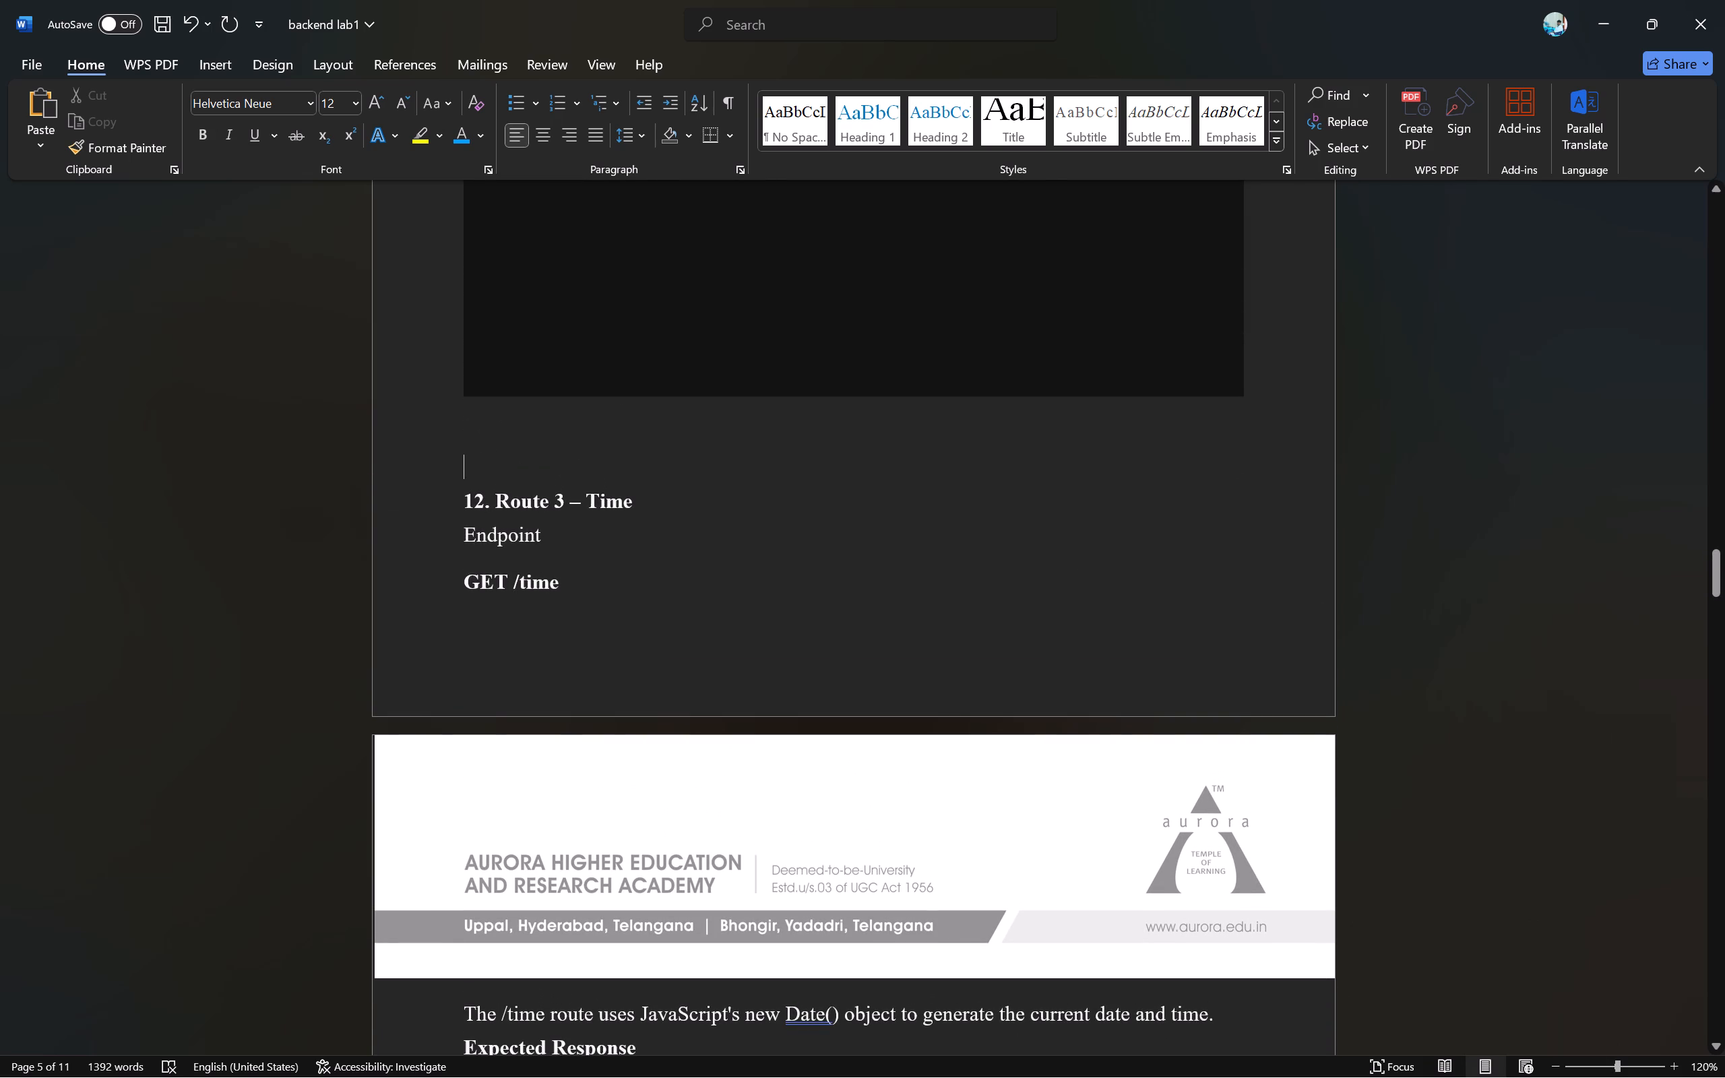
key(Return)
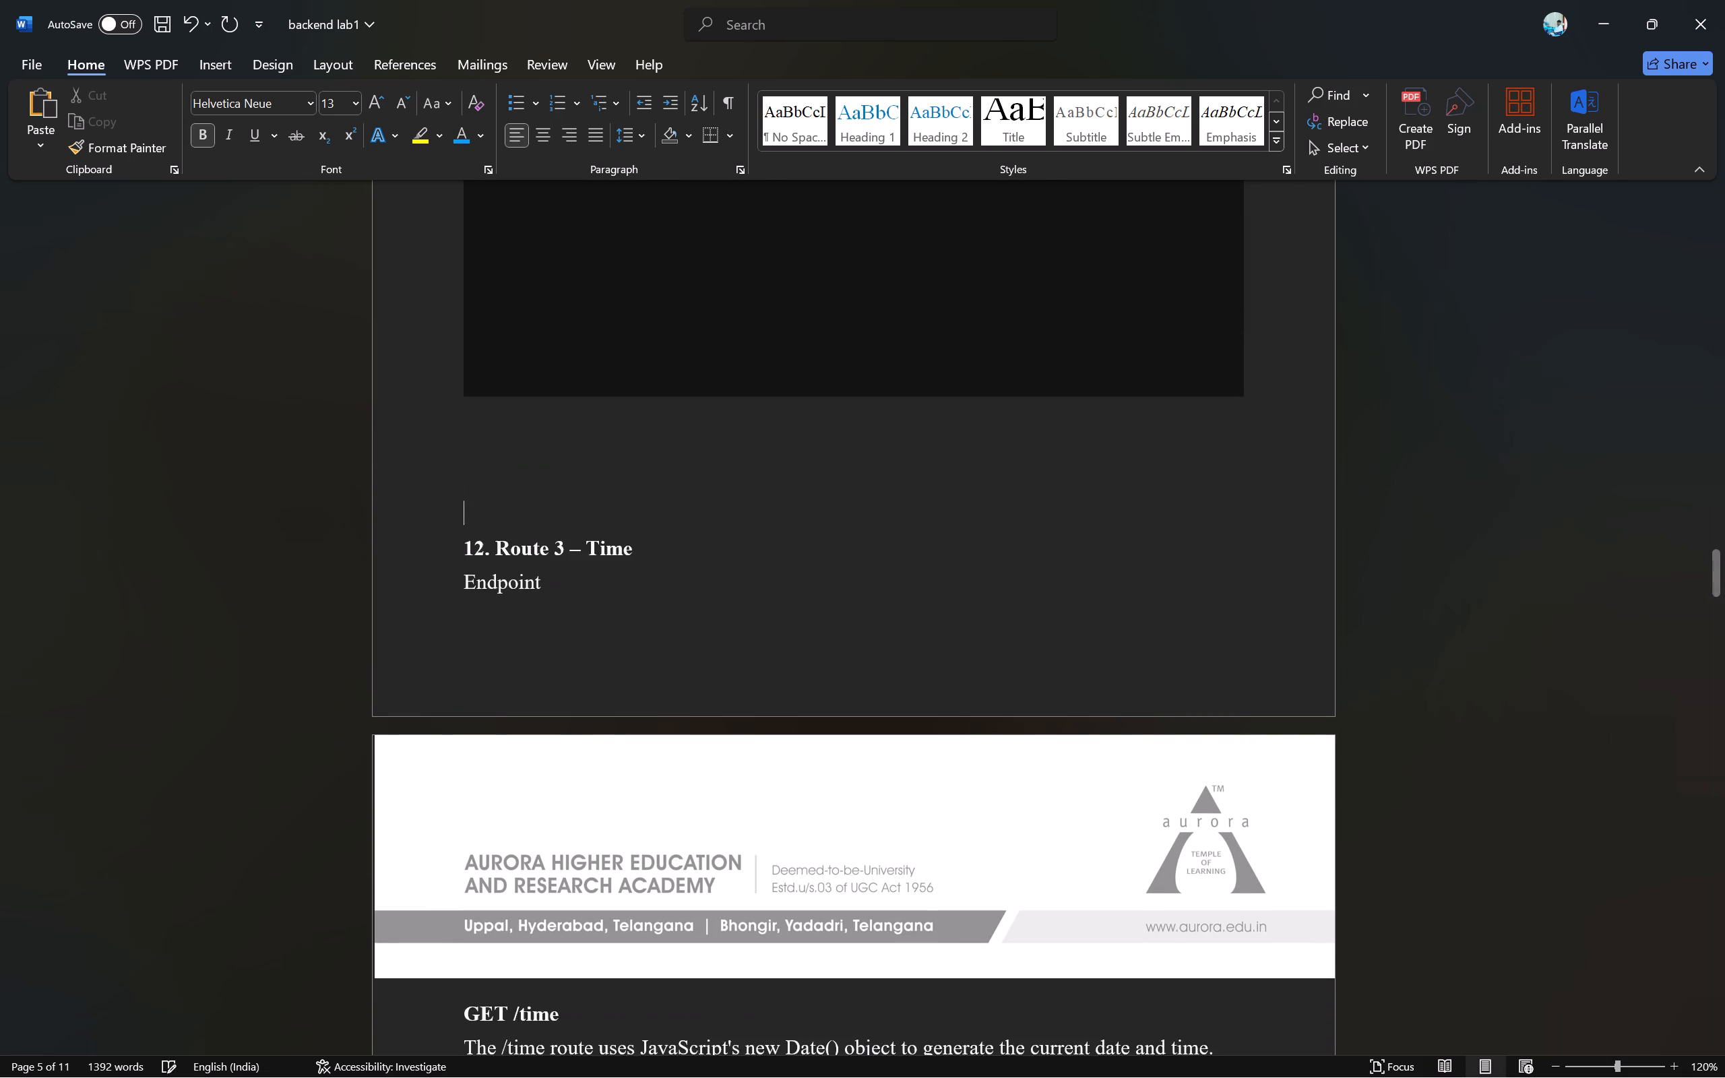
key(Return)
key(Return)
Check the page layout from the /about route and its pasted screenshot through 12. Route 3 – Time and 13. 404 Error Handling.
scroll(632, 456, right, 1)
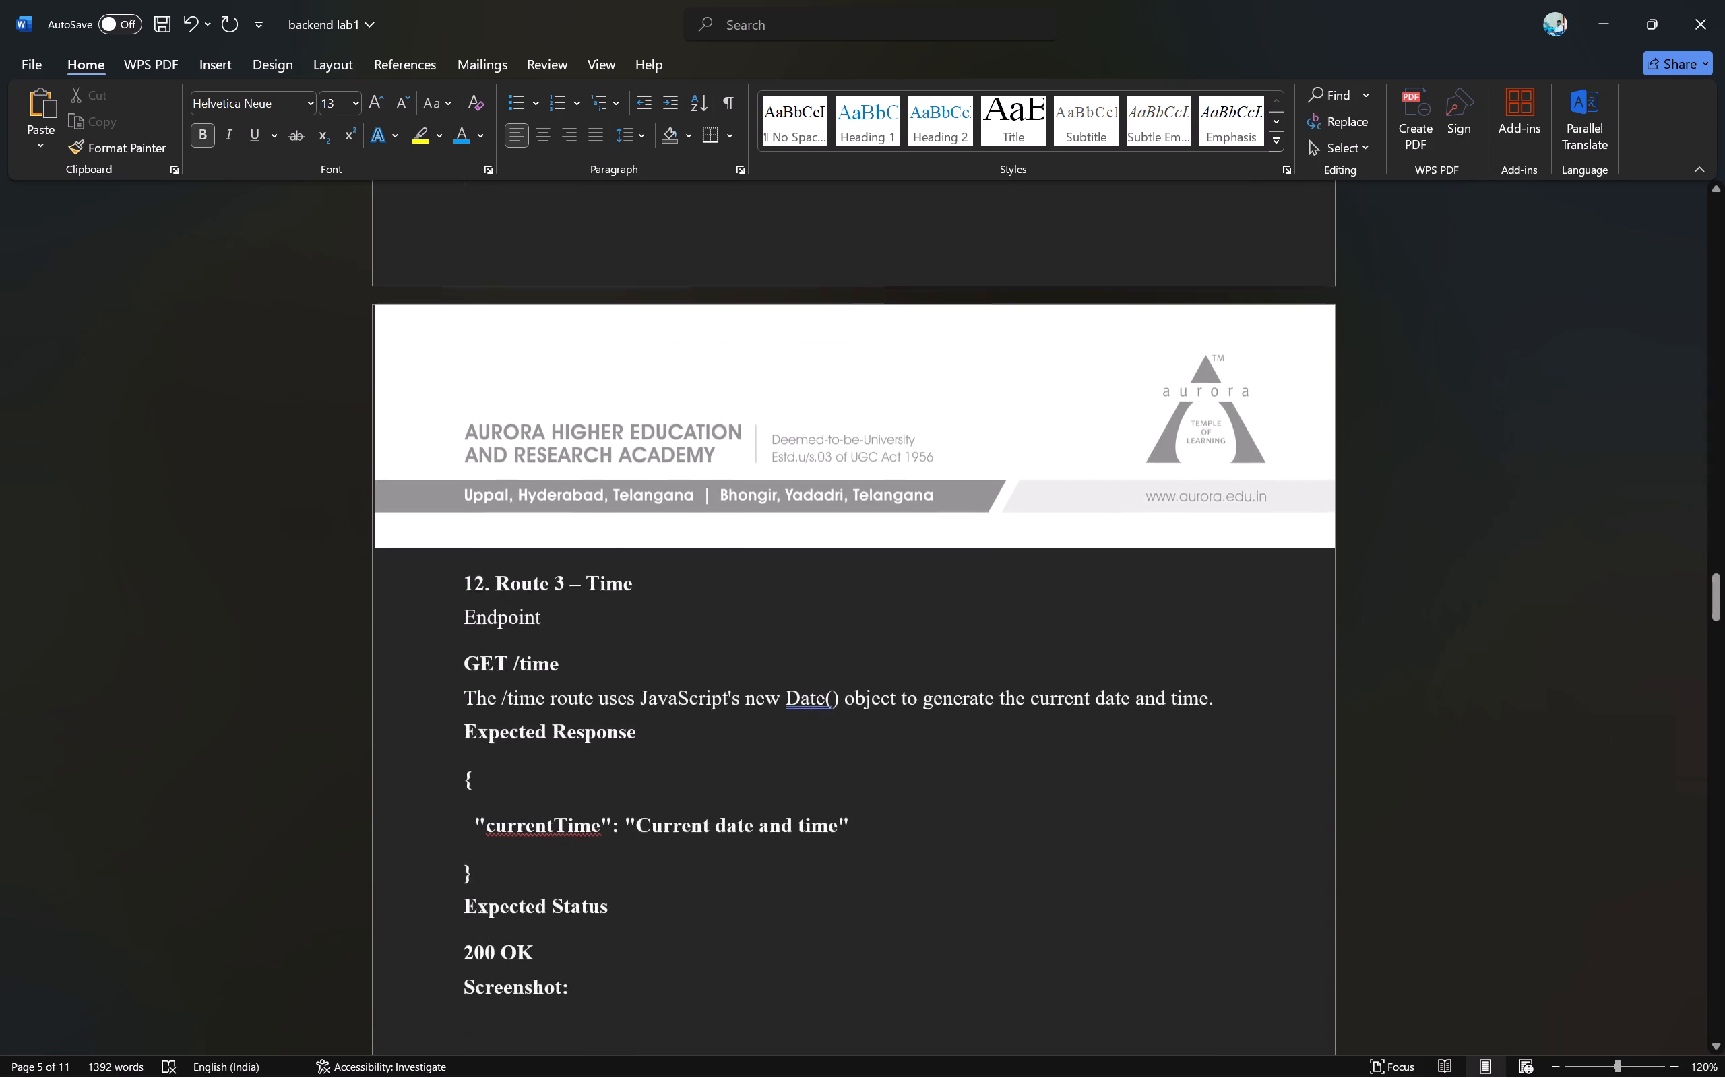
scroll(632, 456, right, 5)
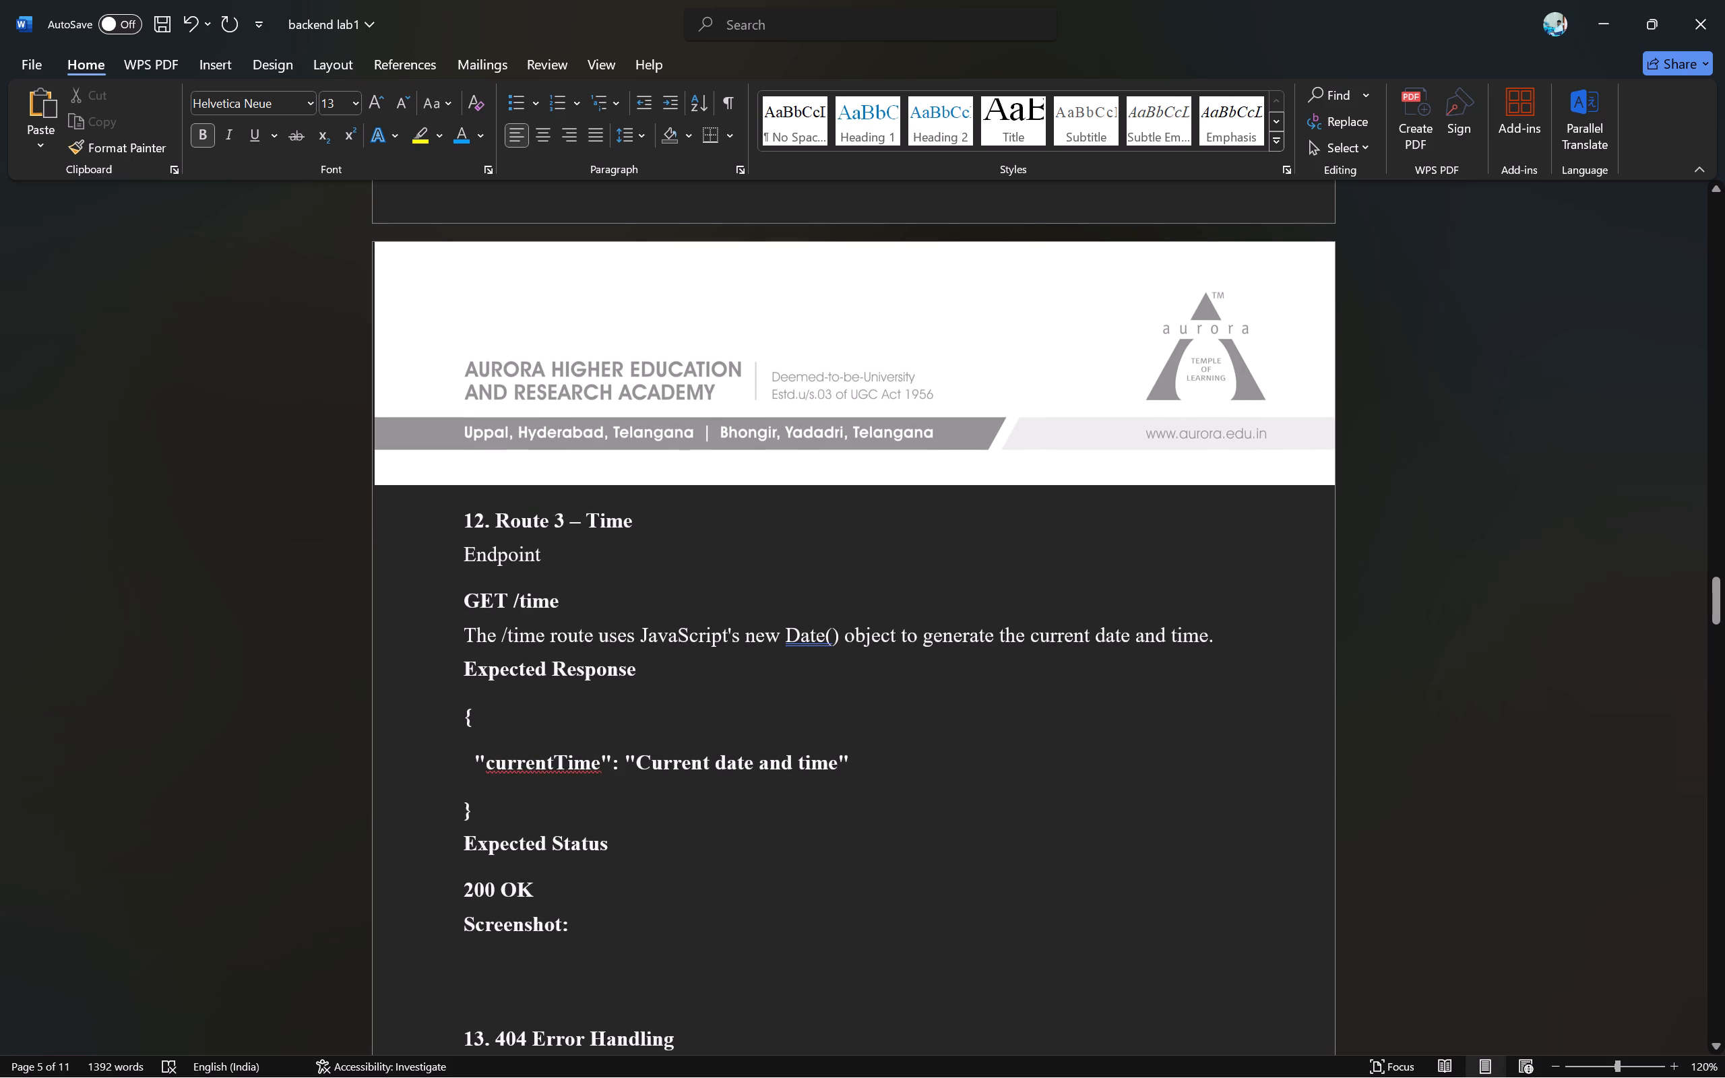
scroll(632, 456, right, 1)
scroll(632, 456, up, 2)
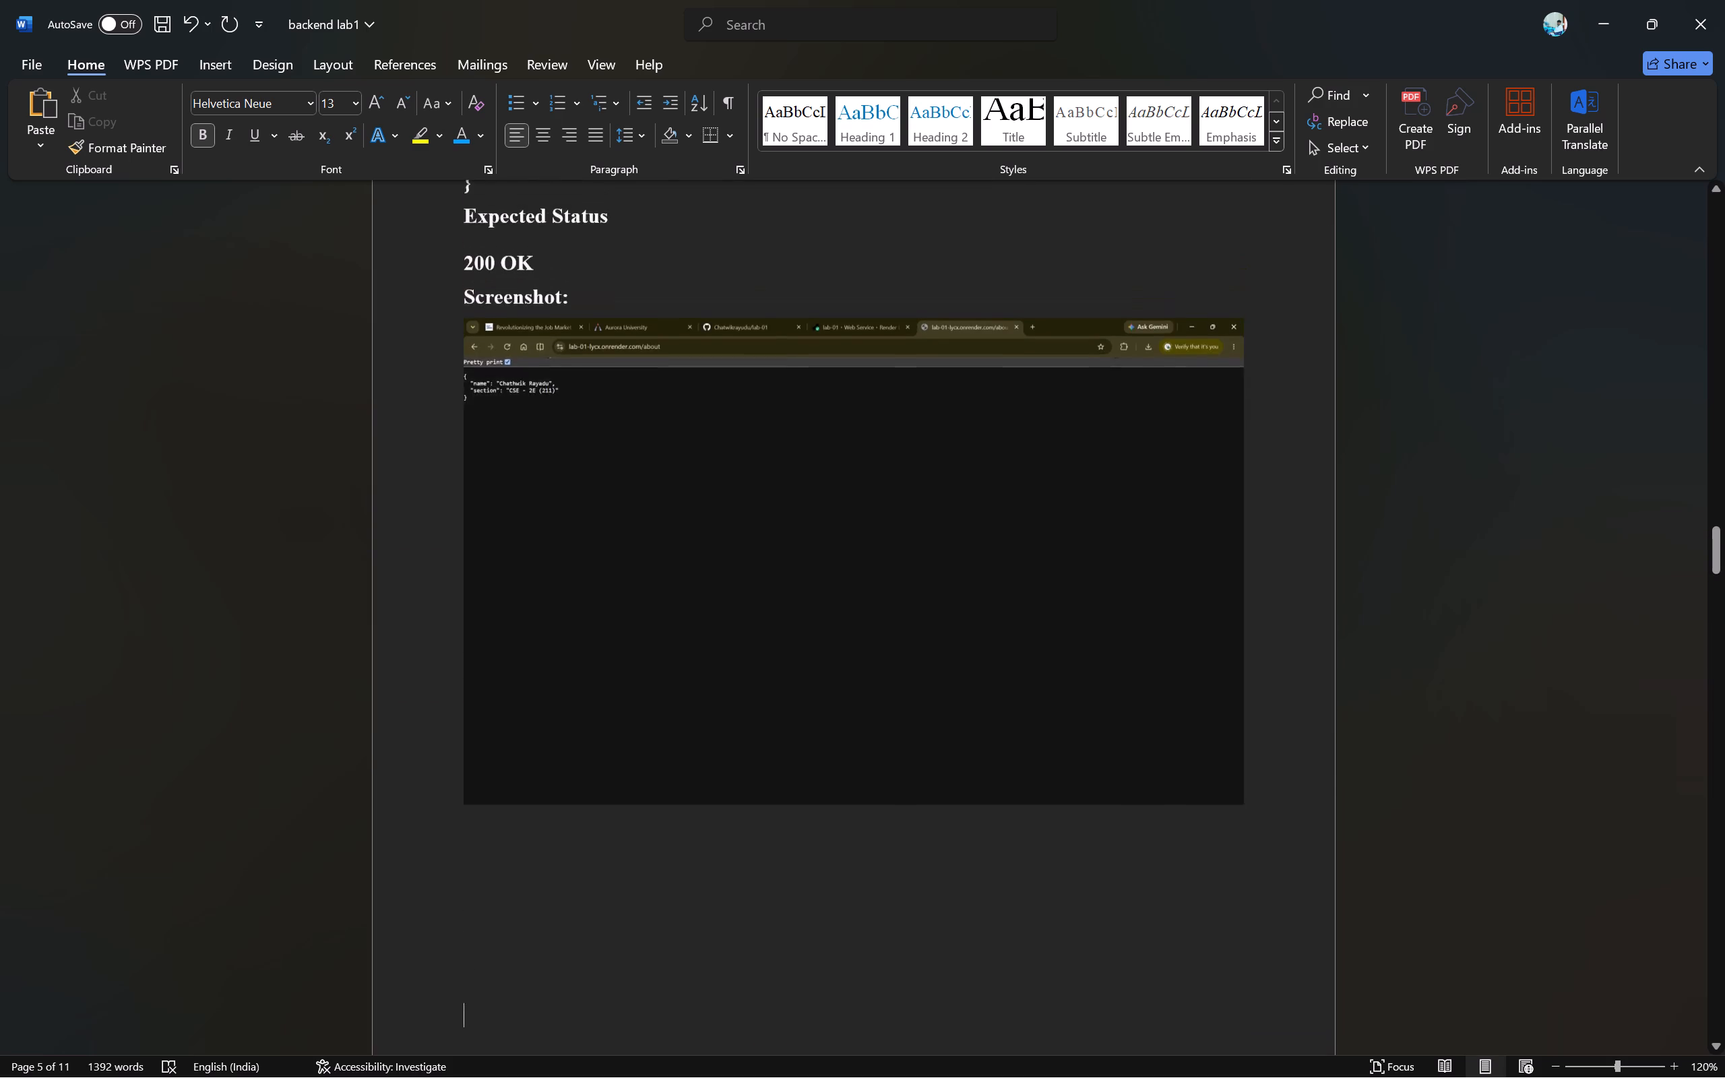
scroll(632, 456, up, 3)
scroll(632, 456, down, 1)
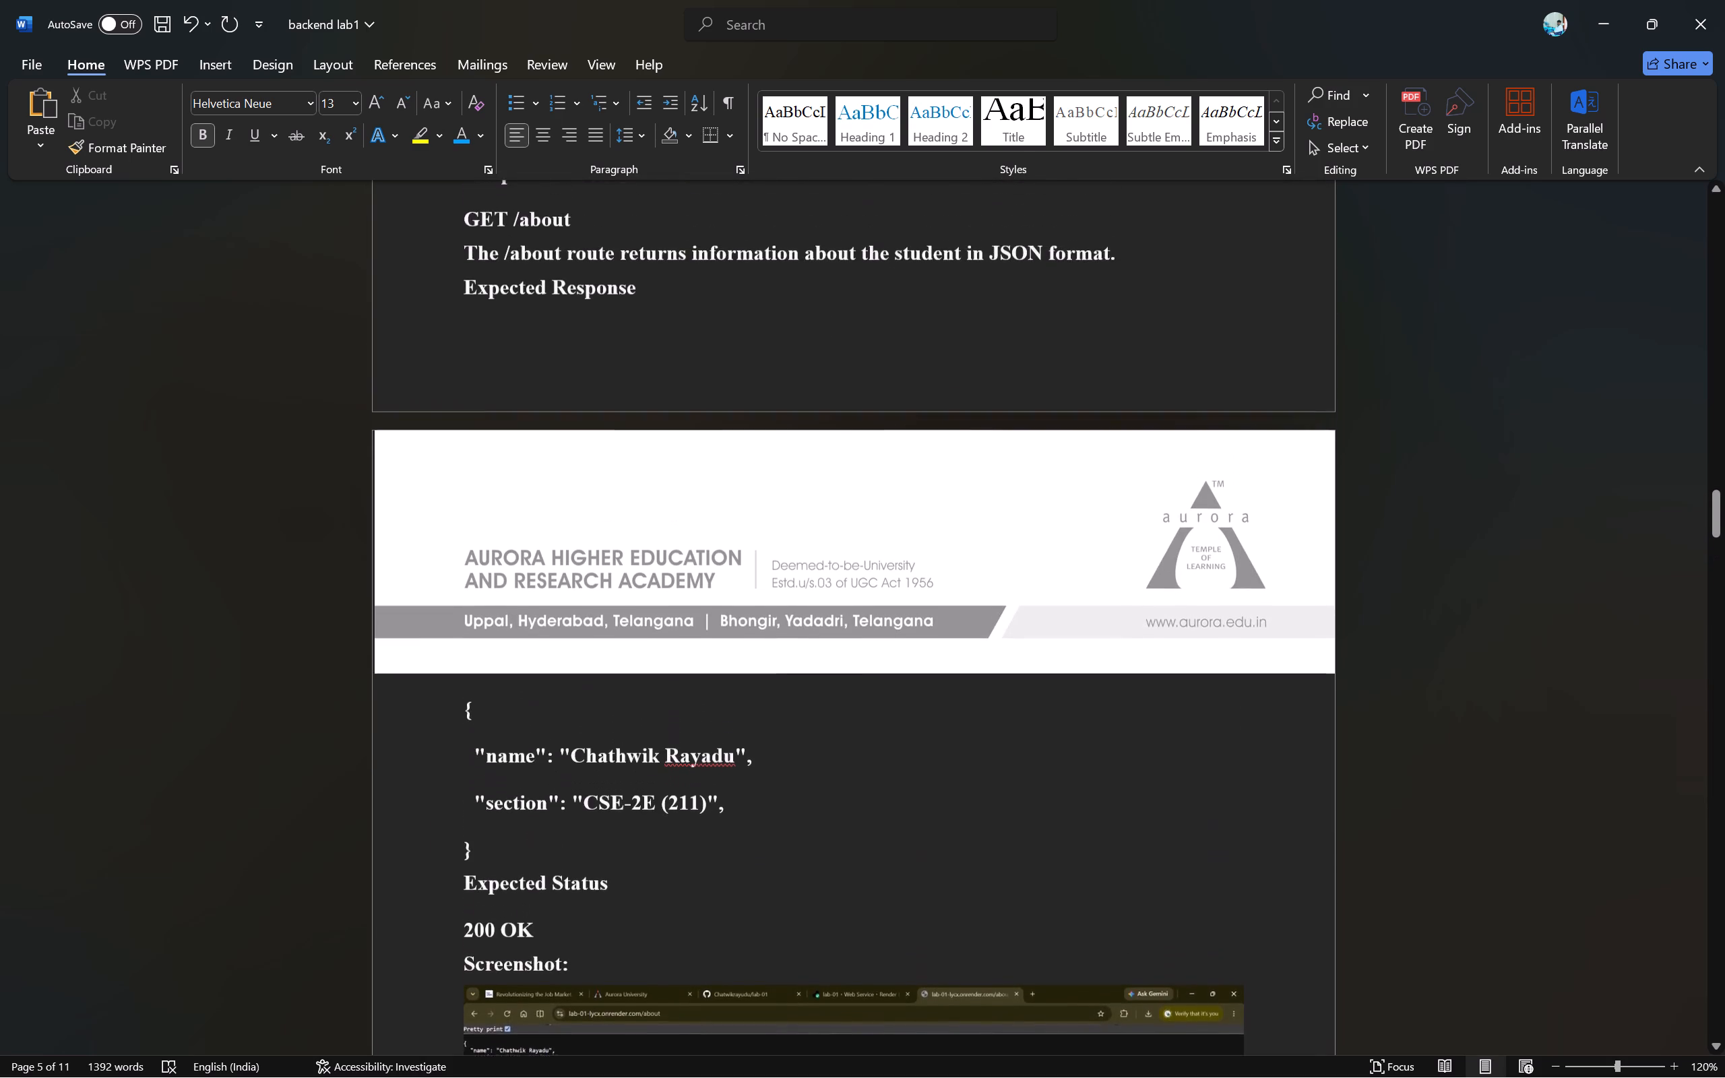
scroll(632, 456, down, 2)
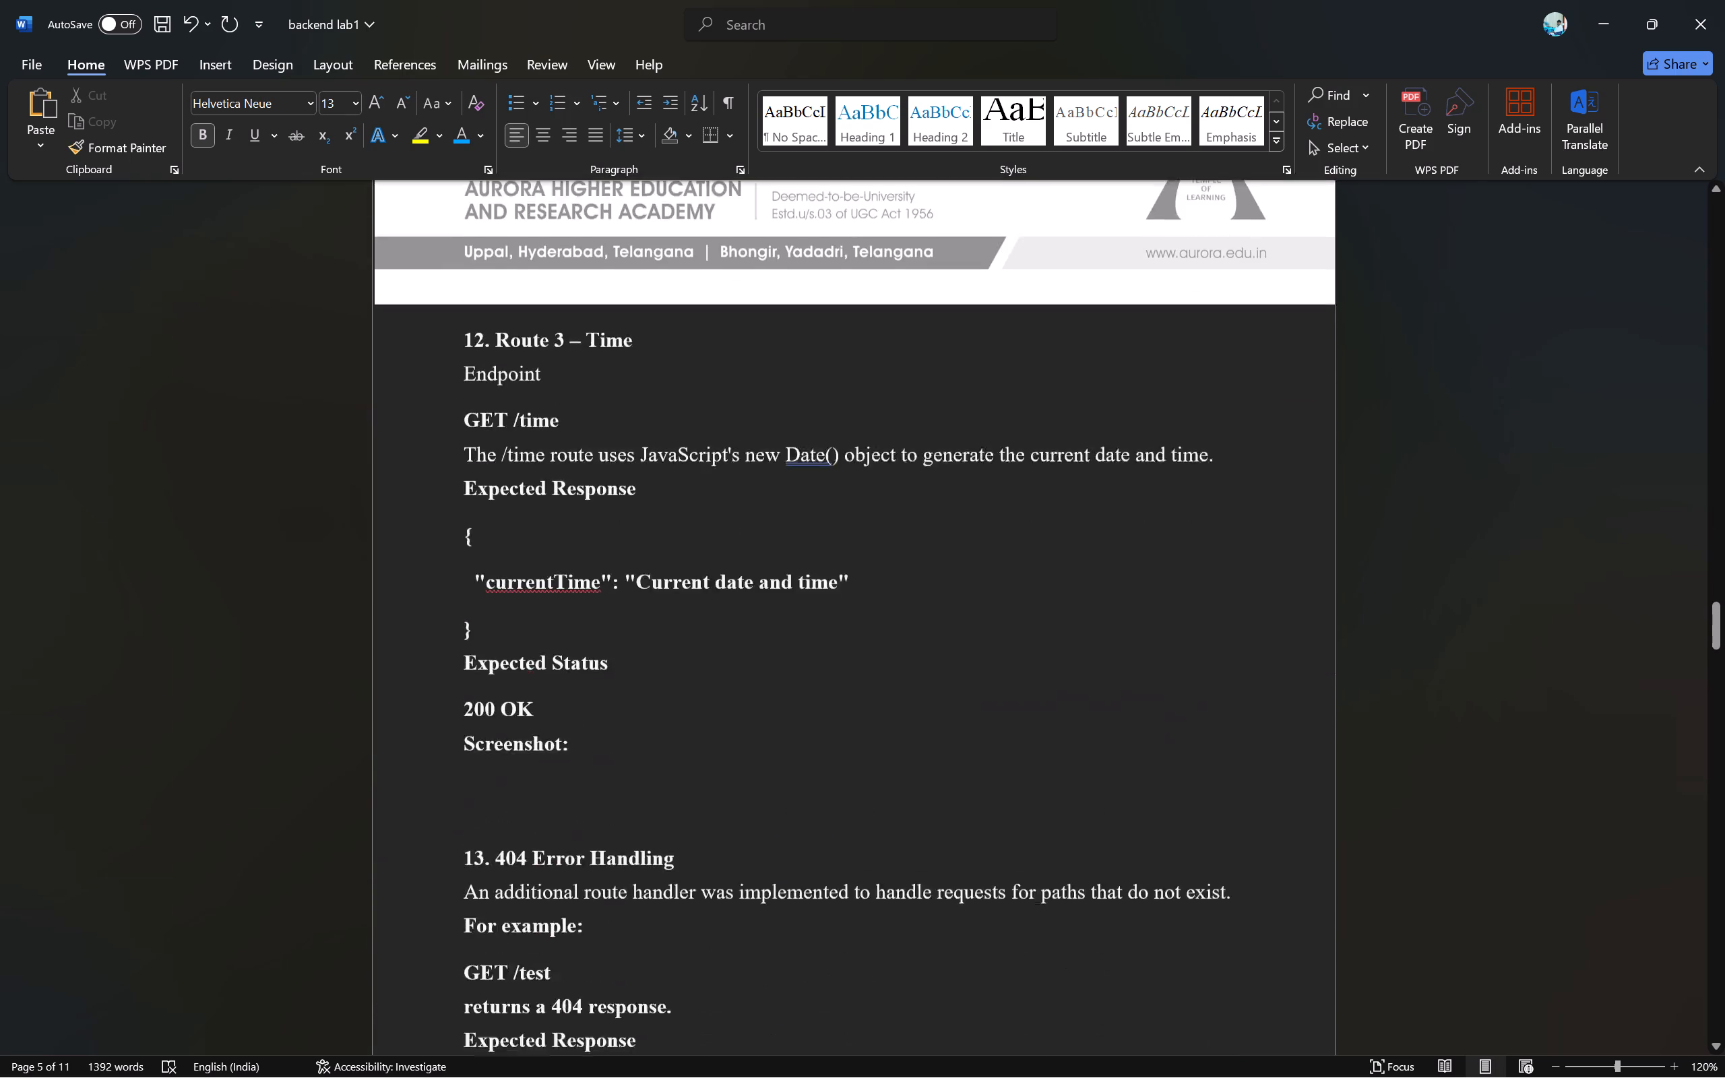
Place the cursor after Screenshot: under 12. Route 3 – Time, and open lab-01-lycx.onrender.com/time in Chrome with pretty-printed JSON.
scroll(632, 456, up, 1)
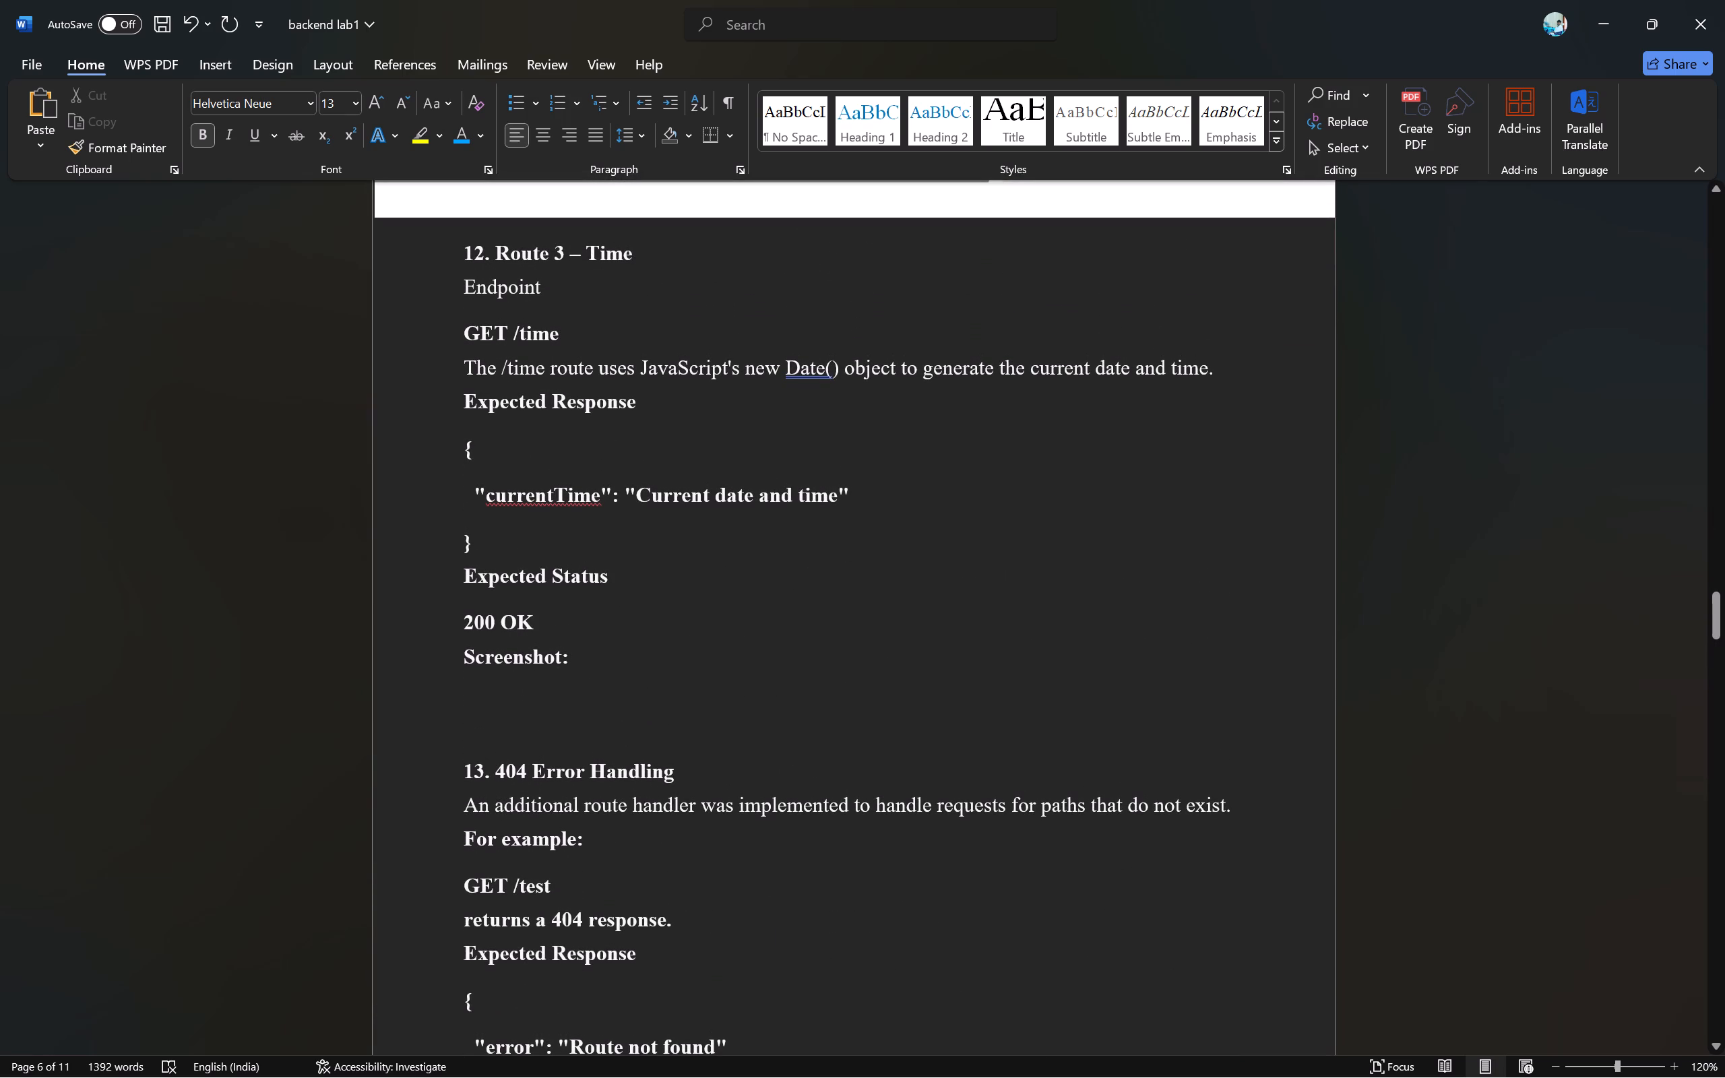
click(595, 648)
key(alt+Tab)
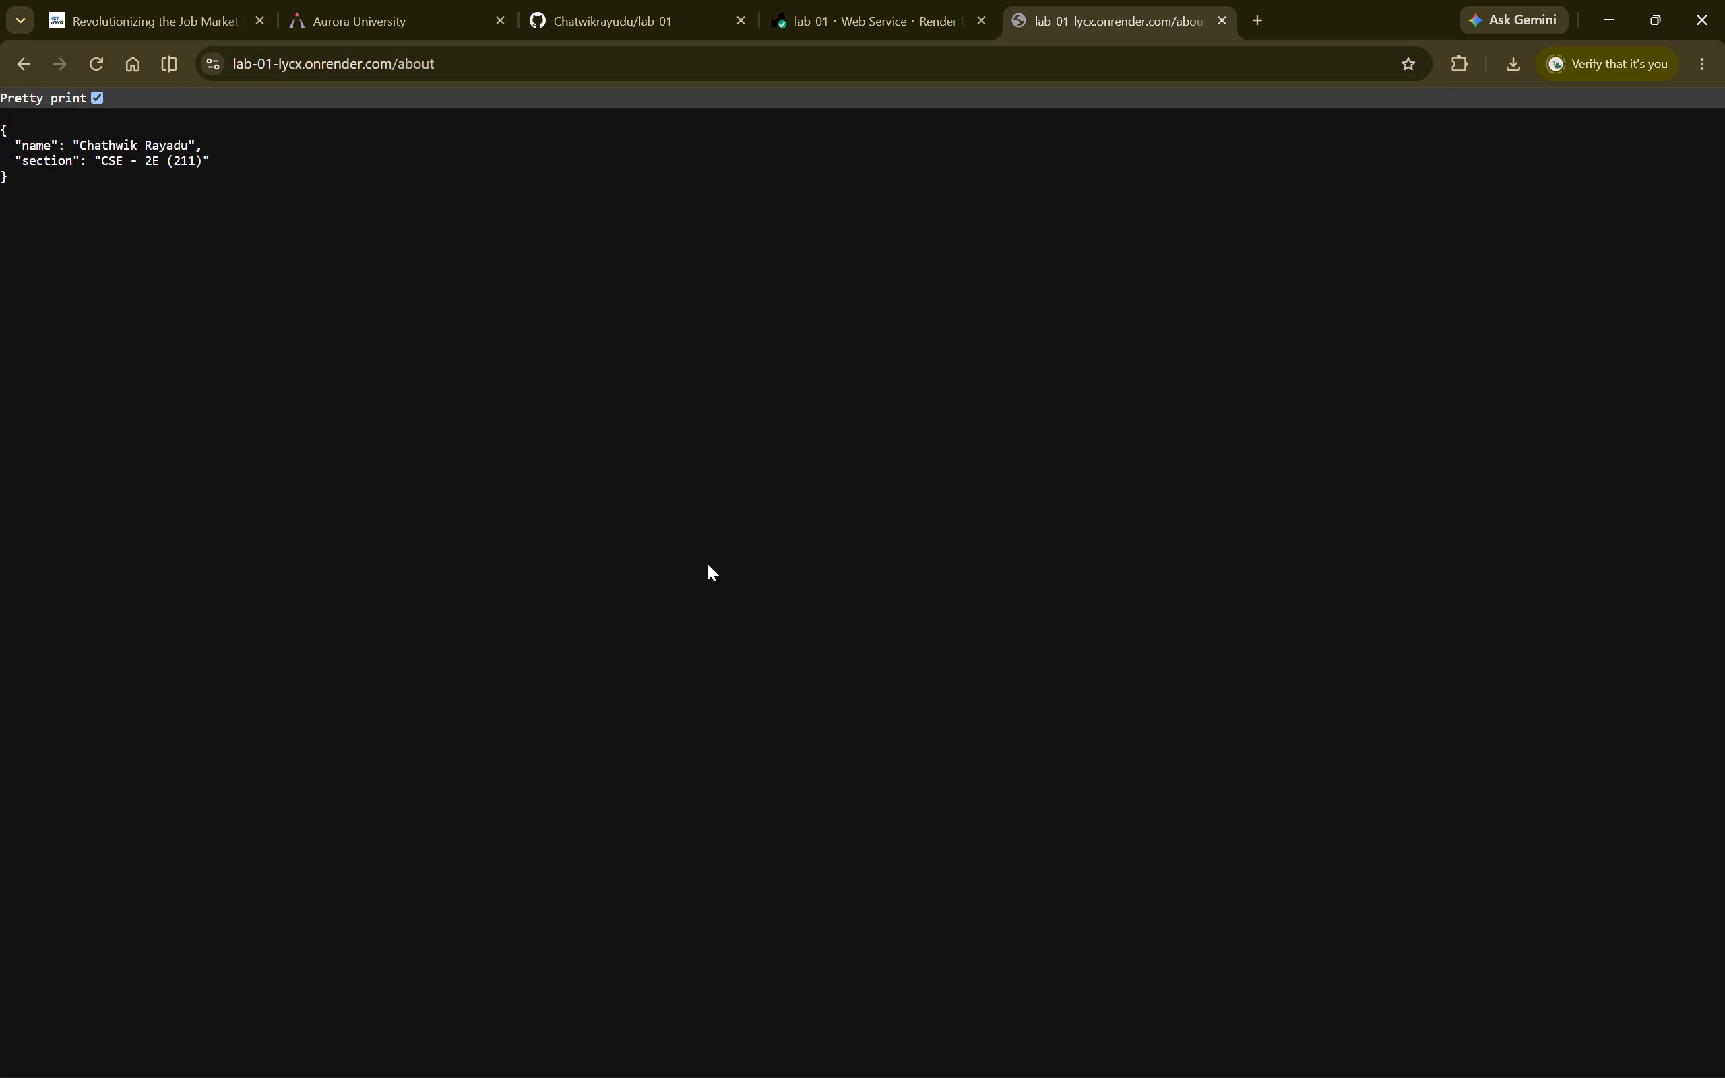
click(464, 59)
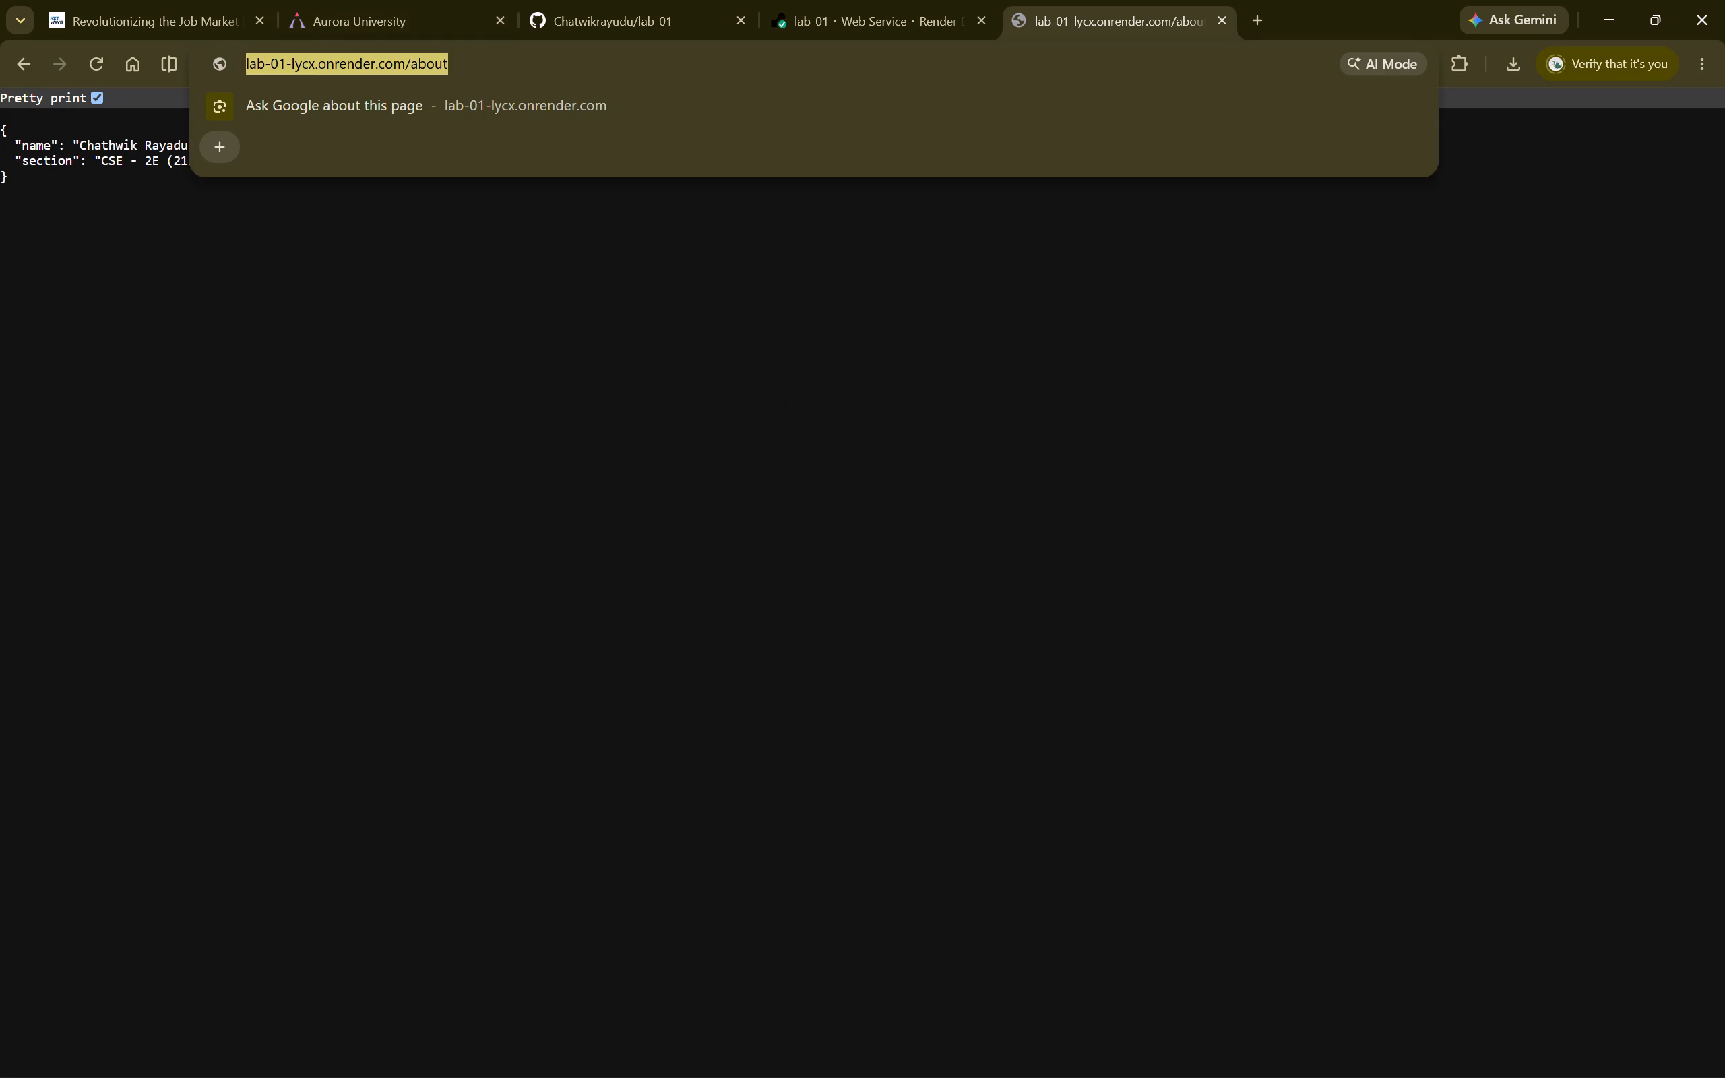
click(464, 59)
key(BackSpace)
key(BackSpace)
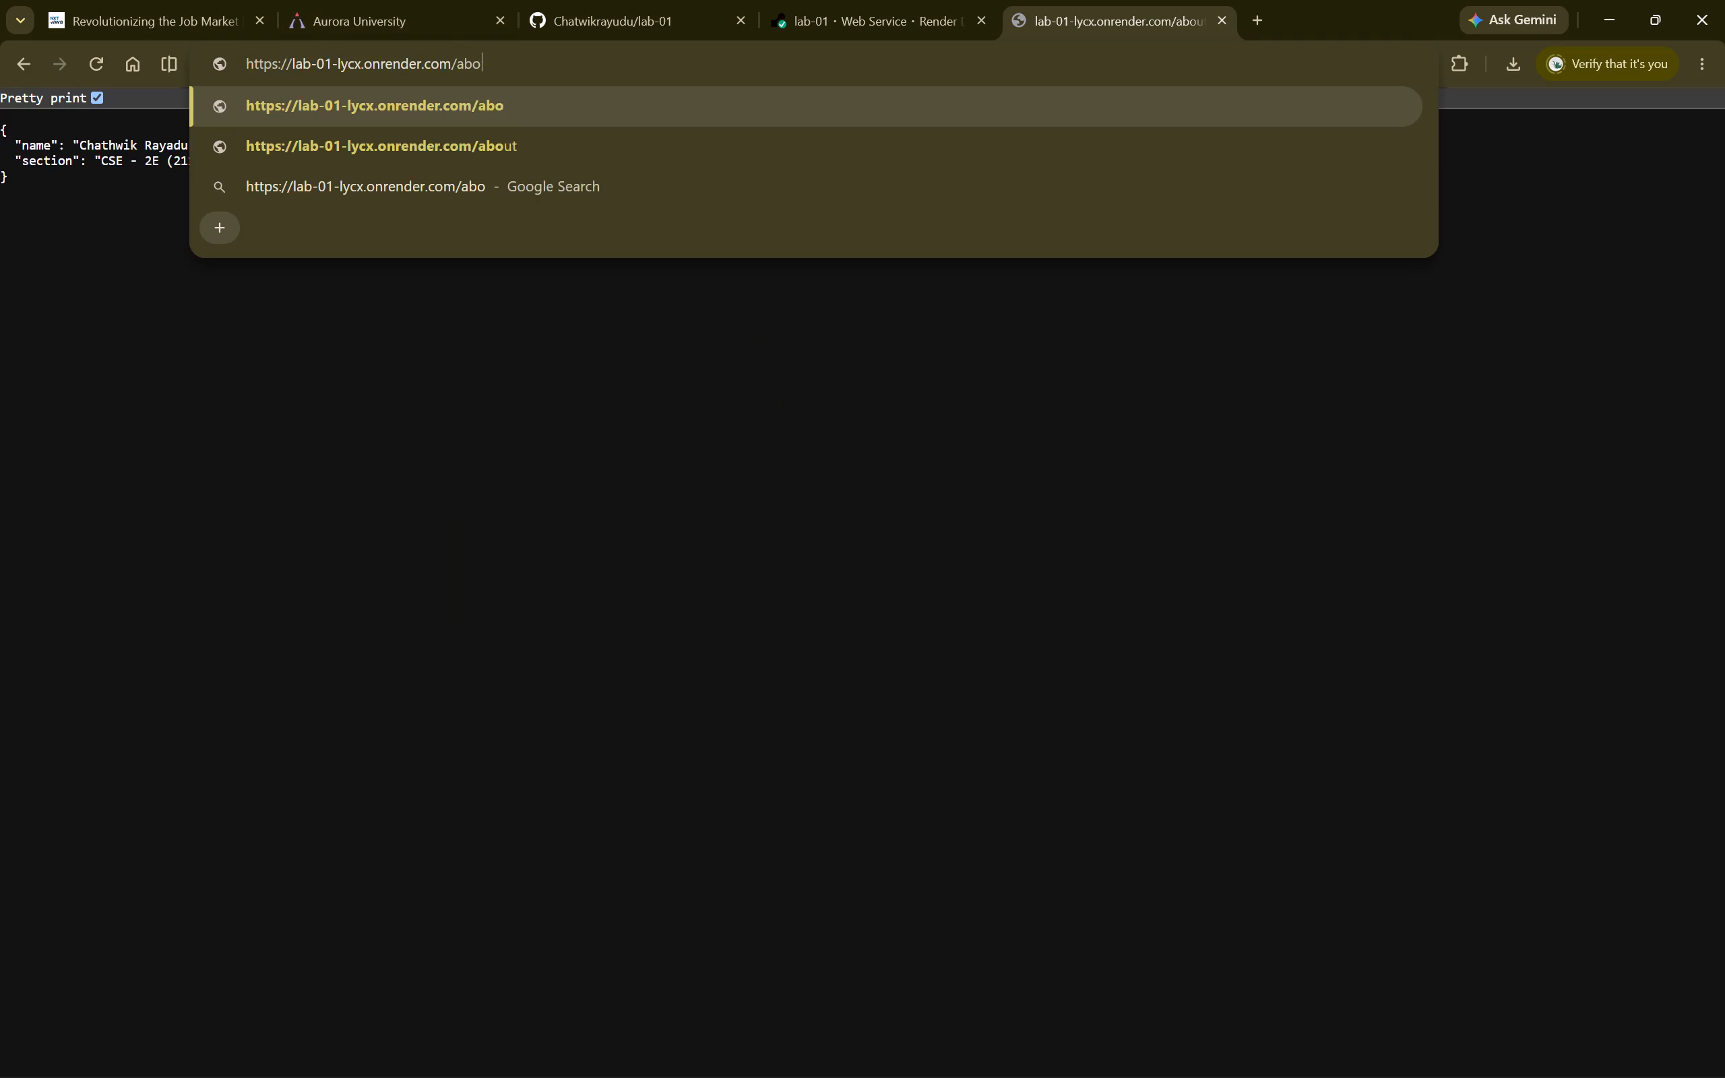
key(BackSpace)
key(BackSpace)
key(BackSpace)
click(488, 154)
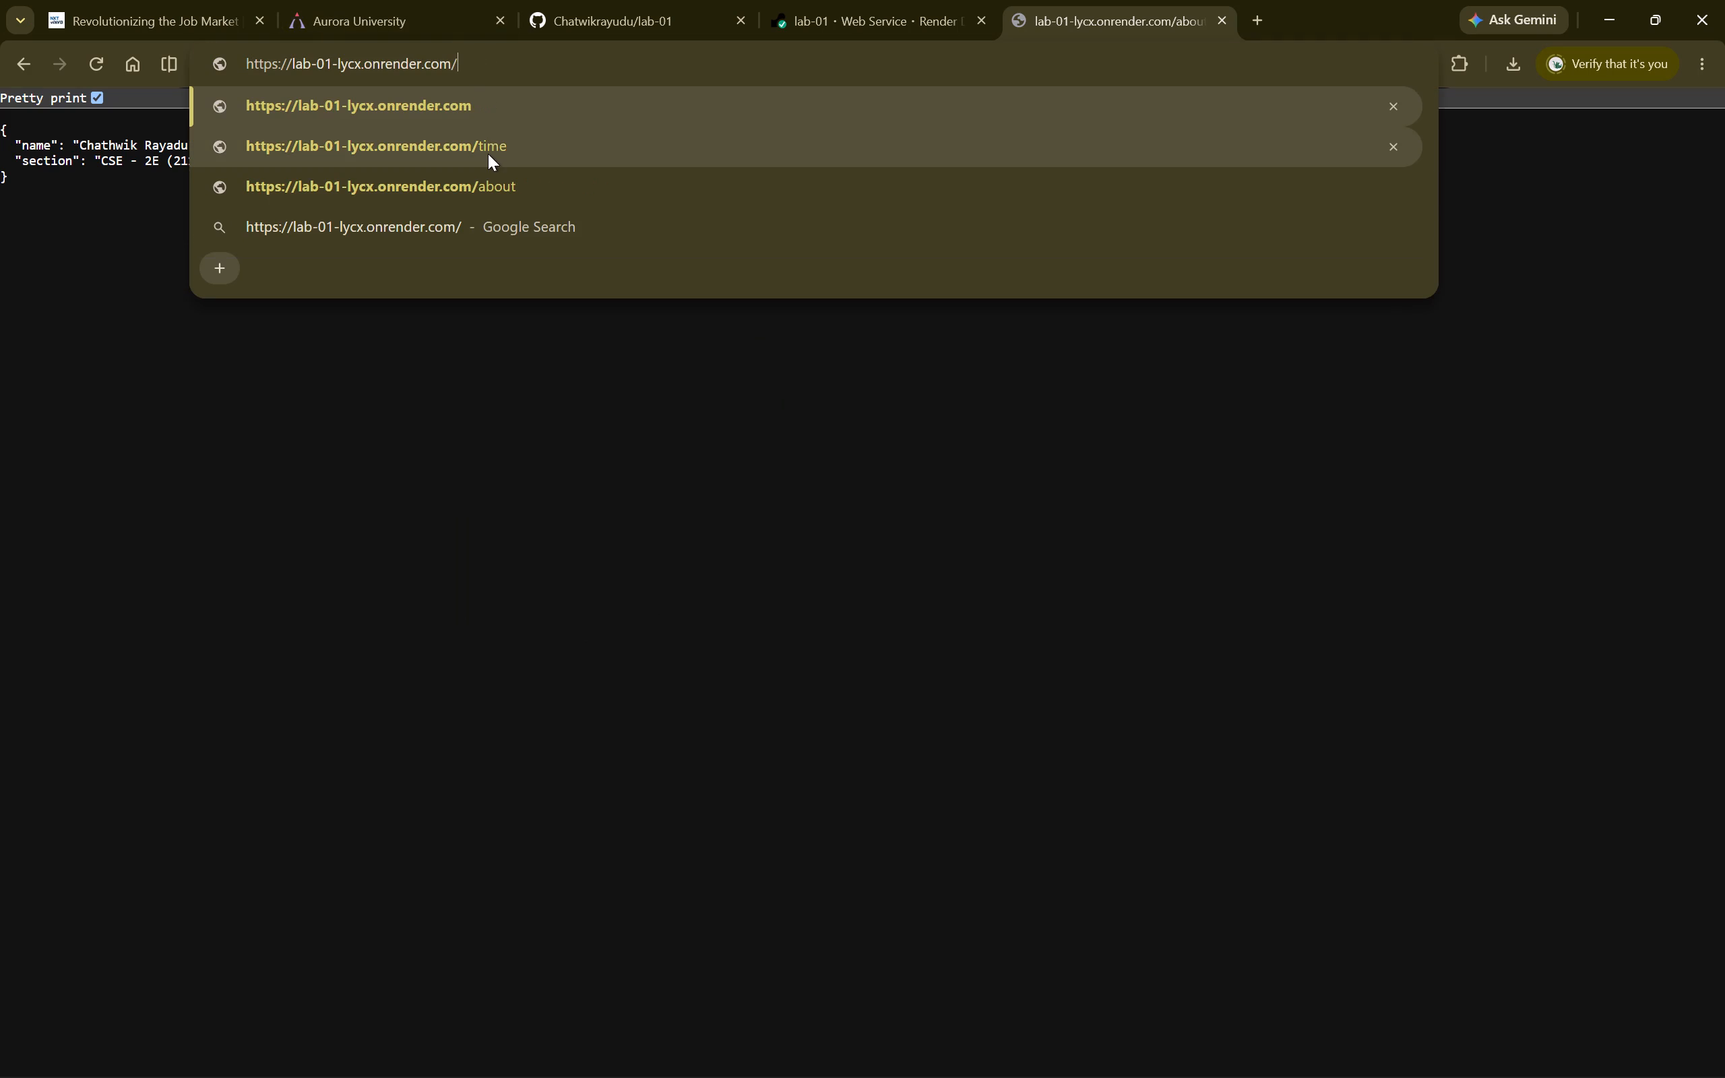
click(90, 97)
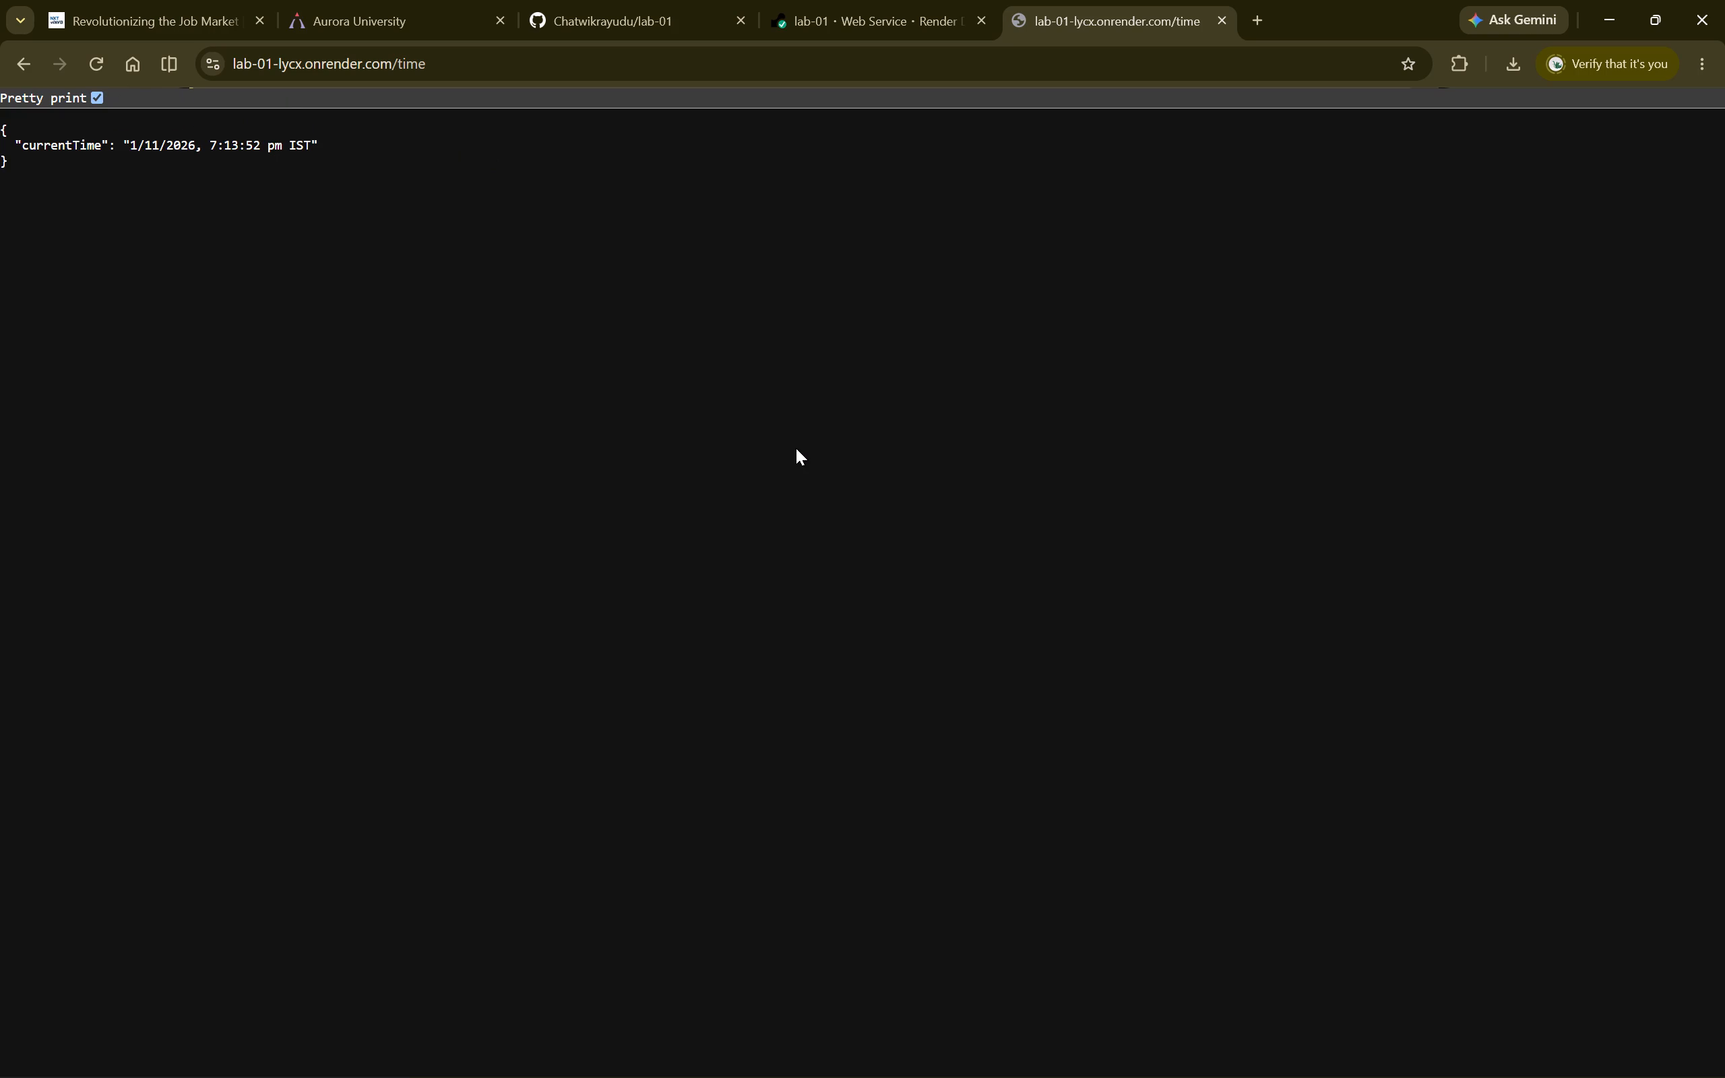
Capture nearly the full /time browser page and paste the screenshot after Screenshot: under 12. Route 3 – Time in Word.
key(Print)
drag(0, 0, 815, 409)
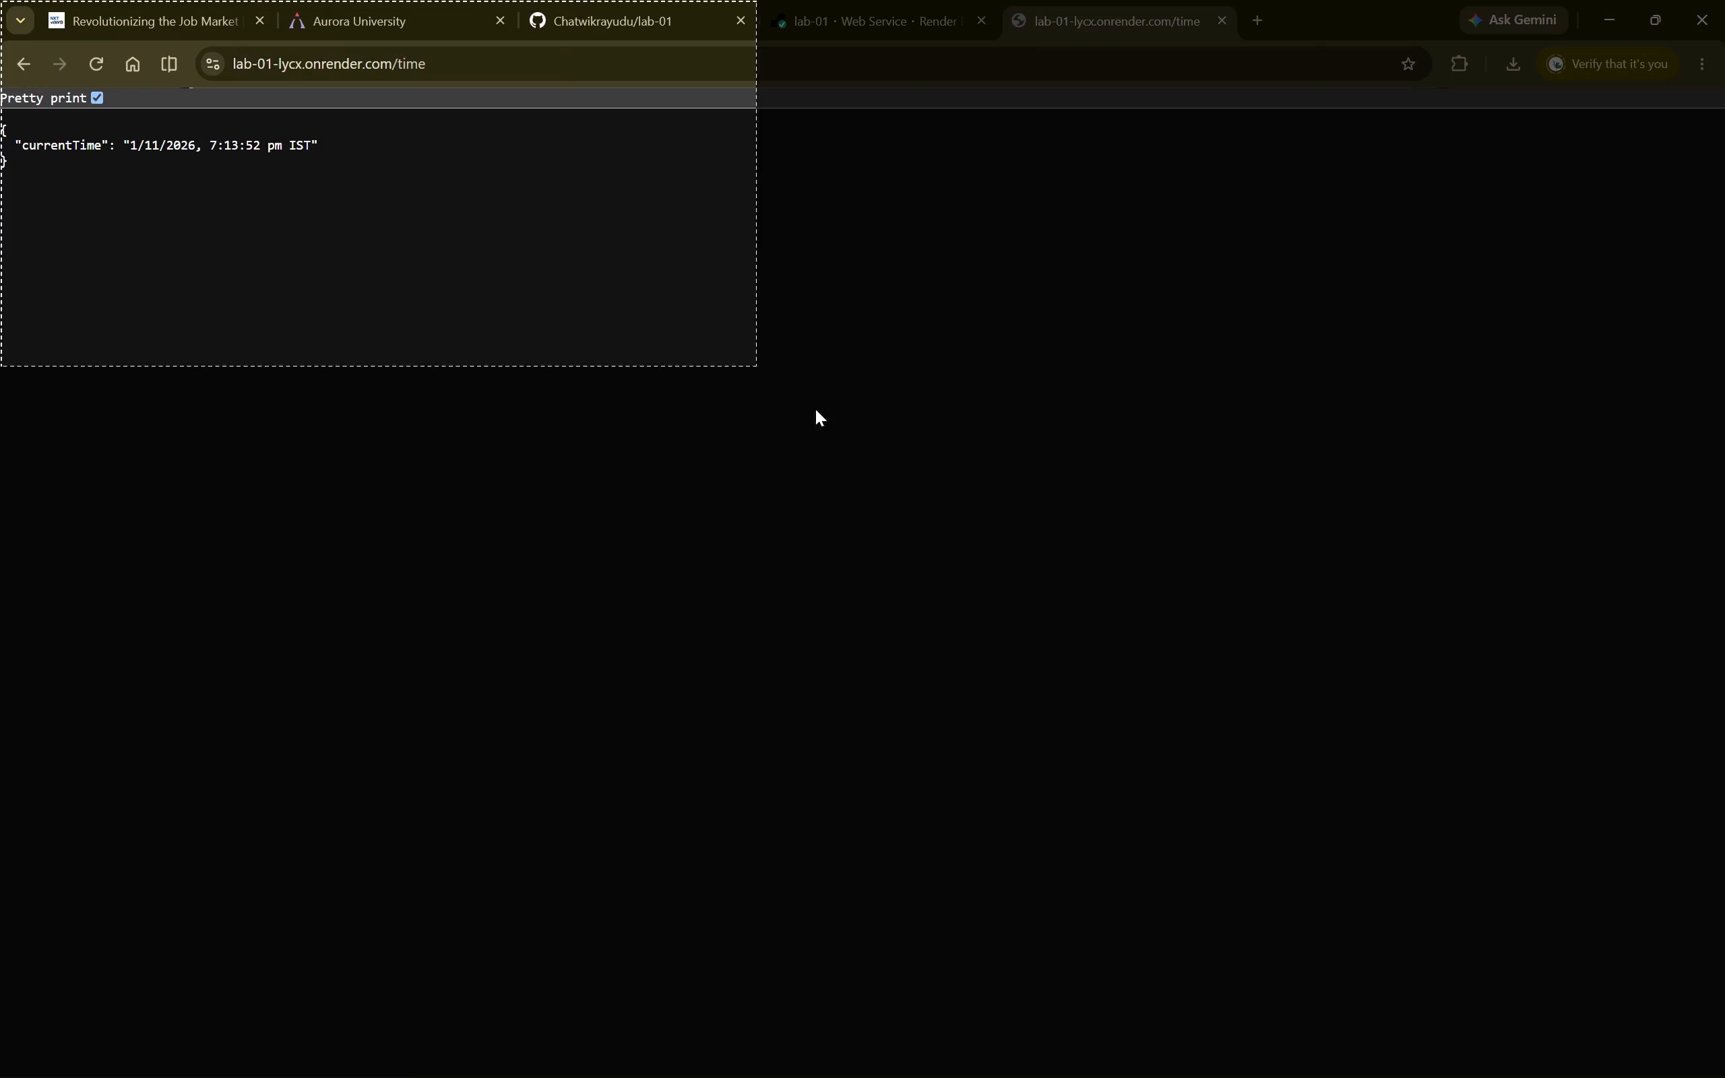
drag(815, 409, 1724, 1050)
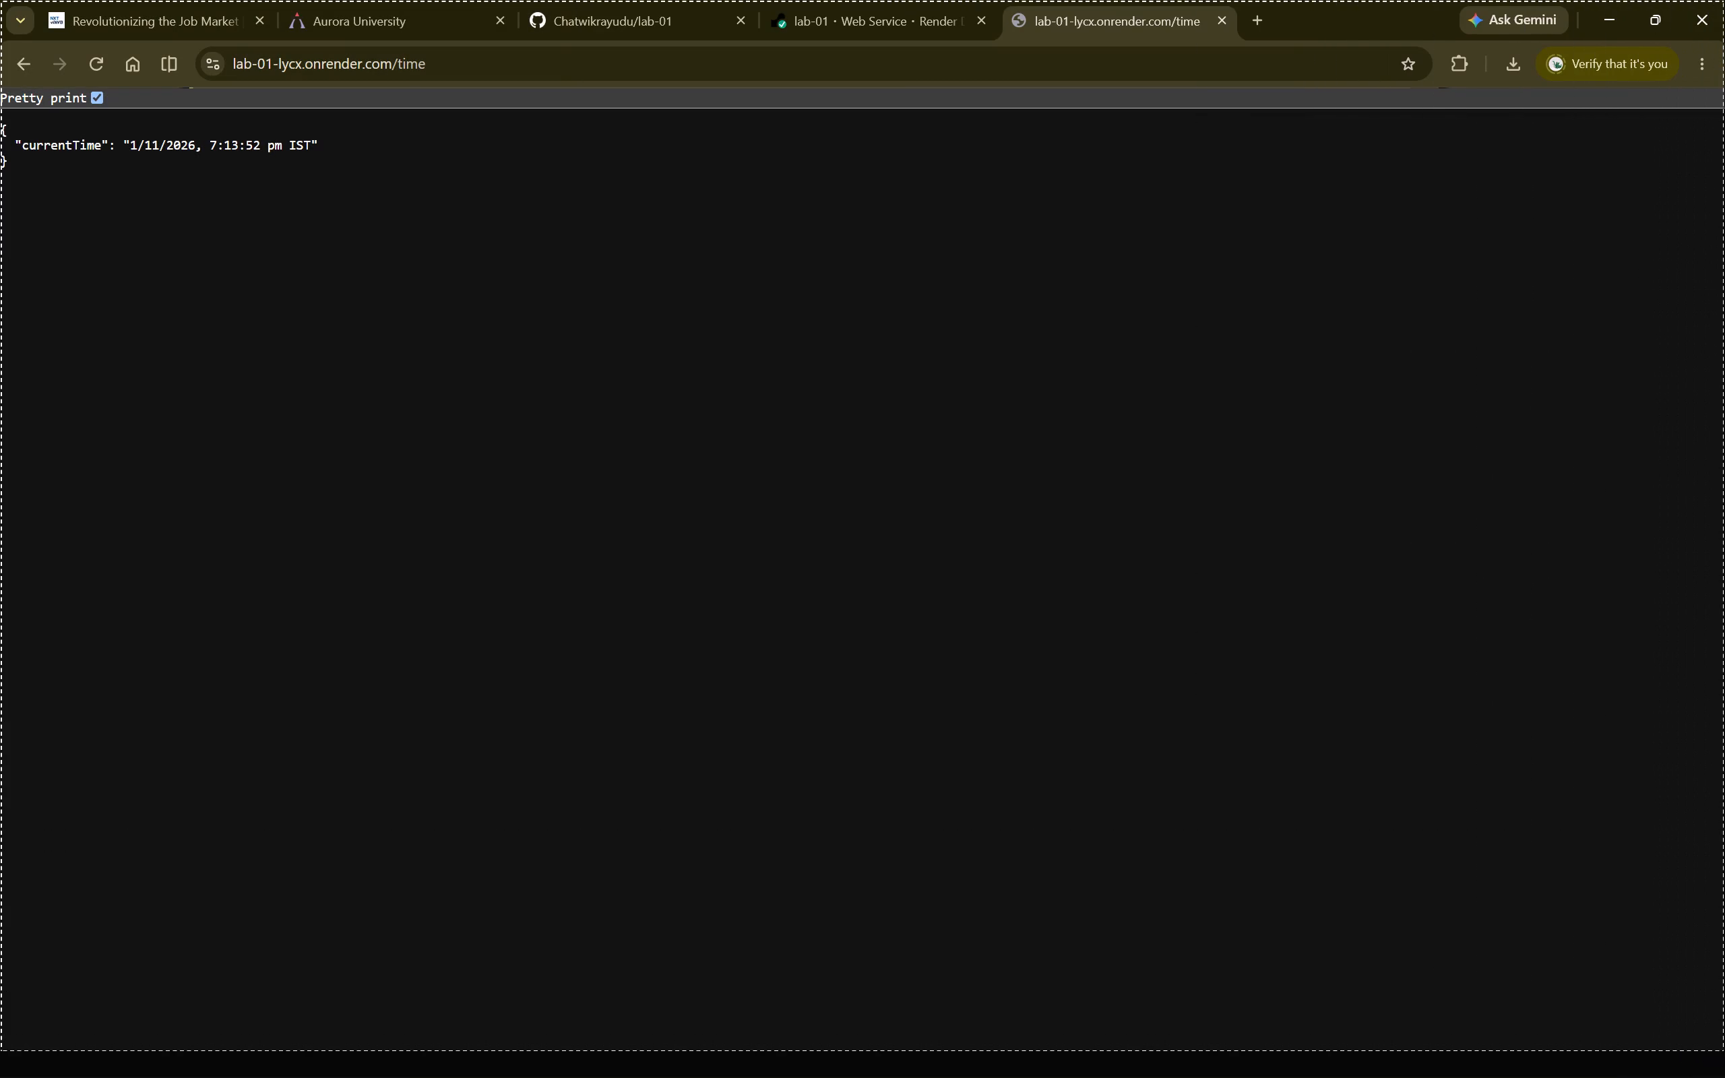
drag(1724, 1050, 1724, 1046)
key(alt+Tab)
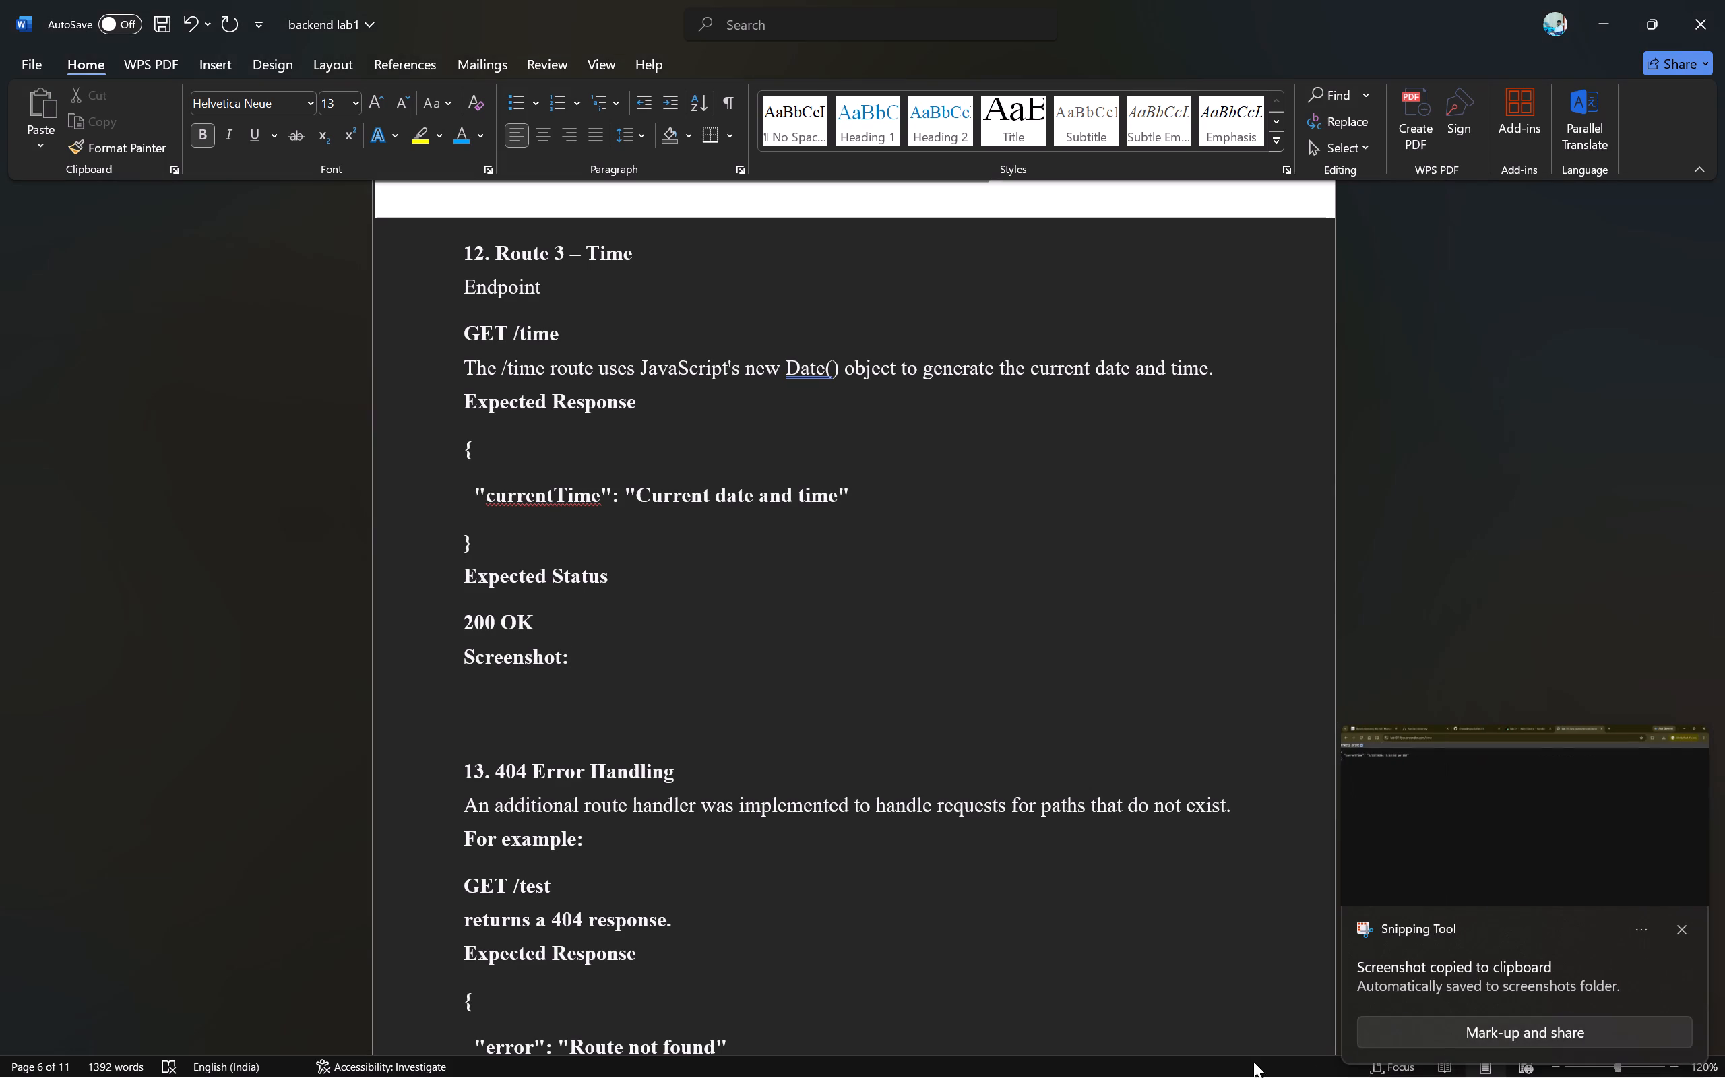
key(ctrl+v)
For the 13. 404 Error Handling section, open lab-01-lycx.onrender.com/timet in Chrome with pretty-printed JSON.
scroll(740, 624, down, 5)
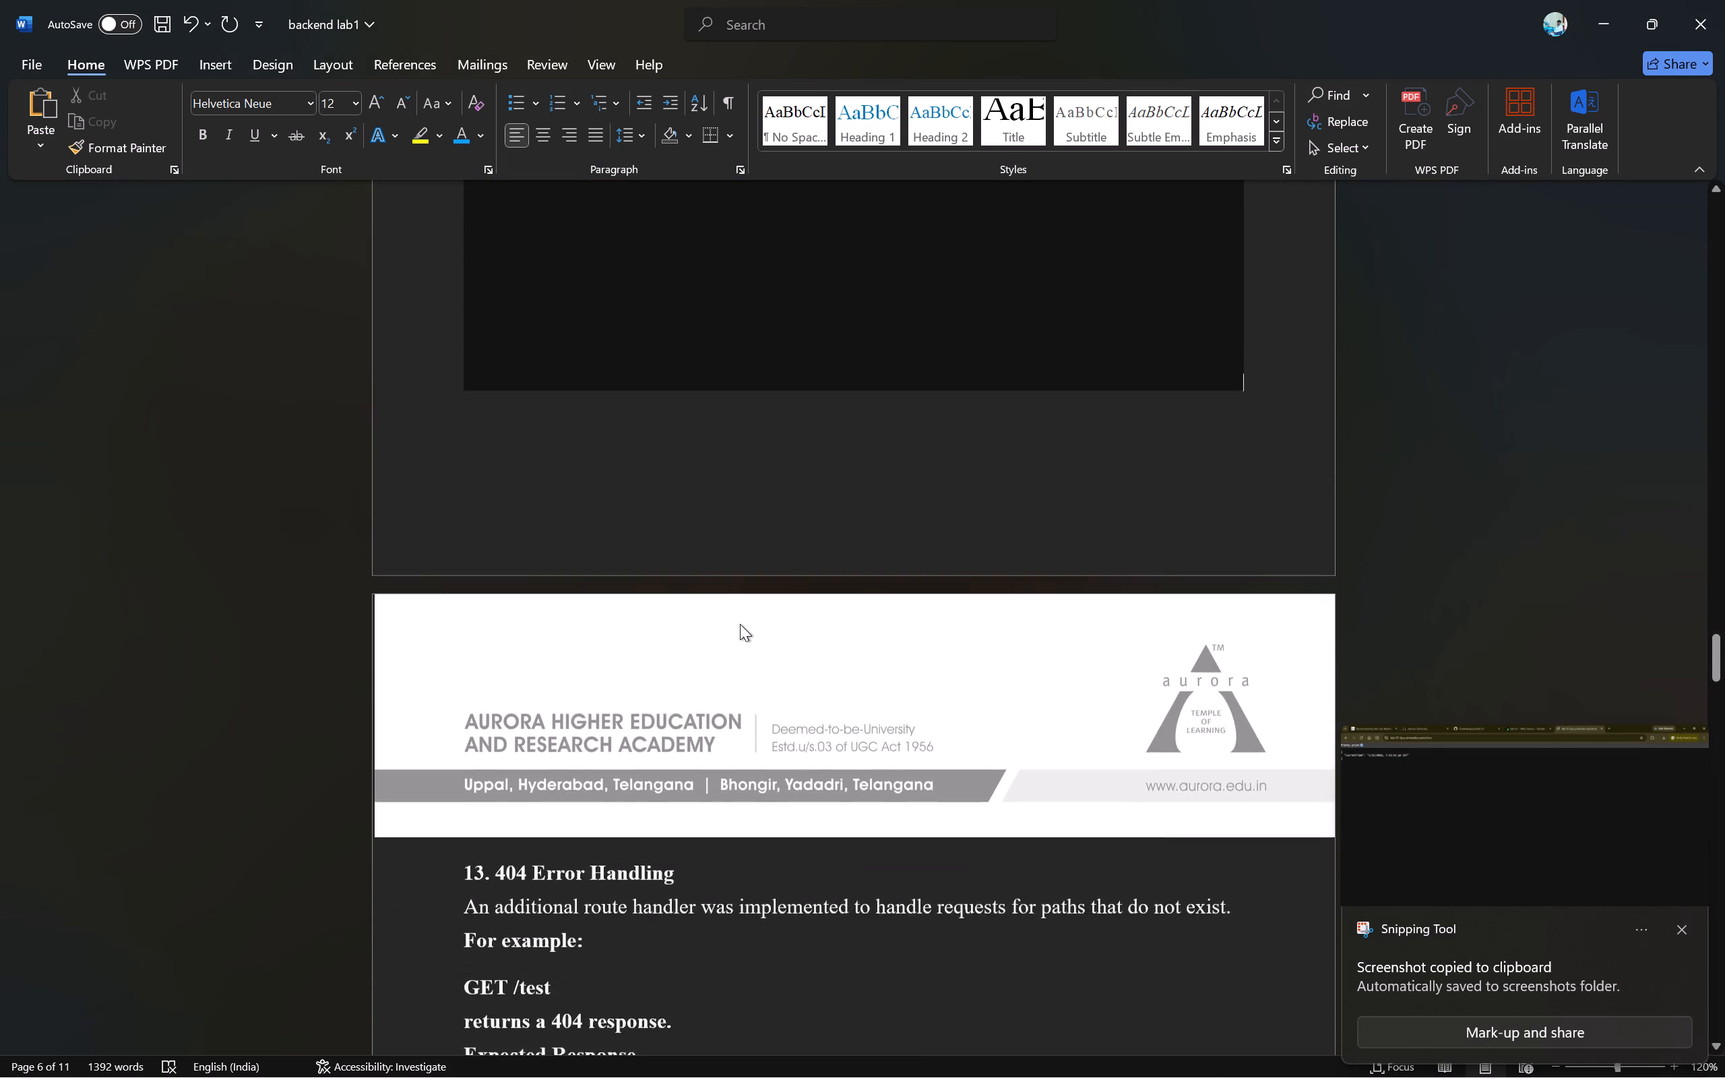
scroll(740, 624, down, 1)
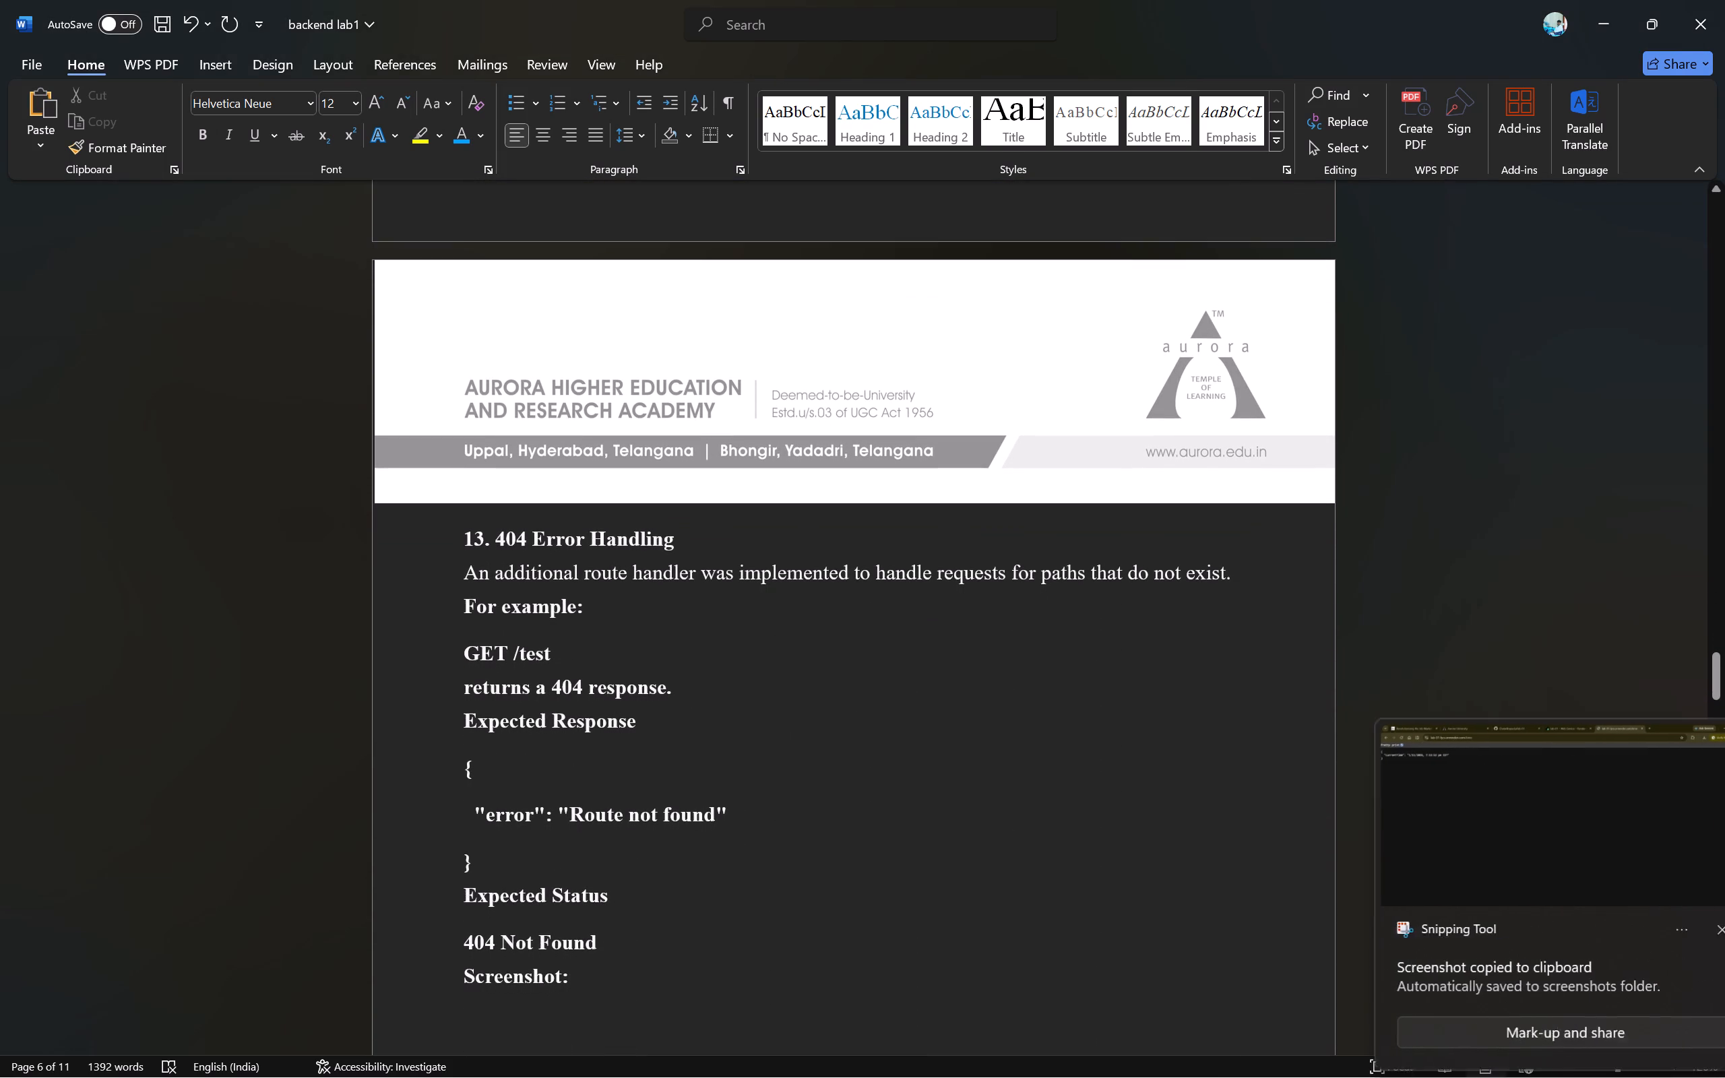
scroll(740, 624, down, 2)
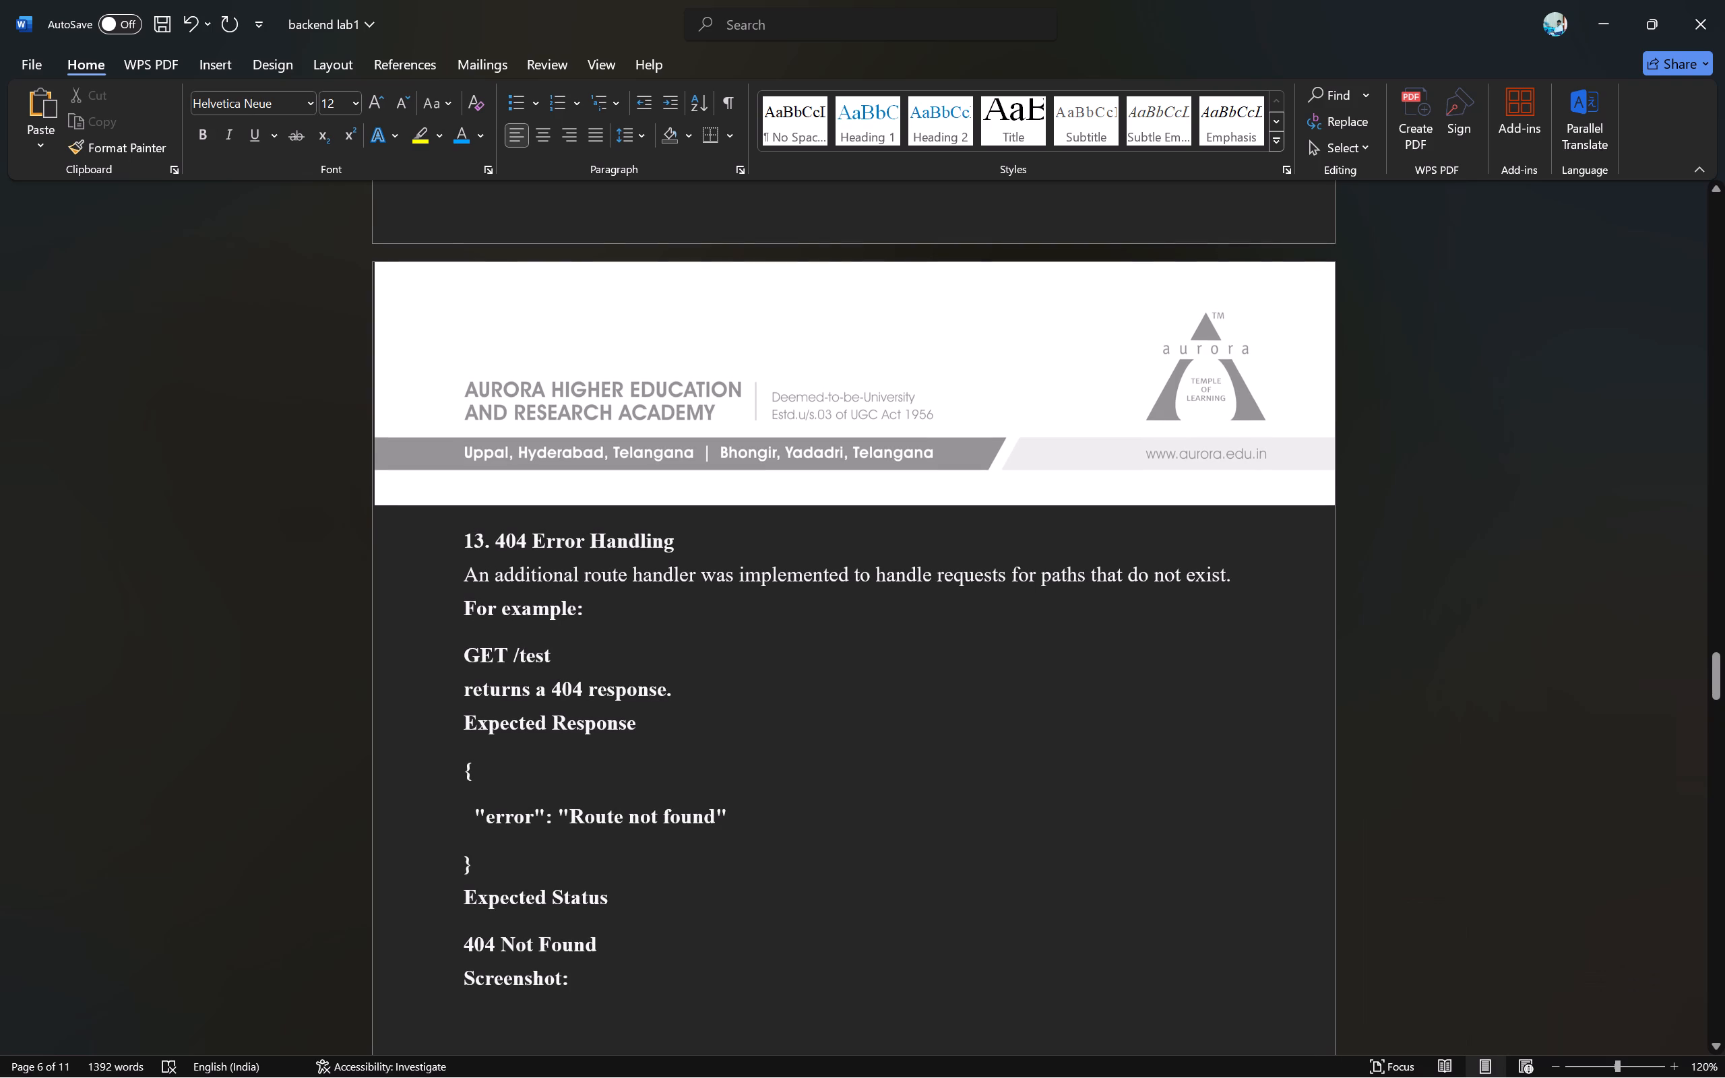
scroll(740, 624, down, 2)
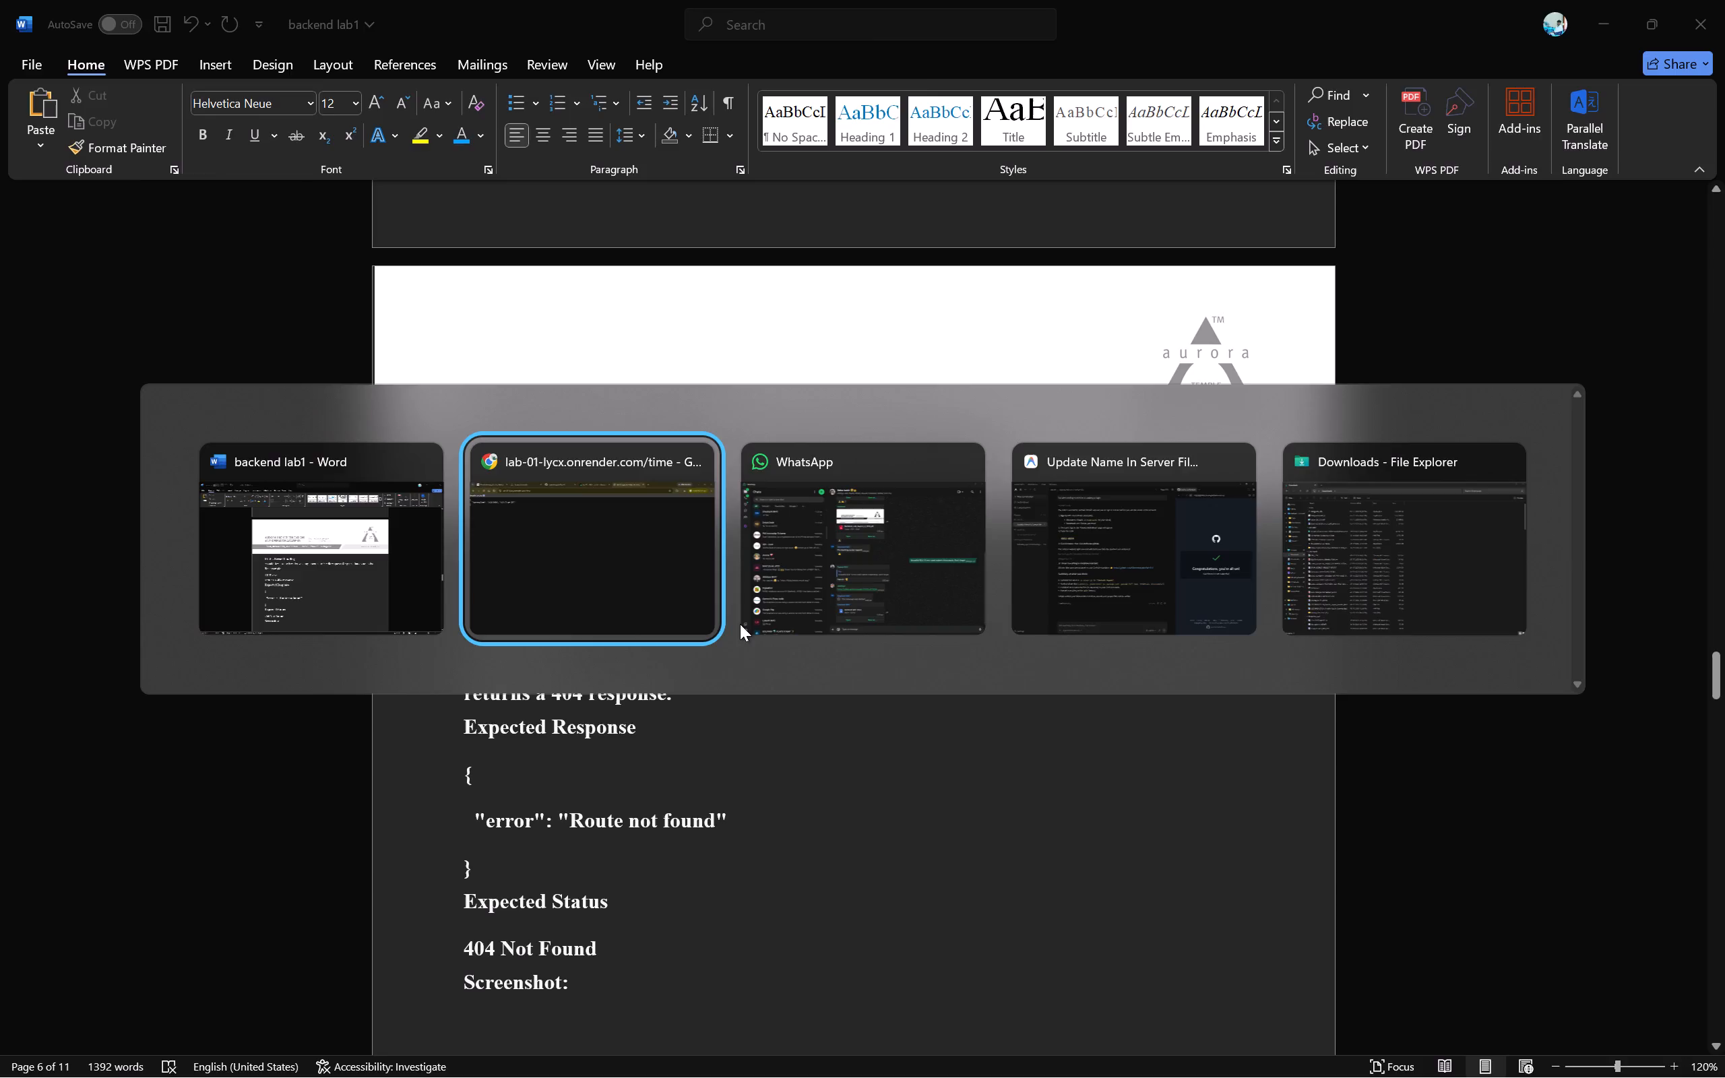
click(478, 70)
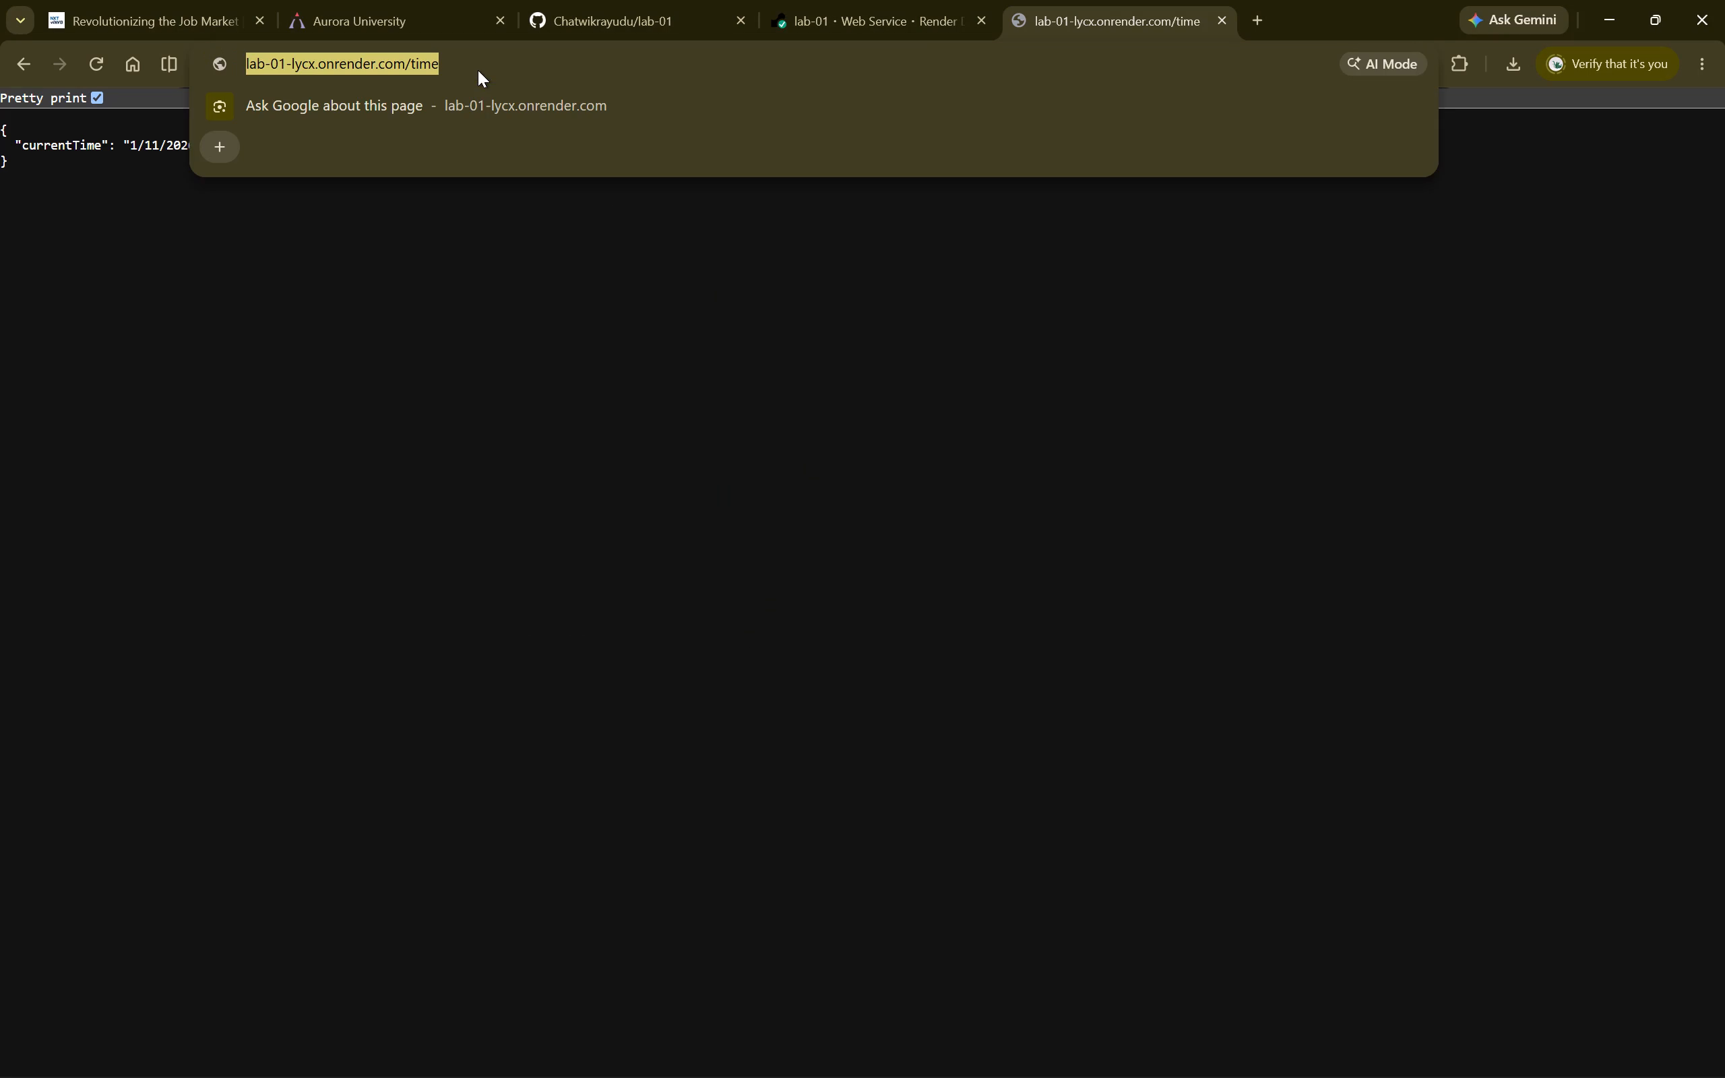
click(478, 70)
click(473, 62)
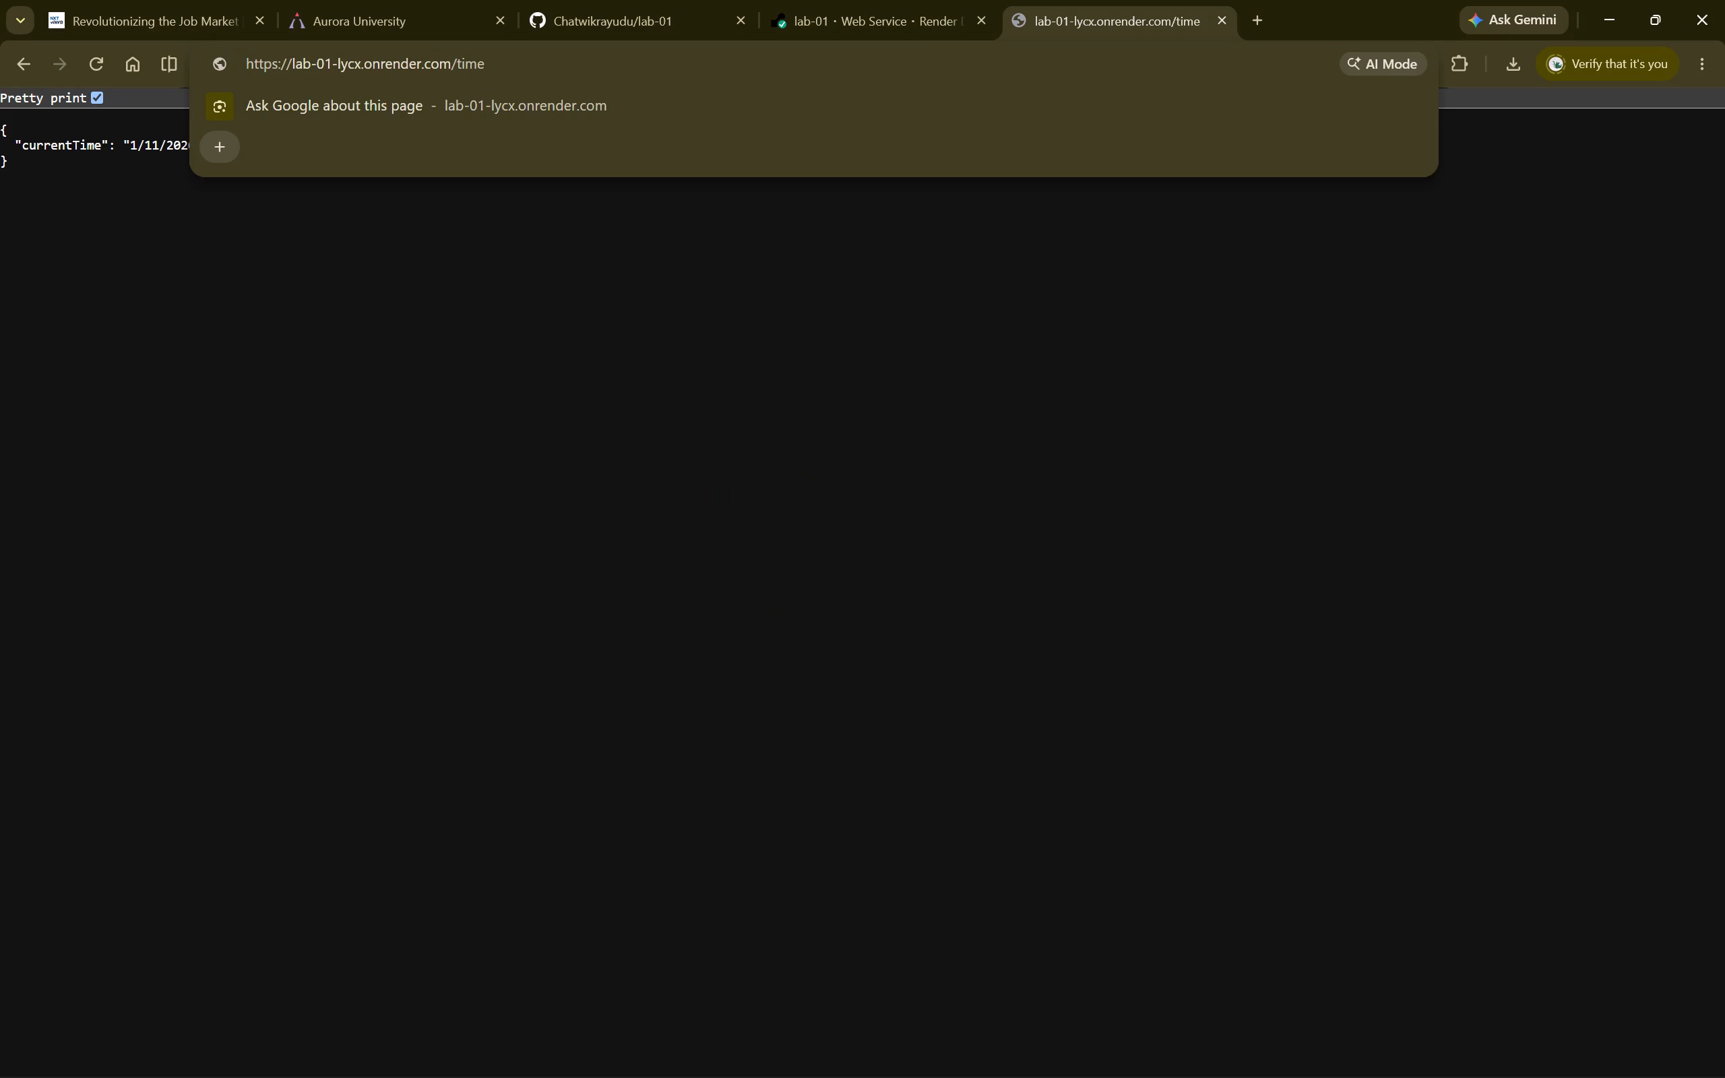
key(t)
key(Return)
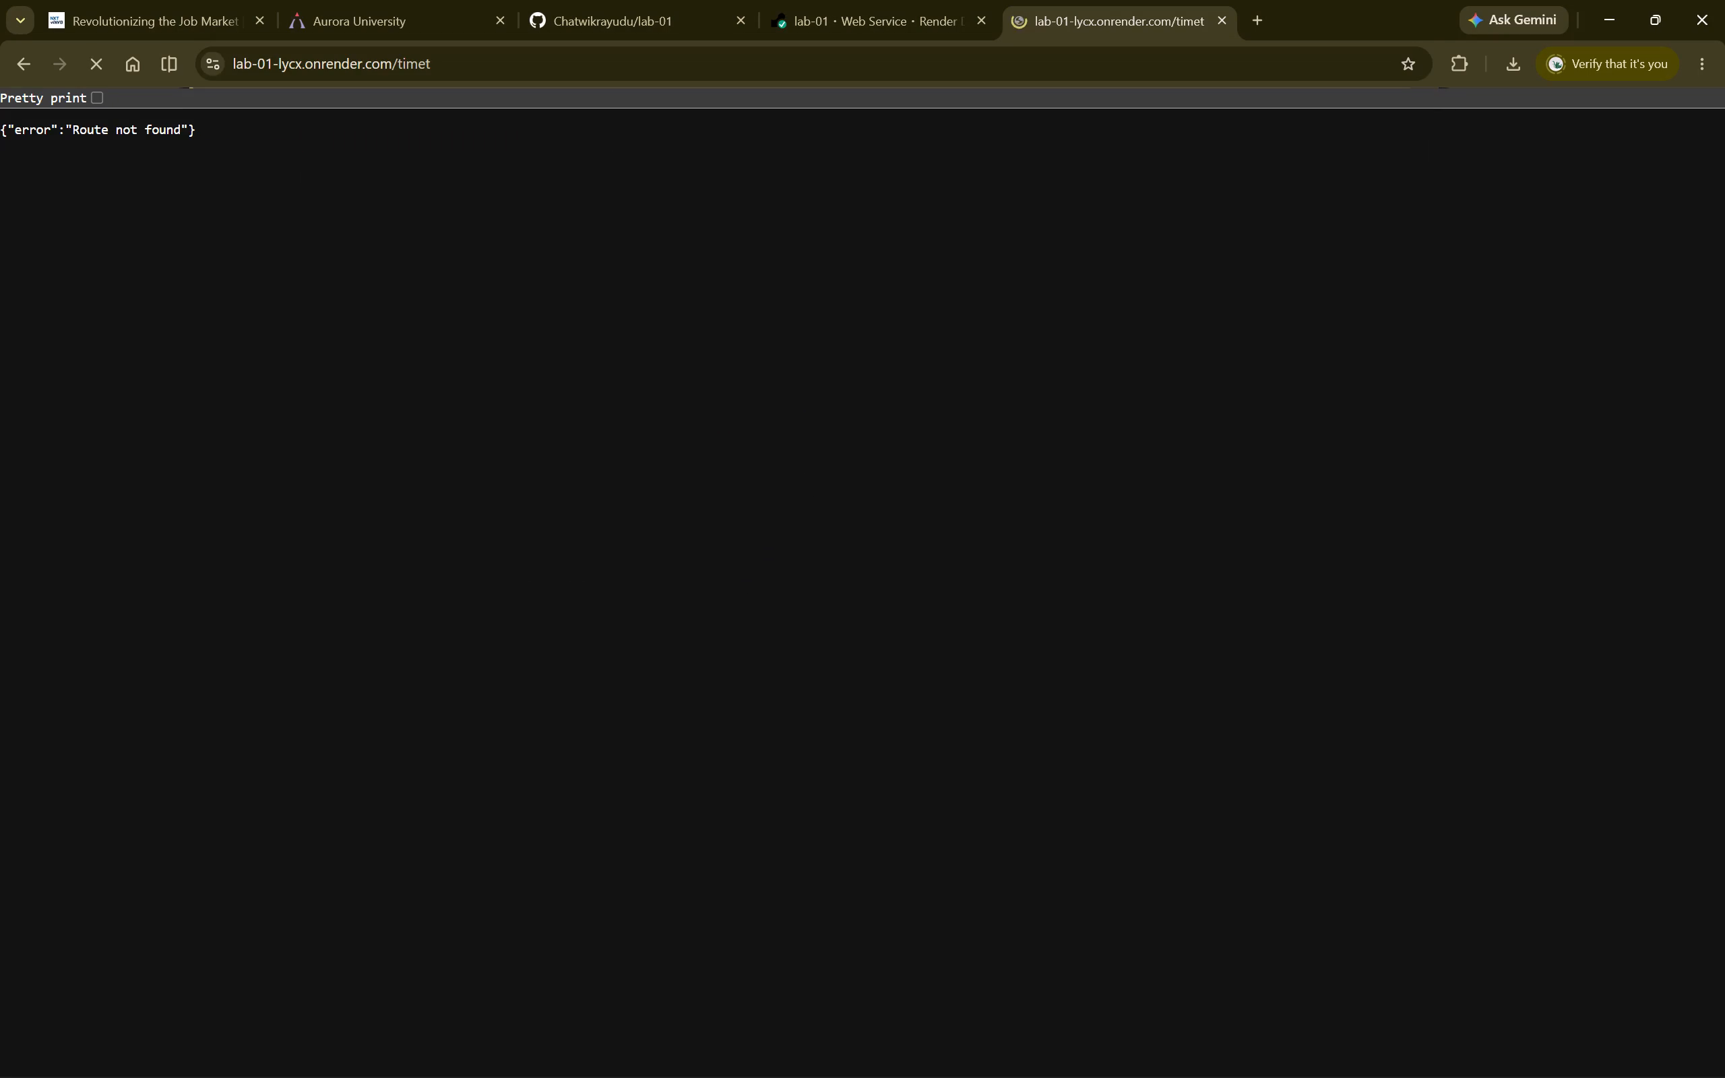
click(87, 98)
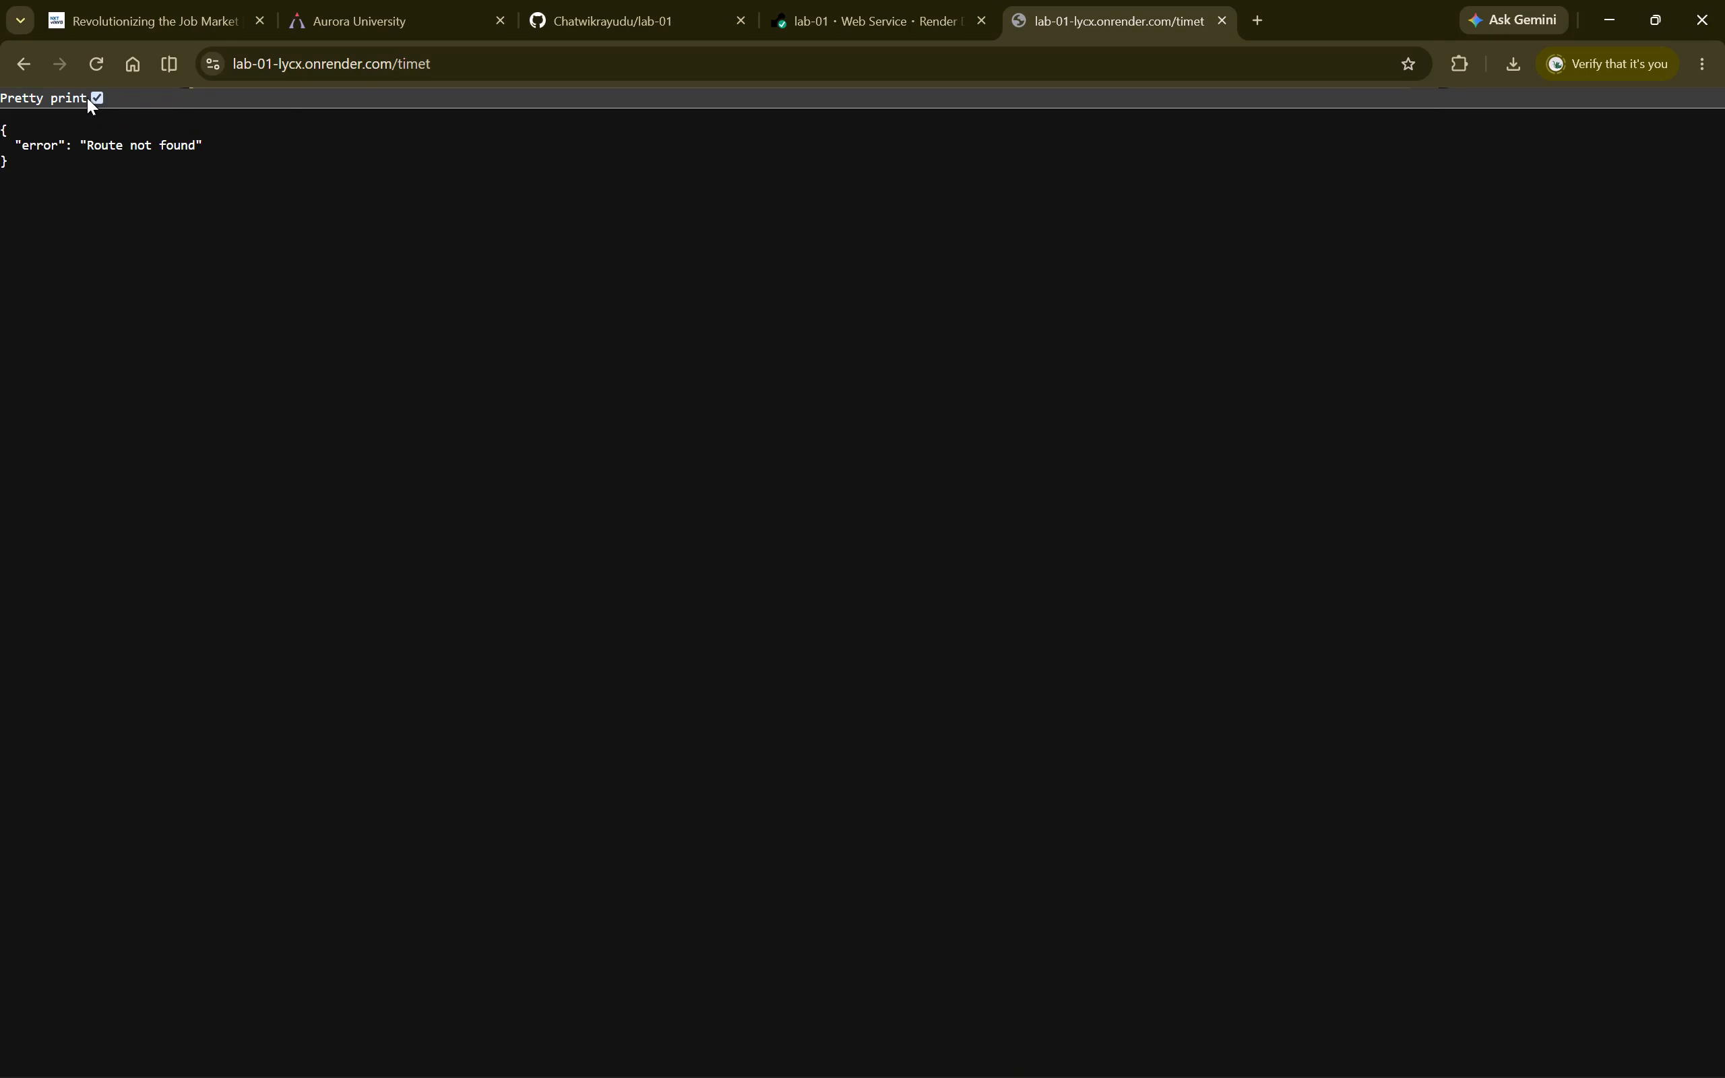
Capture nearly the full /timet browser page and paste the screenshot after Screenshot: under 13. 404 Error Handling in Word.
key(Print)
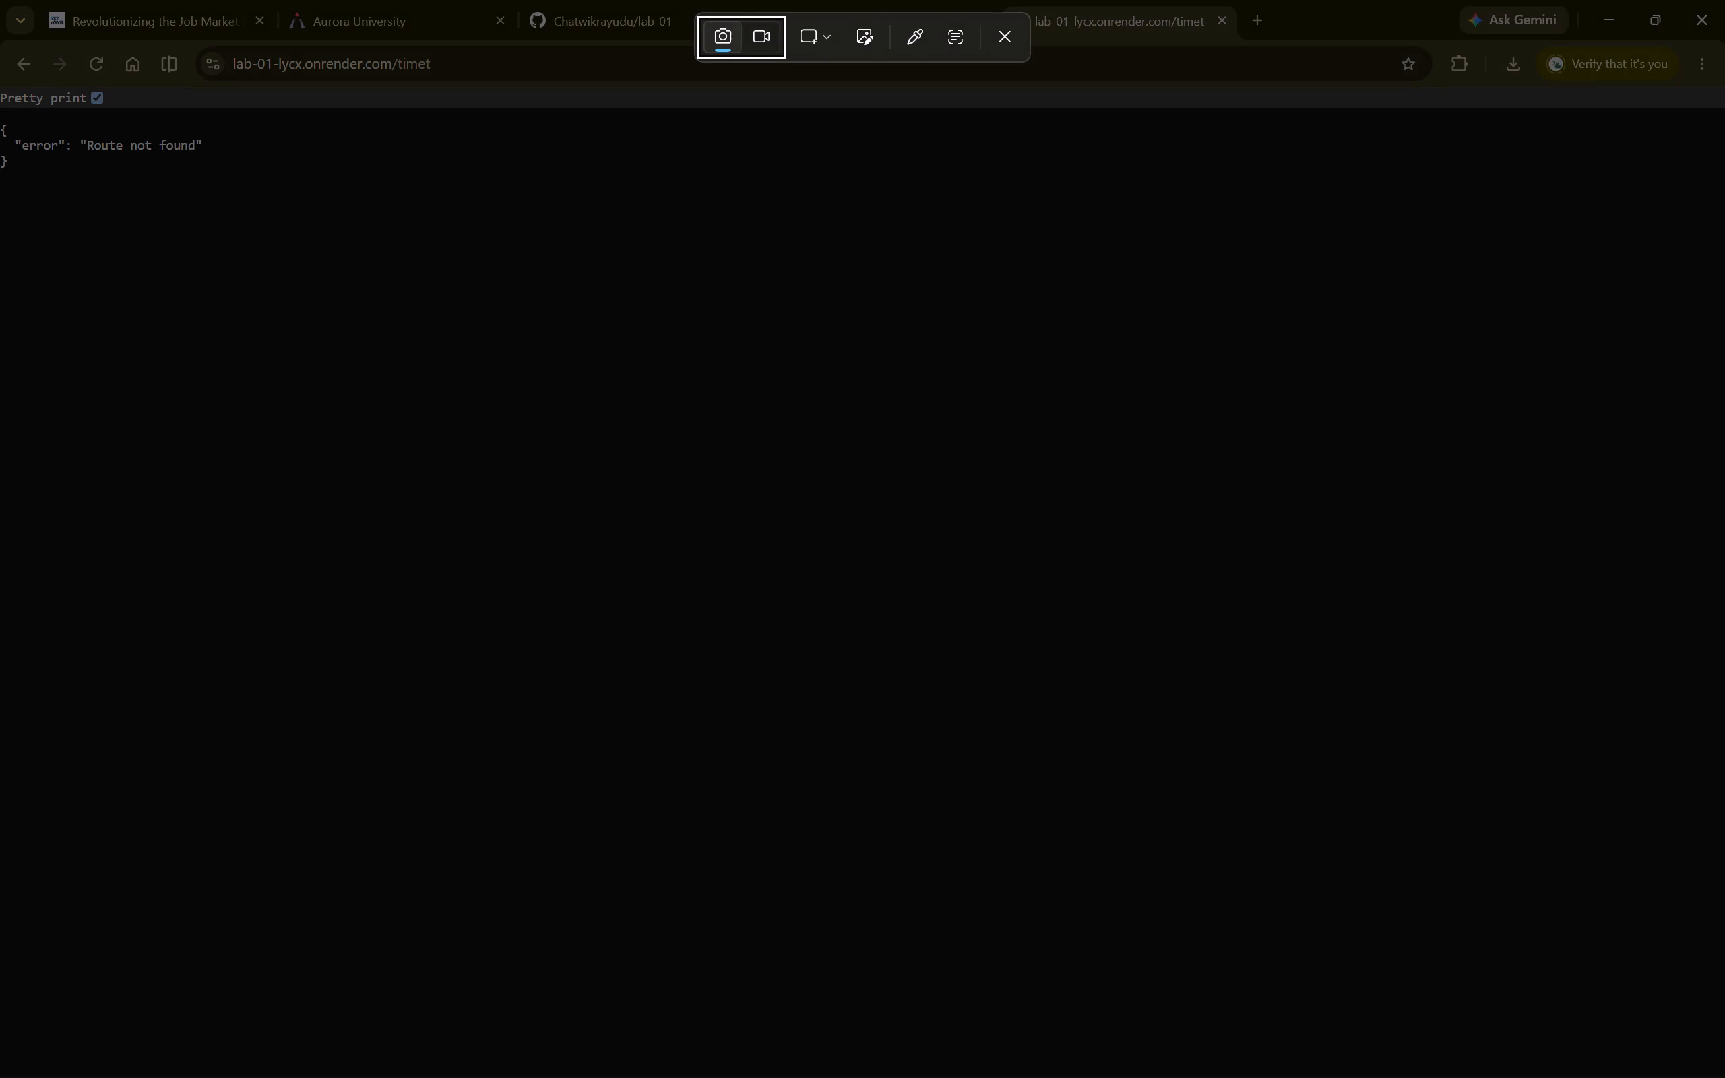
drag(0, 0, 1723, 1077)
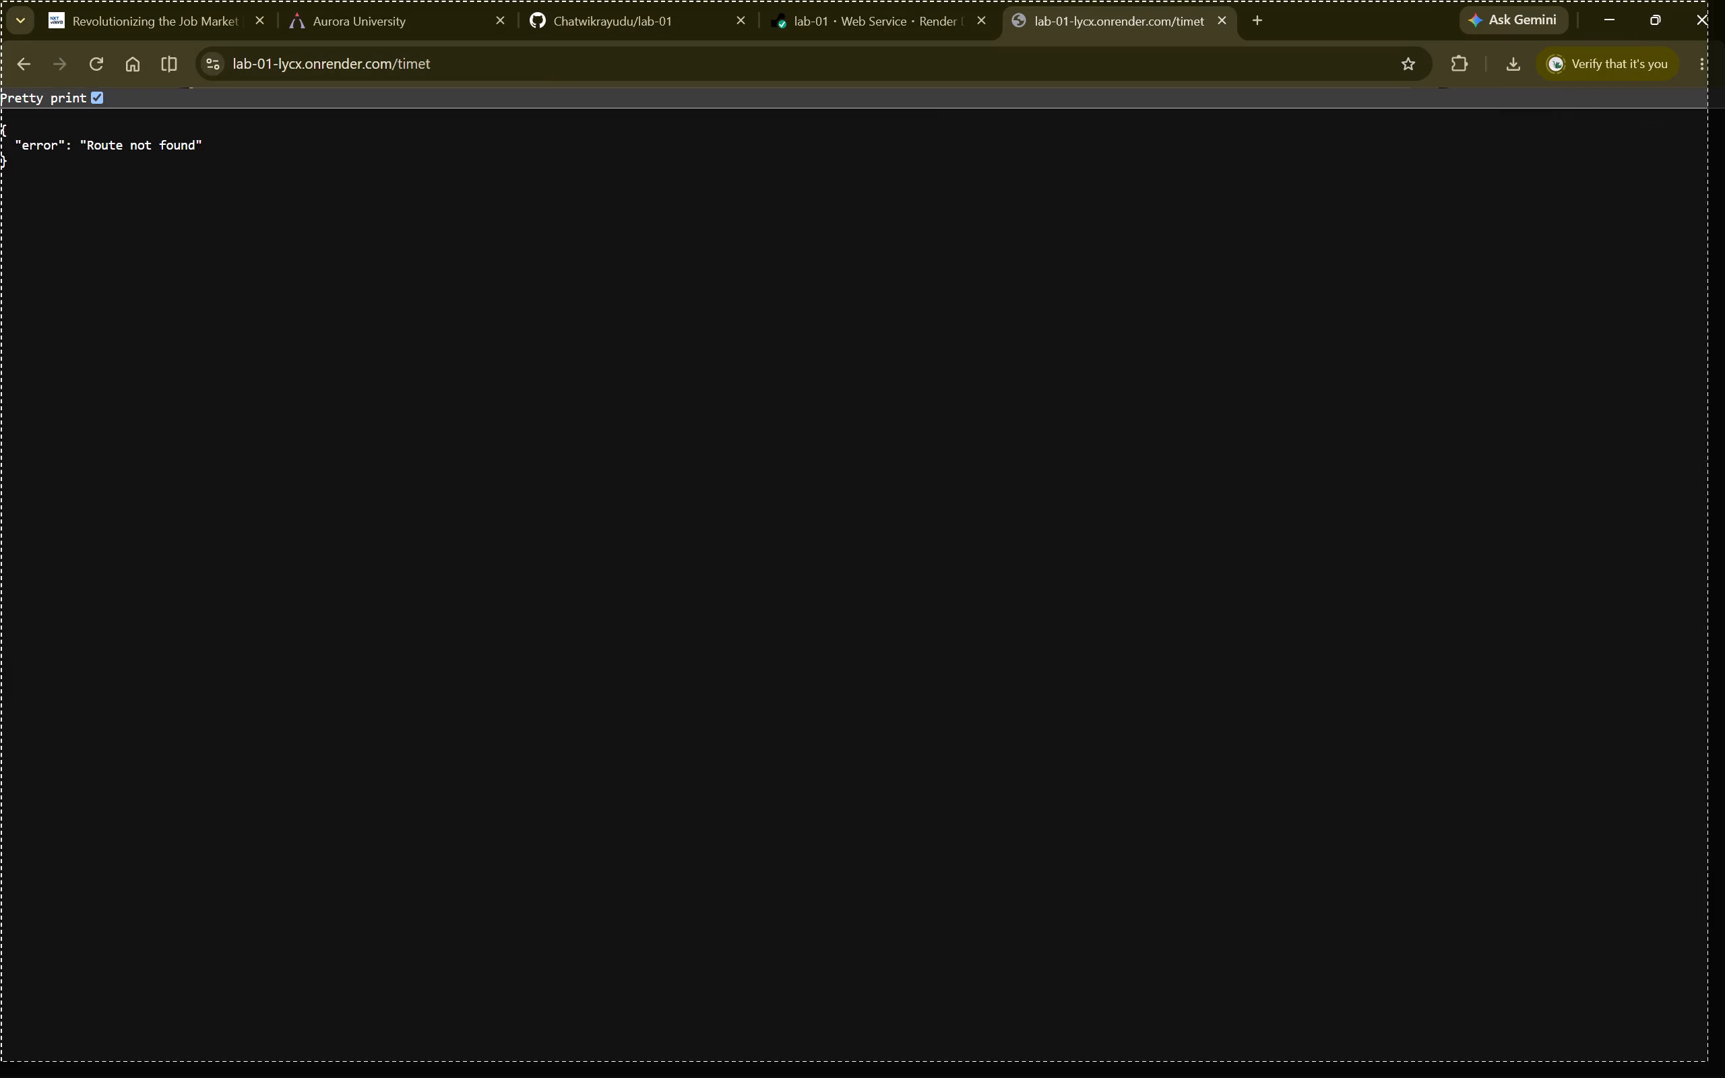
drag(1723, 1077, 1724, 1075)
key(alt+Tab)
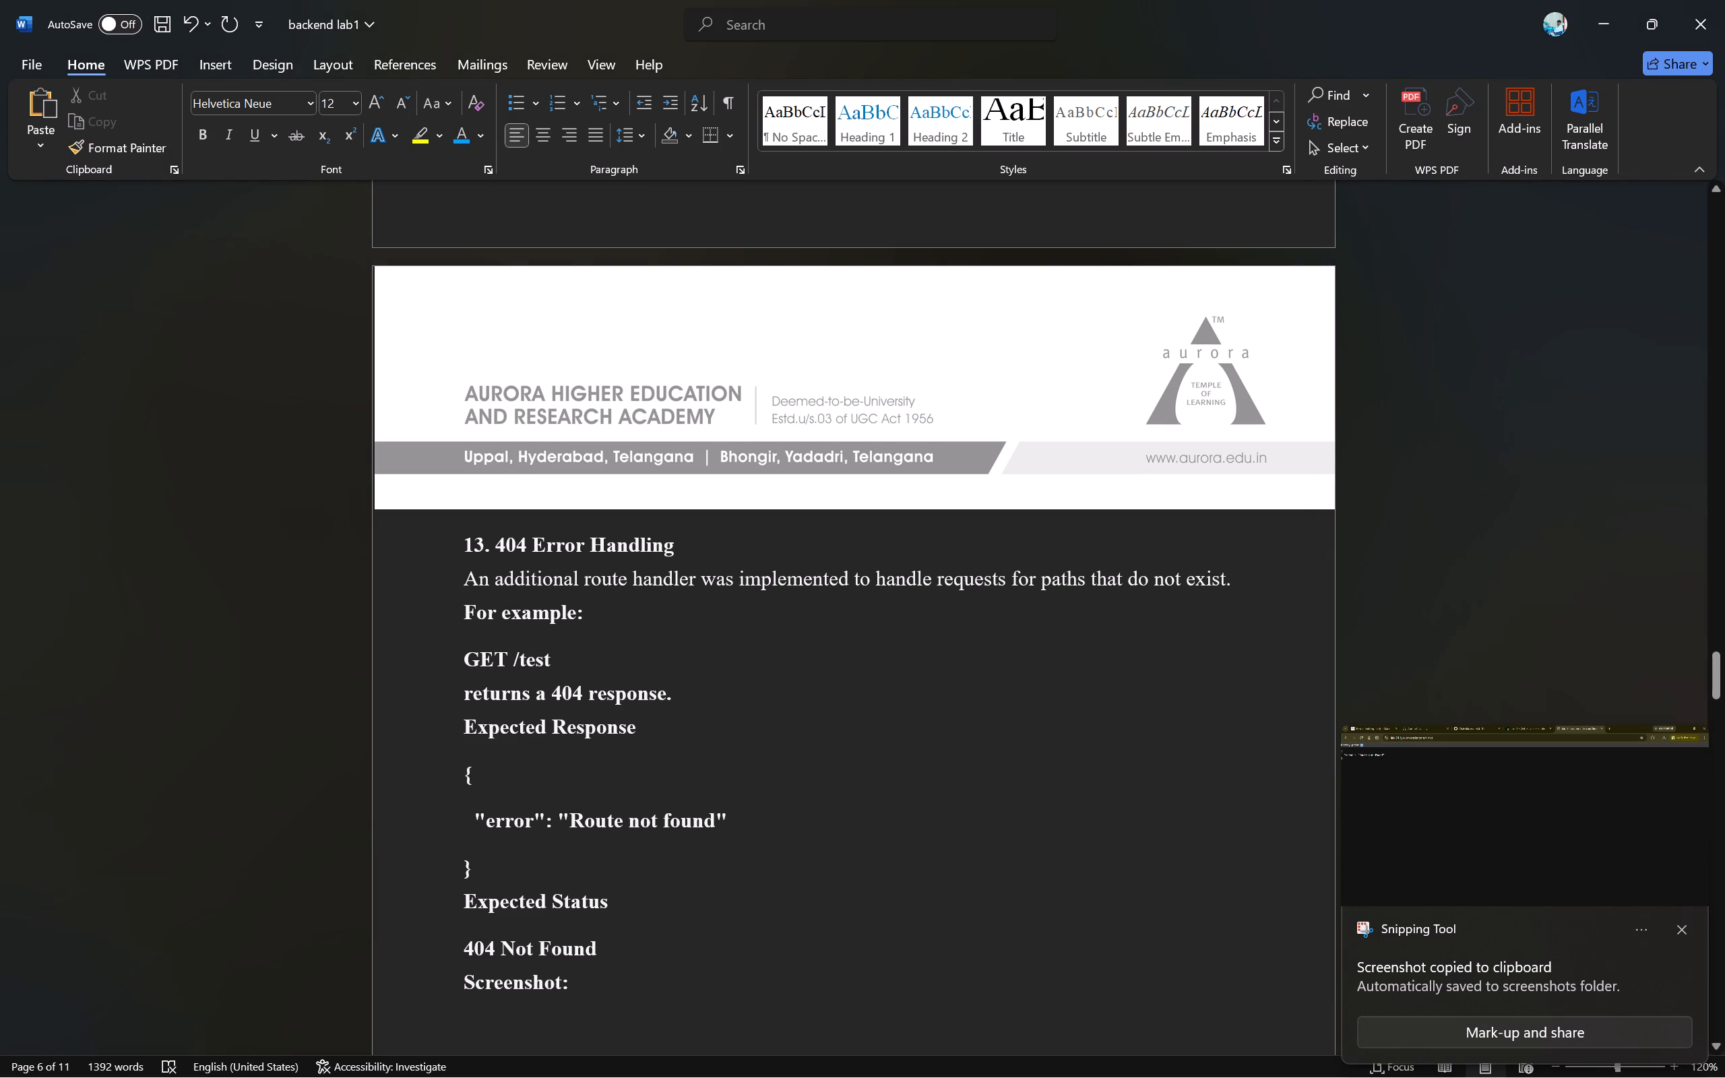
scroll(708, 642, down, 2)
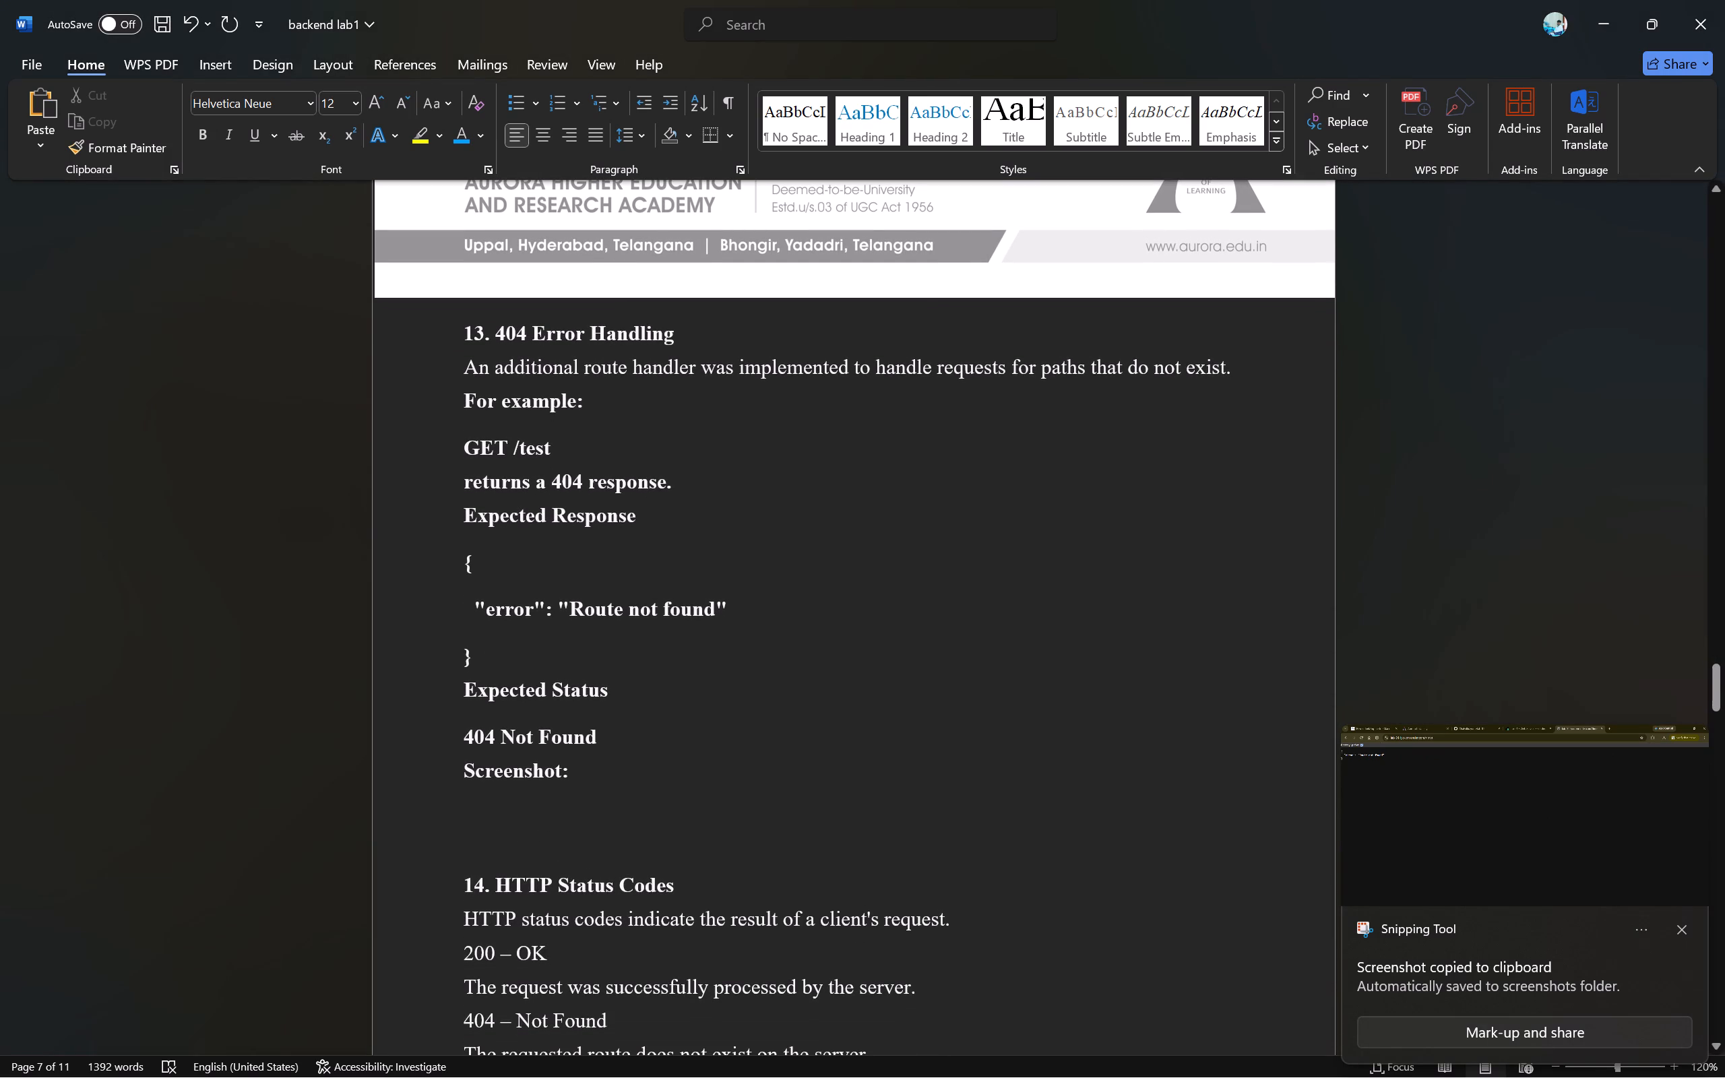
click(598, 782)
key(ctrl+v)
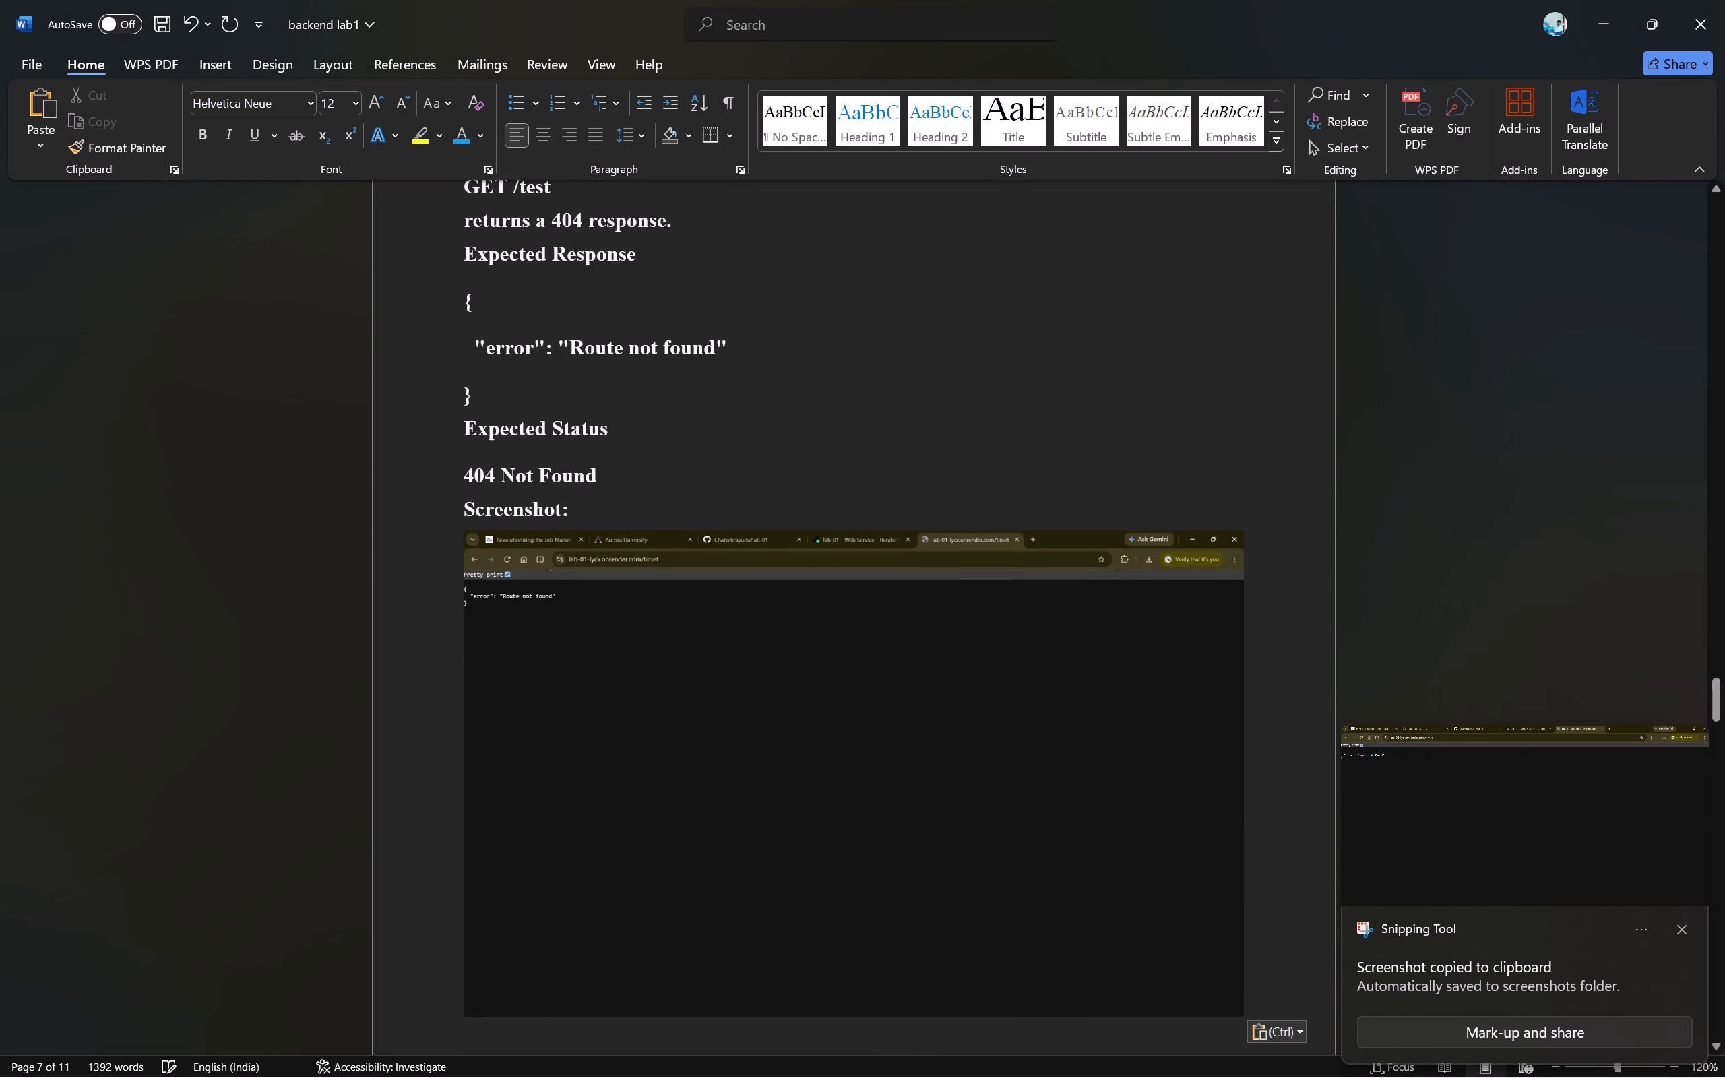
Review the journal from 14. HTTP Status Codes through 19. Problems Faced and Solutions, and back up past 12. Route 3 – Time.
scroll(598, 782, down, 5)
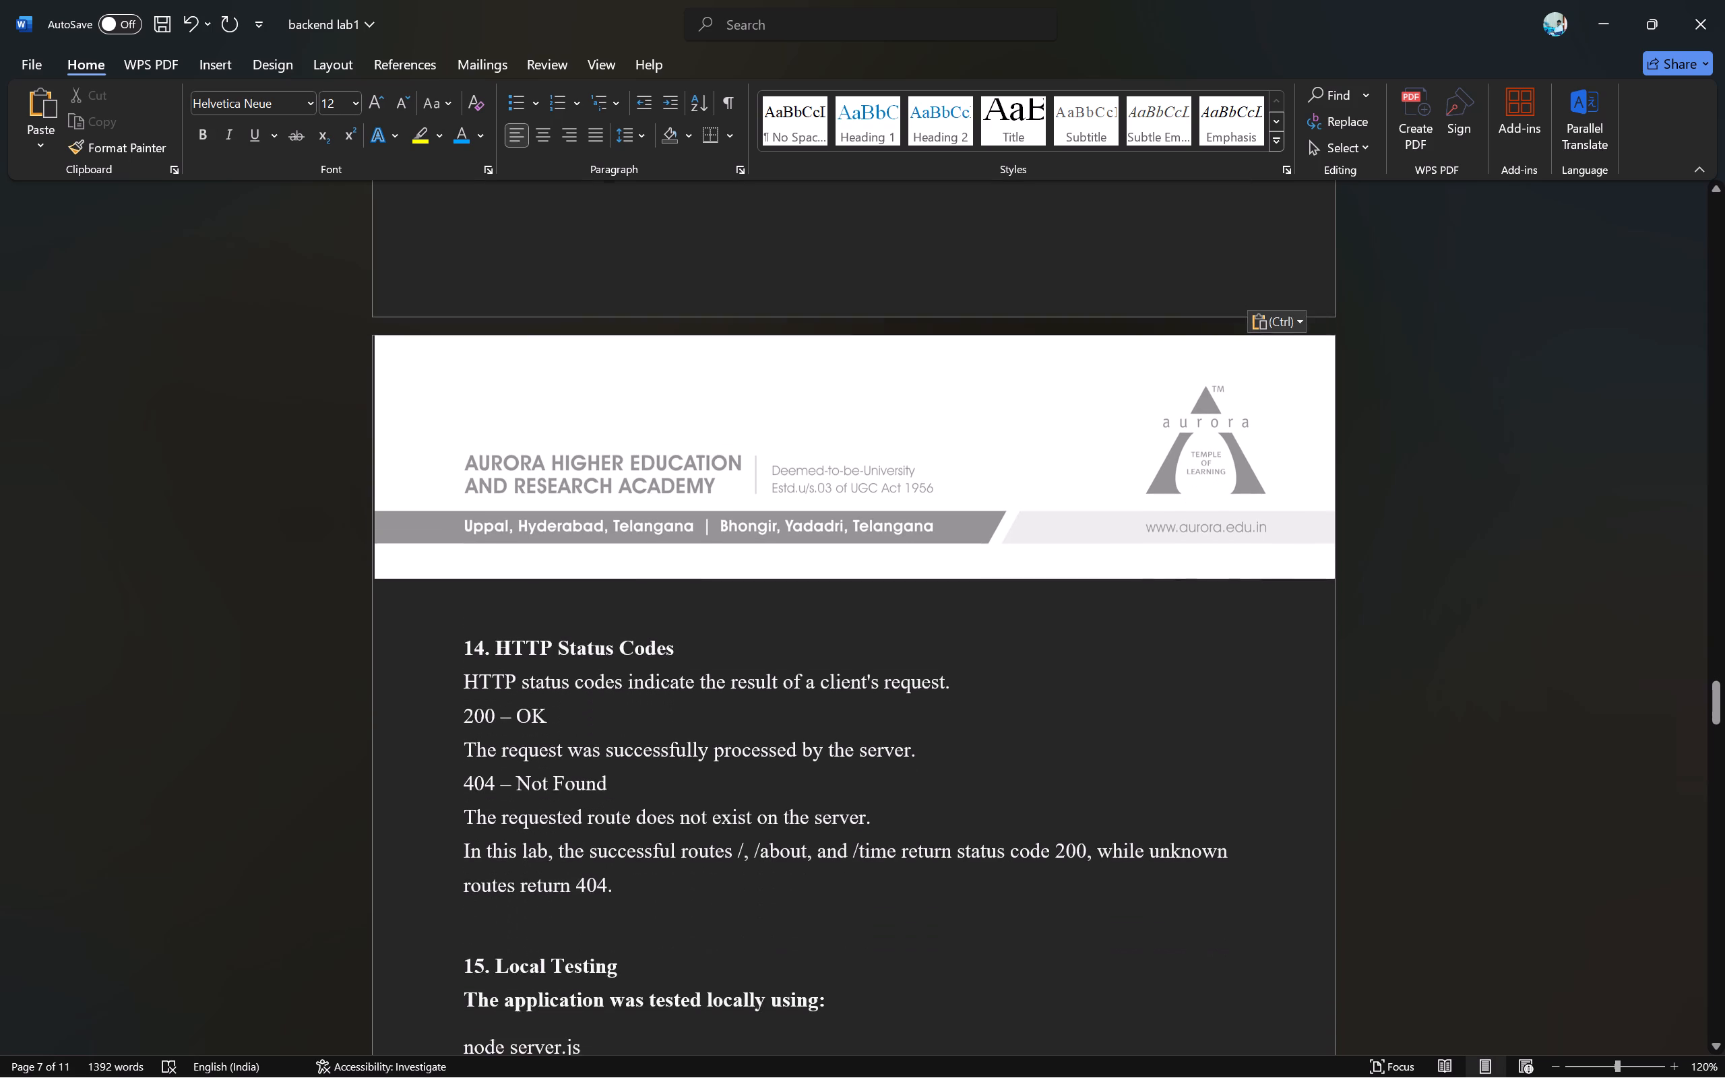
scroll(598, 782, down, 1)
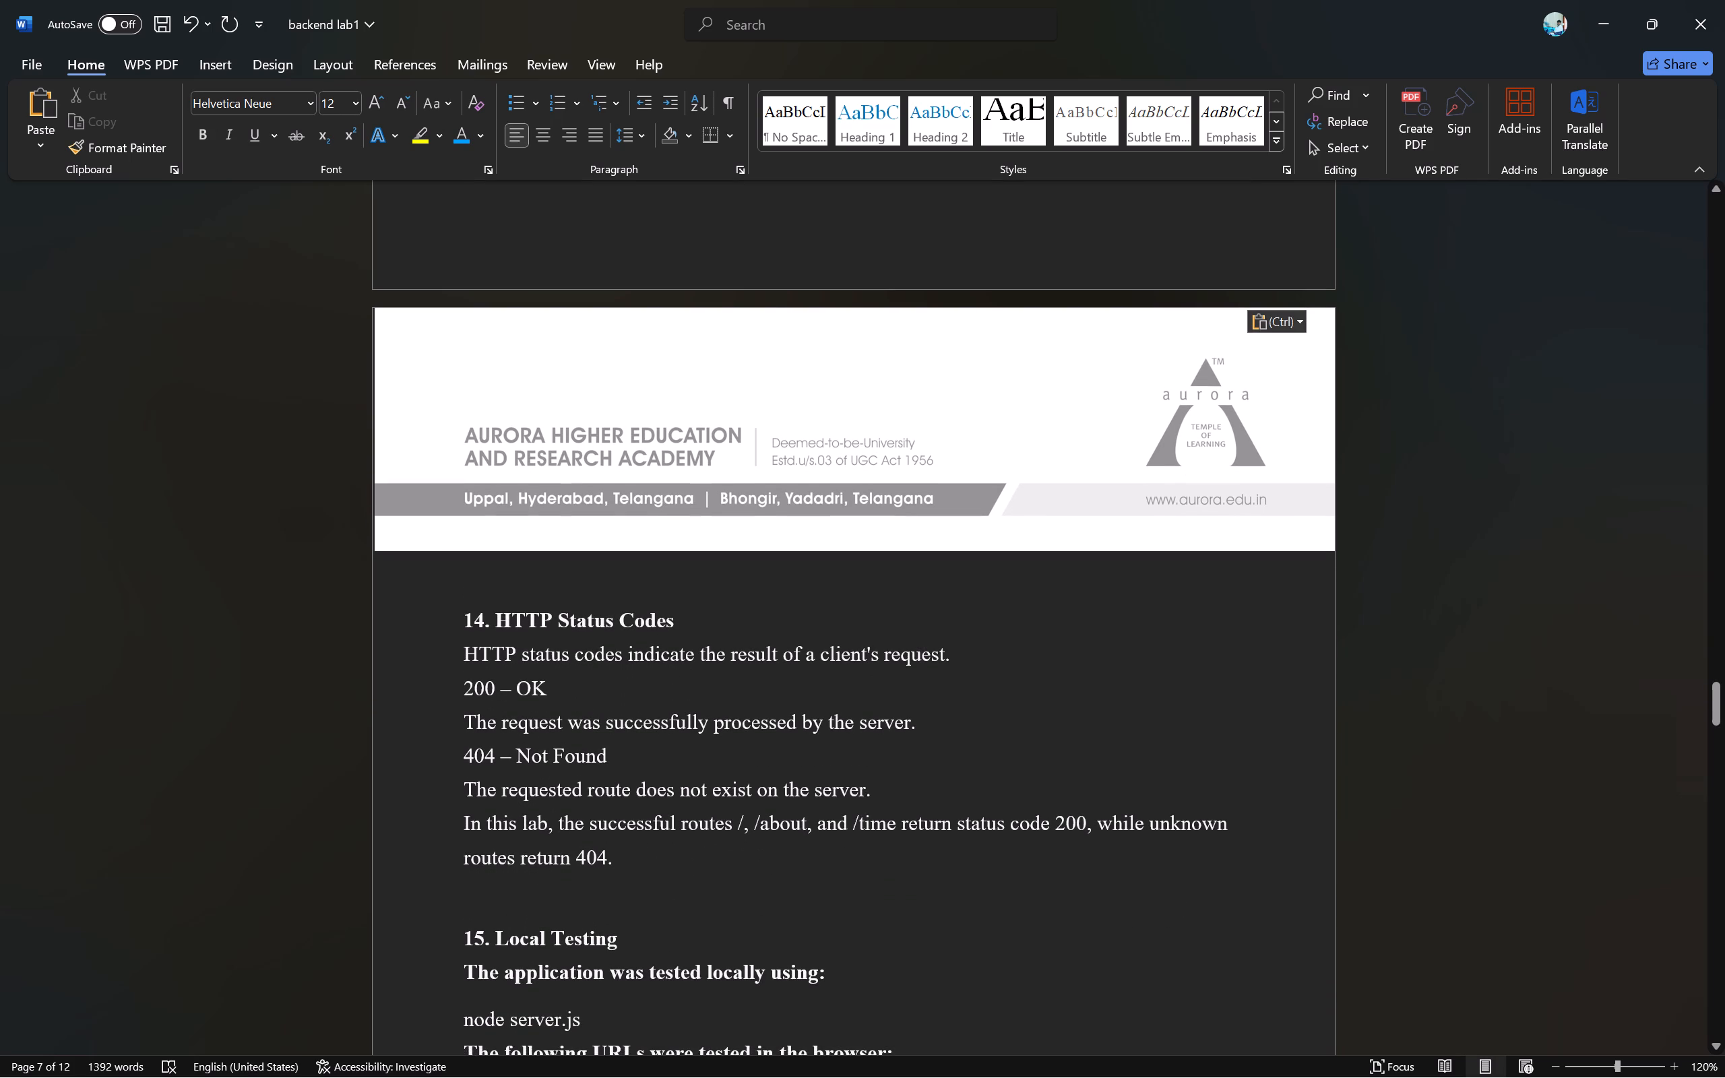
scroll(598, 782, down, 1)
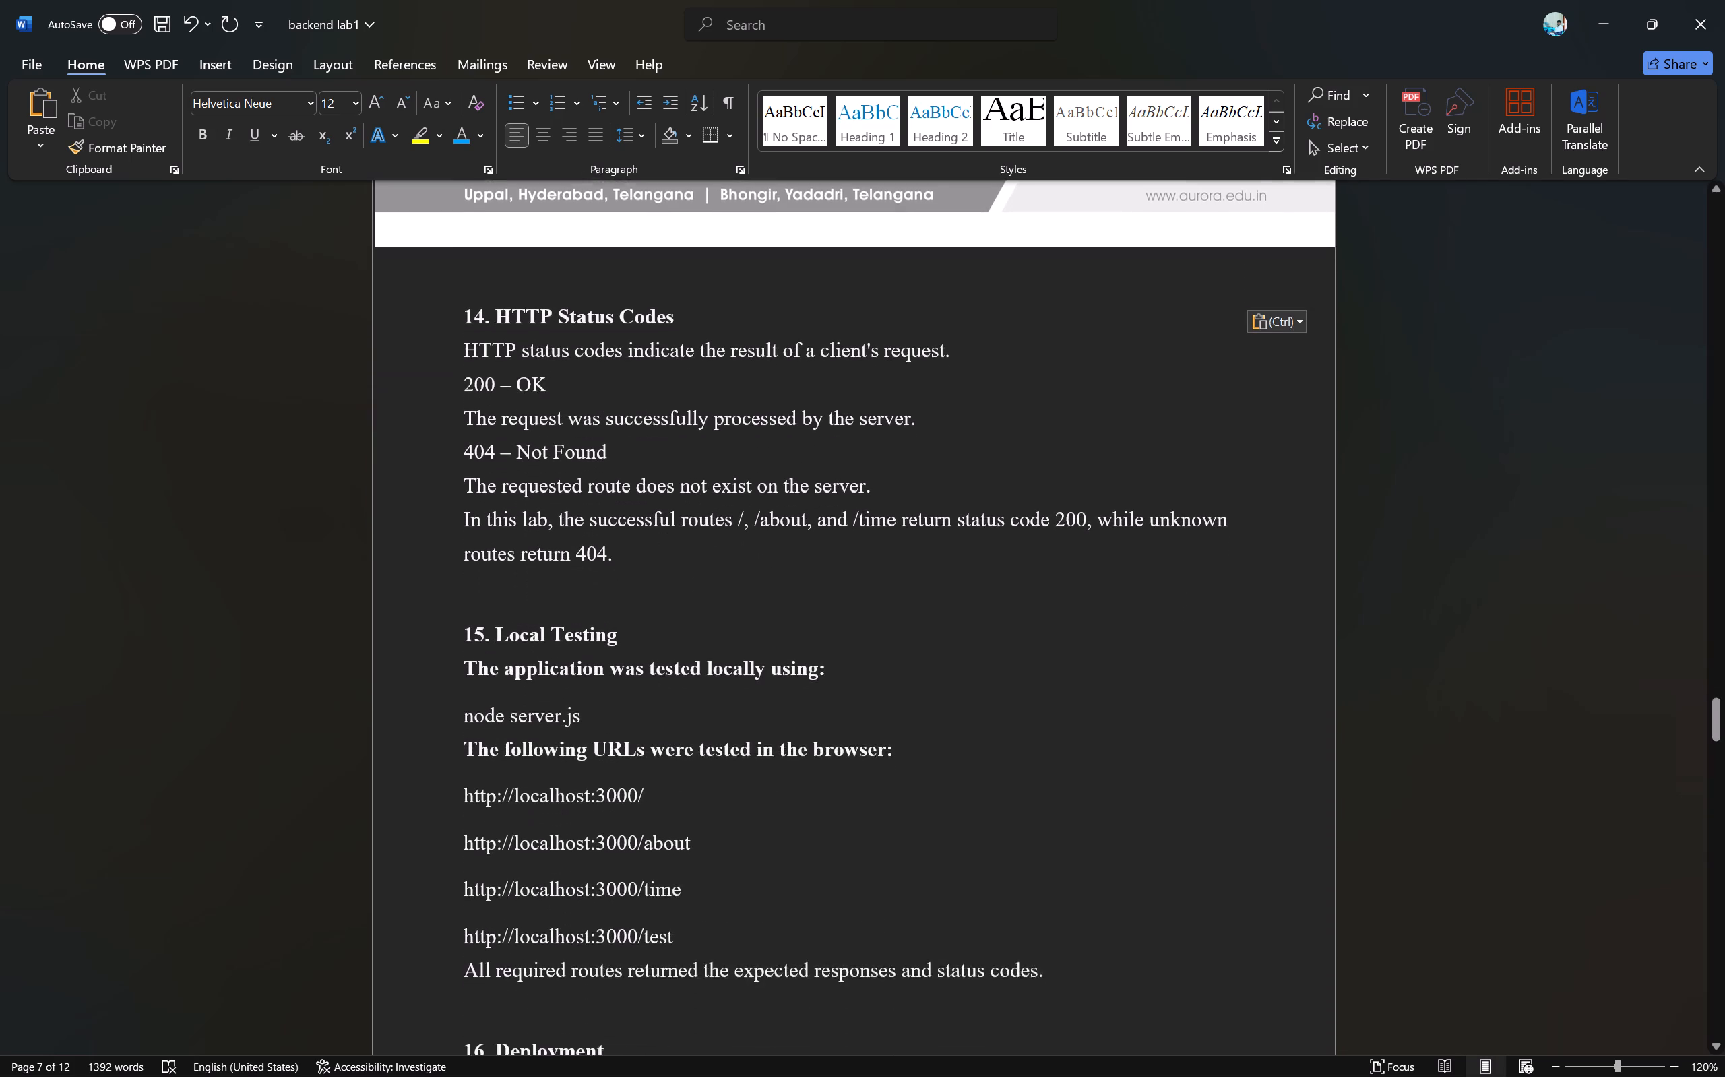
scroll(598, 782, down, 2)
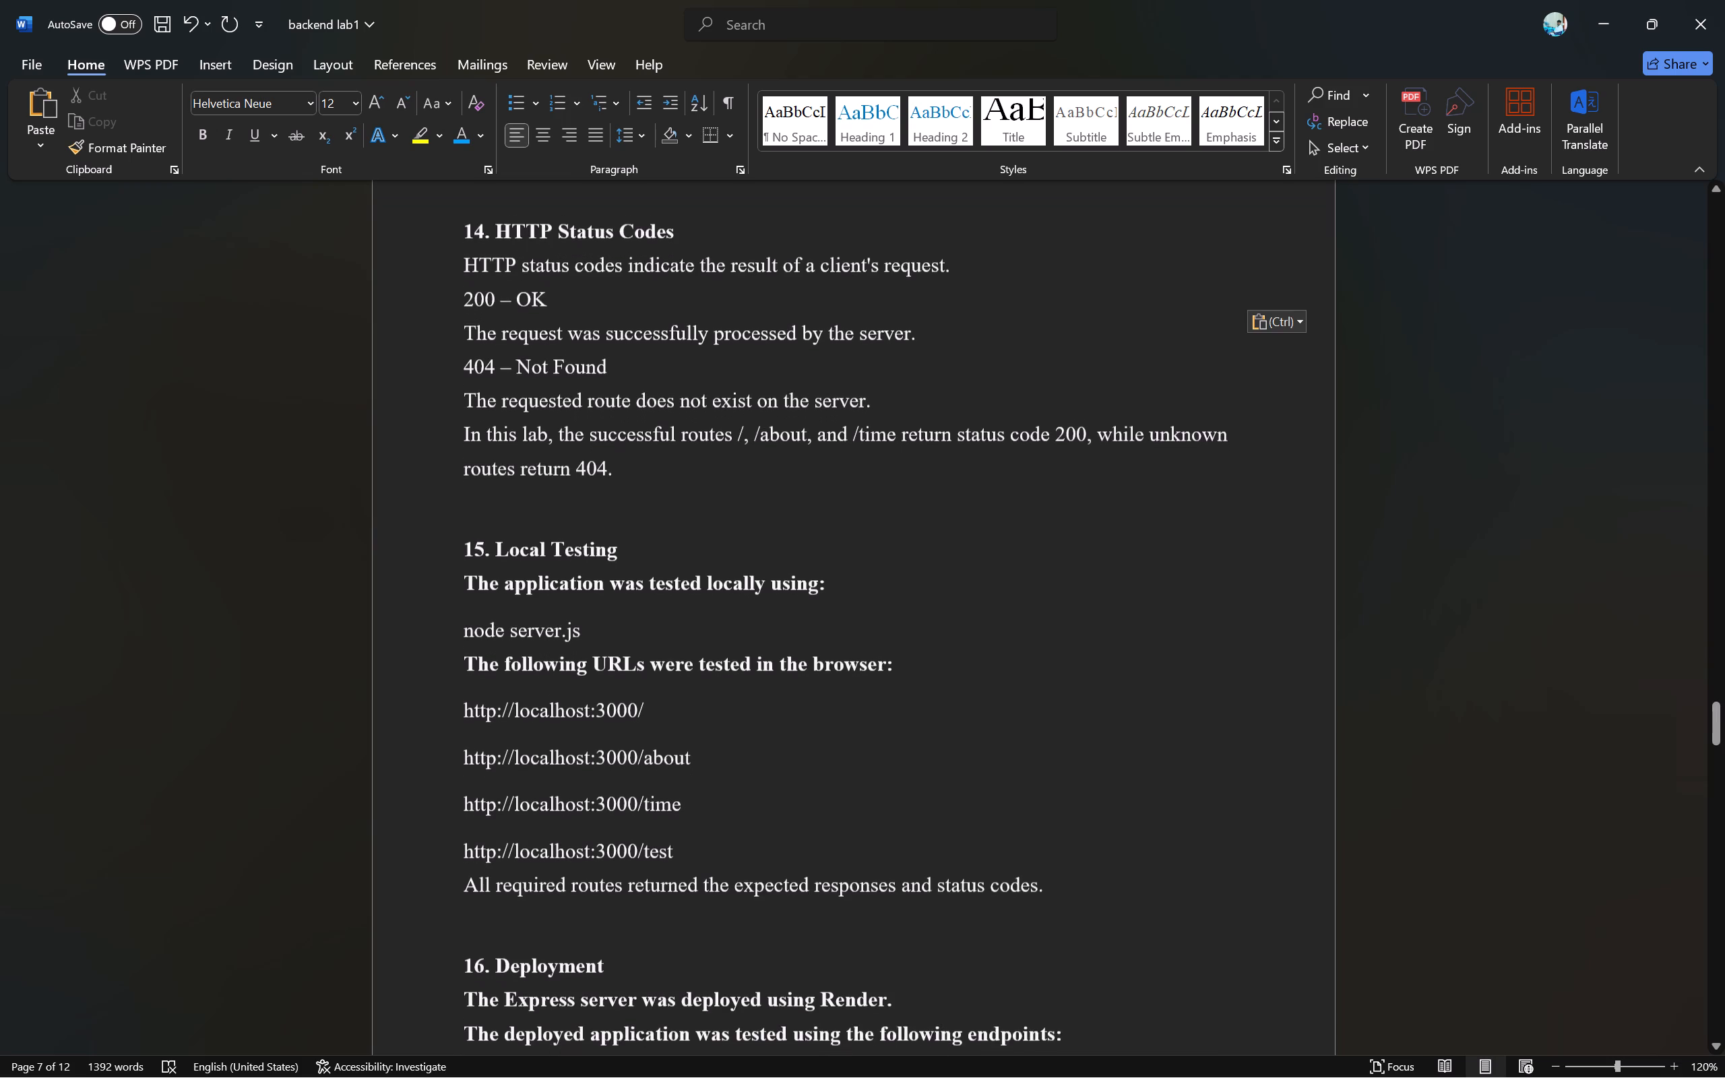
scroll(598, 782, down, 2)
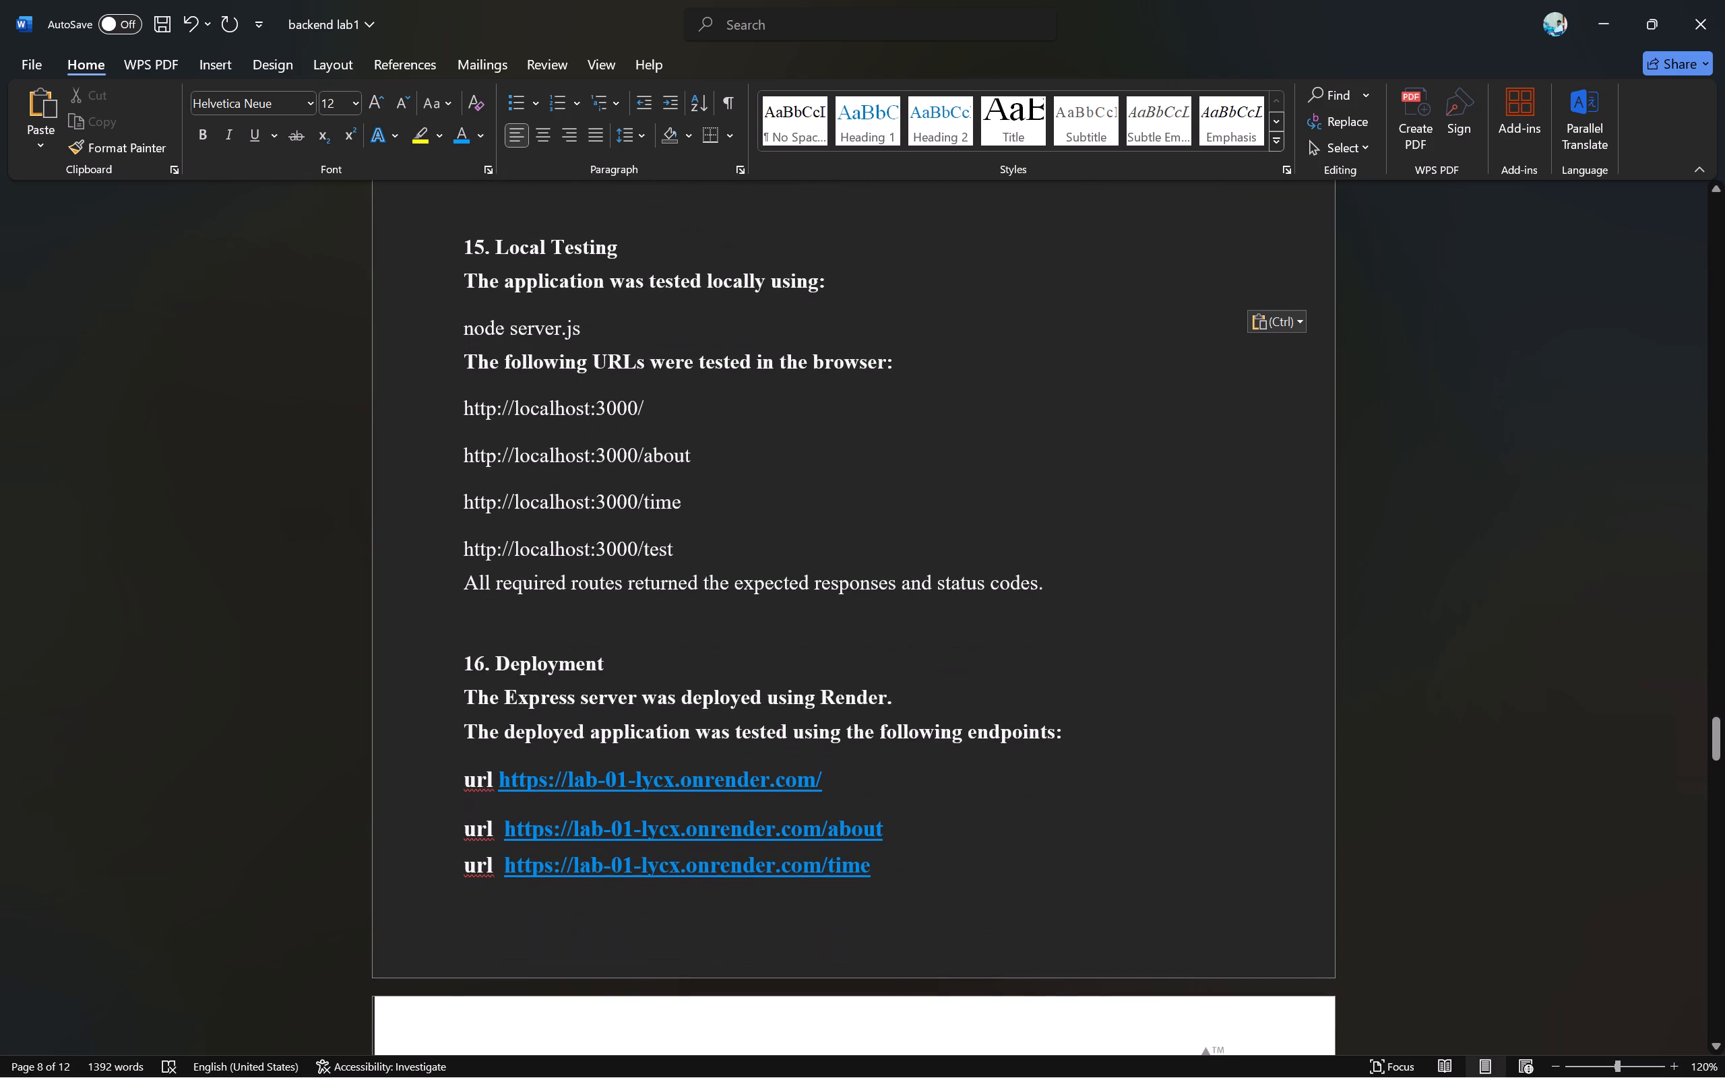
scroll(598, 782, down, 8)
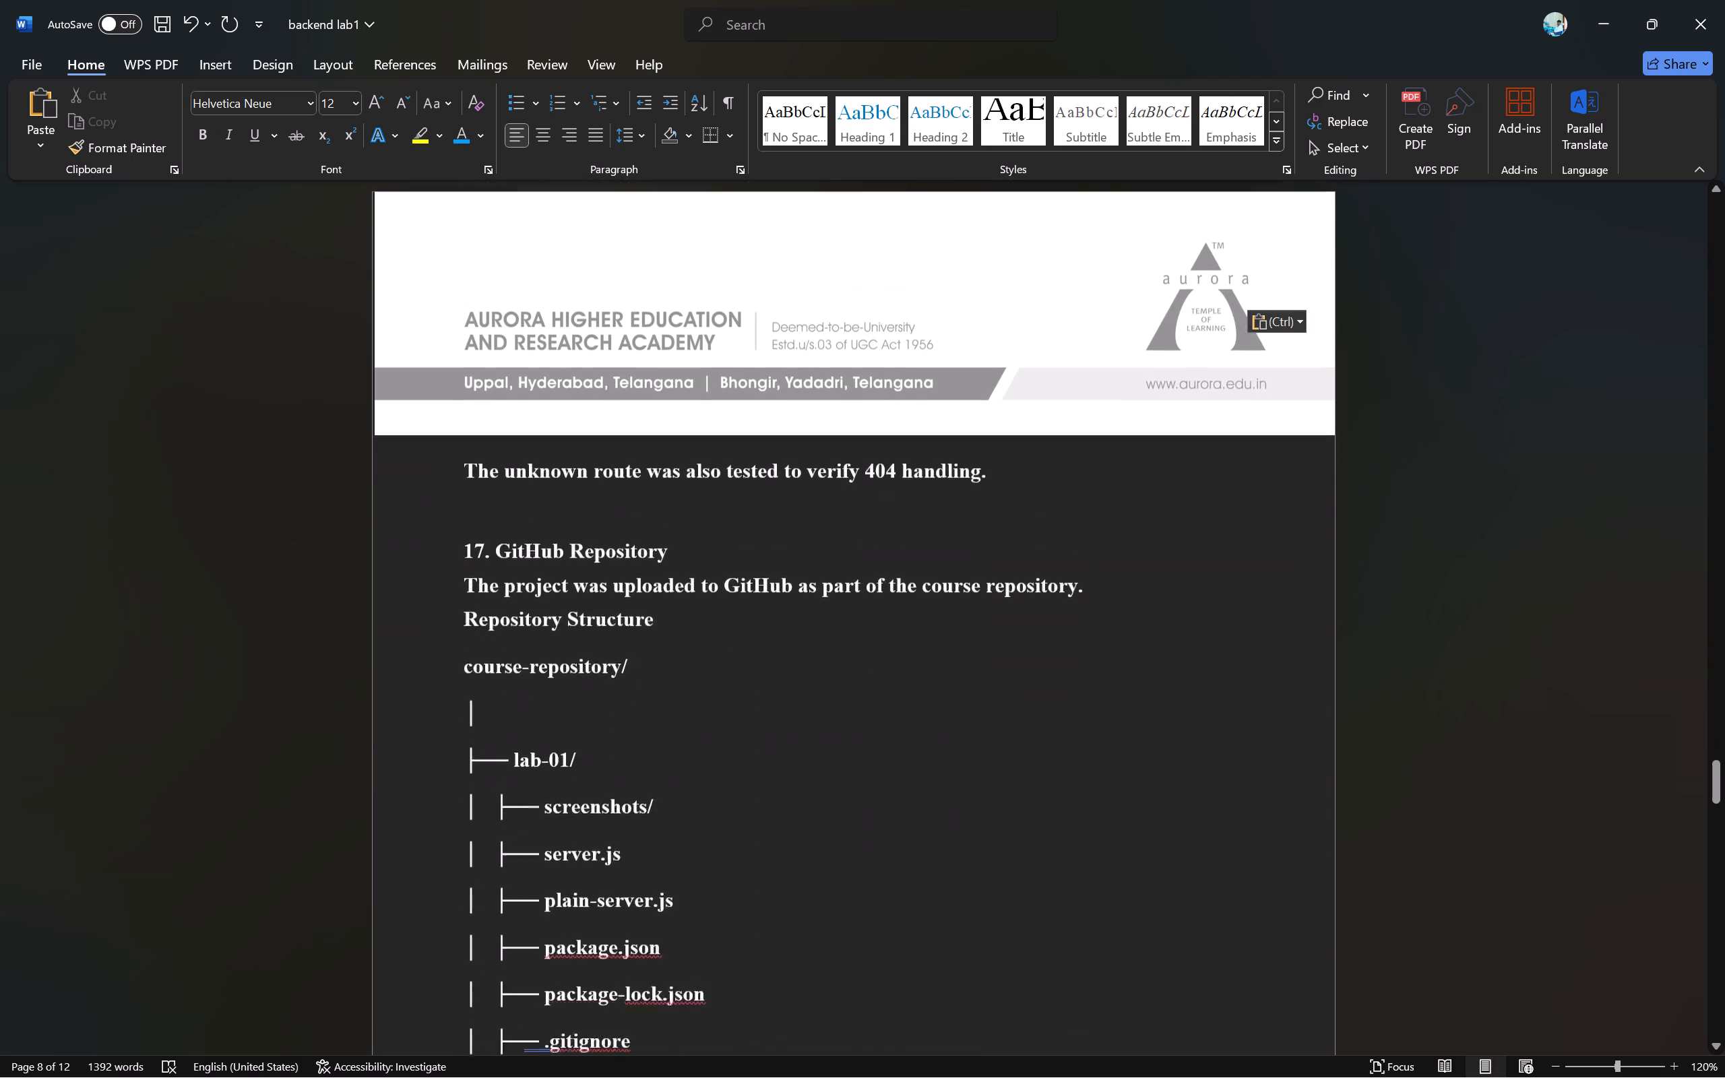
scroll(598, 782, down, 9)
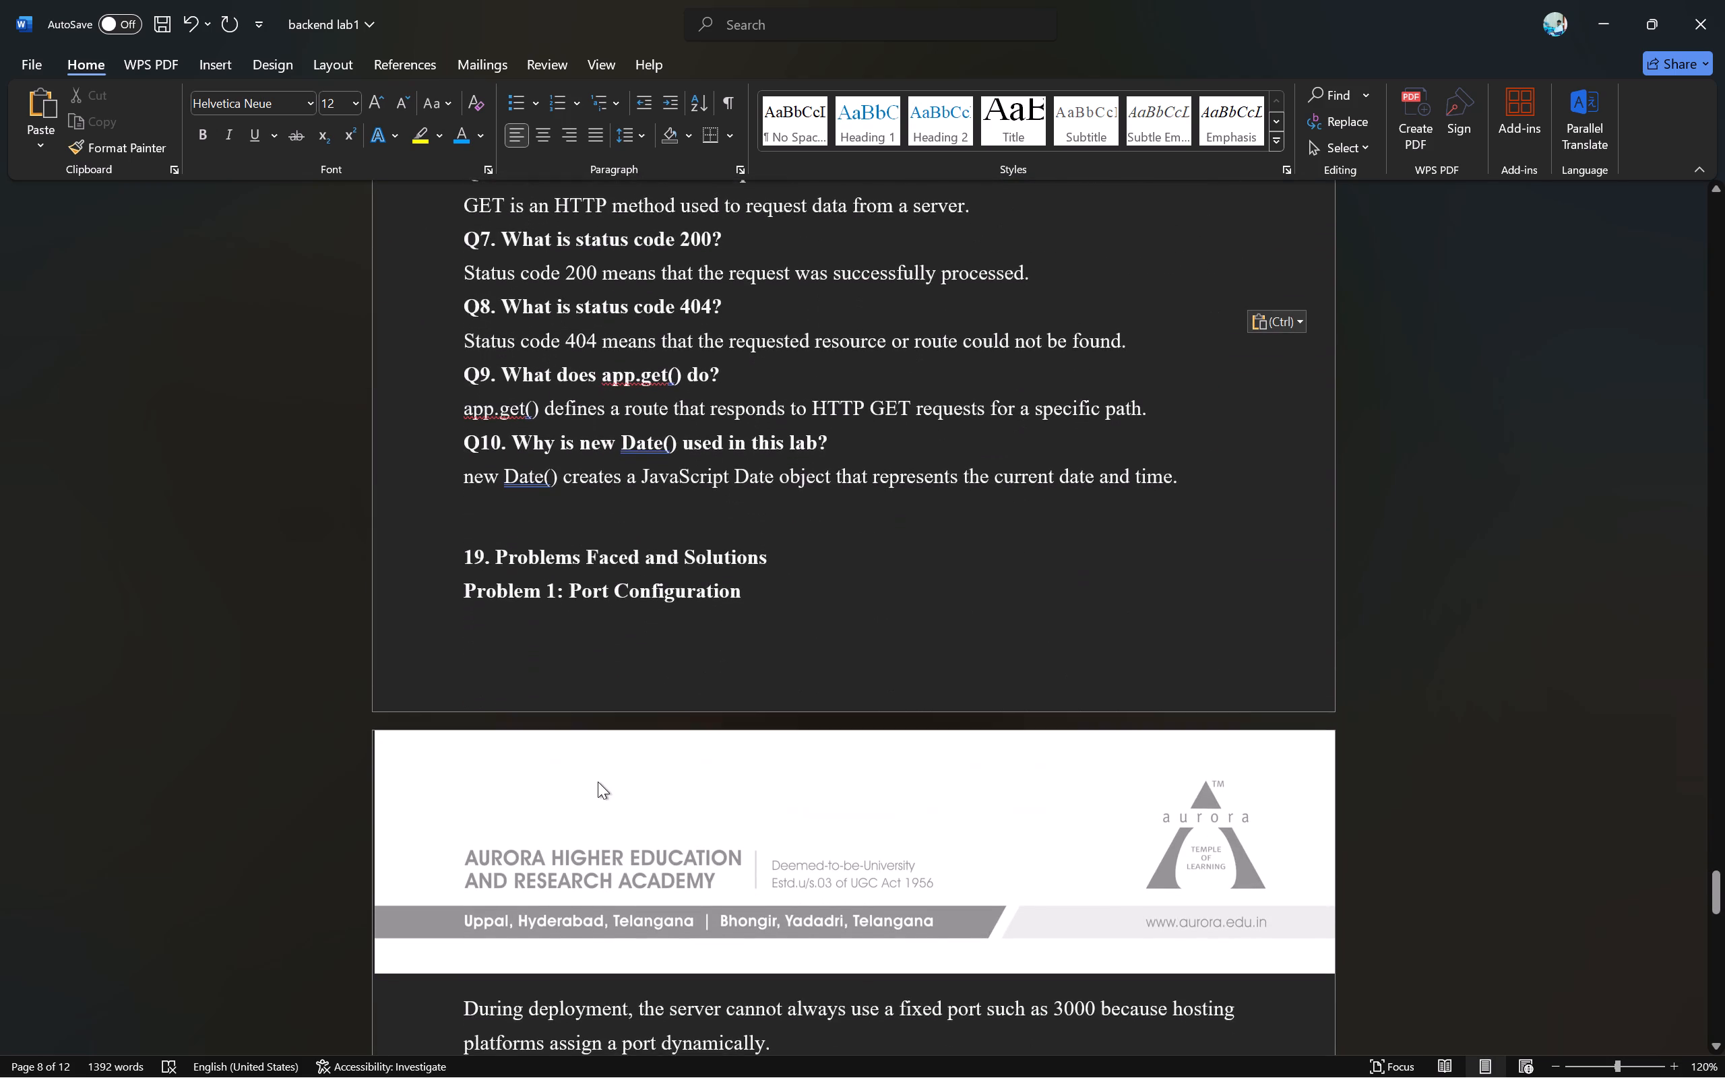
scroll(598, 782, up, 1)
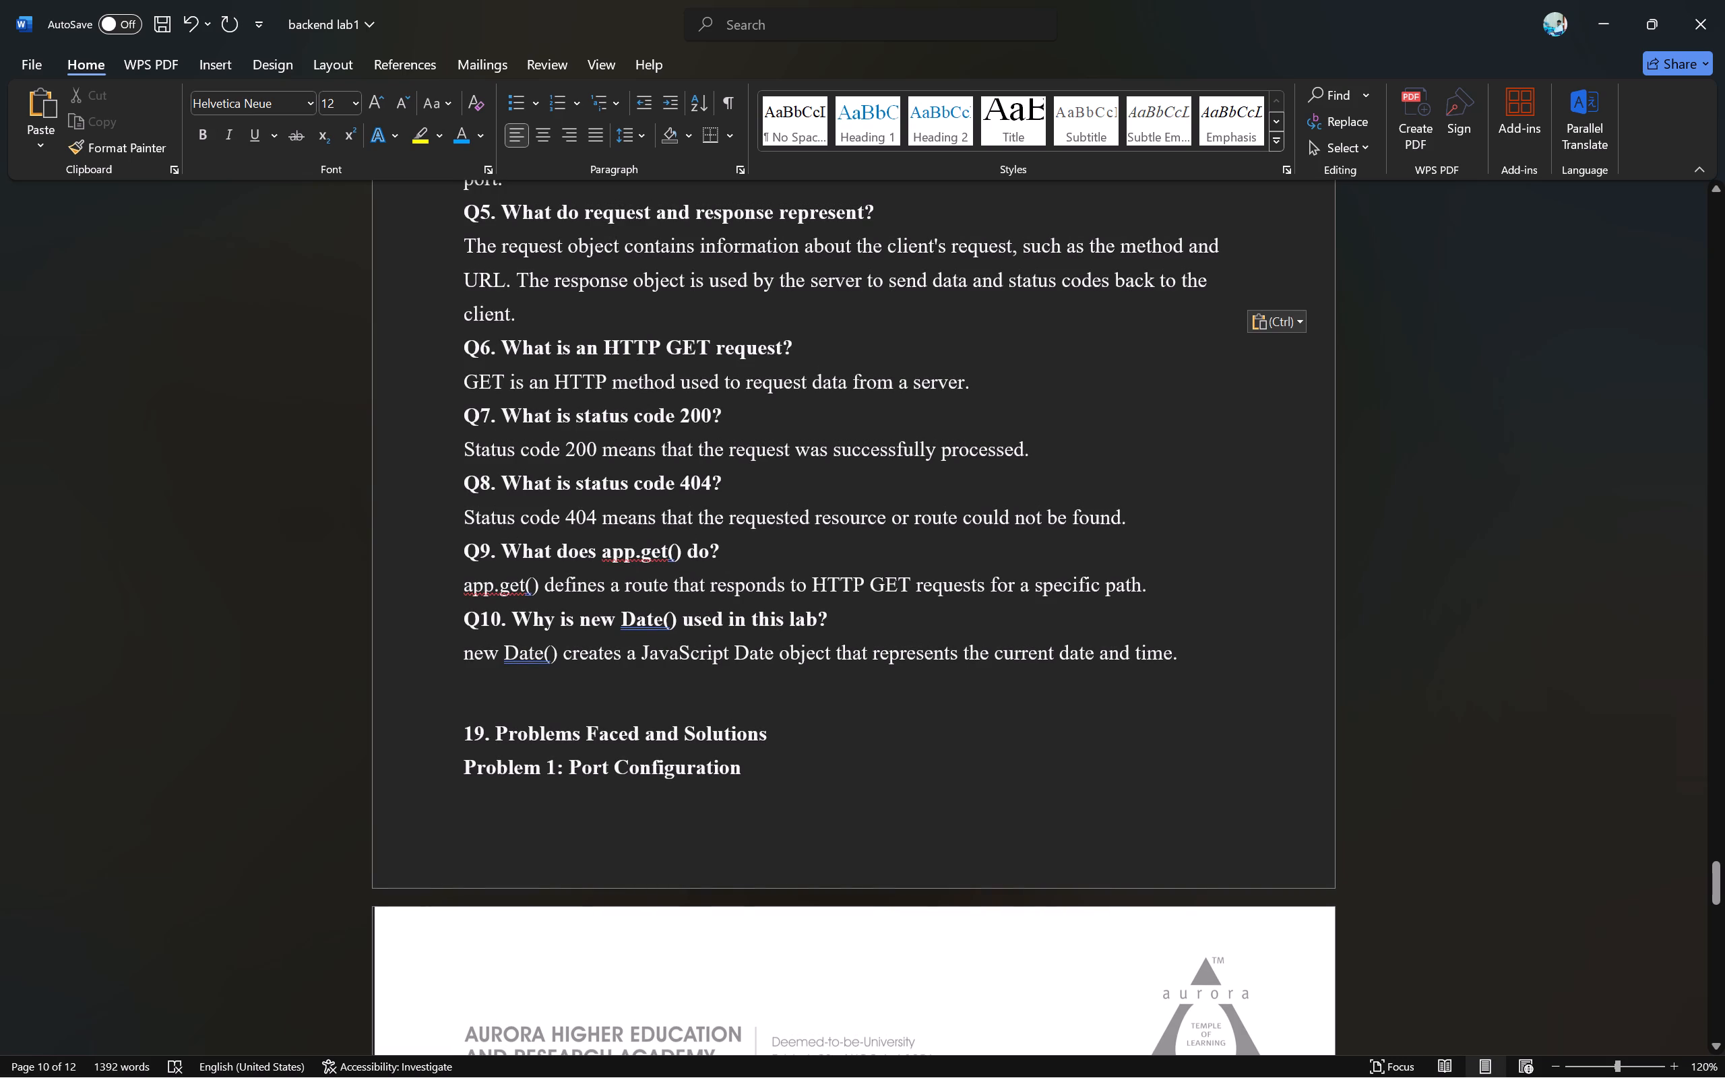
scroll(598, 782, up, 2)
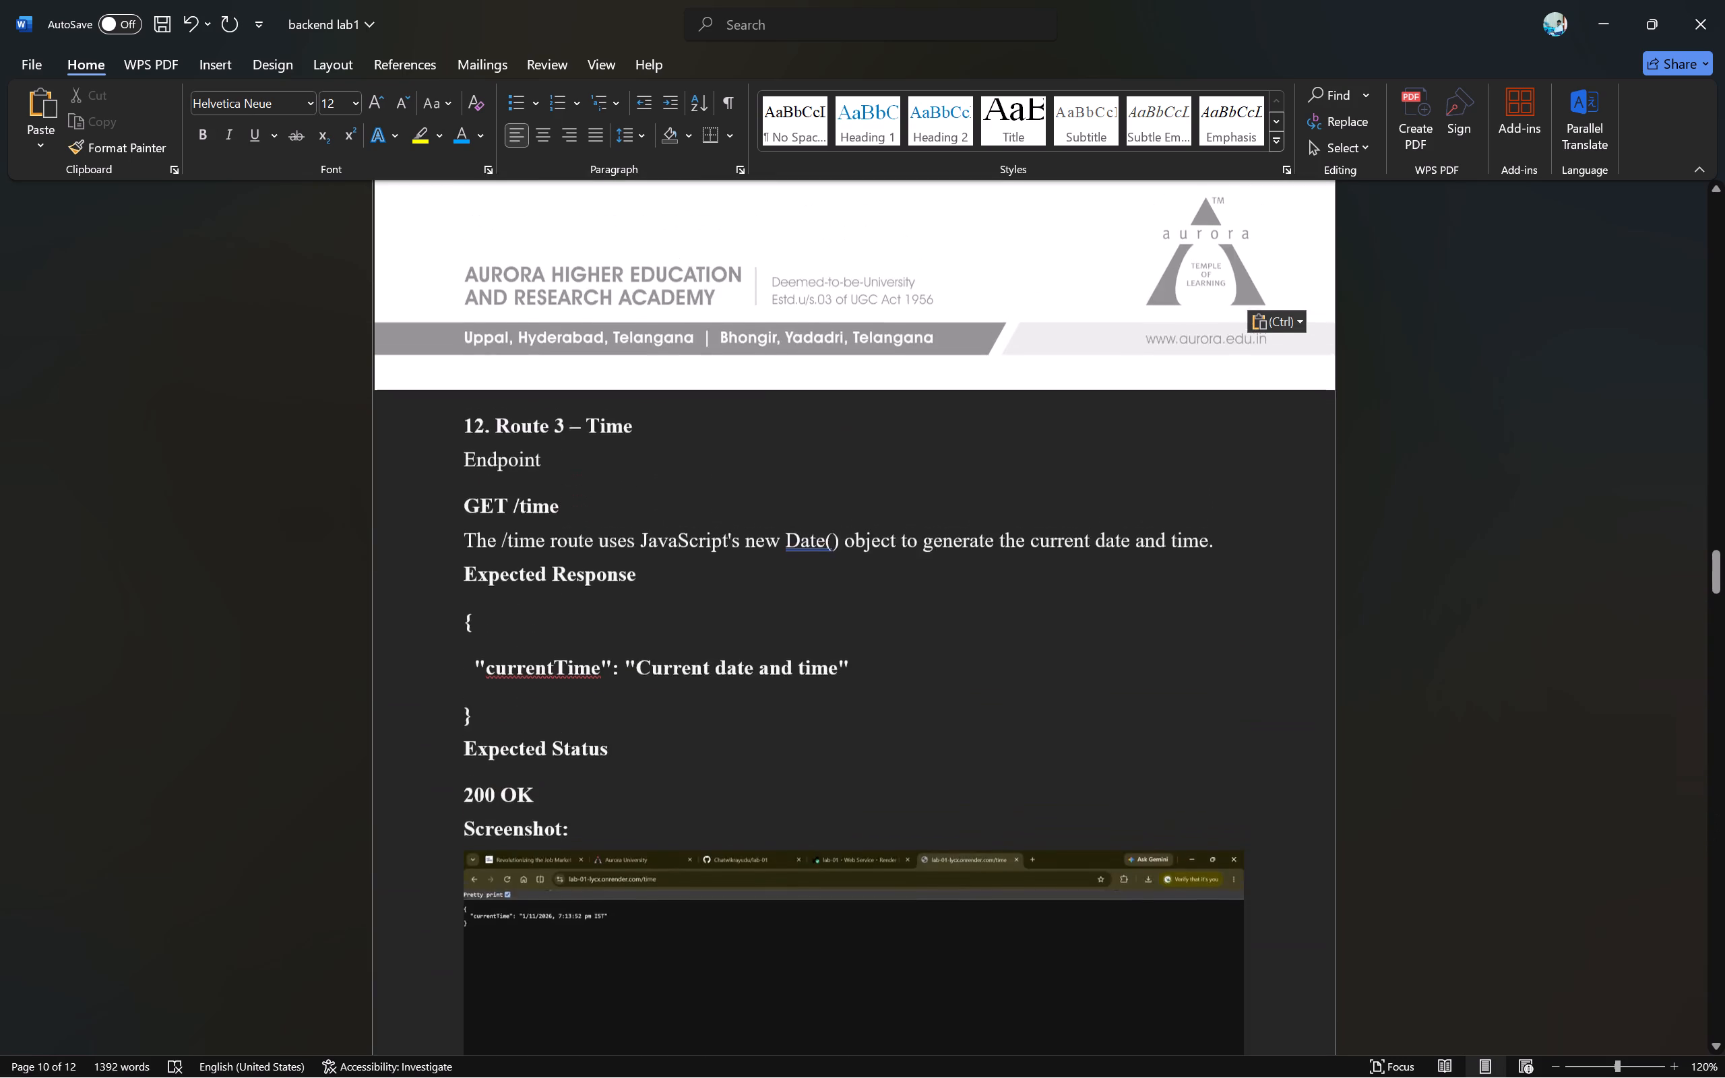
scroll(598, 782, up, 1)
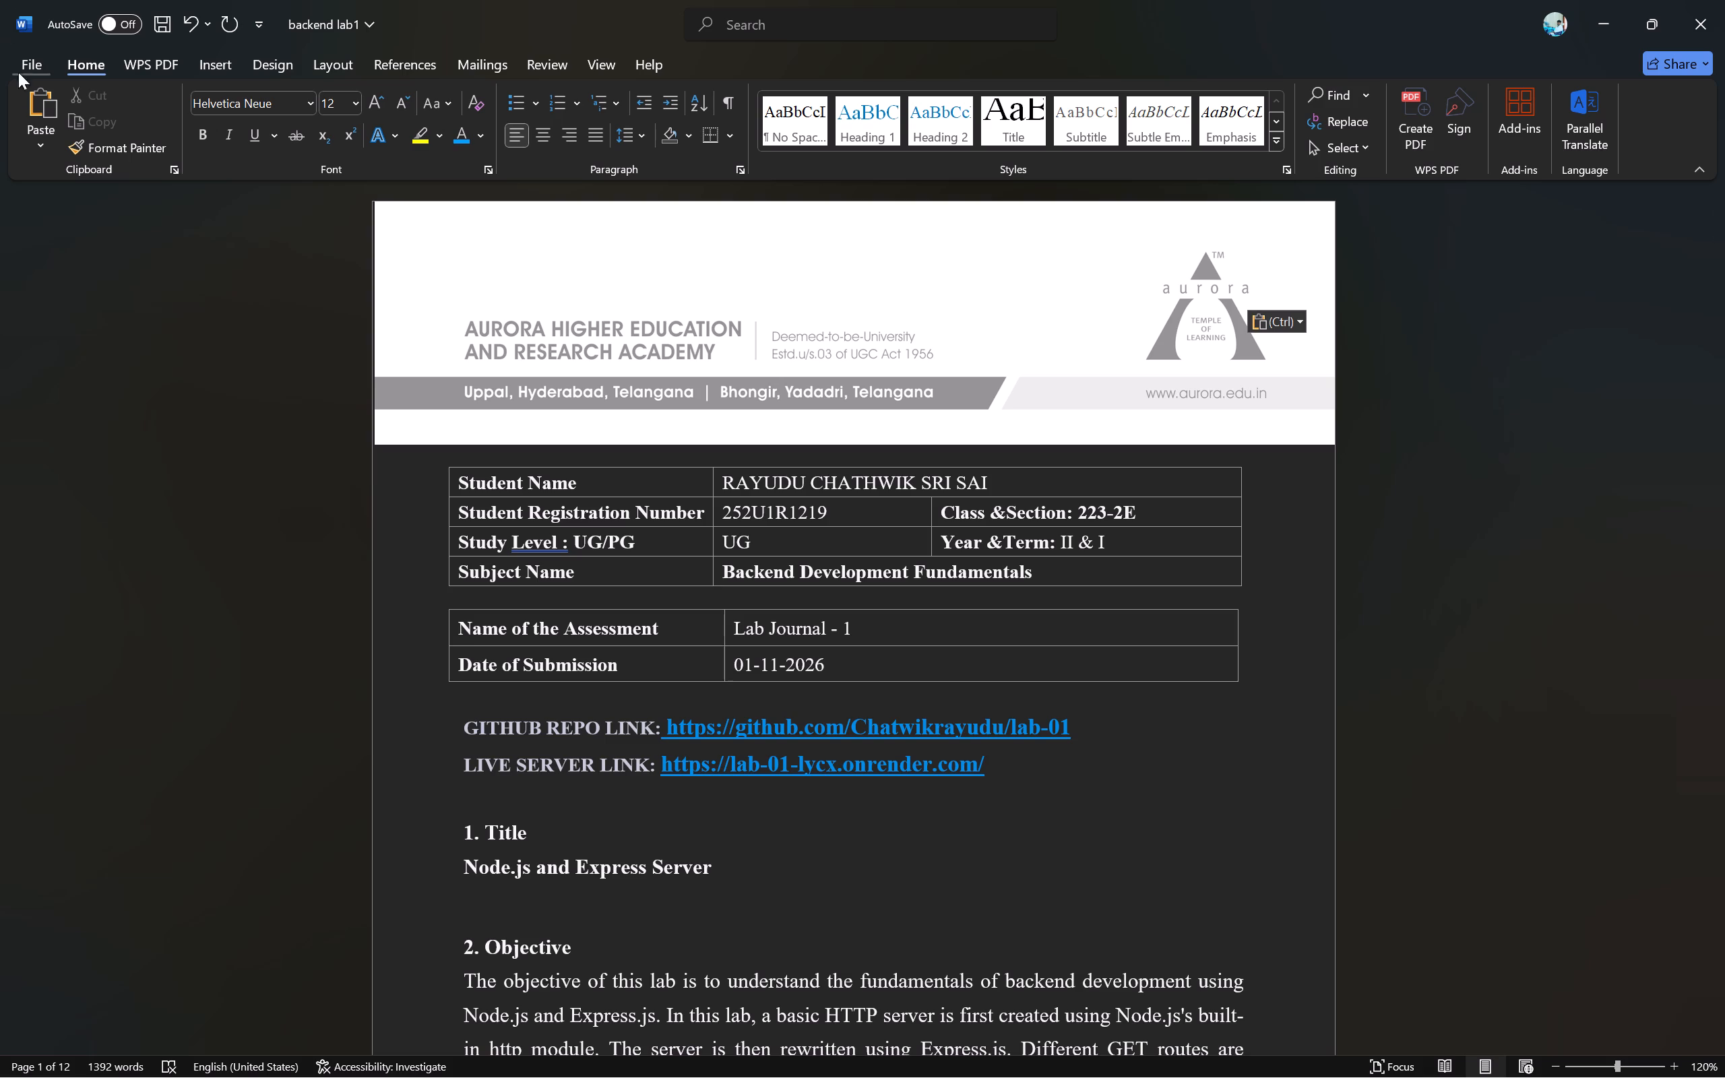
For the empty screenshot spot in the 10. Route 1 – Home section, switch to Chrome and open the root page lab-01-lycx.onrender.com.
scroll(117, 292, down, 11)
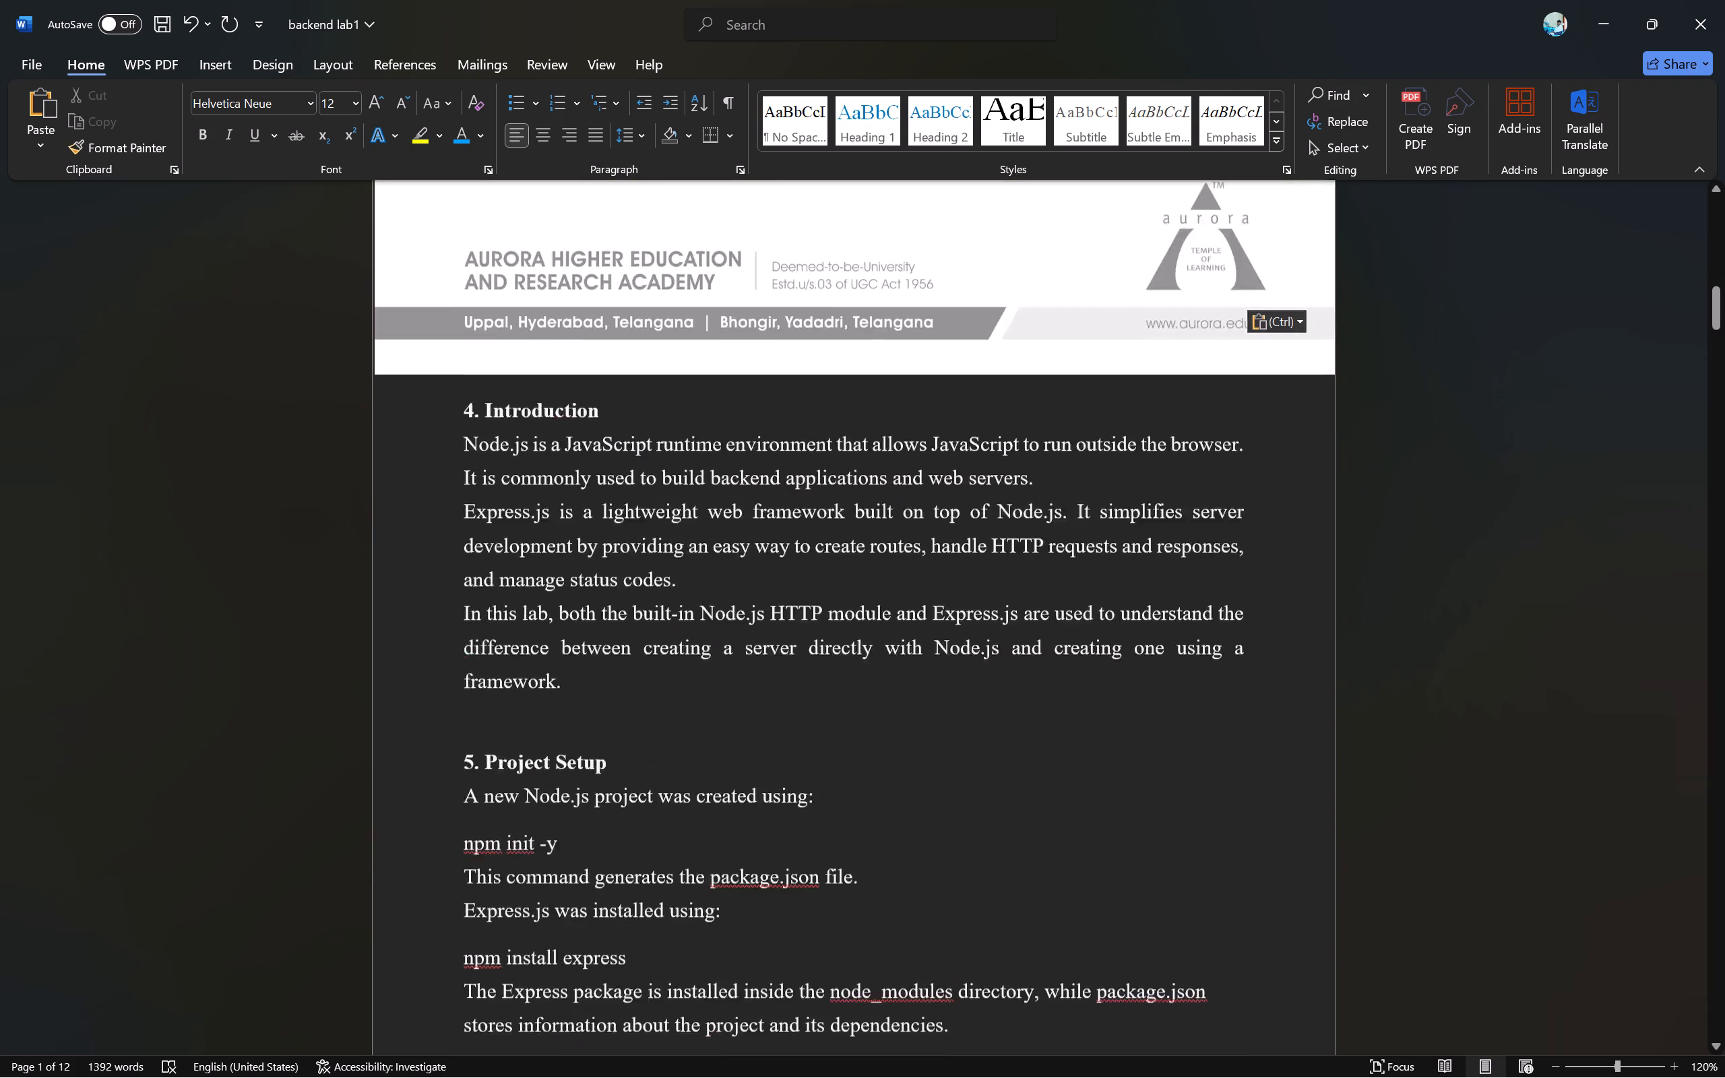
scroll(117, 292, down, 5)
scroll(117, 292, left, 1)
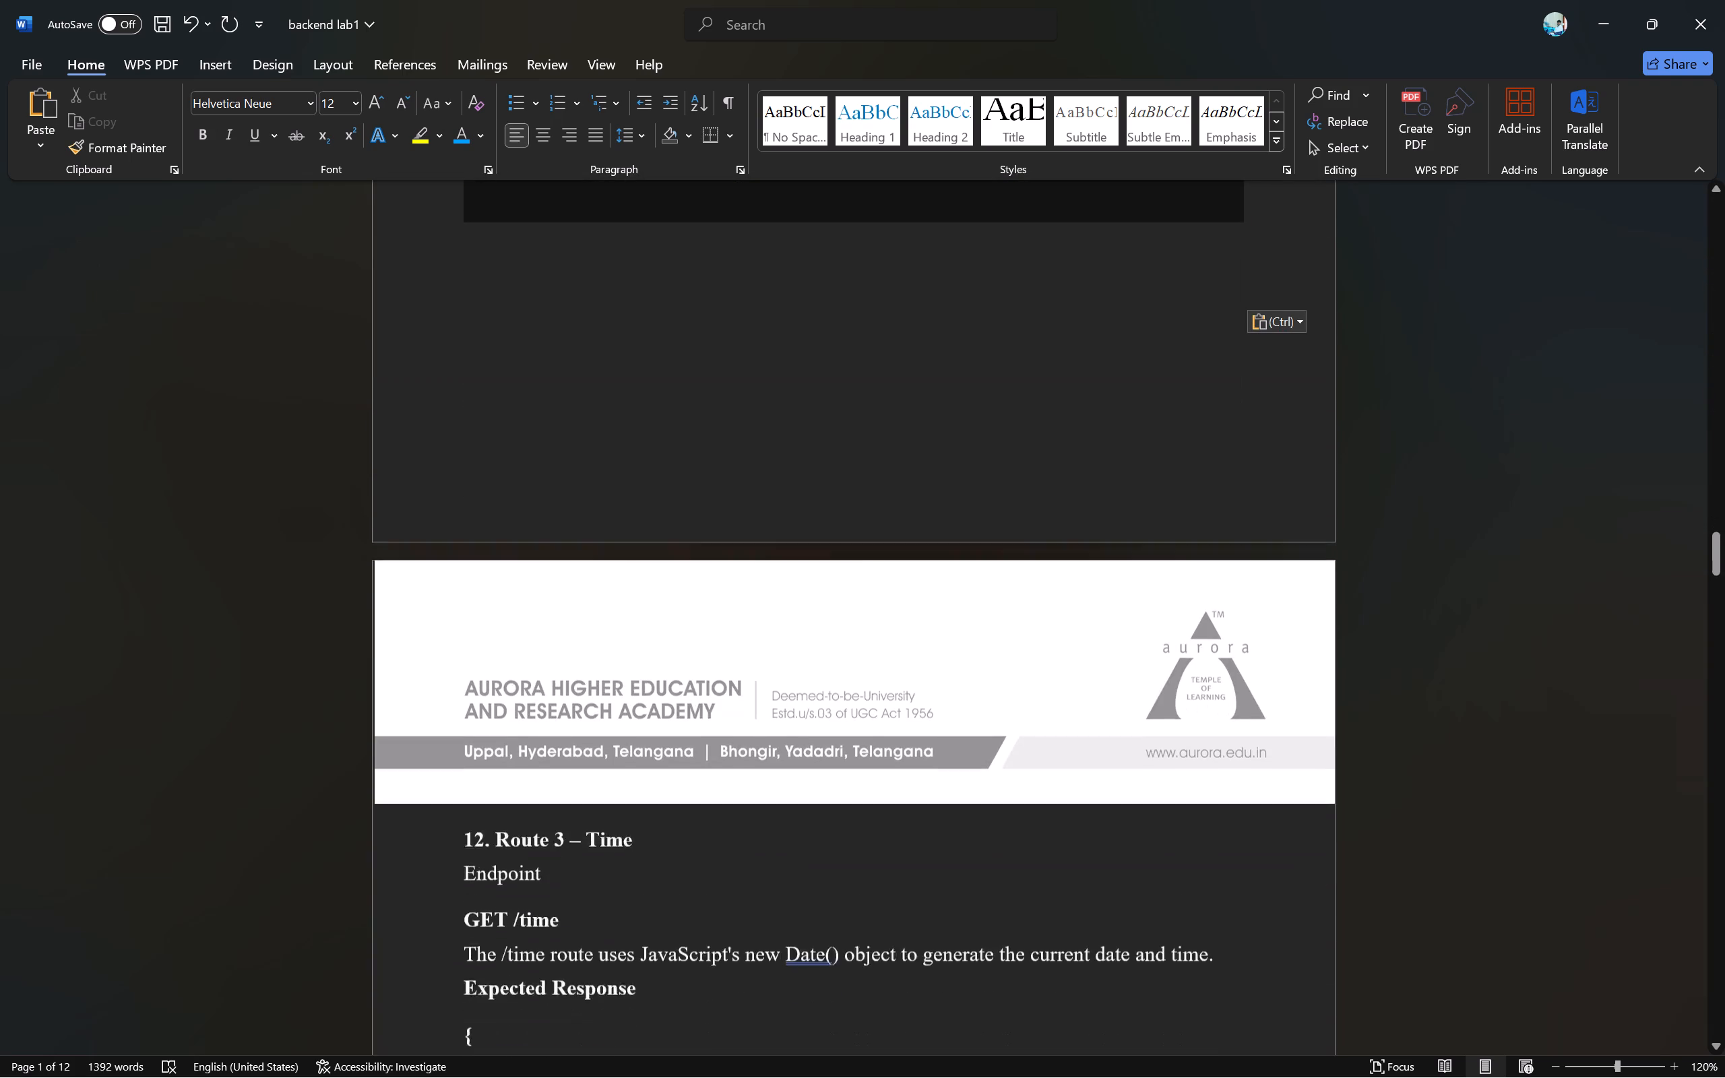
scroll(117, 292, left, 1)
scroll(117, 292, up, 6)
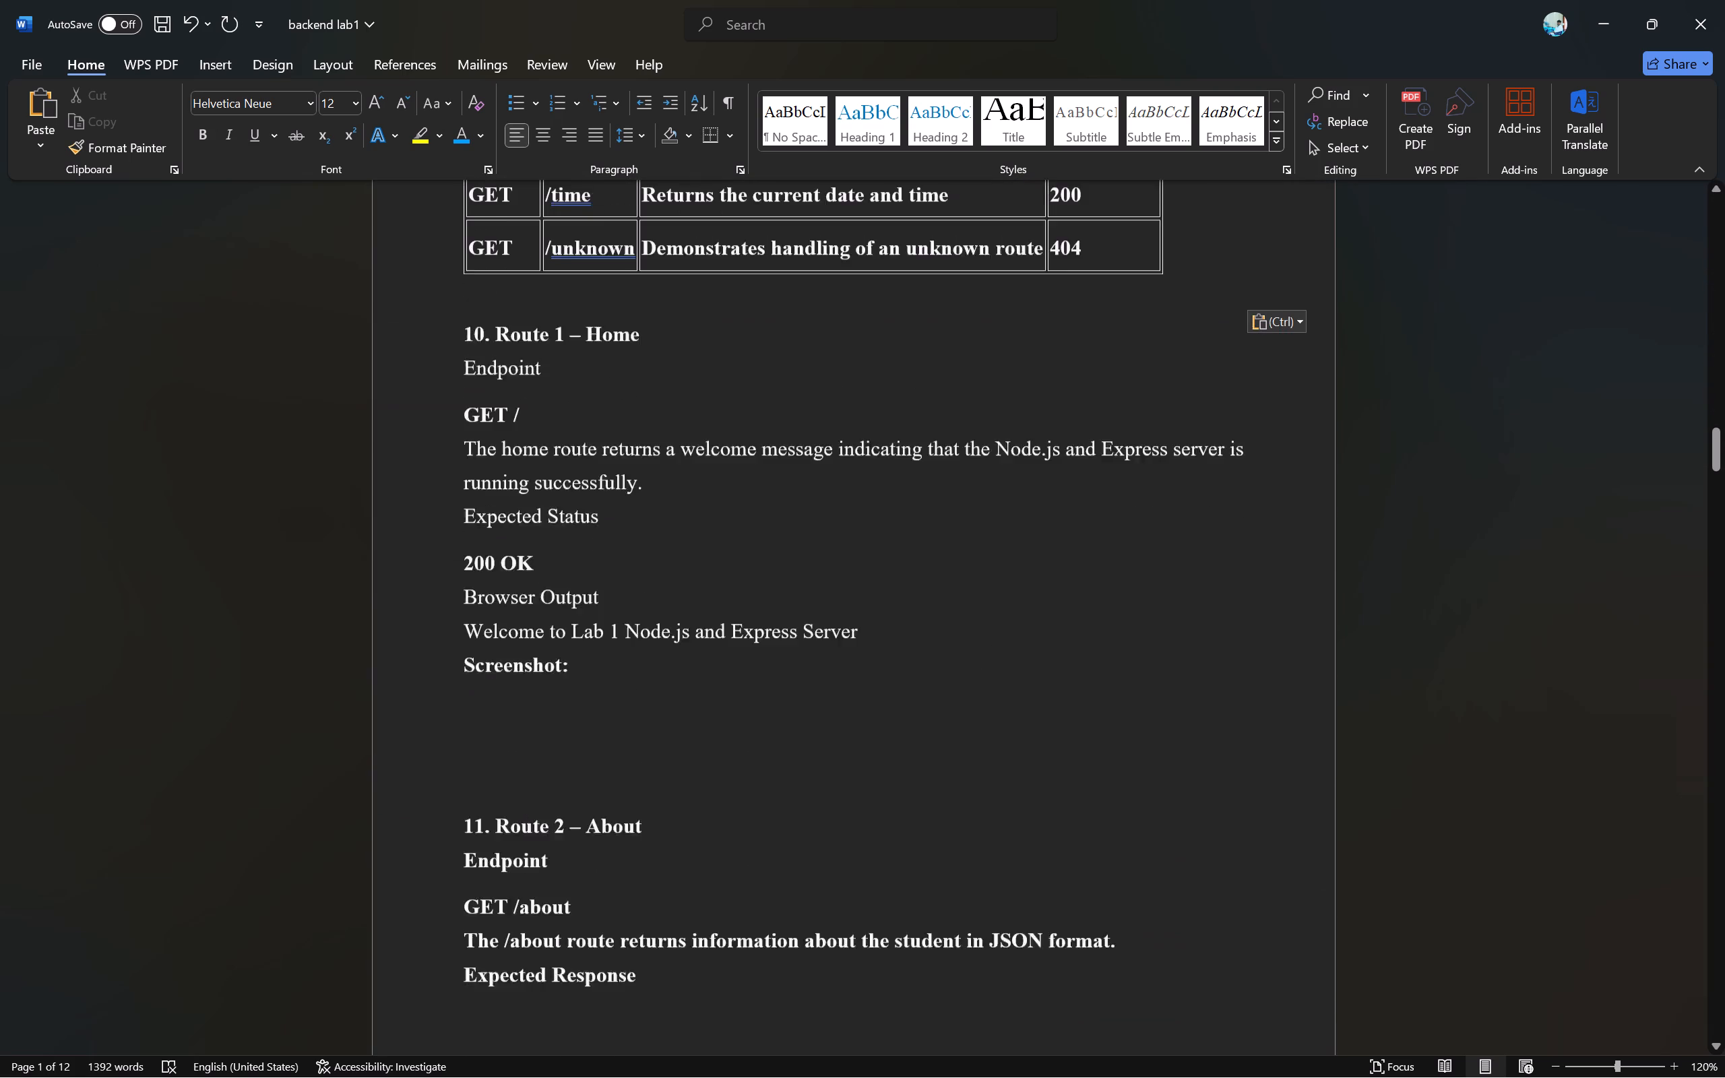
right_click(117, 292)
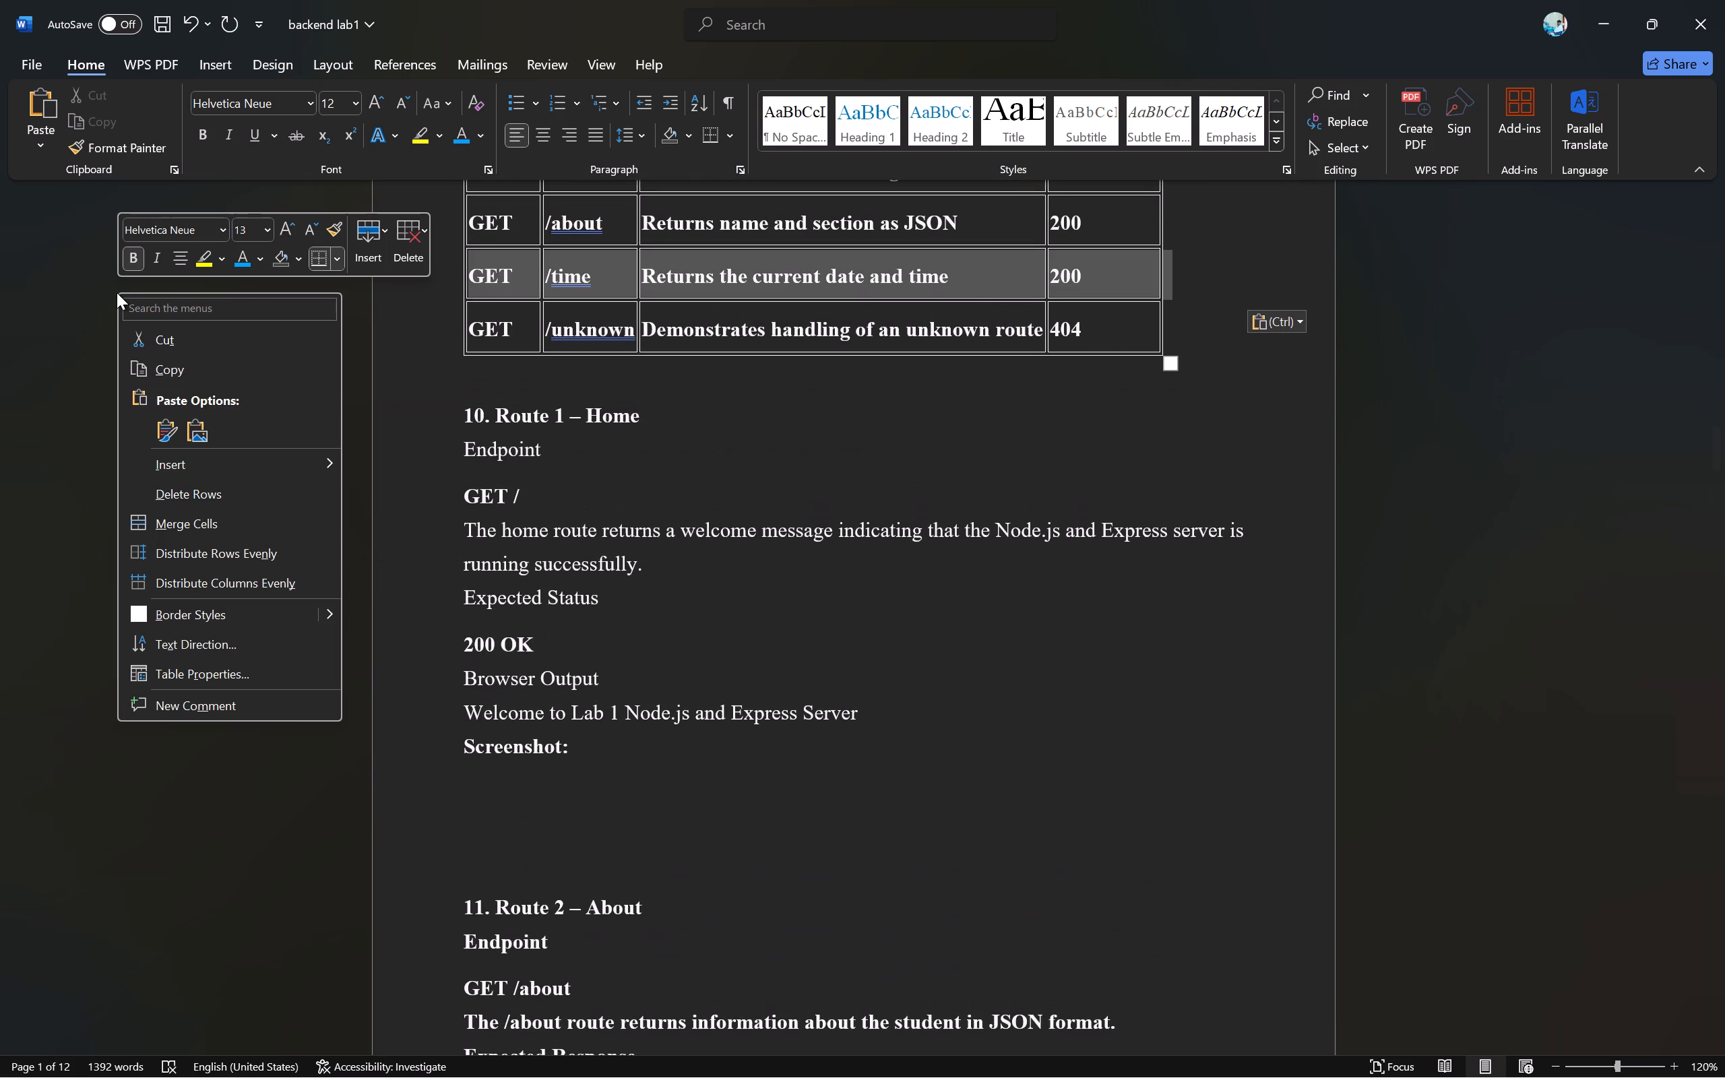
click(527, 782)
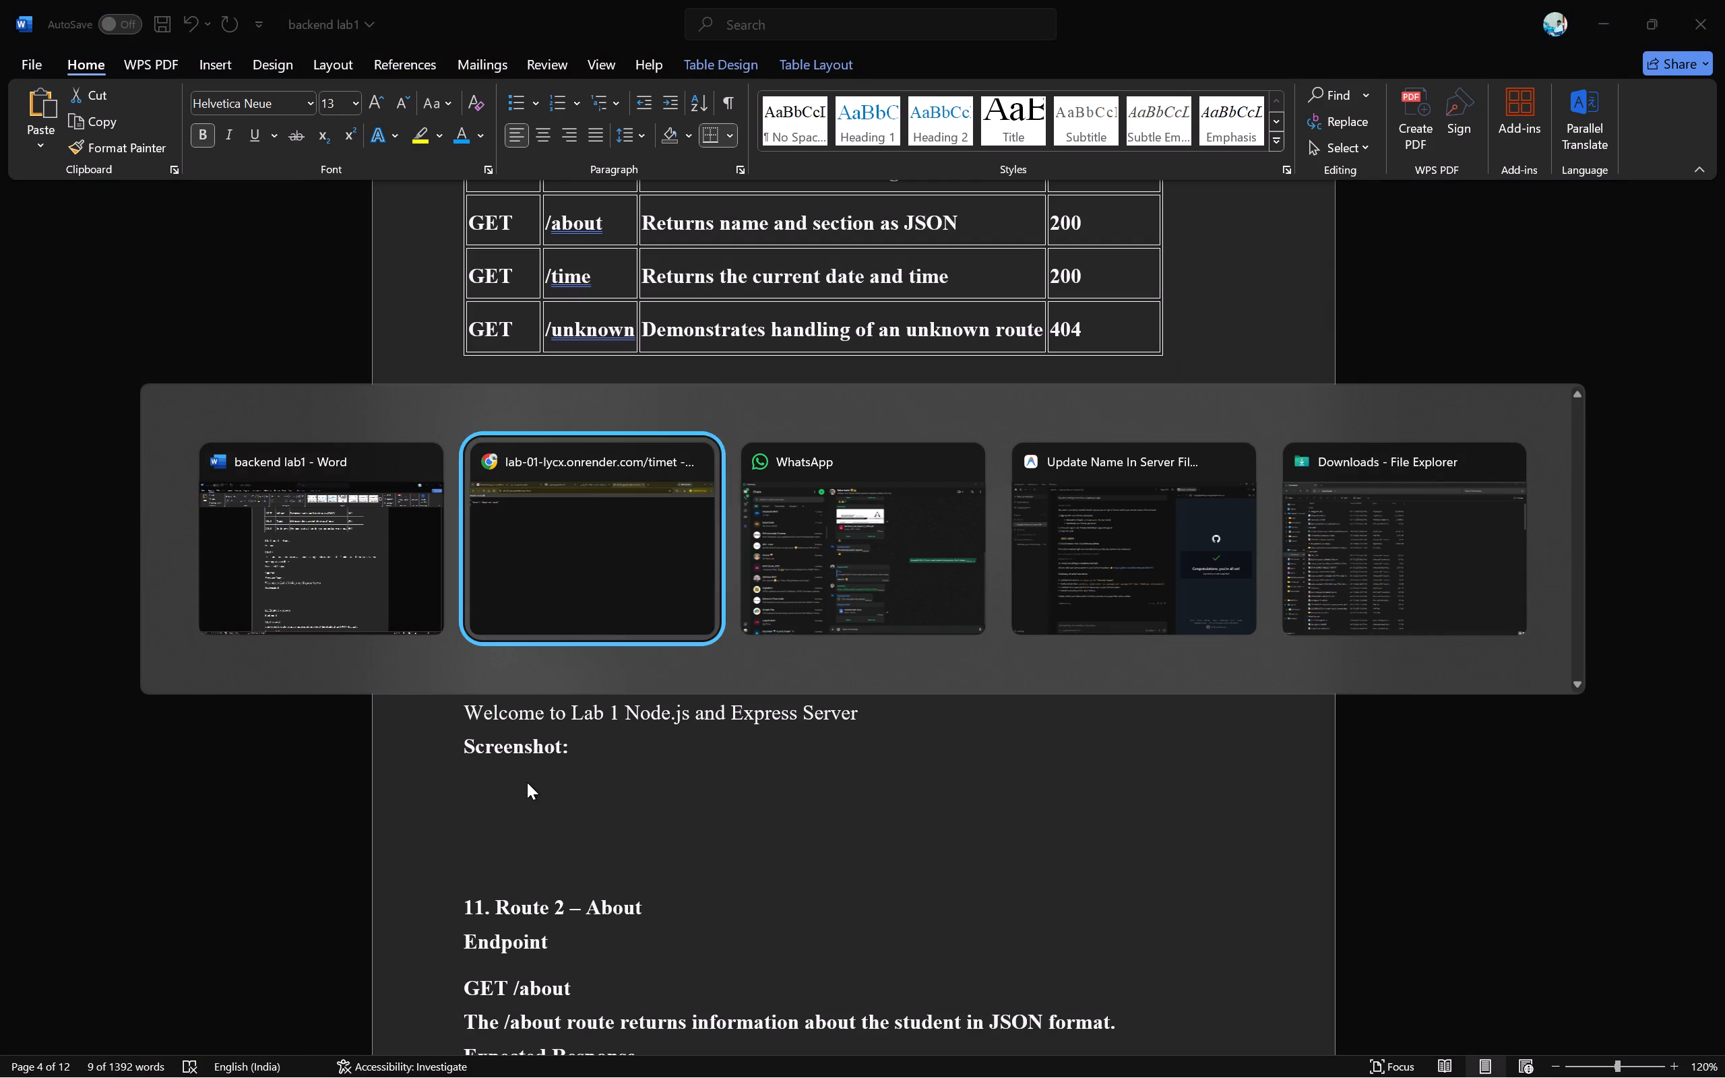
click(525, 53)
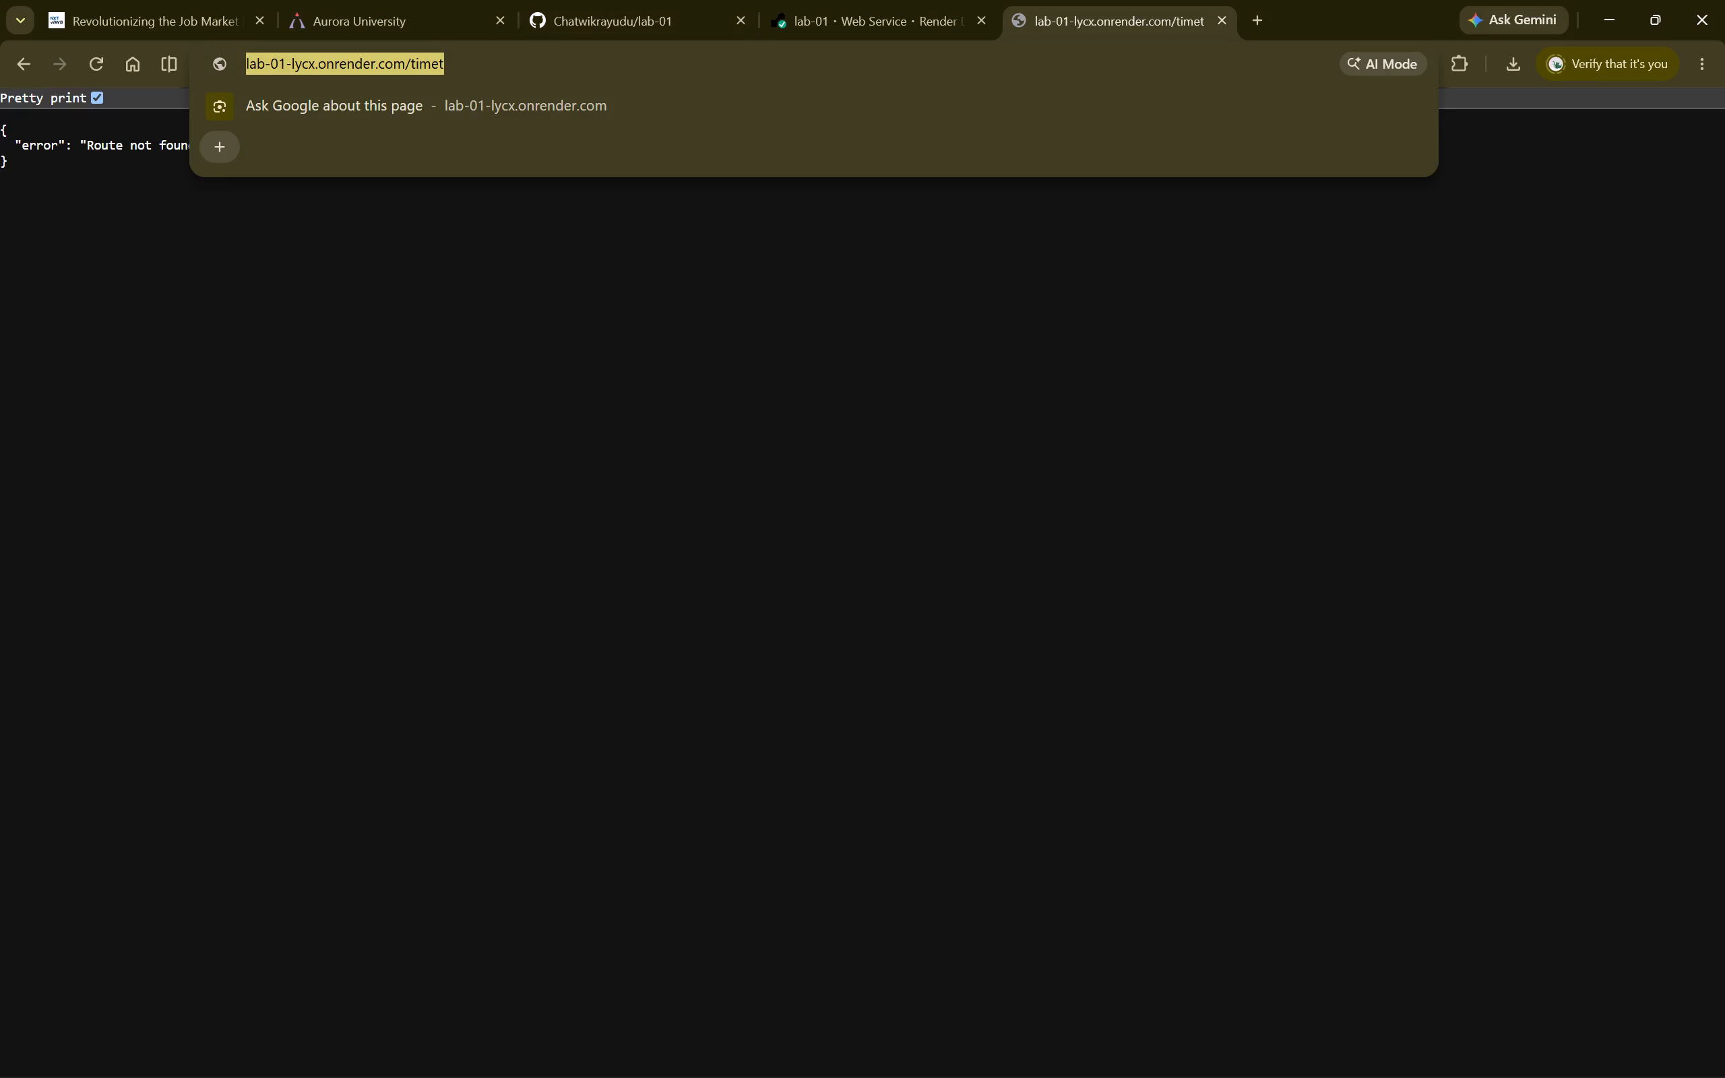
click(525, 53)
key(BackSpace)
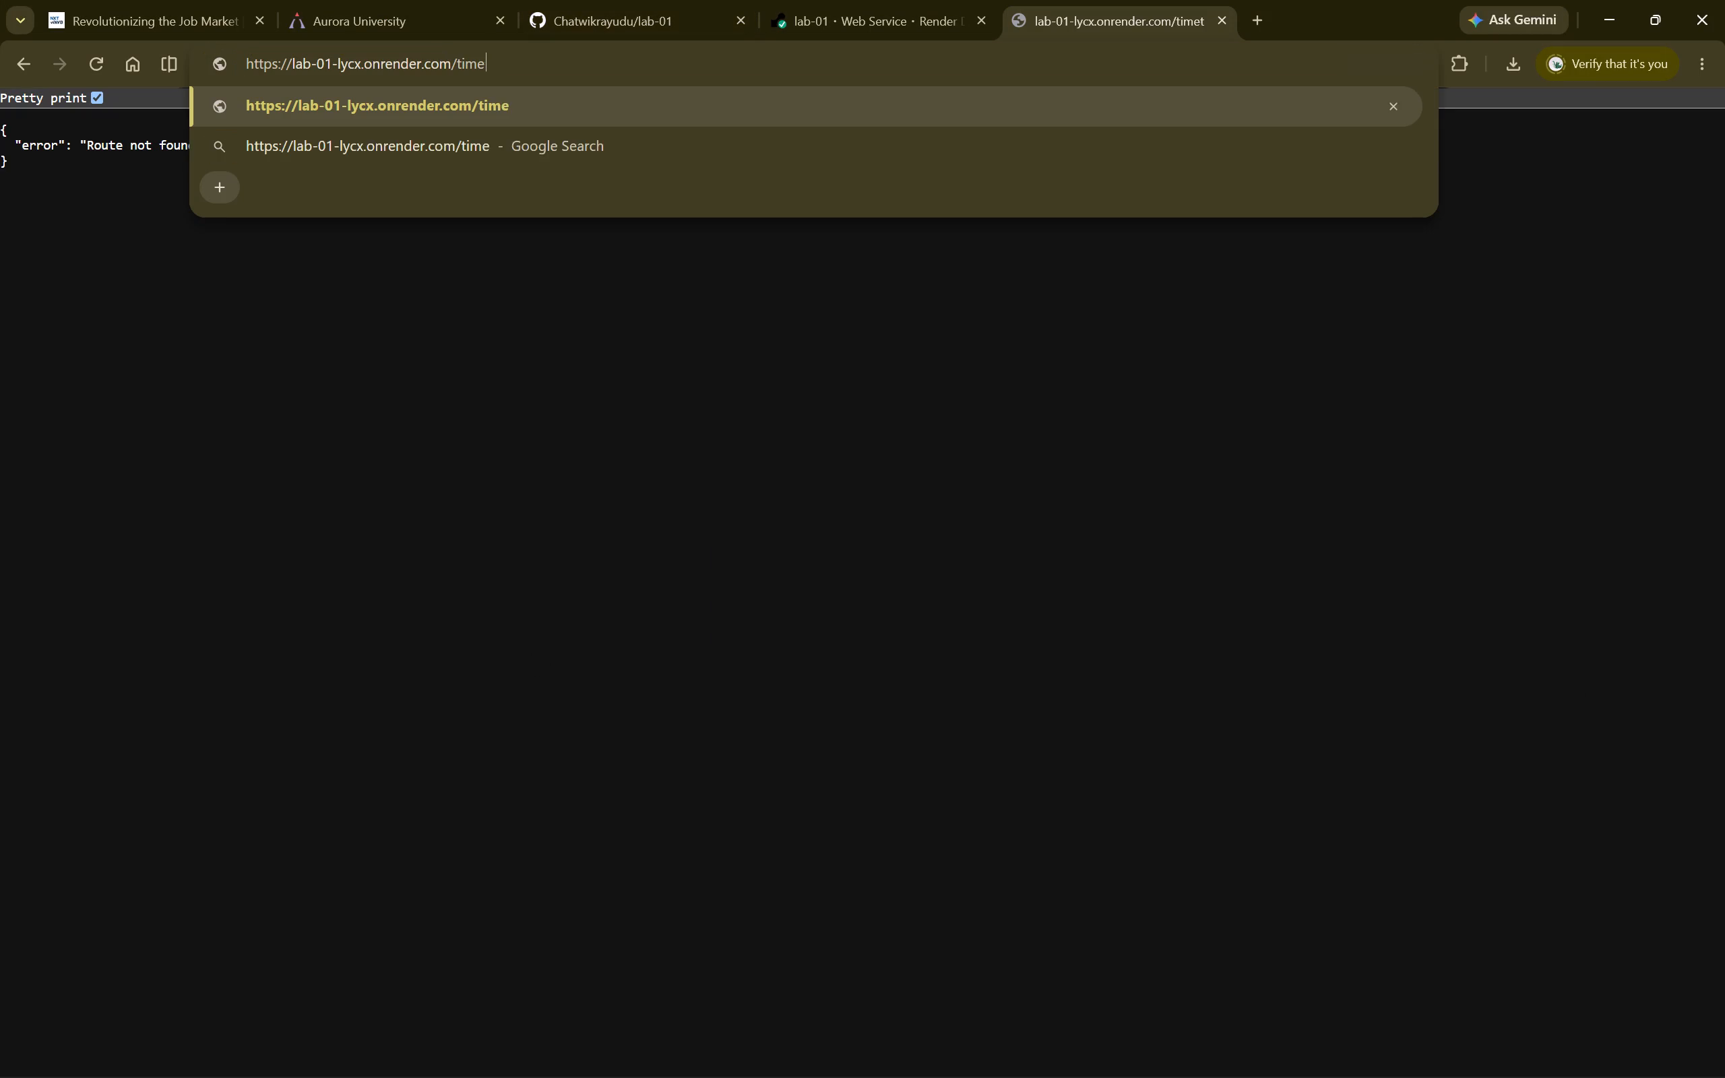
key(BackSpace)
key(BackSpace)
key(BackSpace)
key(BackSpace)
key(BackSpace)
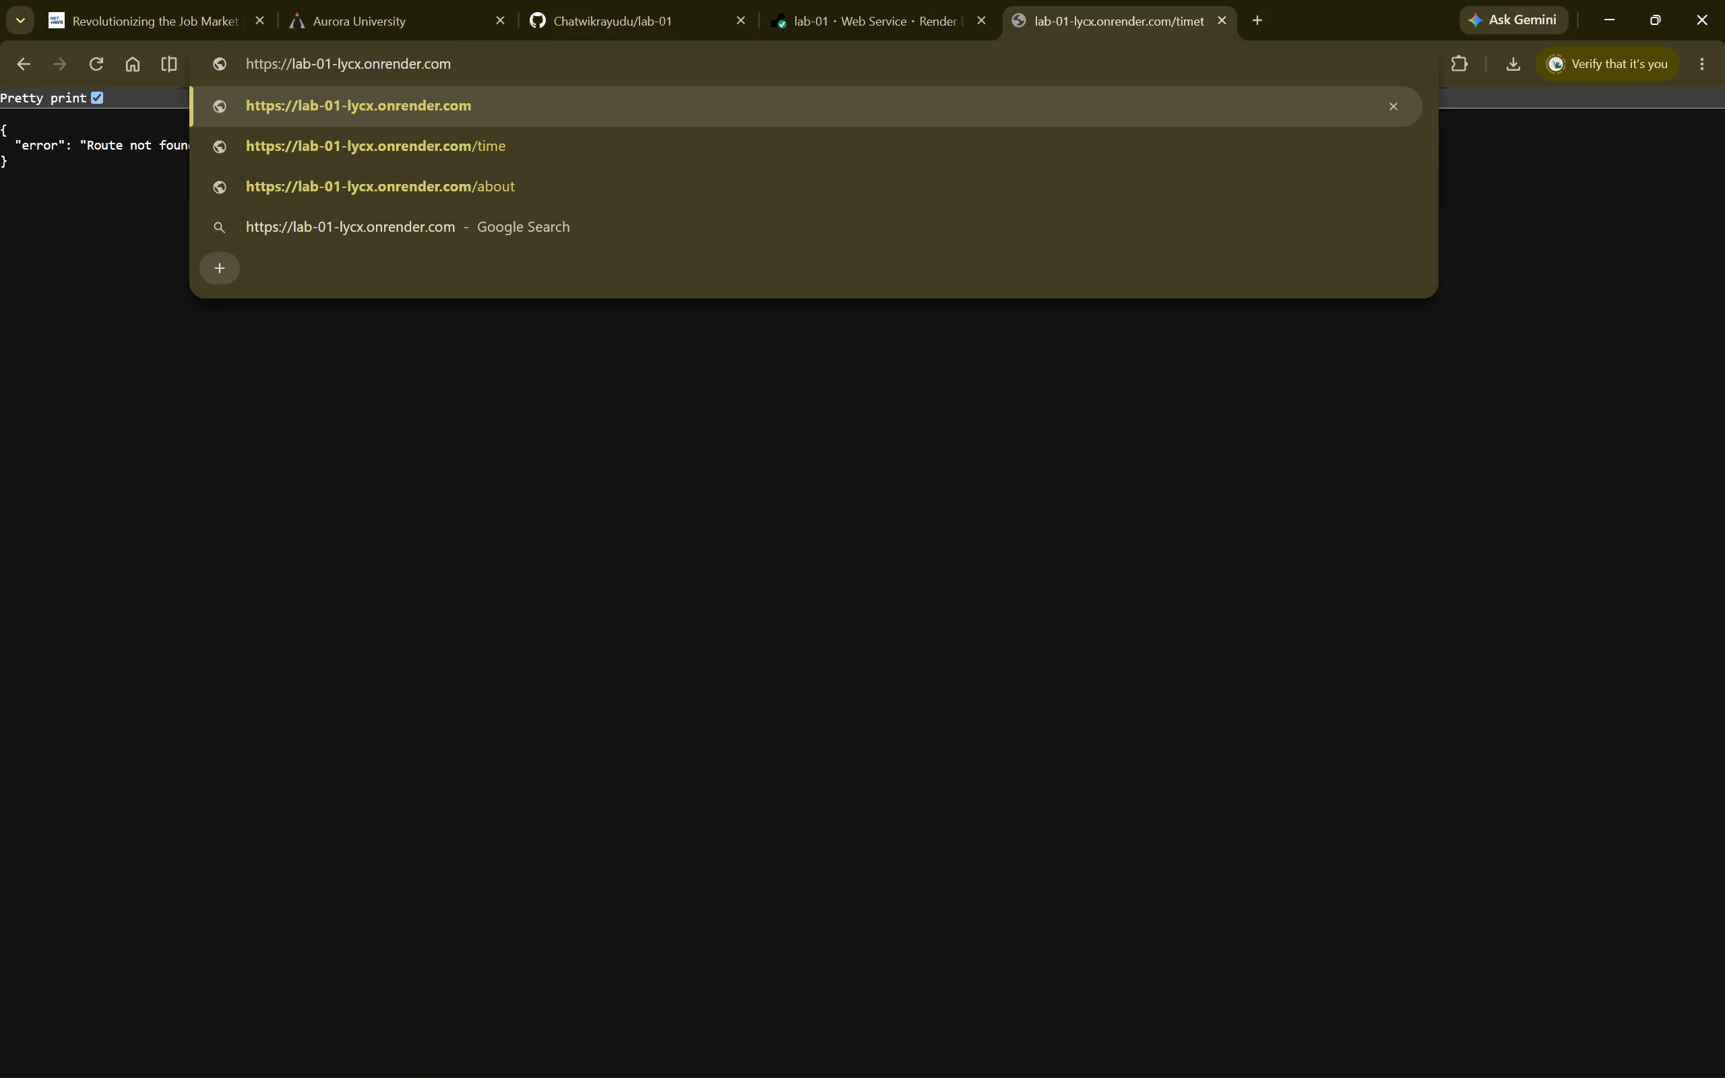
key(Return)
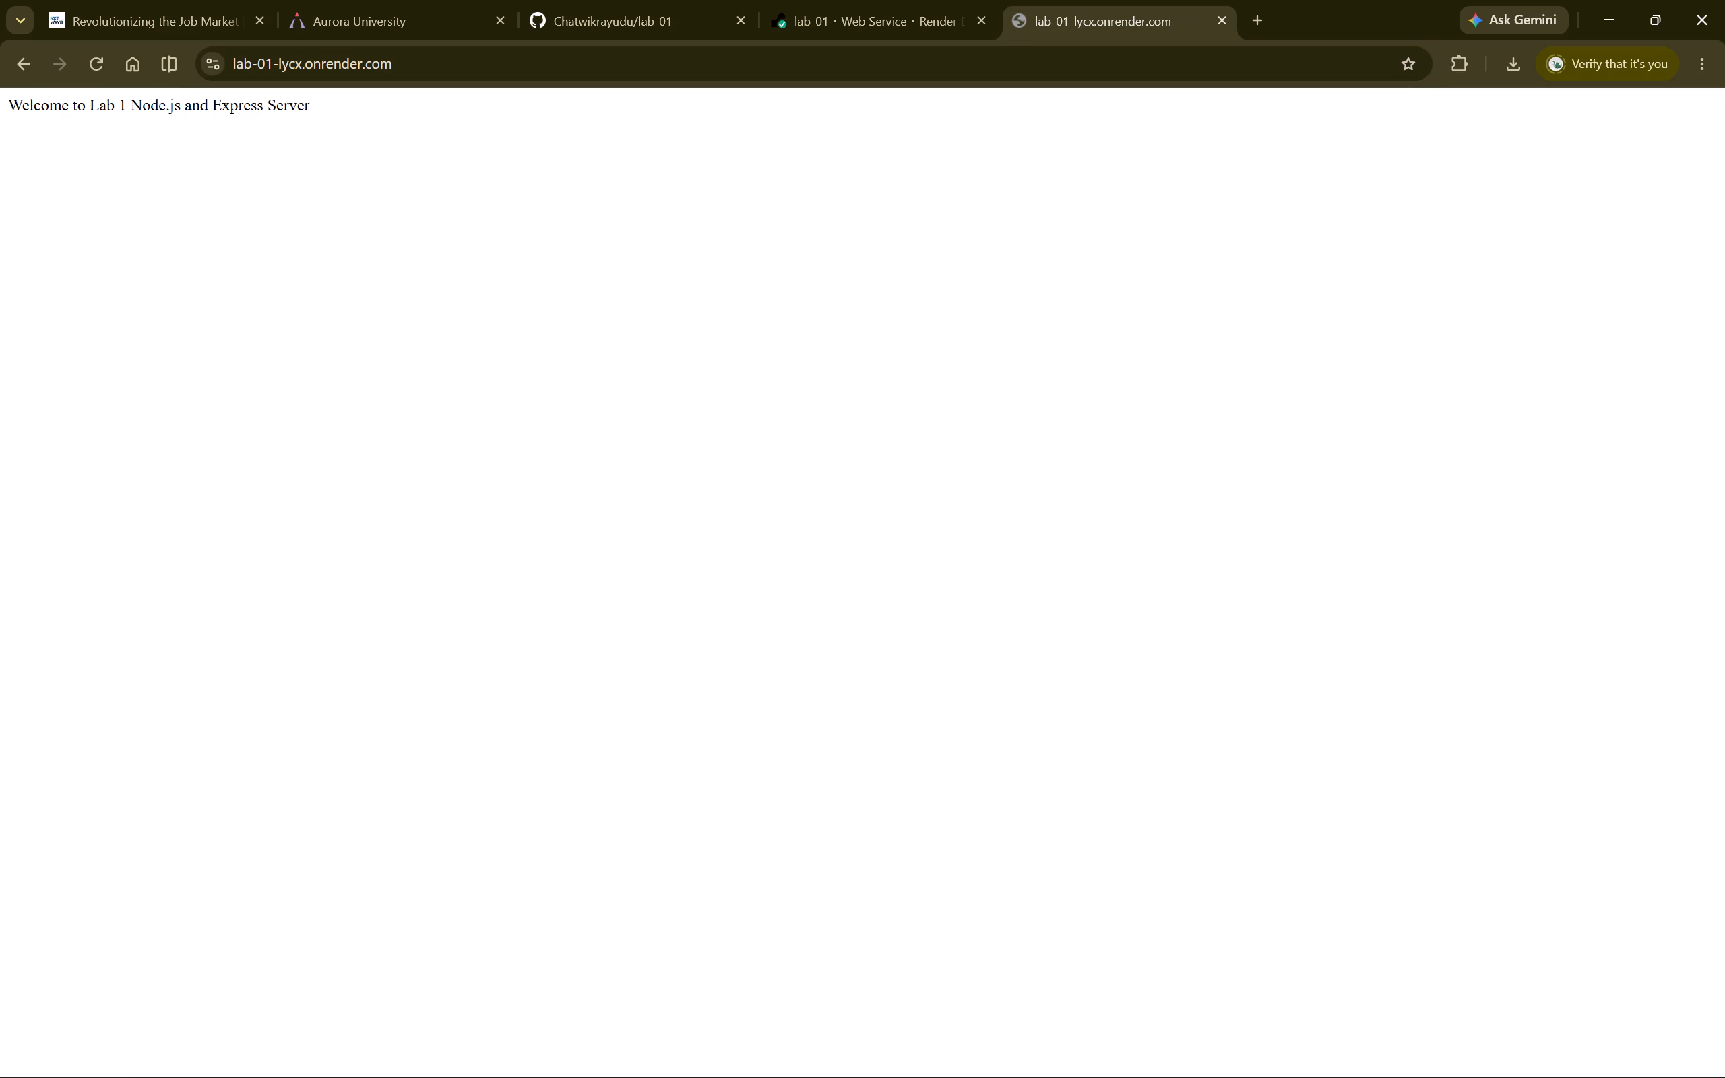
Capture the full browser window showing the home route and paste the screenshot after Screenshot: under 10. Route 1 – Home in Word.
key(Print)
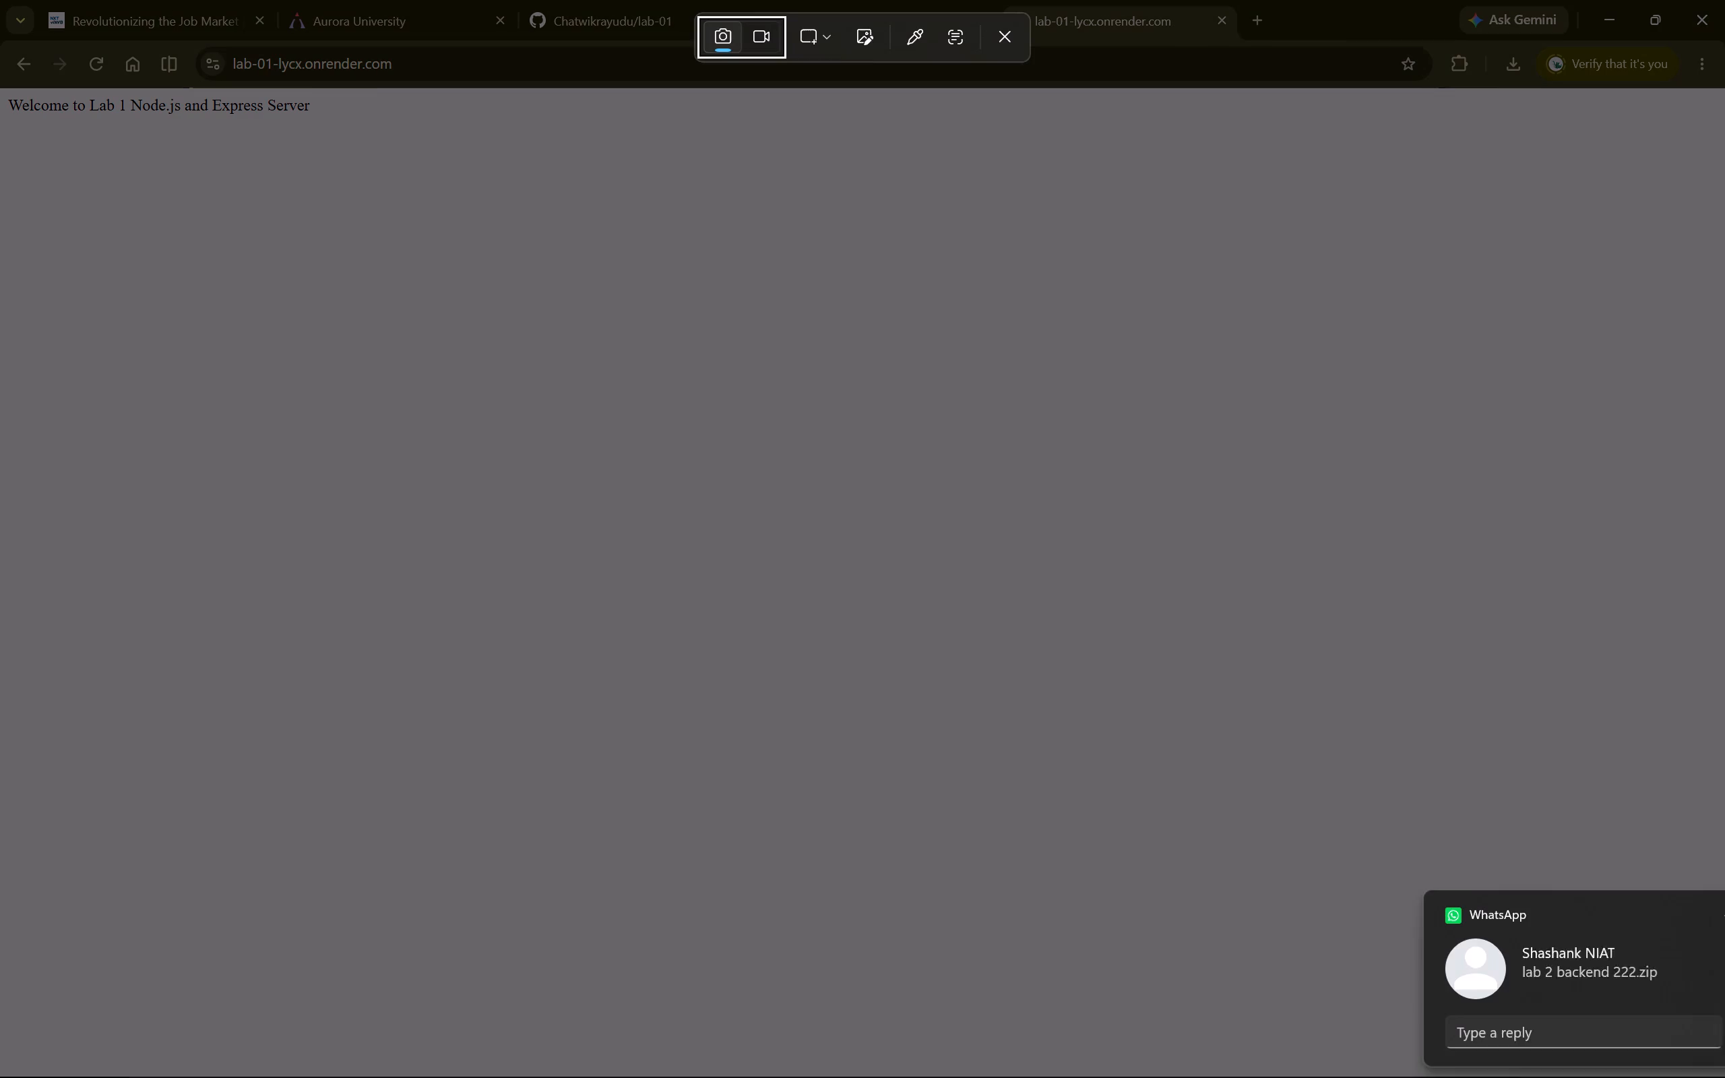
drag(0, 0, 1724, 996)
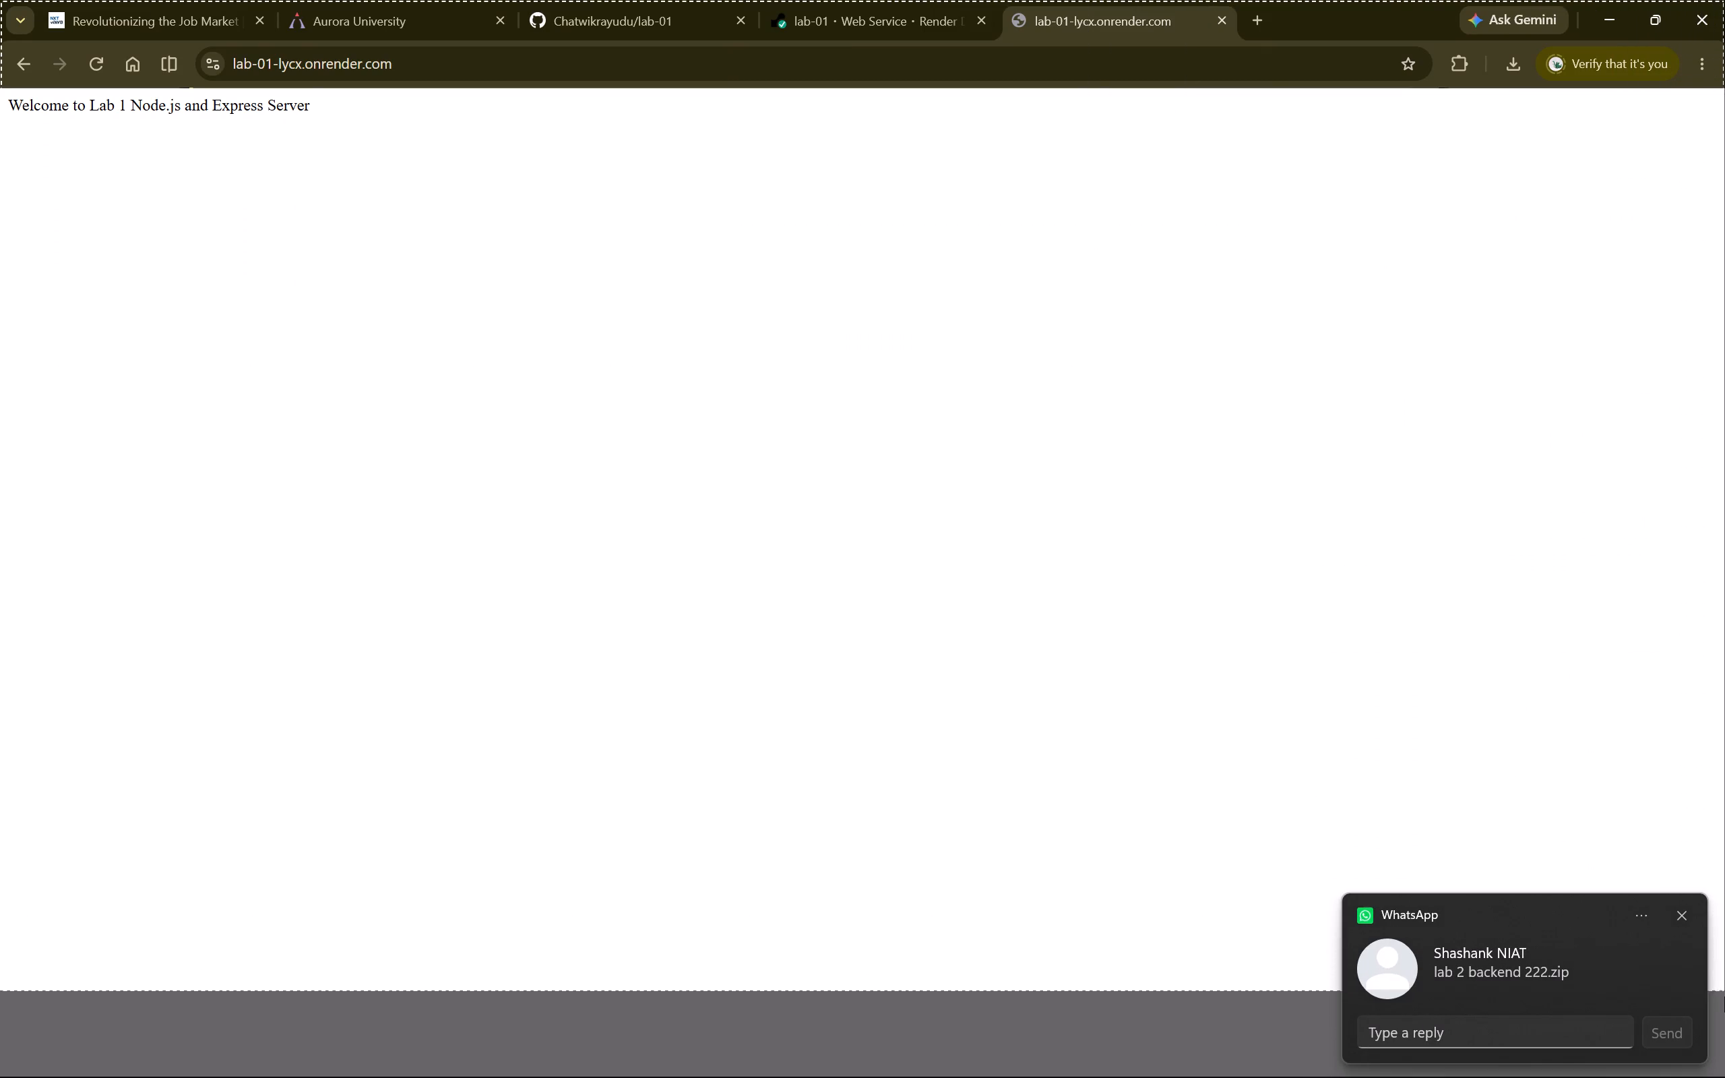
drag(1724, 996, 1724, 1077)
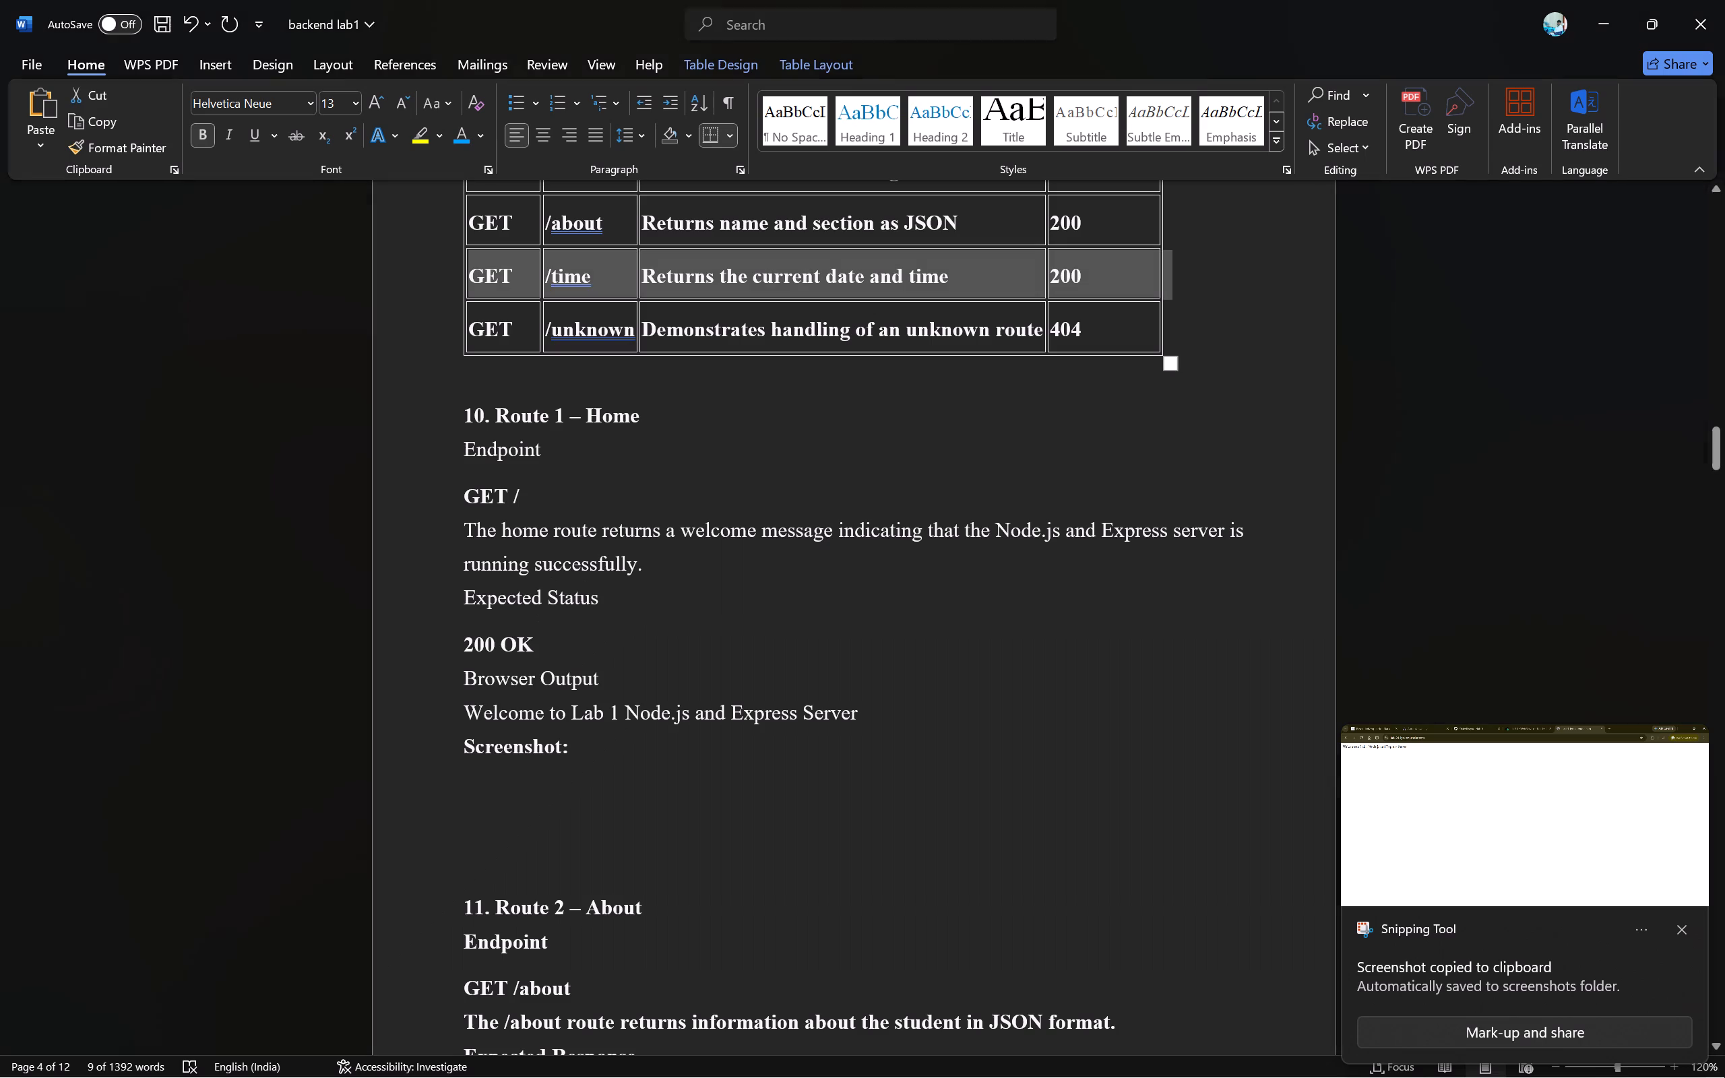
click(611, 740)
key(ctrl+v)
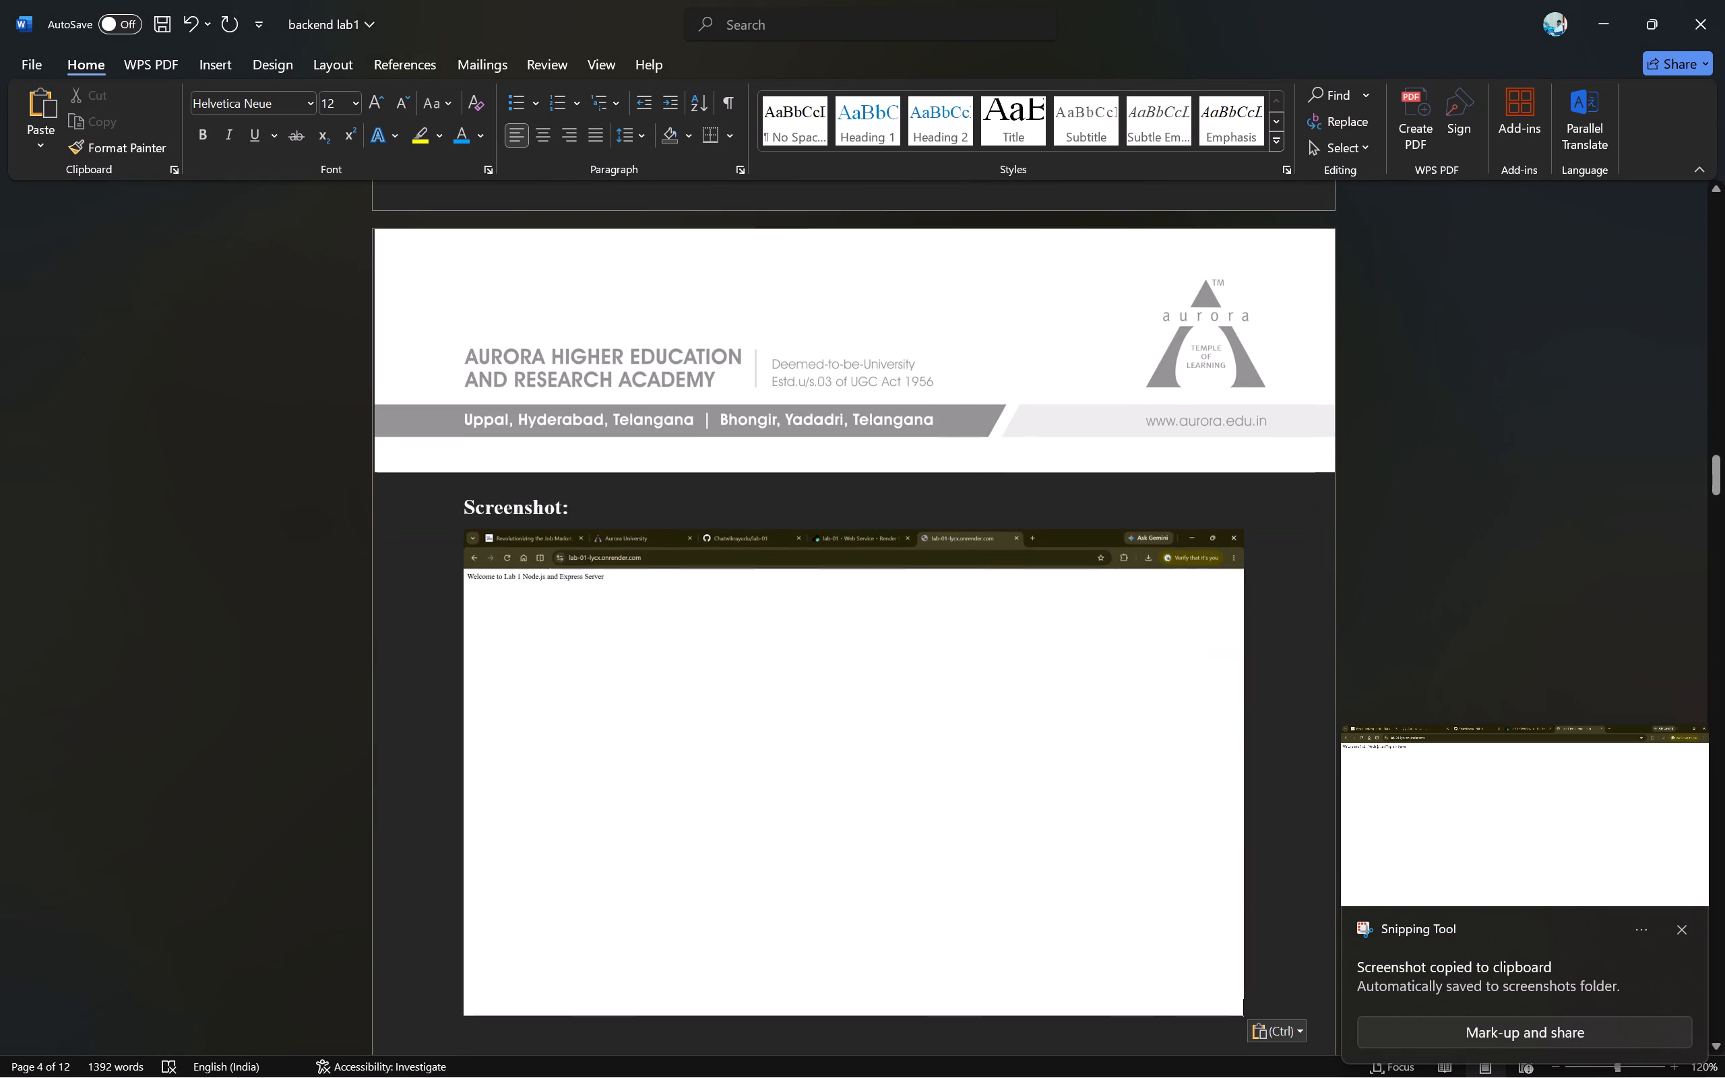
Insert three blank lines between the /about screenshot and the 12. Route 3 – Time heading to push that section onto a new page.
scroll(611, 740, up, 6)
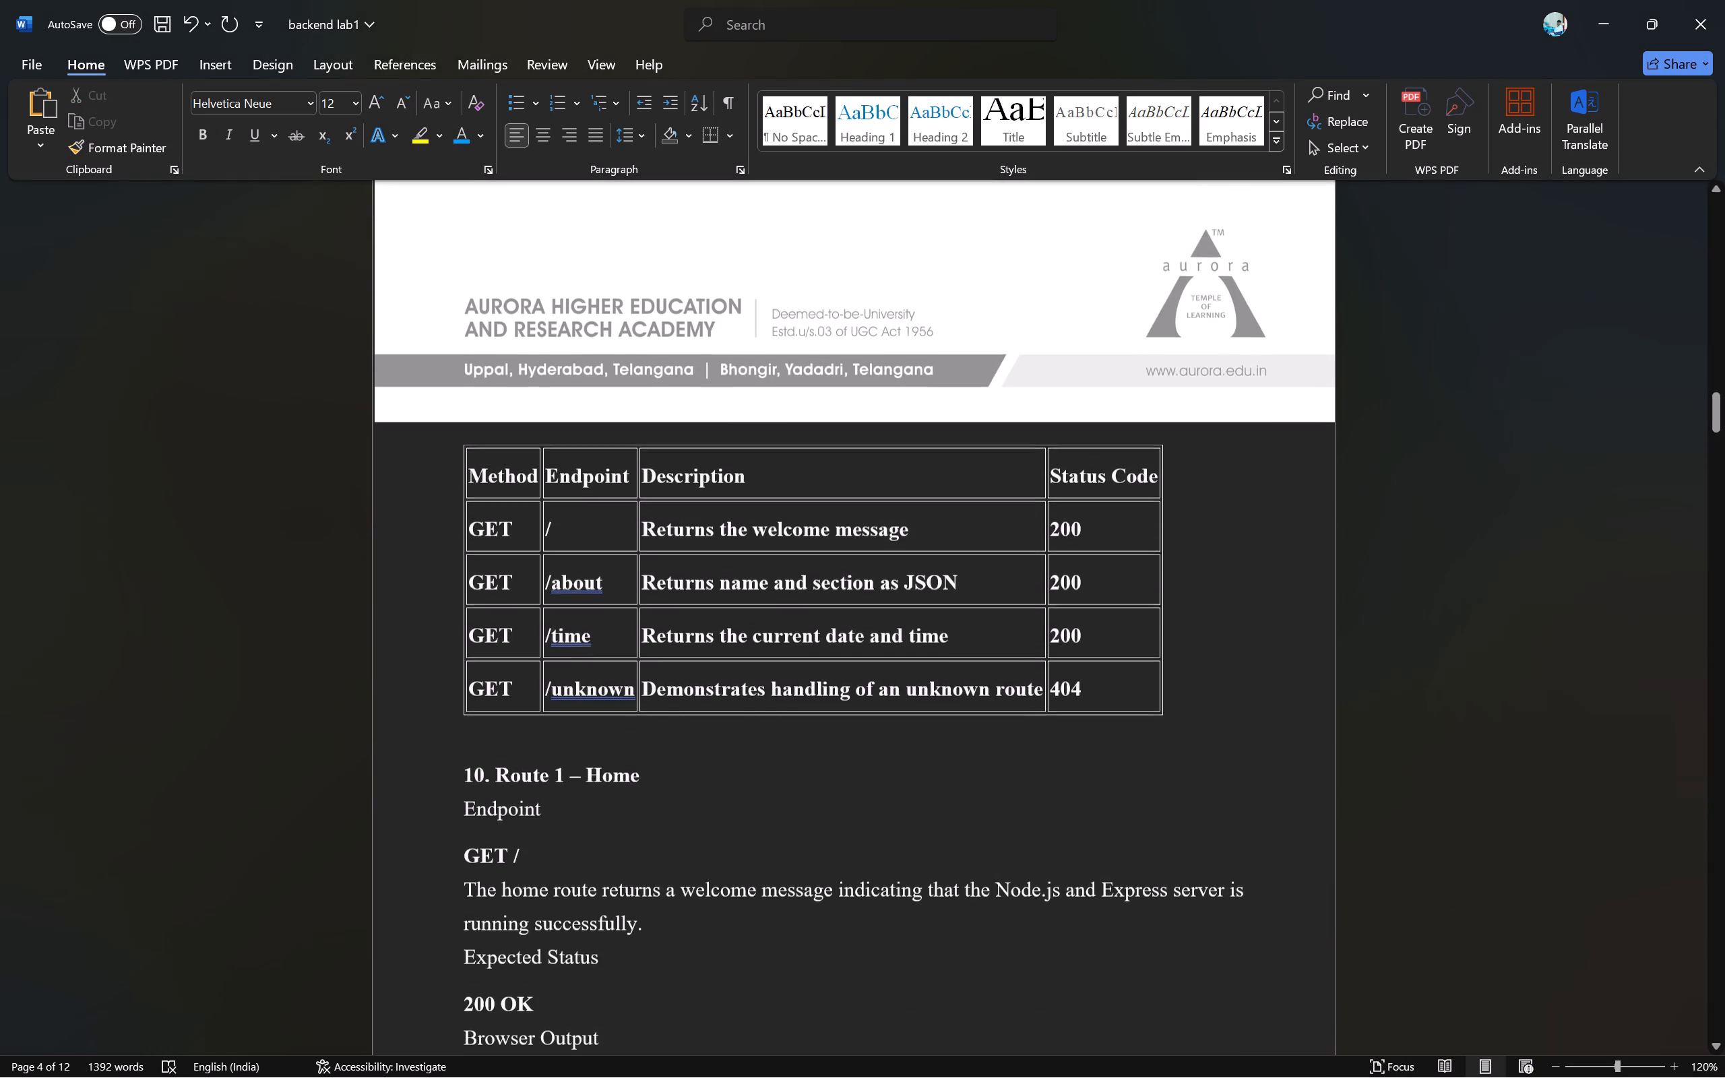
scroll(611, 740, up, 2)
scroll(611, 740, down, 3)
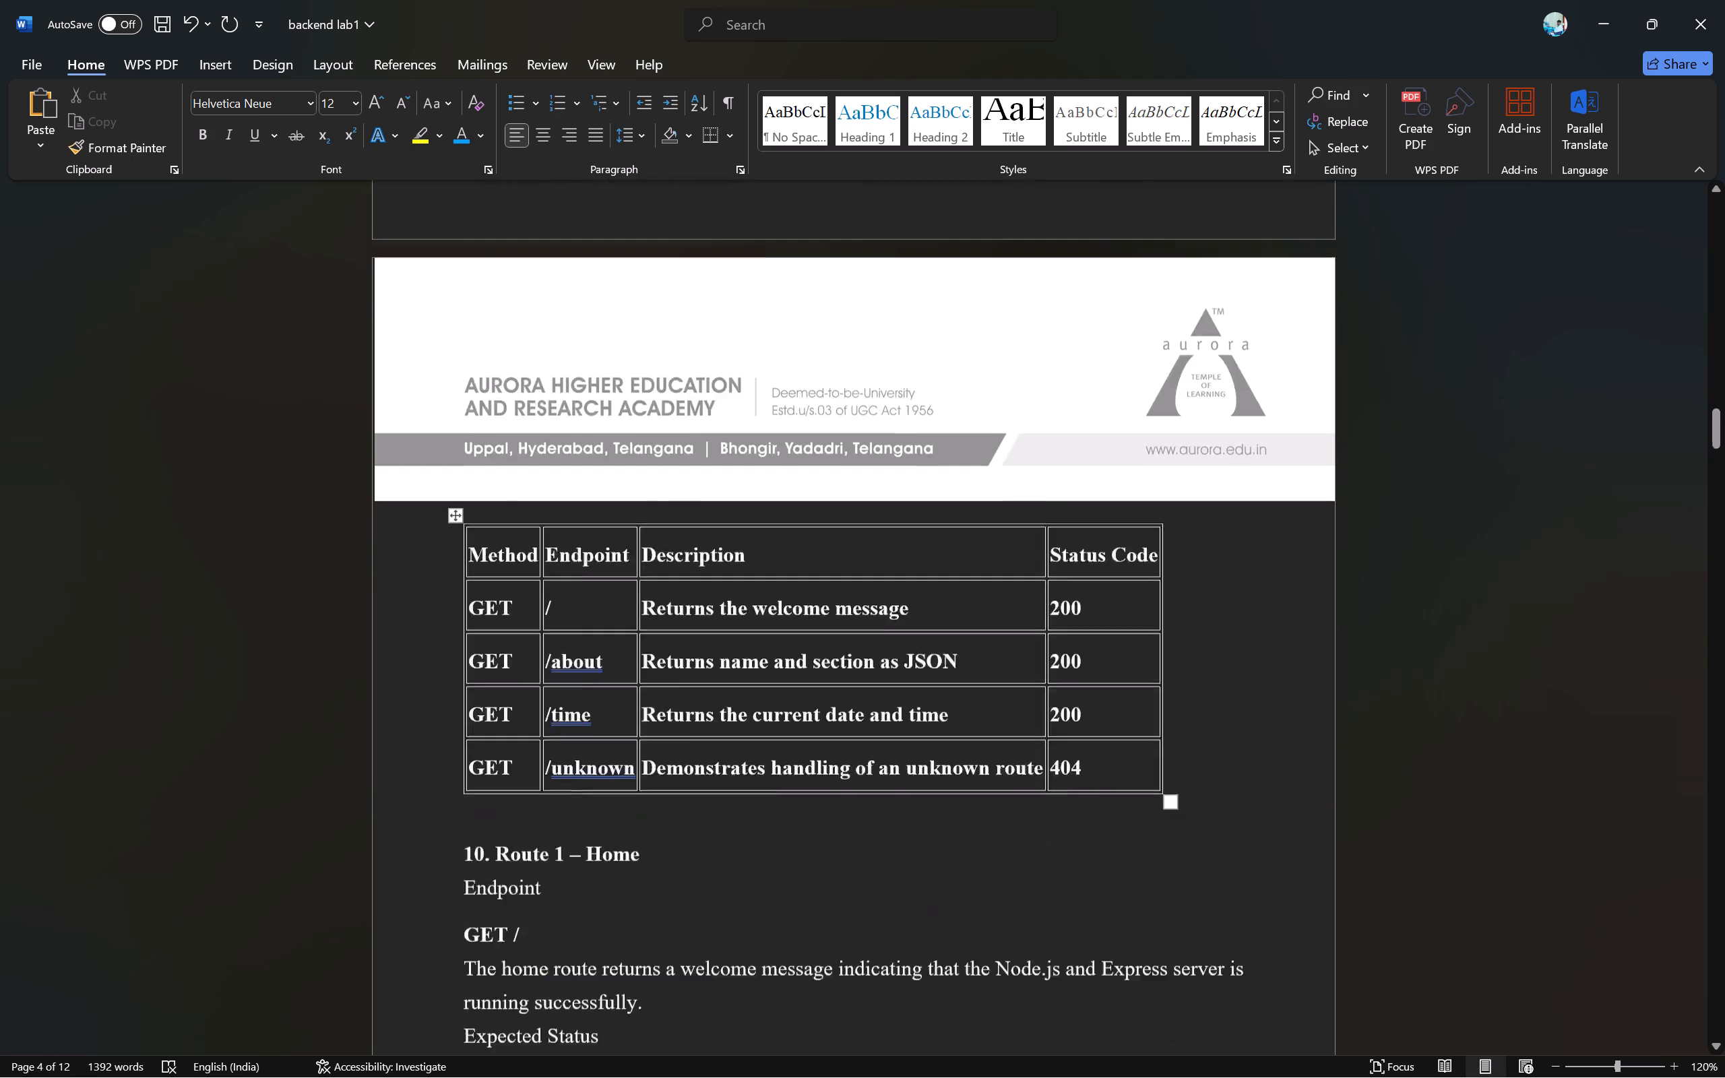
scroll(611, 740, down, 5)
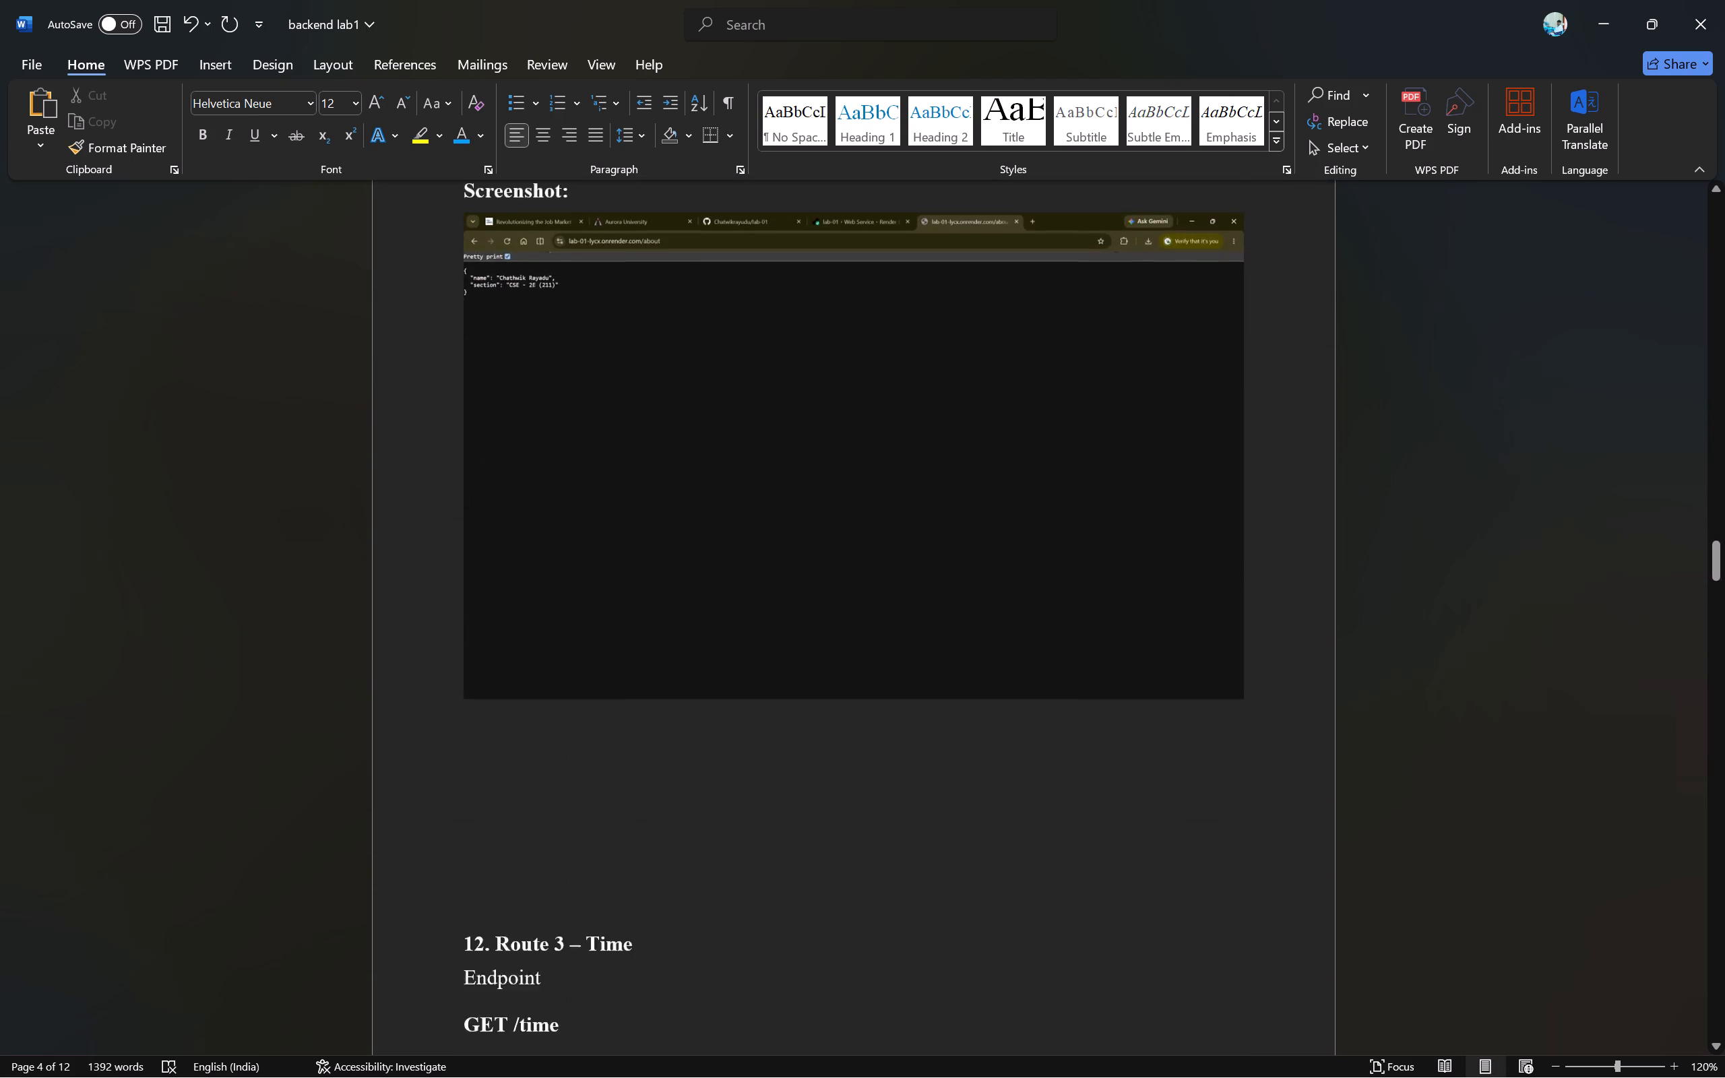
scroll(611, 740, down, 3)
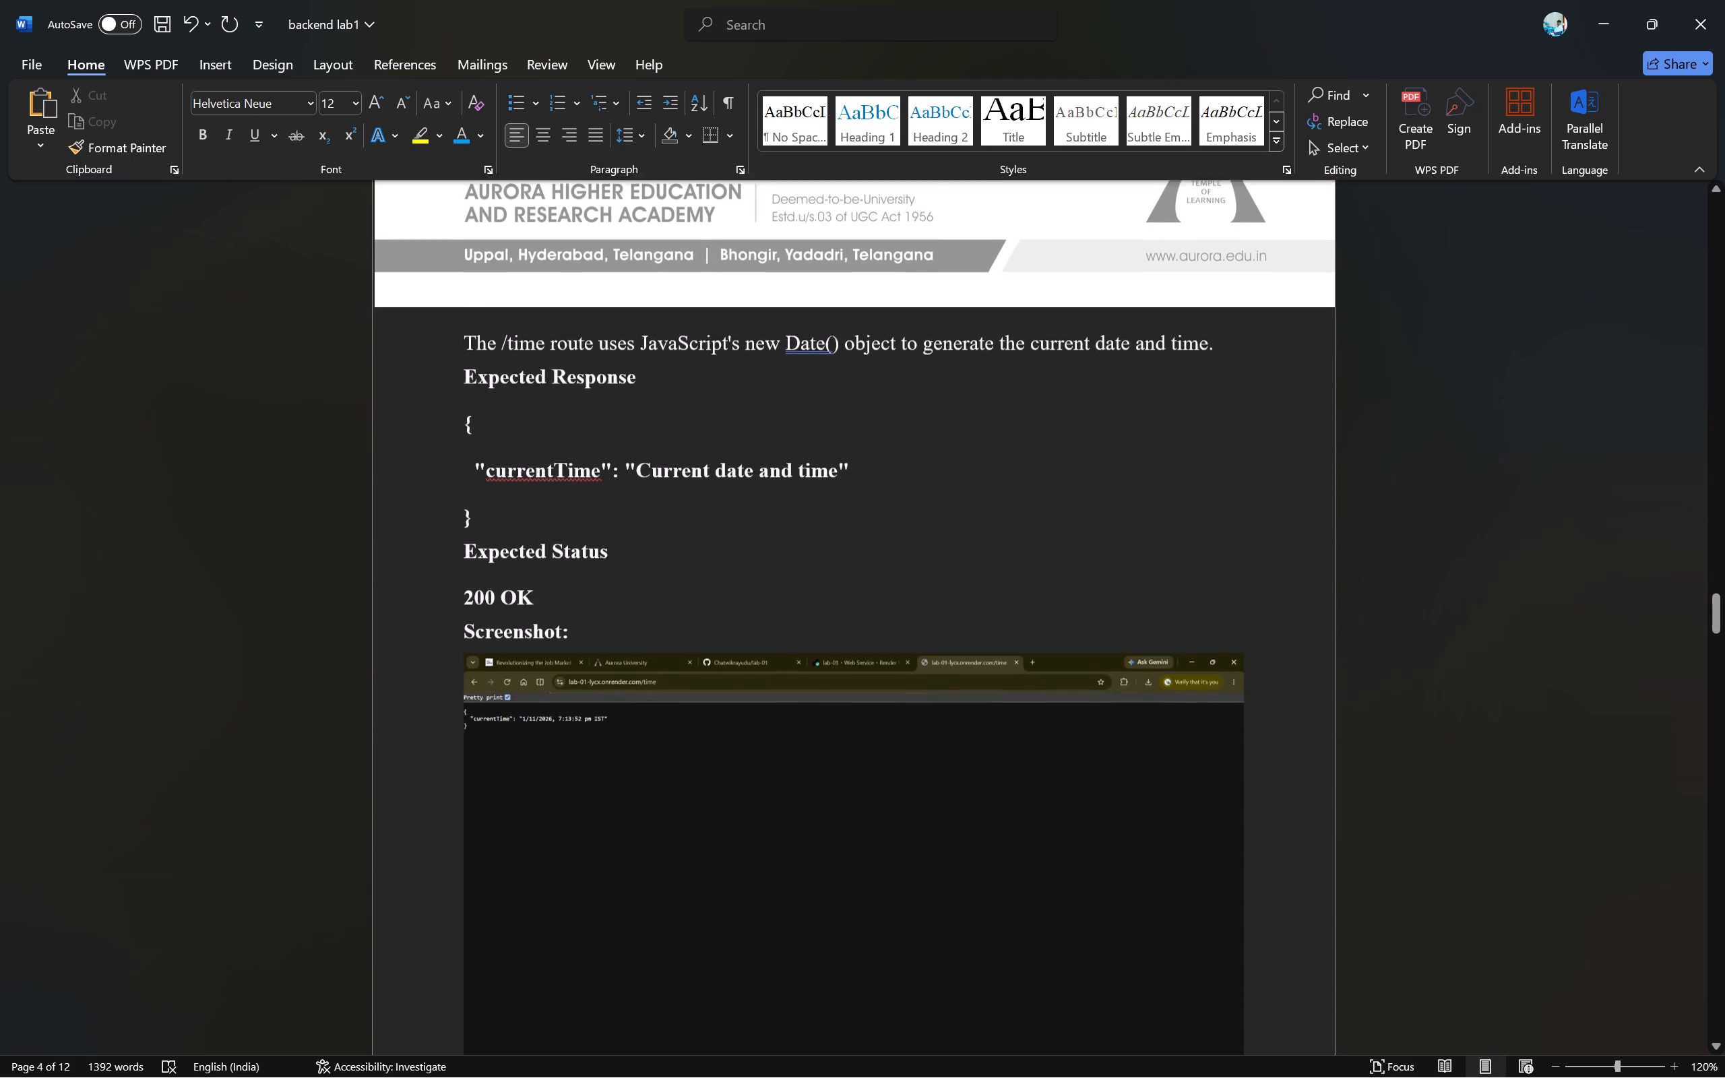
scroll(611, 740, down, 2)
scroll(611, 740, up, 1)
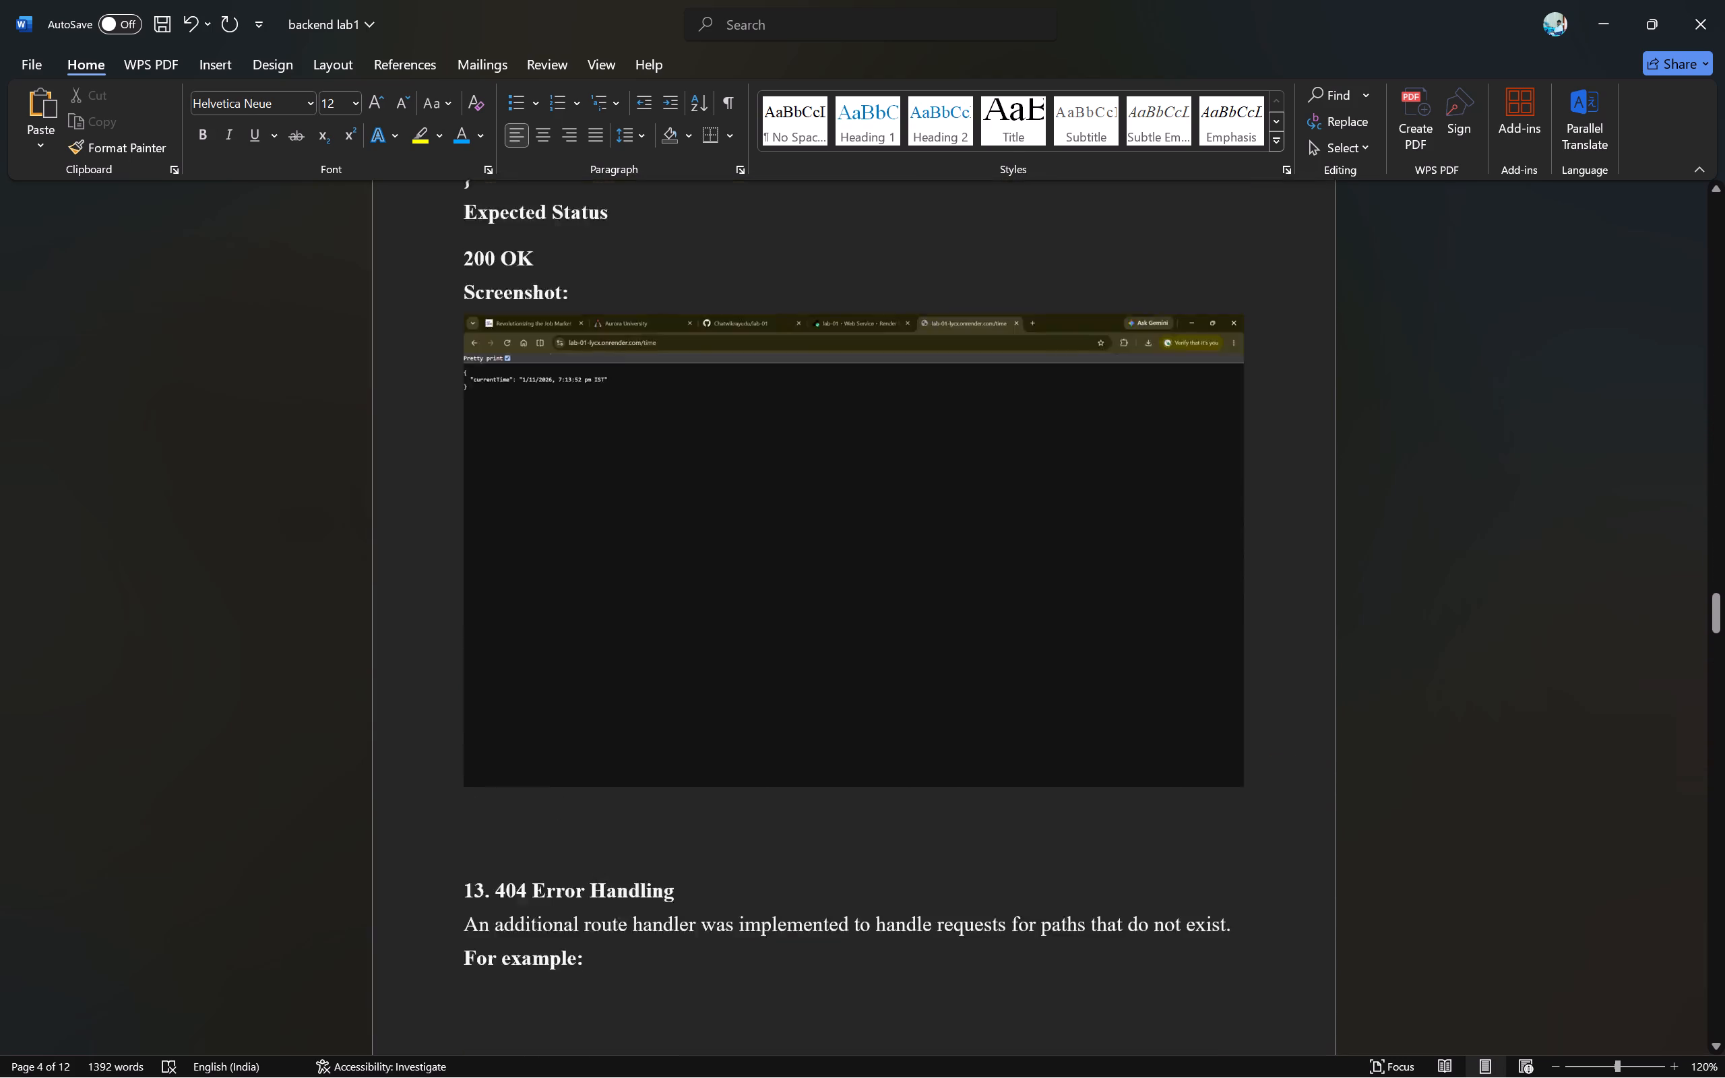
scroll(611, 740, up, 1)
click(611, 740)
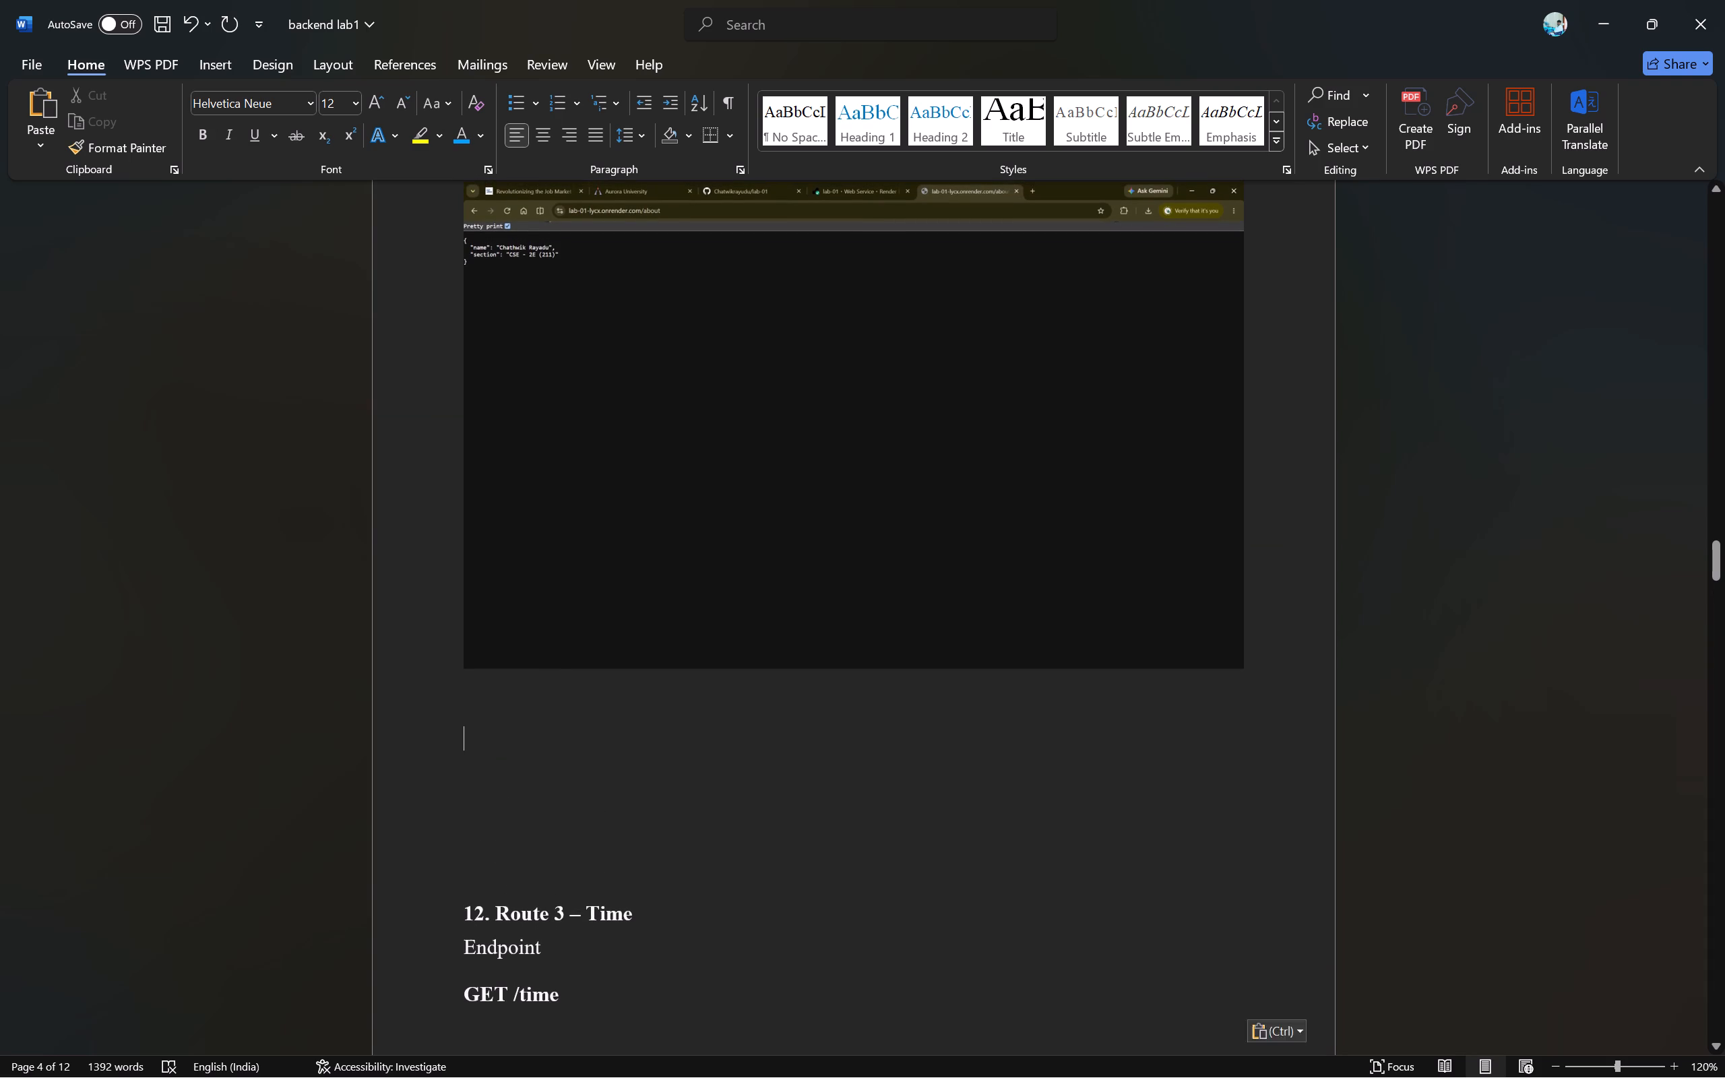
key(Return)
key(Return)
key(Return)
Check the page layout from the /about screenshot through 14. HTTP Status Codes and on to 18. Viva Questions and Answers.
scroll(611, 740, down, 2)
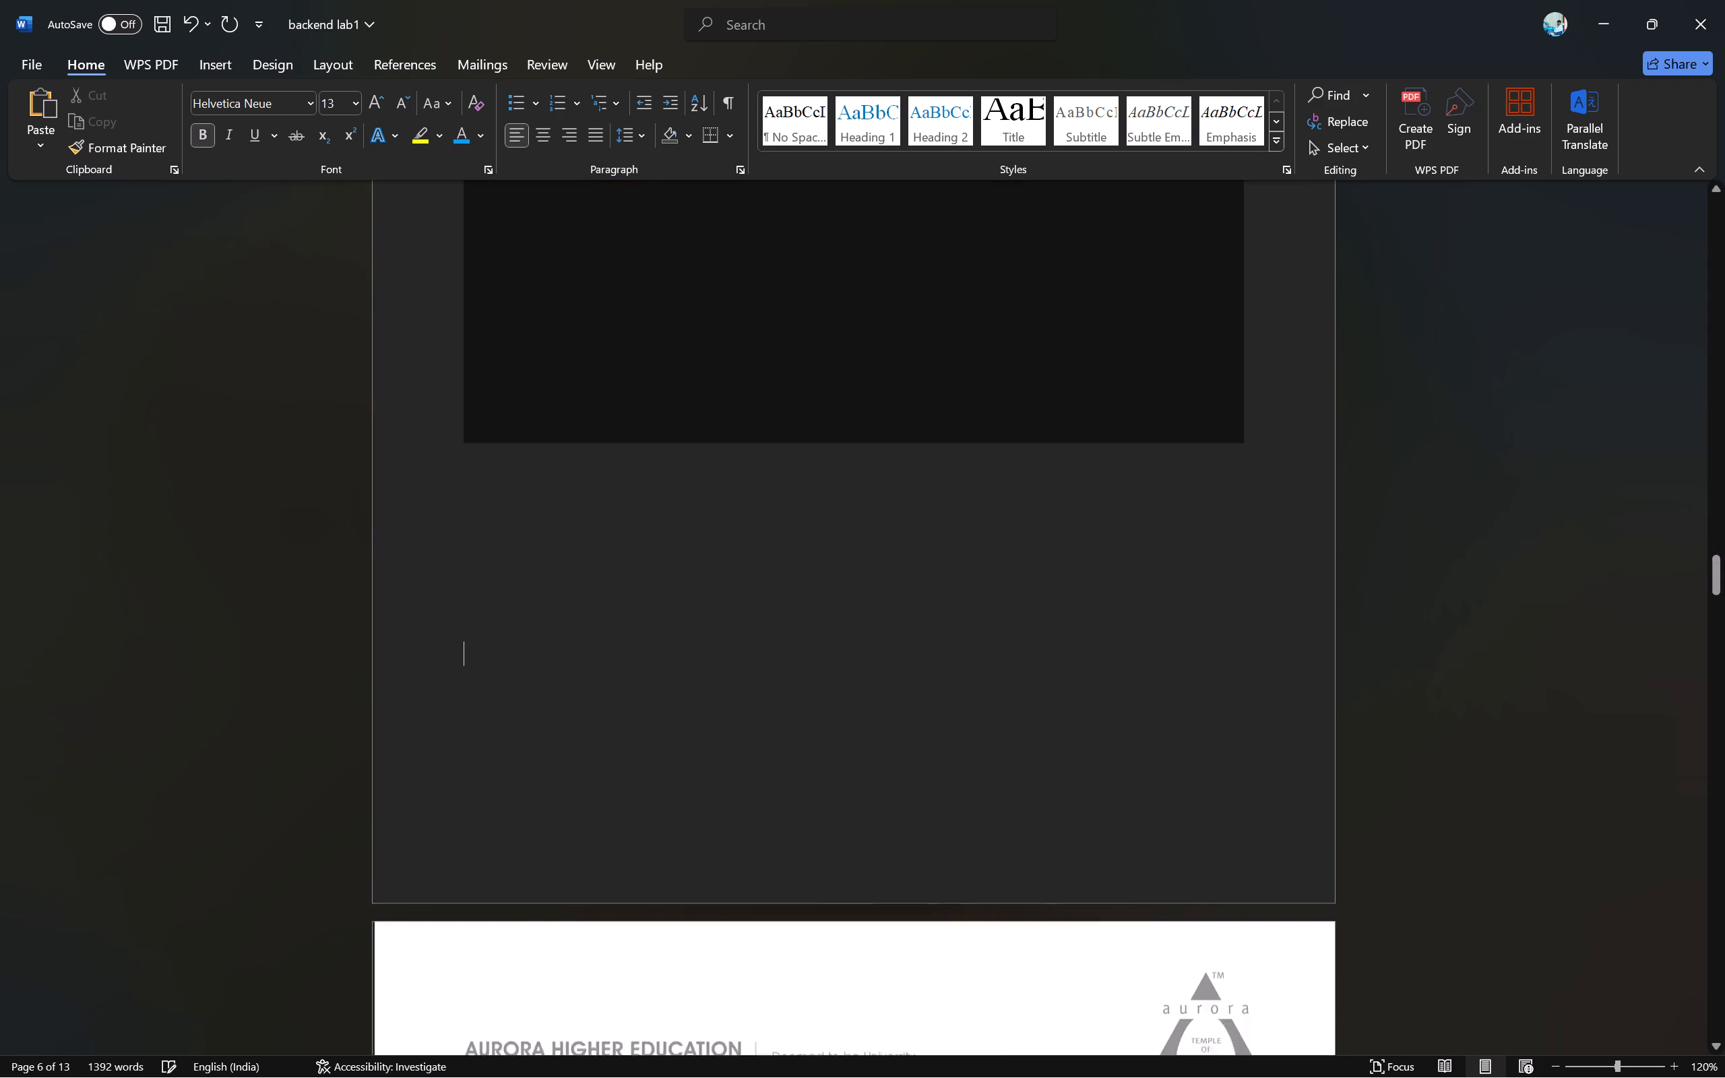
scroll(611, 740, down, 10)
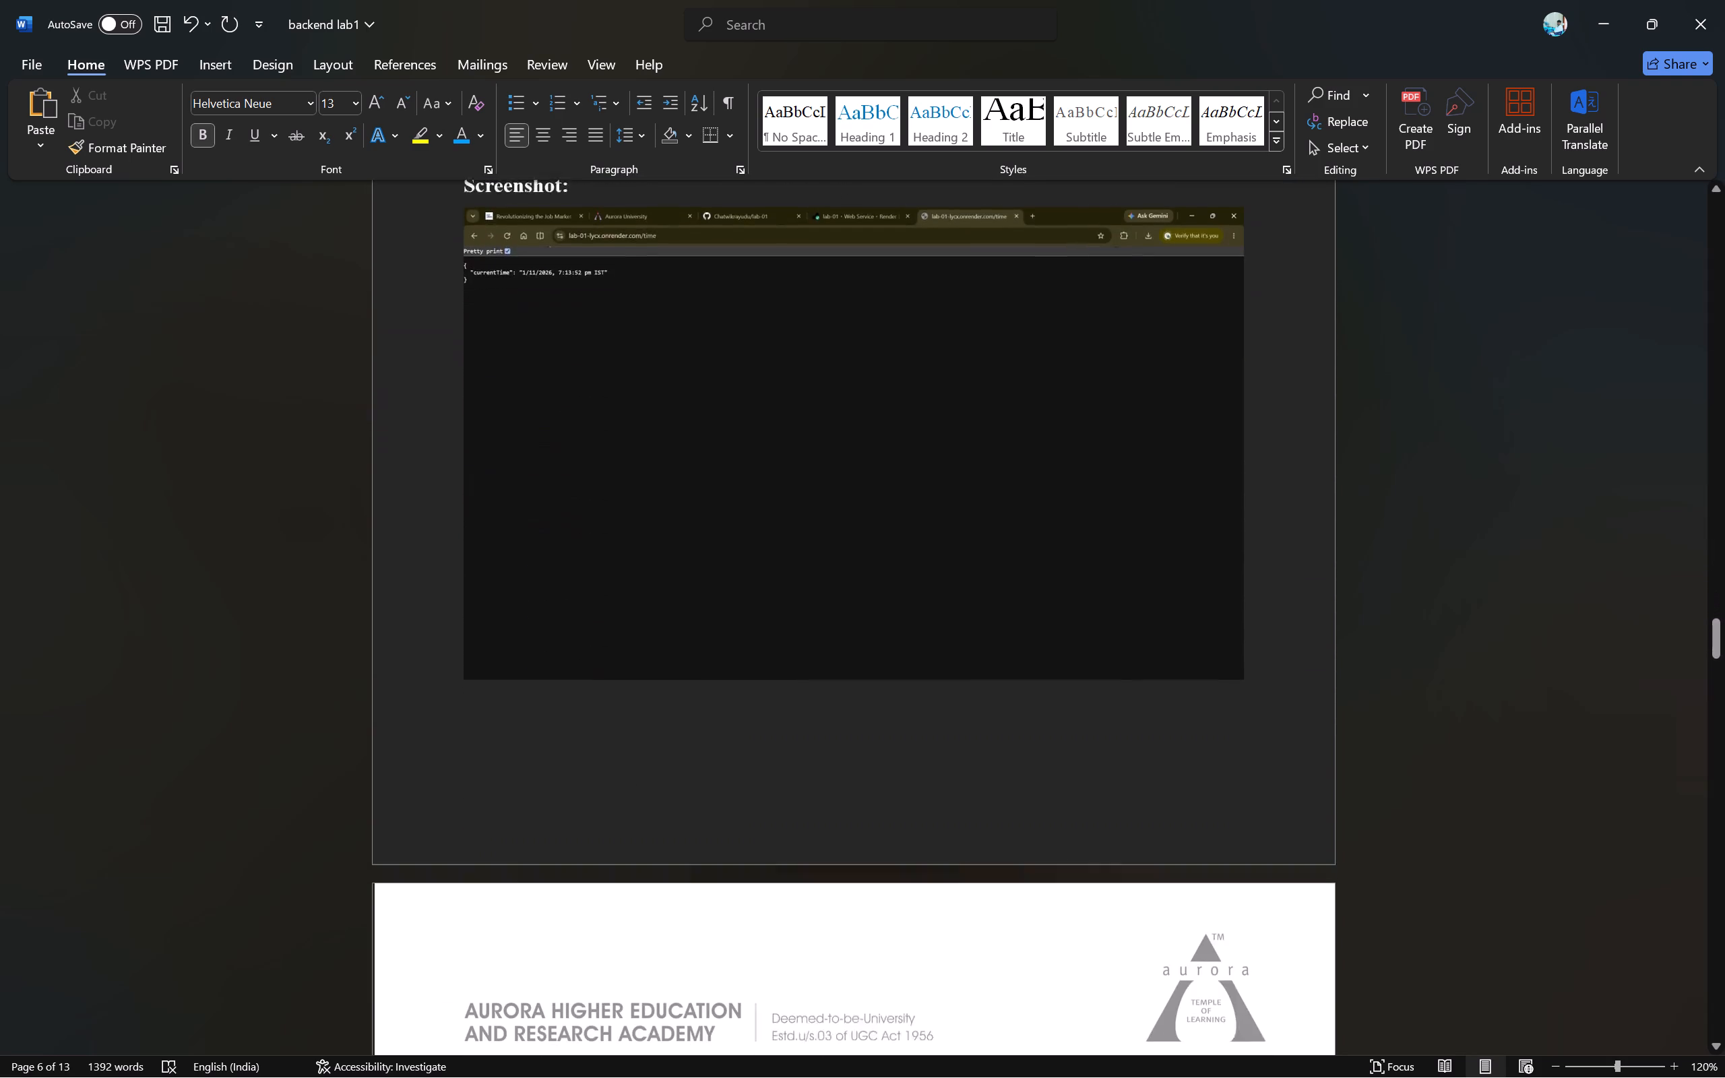
scroll(611, 740, down, 4)
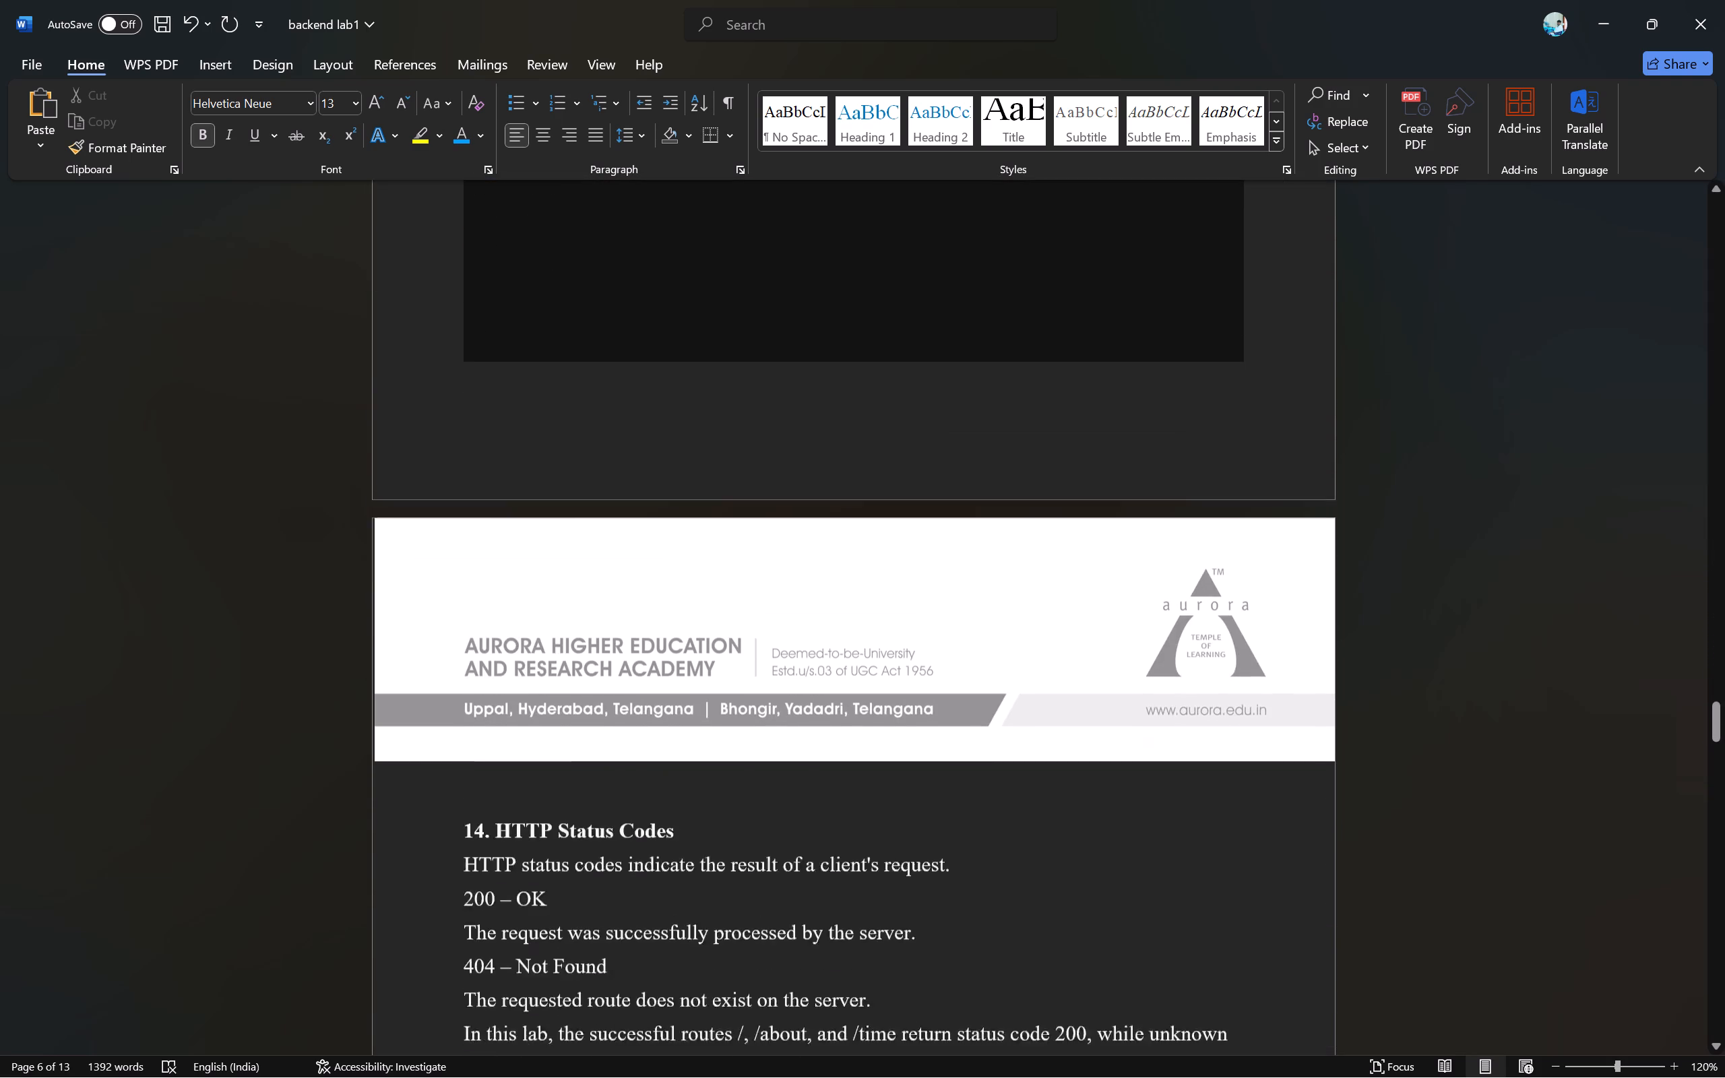
scroll(611, 740, down, 2)
scroll(611, 740, up, 1)
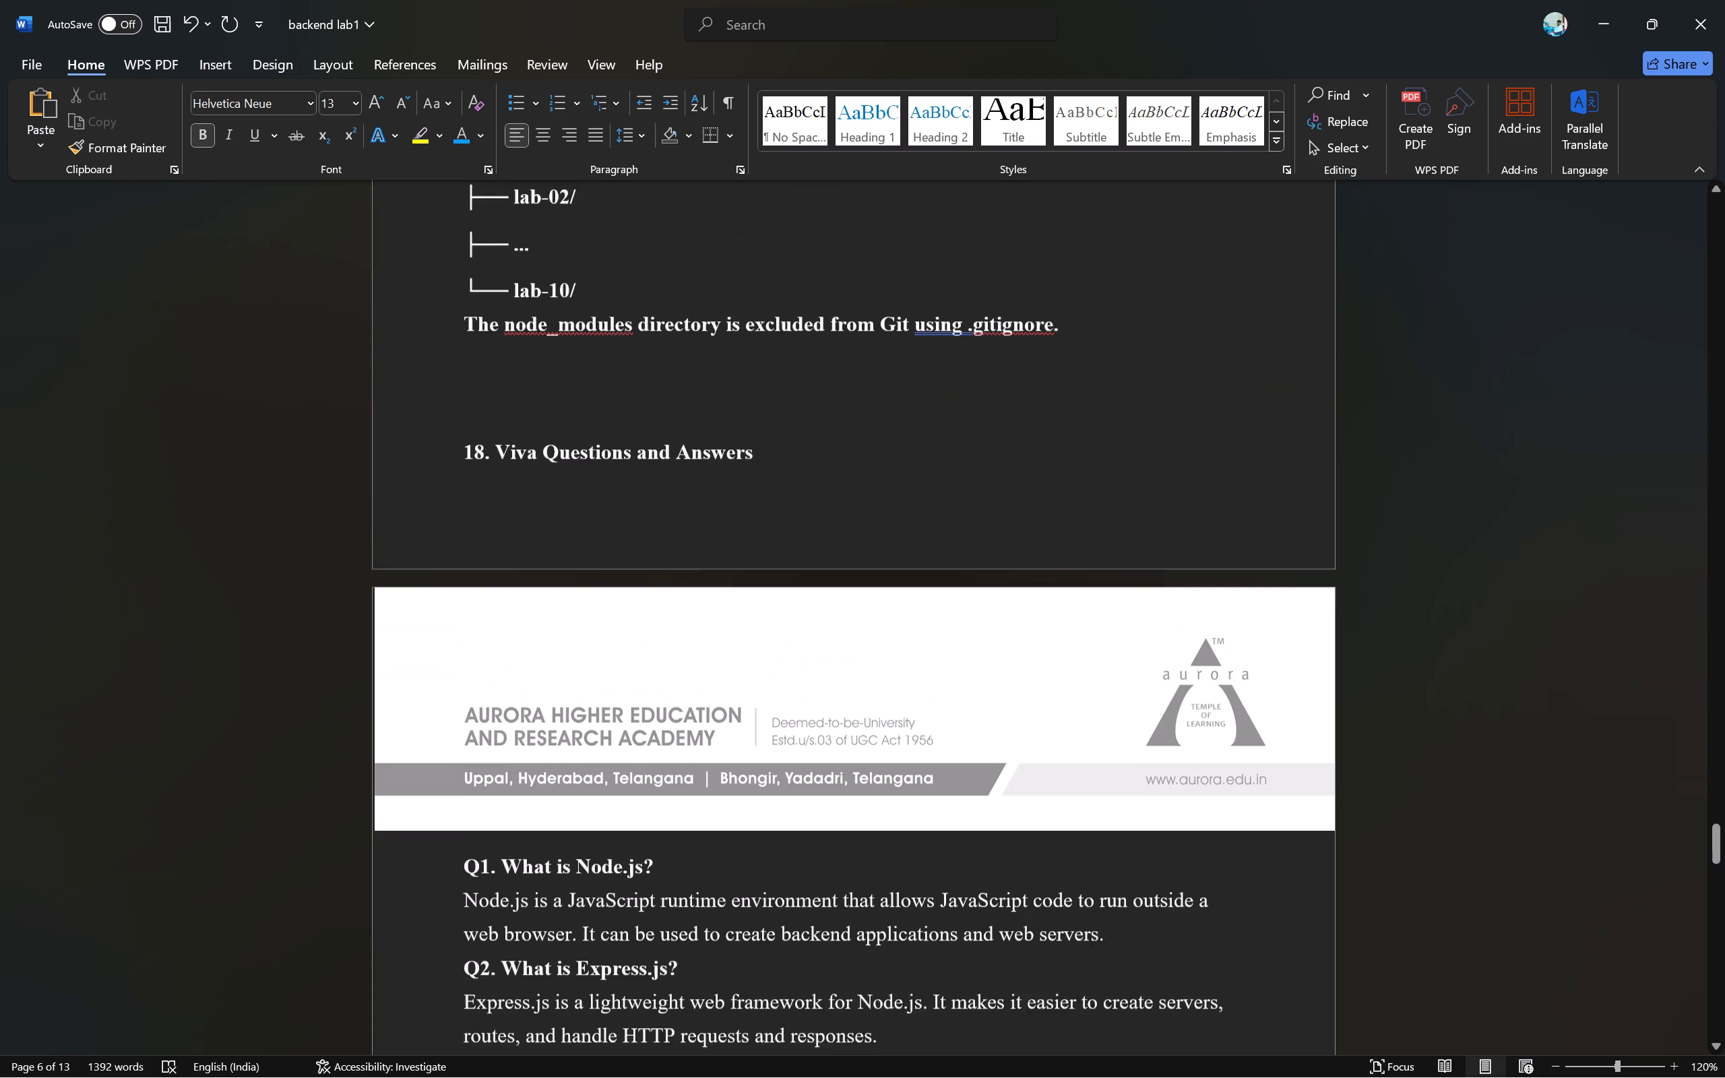
scroll(611, 740, up, 1)
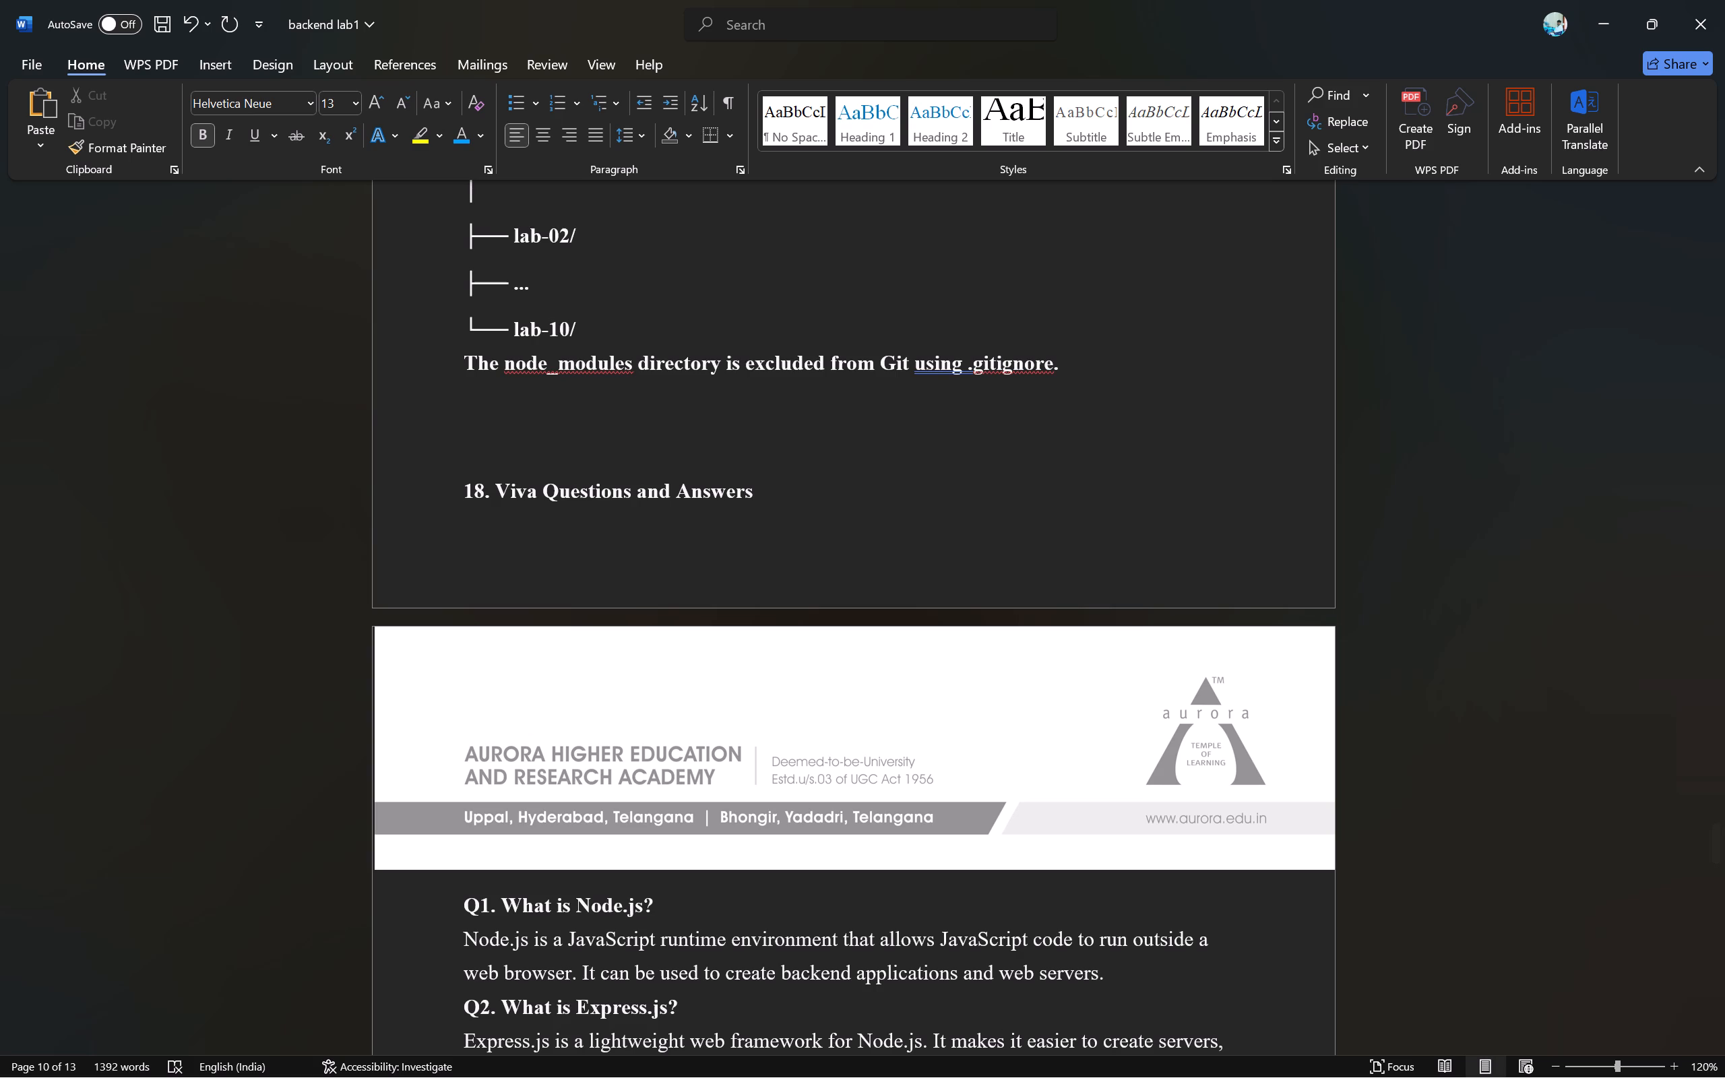
scroll(611, 740, up, 1)
Review the page layout from 18. Viva Questions and Answers back up through 16. Deployment and 12. Route 3 – Time to the home route's Browser Output.
scroll(611, 740, up, 2)
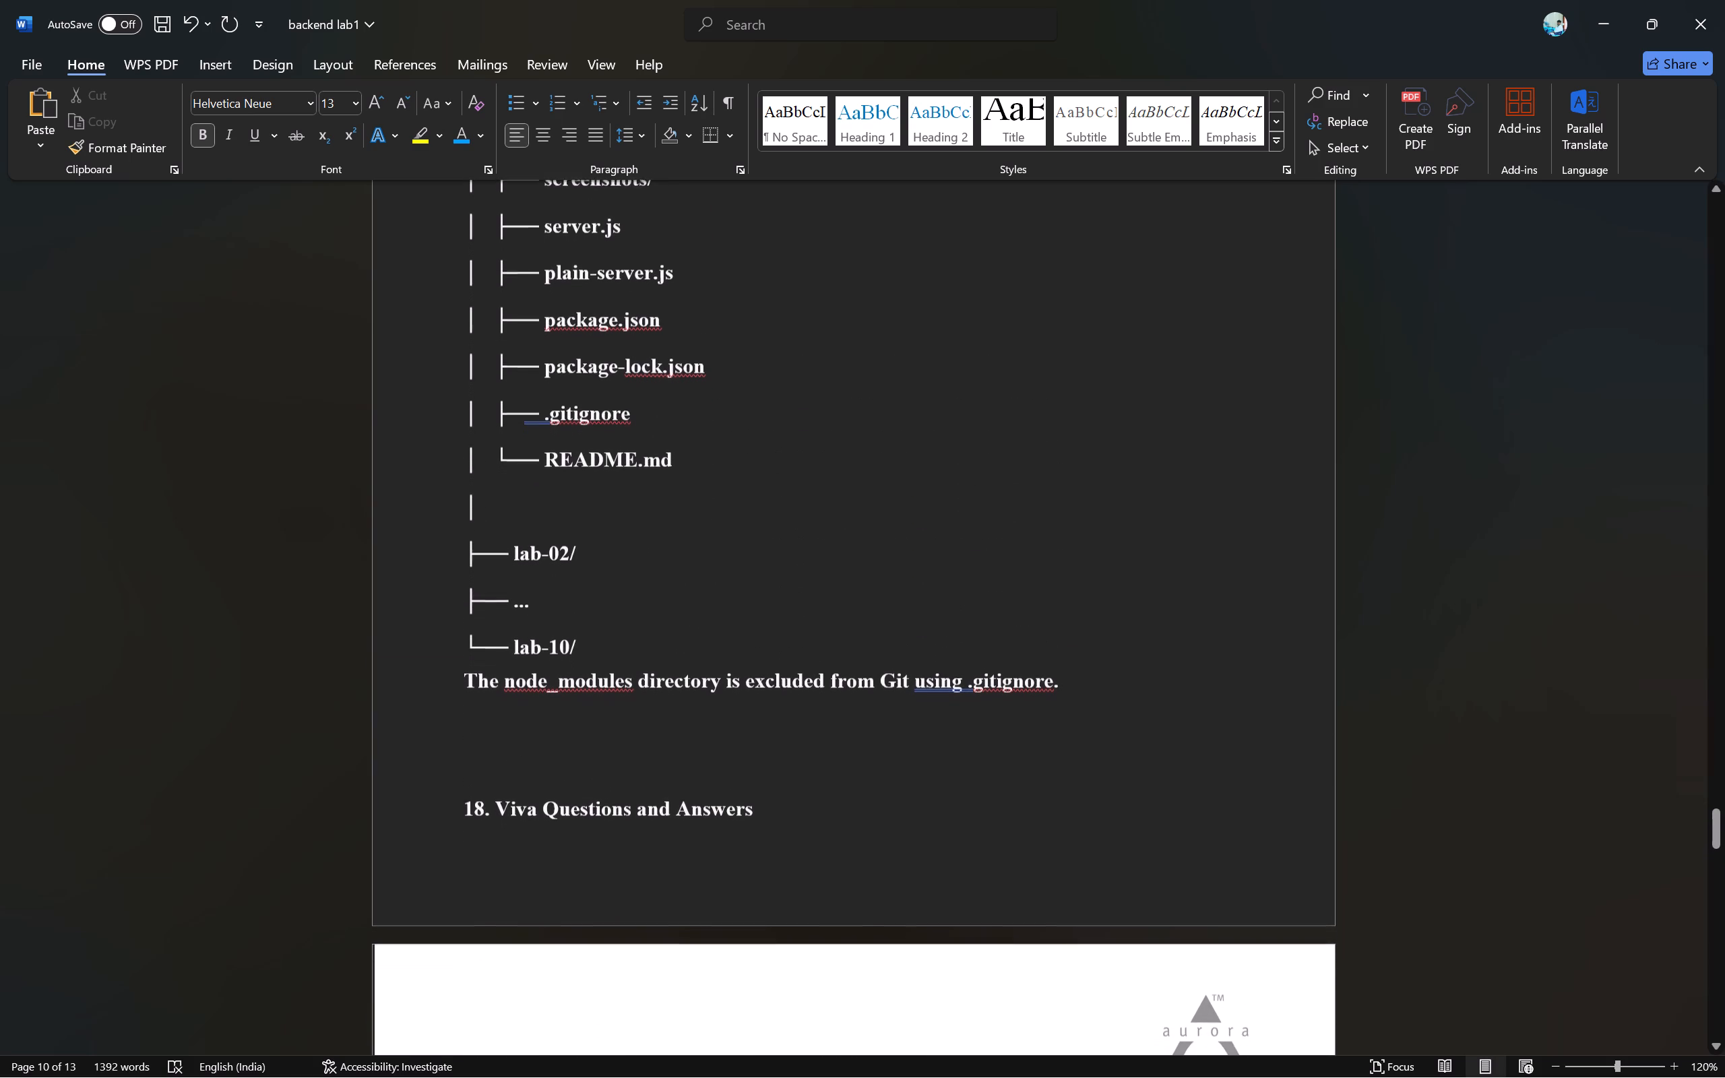
scroll(611, 740, up, 3)
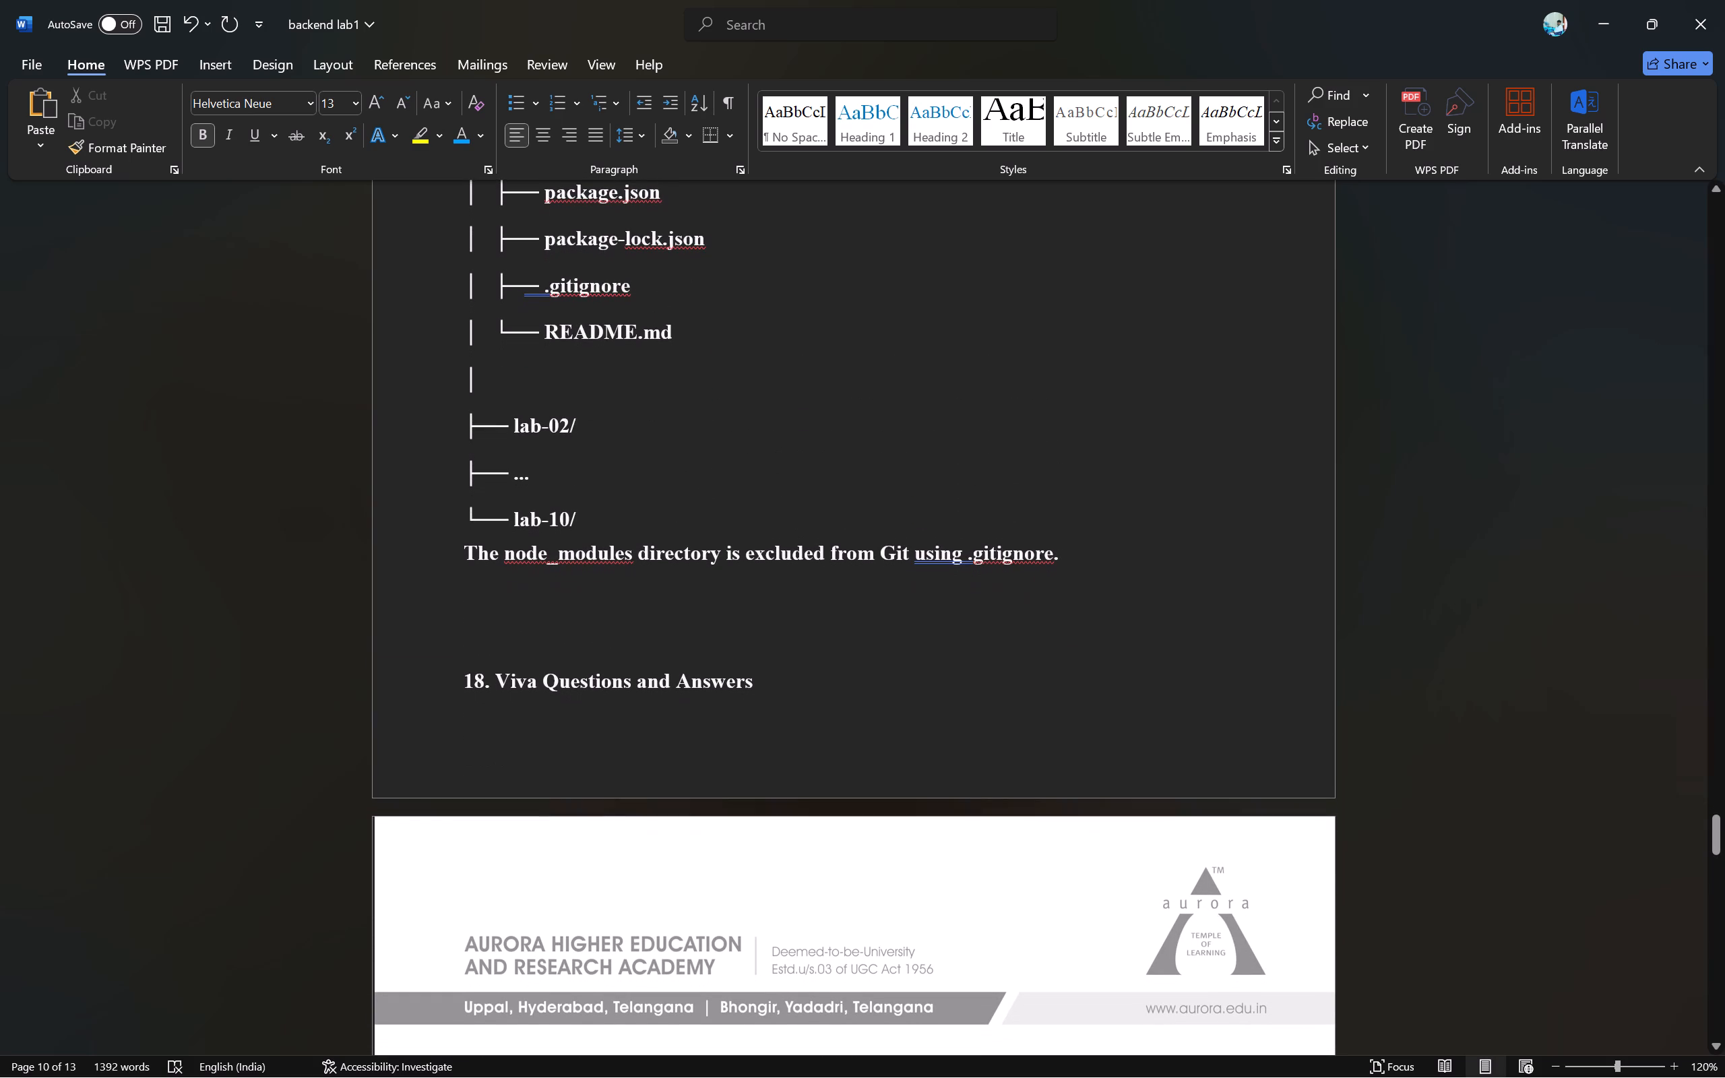
scroll(611, 740, up, 2)
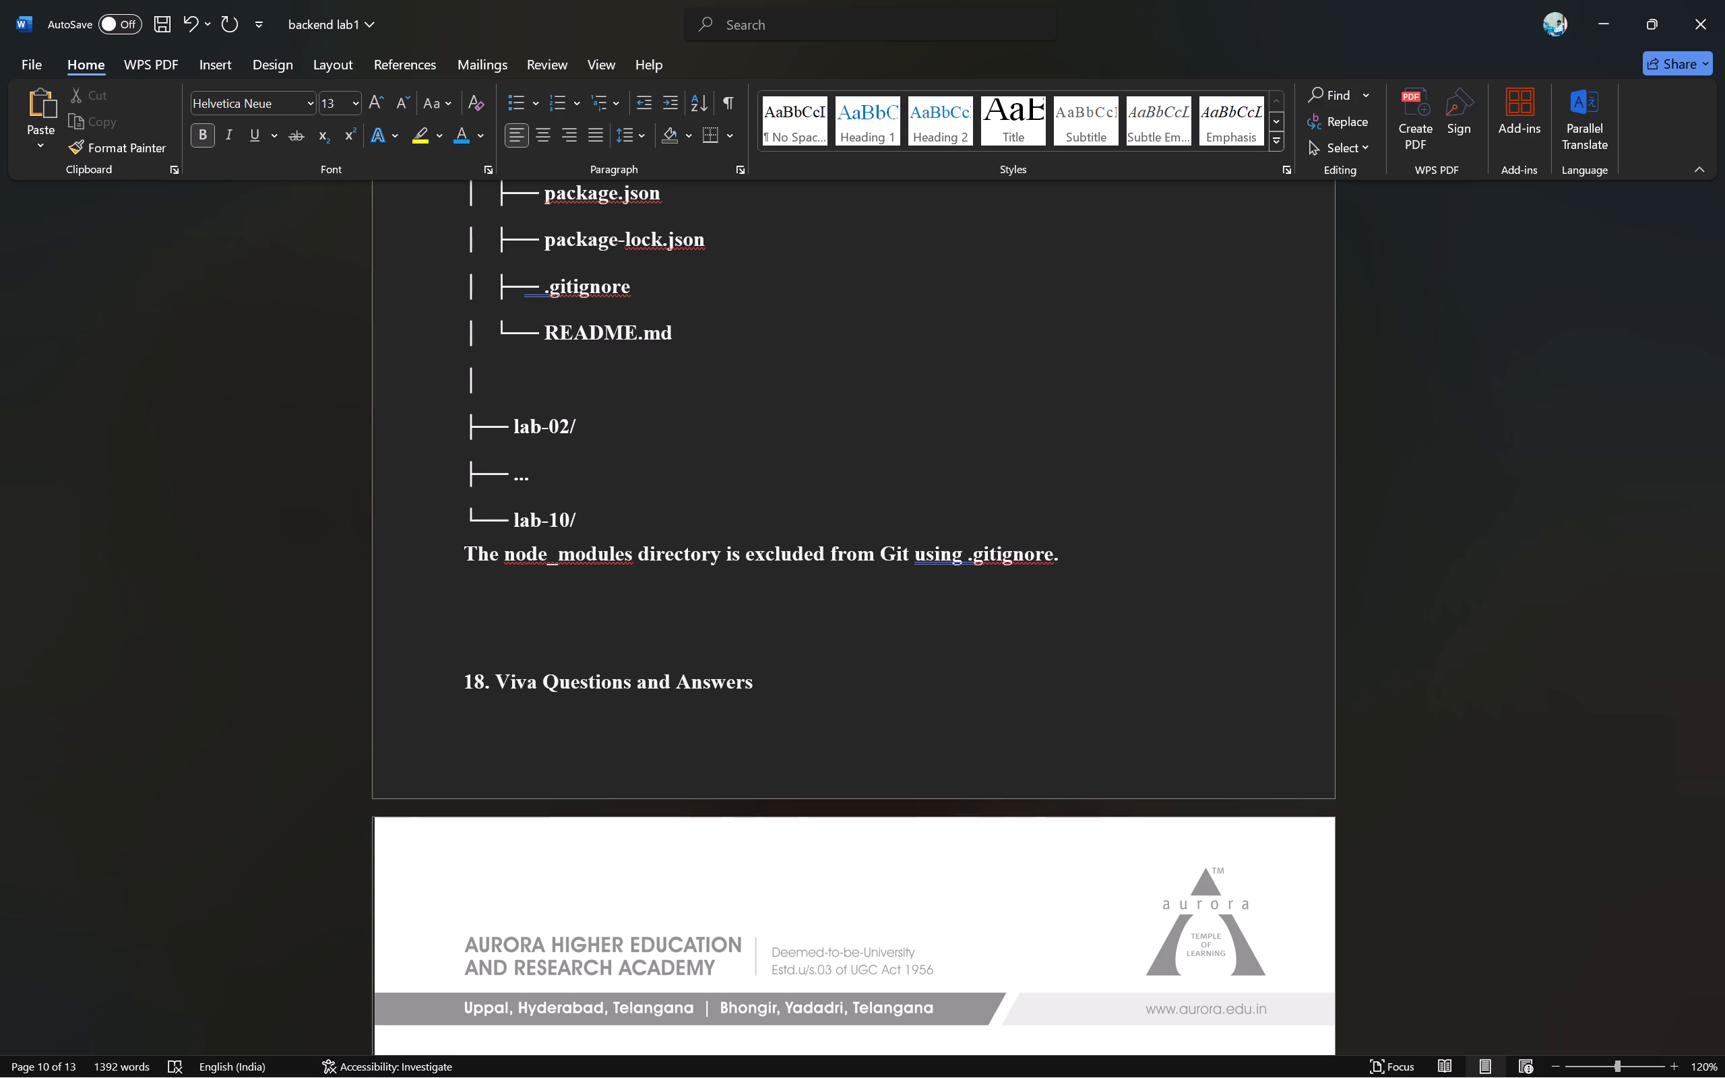
scroll(611, 740, up, 8)
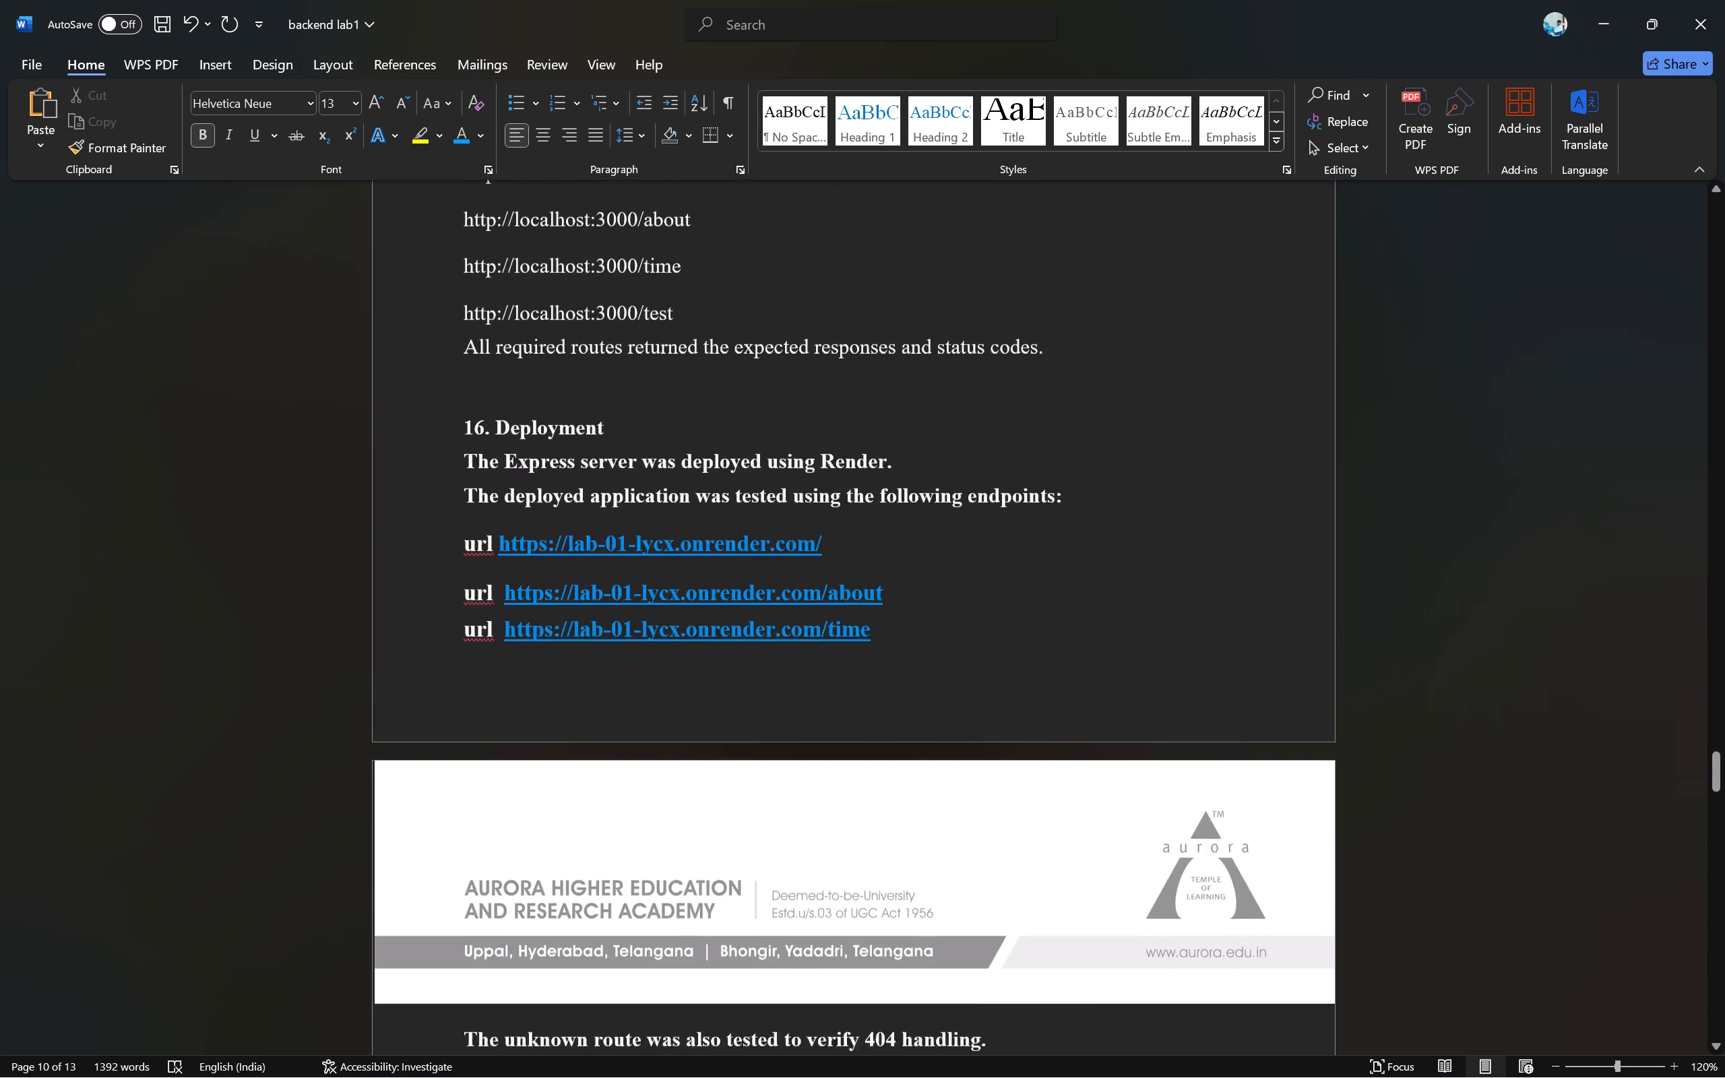
scroll(611, 740, up, 8)
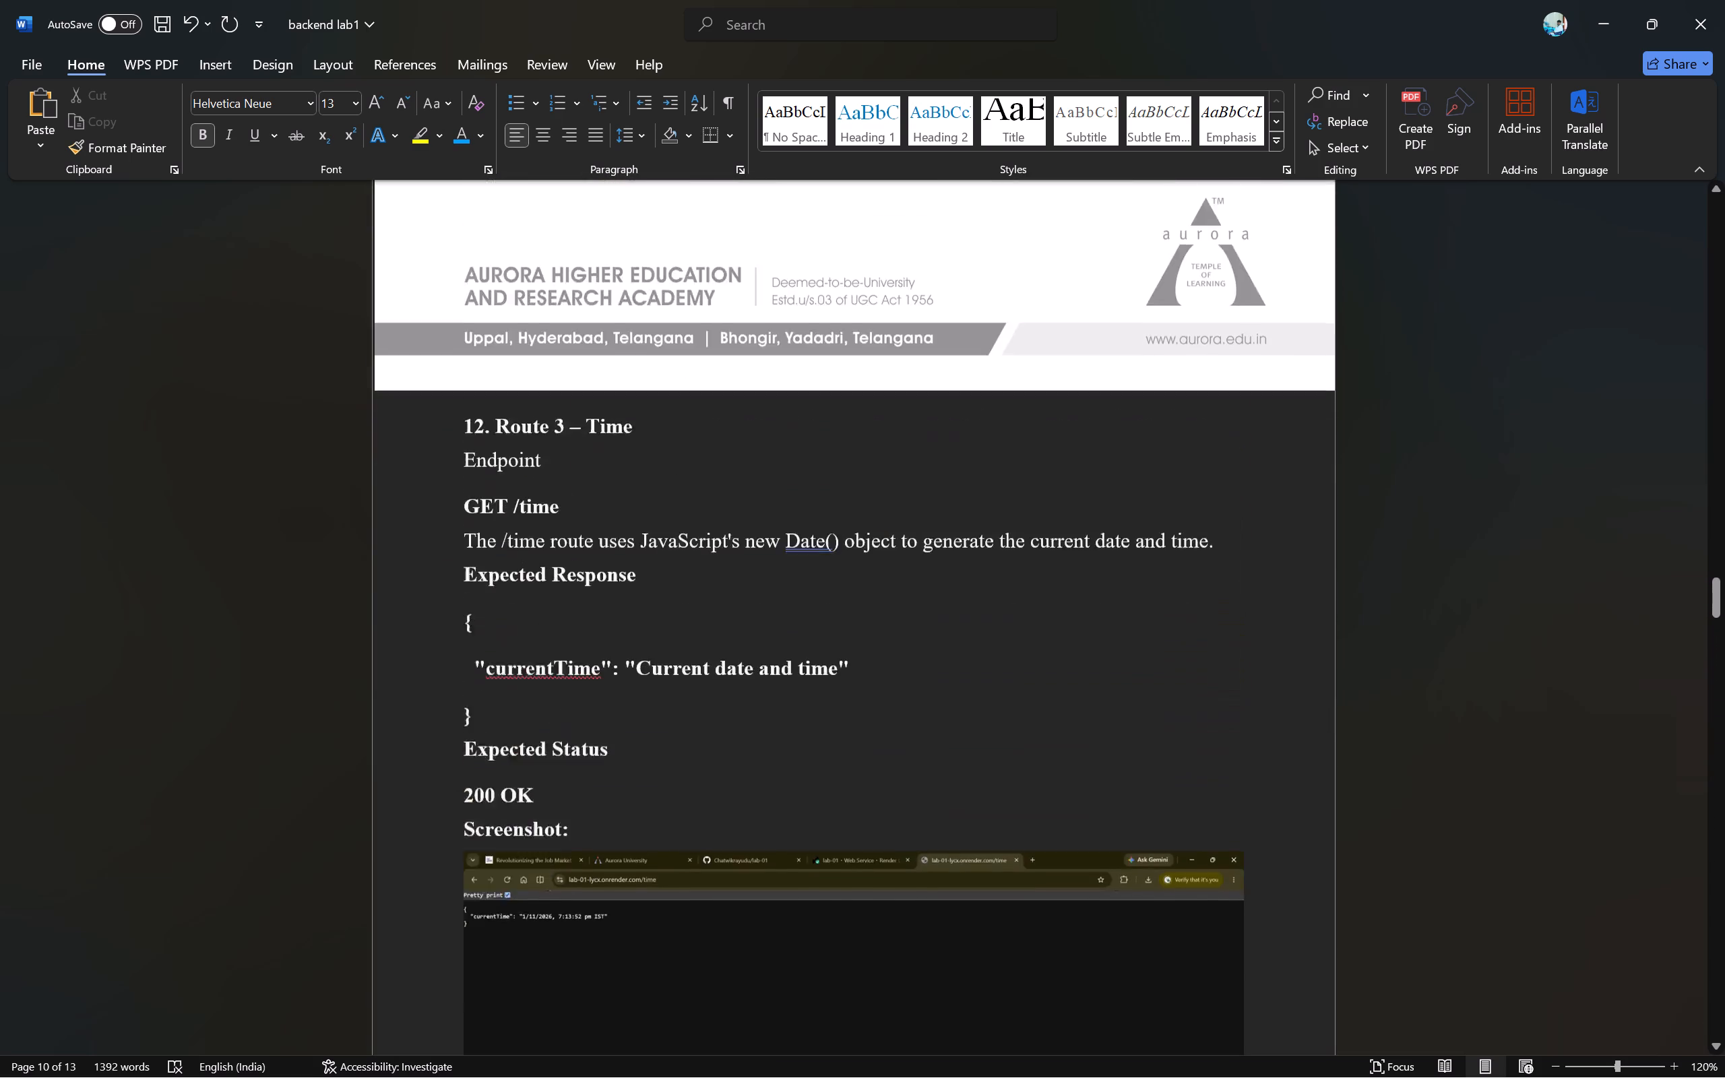
scroll(611, 740, up, 4)
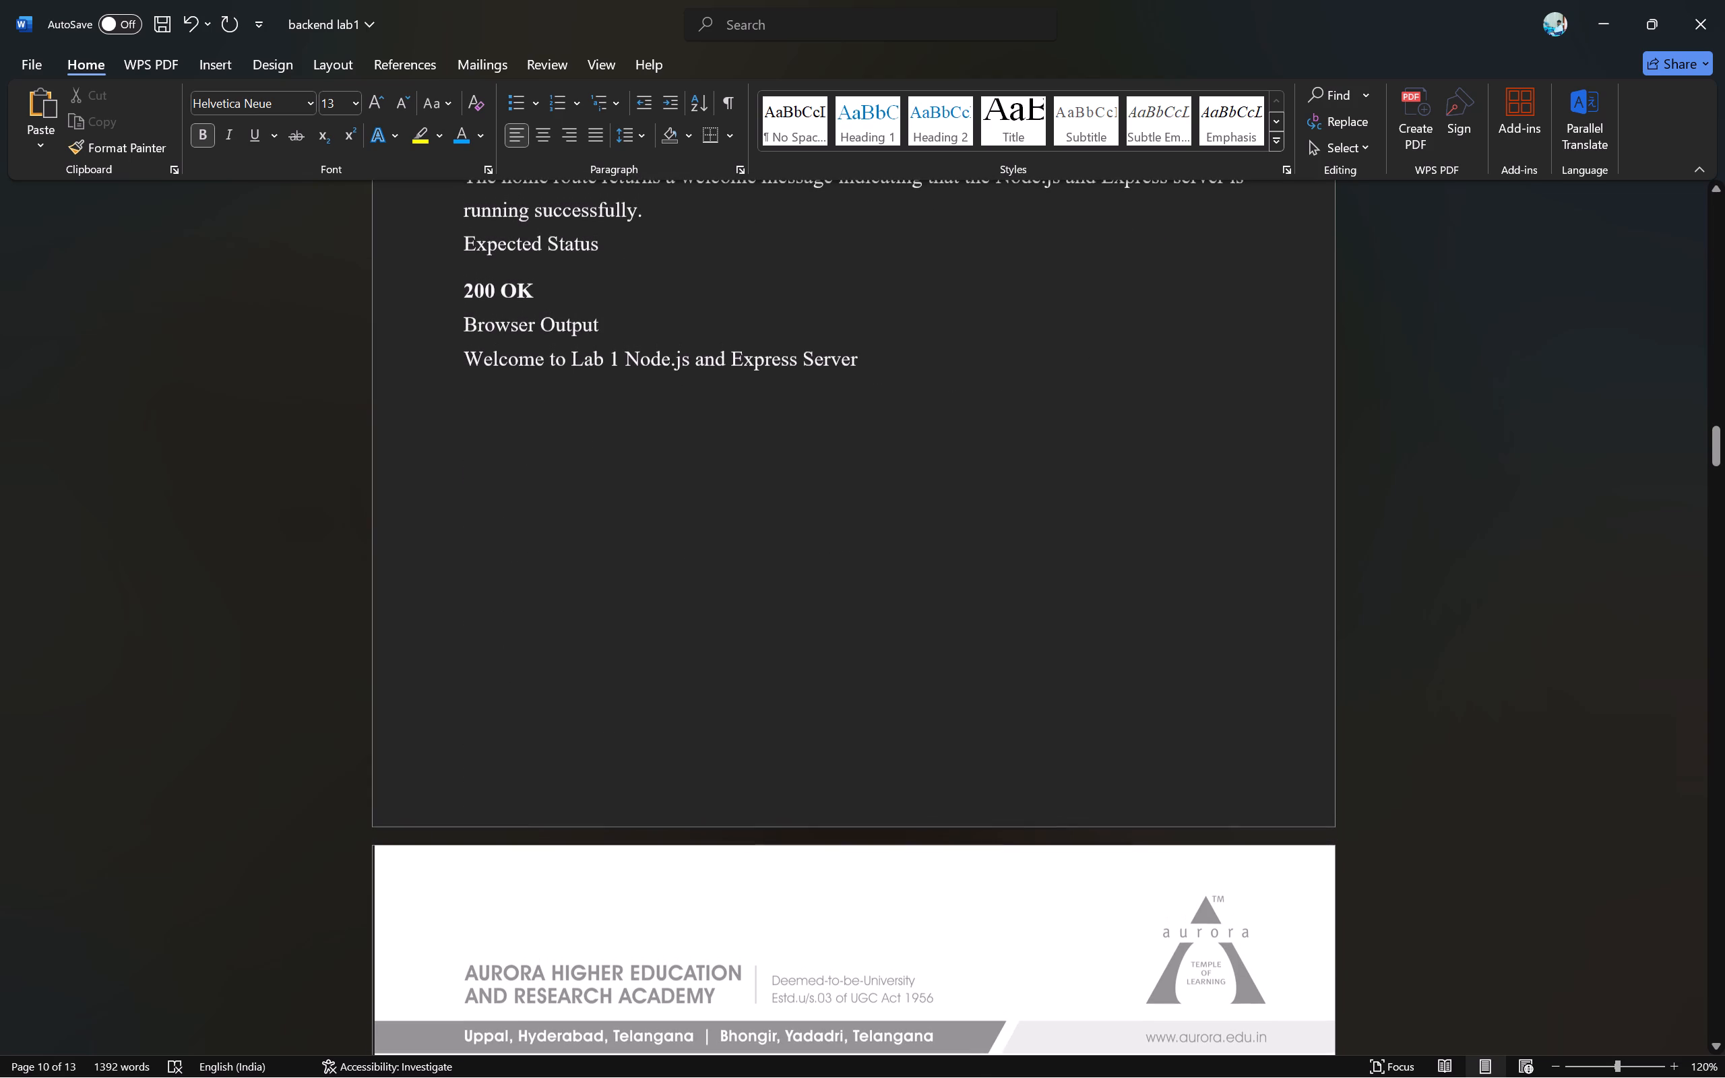
Recheck the page breaks from the home route's Browser Output down through 13. 404 Error Handling to the GitHub folder structure and 16. Deployment.
scroll(611, 740, down, 2)
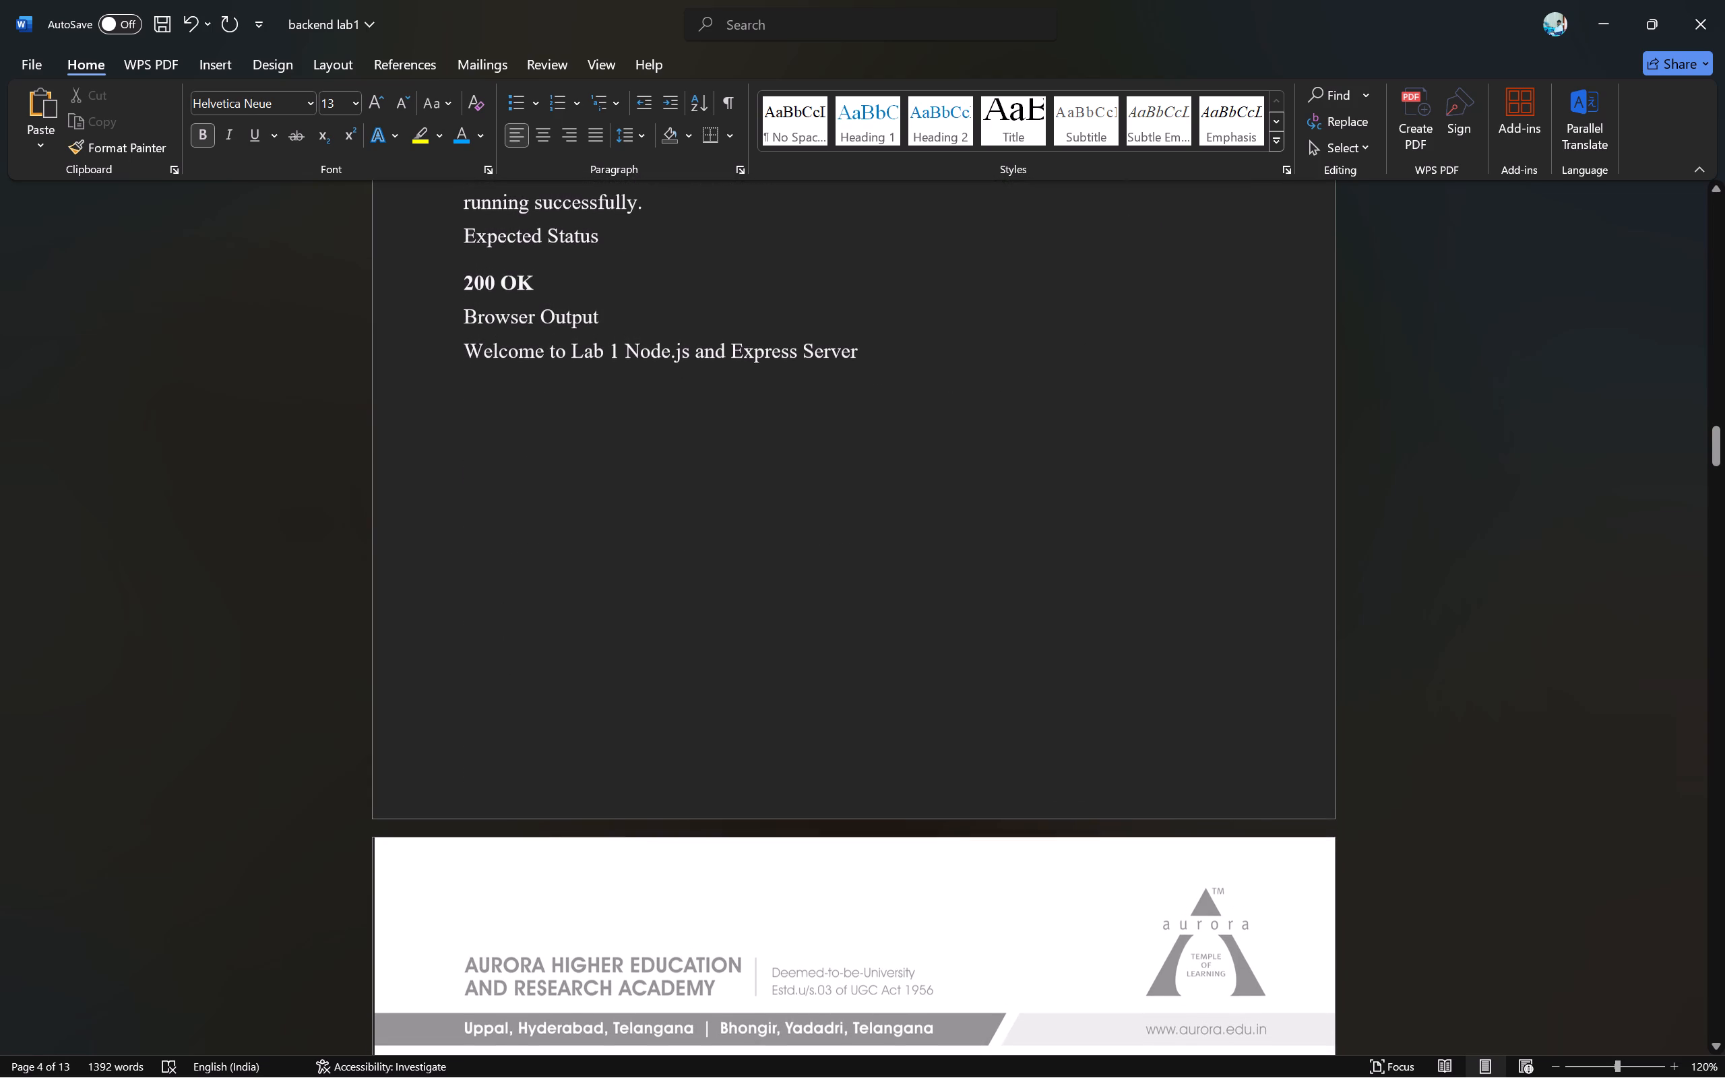
scroll(611, 740, down, 7)
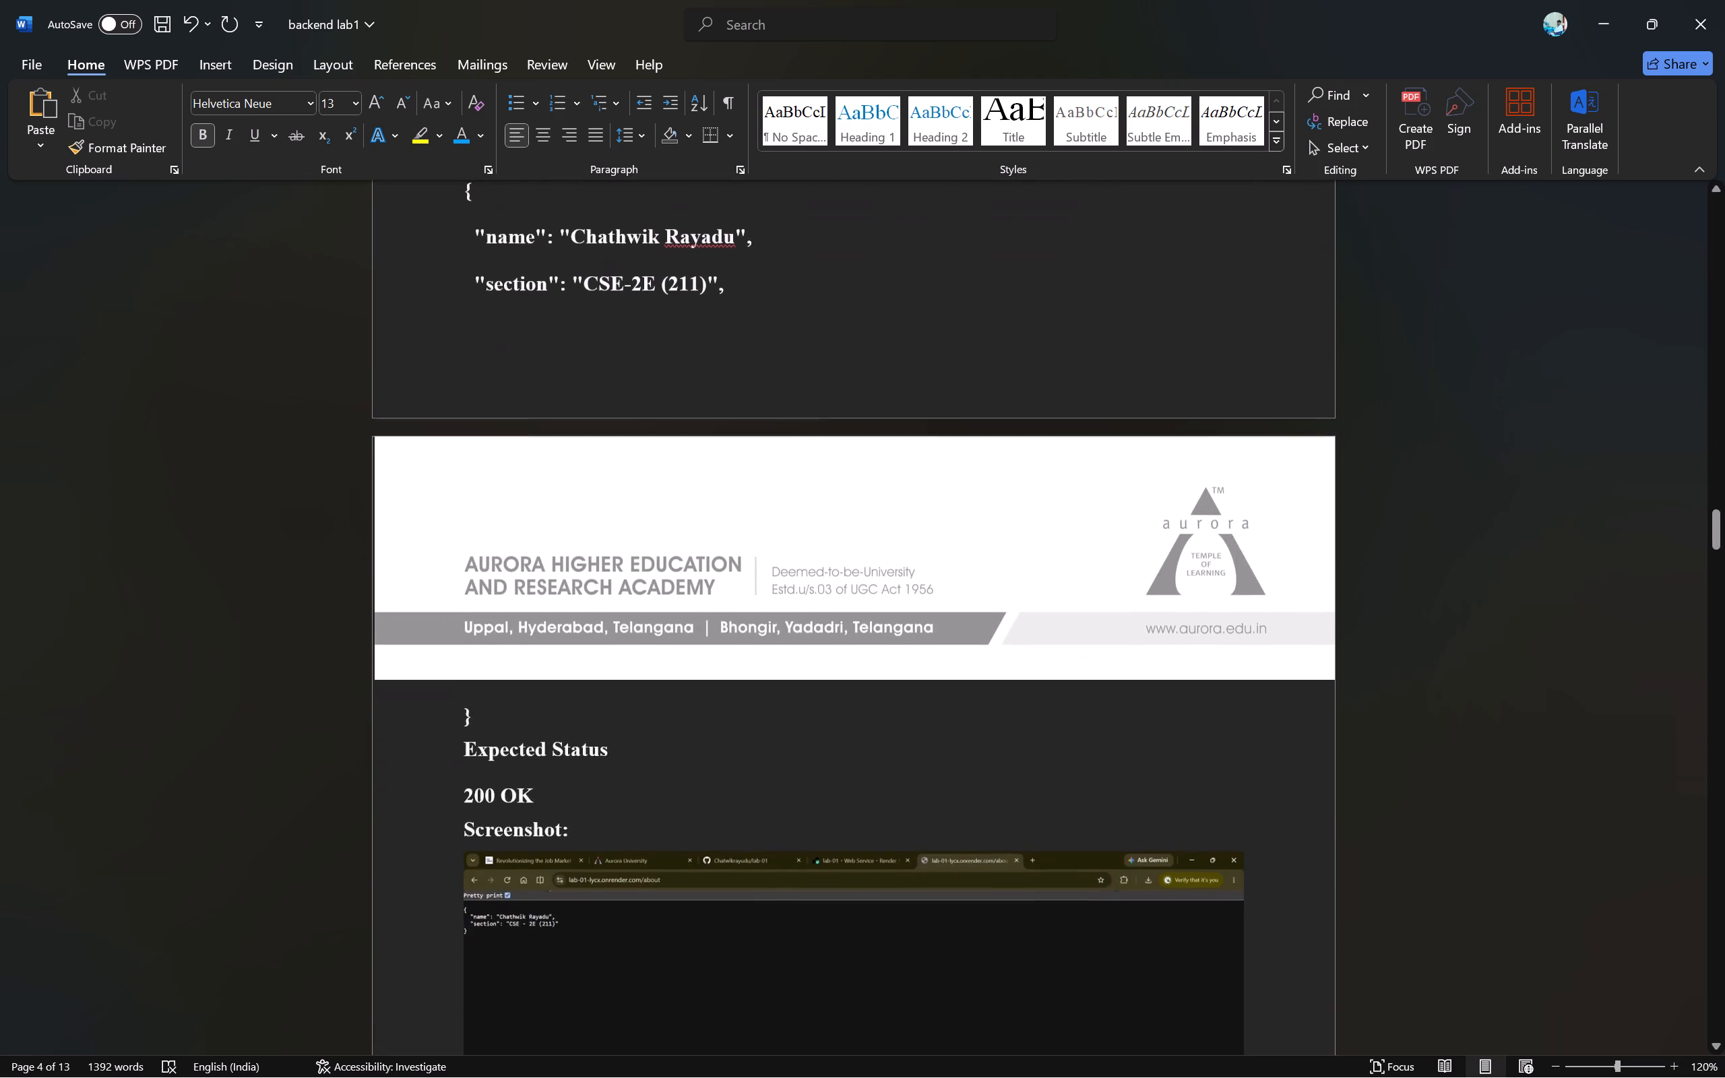
scroll(611, 740, down, 11)
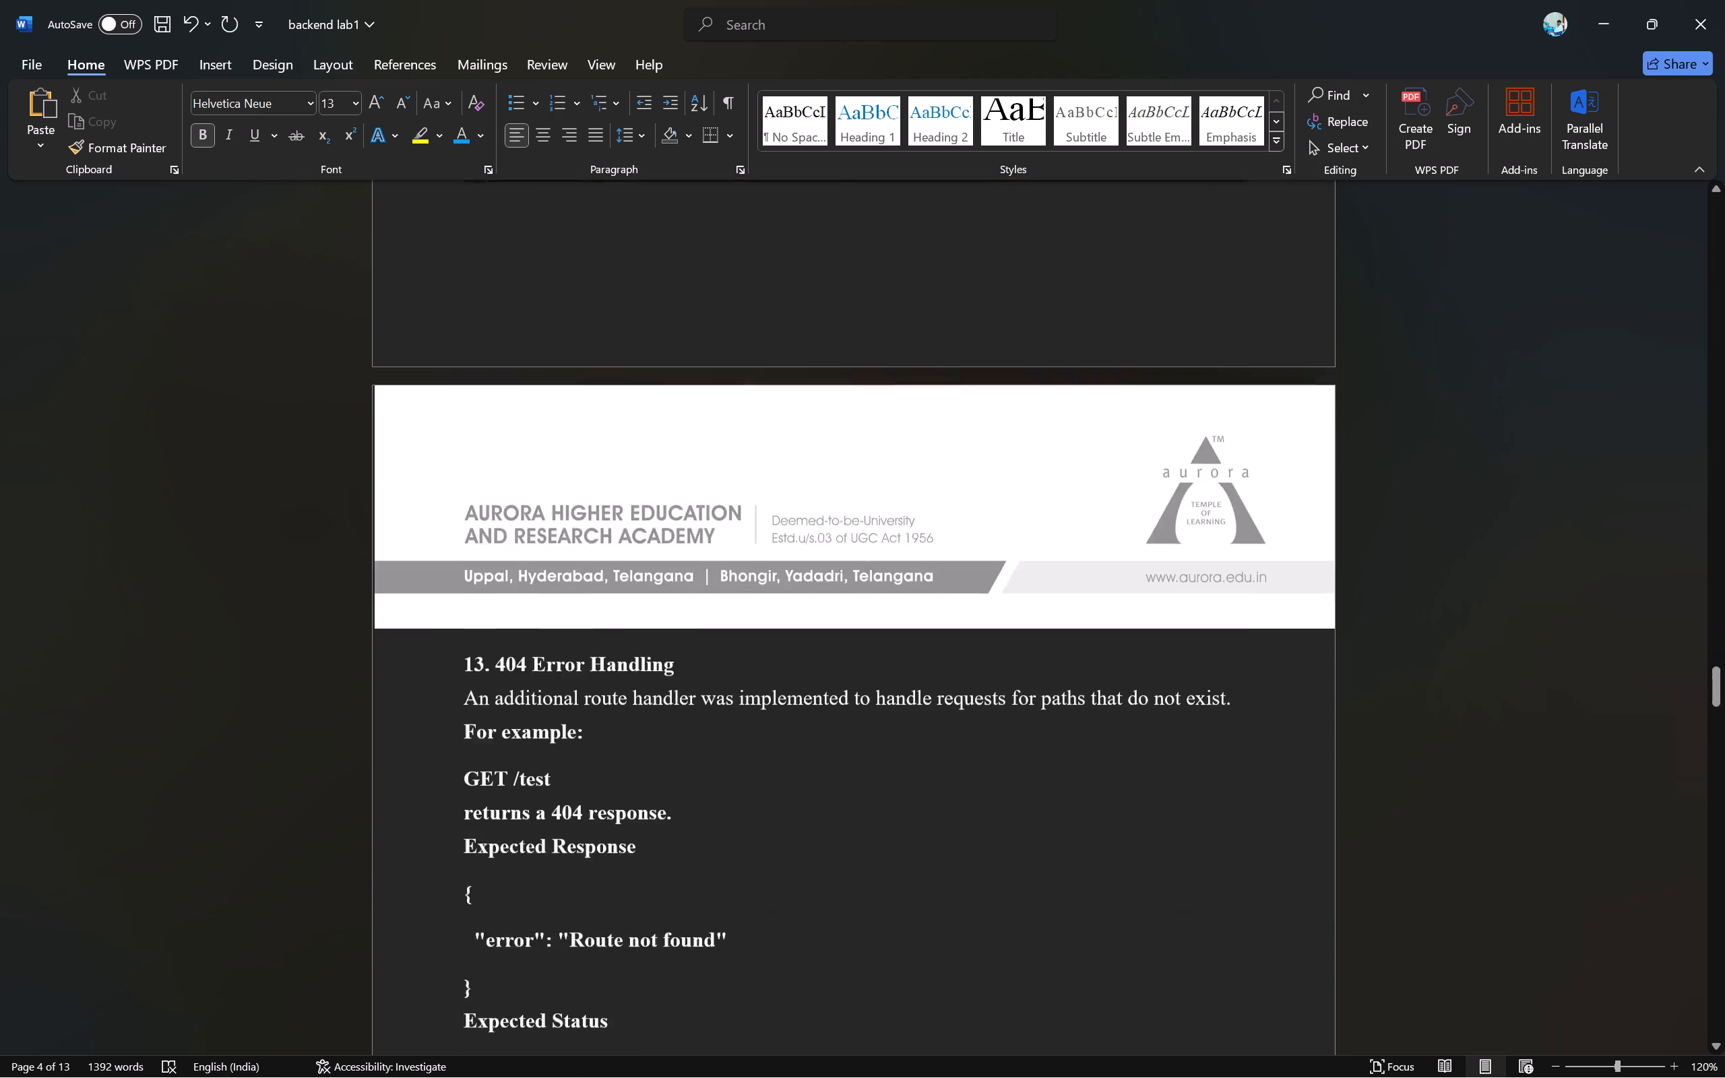
scroll(611, 740, down, 6)
scroll(611, 740, left, 1)
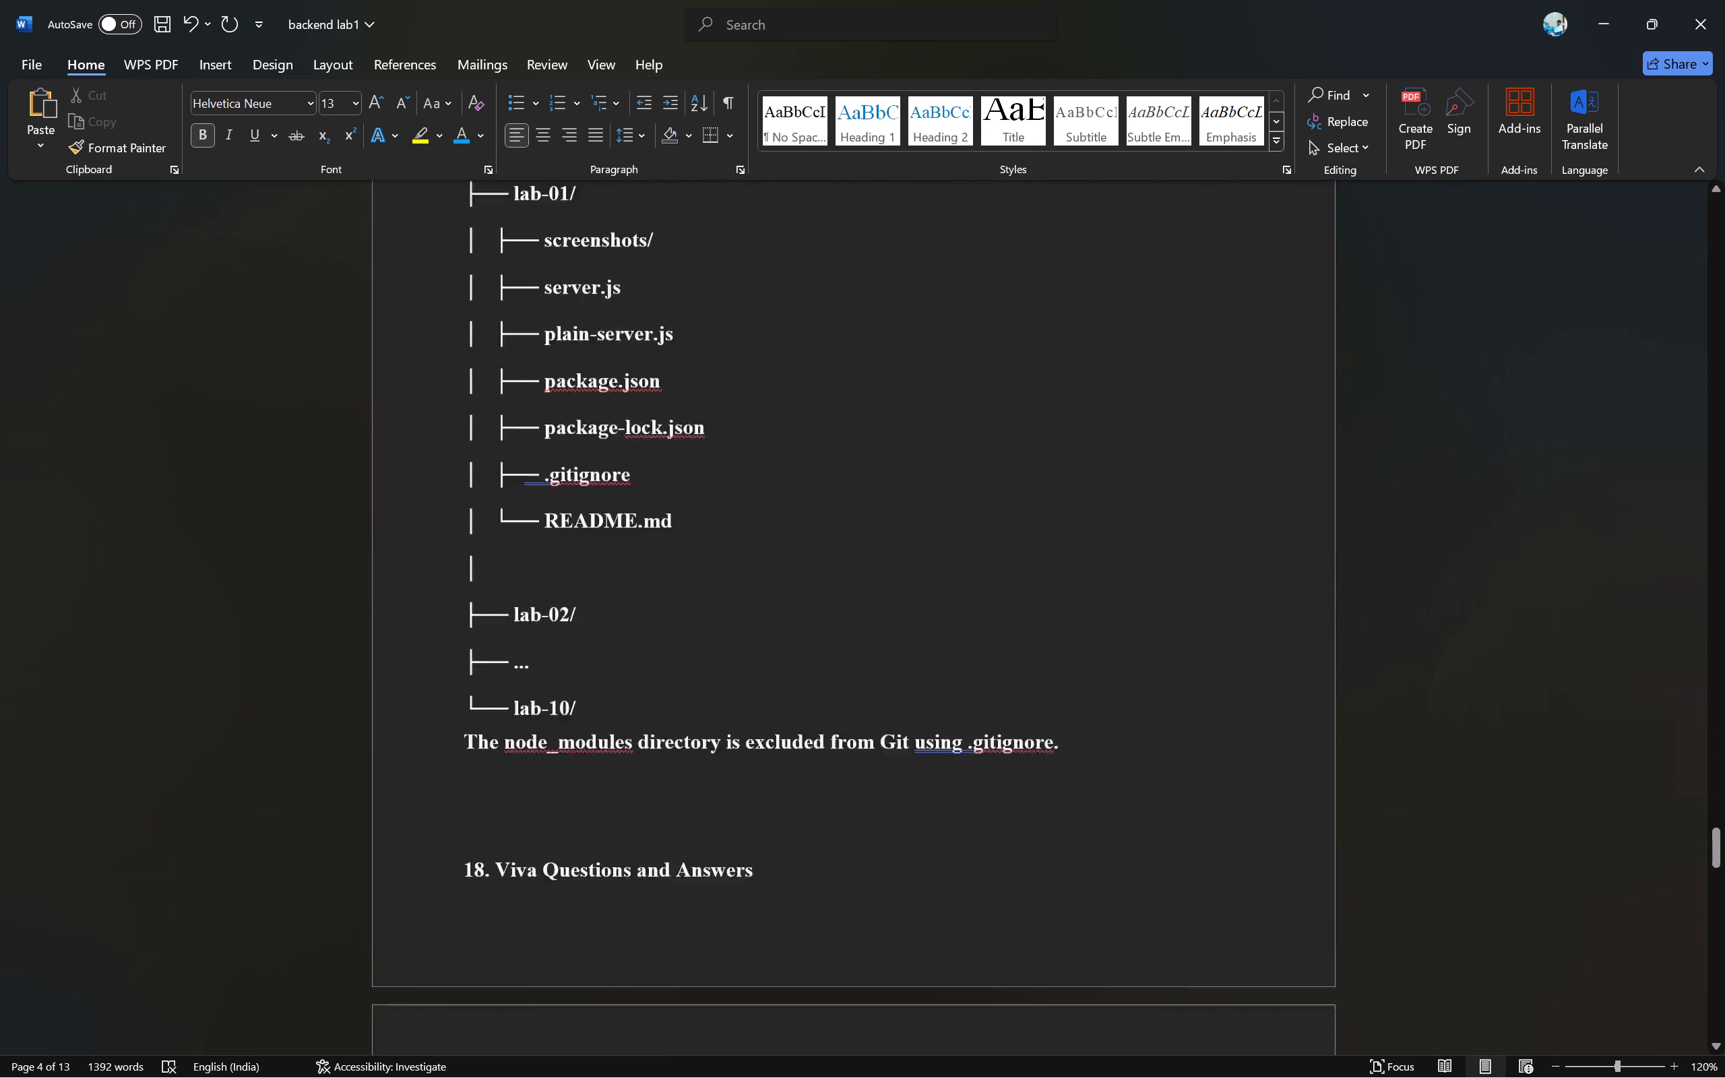
scroll(611, 740, left, 1)
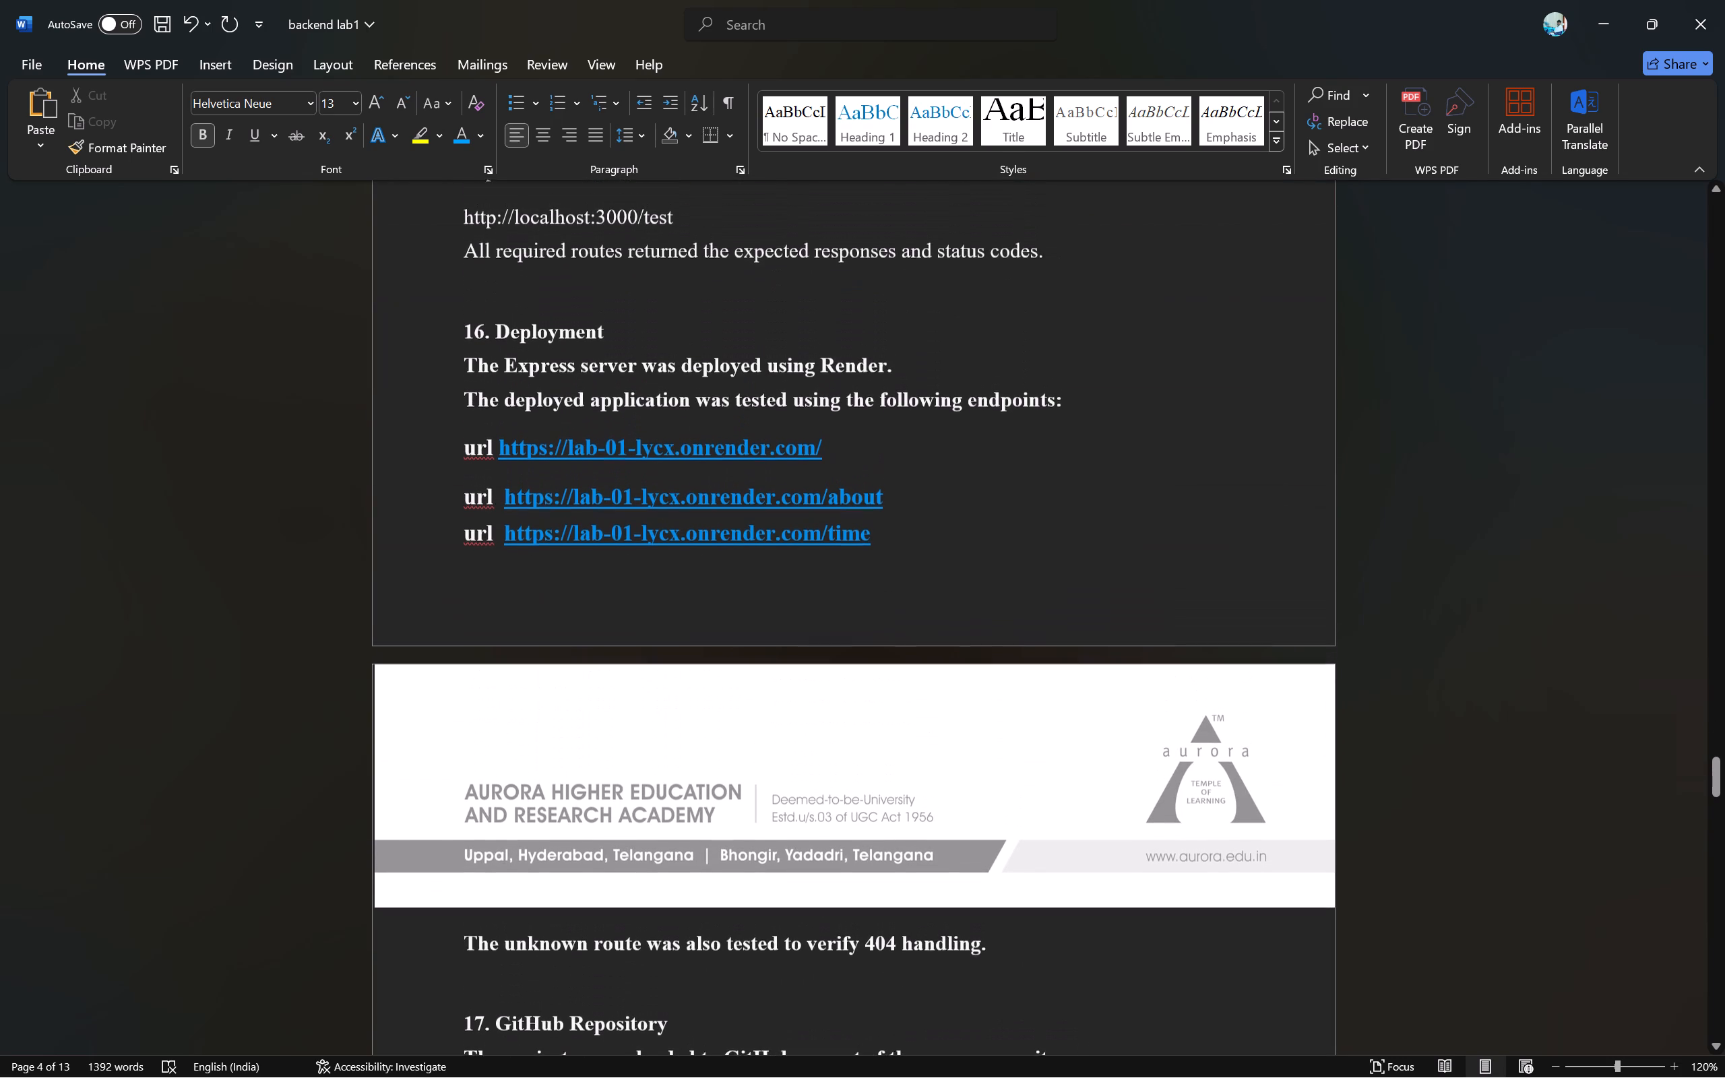
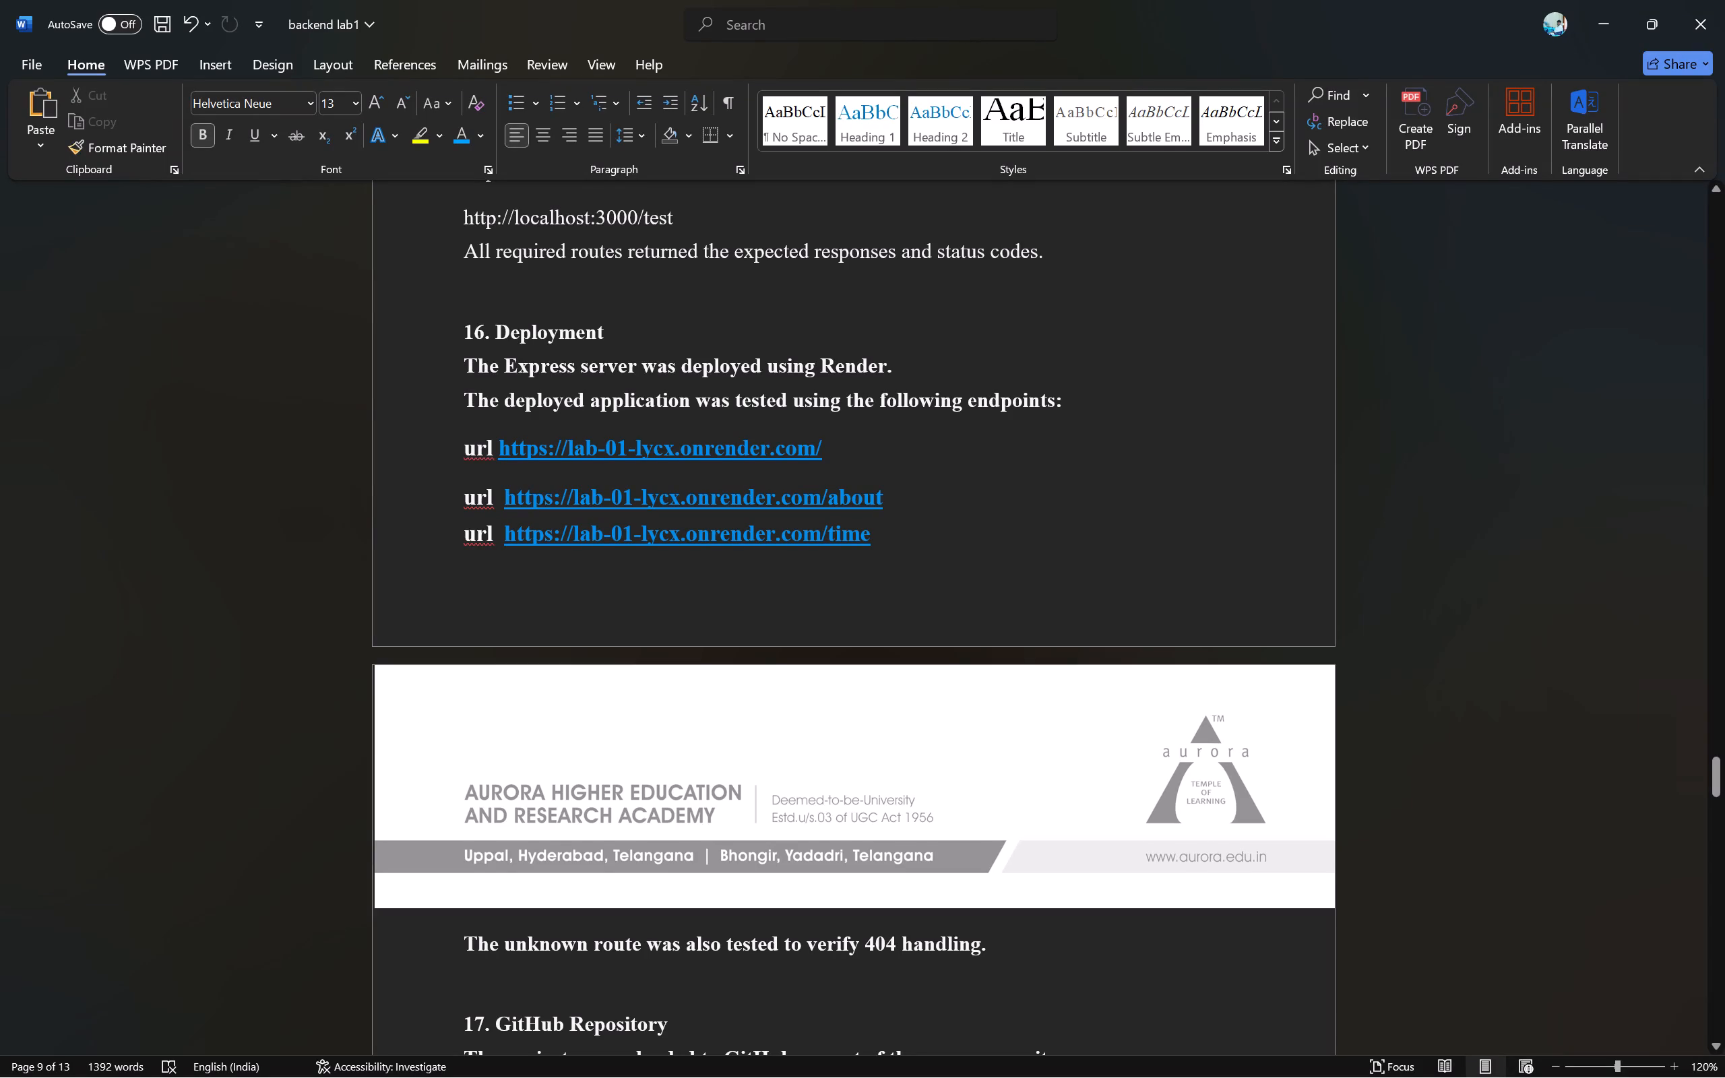
Delete the "url" label and its spacing before each of the three onrender.com links under 16. Deployment.
click(503, 448)
key(BackSpace)
key(BackSpace)
key(BackSpace)
key(BackSpace)
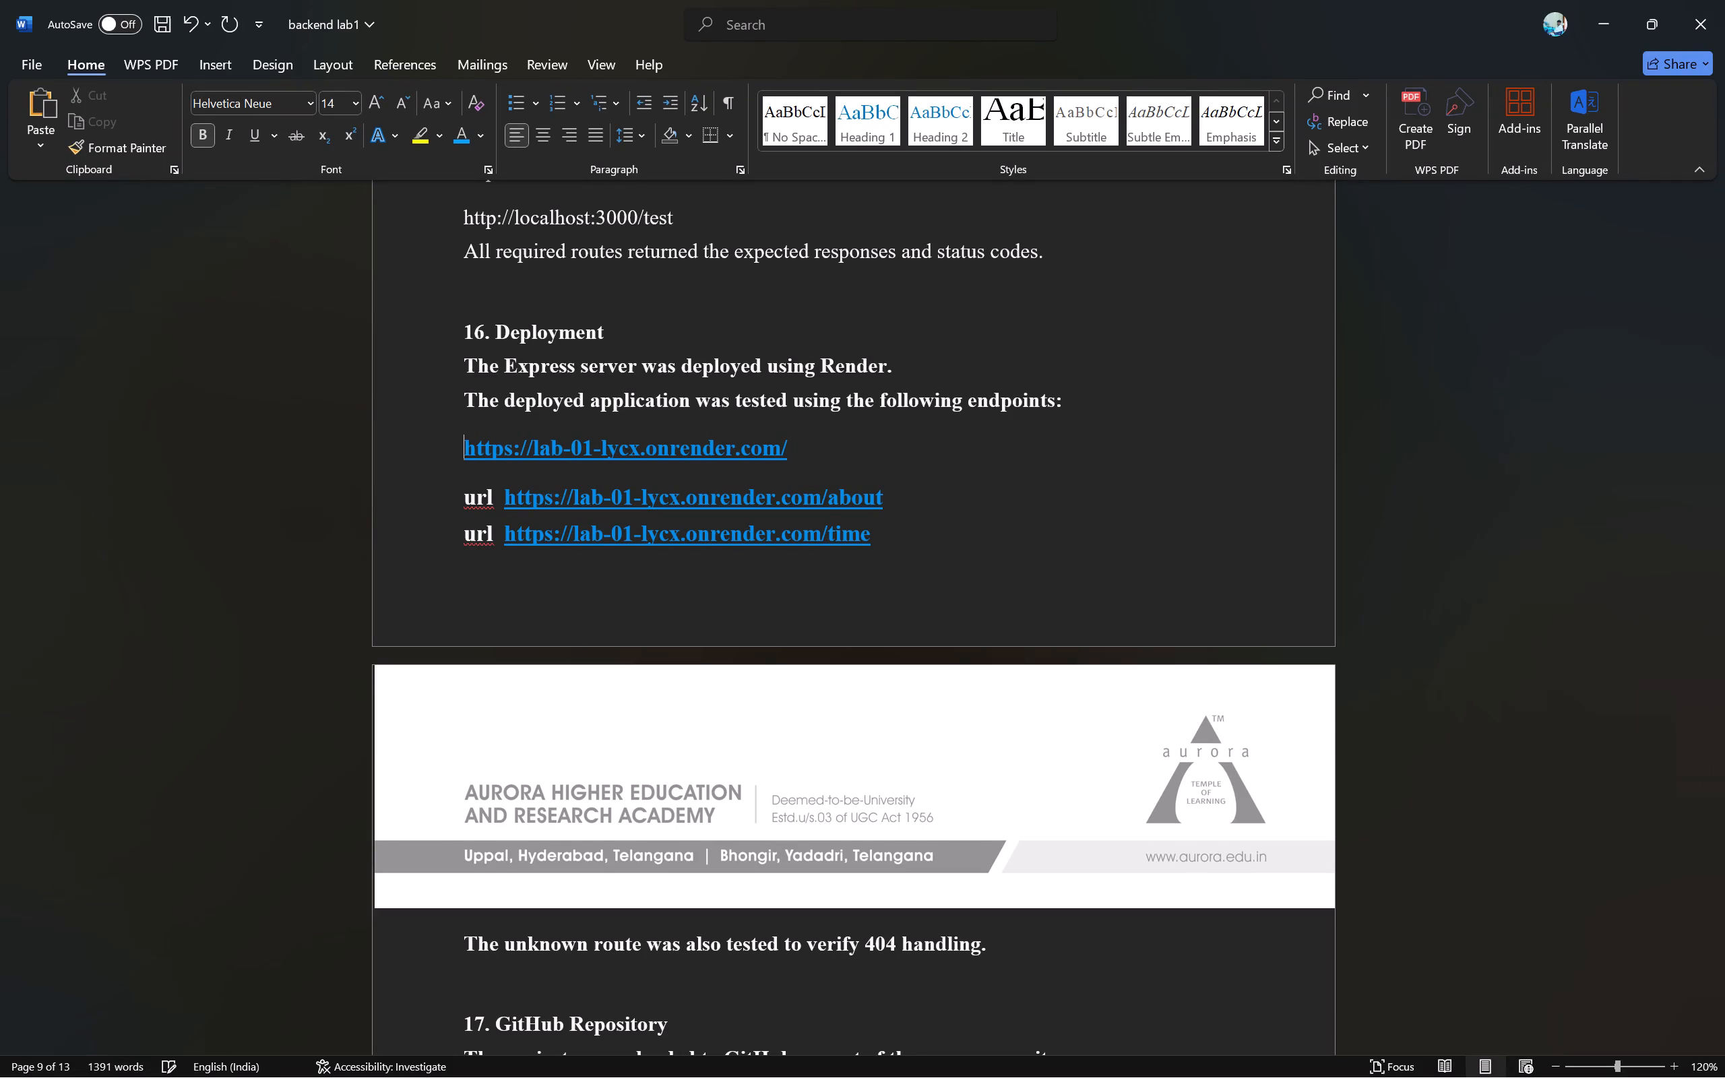
key(Down)
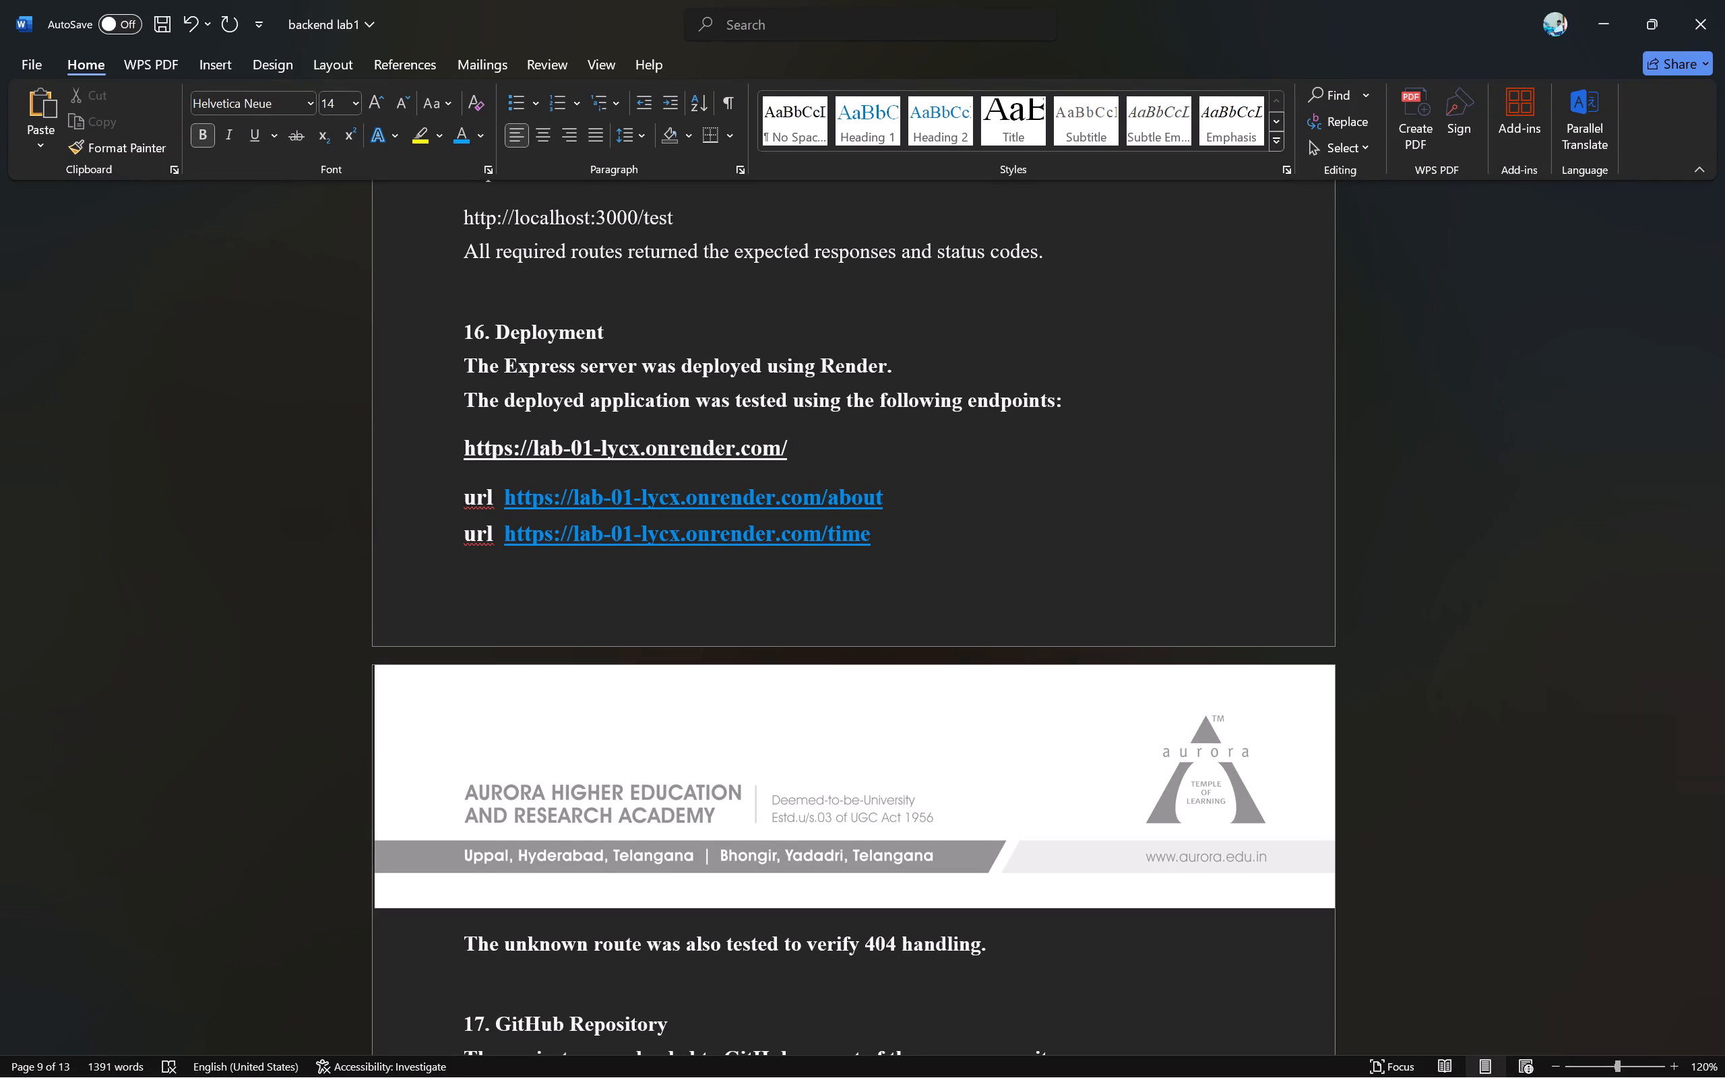
key(Delete)
key(Delete)
key(Delete)
key(Delete)
key(Delete)
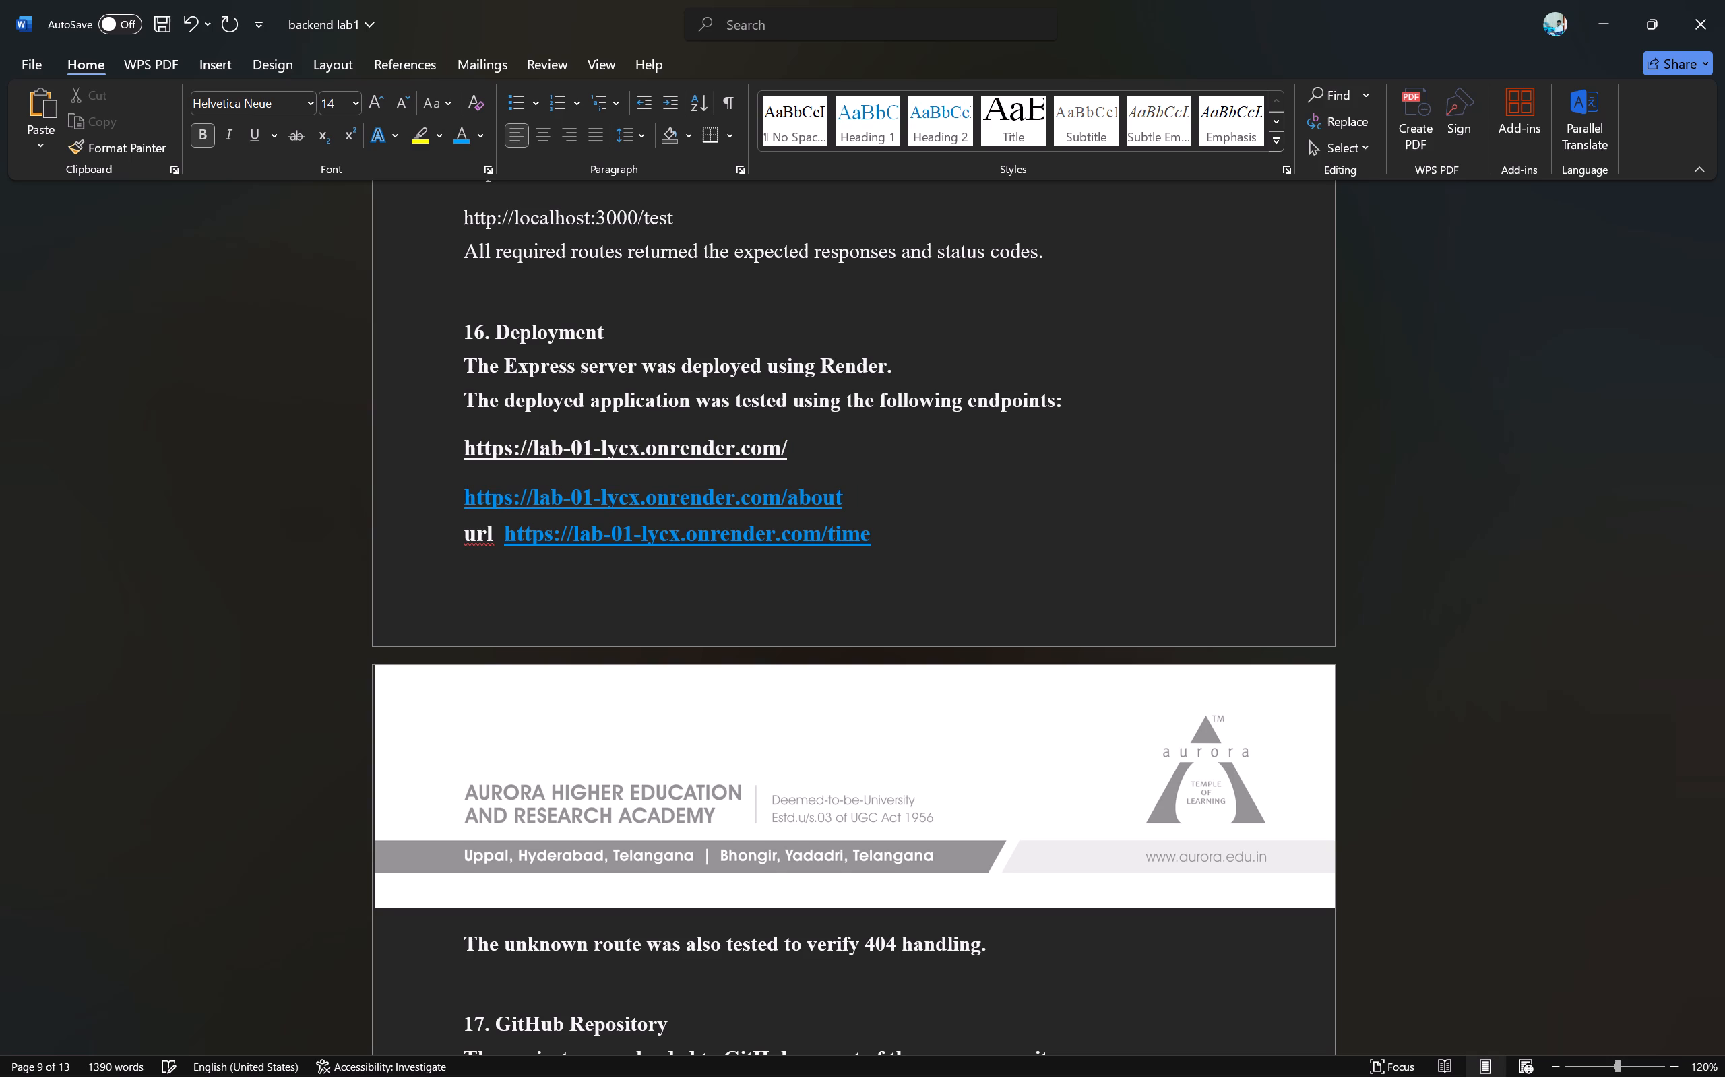
key(Down)
key(Delete)
key(Delete)
key(Delete)
key(Delete)
key(Delete)
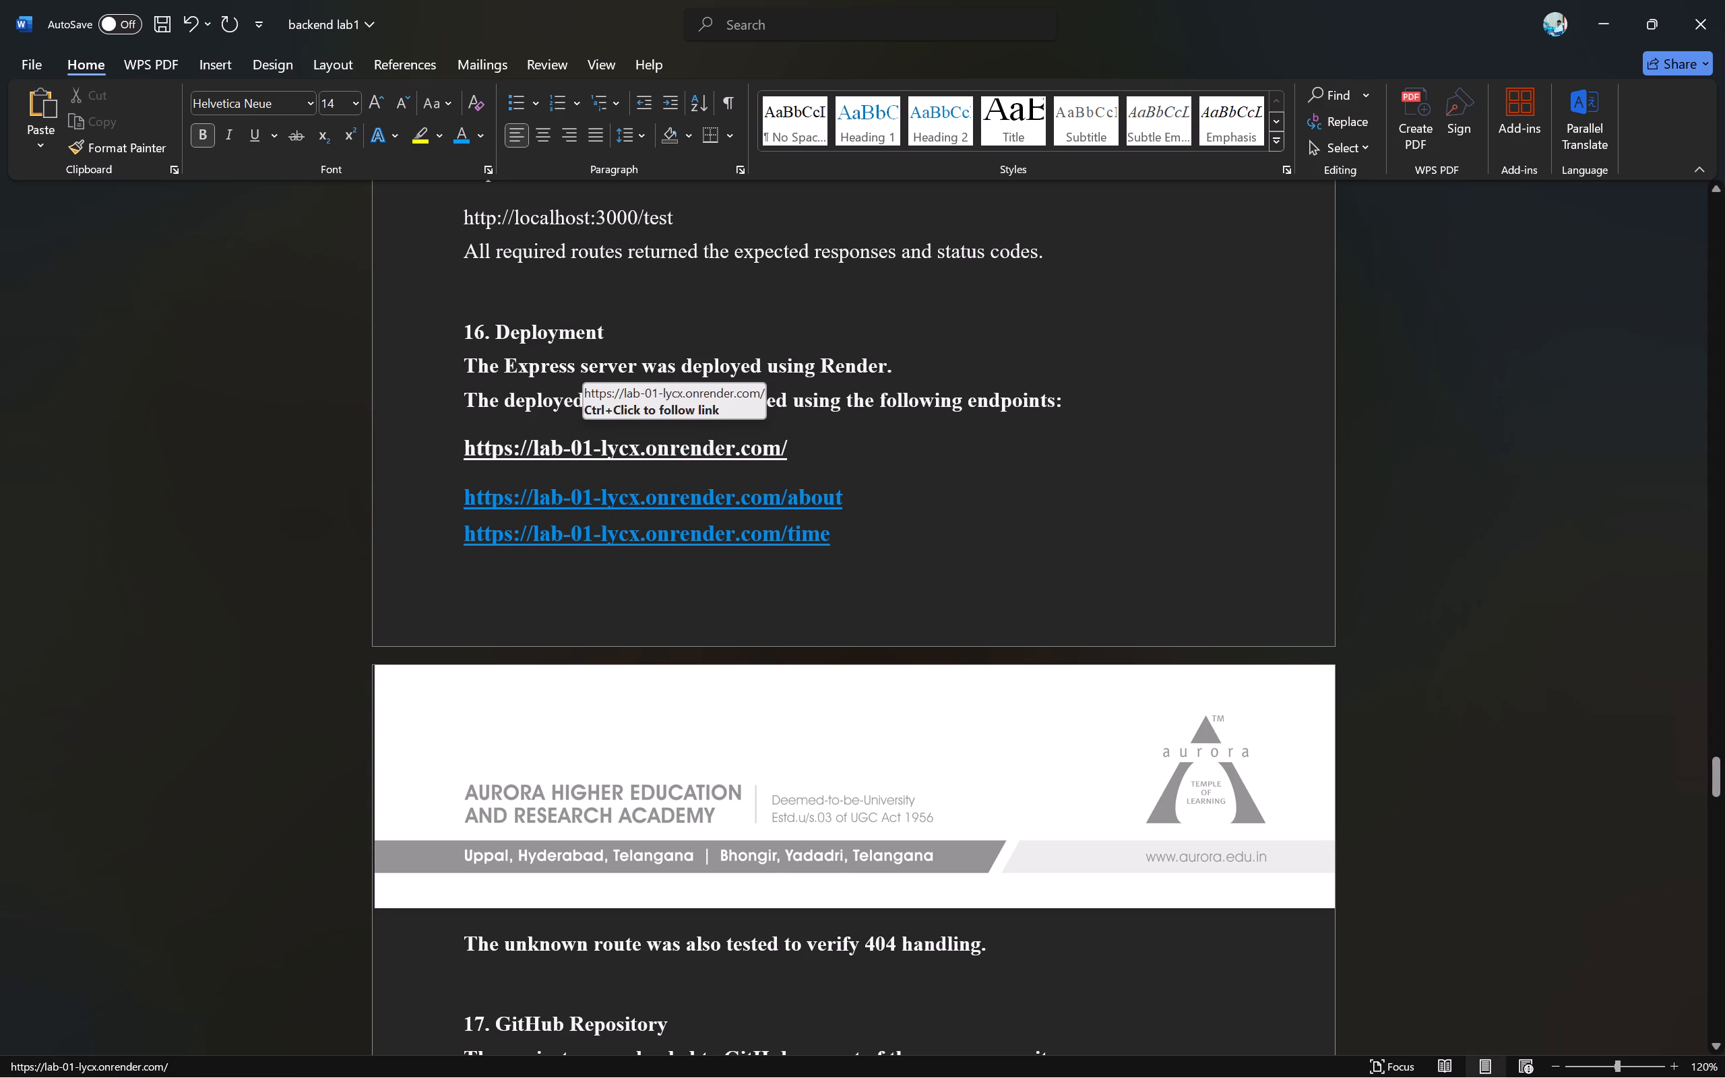
drag(467, 449, 805, 449)
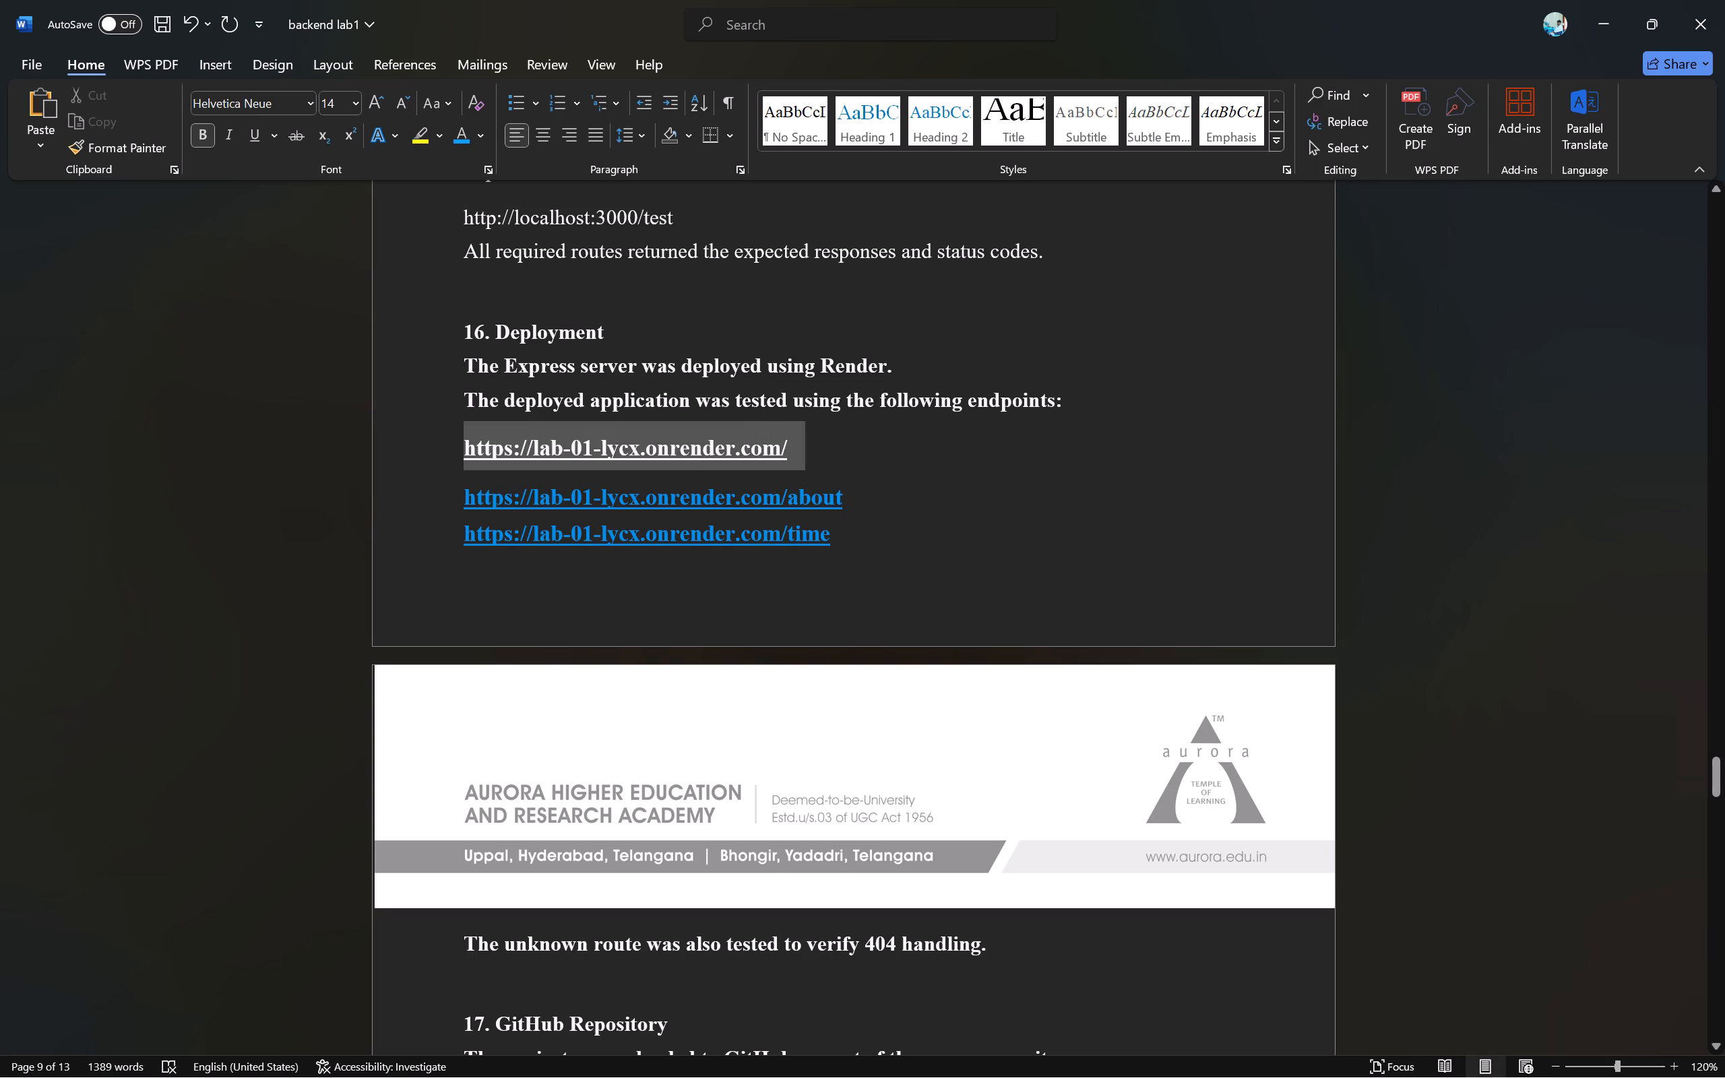
drag(805, 449, 806, 449)
click(934, 417)
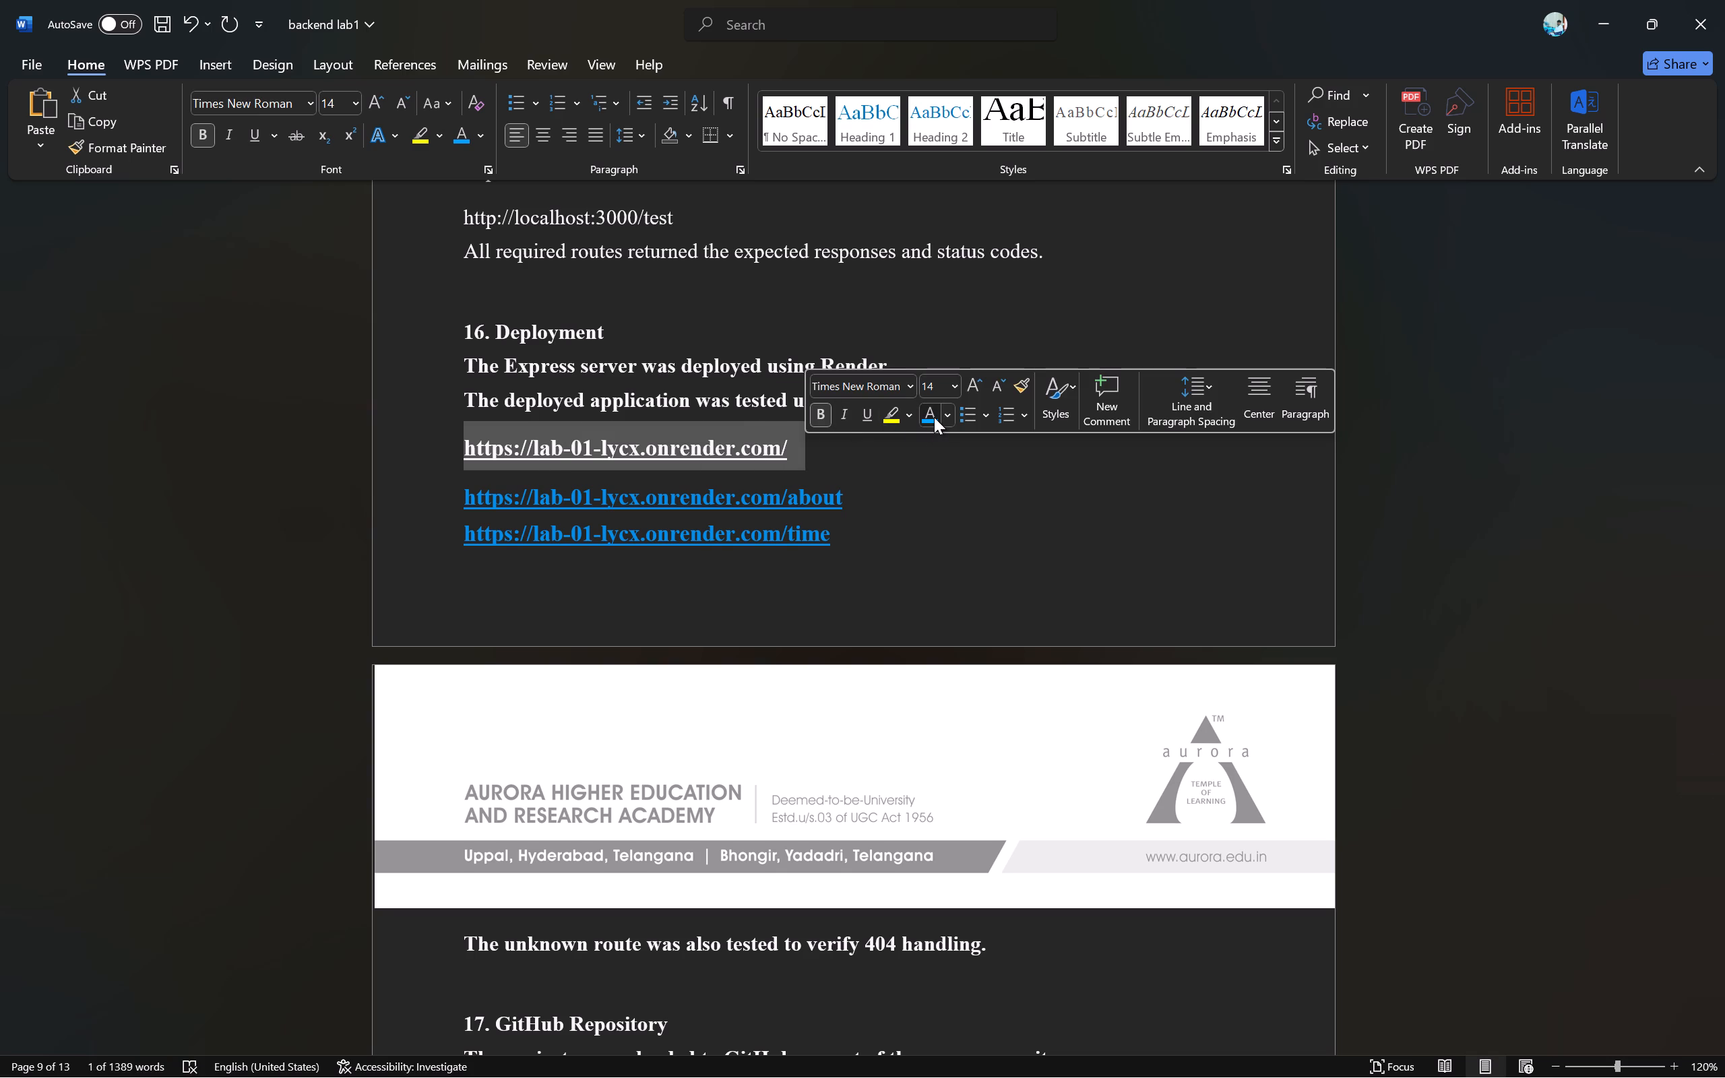
click(927, 517)
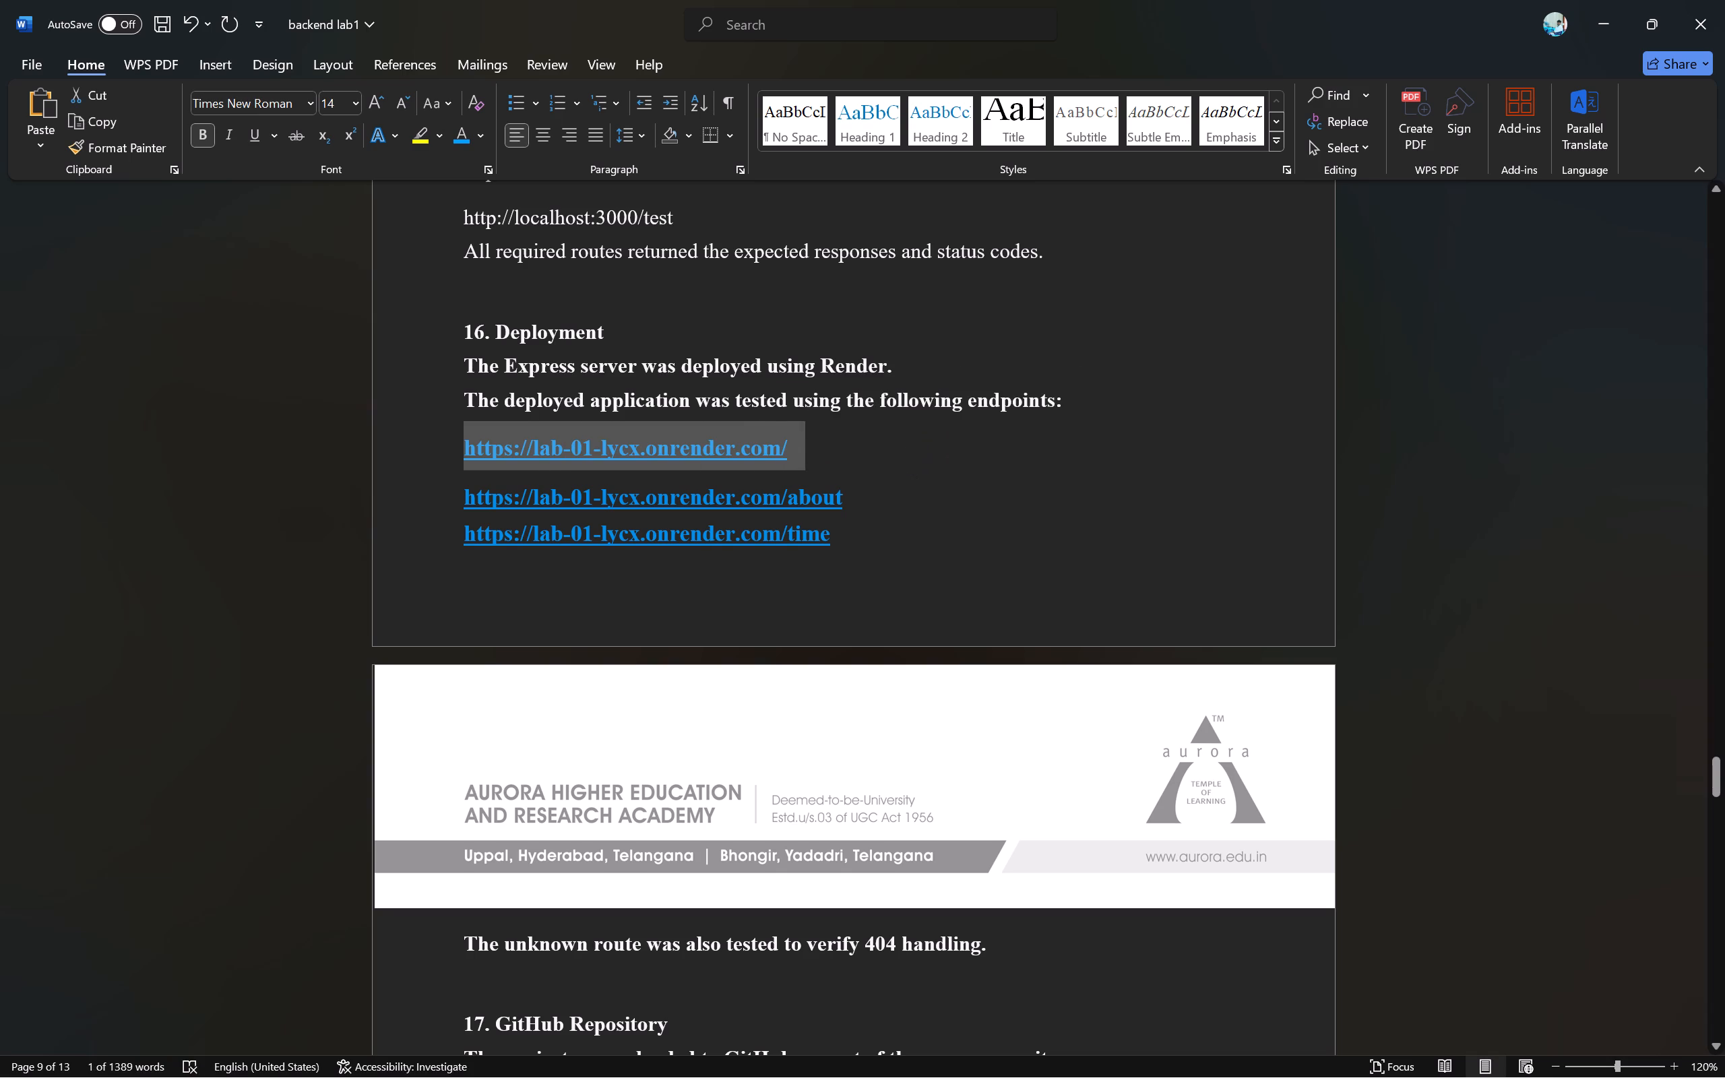
Review the document from 16. Deployment back up through the route screenshots and 6. package.json to the student details on the first page.
scroll(927, 517, up, 2)
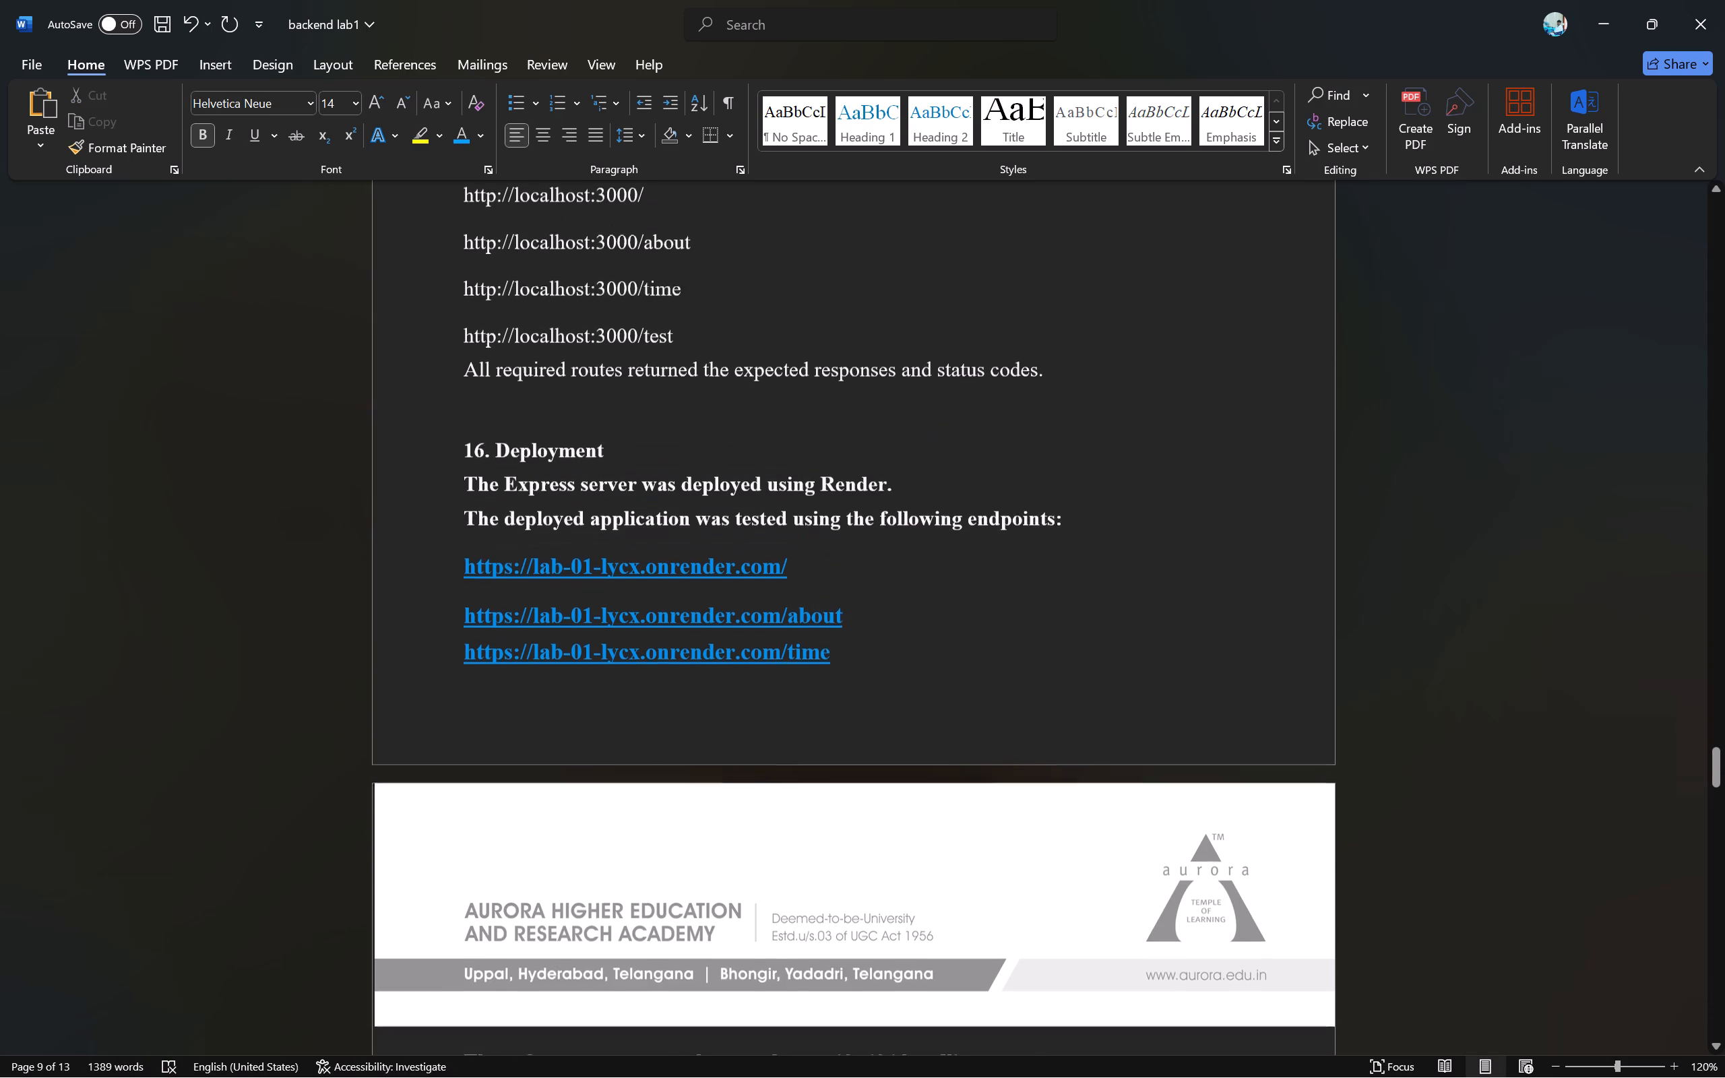
scroll(927, 517, up, 9)
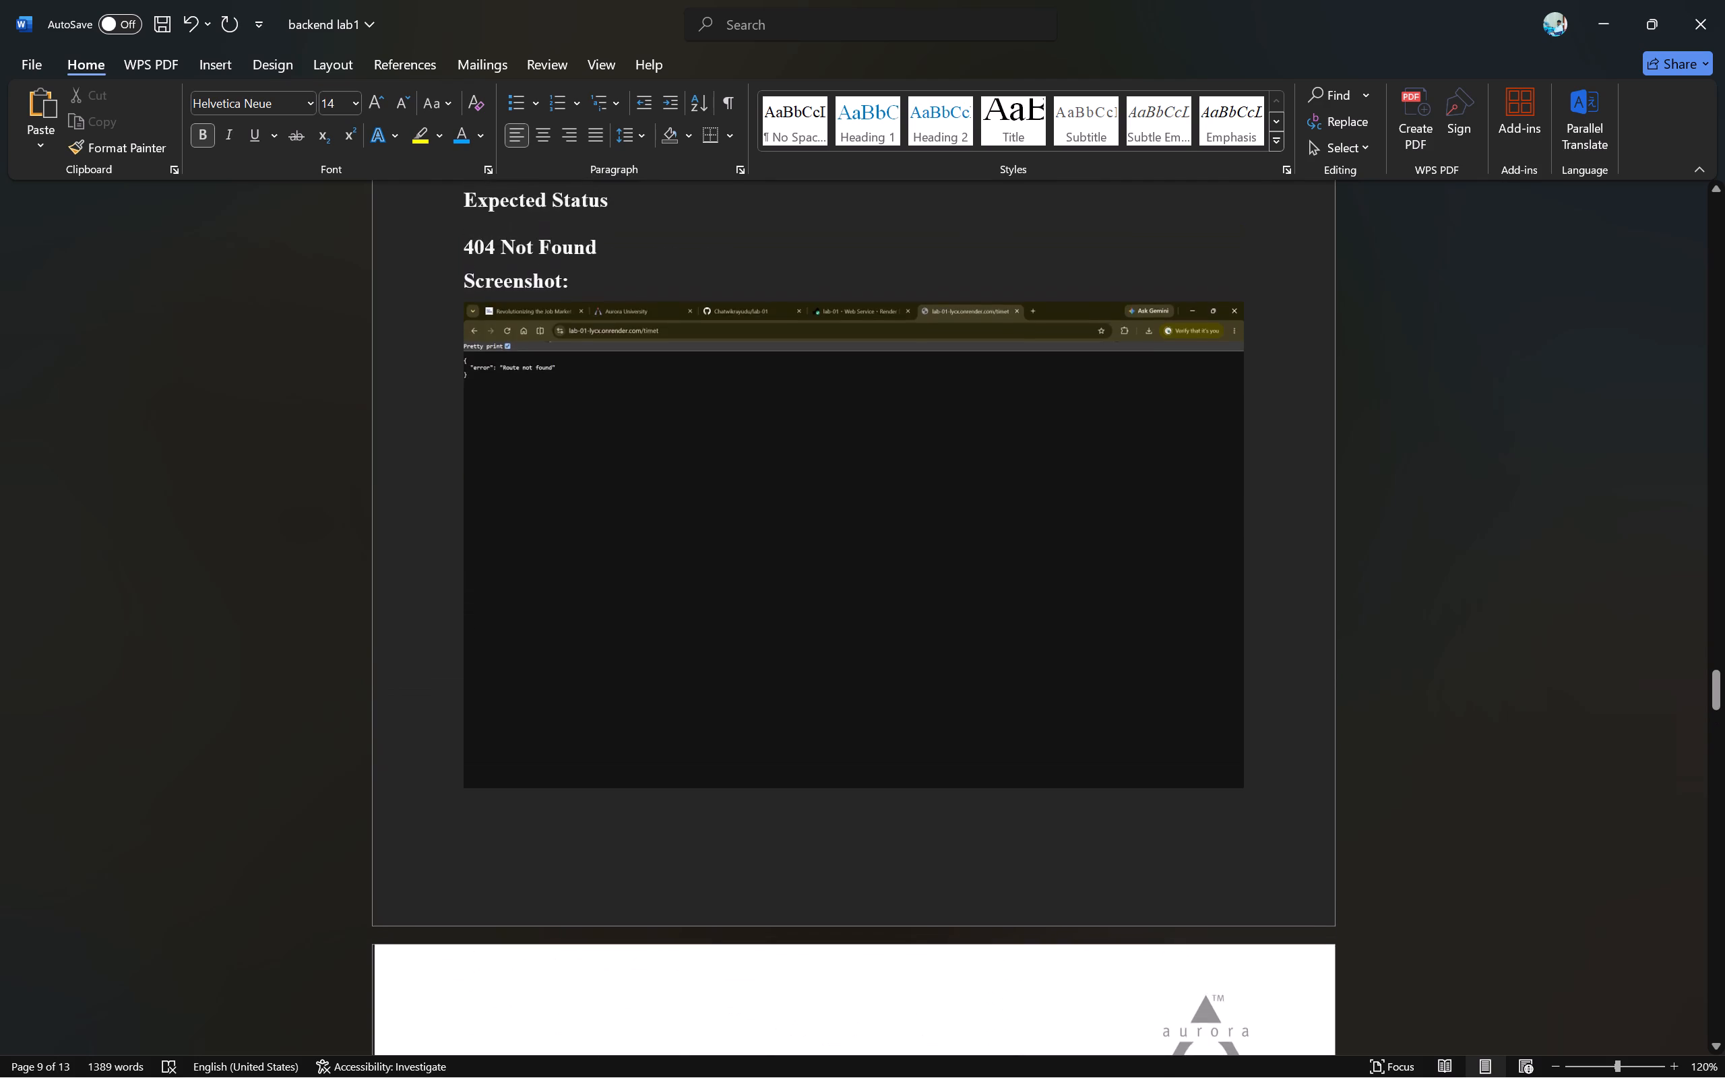
scroll(927, 517, up, 3)
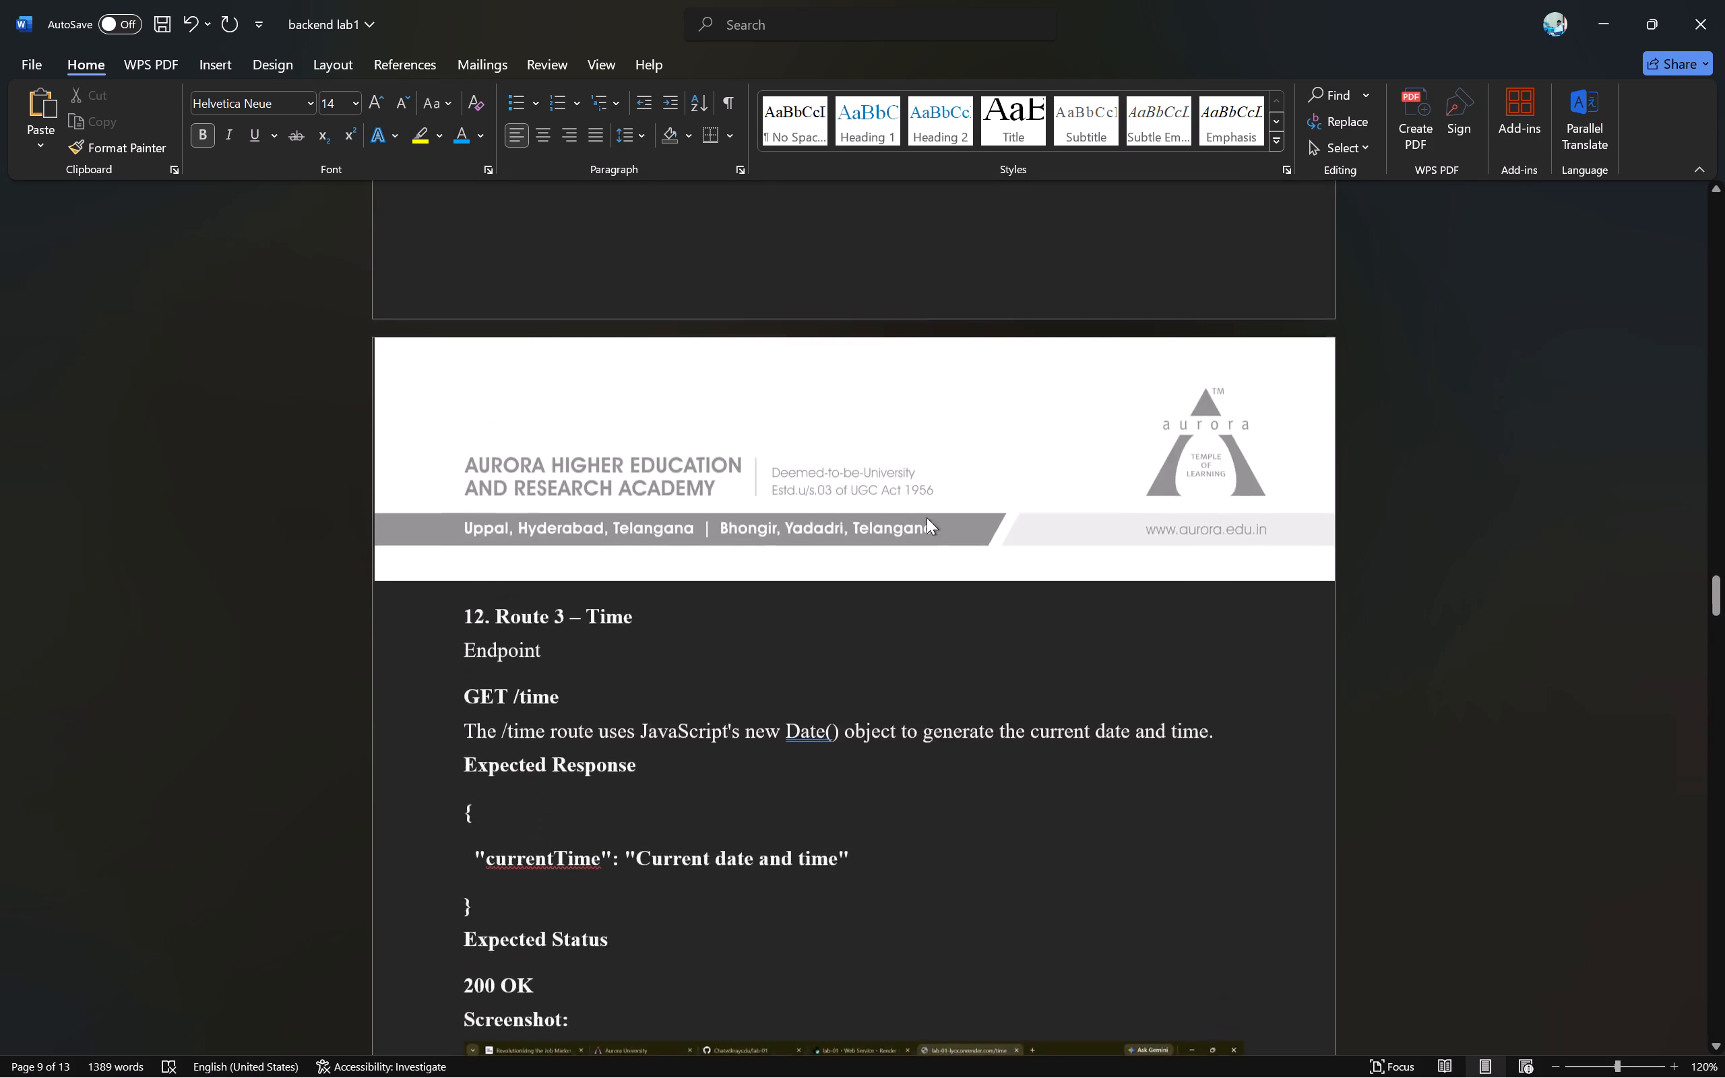
scroll(927, 517, up, 4)
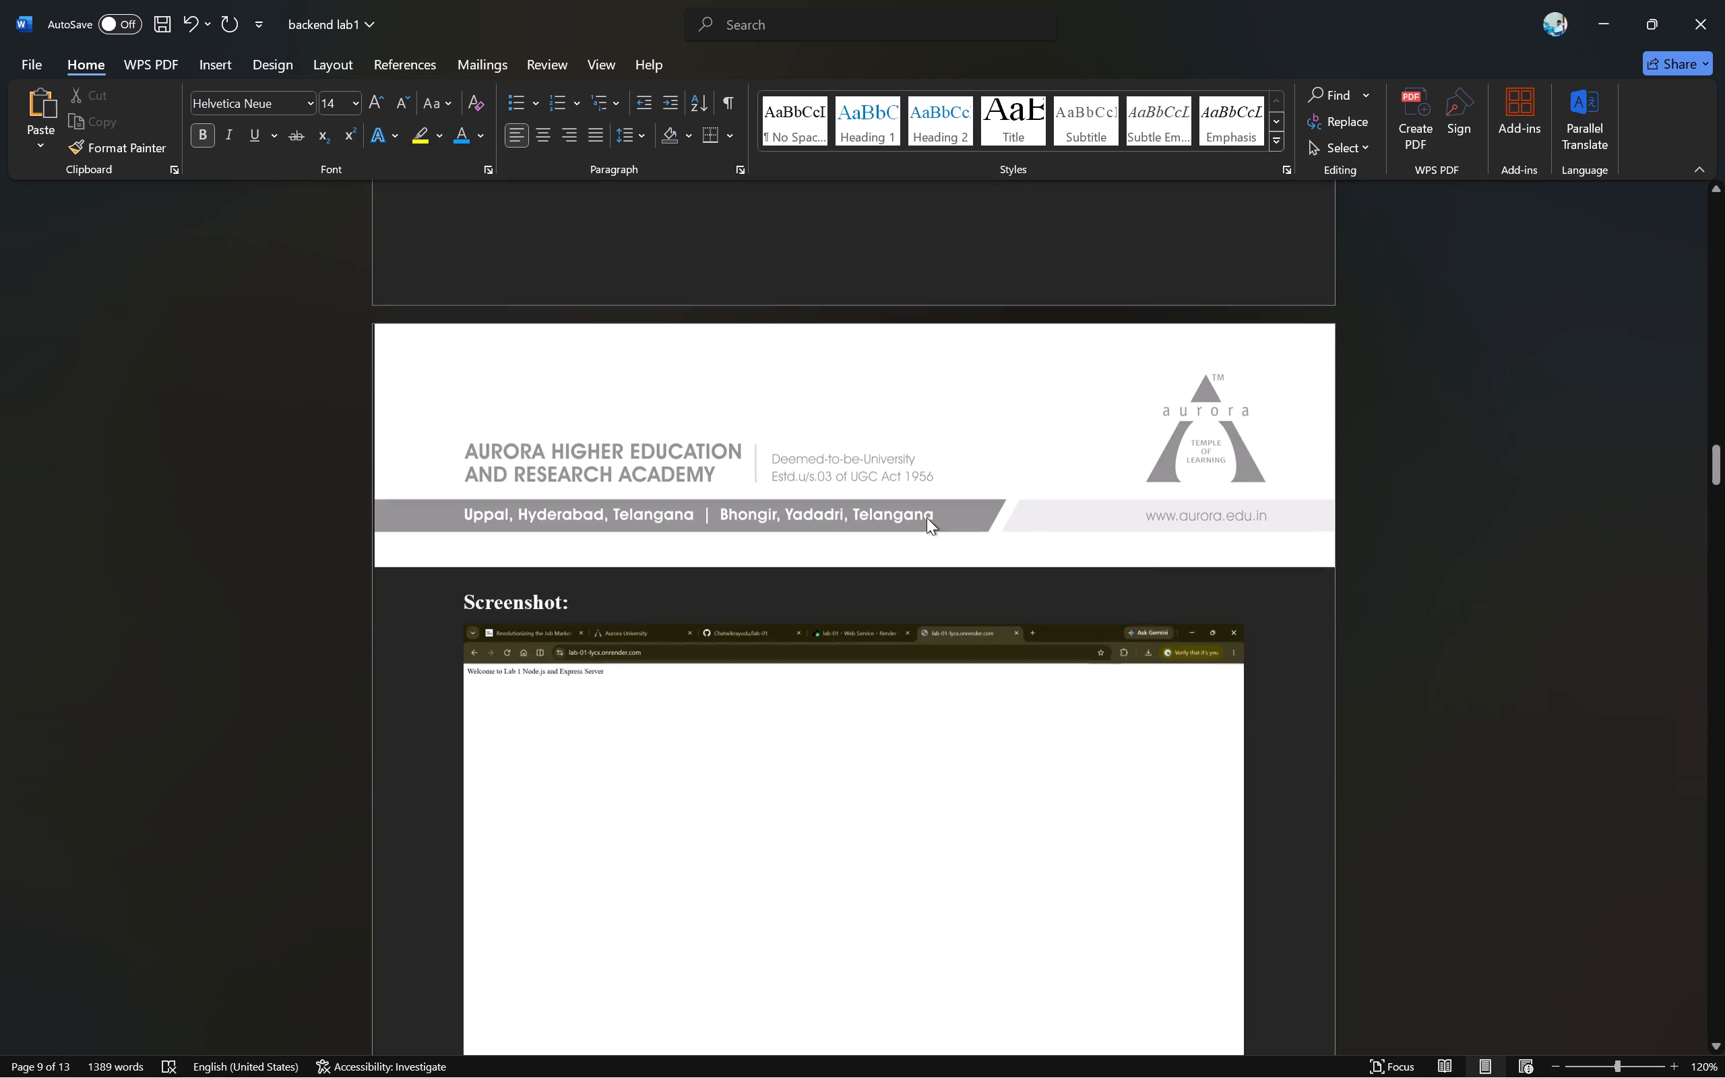
scroll(927, 517, up, 6)
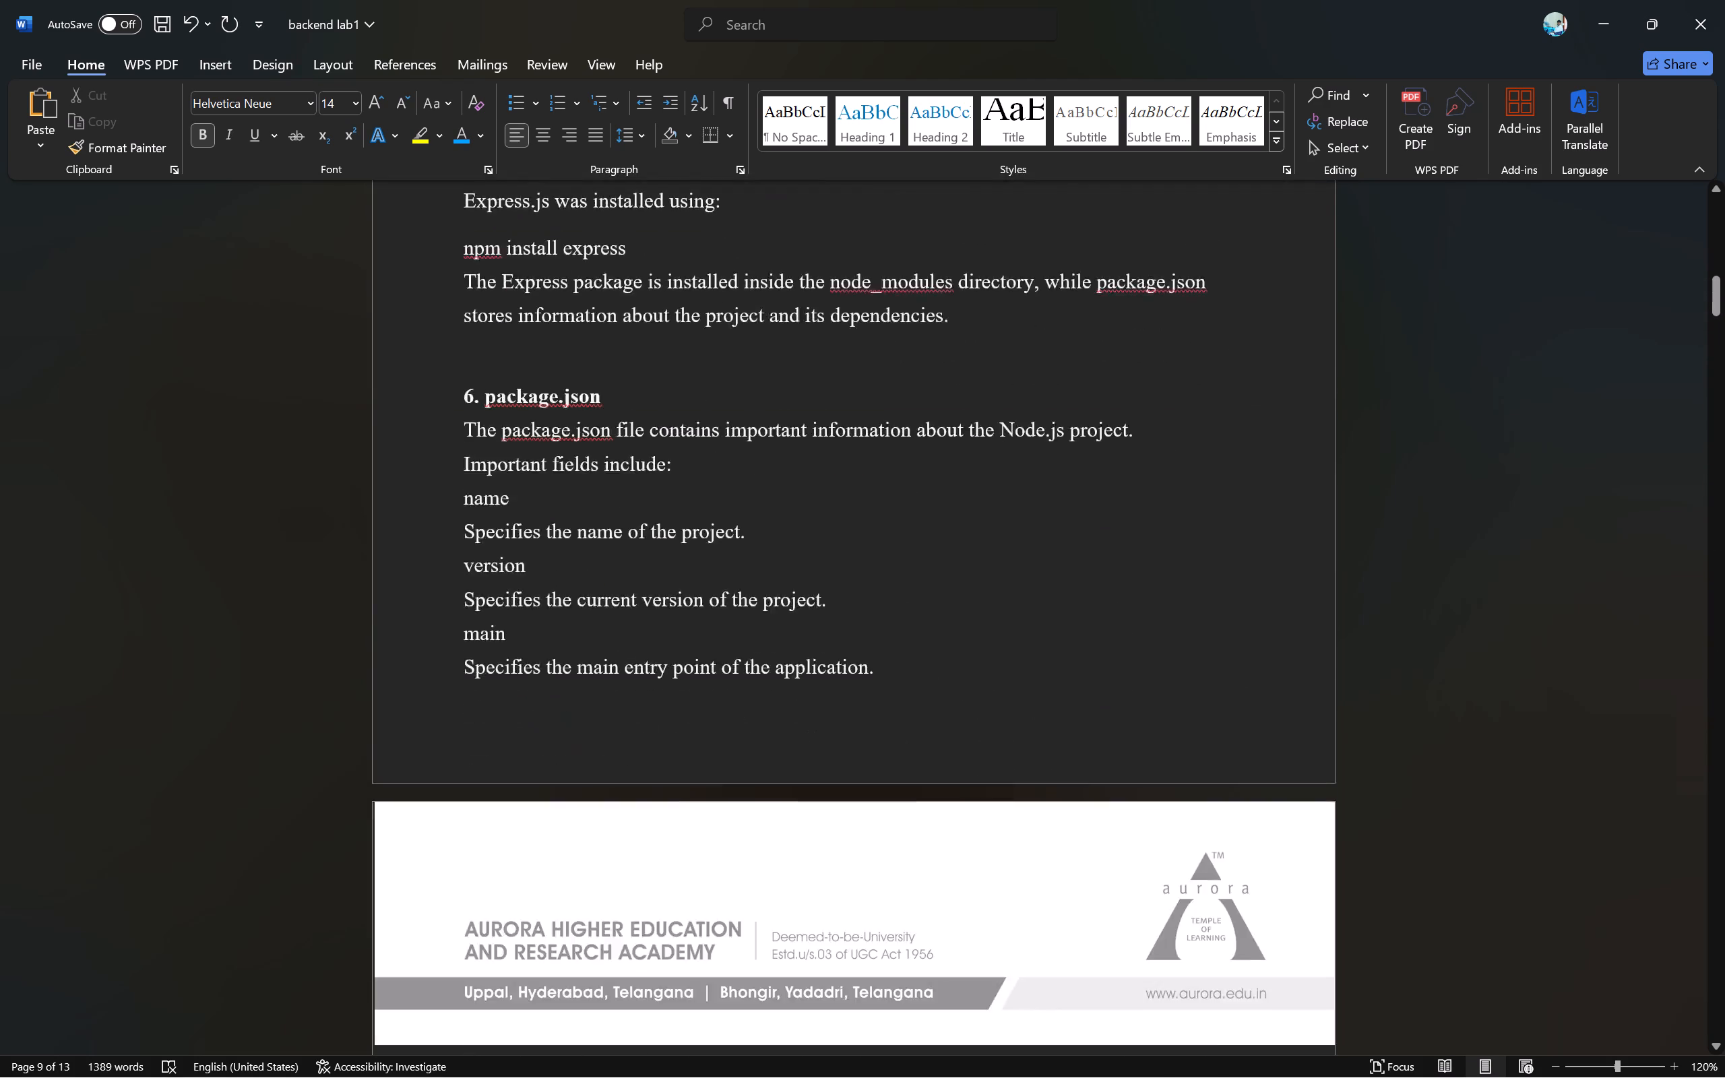
scroll(927, 517, up, 4)
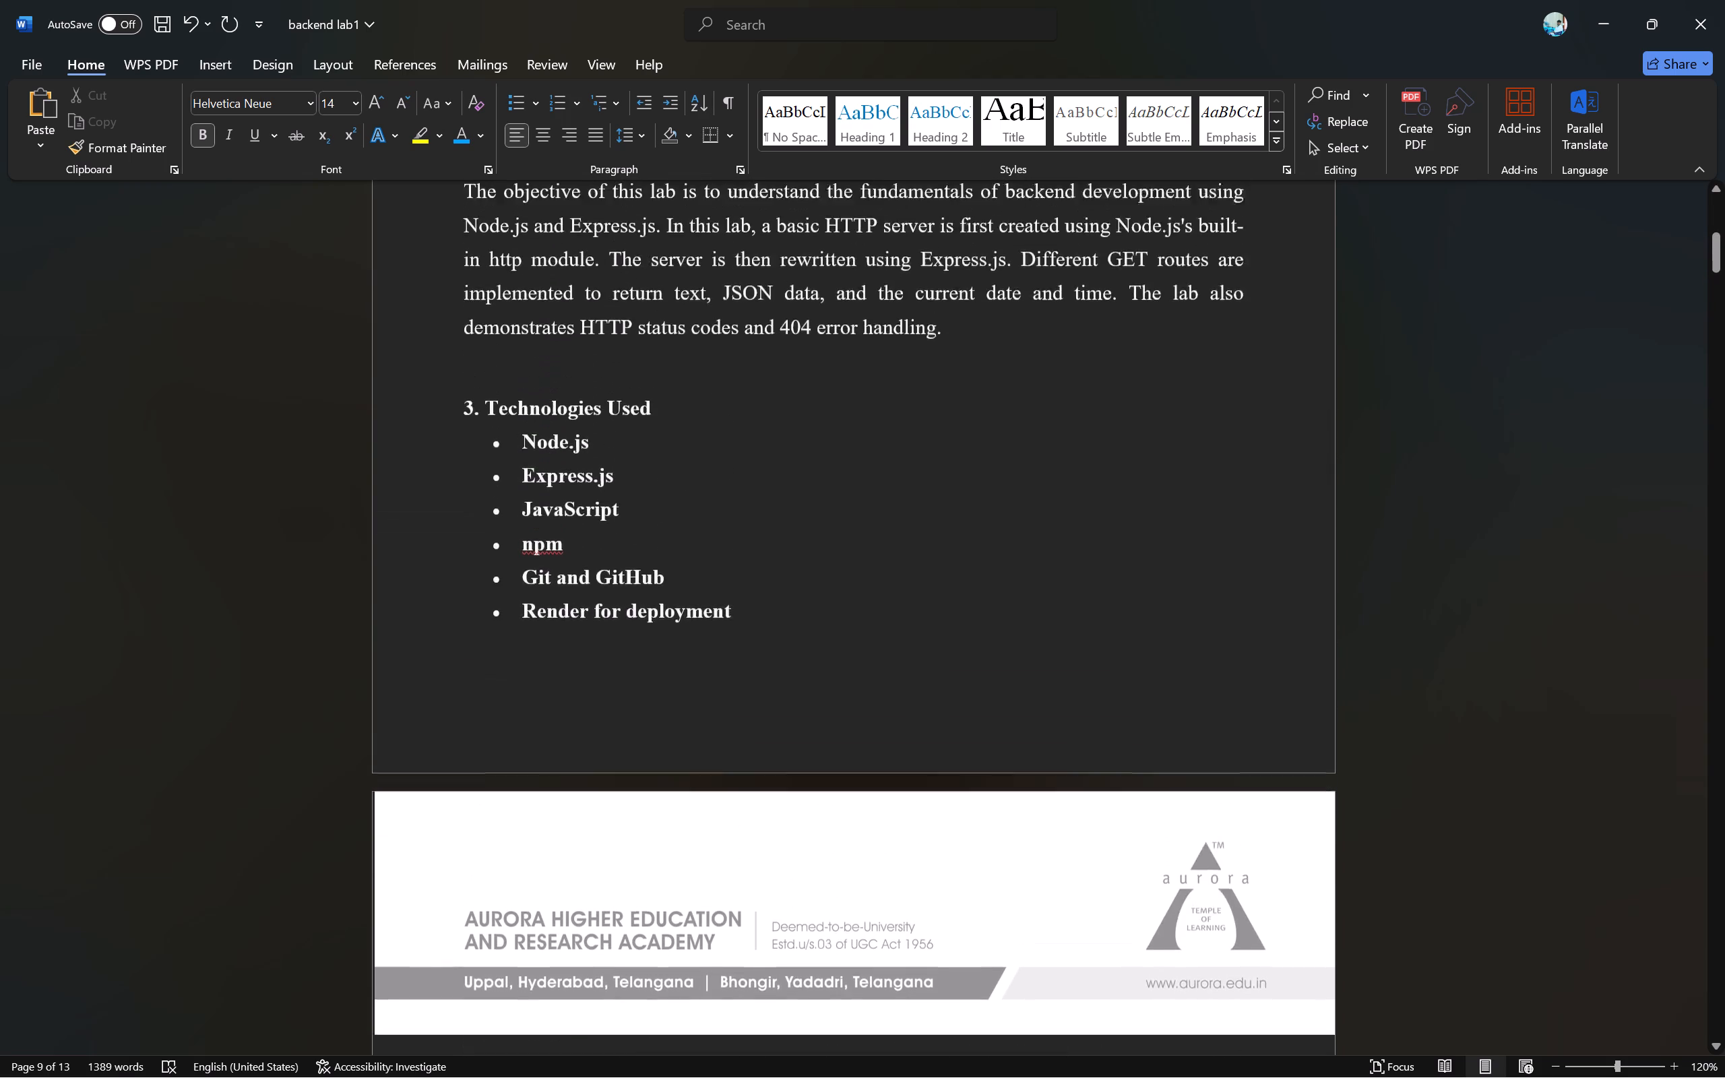
scroll(927, 517, up, 3)
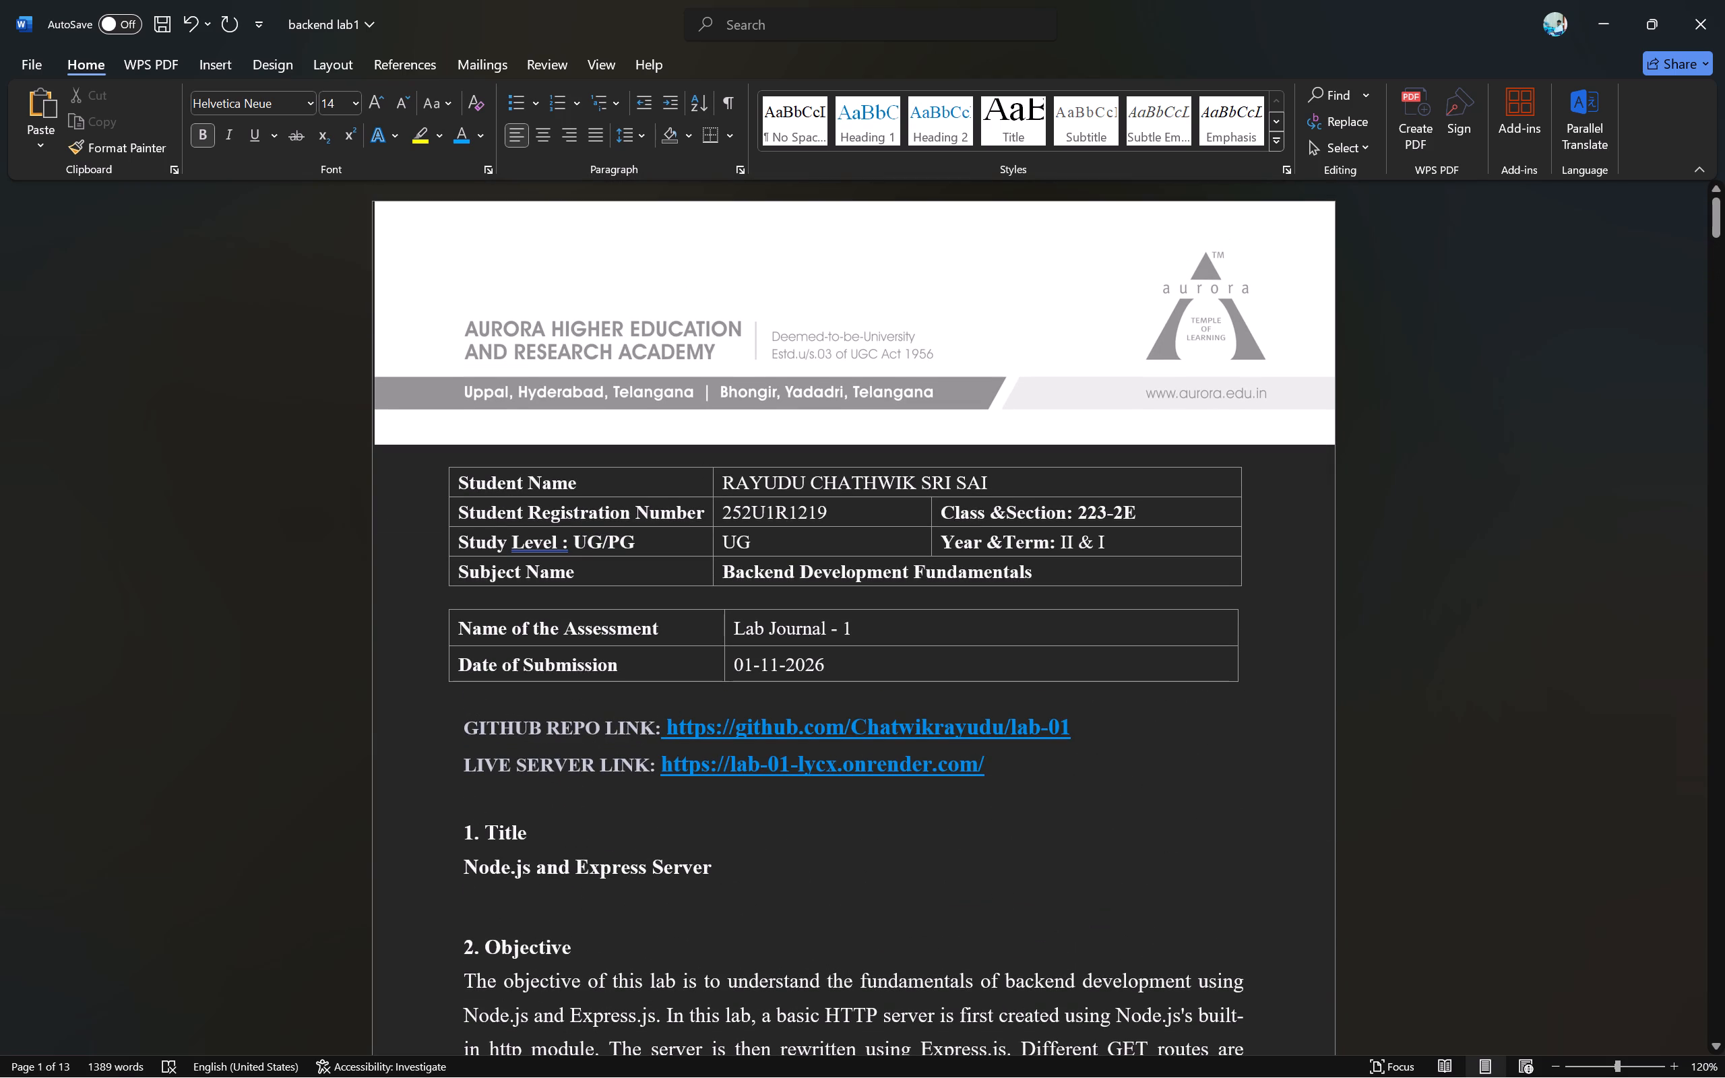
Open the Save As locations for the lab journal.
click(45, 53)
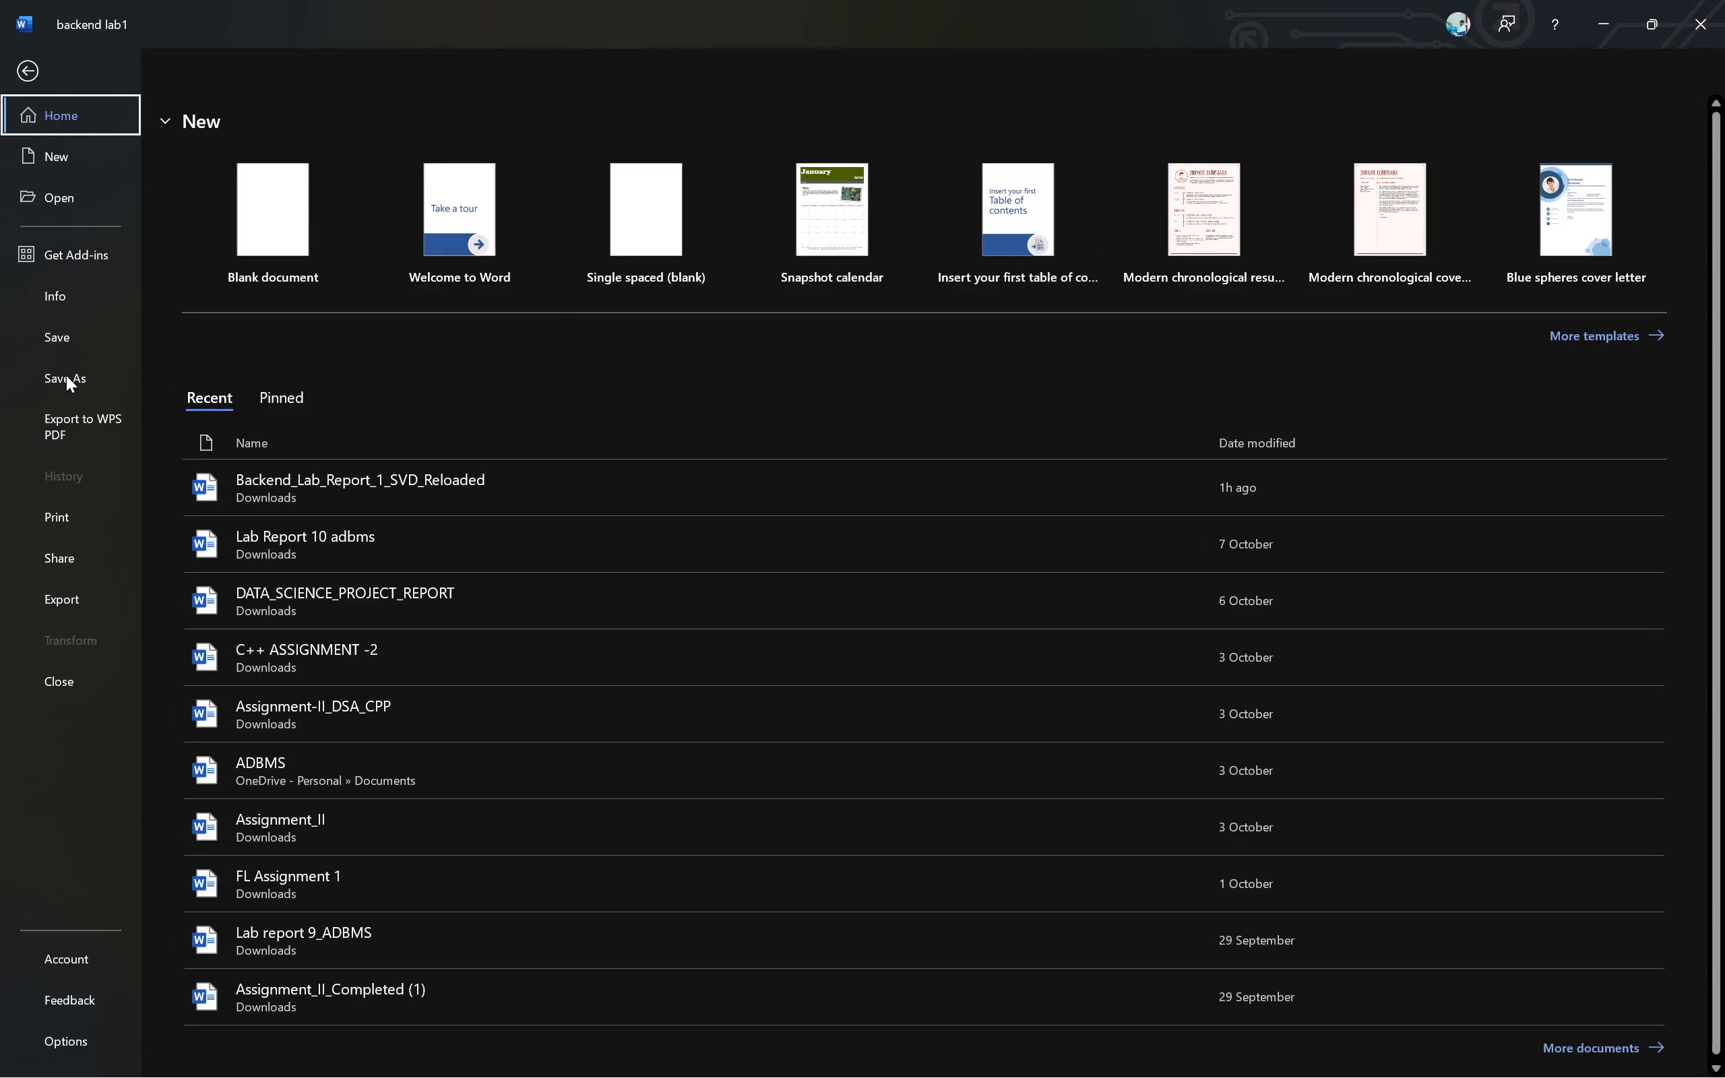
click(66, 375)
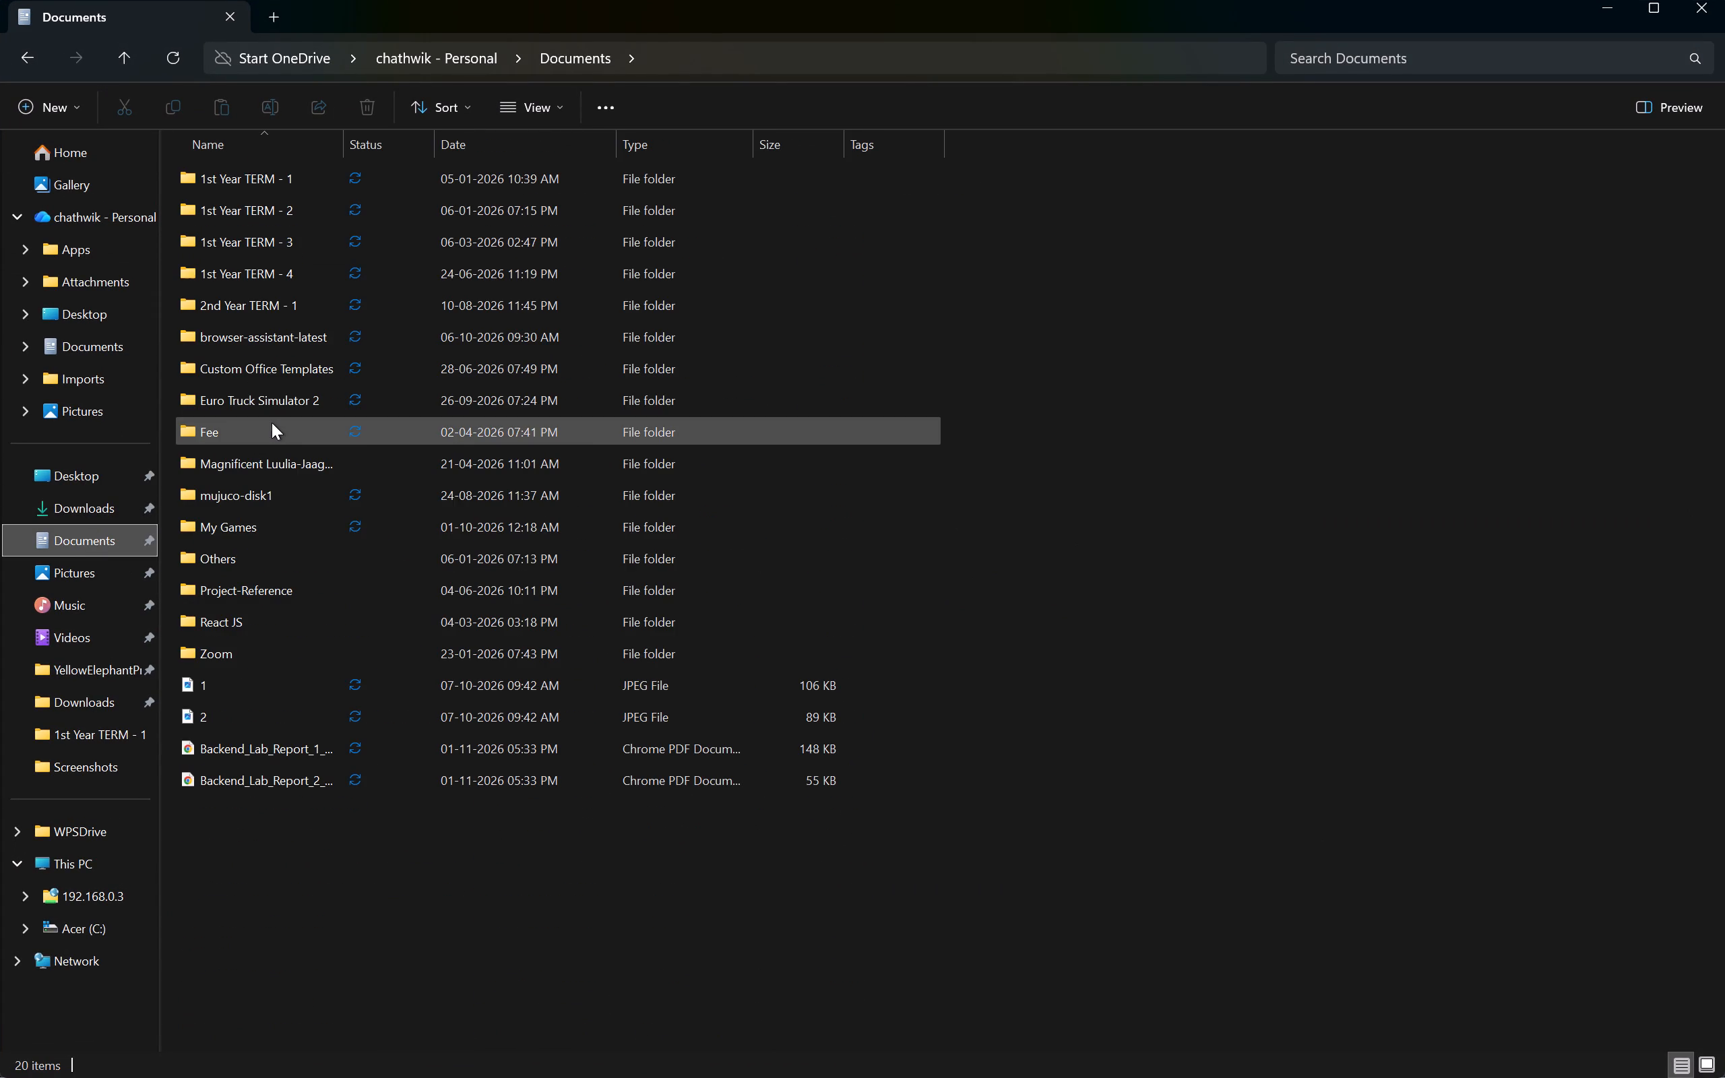
right_click(1390, 457)
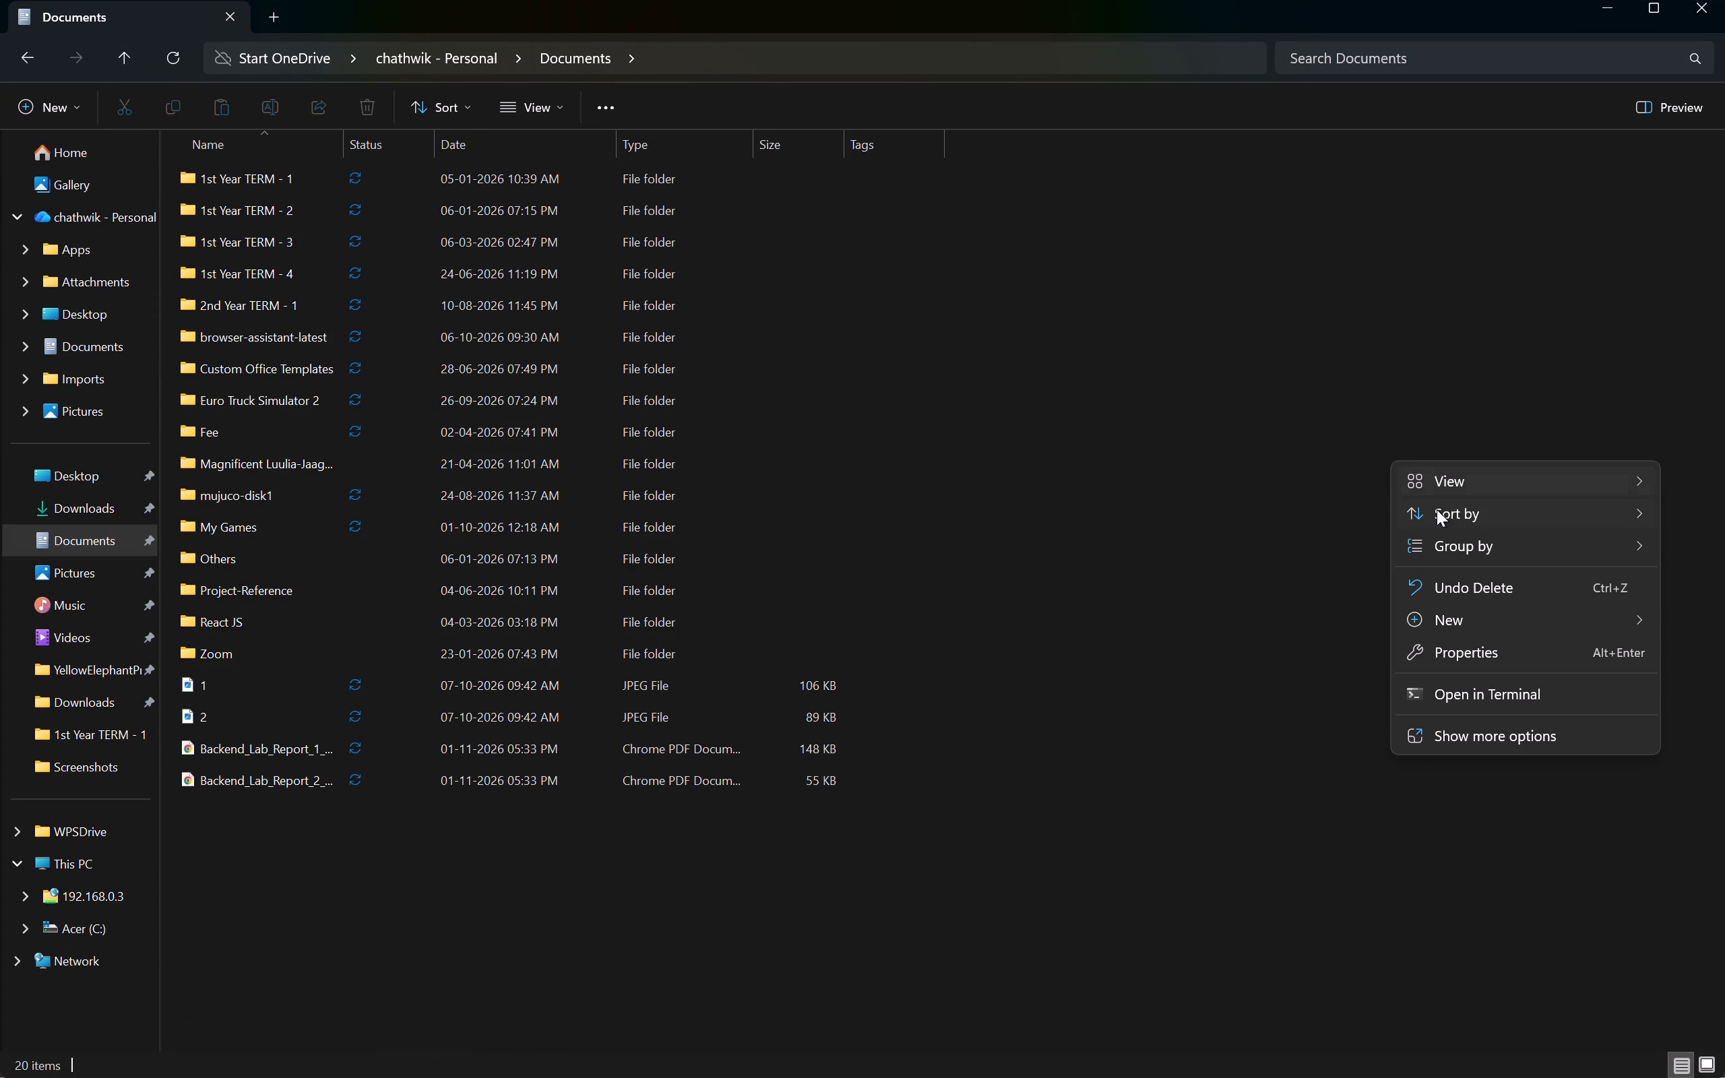
click(1477, 613)
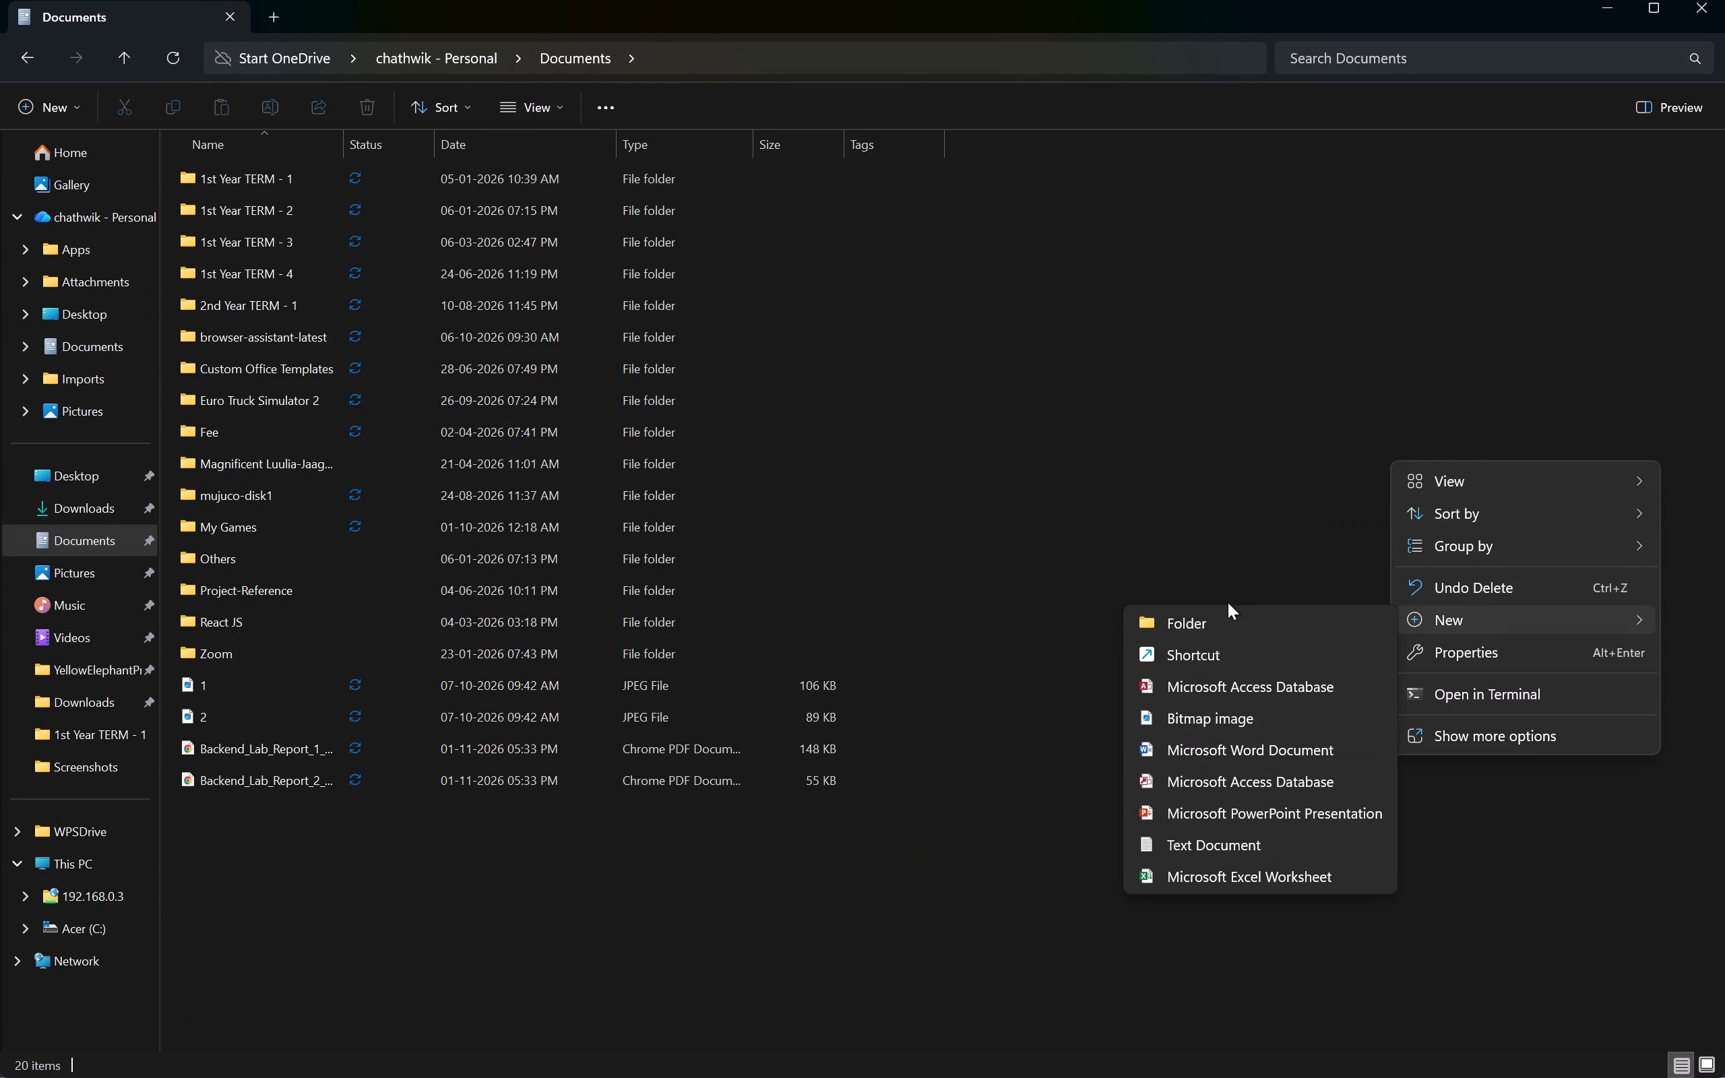
click(1225, 613)
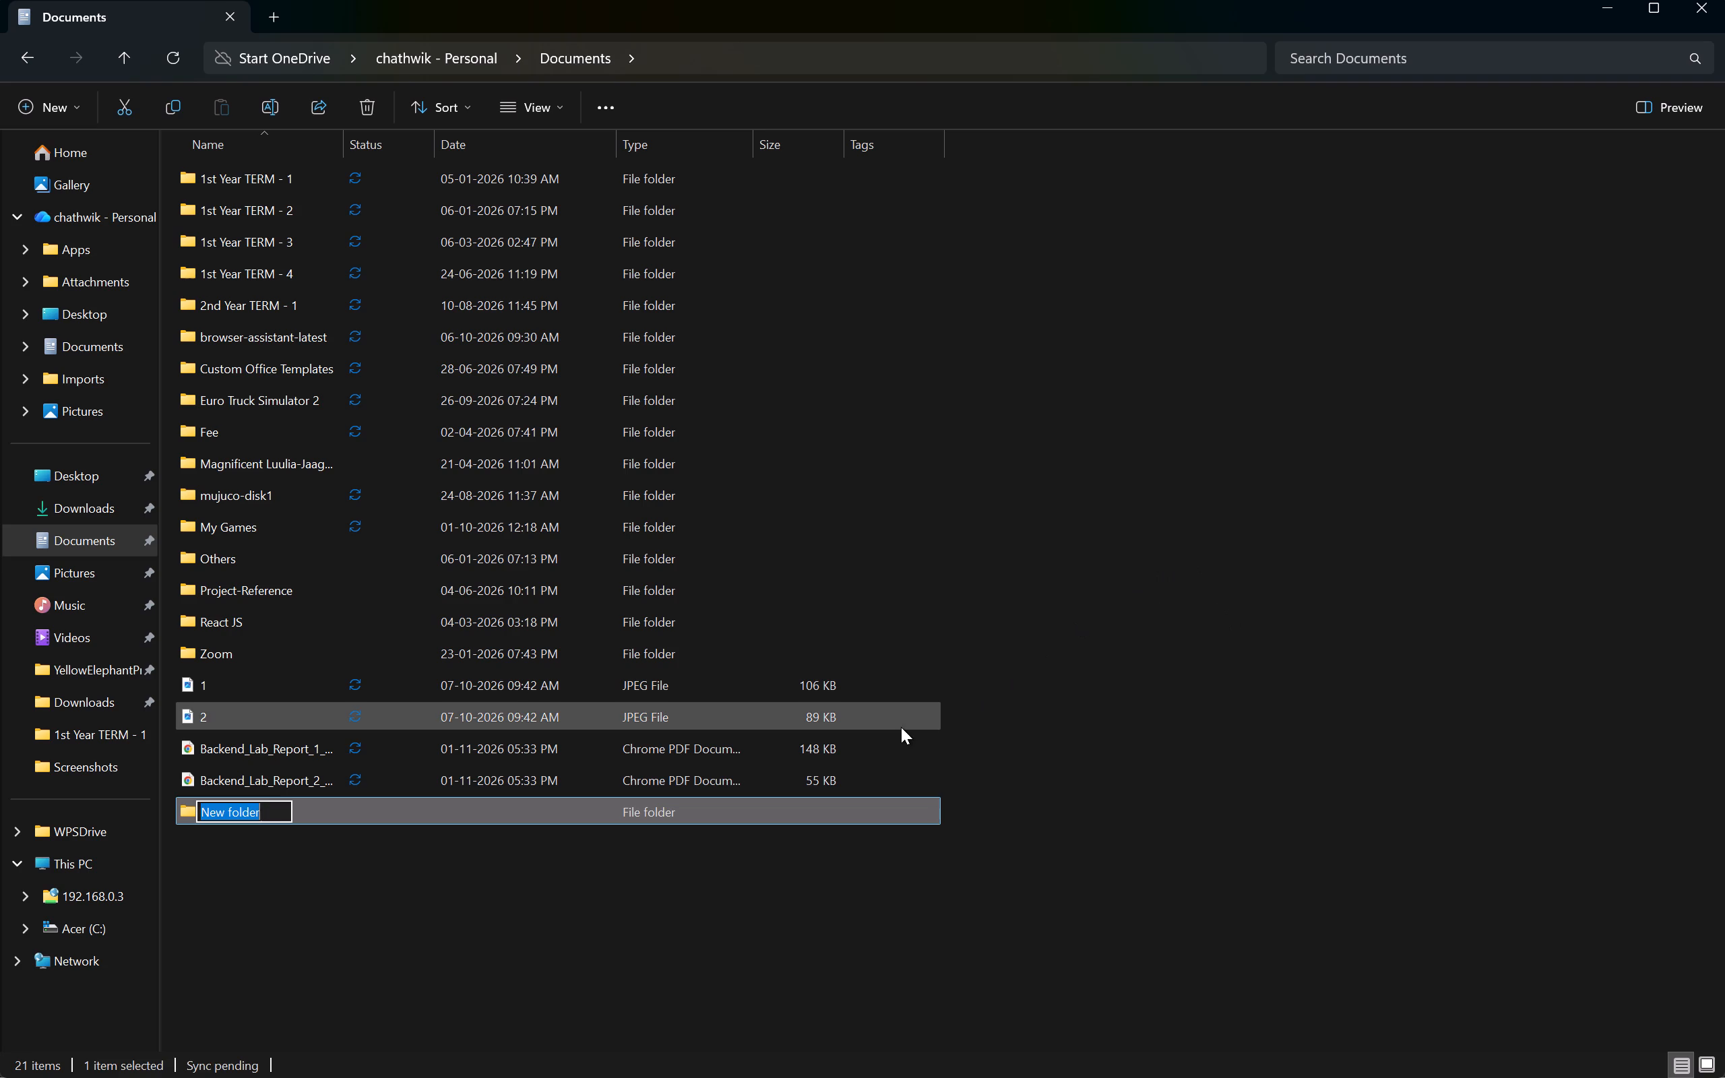
key(2)
text(nd)
key(space)
text(ye)
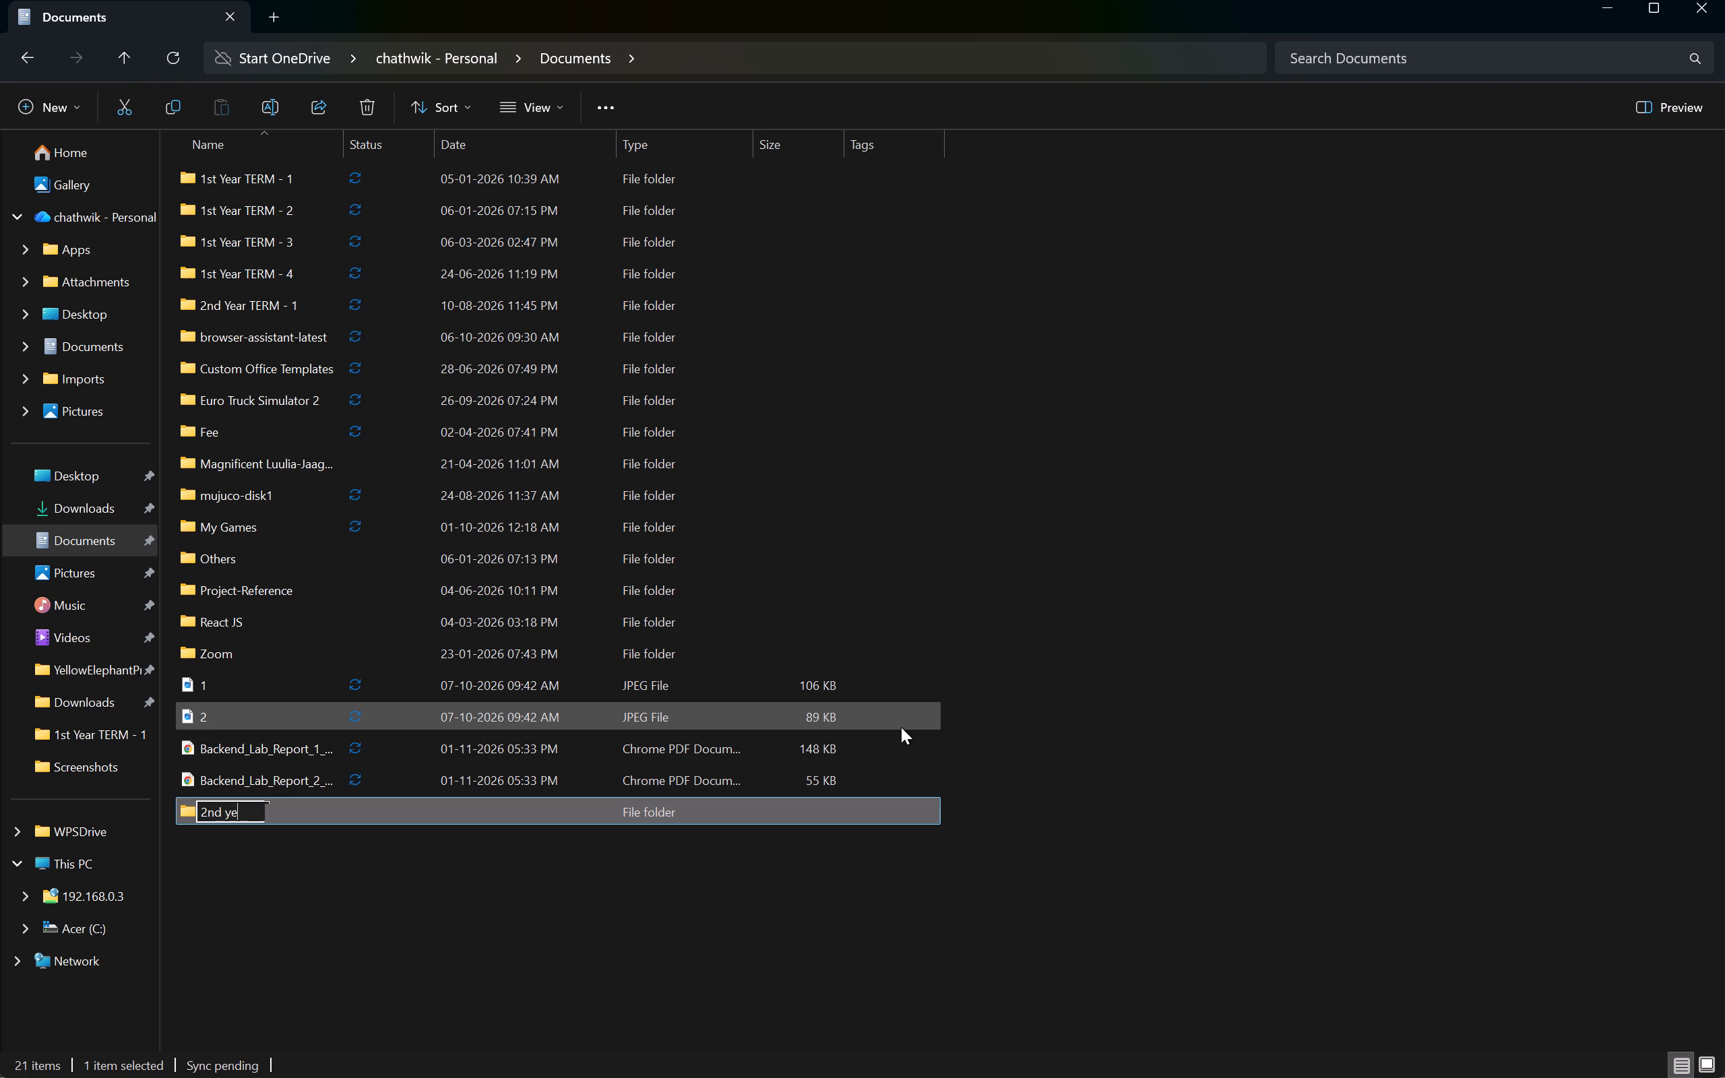
key(BackSpace)
key(BackSpace)
text(Year)
key(space)
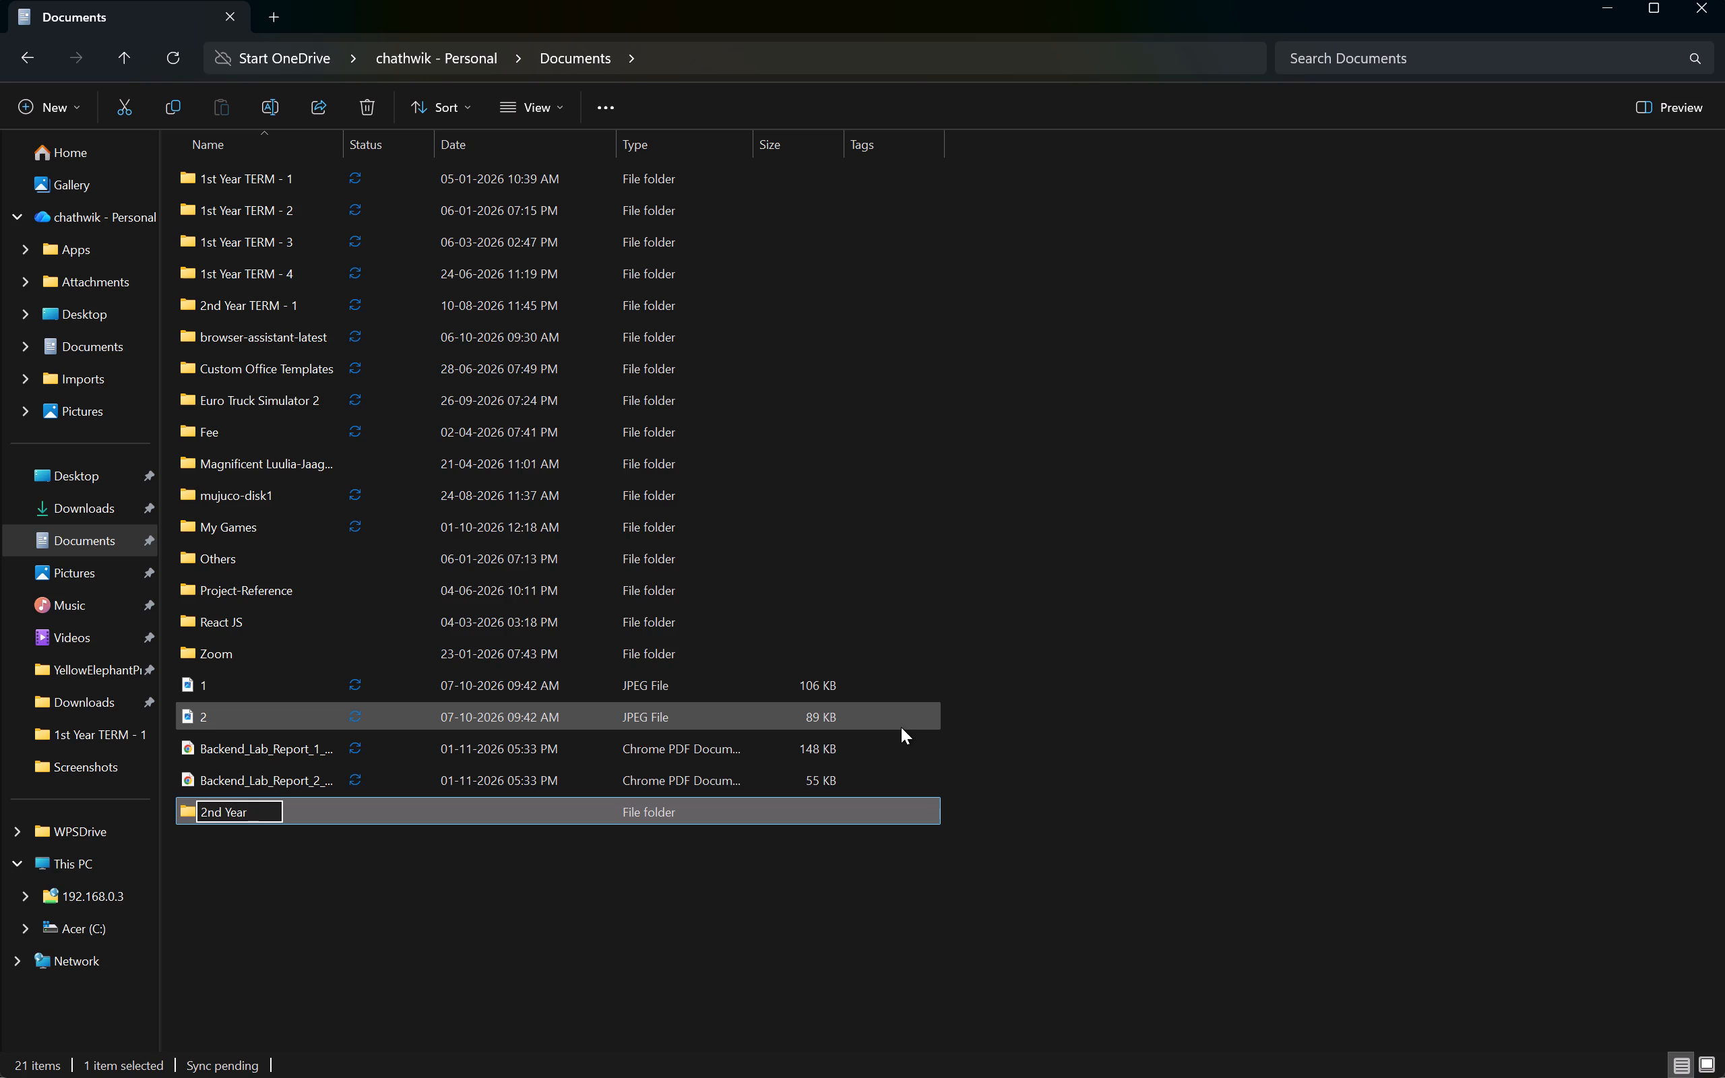
text(TER)
key(shift+m)
key(space)
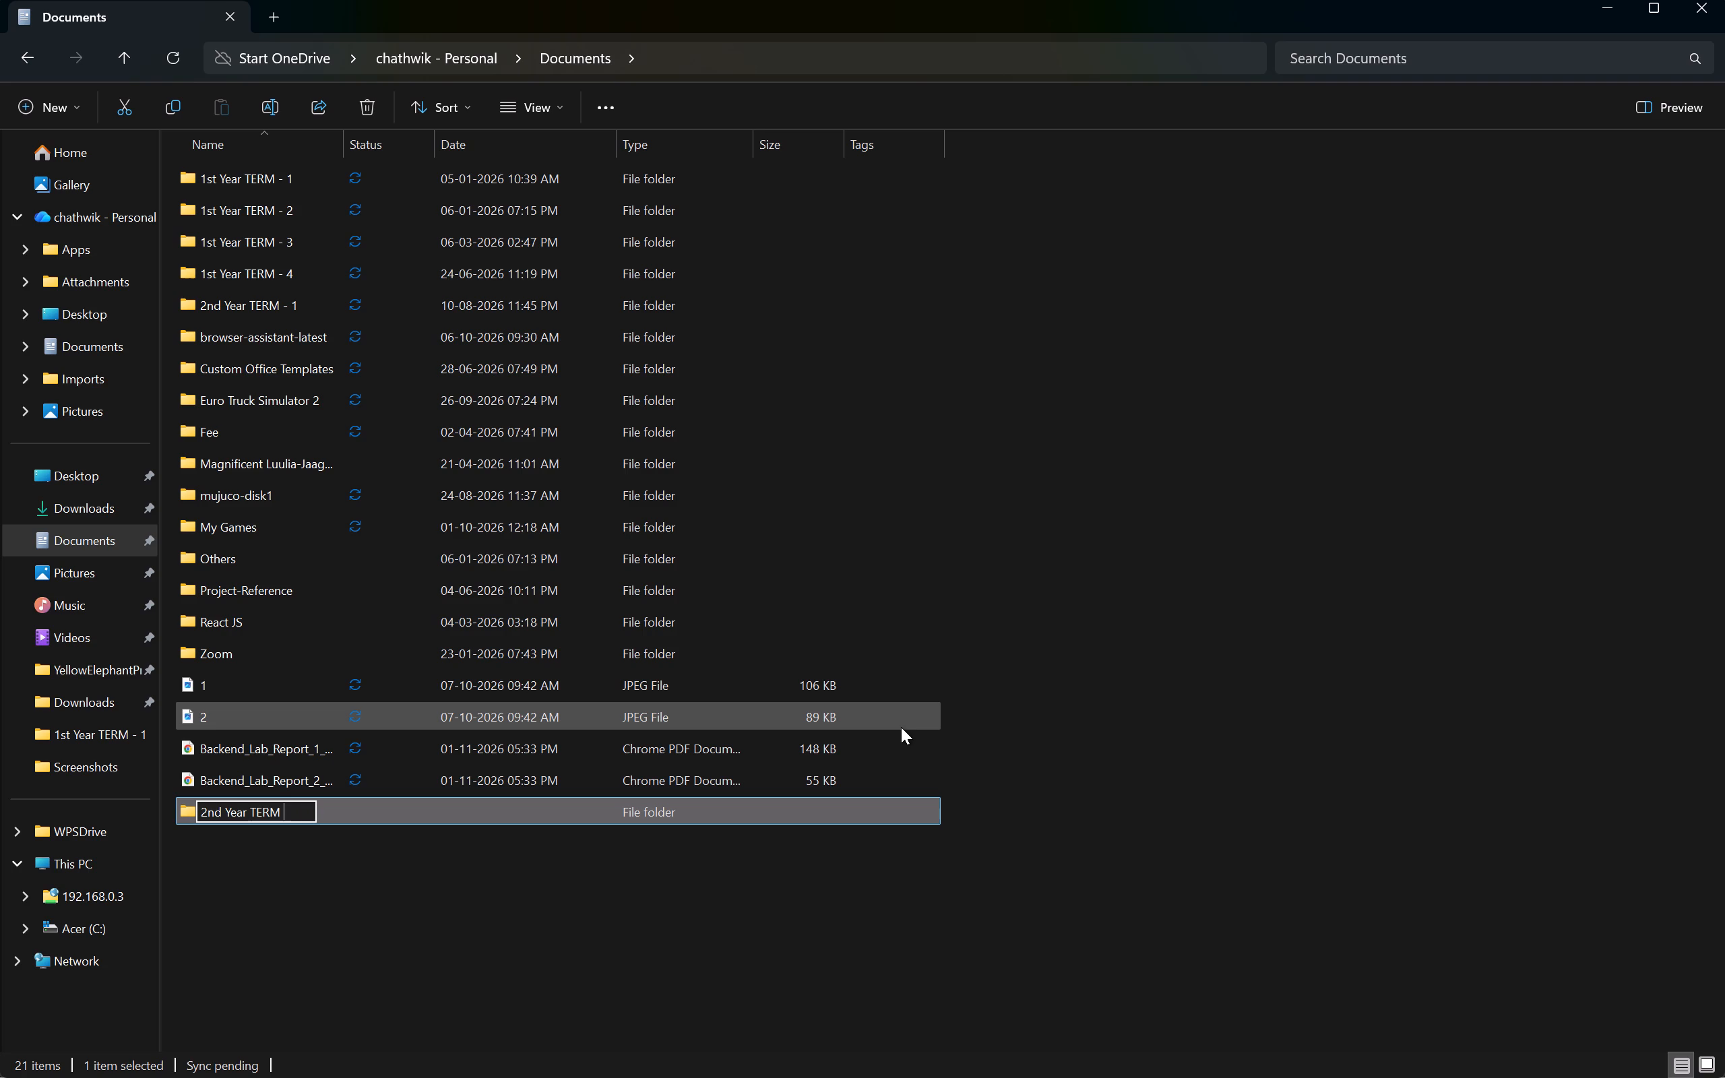
key(minus)
key(space)
key(2)
key(Return)
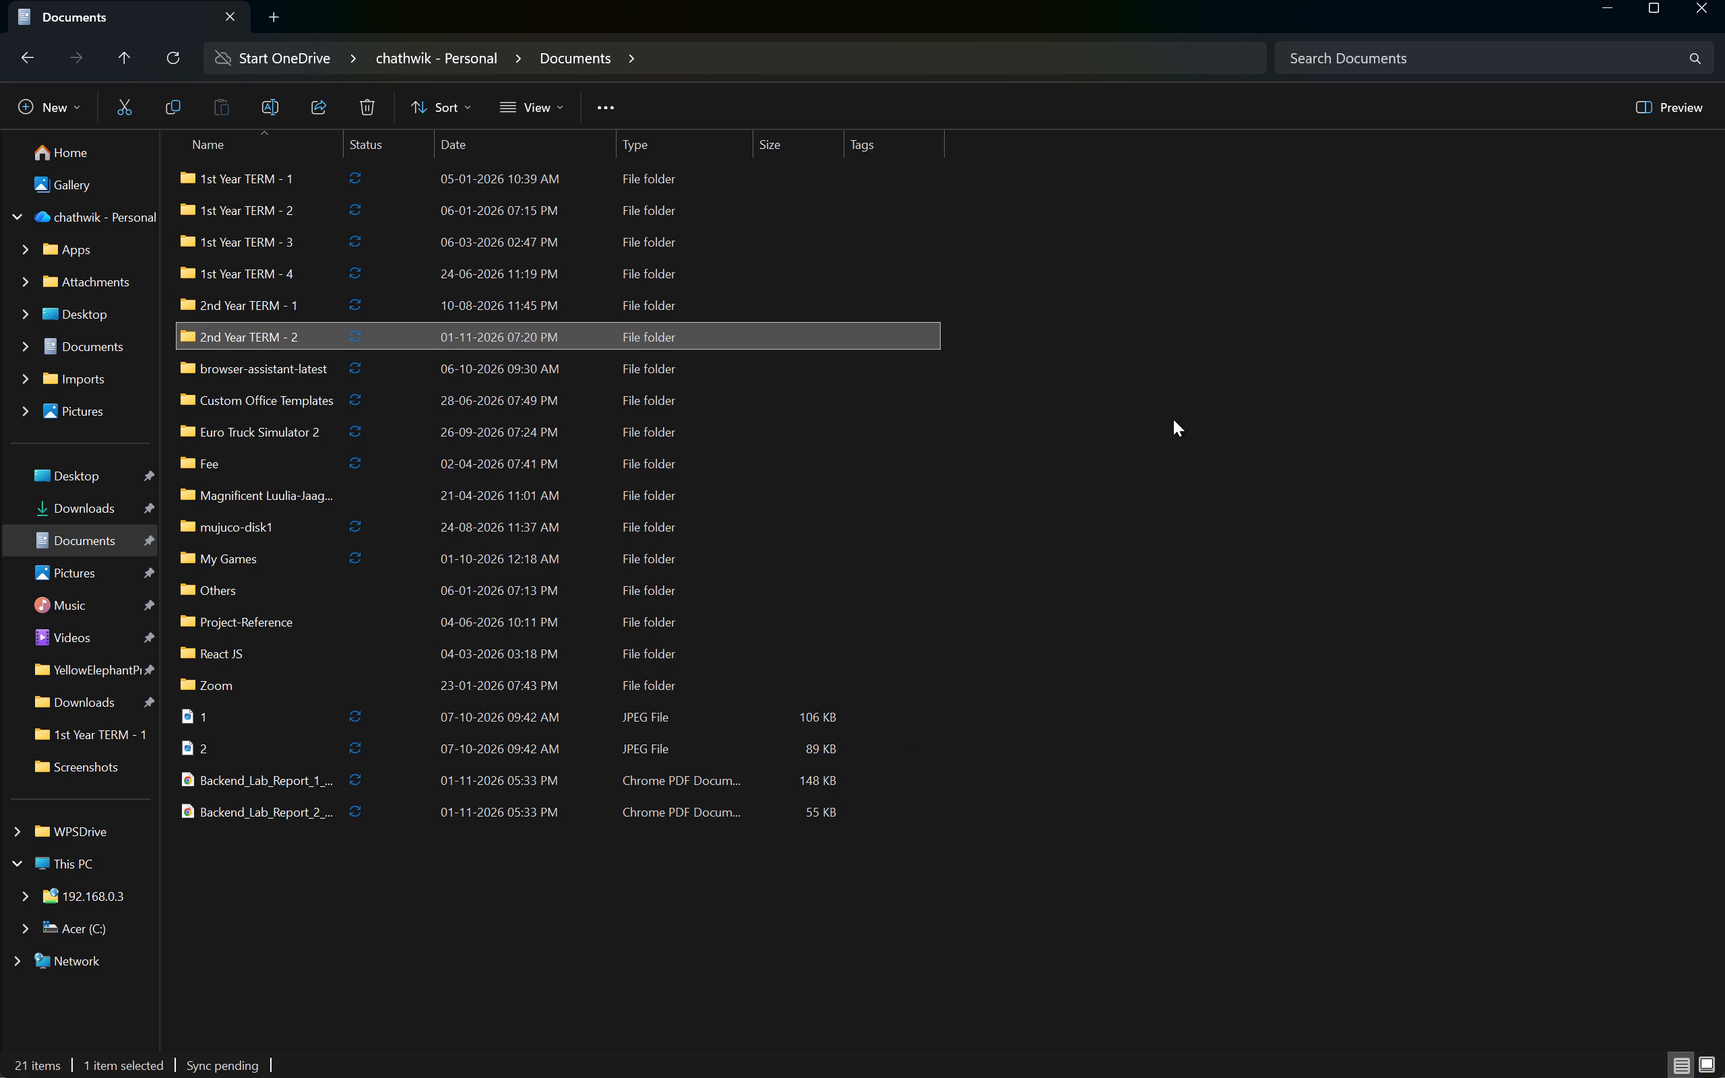
Create a folder named "Backend" inside the 2nd Year TERM - 2 folder.
double_click(377, 348)
click(592, 254)
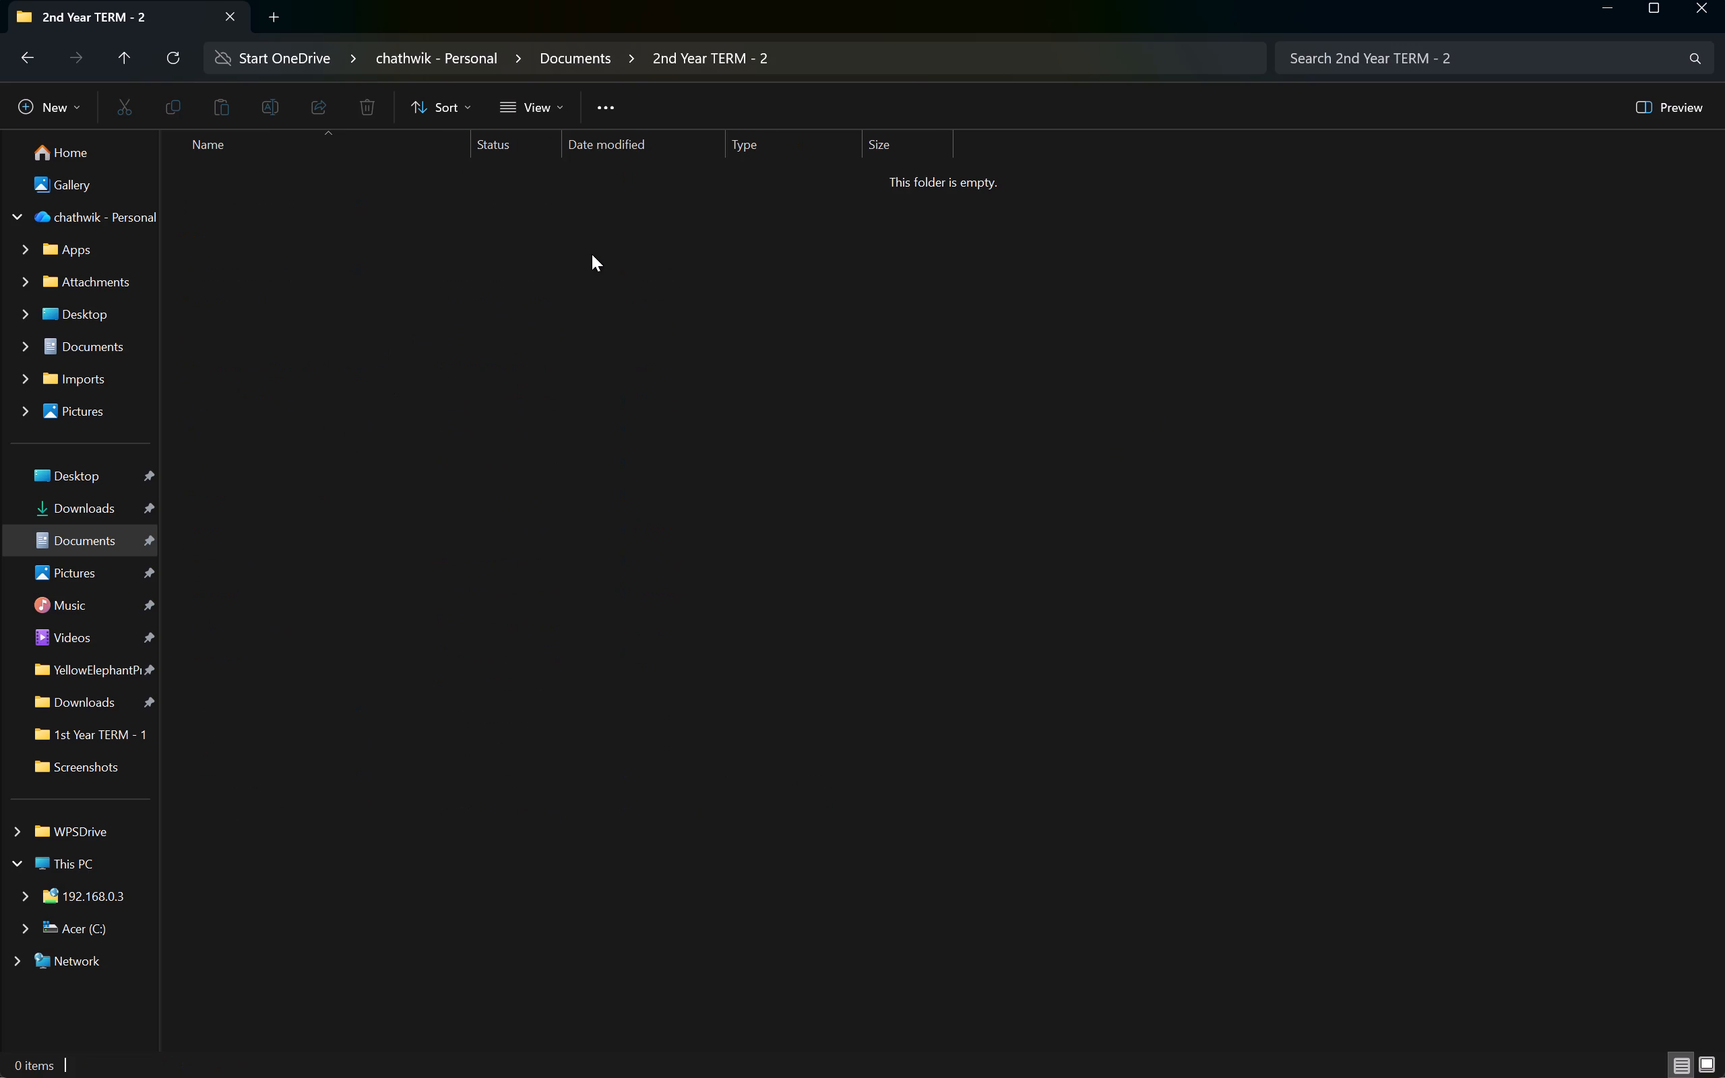
right_click(465, 234)
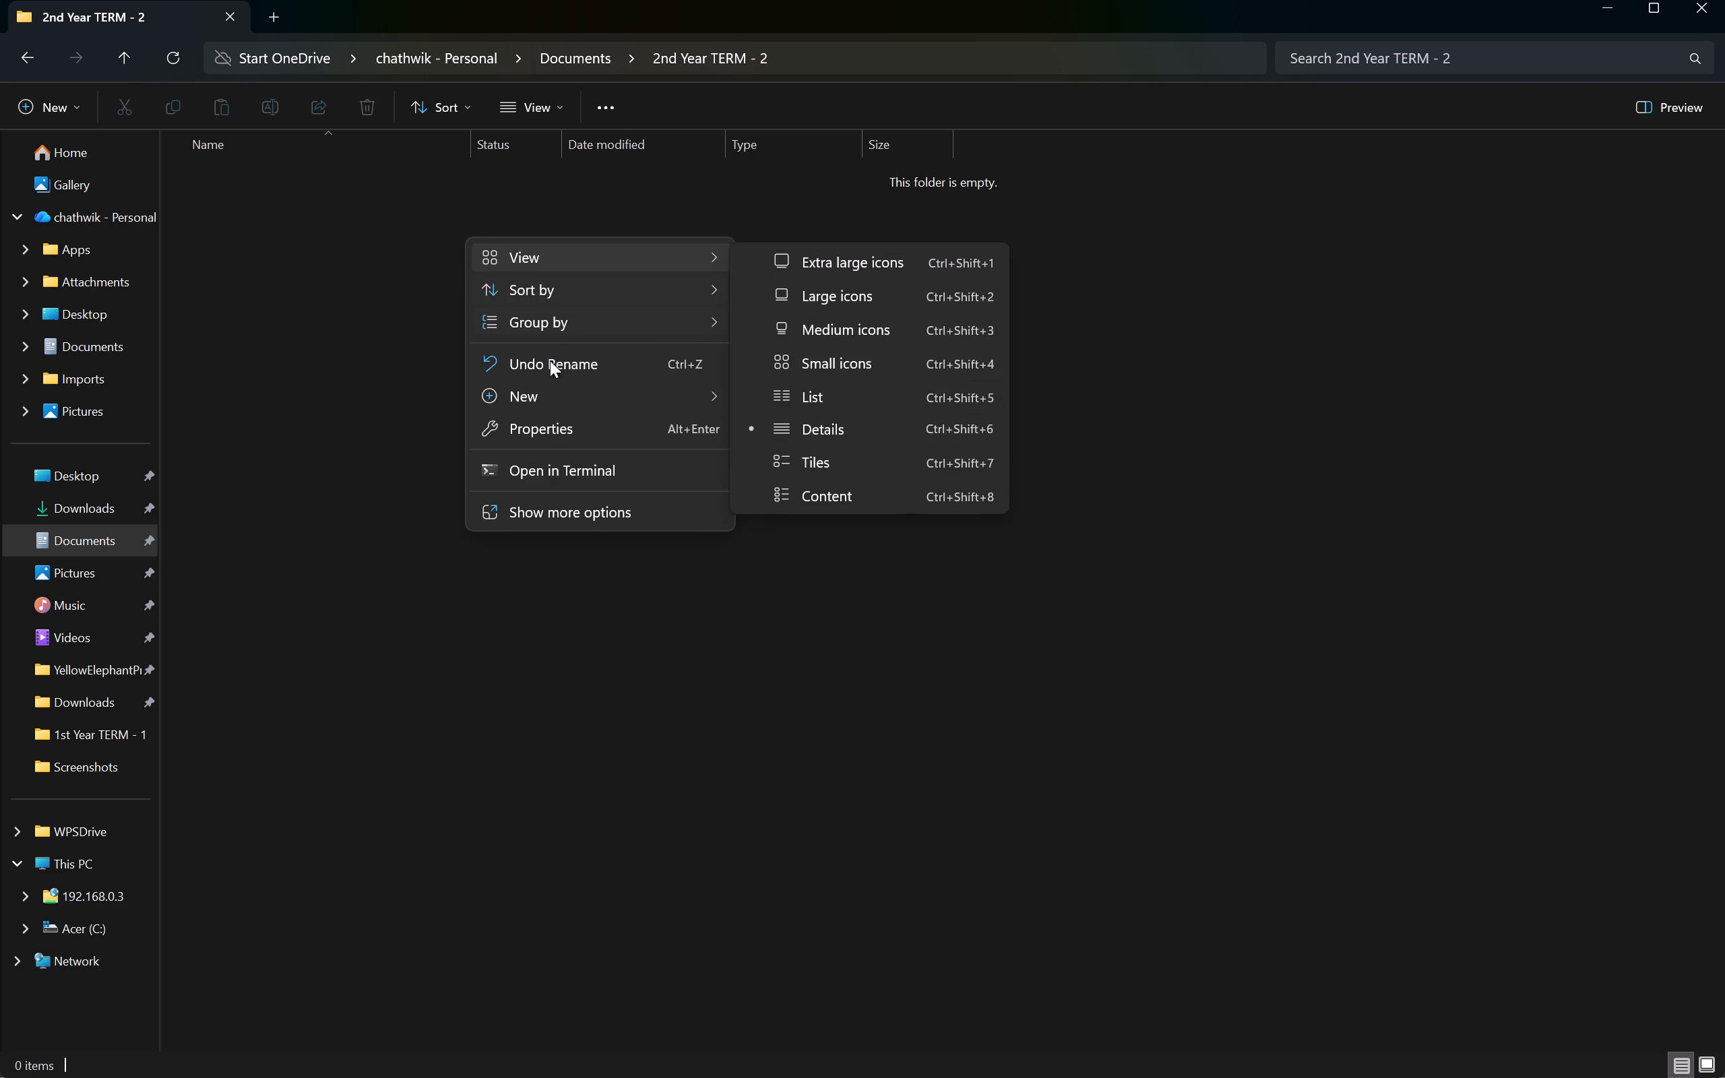
click(752, 391)
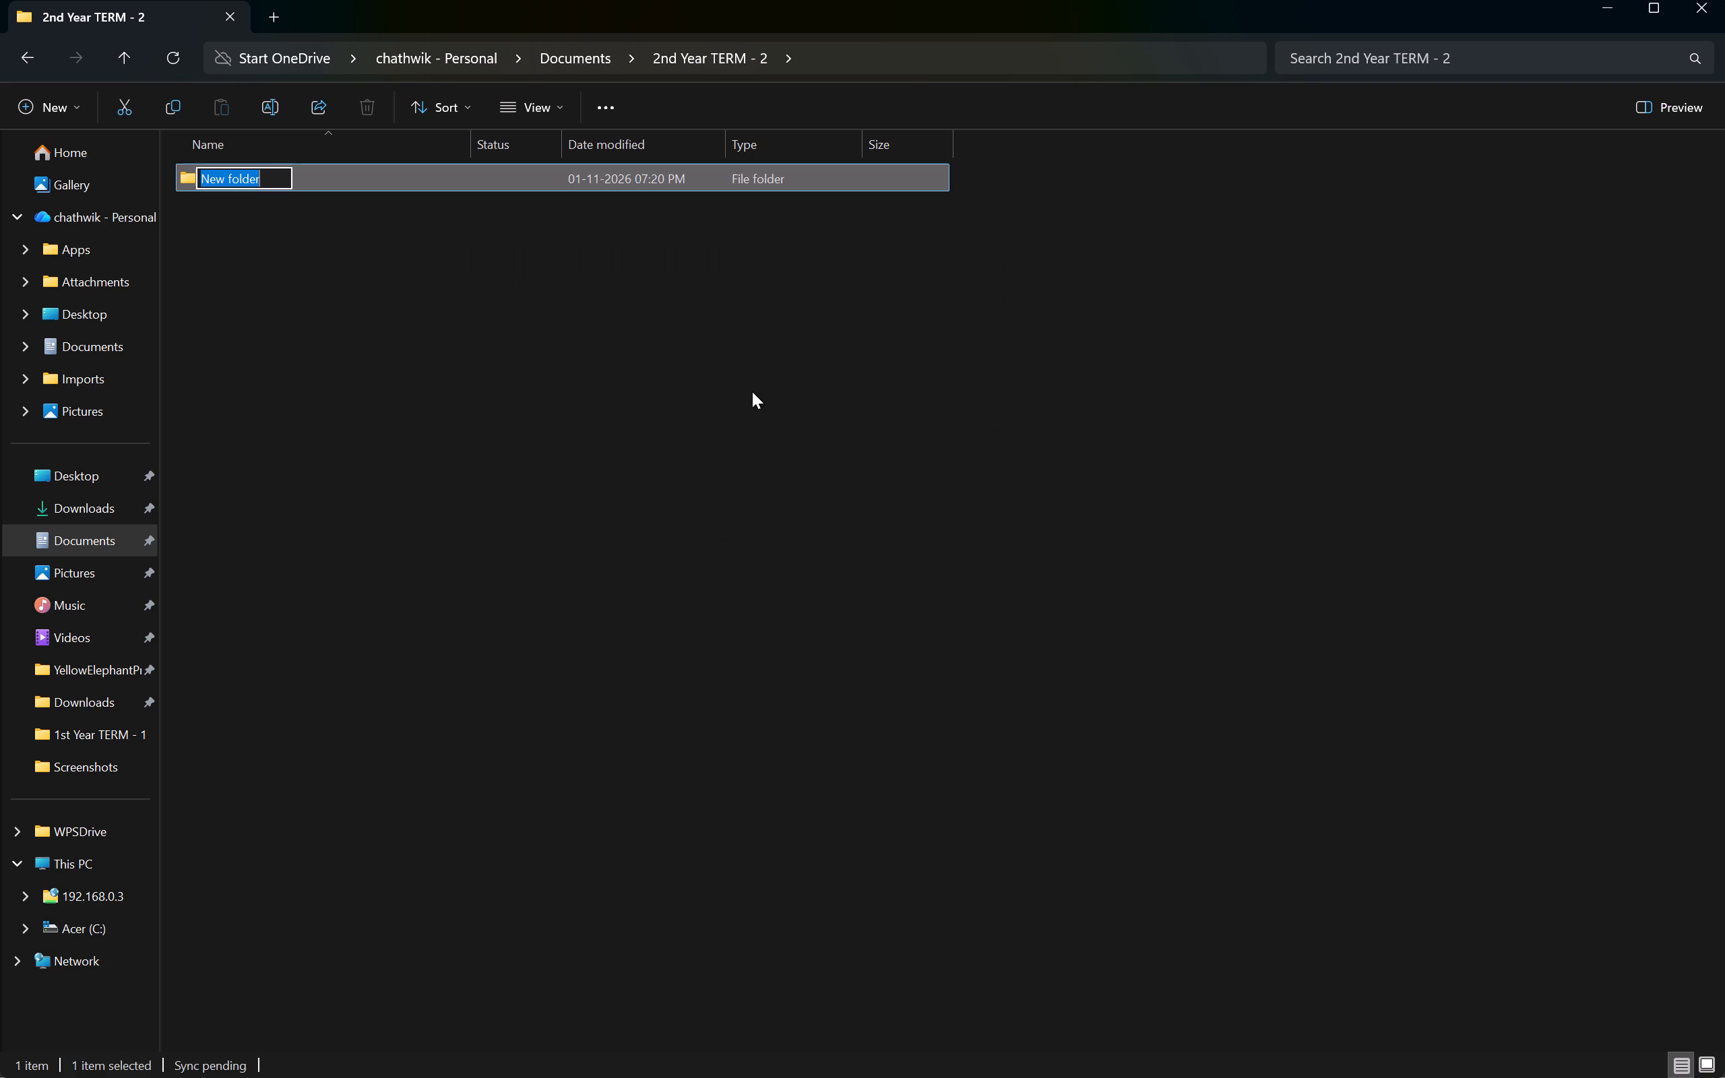
text(Backend)
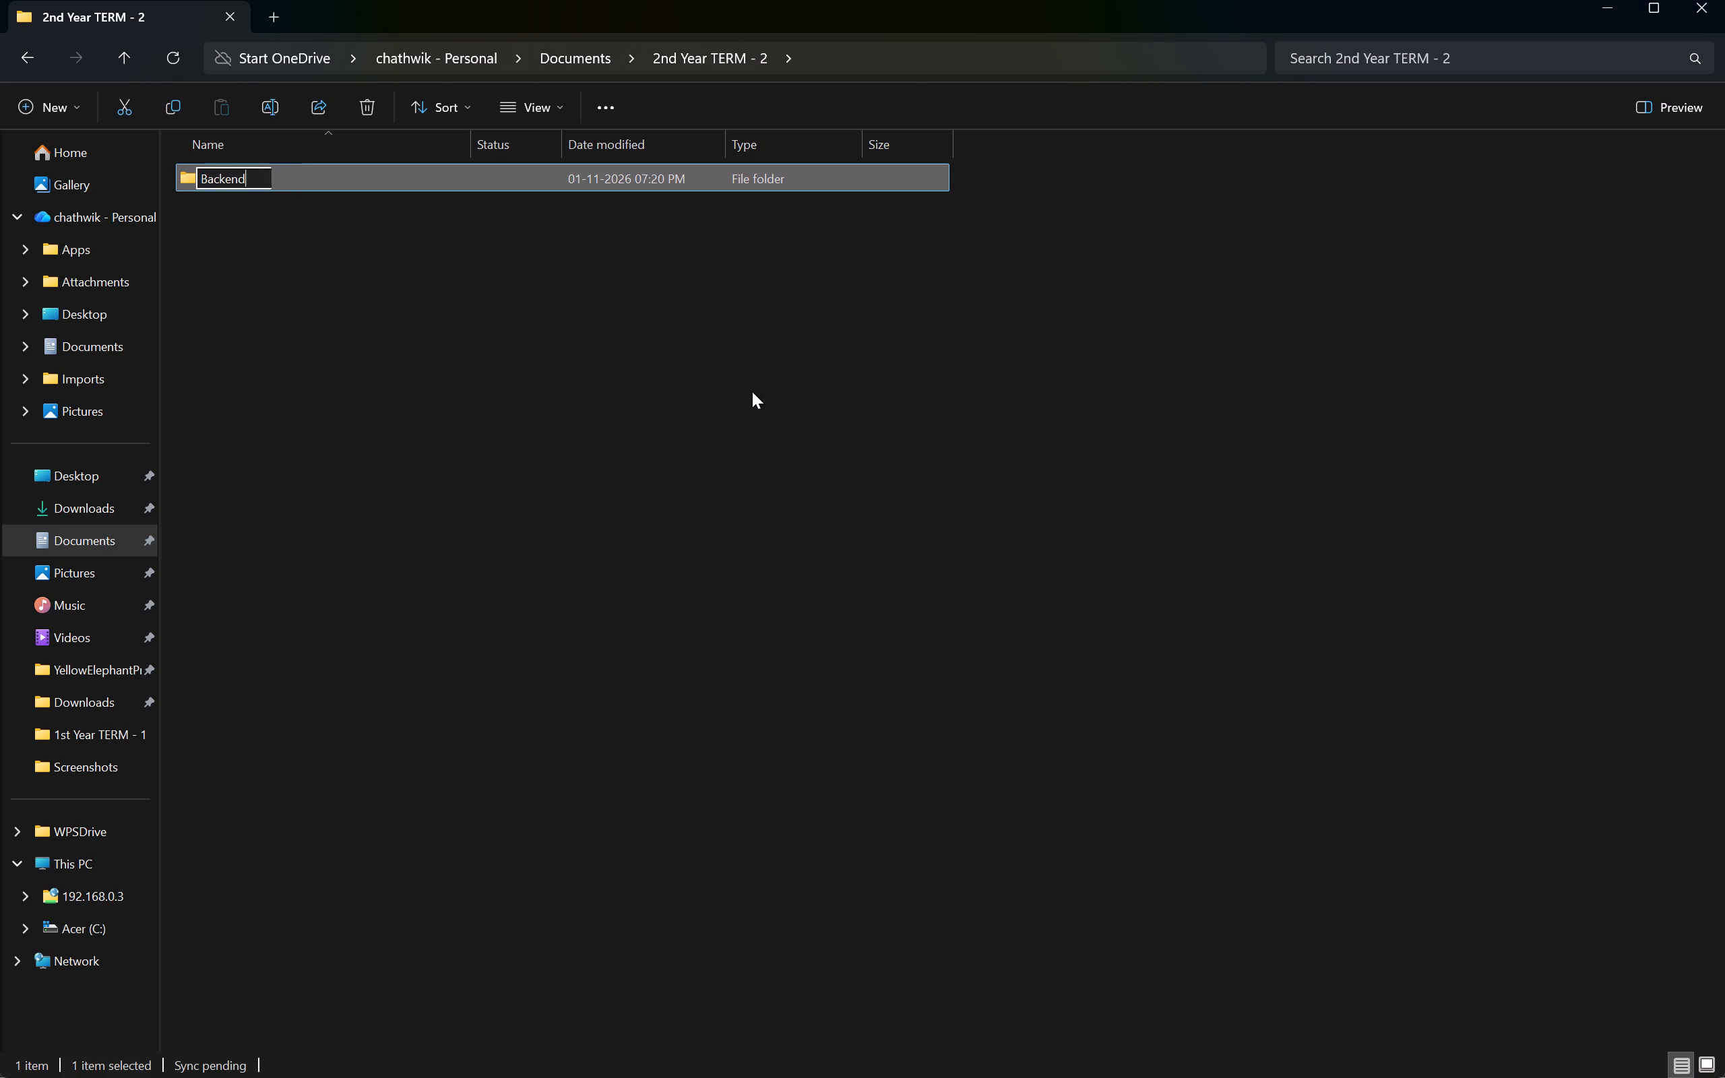
key(Return)
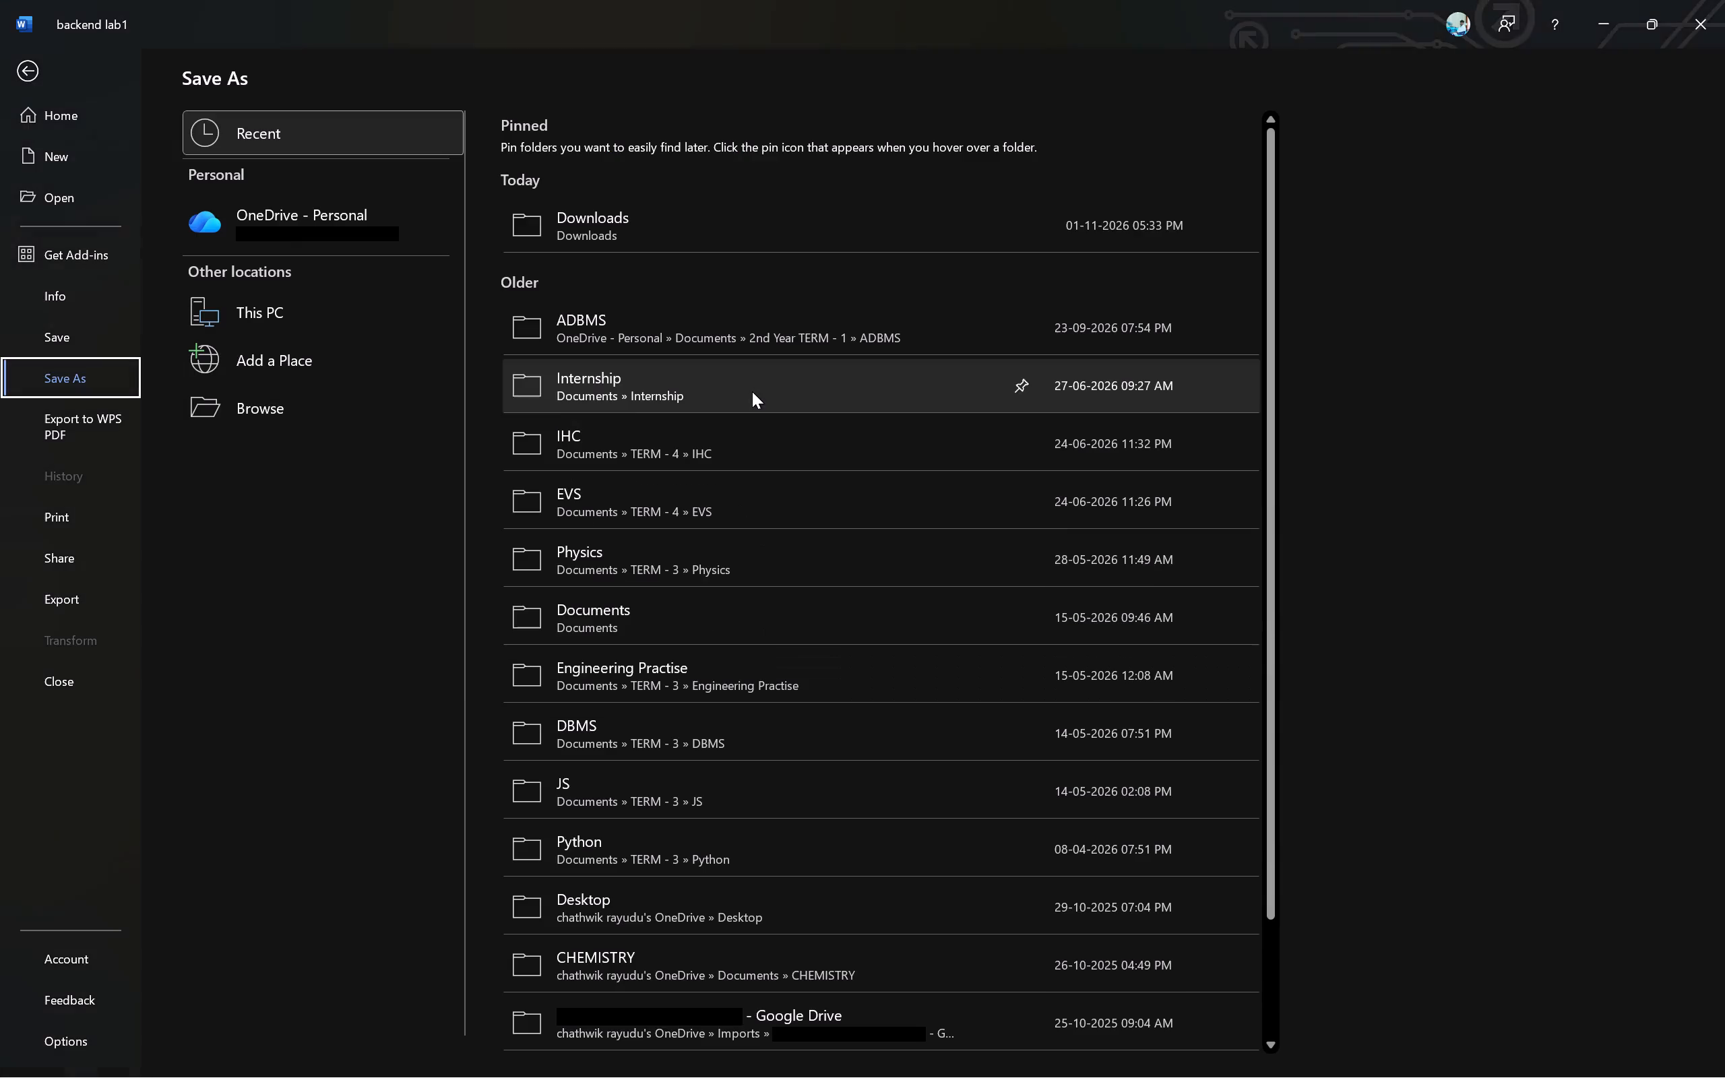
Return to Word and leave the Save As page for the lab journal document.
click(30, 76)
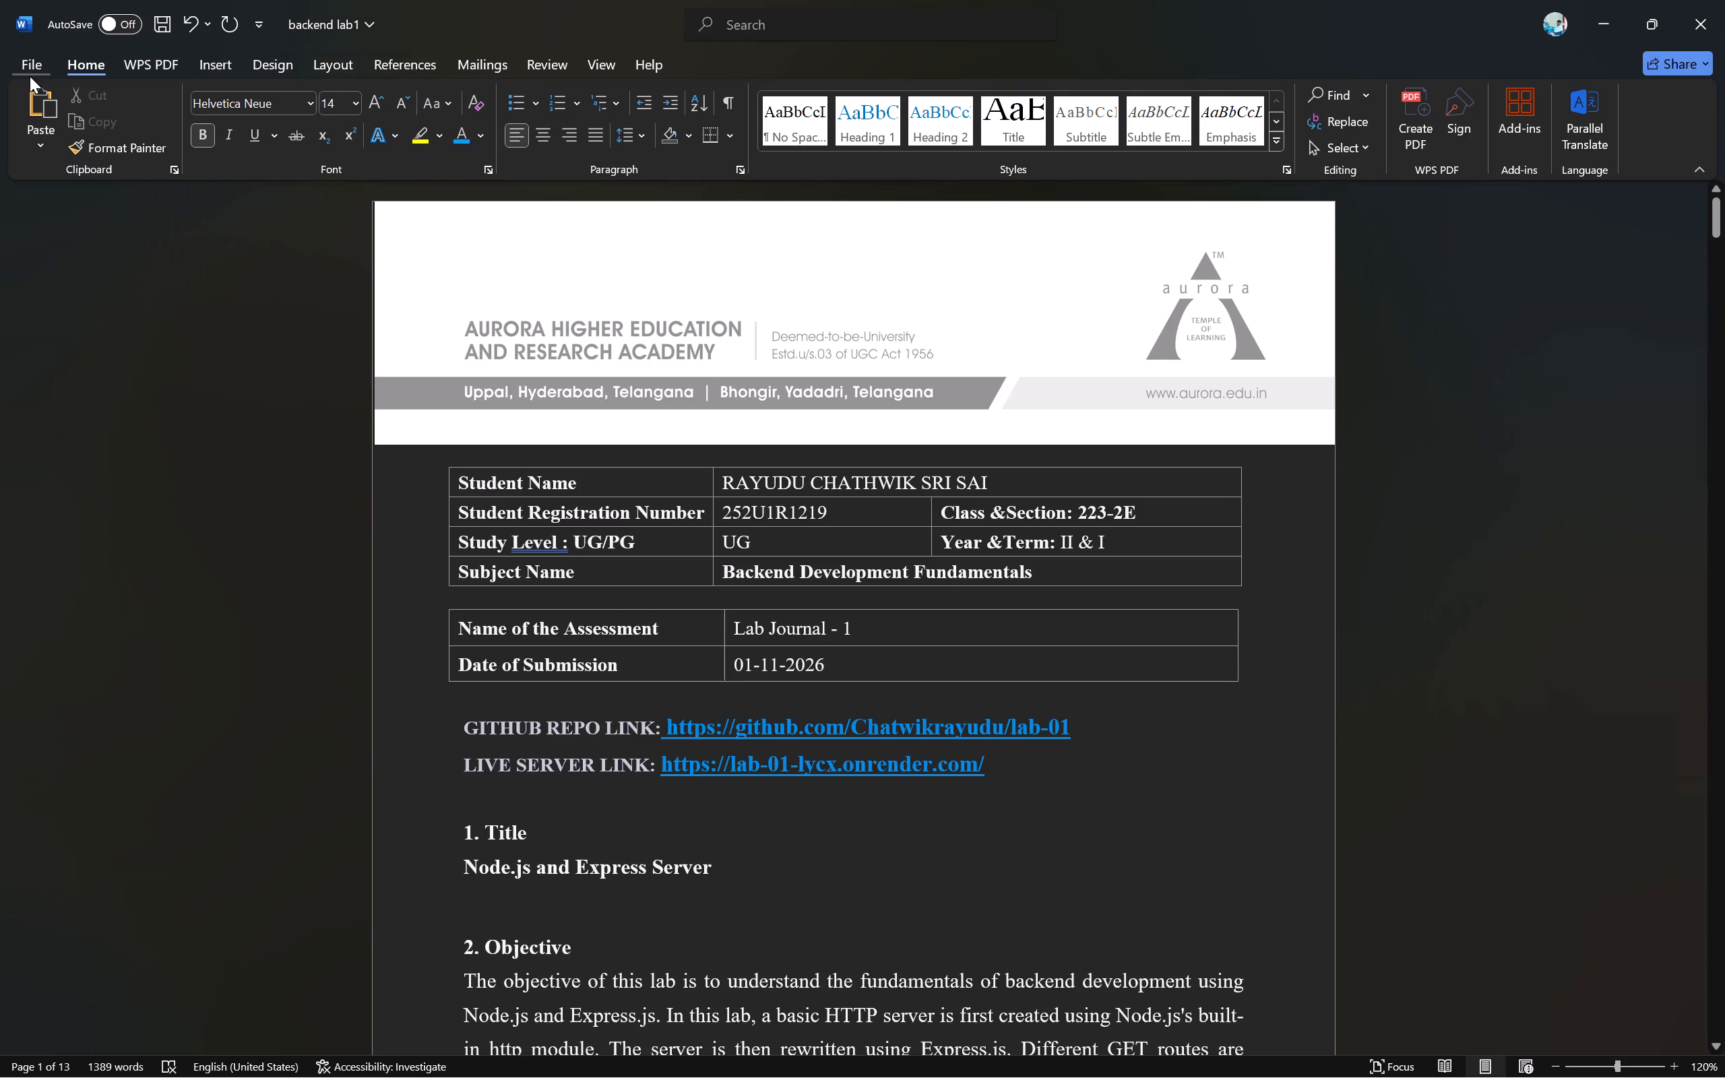
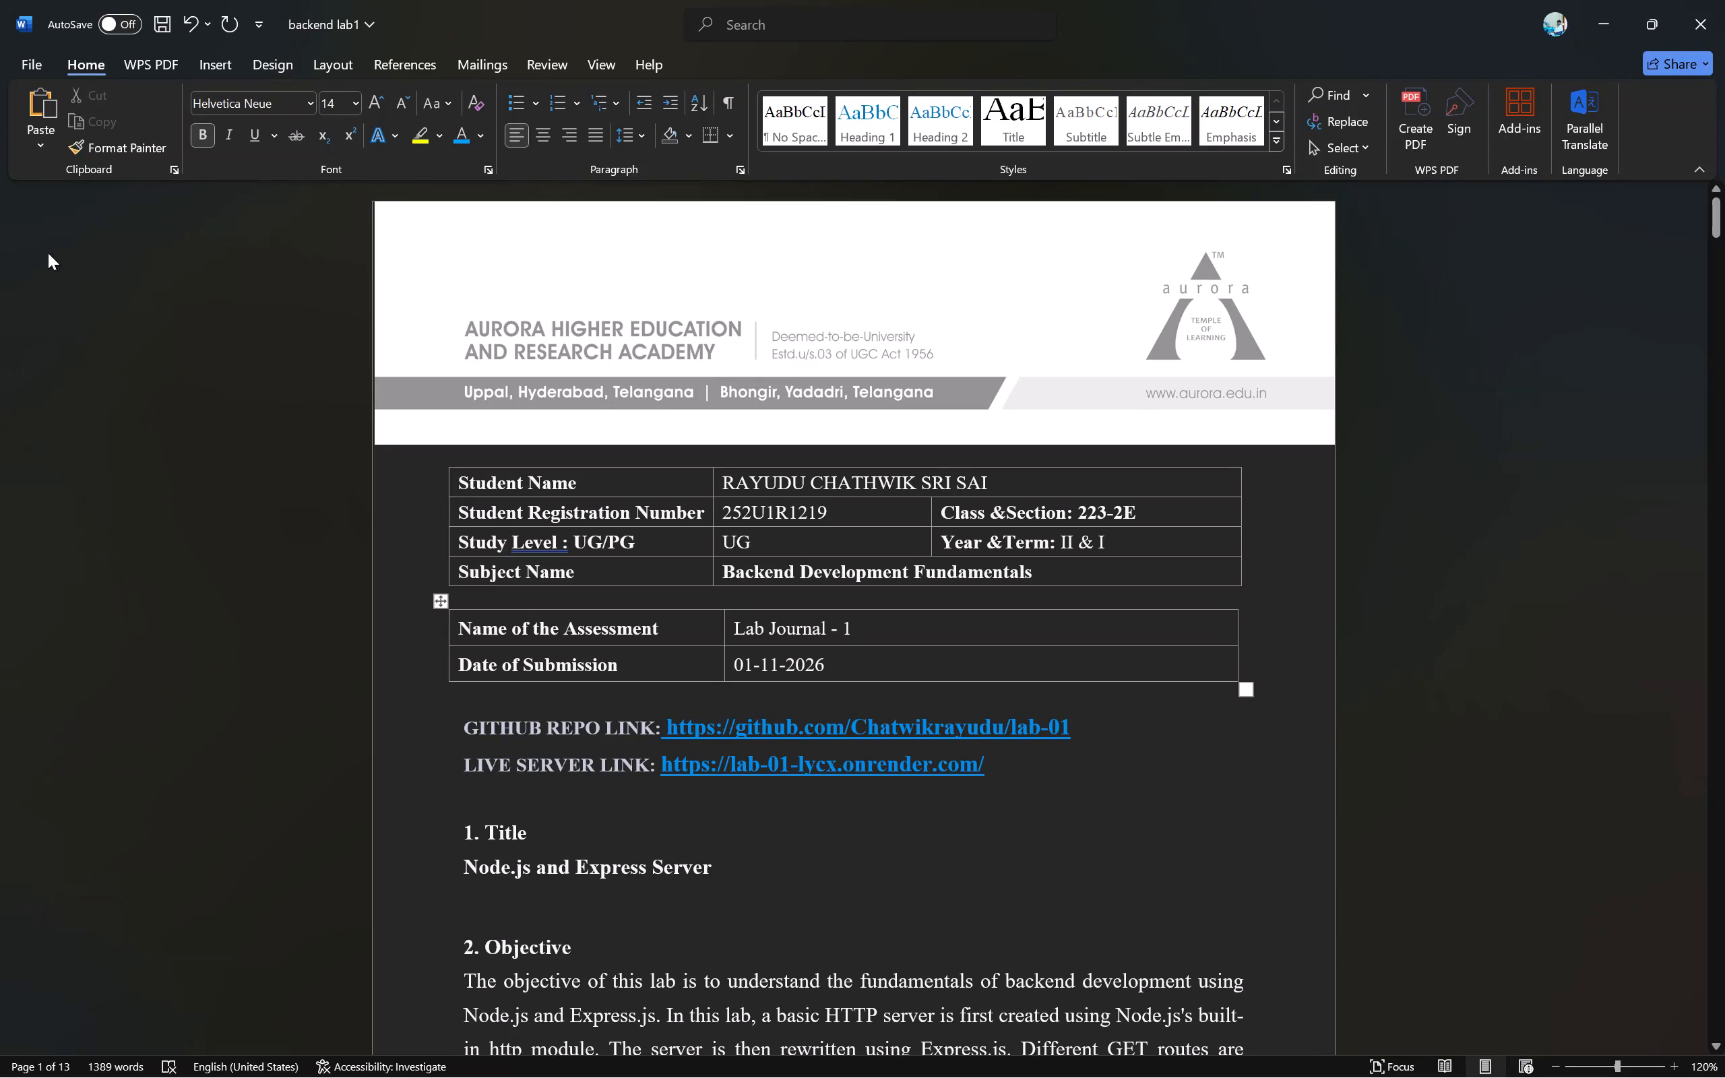
Save the lab journal as the Word document backend lab1 in Documents, 2nd Year TERM - 2, Backend folder.
click(5, 57)
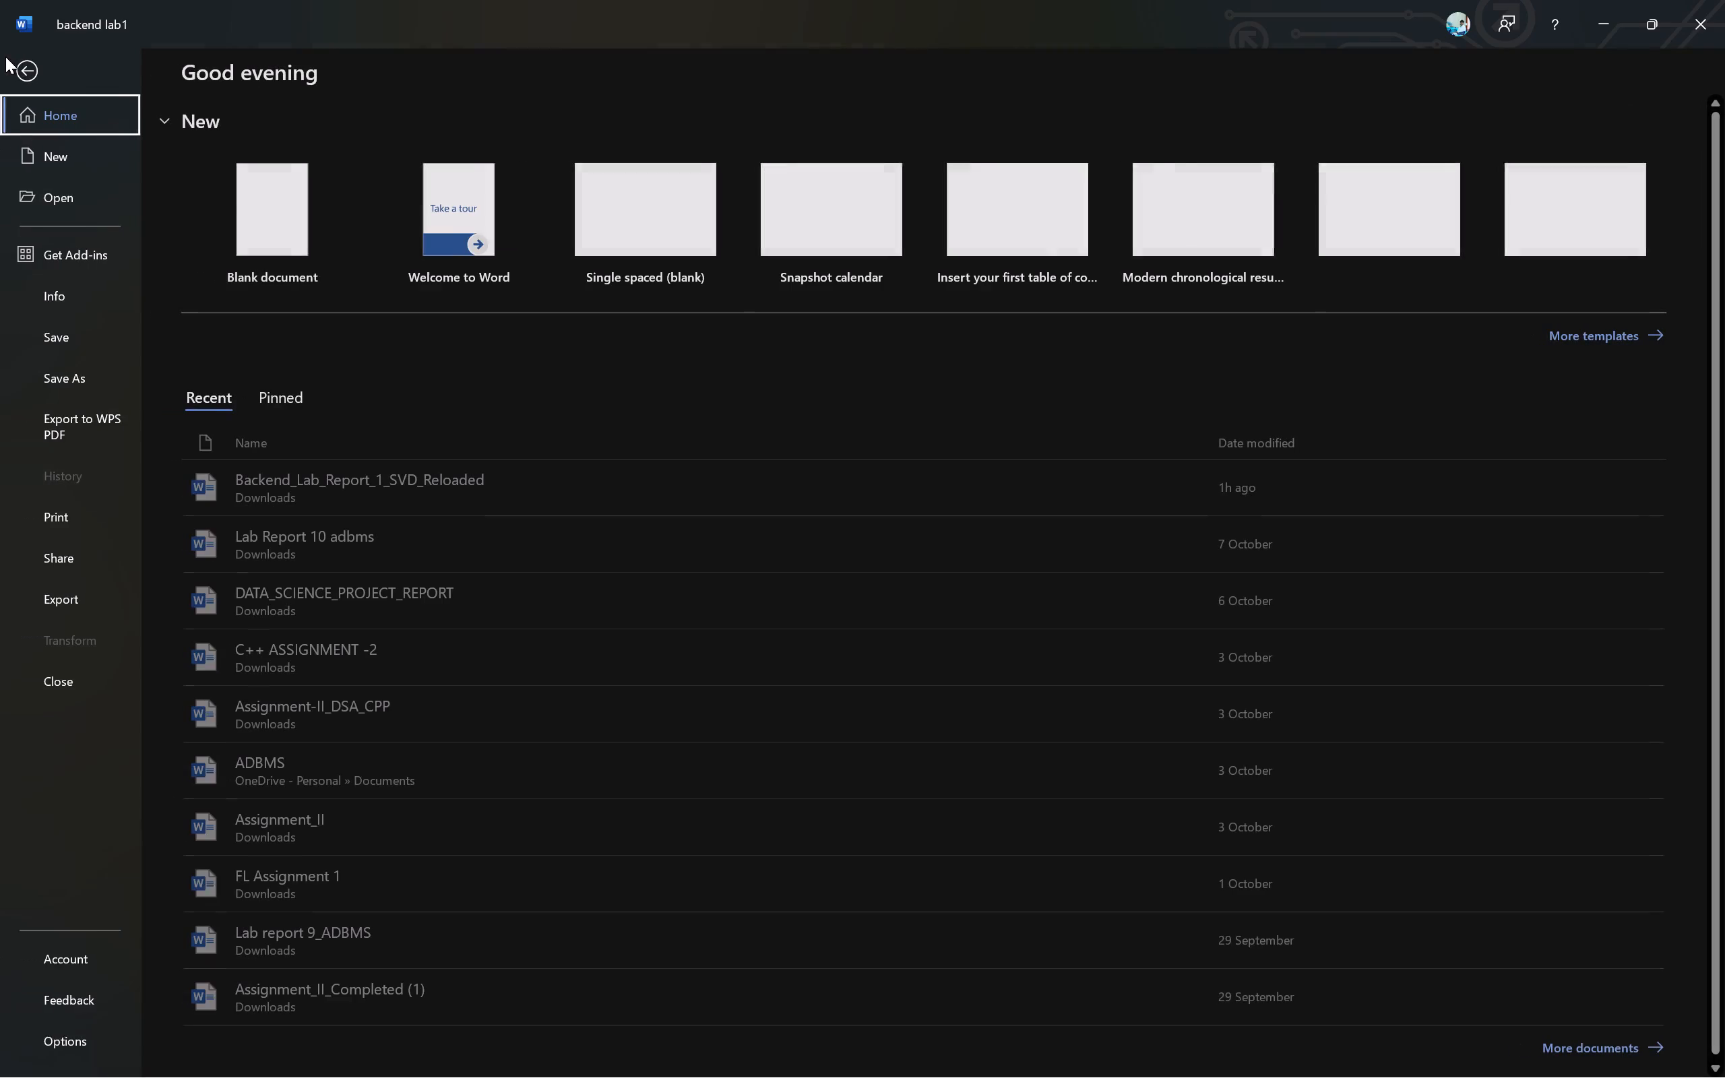
click(58, 389)
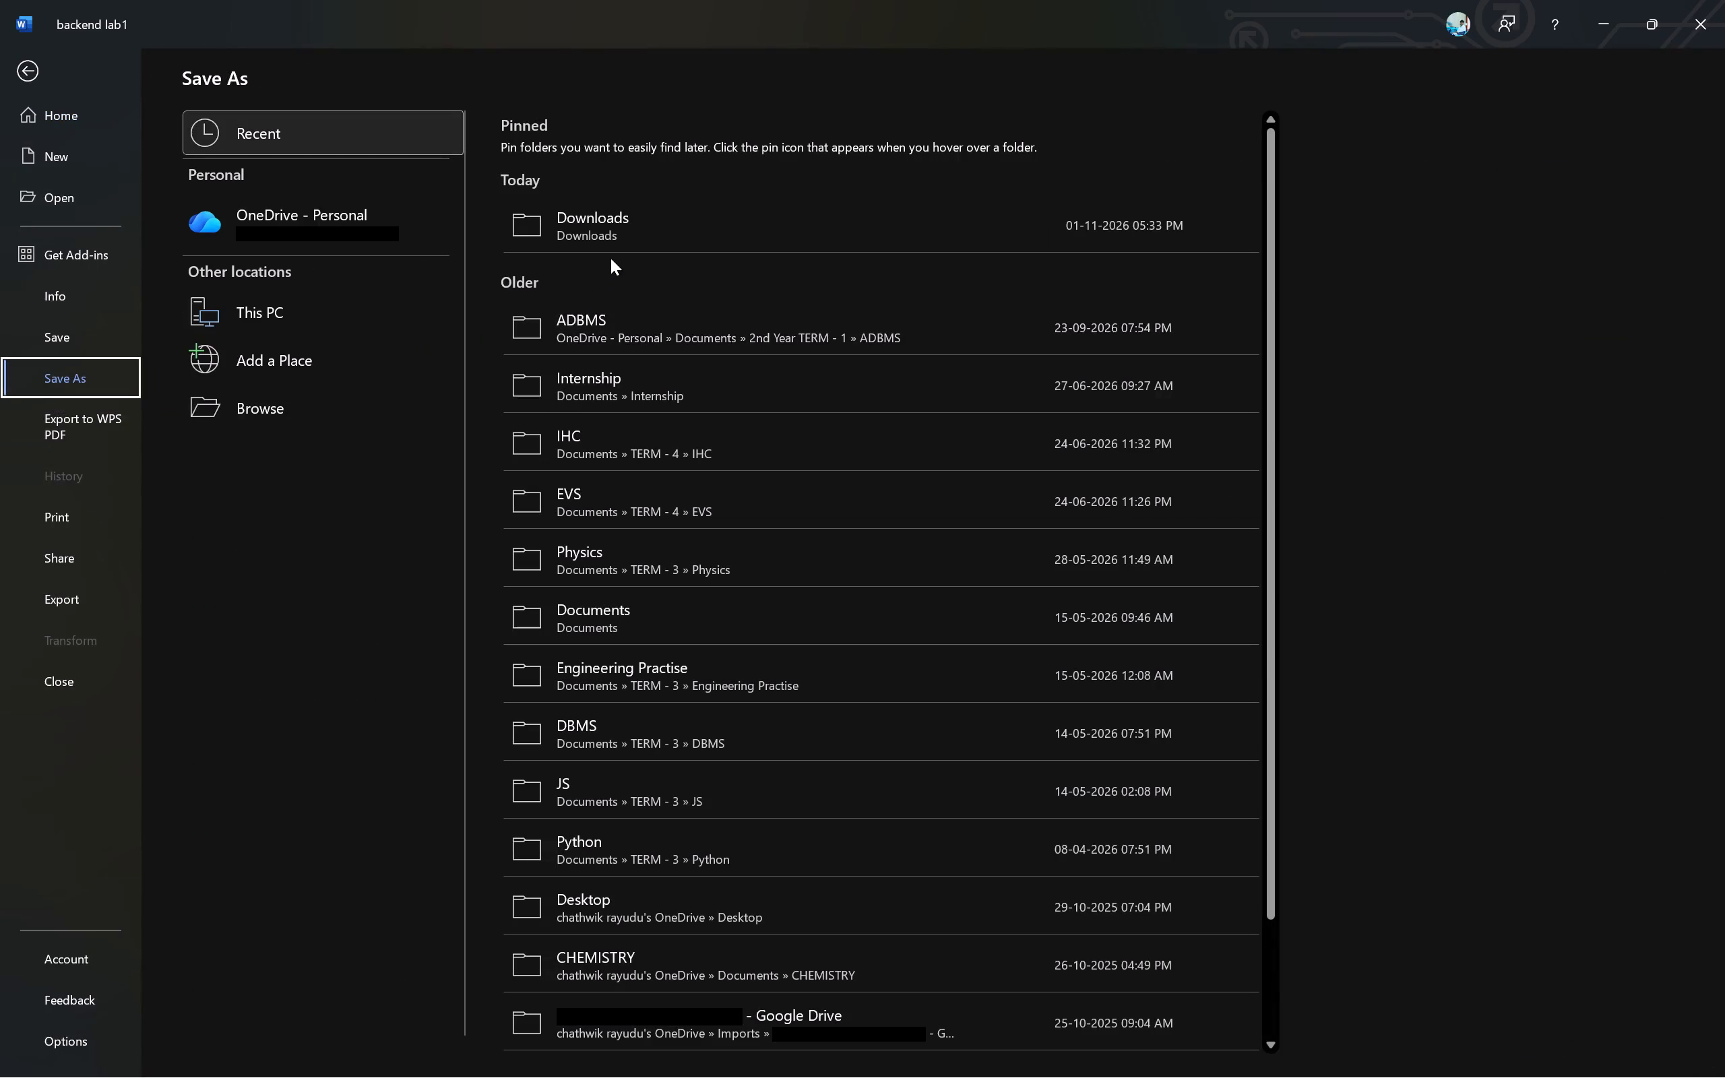
double_click(575, 602)
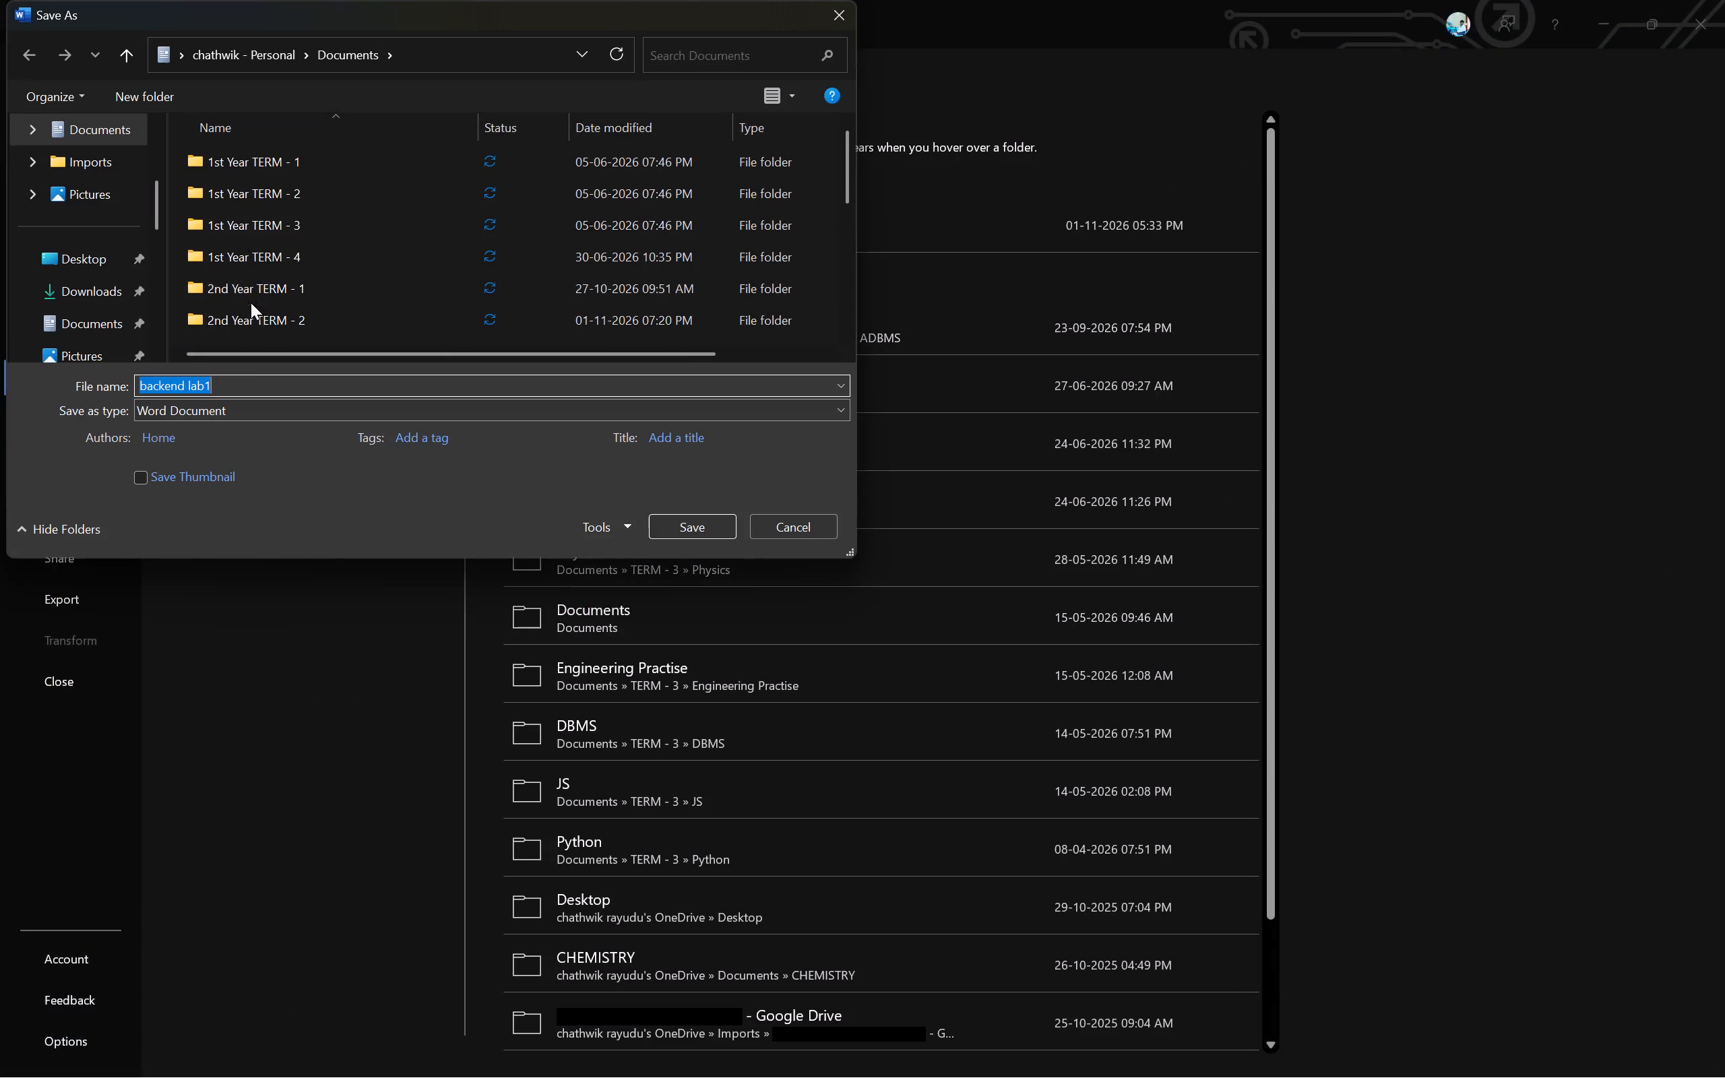
double_click(252, 308)
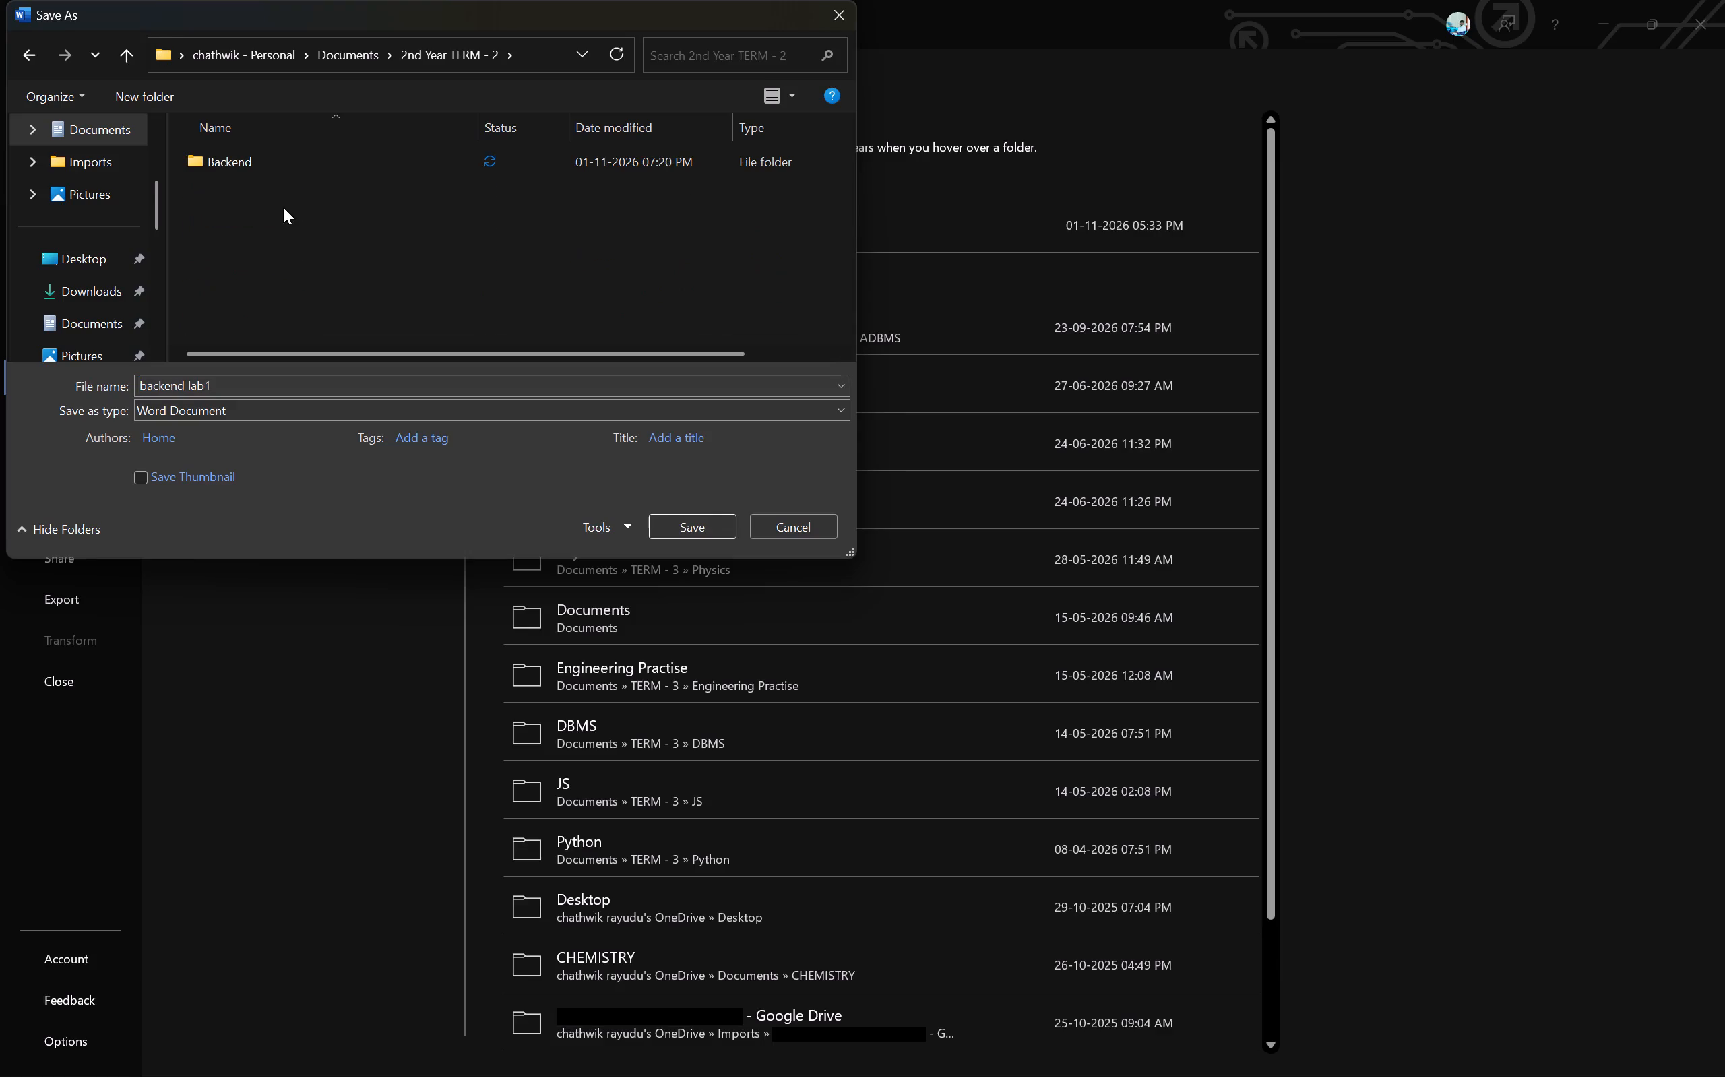
double_click(290, 164)
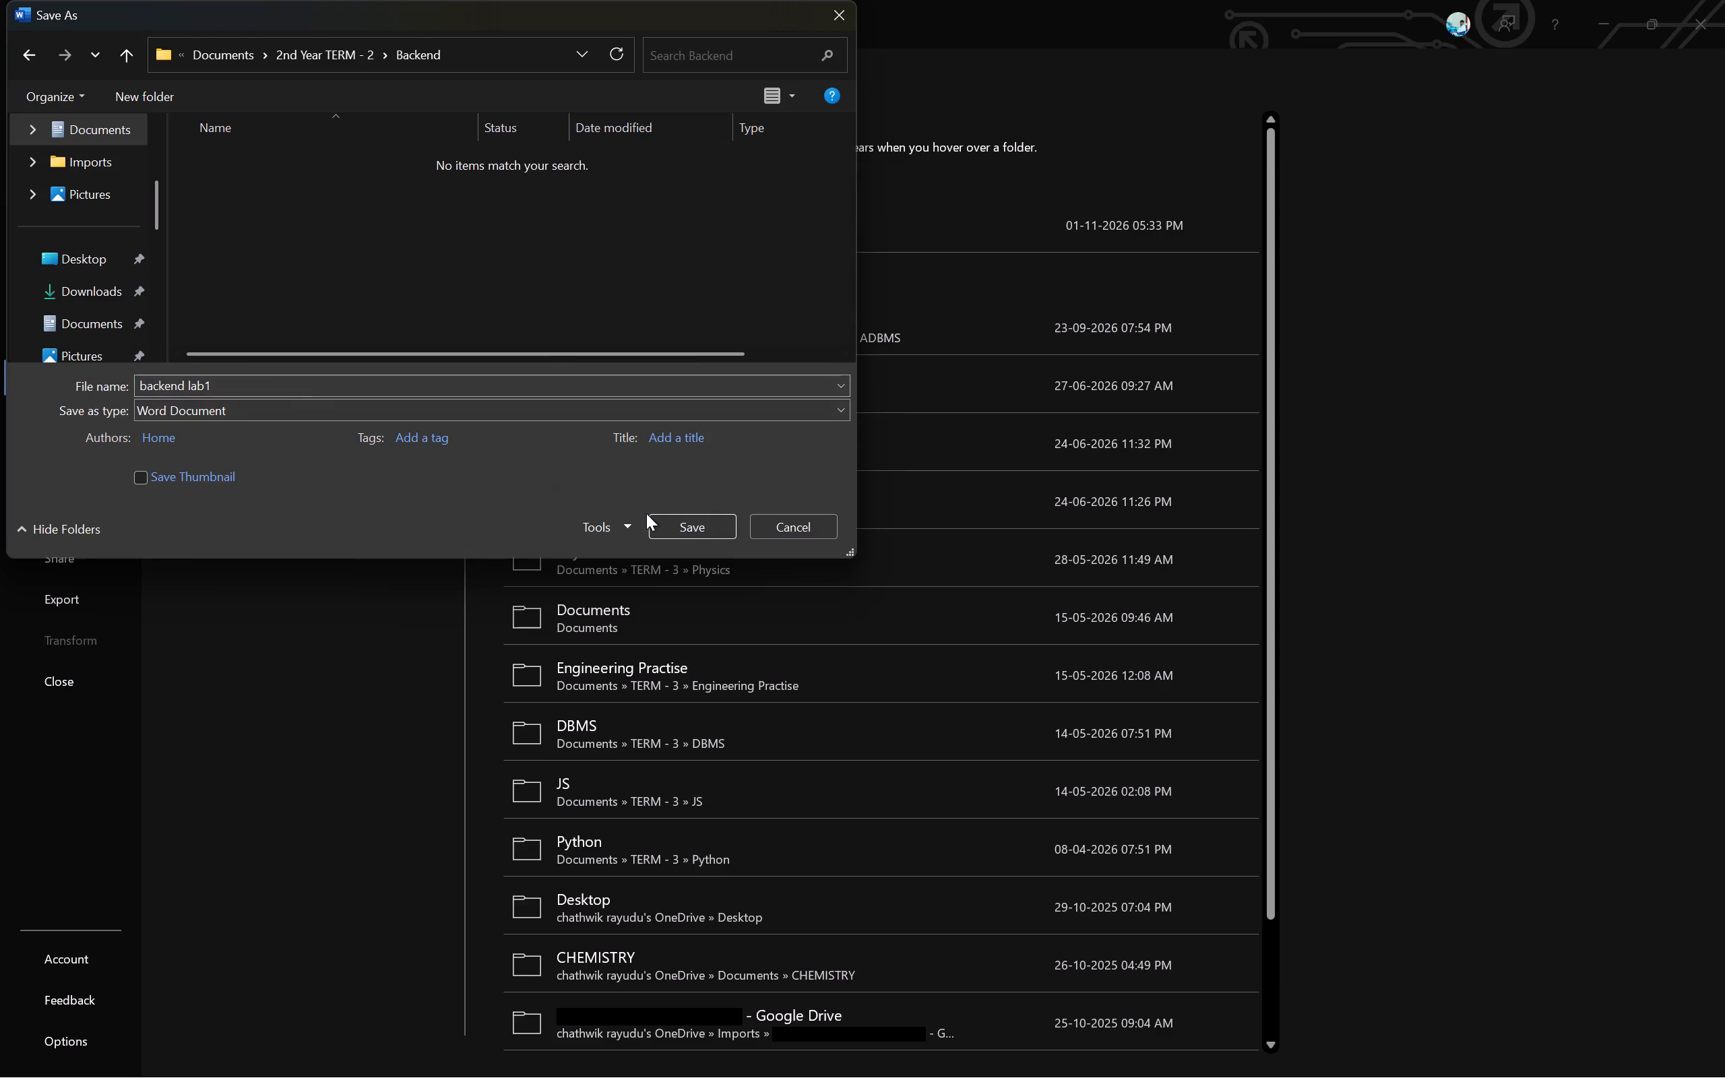
click(675, 524)
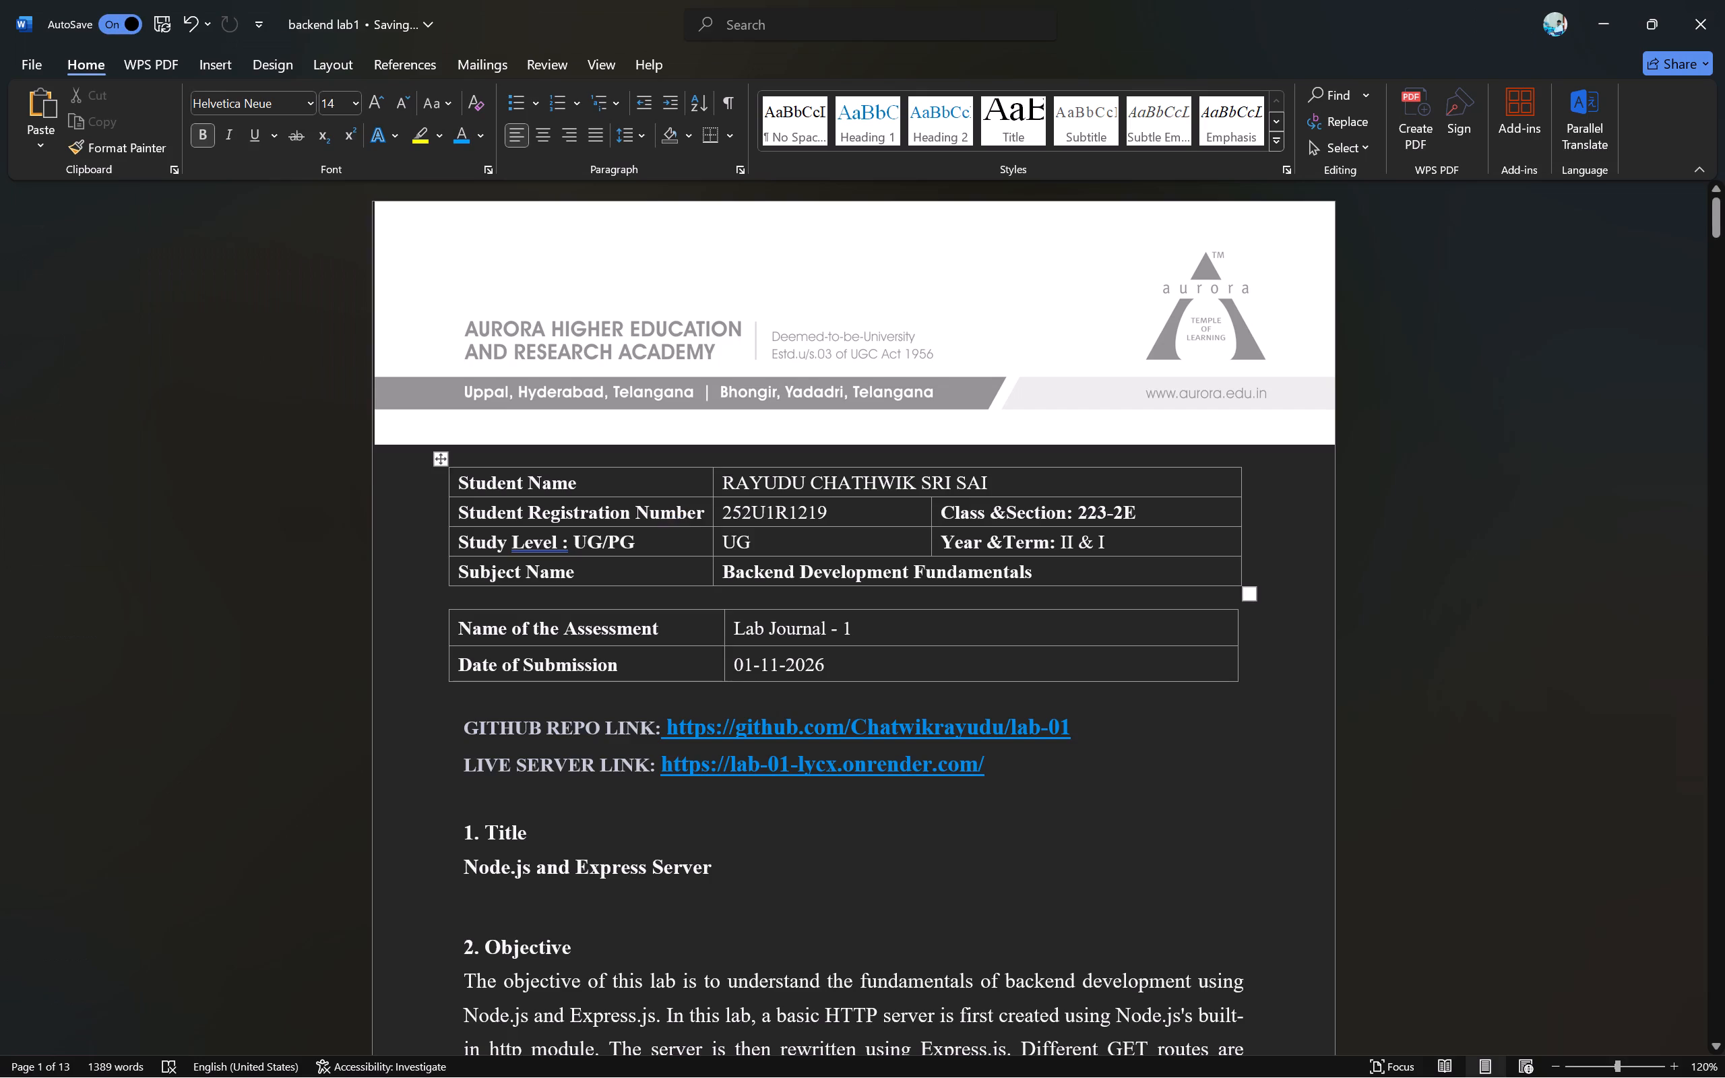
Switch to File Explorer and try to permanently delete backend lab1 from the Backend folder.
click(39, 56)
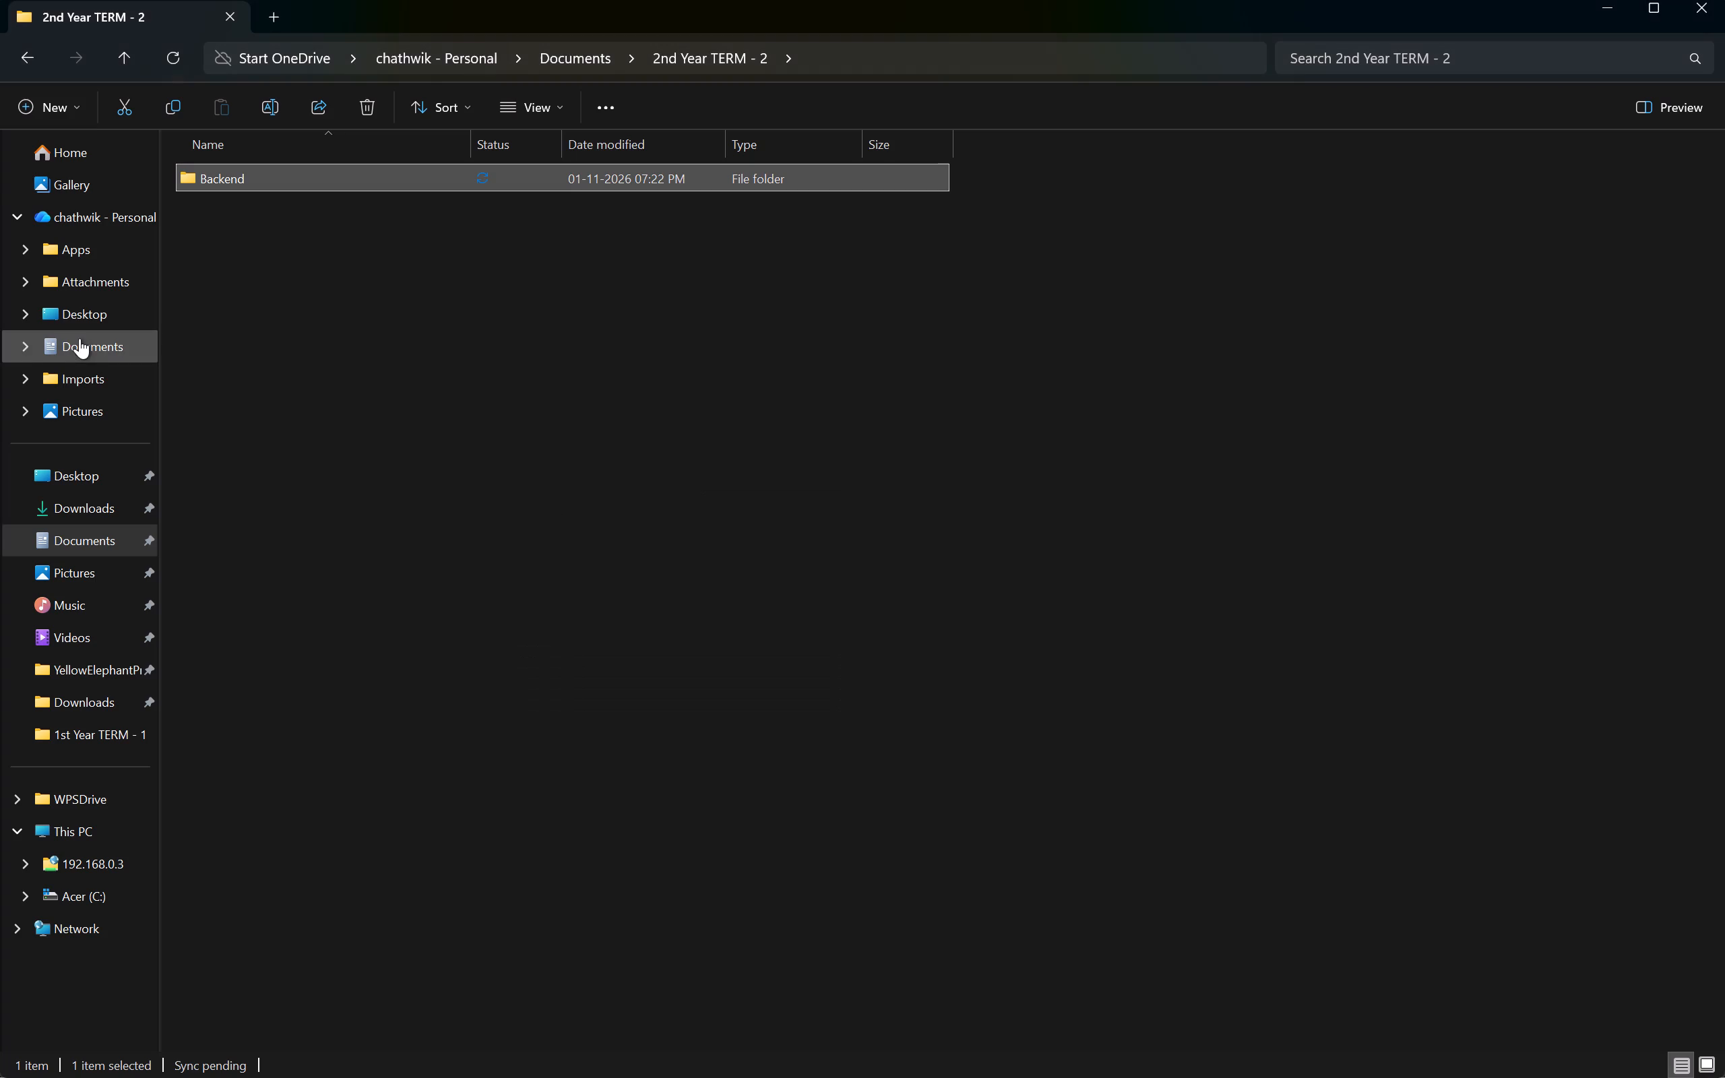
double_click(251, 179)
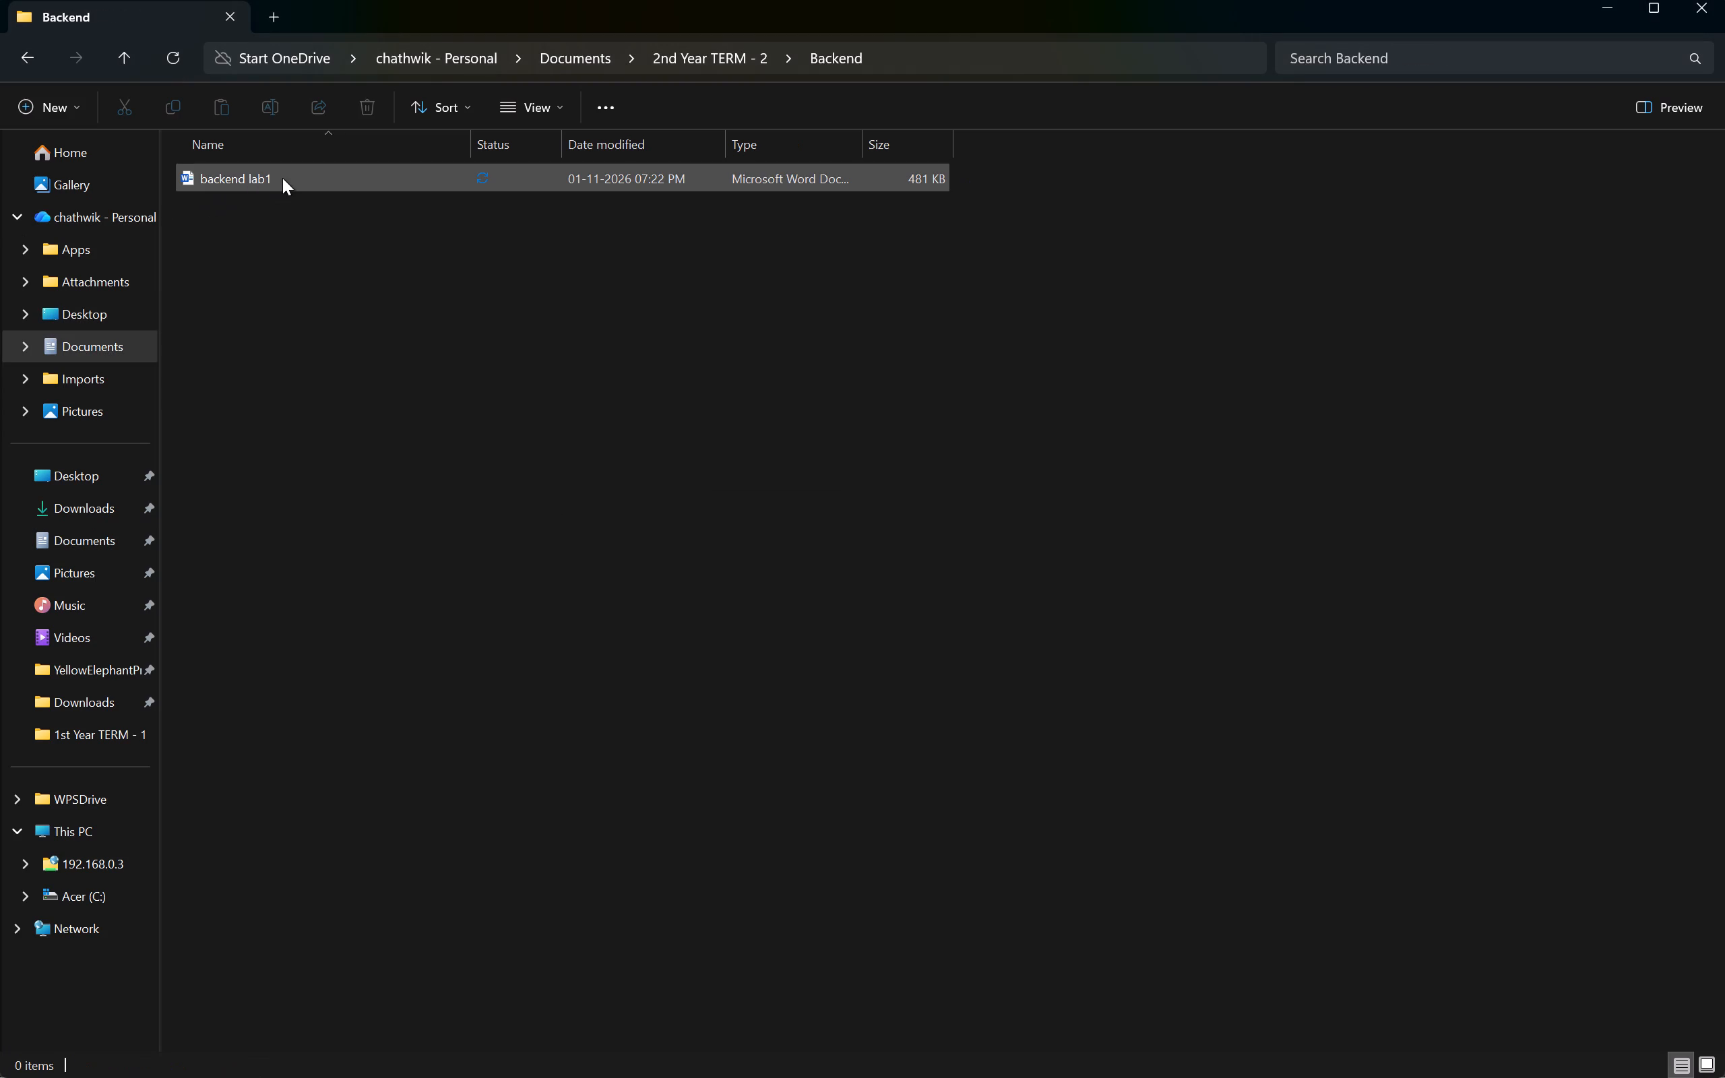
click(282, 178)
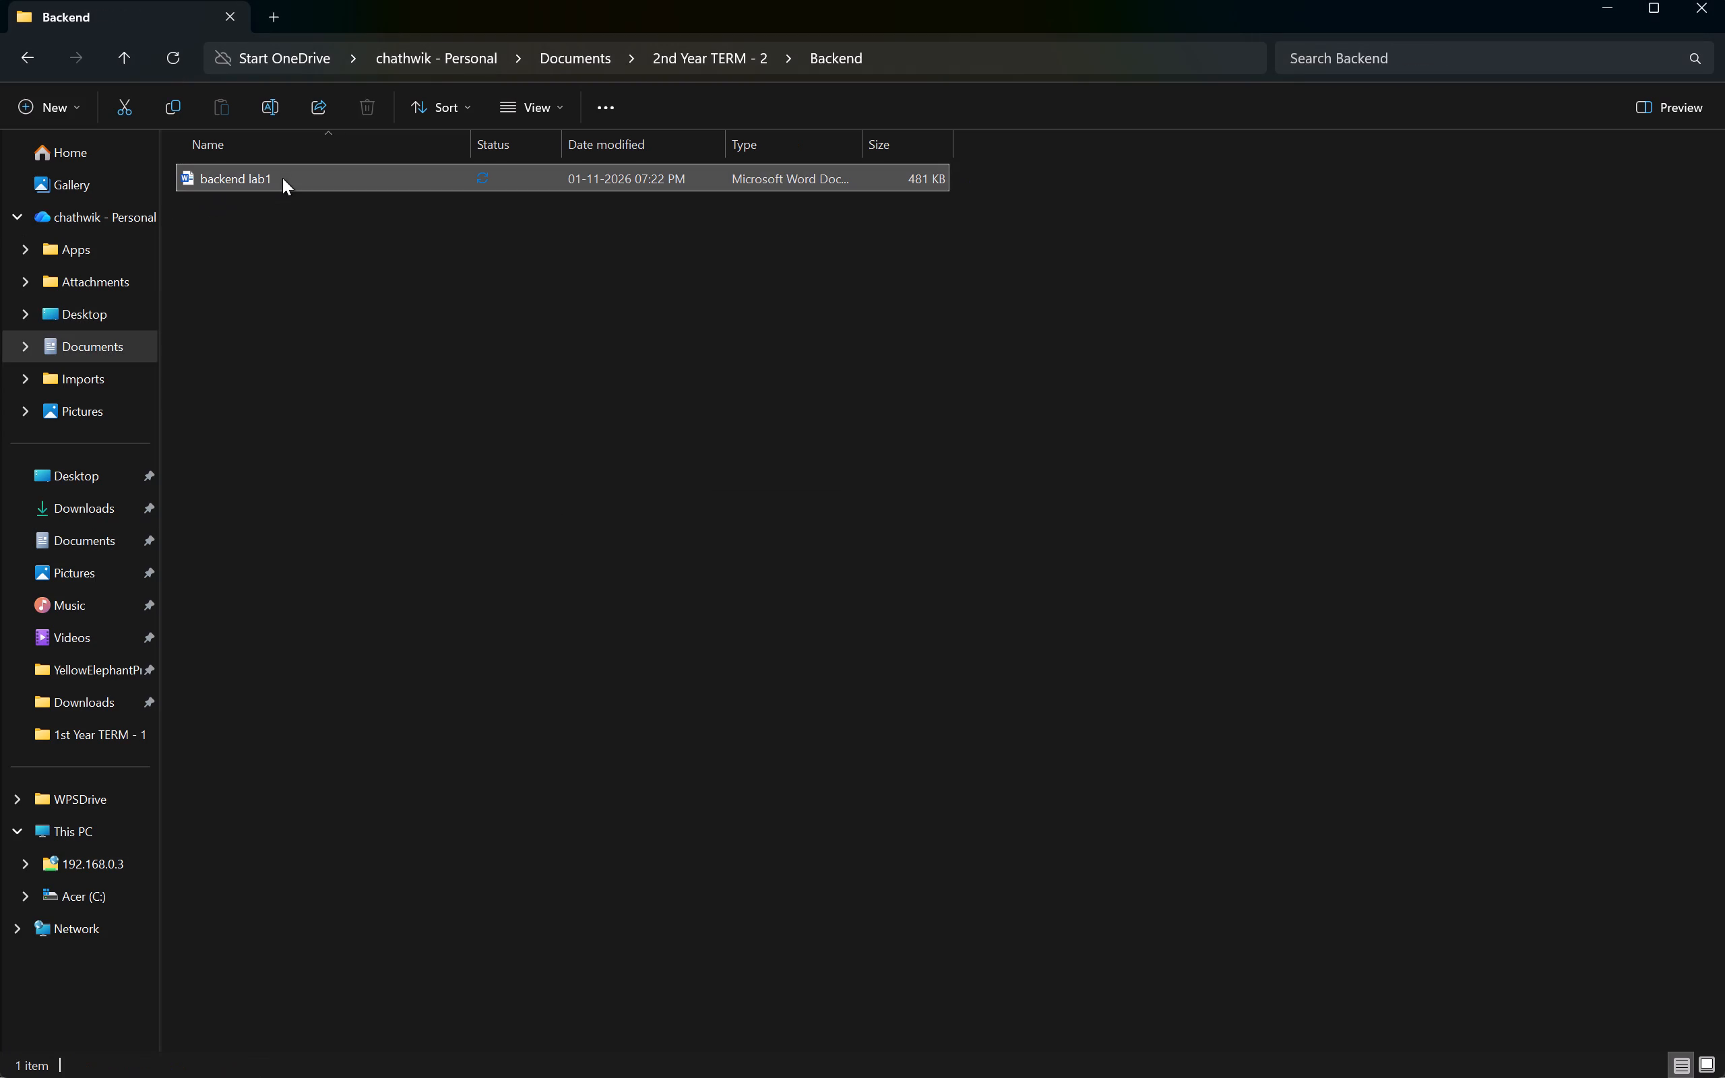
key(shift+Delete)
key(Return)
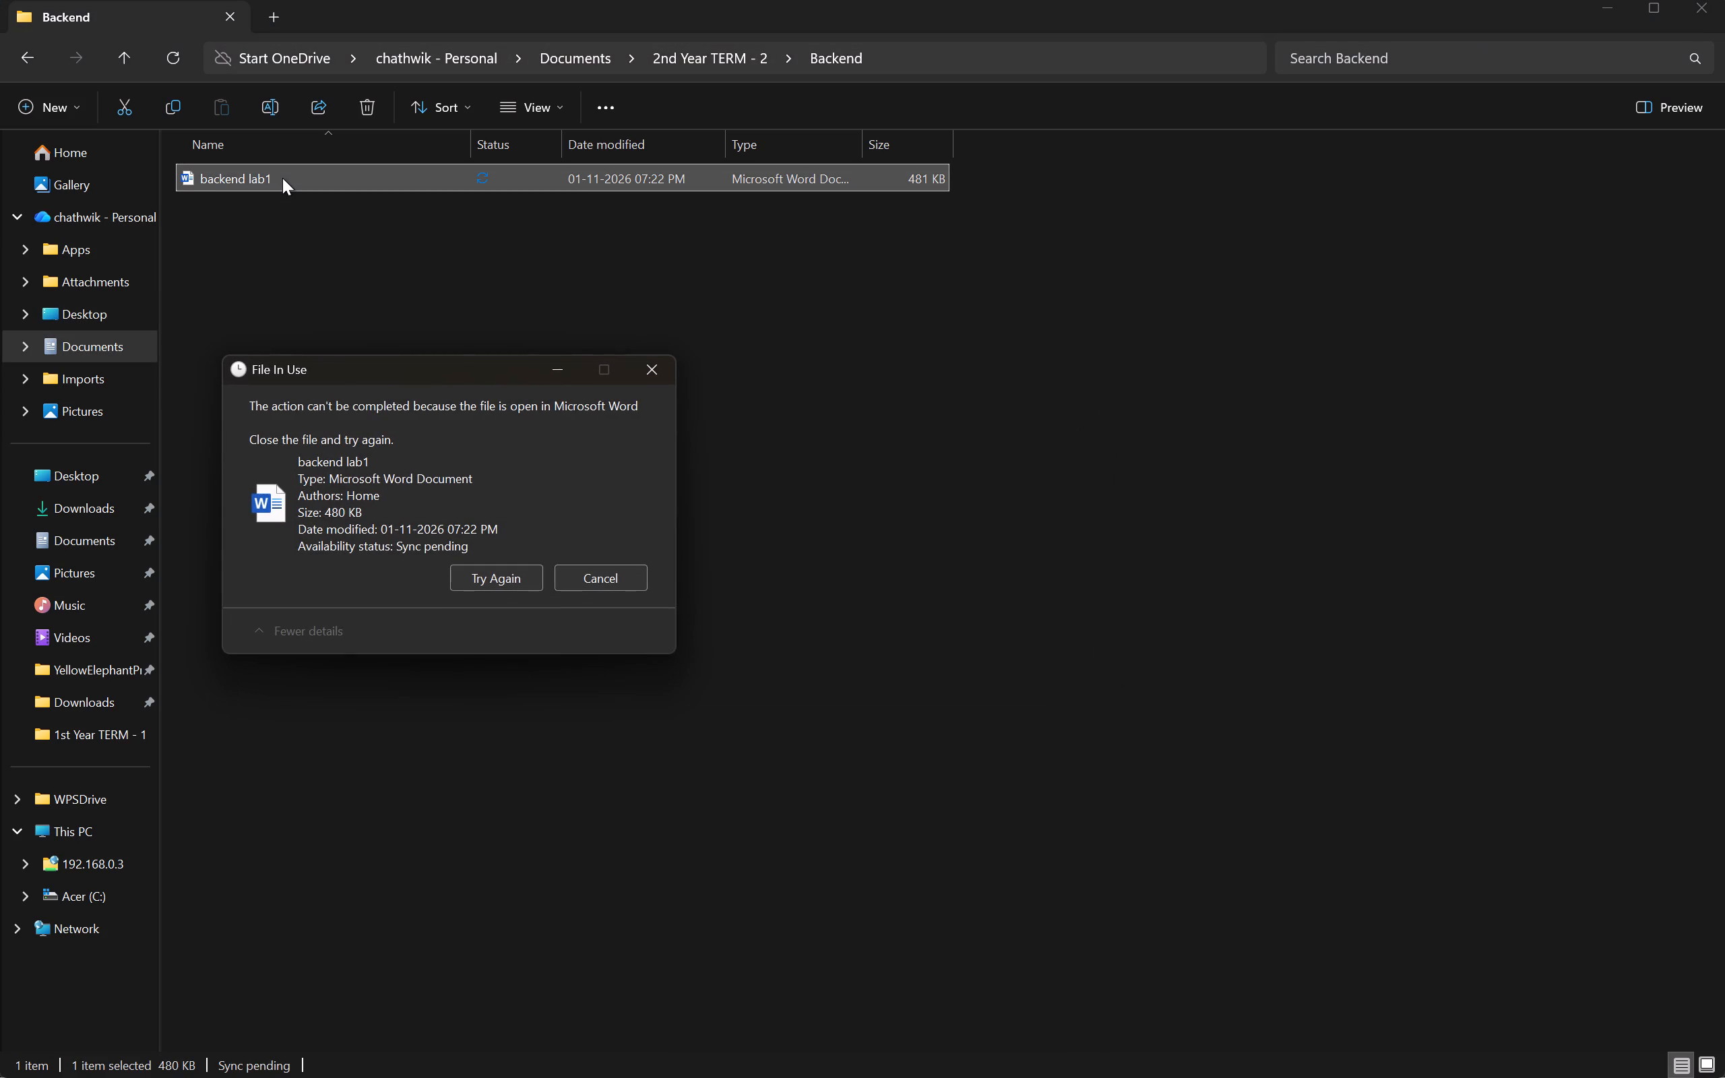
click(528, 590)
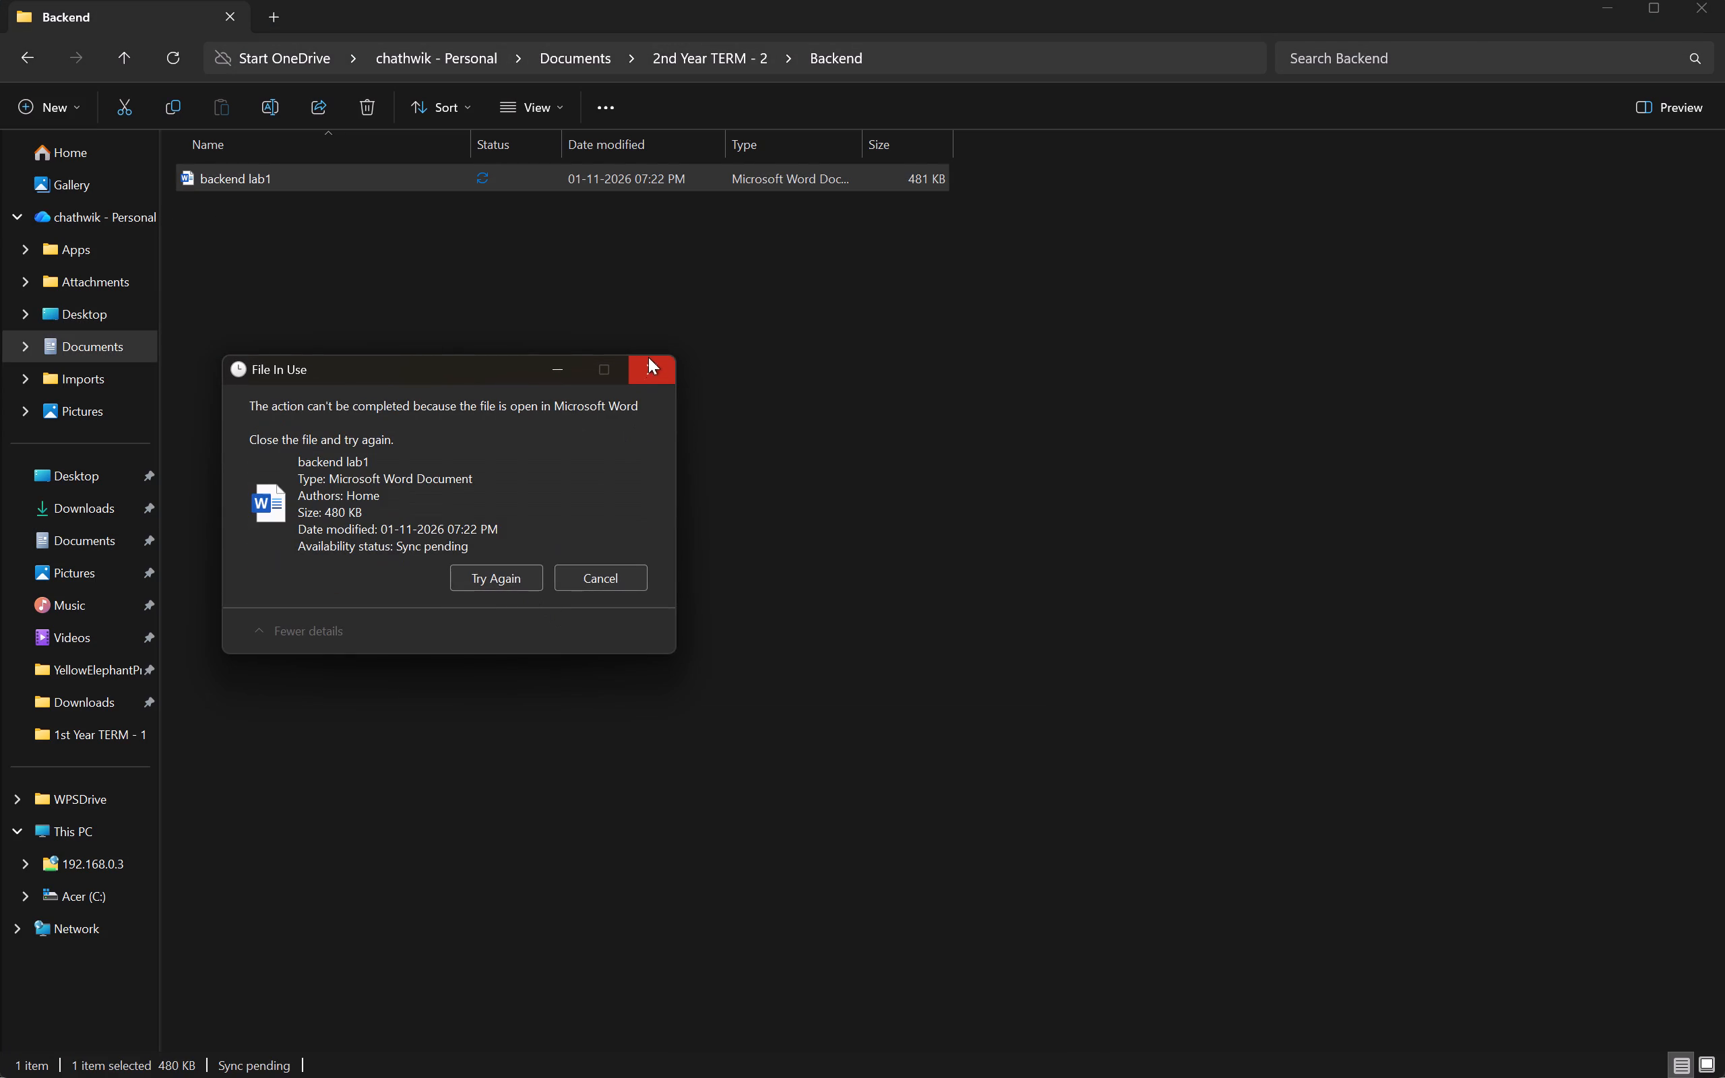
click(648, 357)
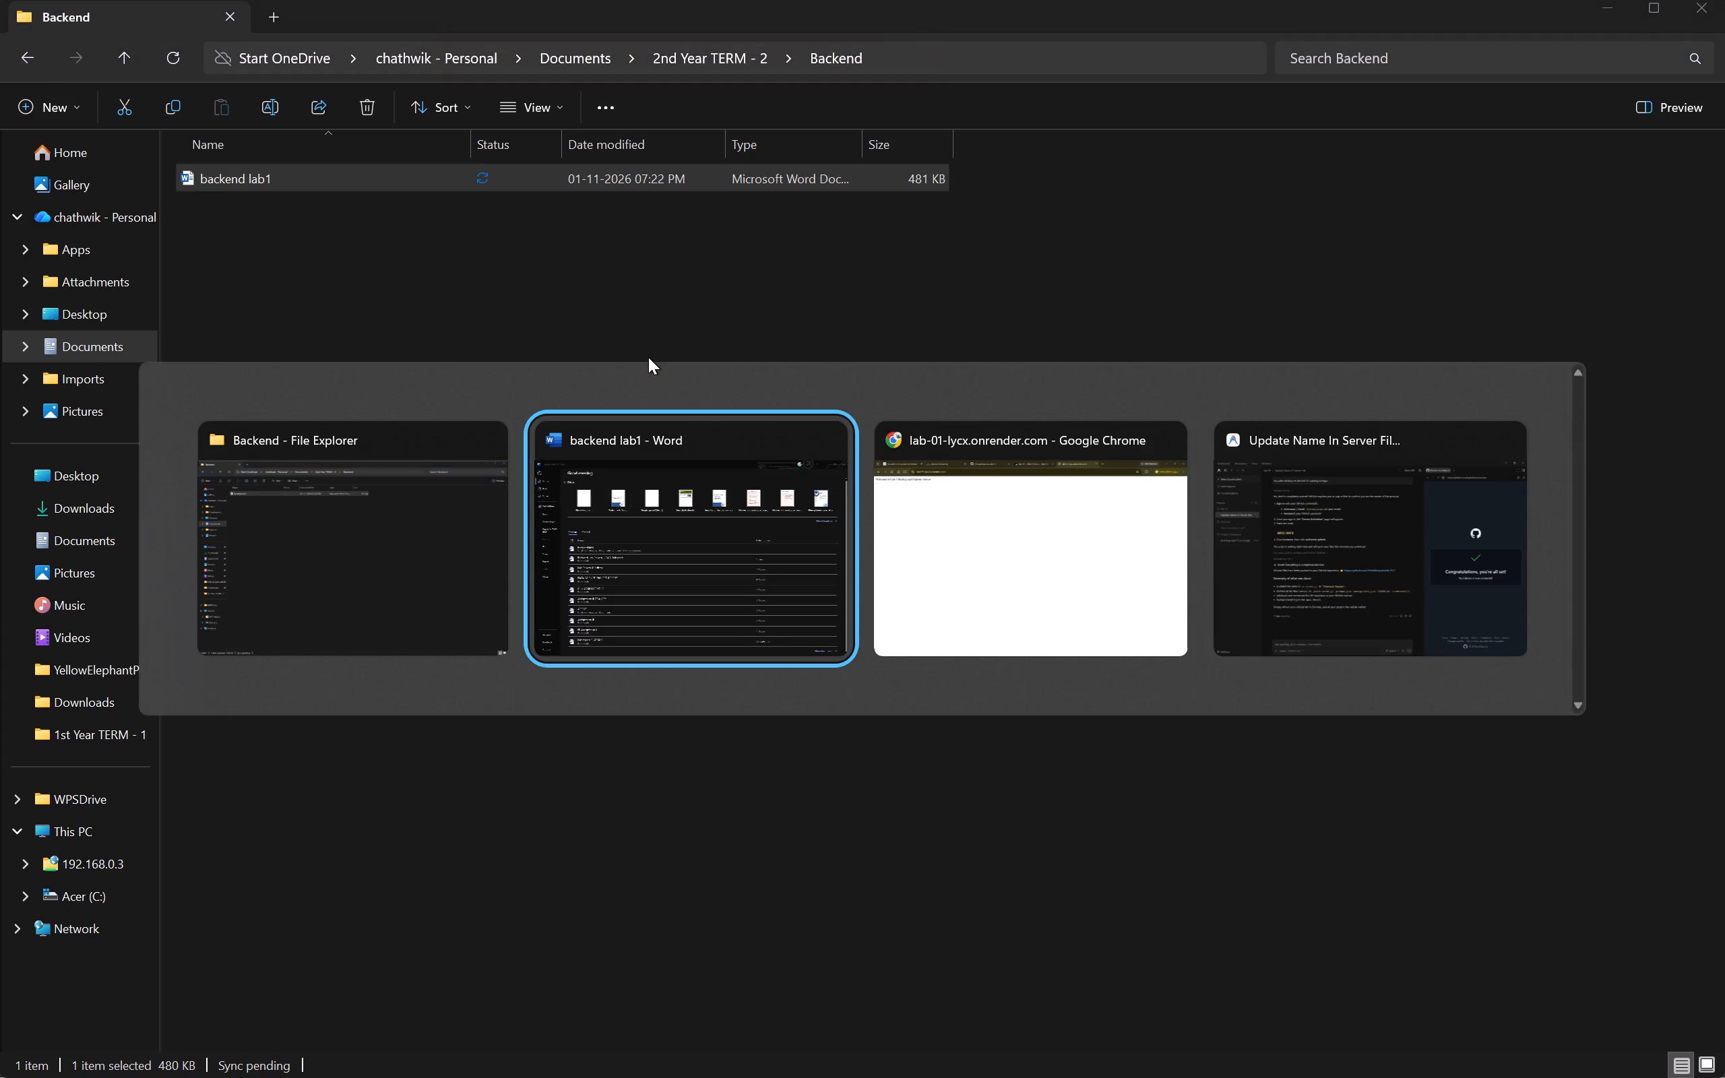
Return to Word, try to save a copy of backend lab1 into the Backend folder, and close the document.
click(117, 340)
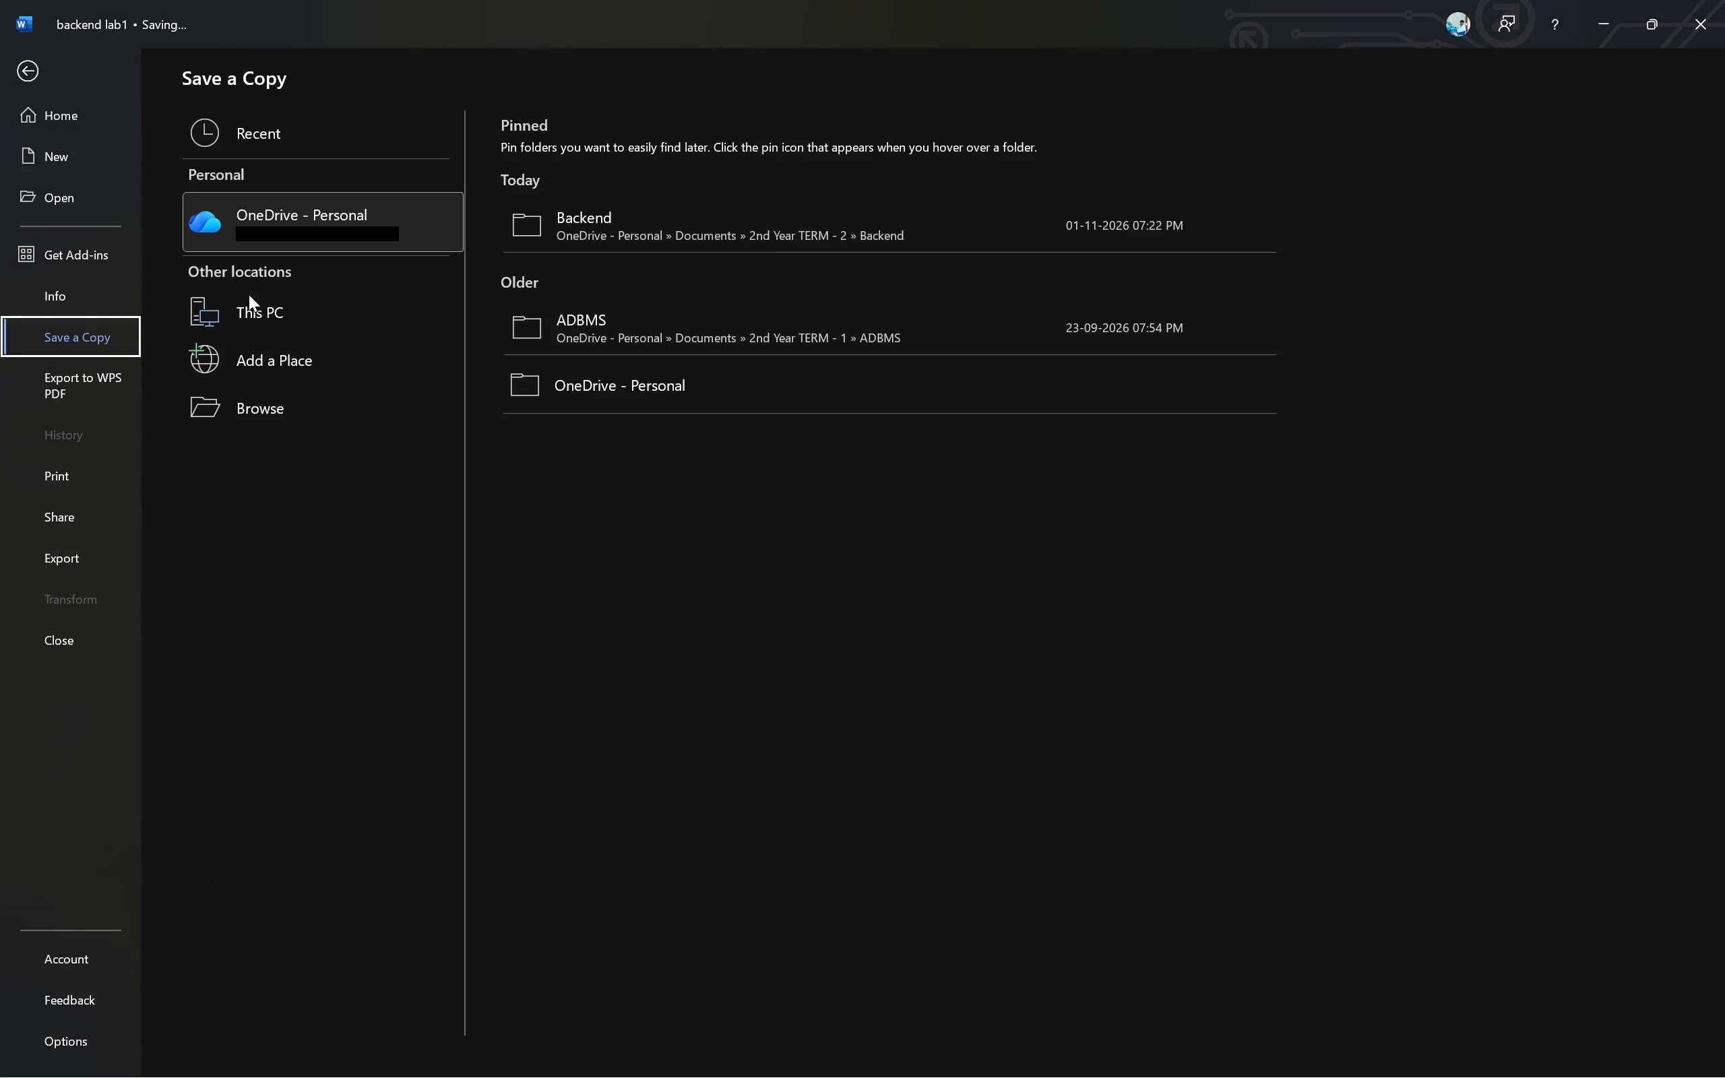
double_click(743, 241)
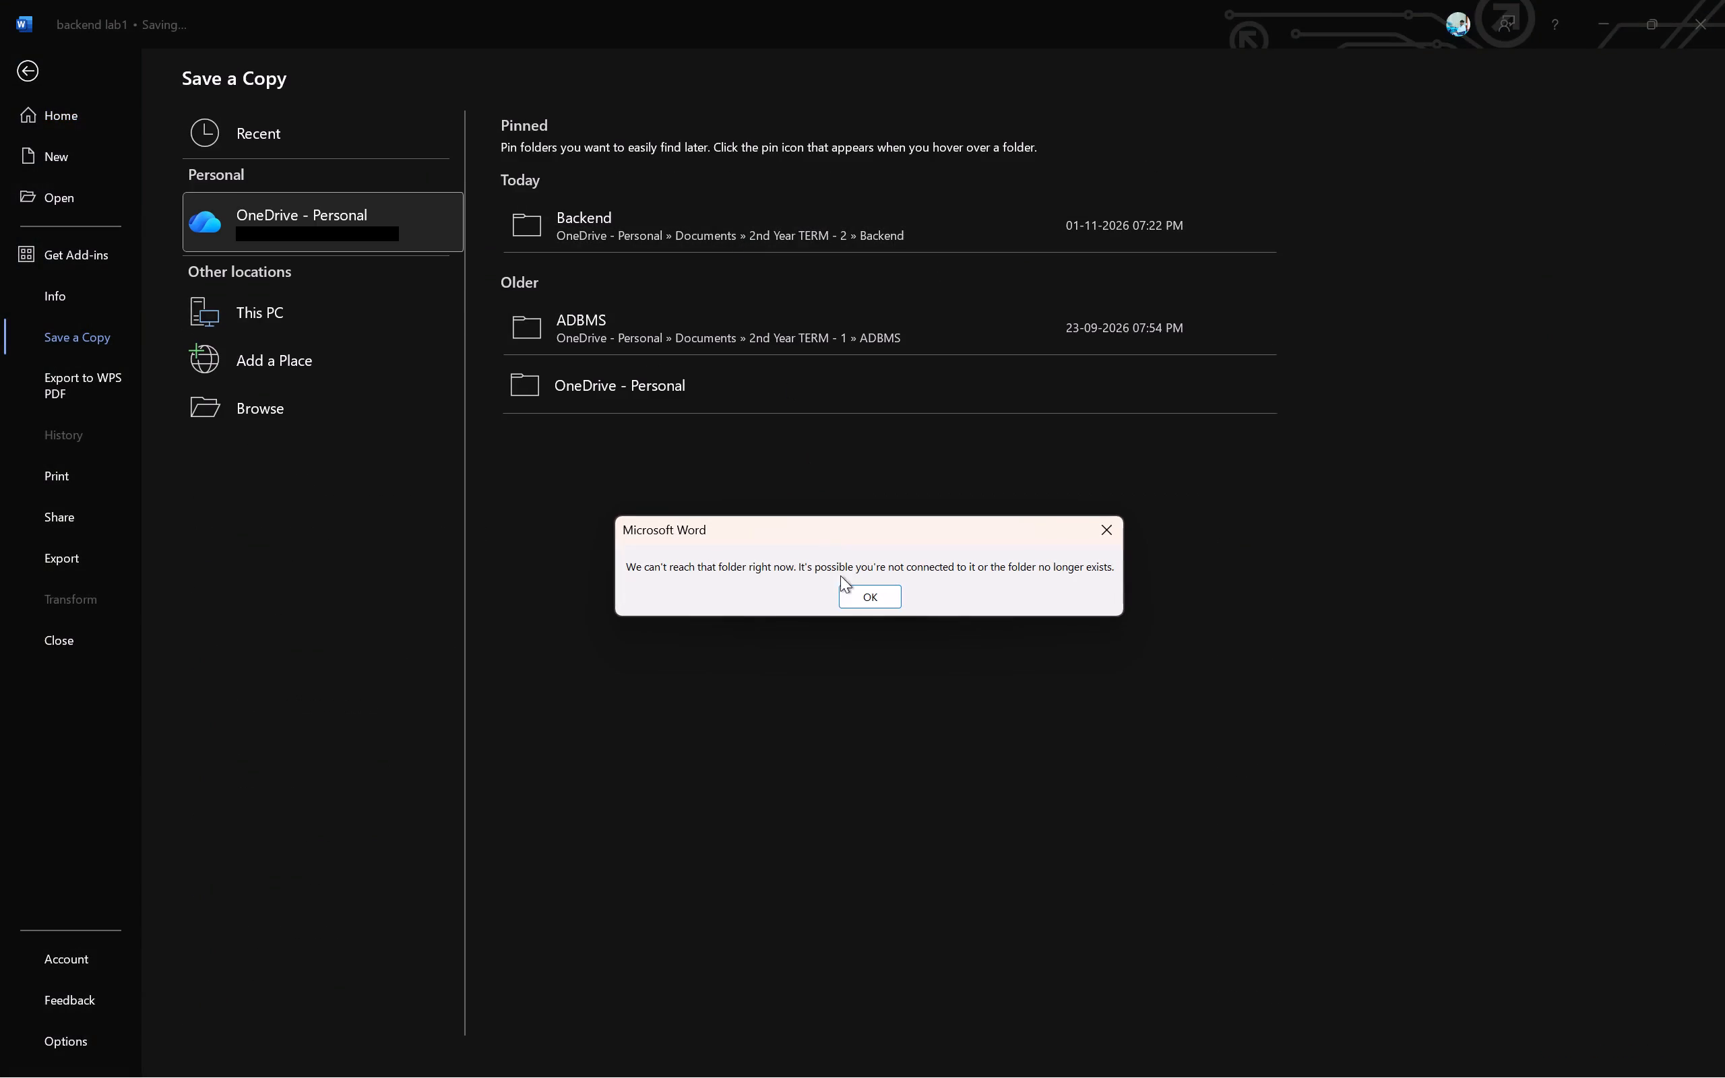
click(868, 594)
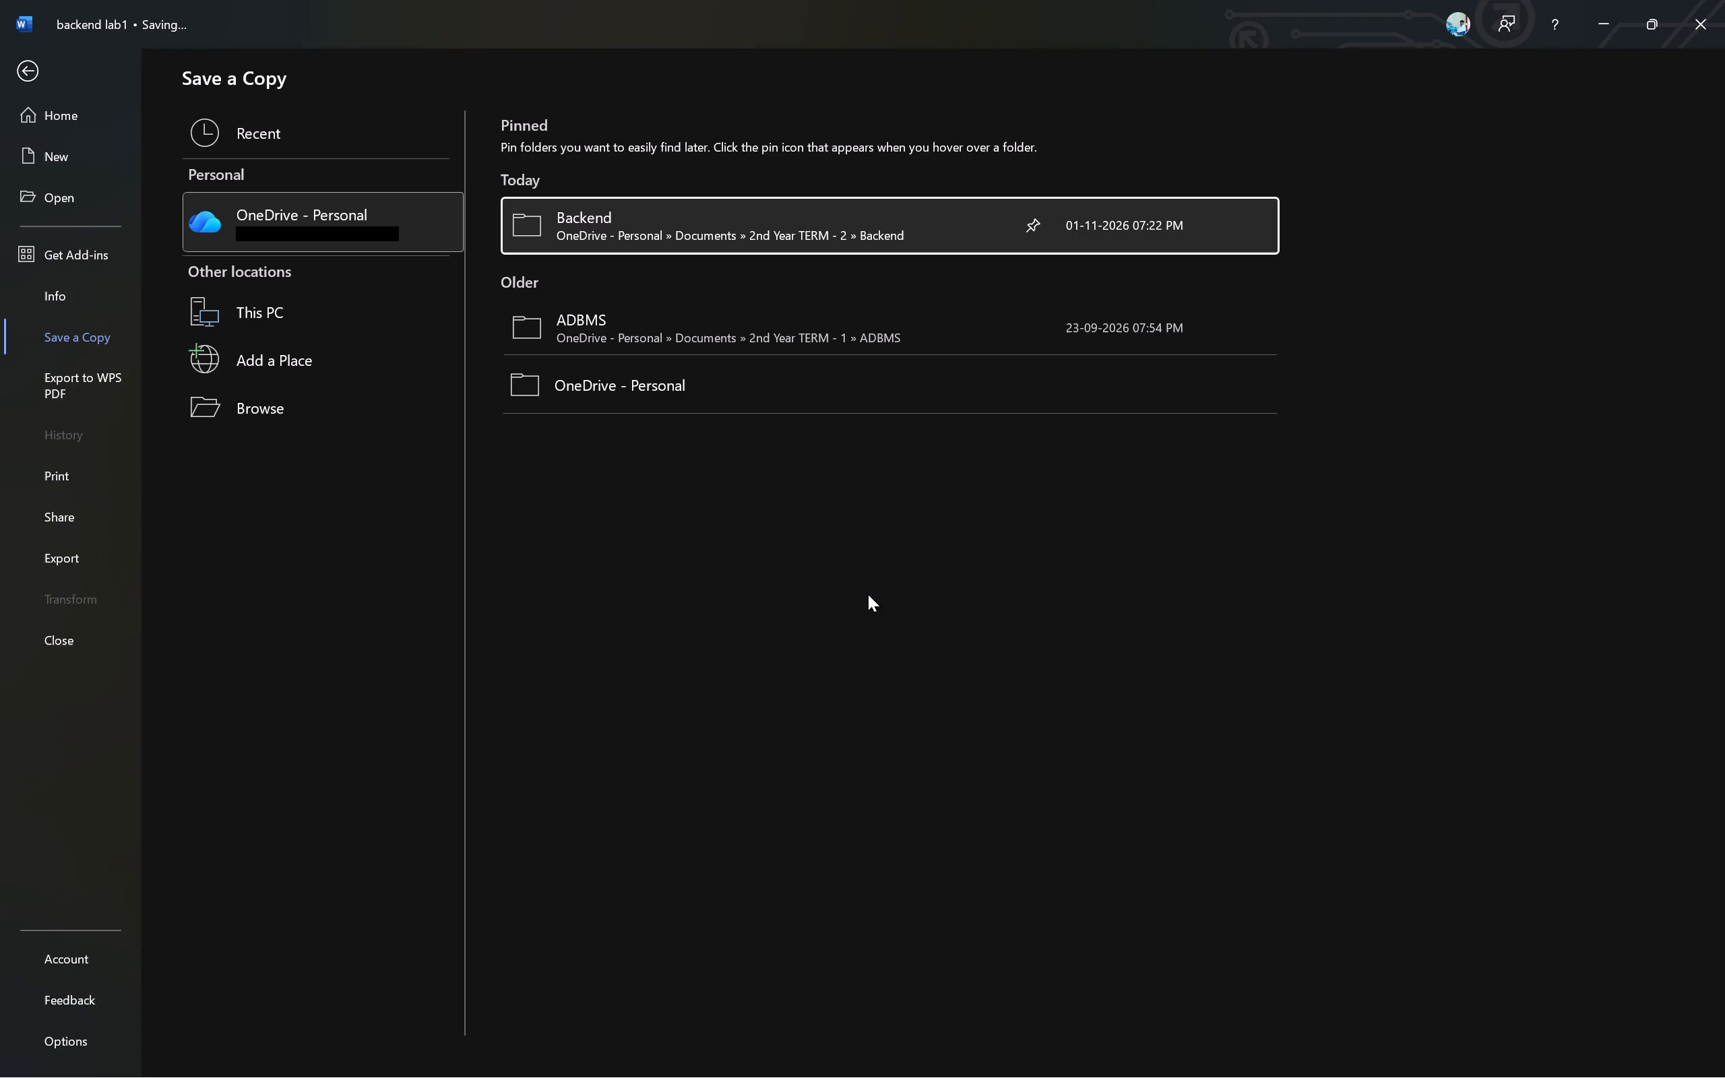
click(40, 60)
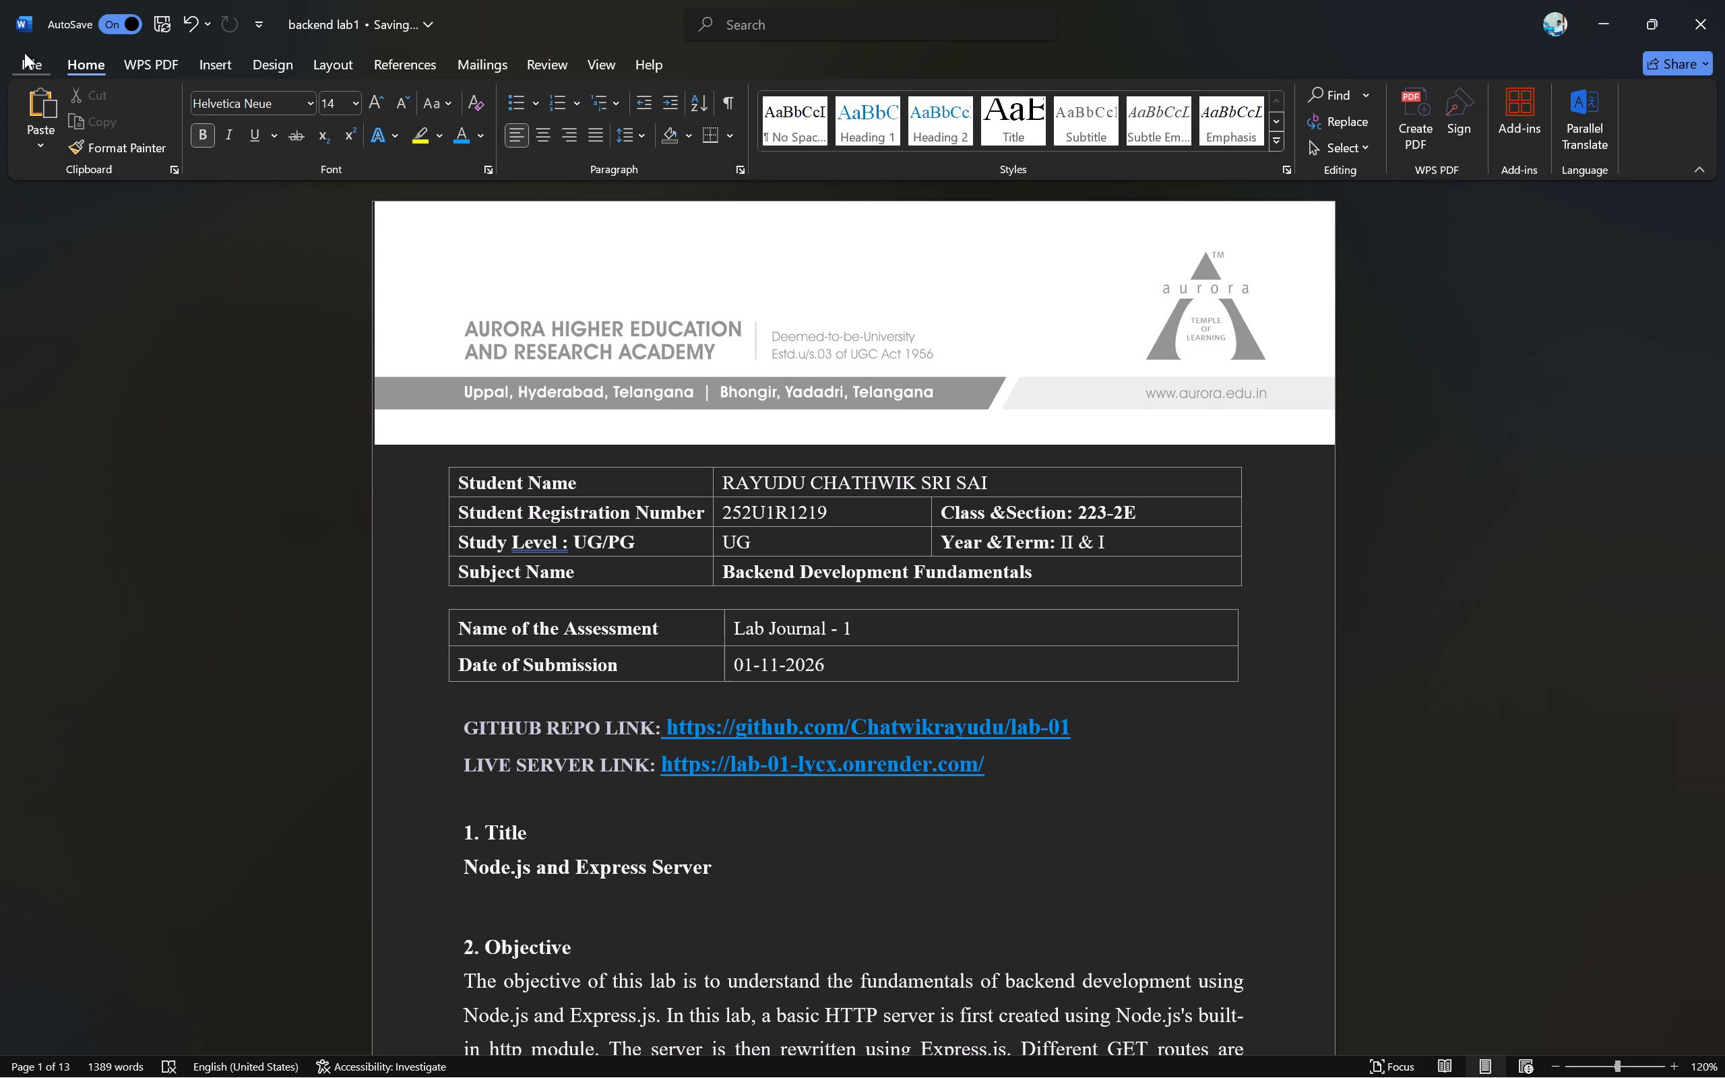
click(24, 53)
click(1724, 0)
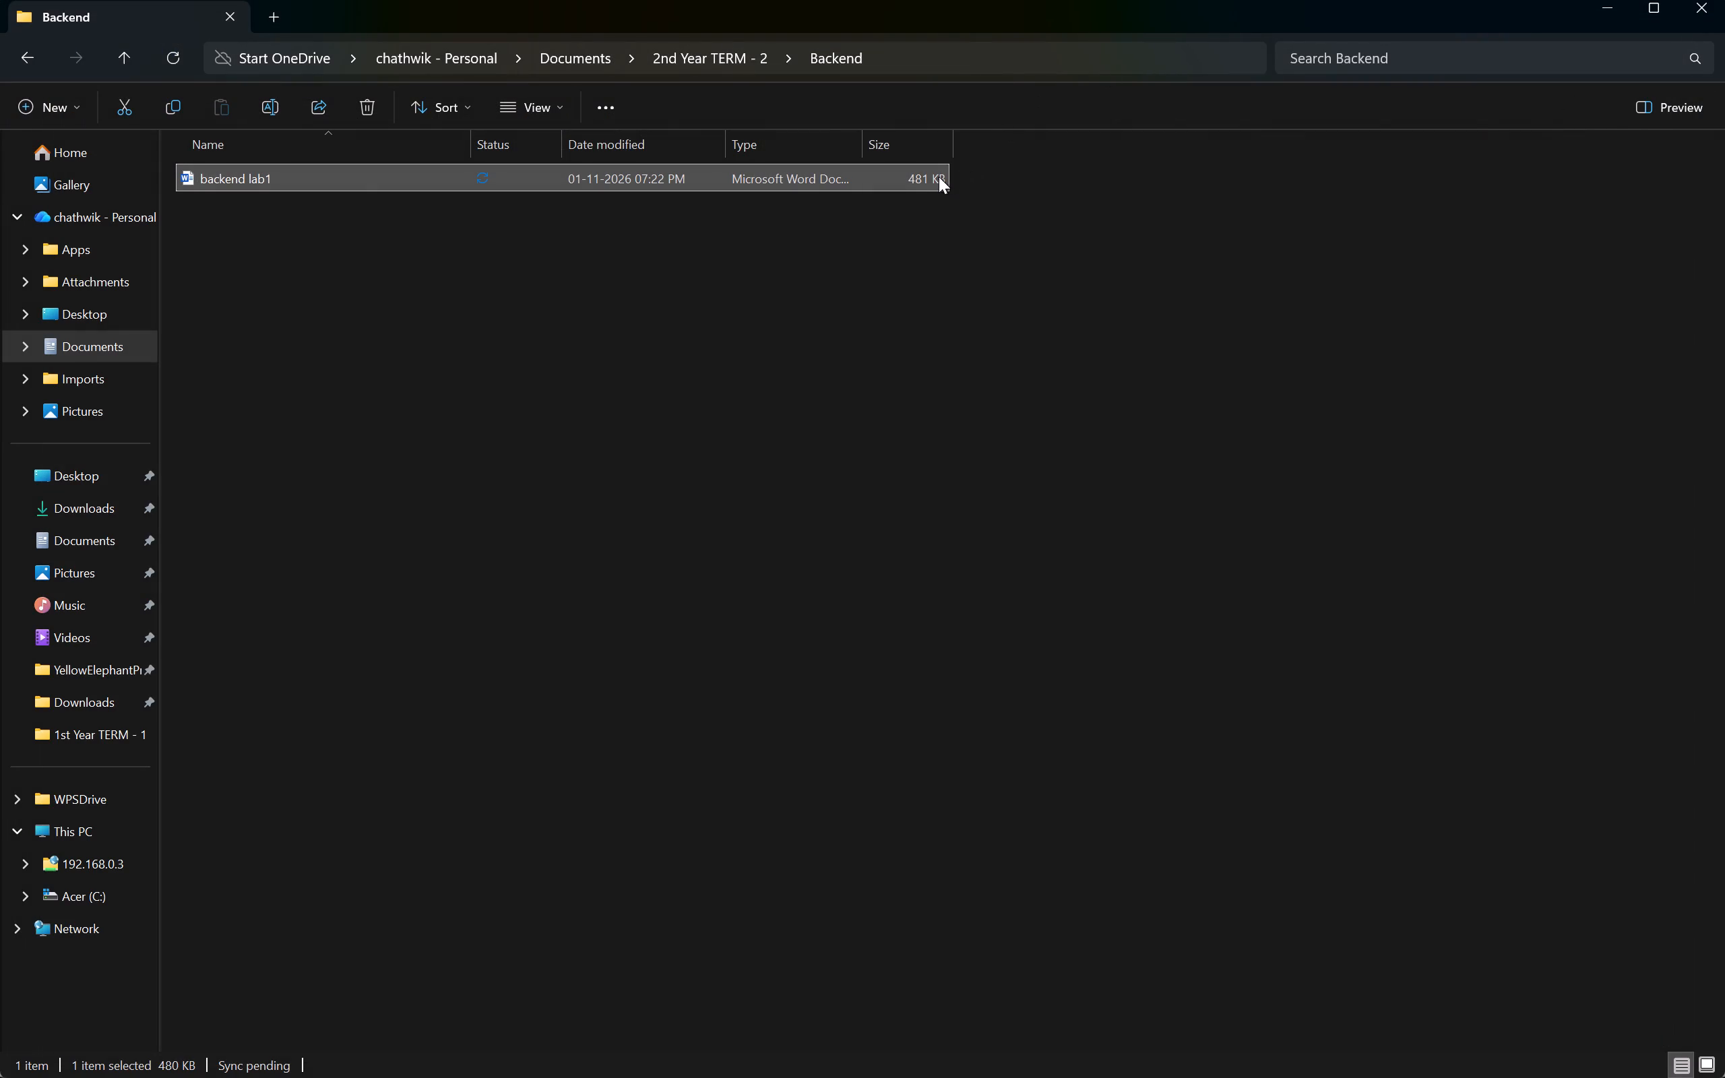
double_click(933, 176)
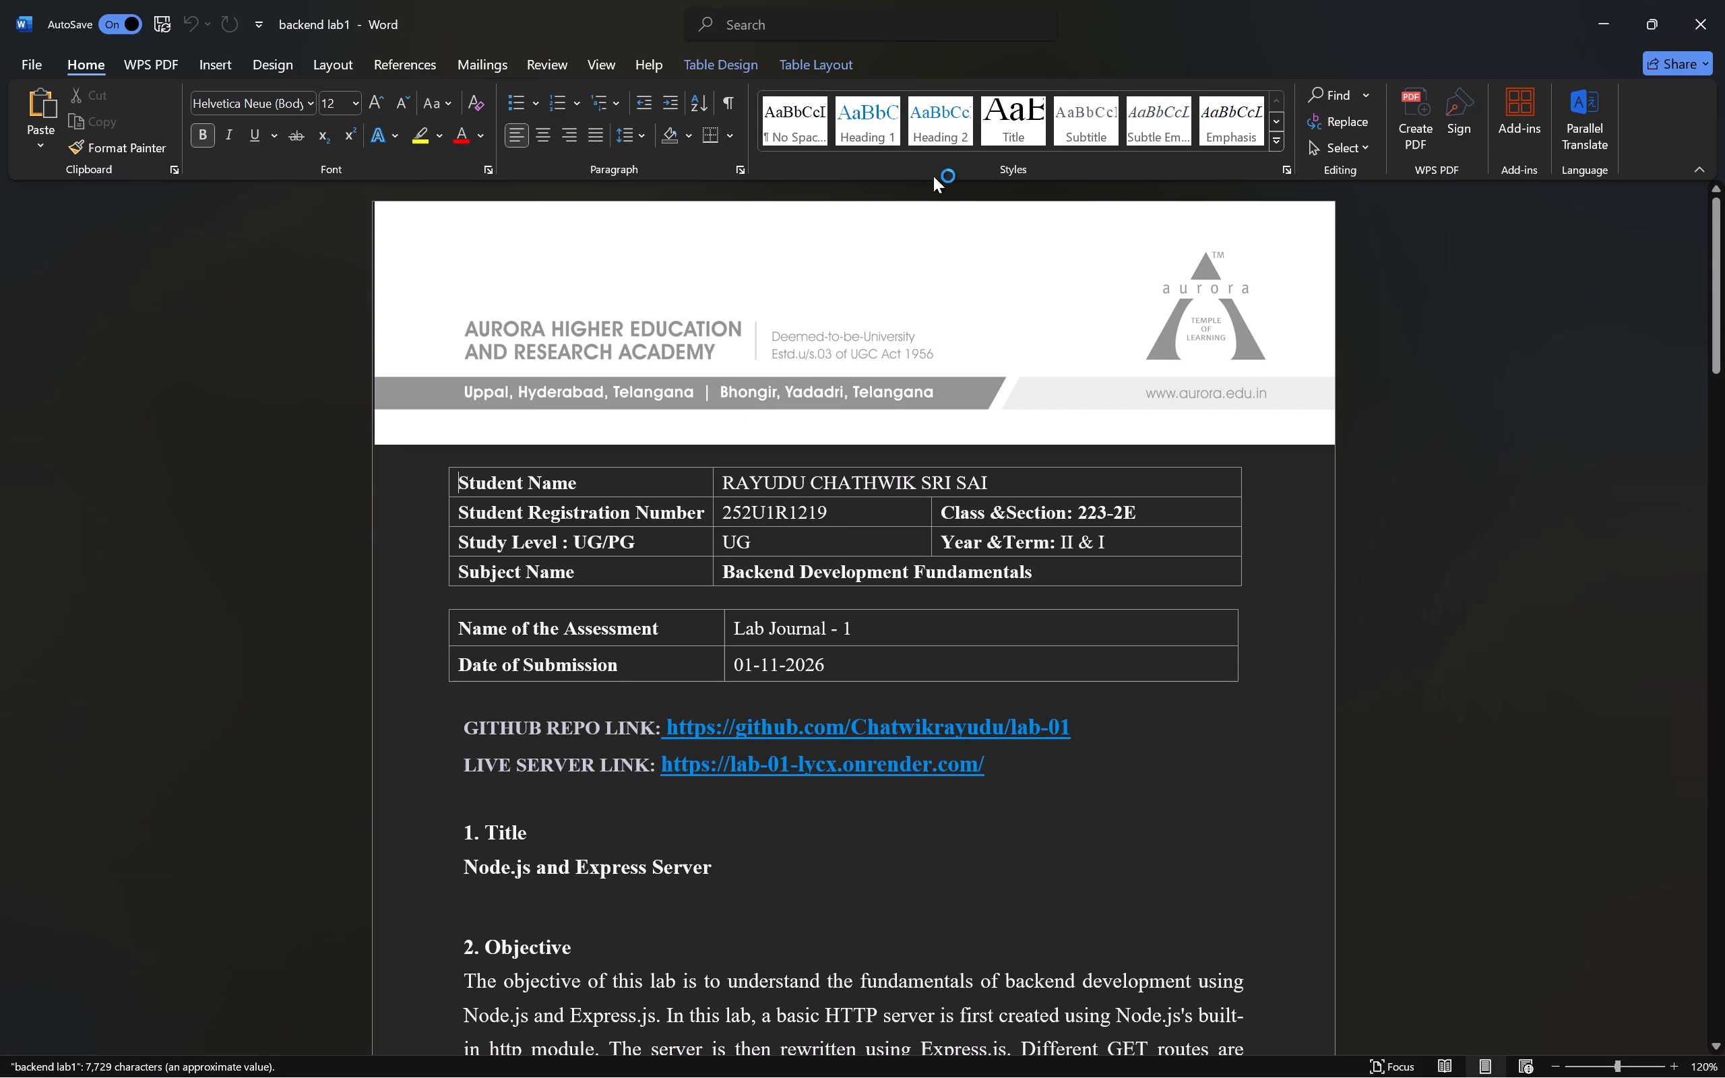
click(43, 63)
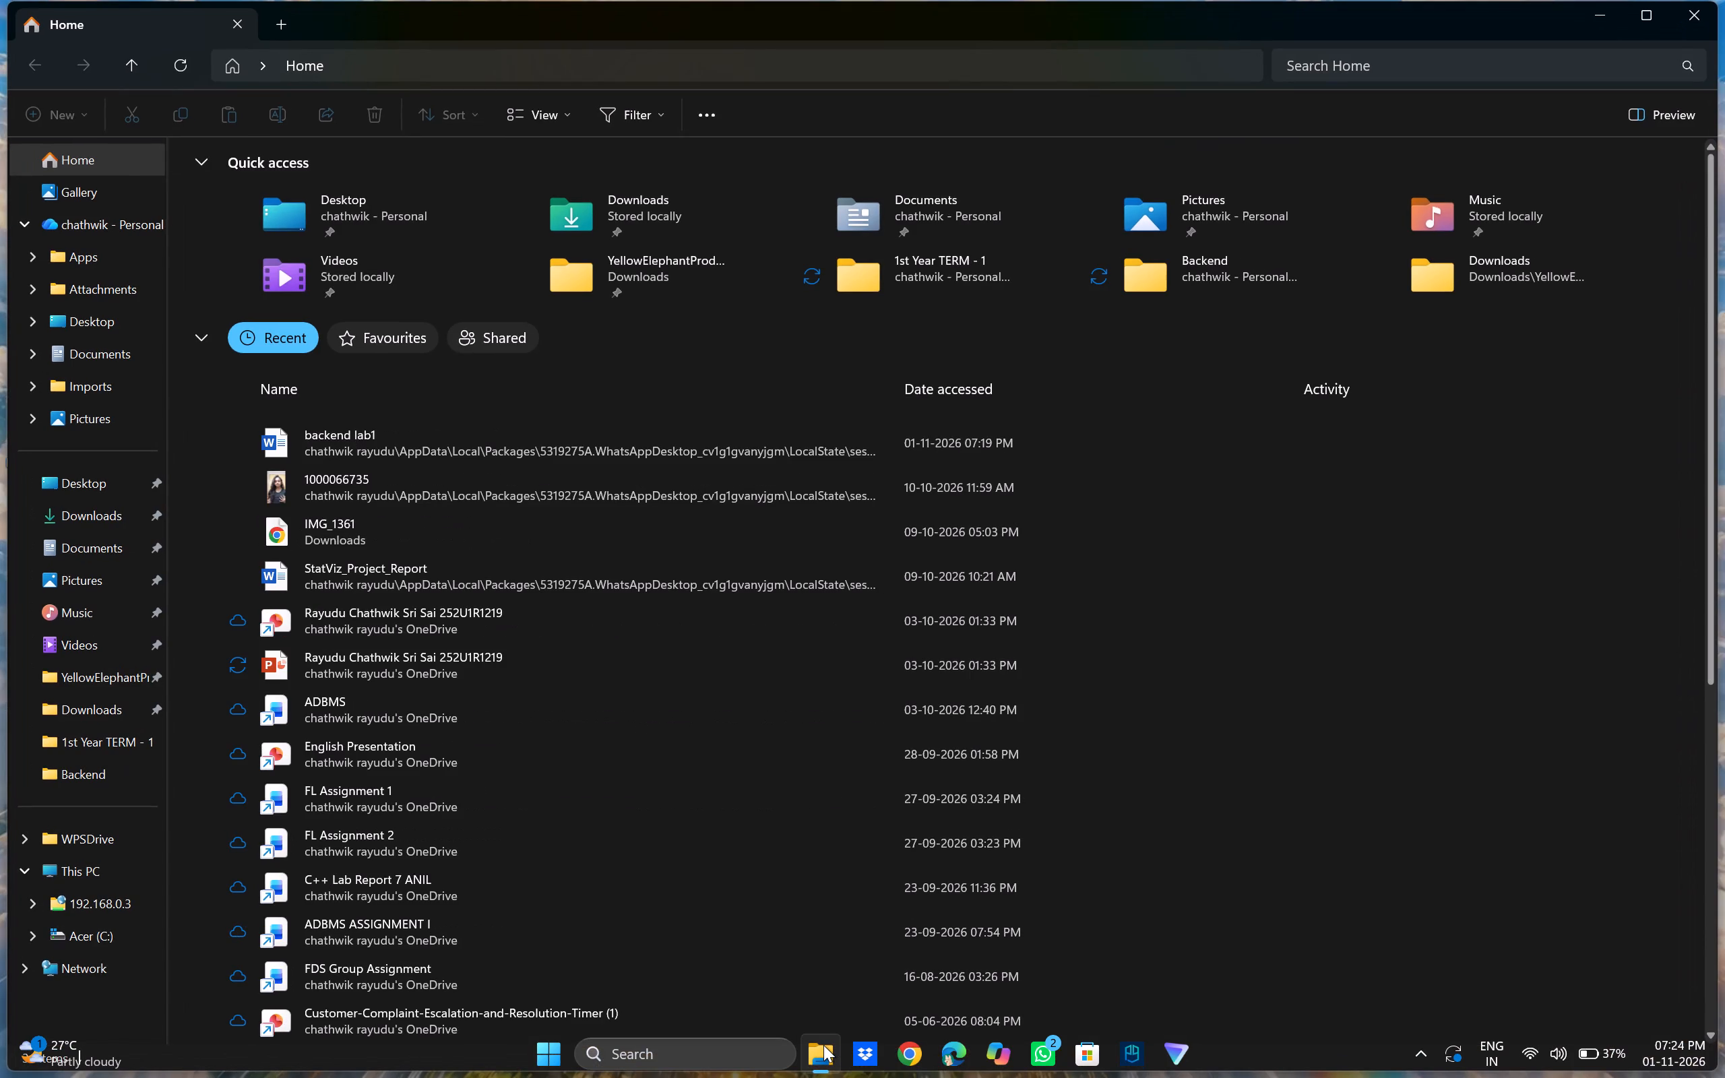
click(107, 544)
click(124, 492)
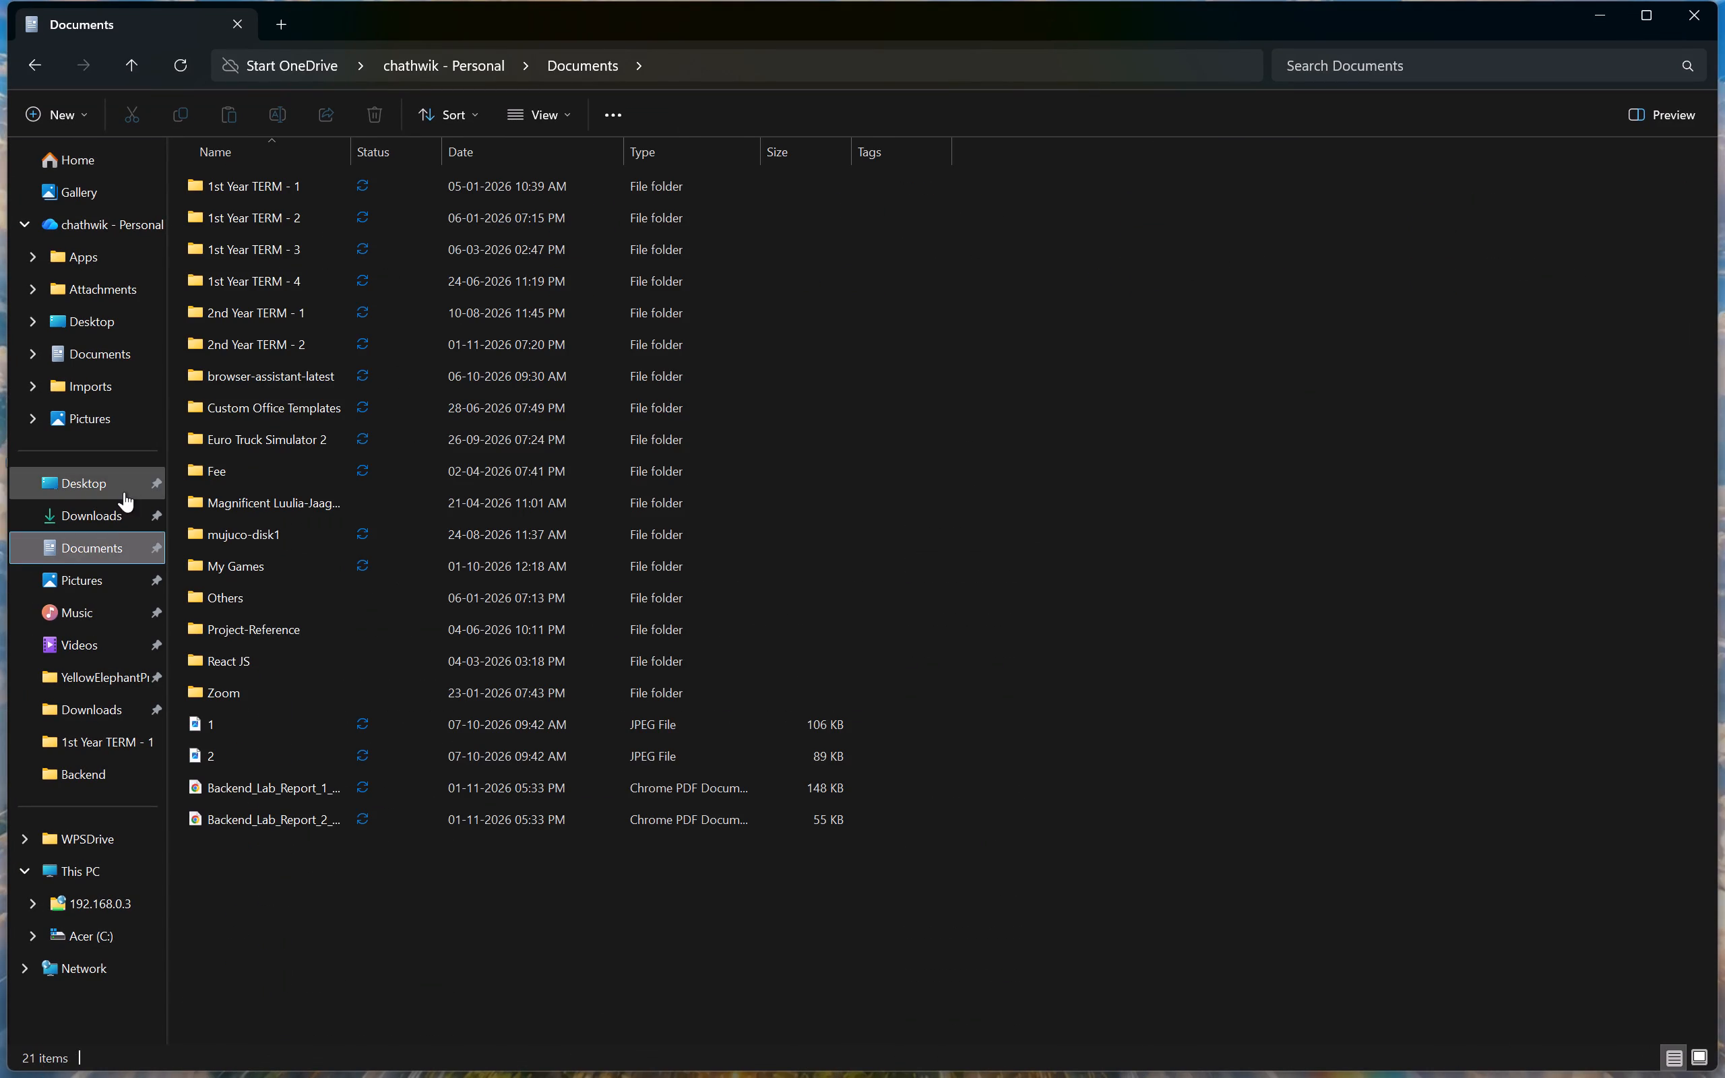
click(119, 513)
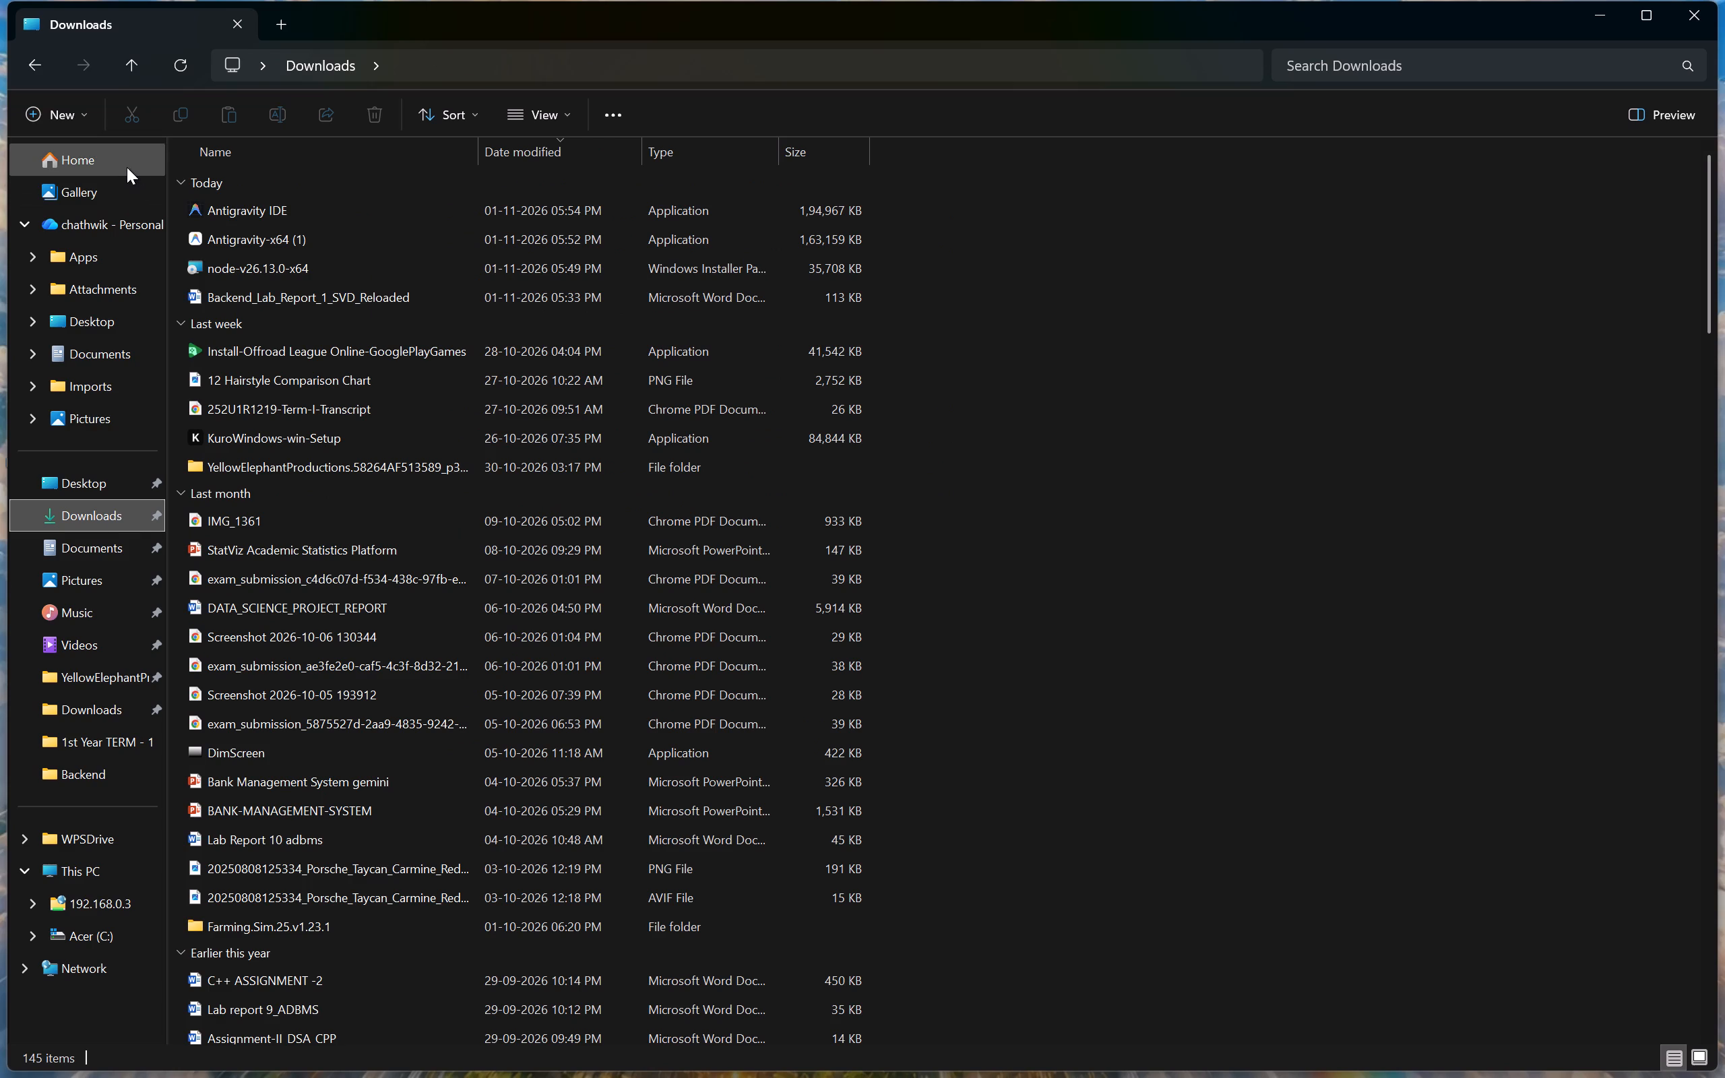
click(127, 167)
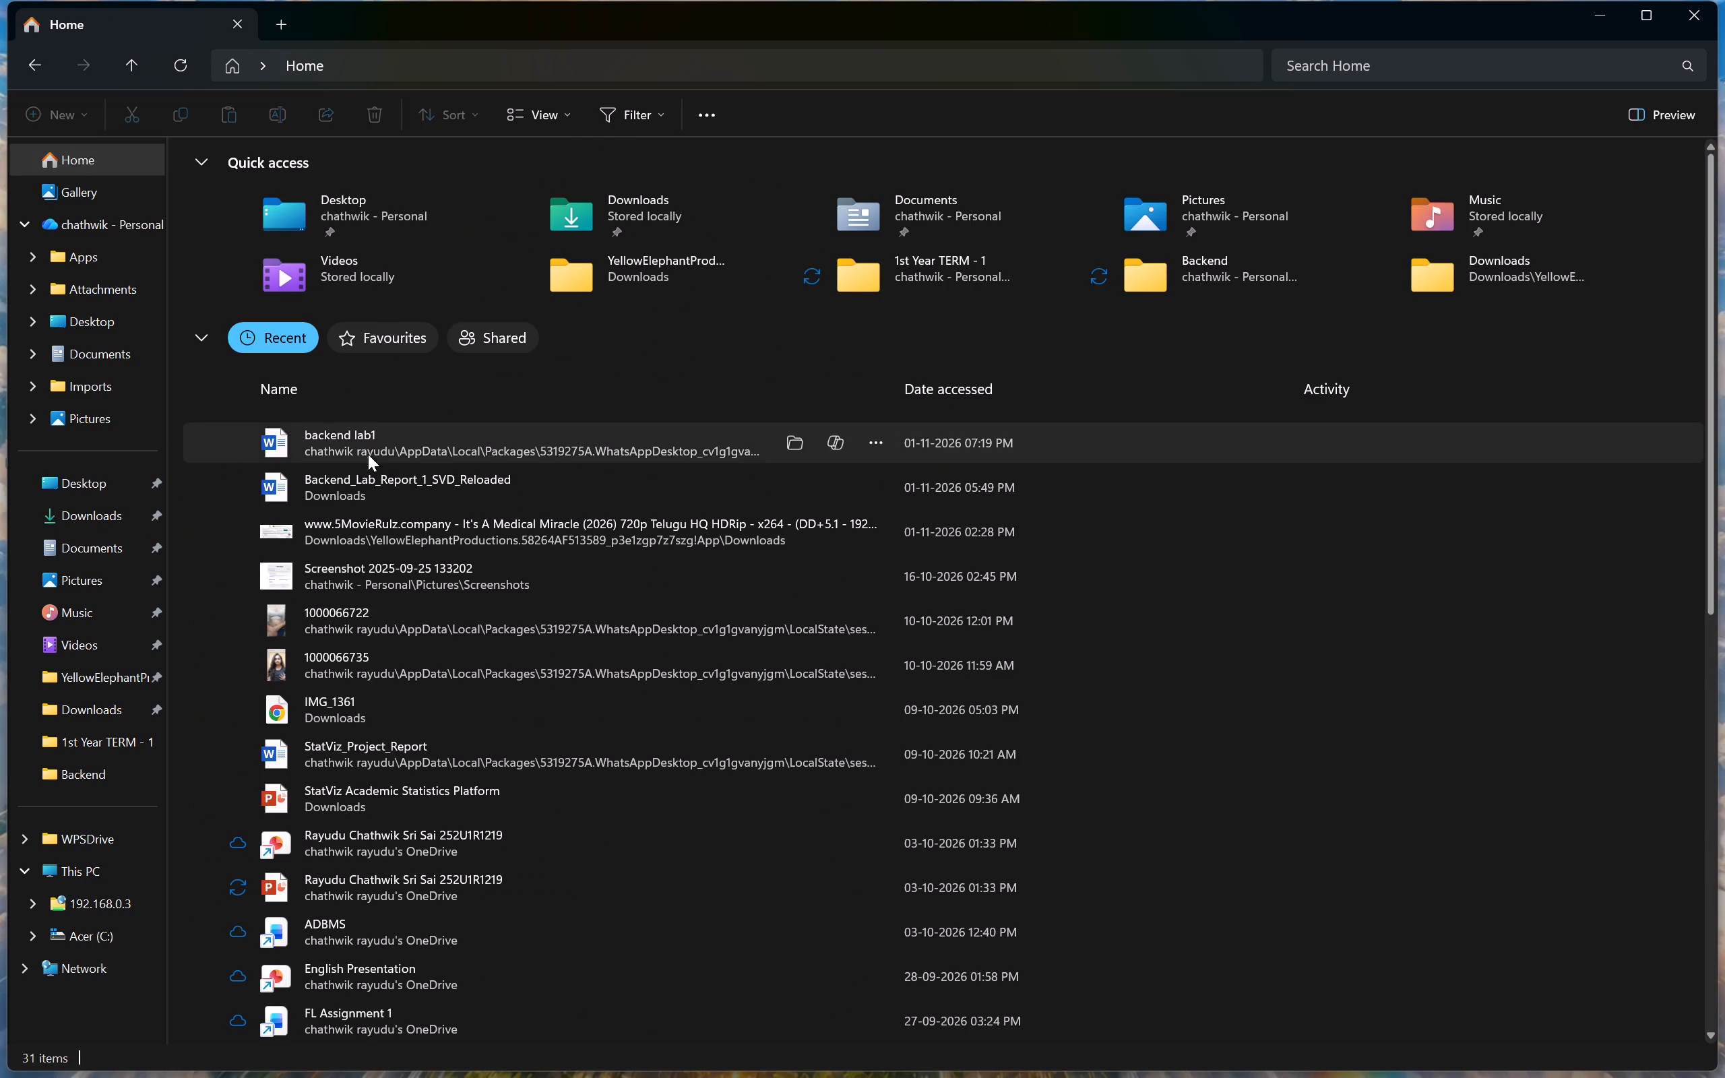
double_click(355, 652)
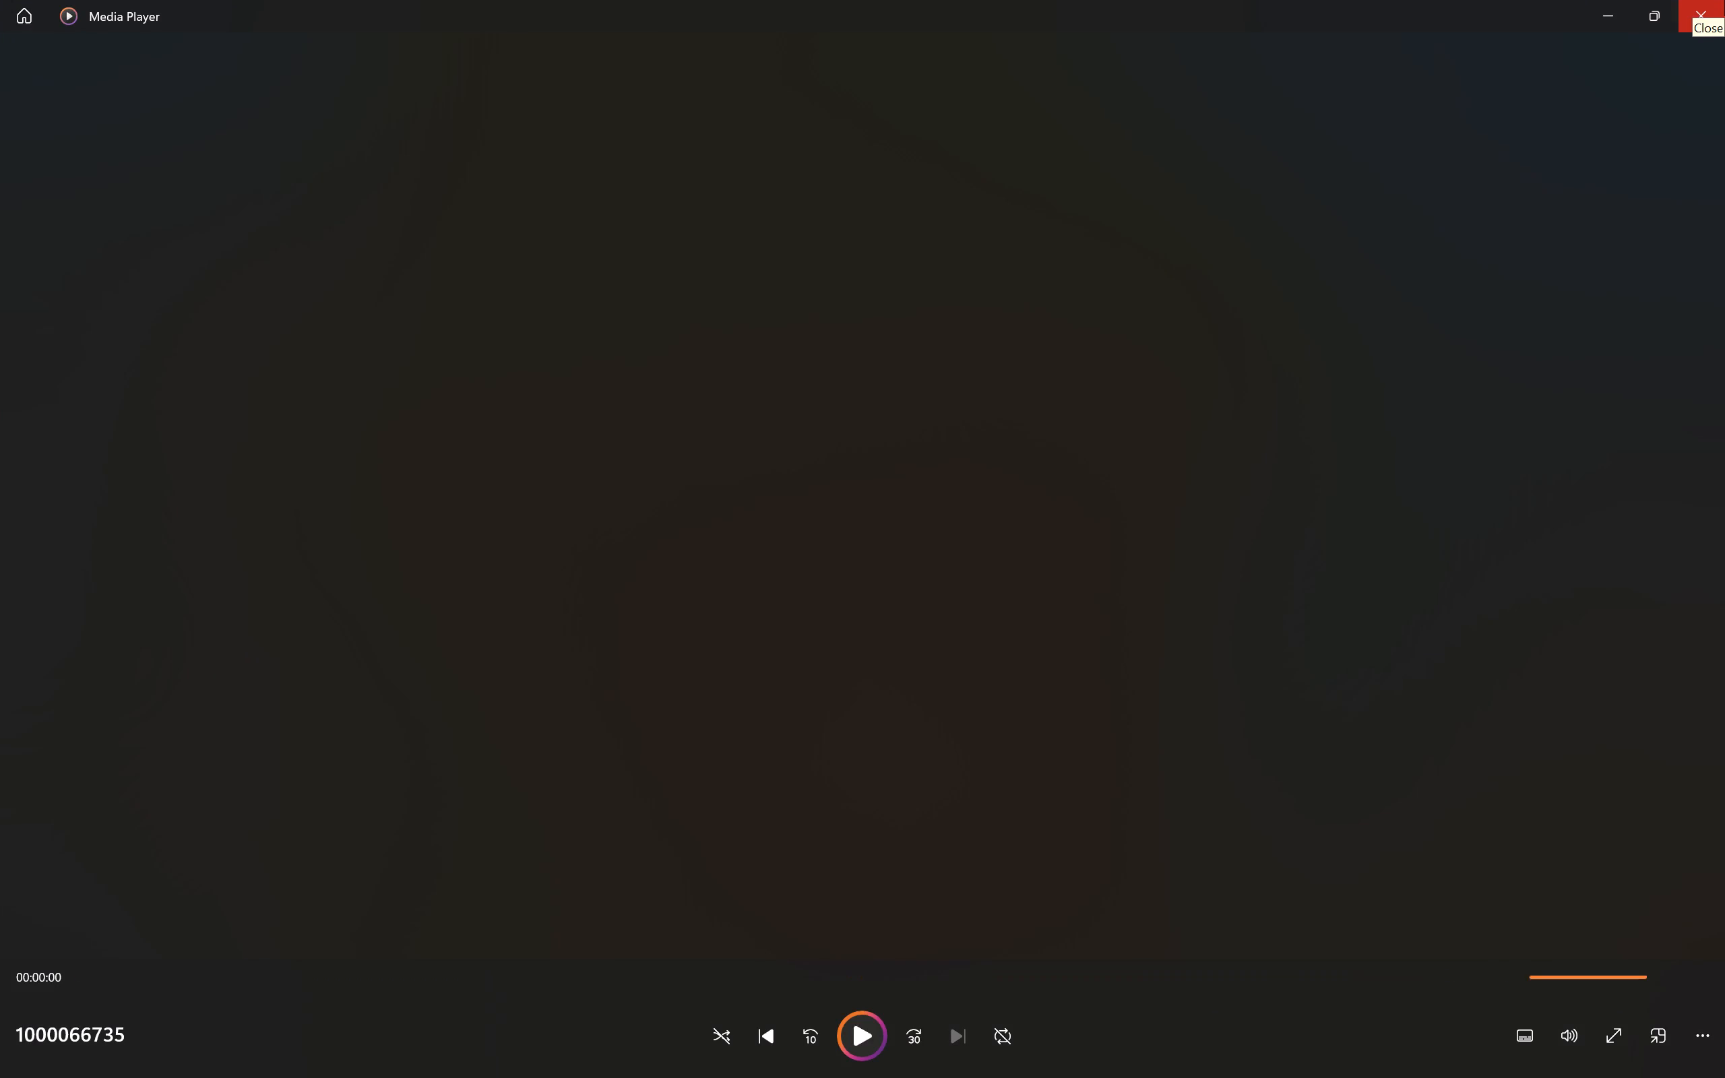
click(1724, 0)
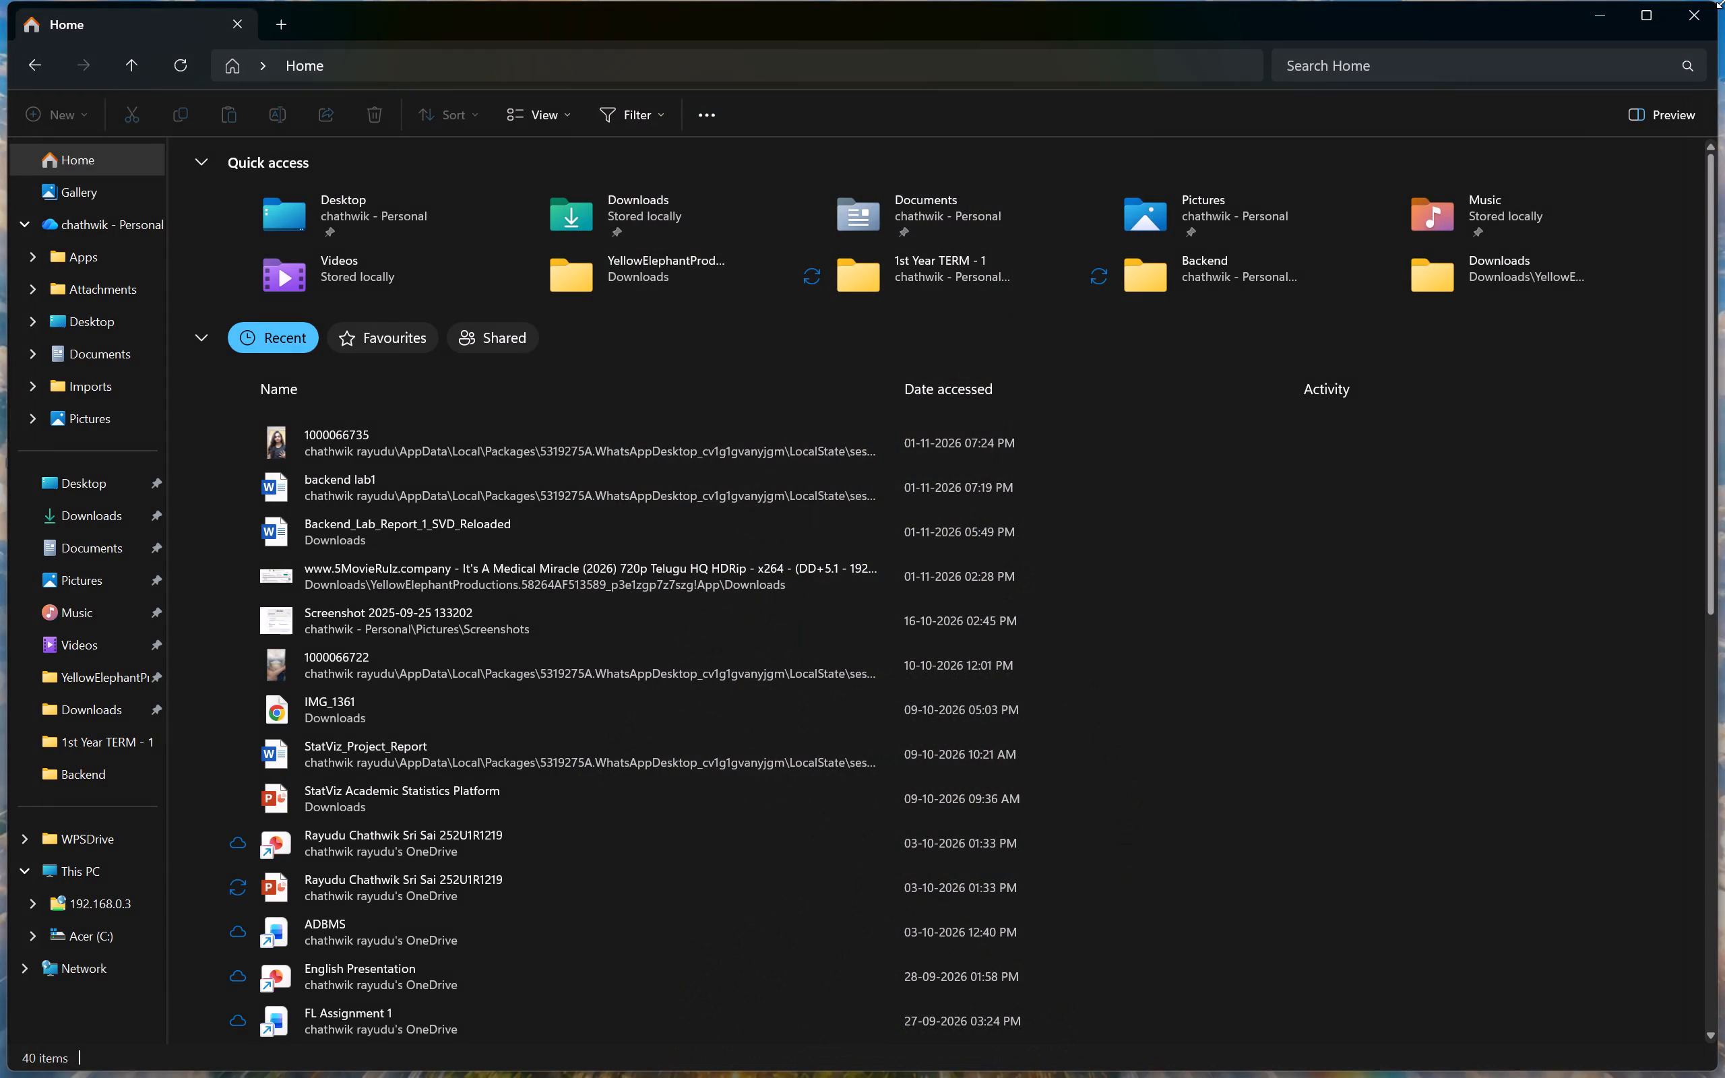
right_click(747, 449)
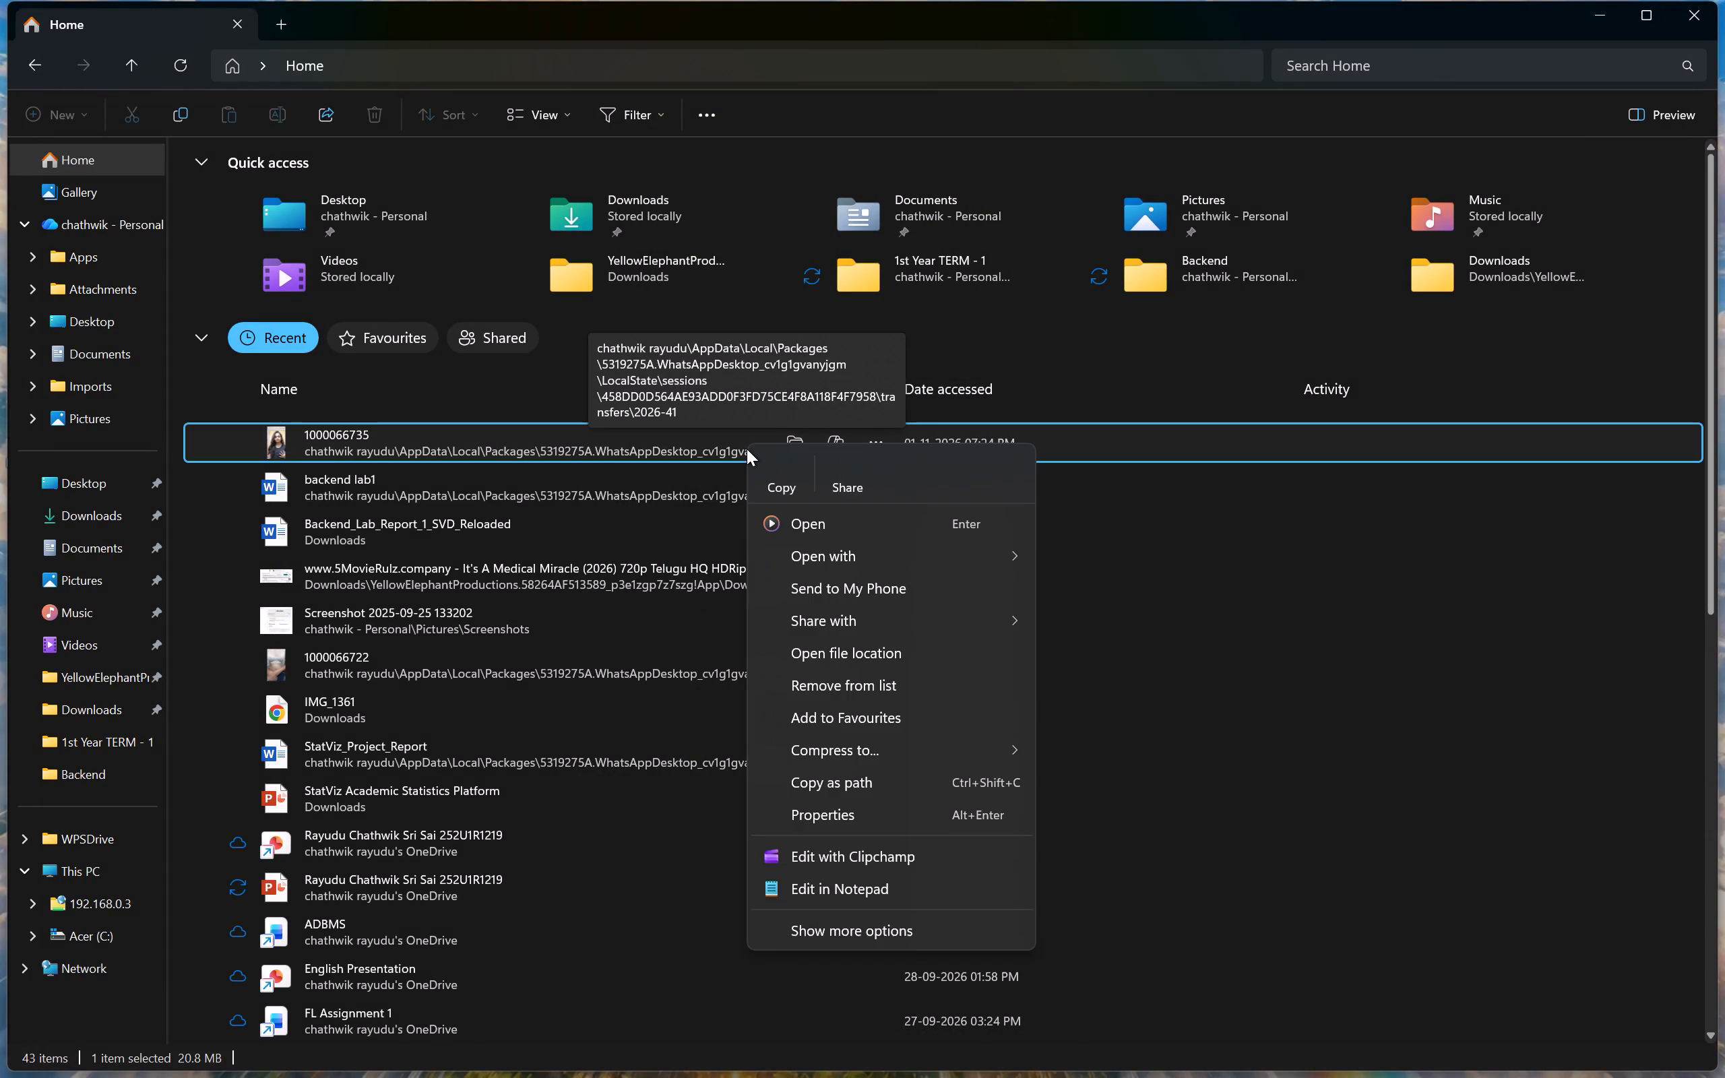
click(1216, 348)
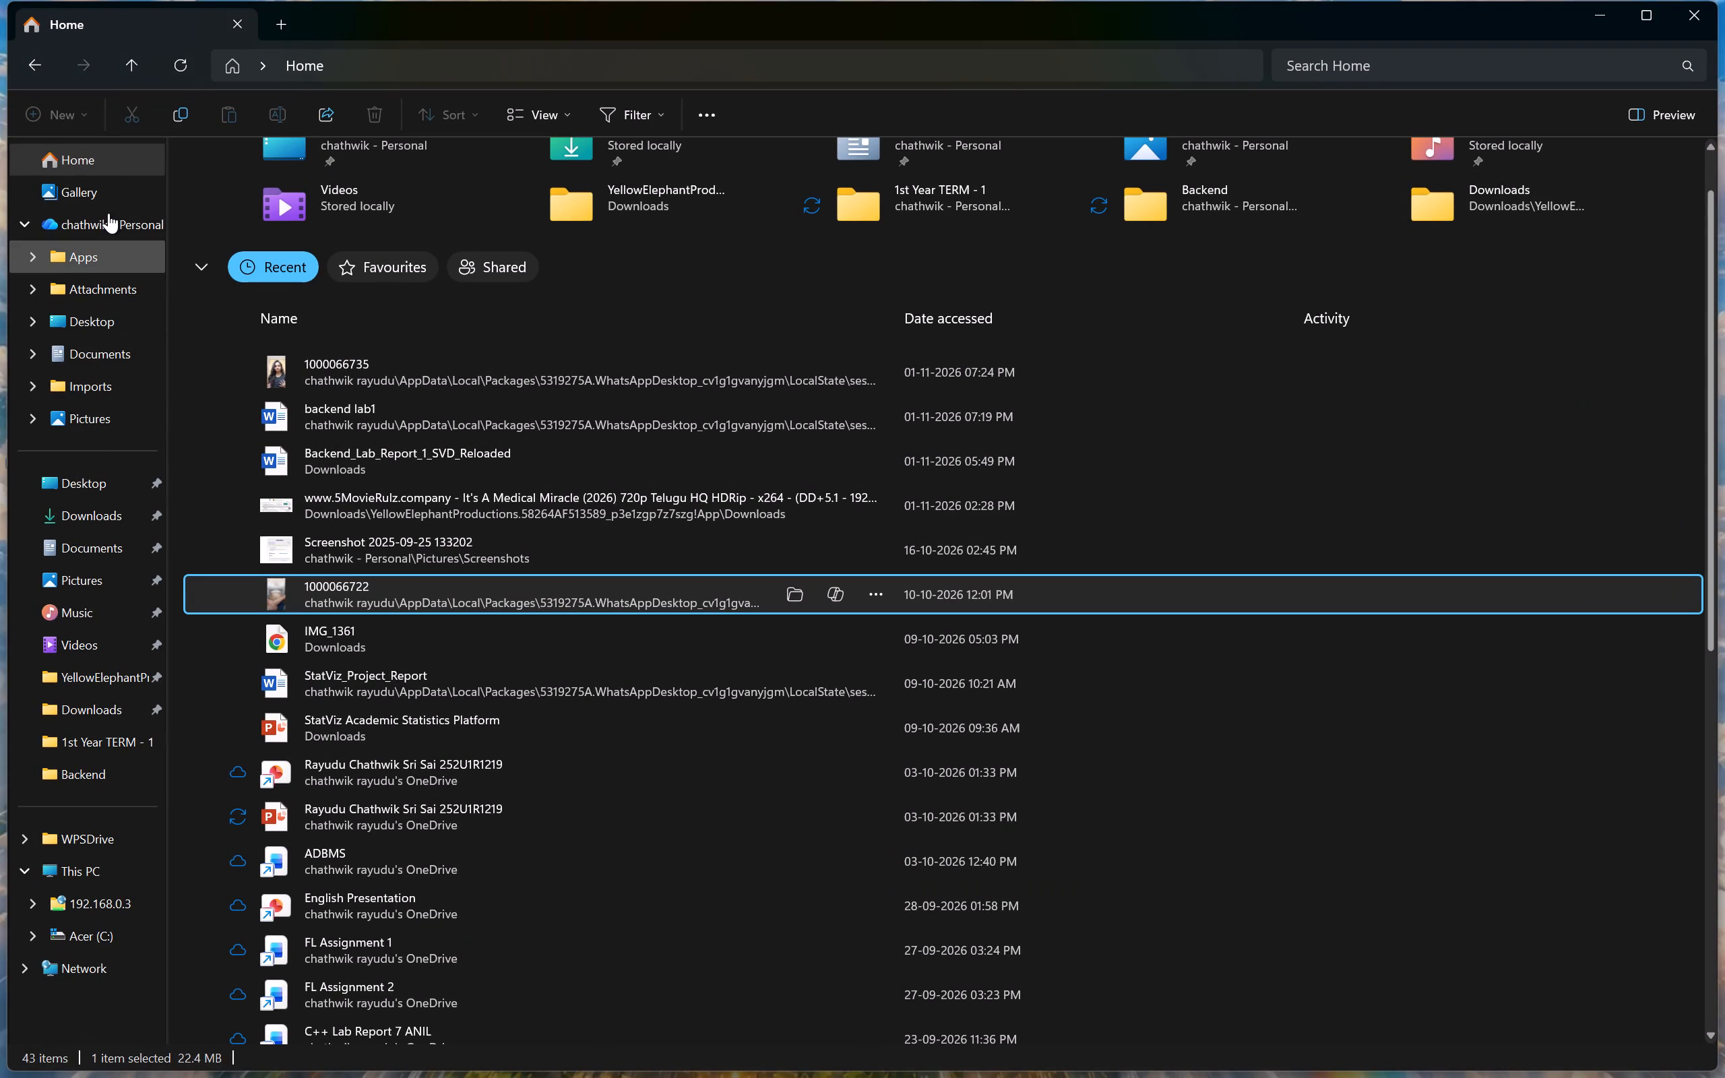
click(116, 540)
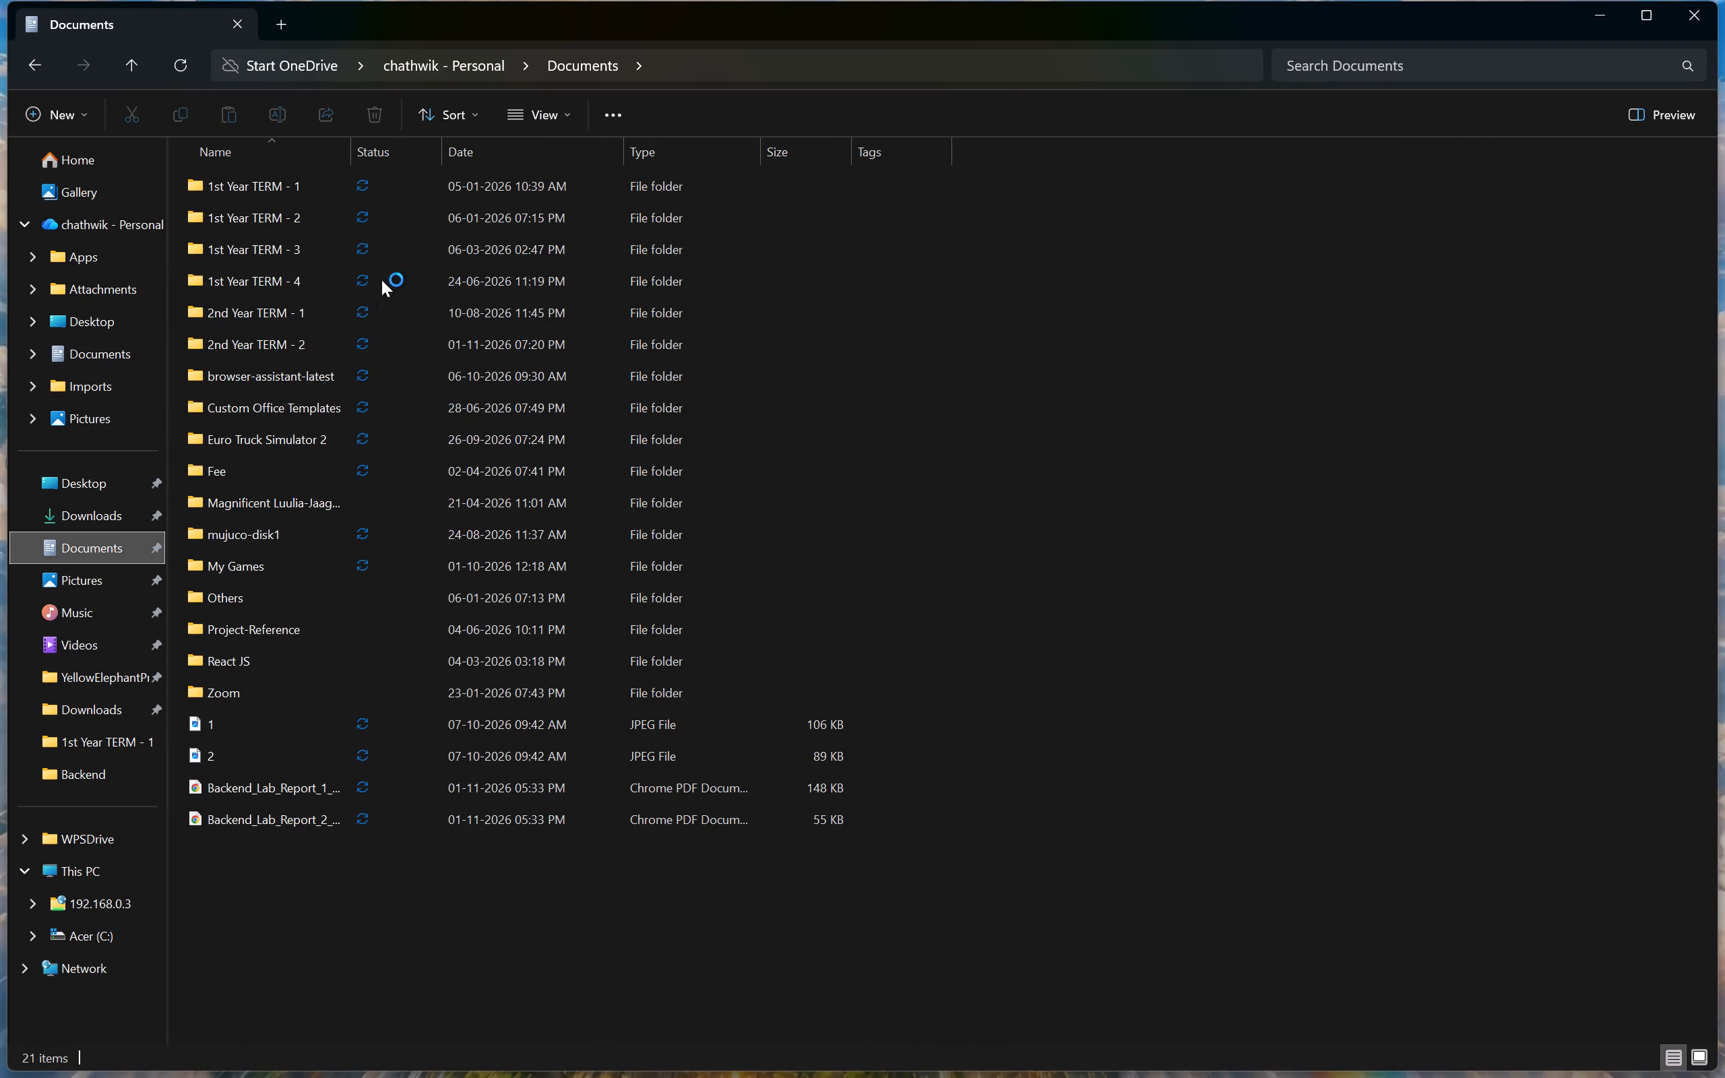
double_click(314, 353)
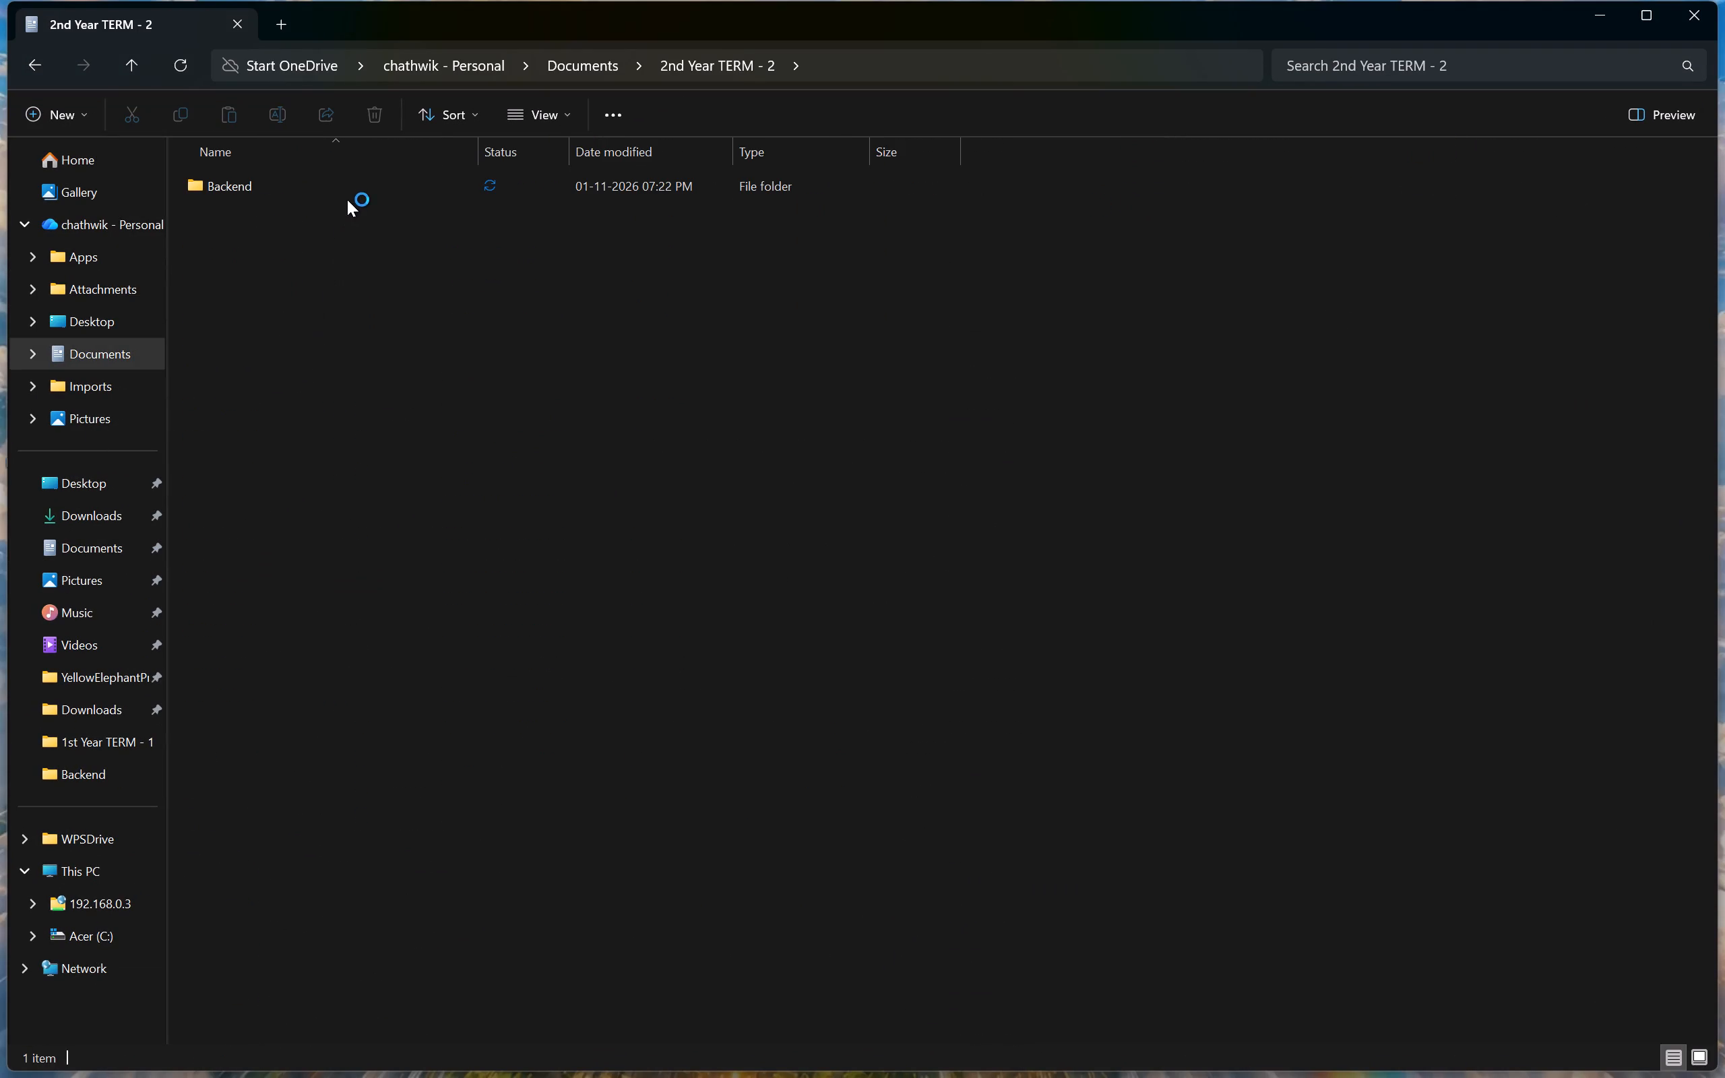
double_click(353, 187)
double_click(353, 187)
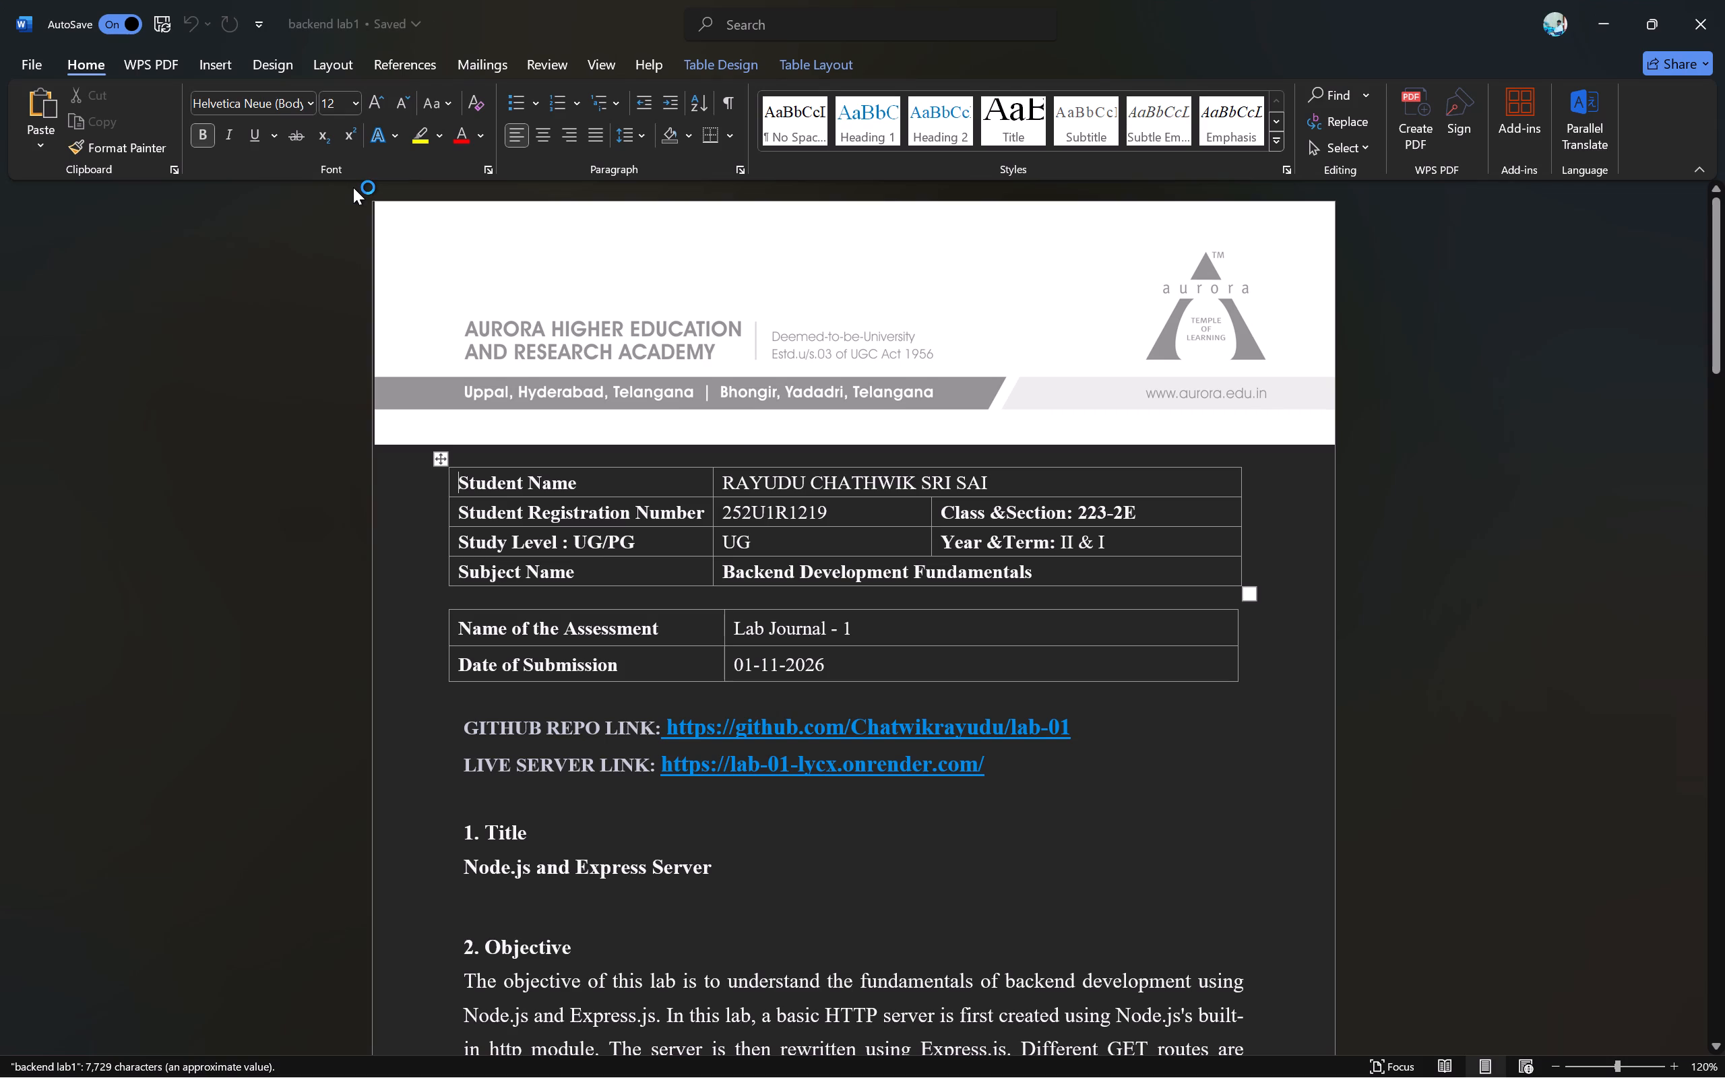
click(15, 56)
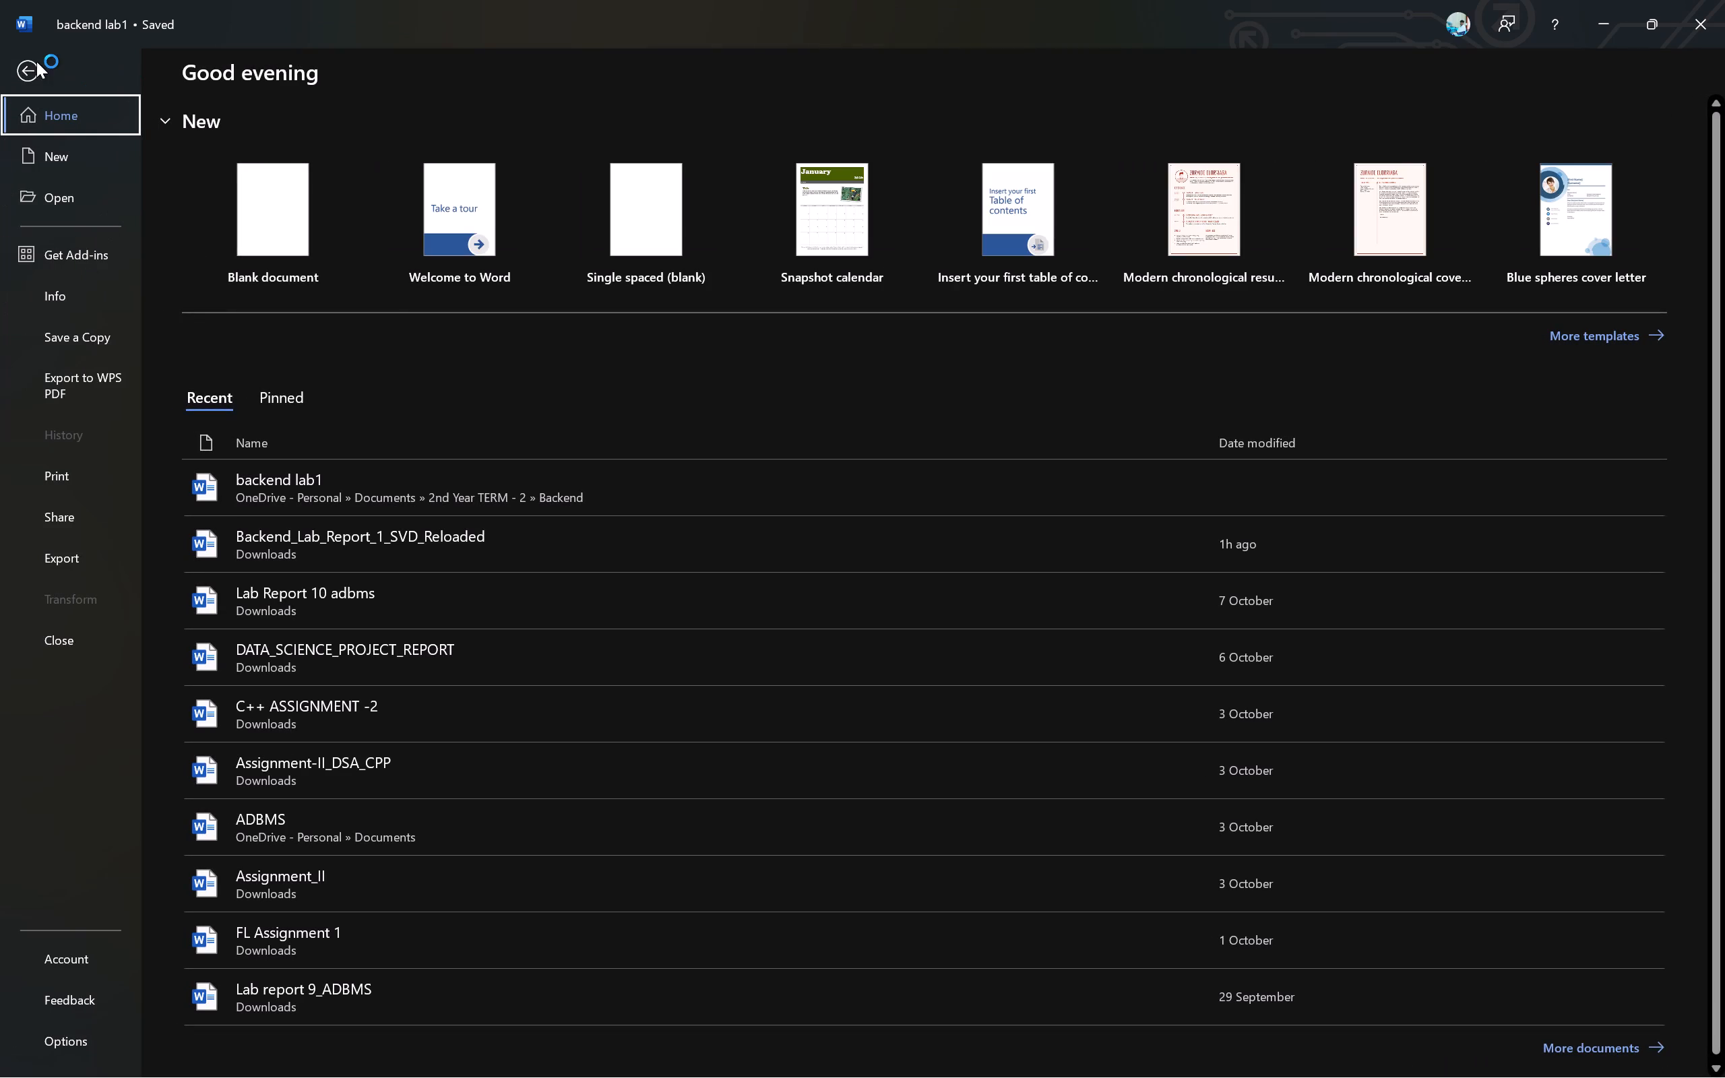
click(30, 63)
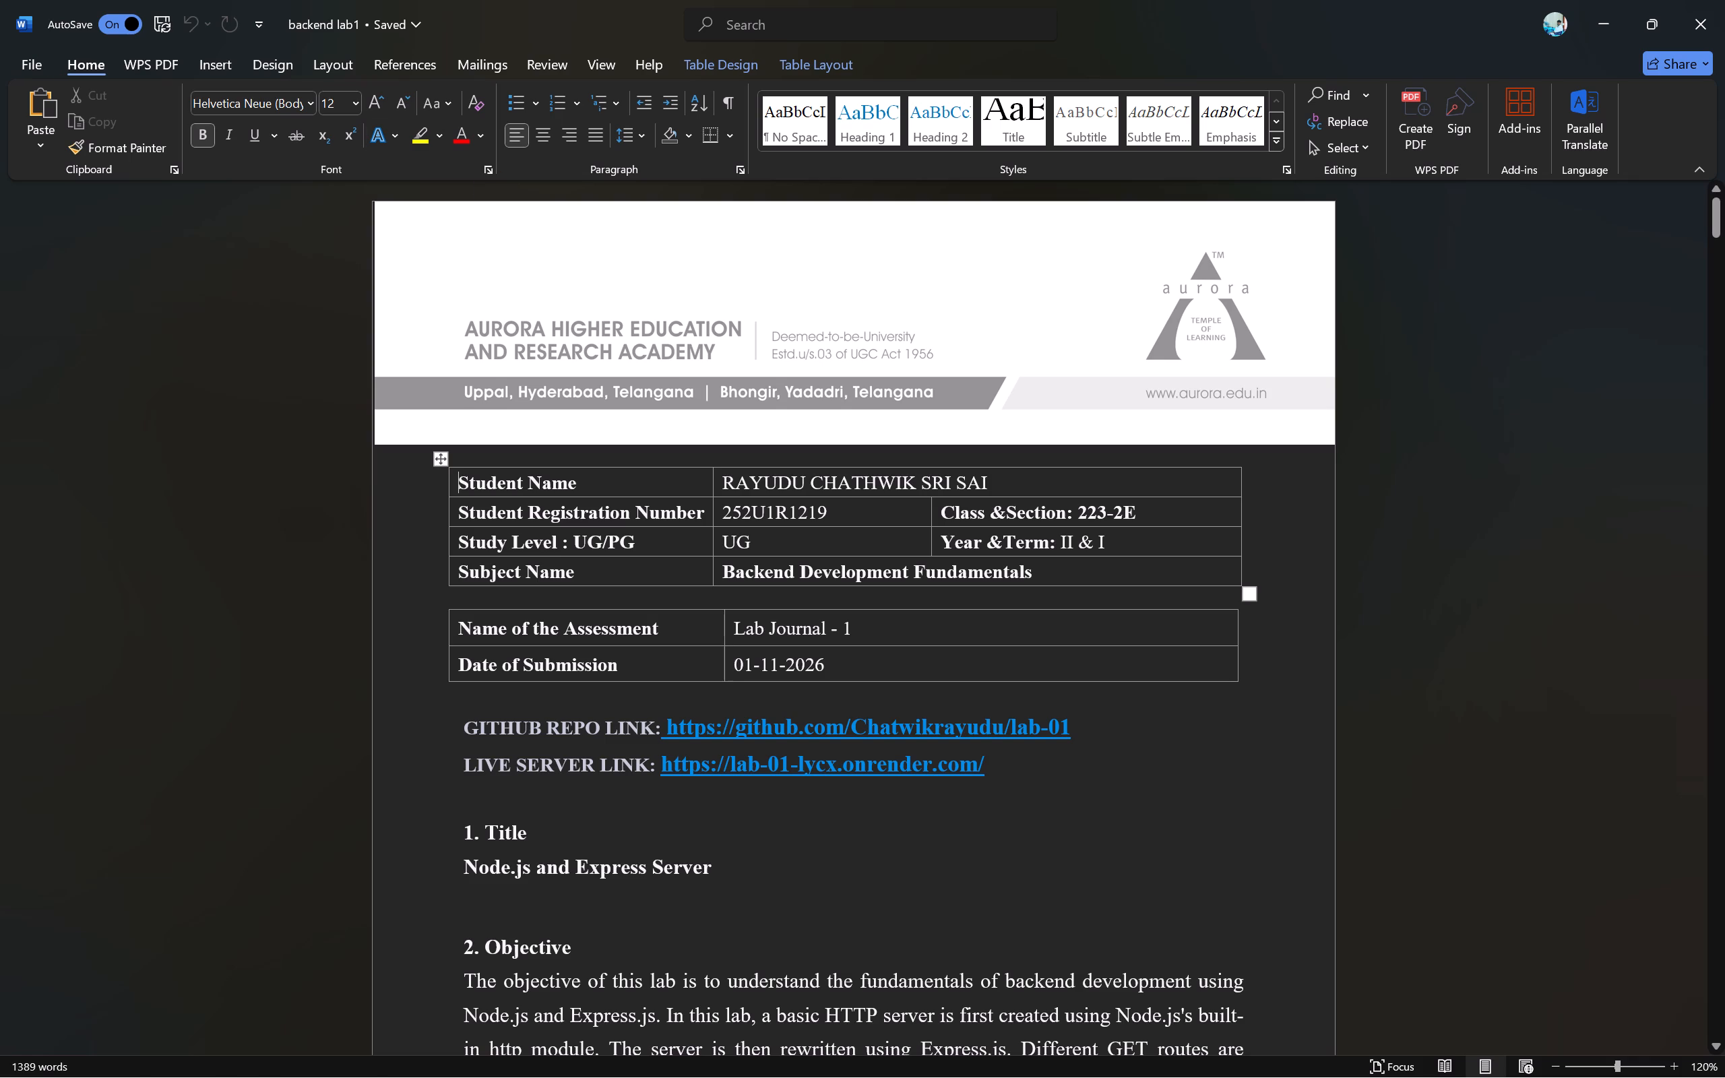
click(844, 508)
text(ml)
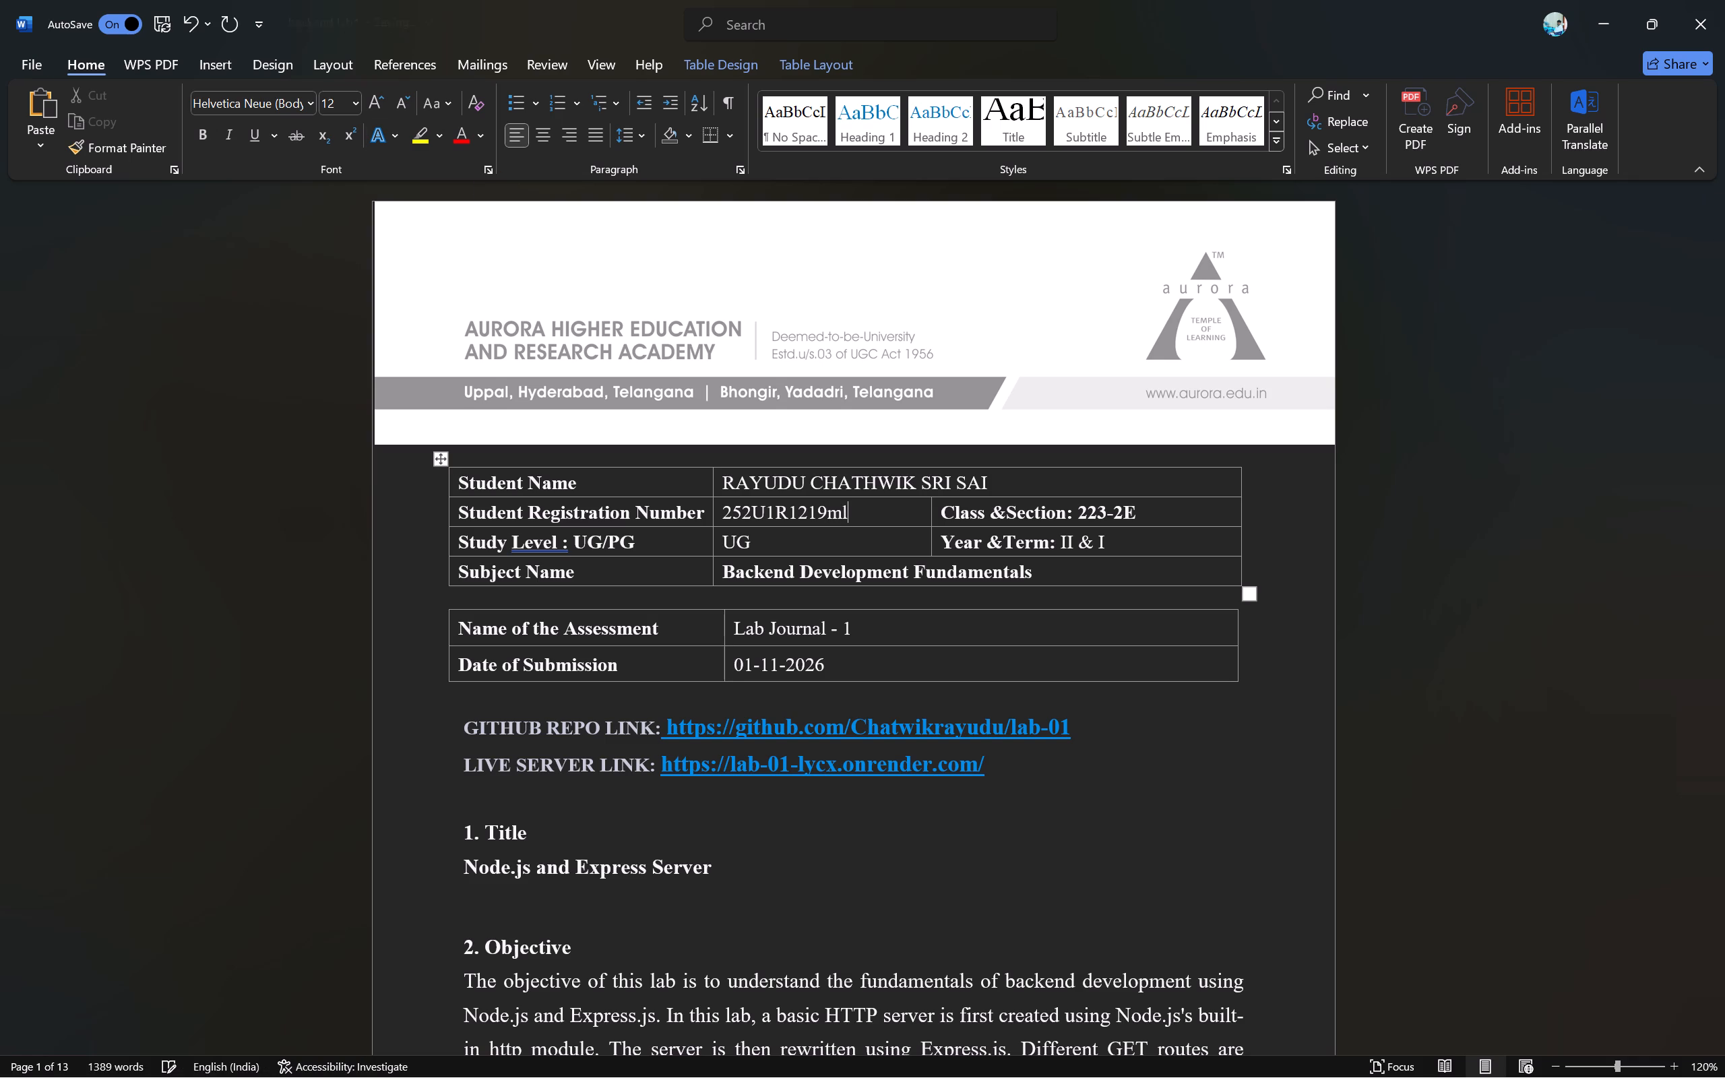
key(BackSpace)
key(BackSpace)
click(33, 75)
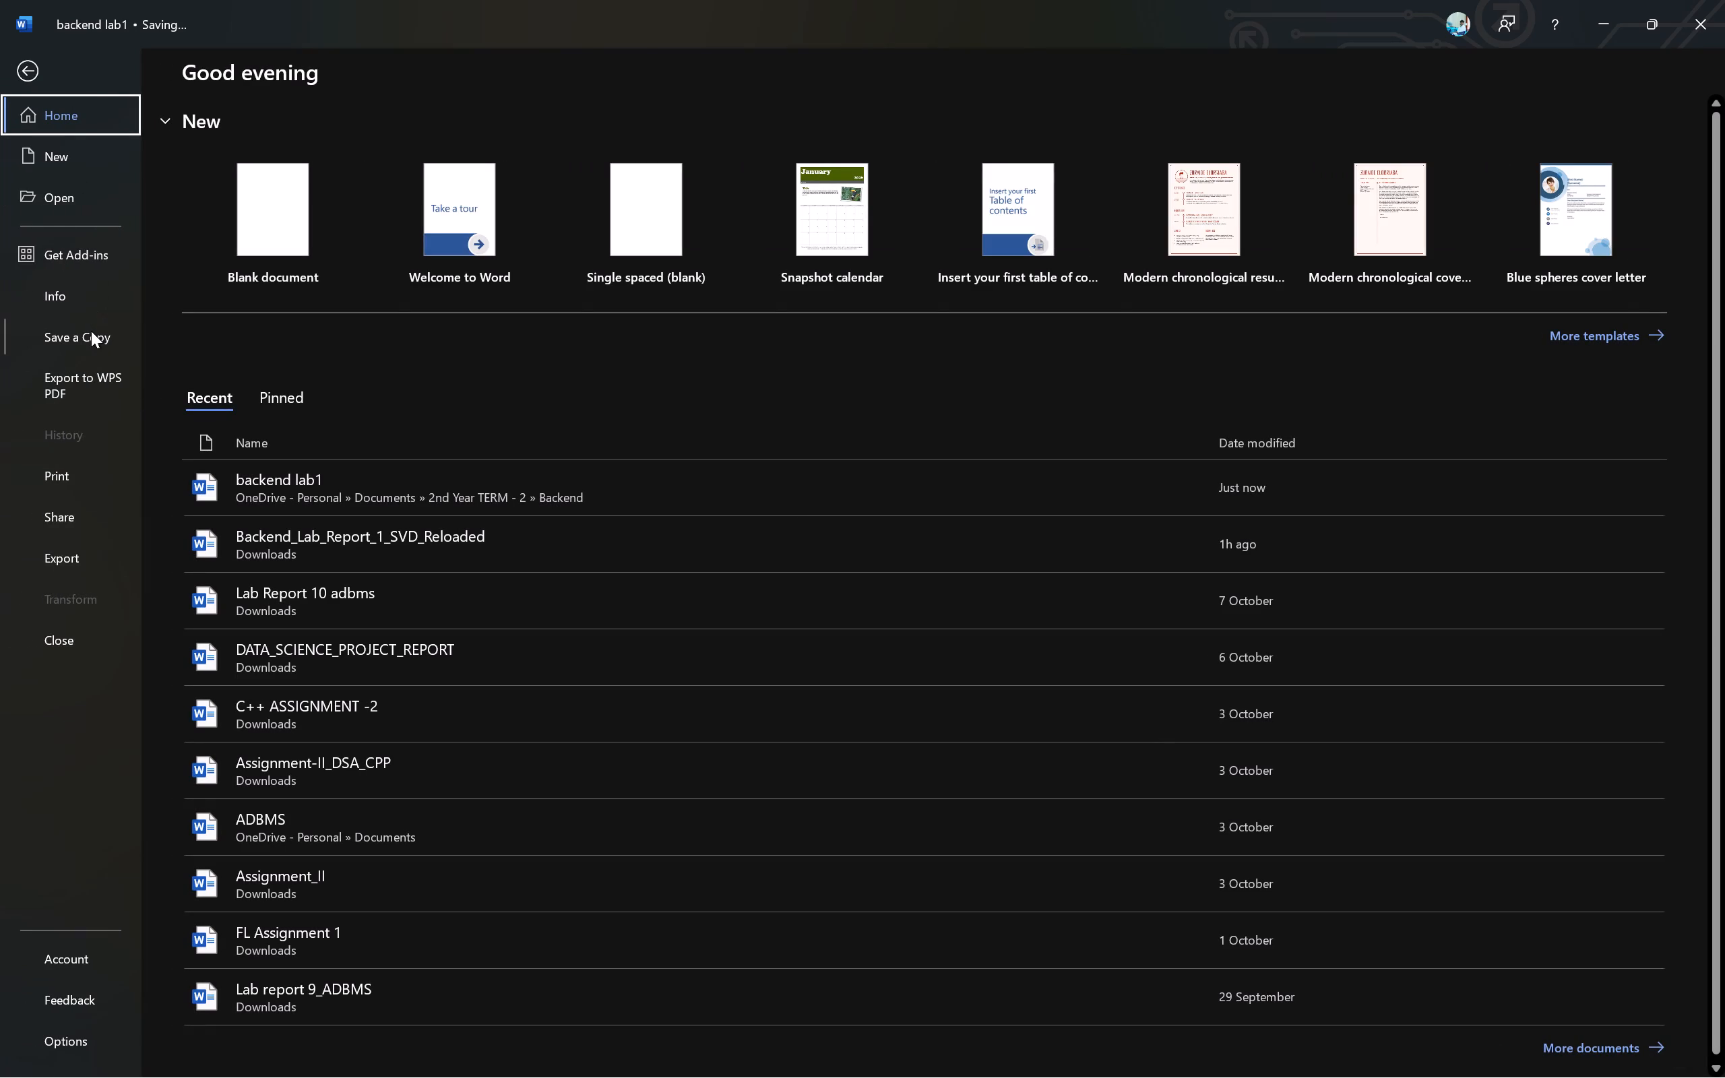
Close the Word document and the File Explorer window to return to the desktop.
click(1724, 0)
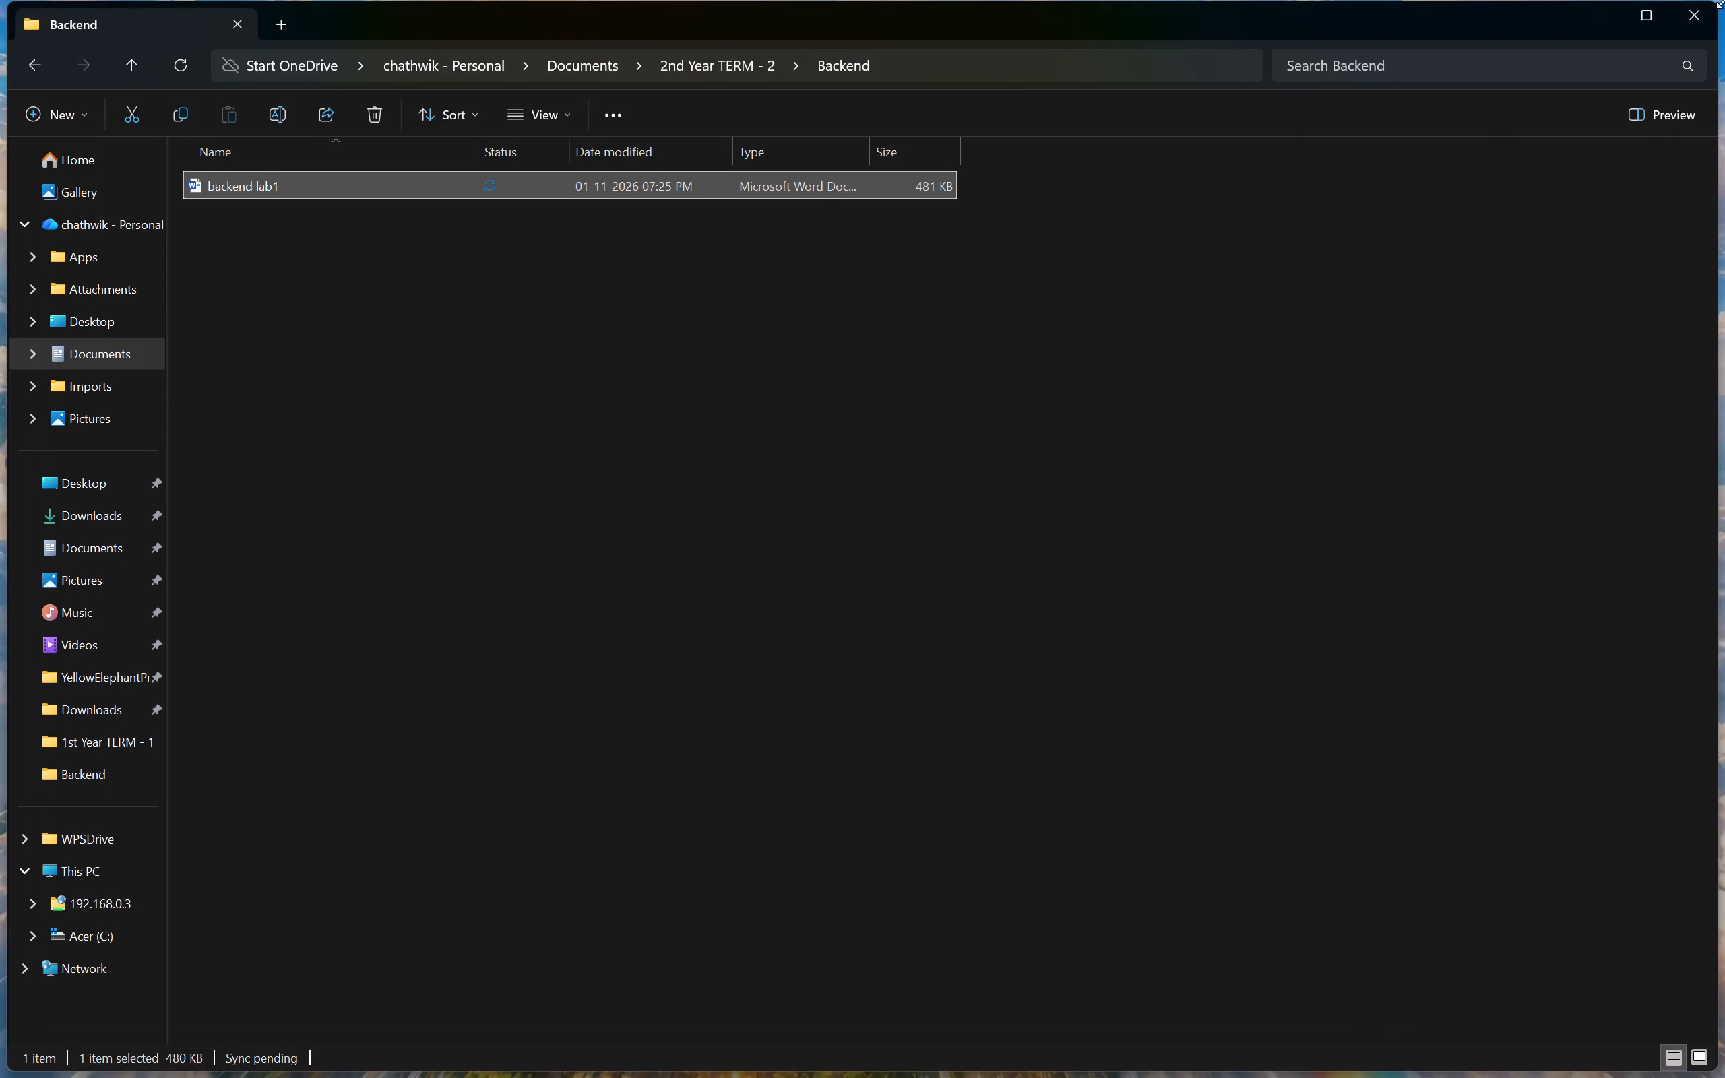
click(1710, 3)
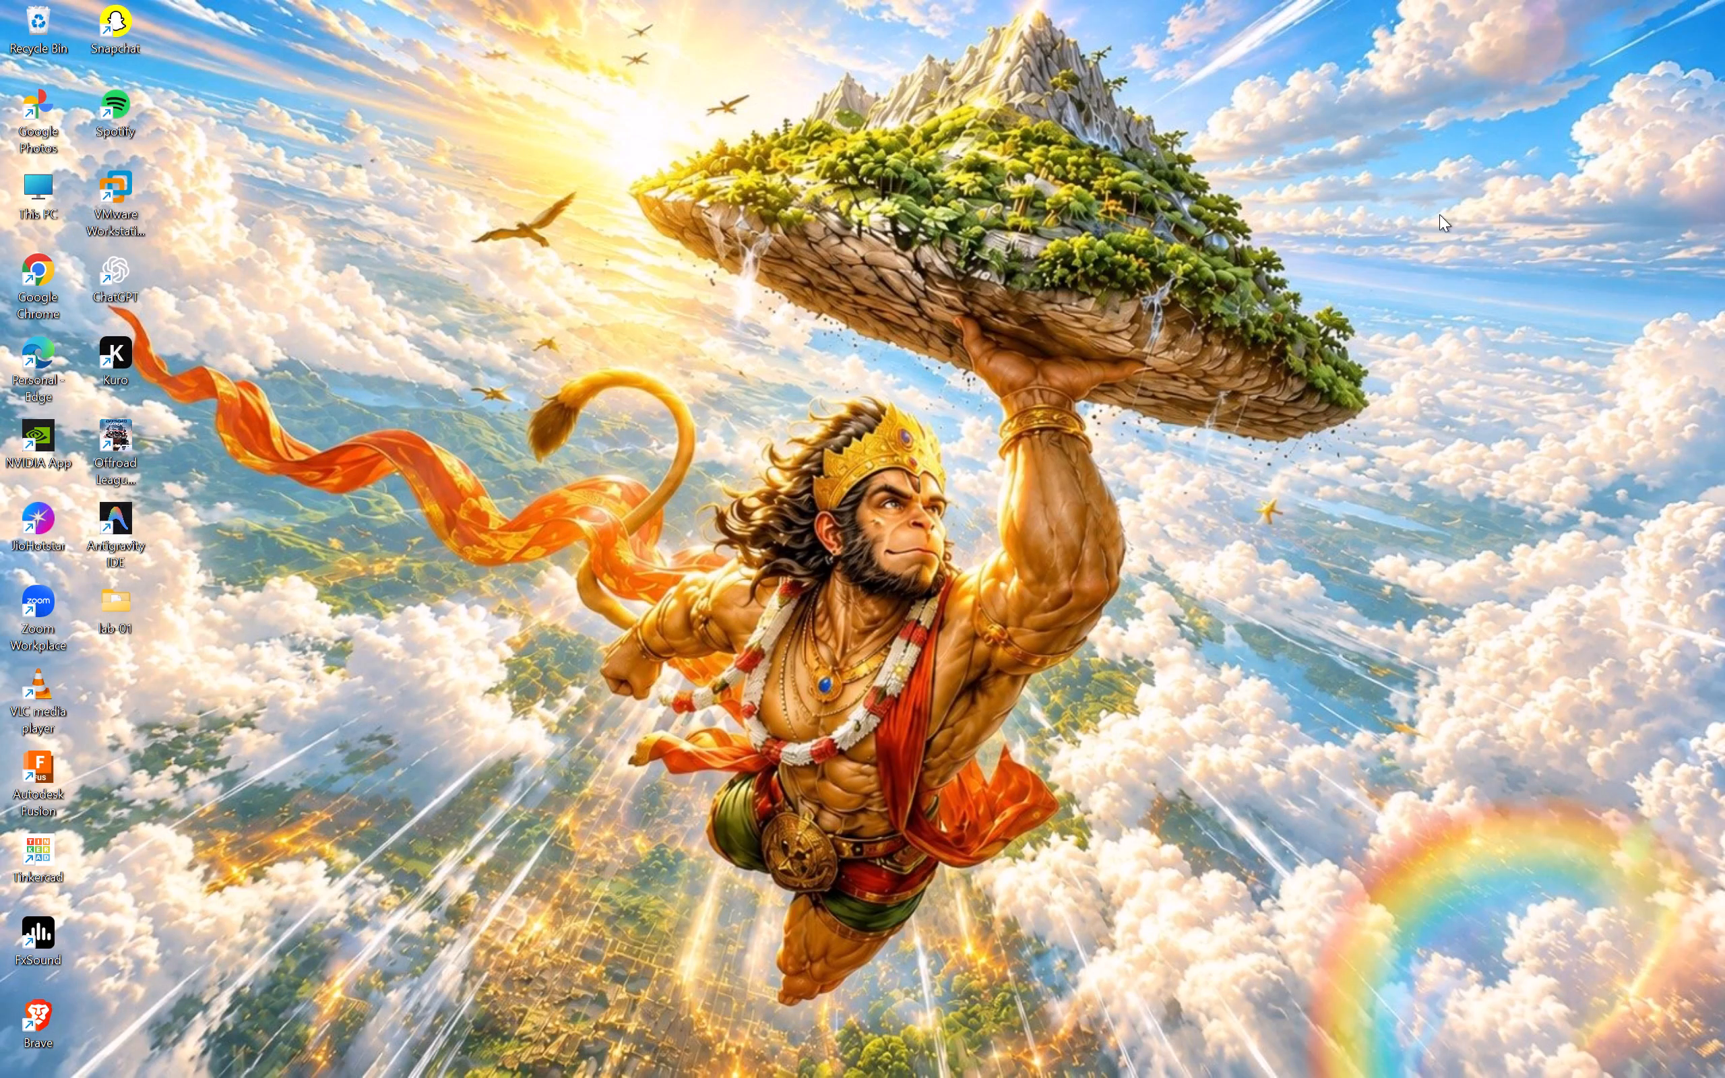
Switch to Google Chrome, go to the iLovePDF site and open its Word to PDF tool.
click(918, 1053)
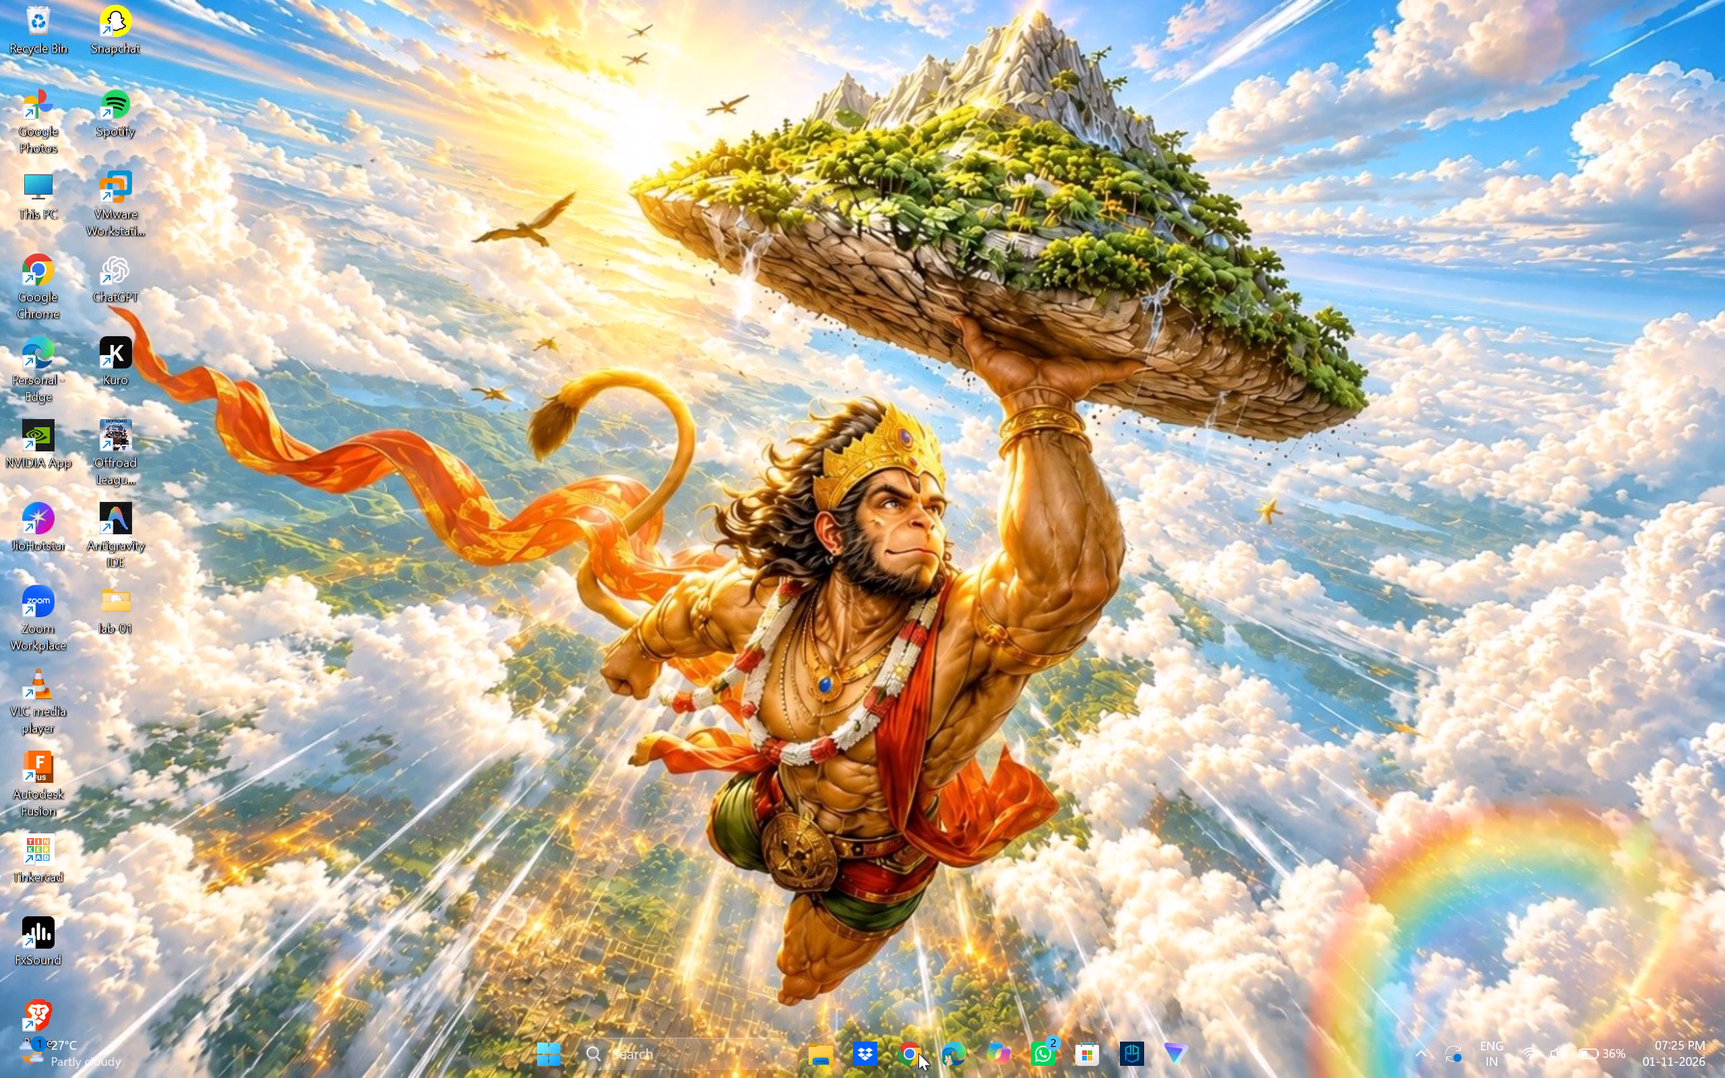
click(1009, 99)
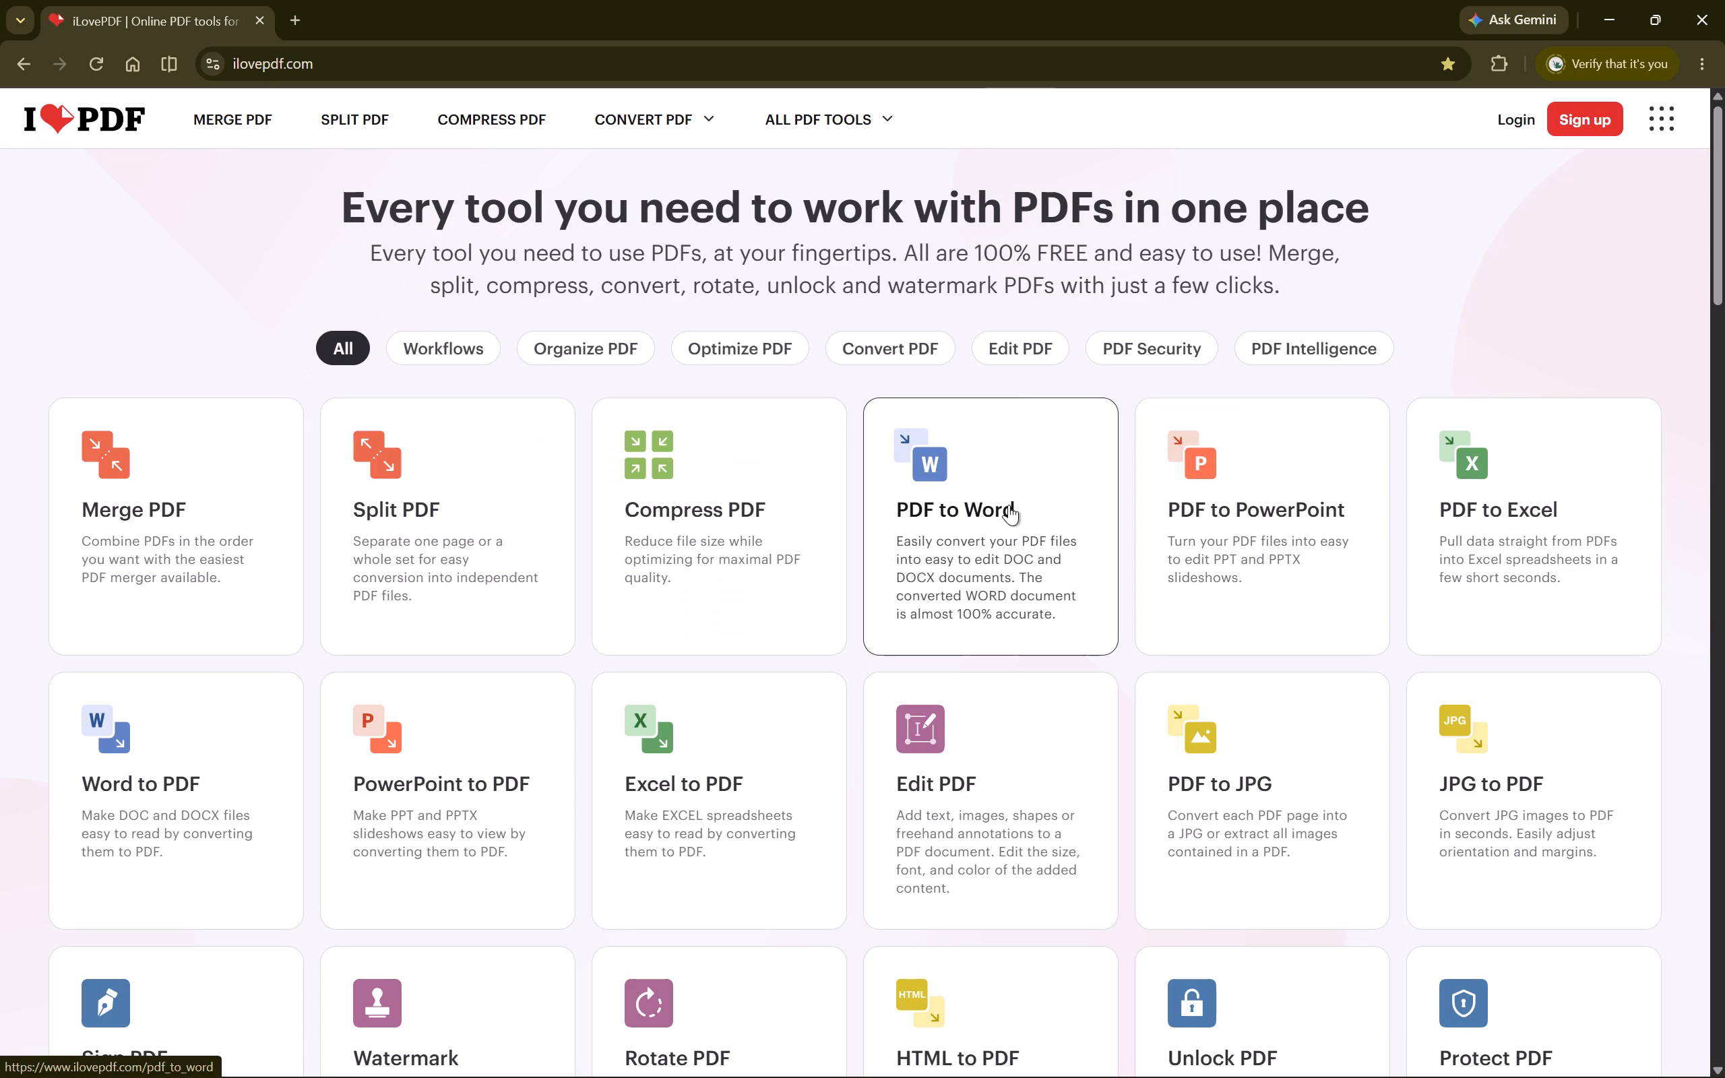
click(163, 788)
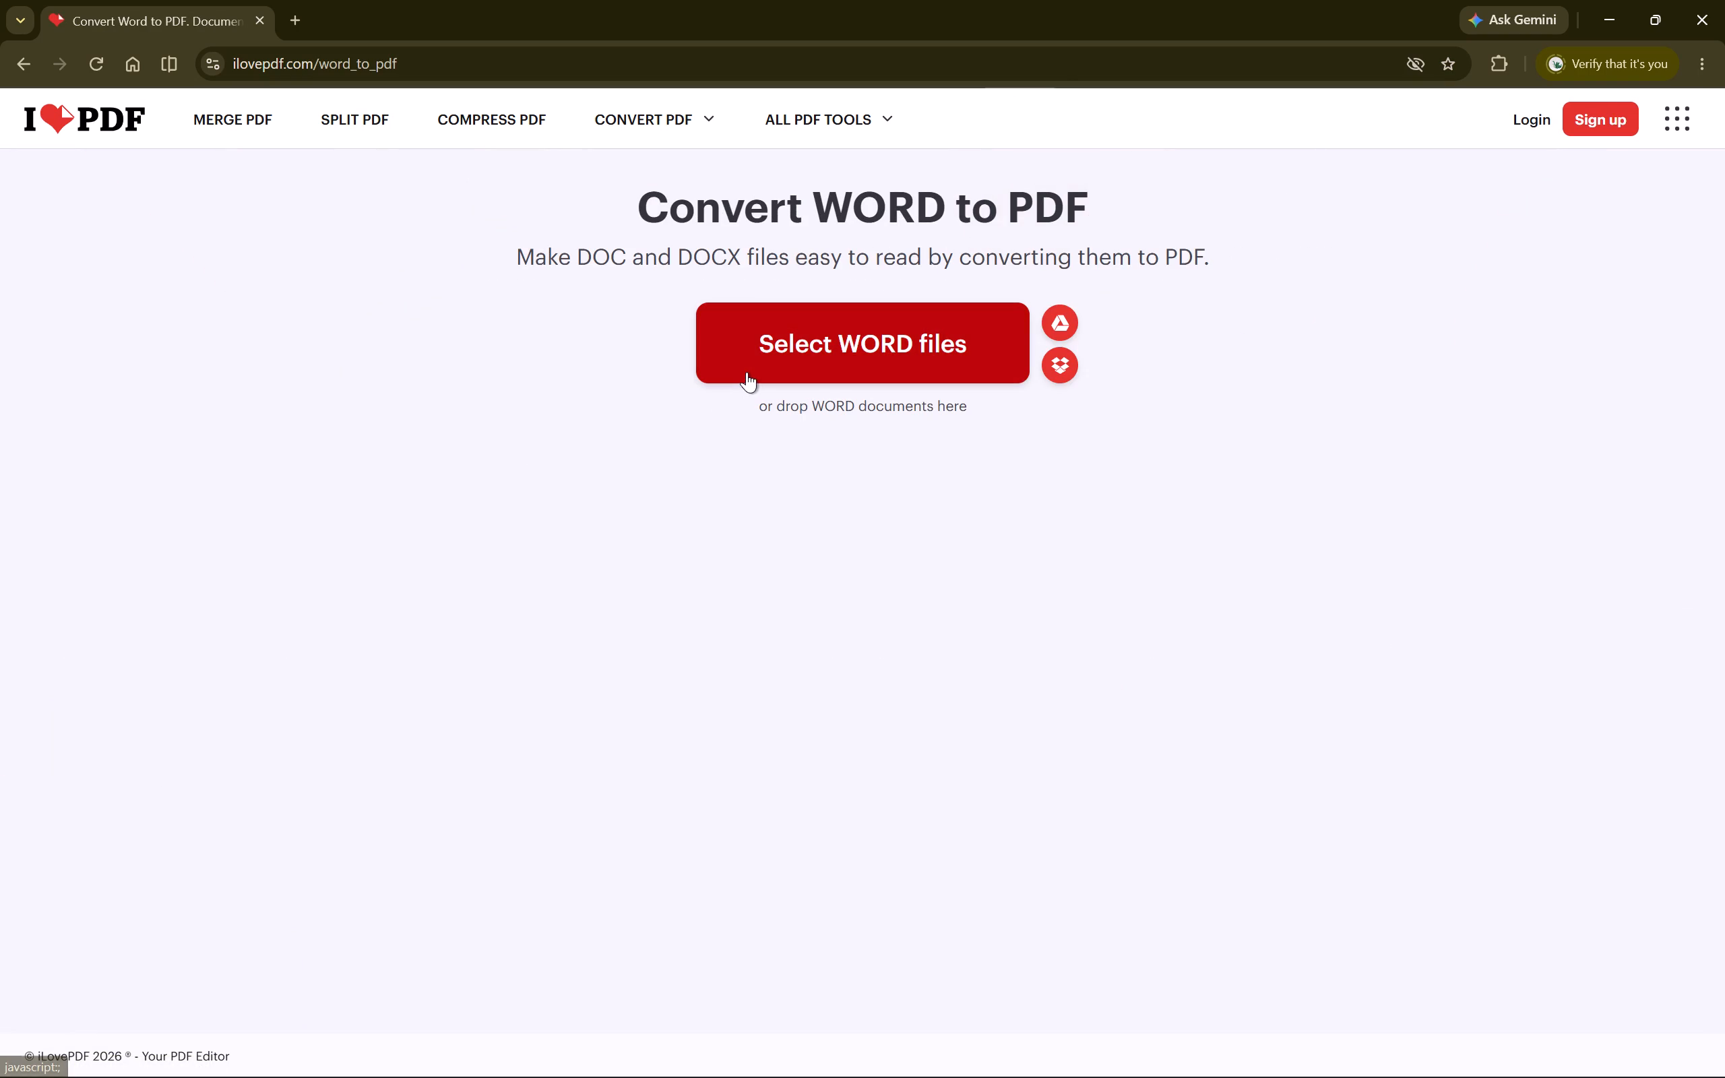
Select backend lab1 from the 2nd Year TERM - 2/Backend folder and convert it to PDF.
click(747, 372)
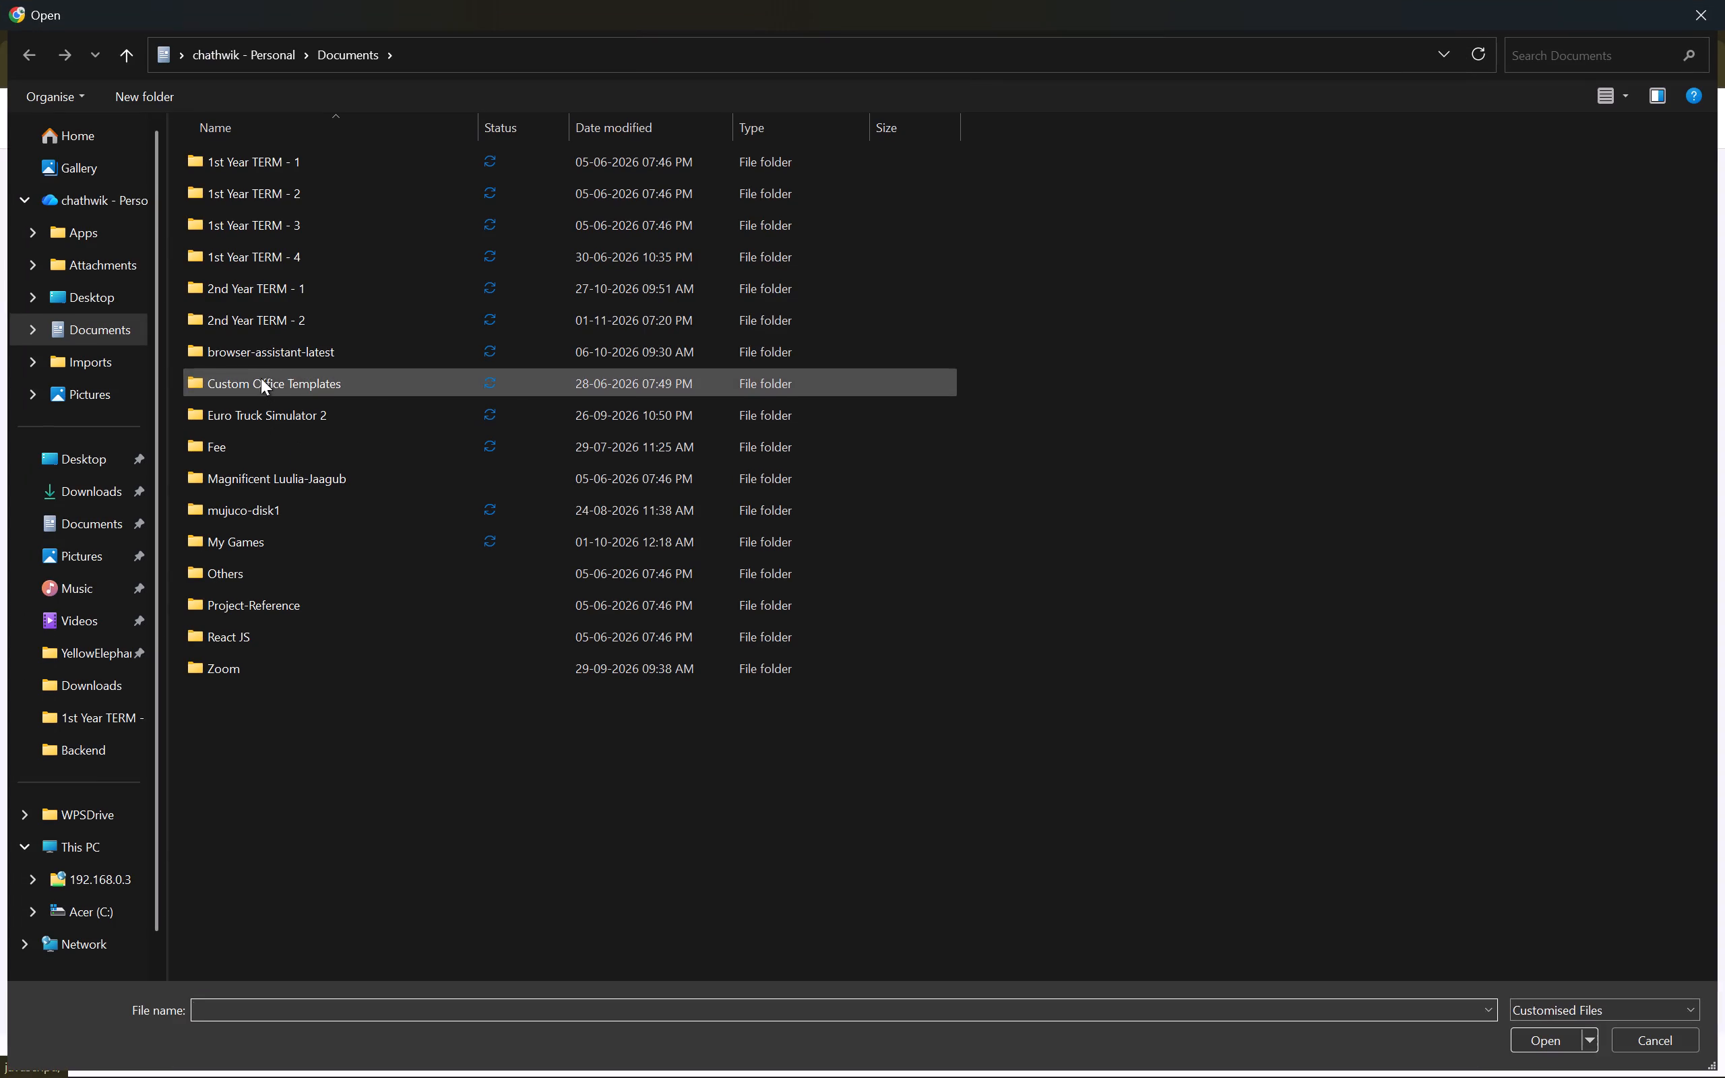
double_click(302, 316)
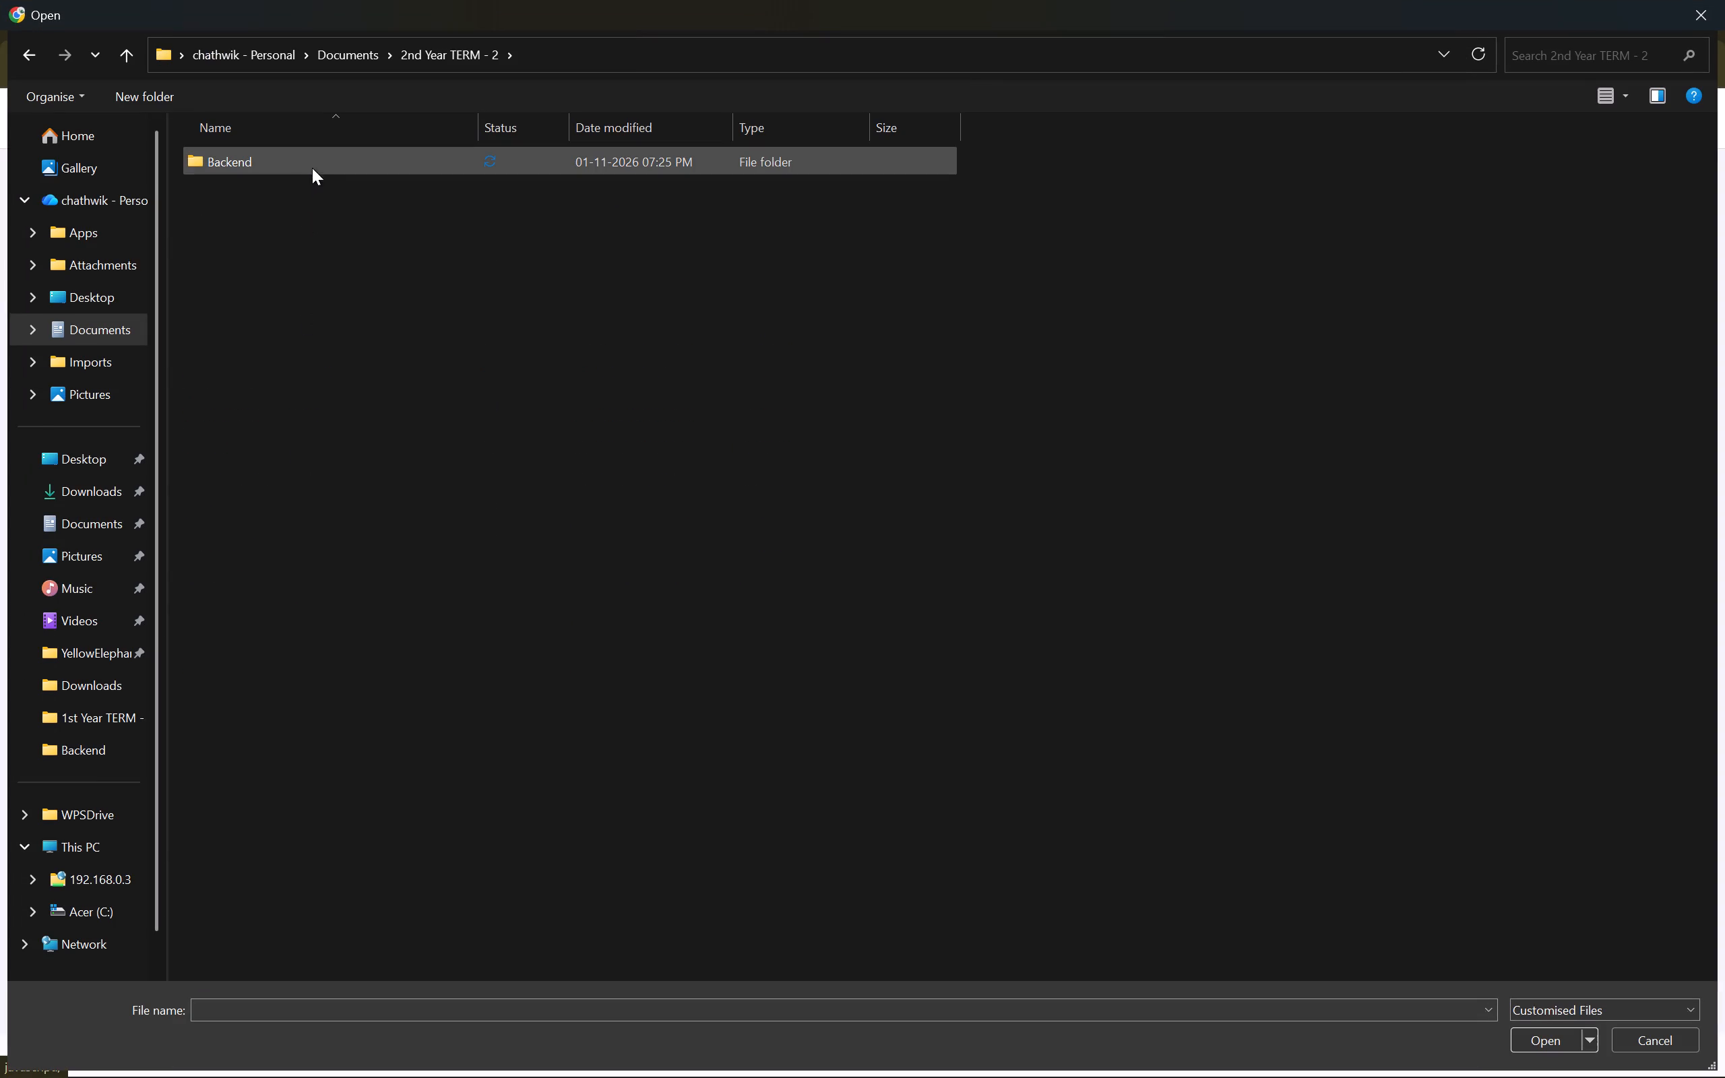
double_click(316, 161)
double_click(331, 162)
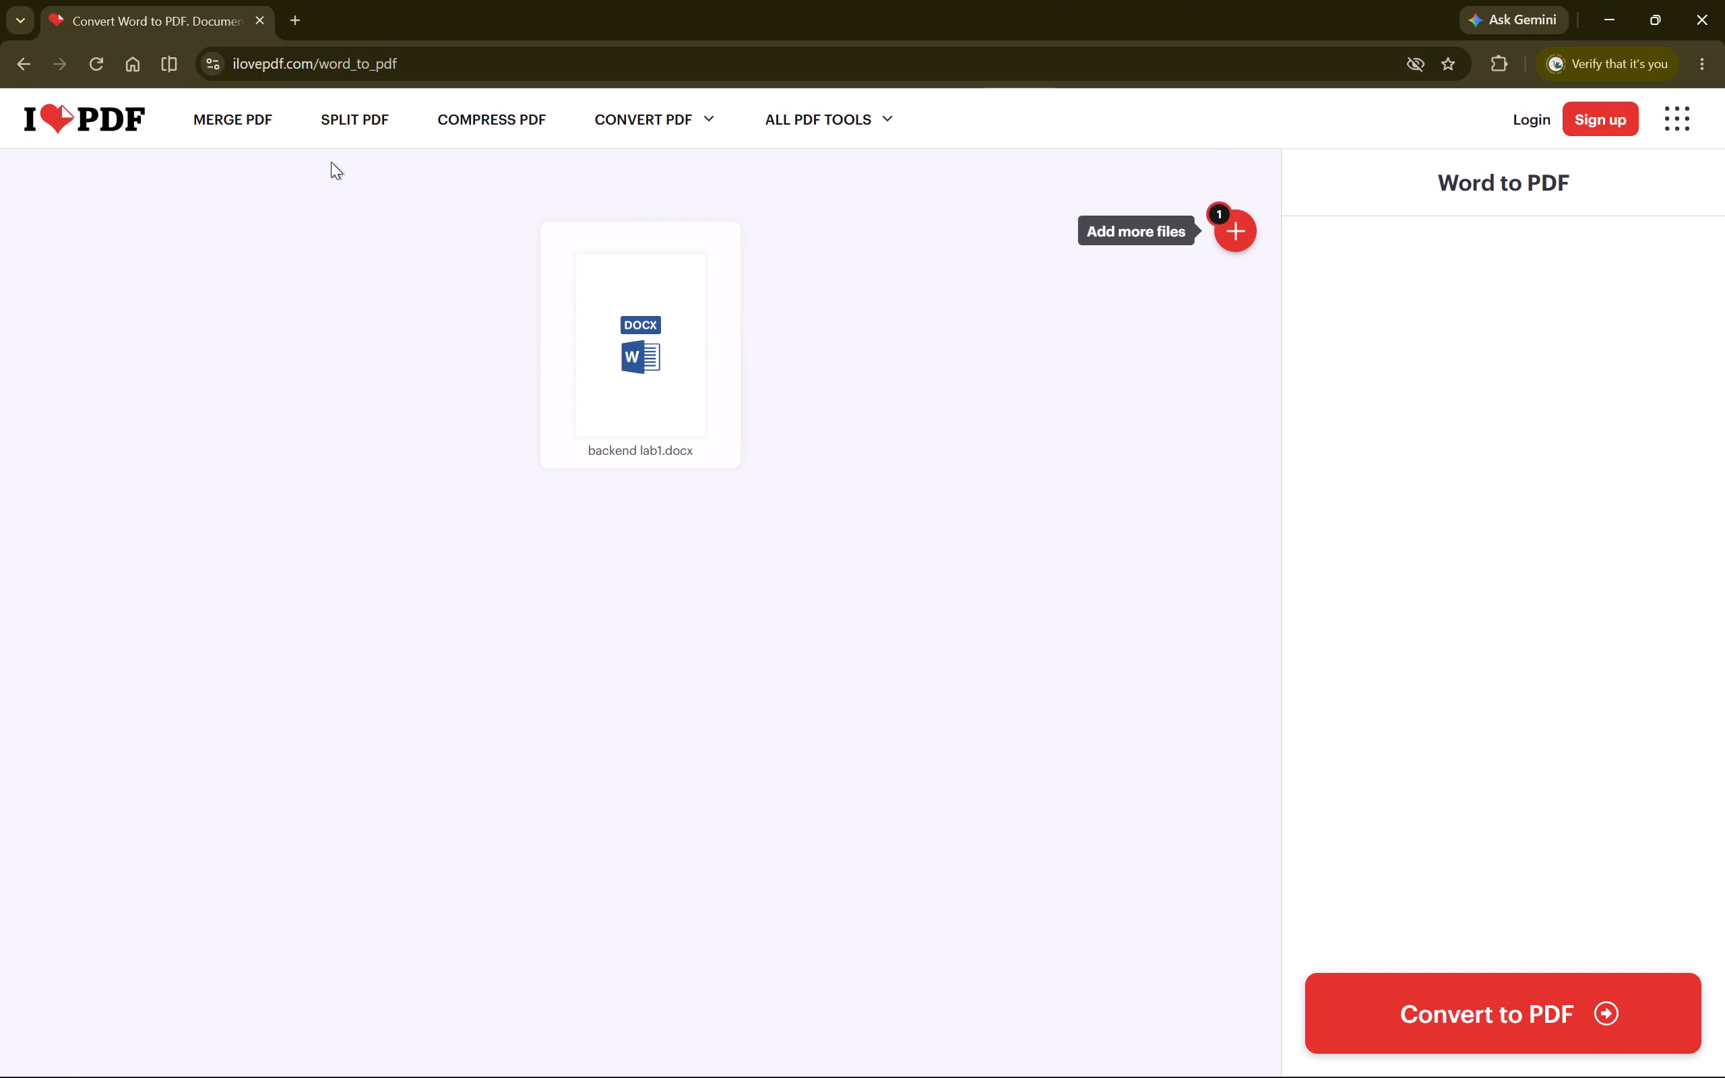
click(1449, 996)
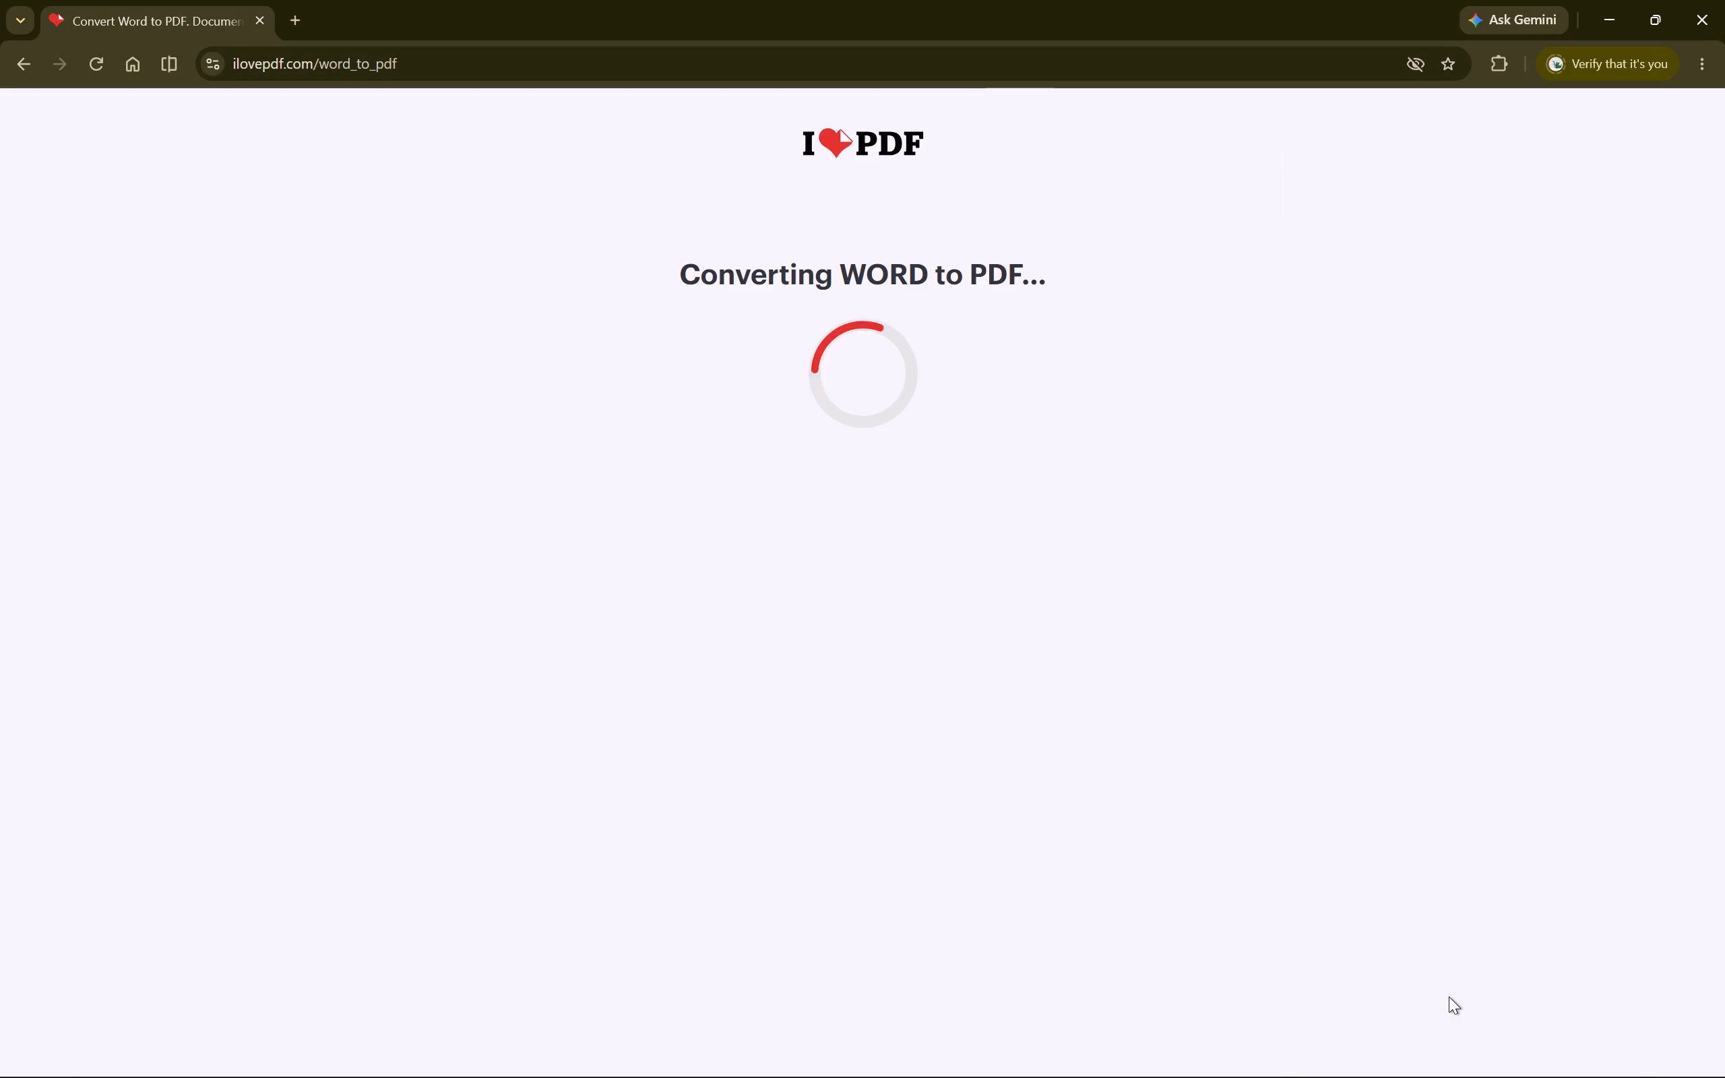
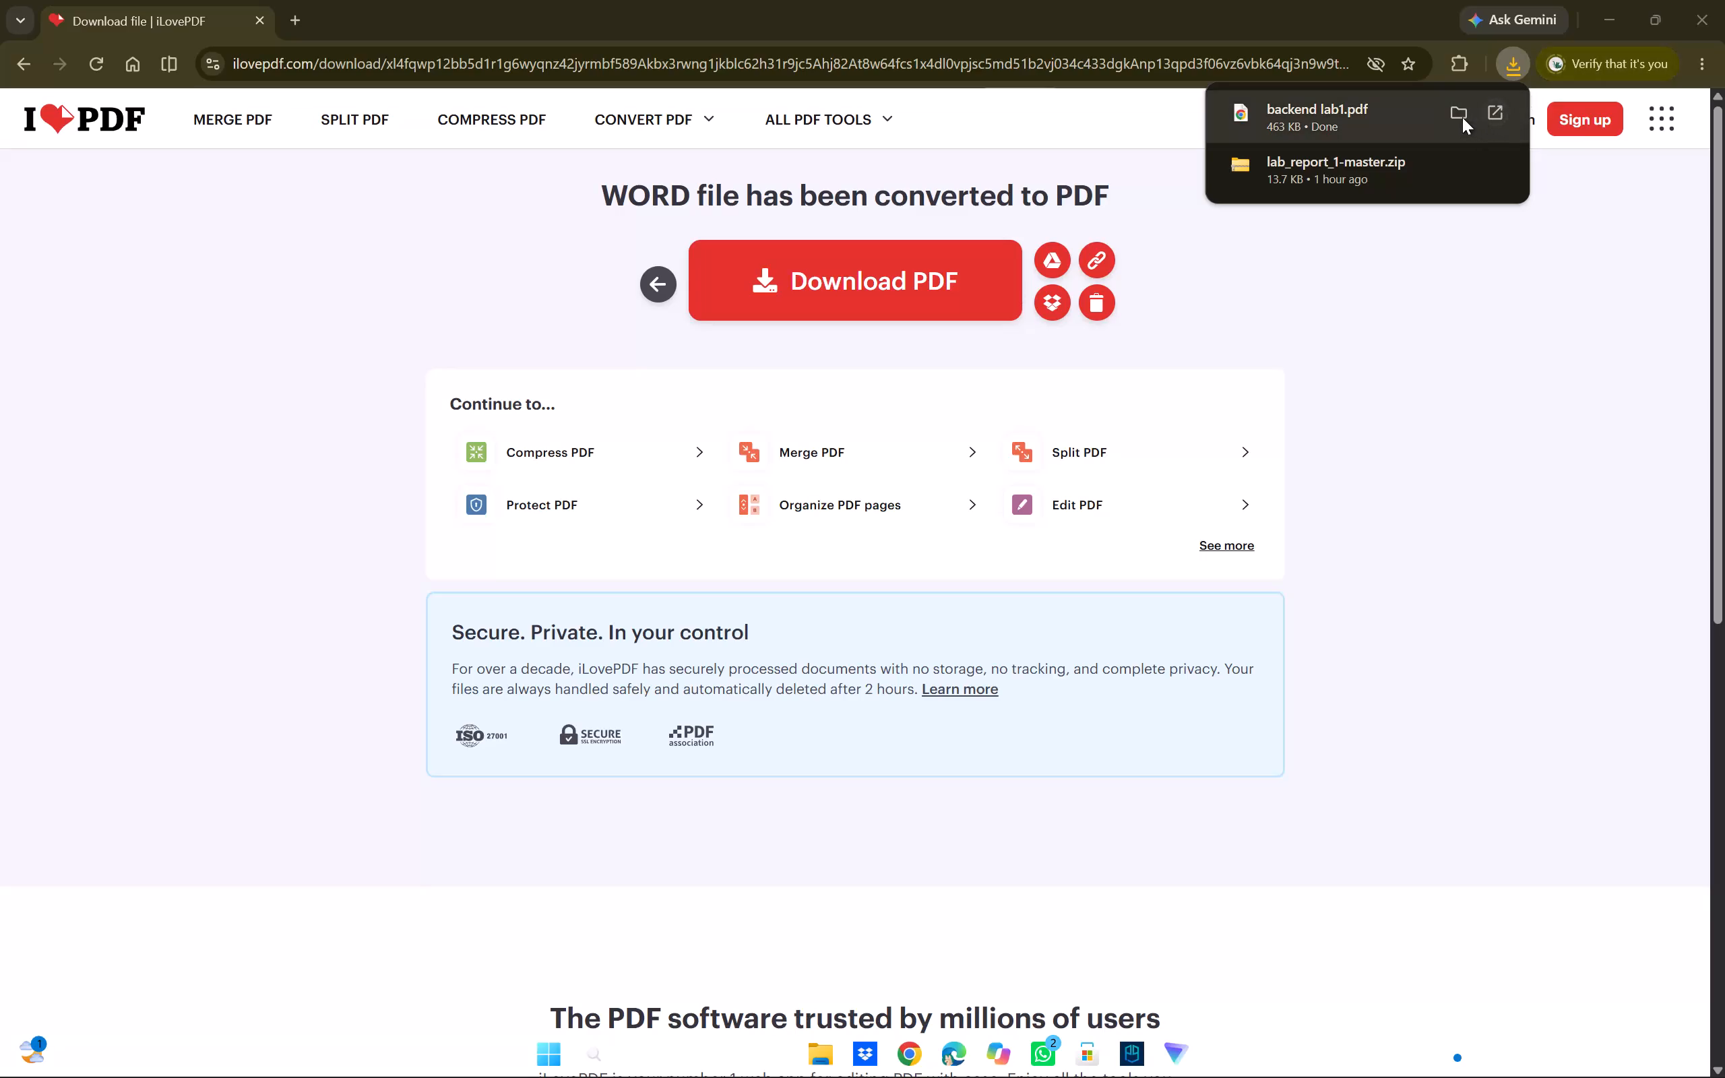
Copy the converted backend lab1 PDF from Downloads into the Documents, 2nd Year TERM - 2, Backend folder.
click(1457, 116)
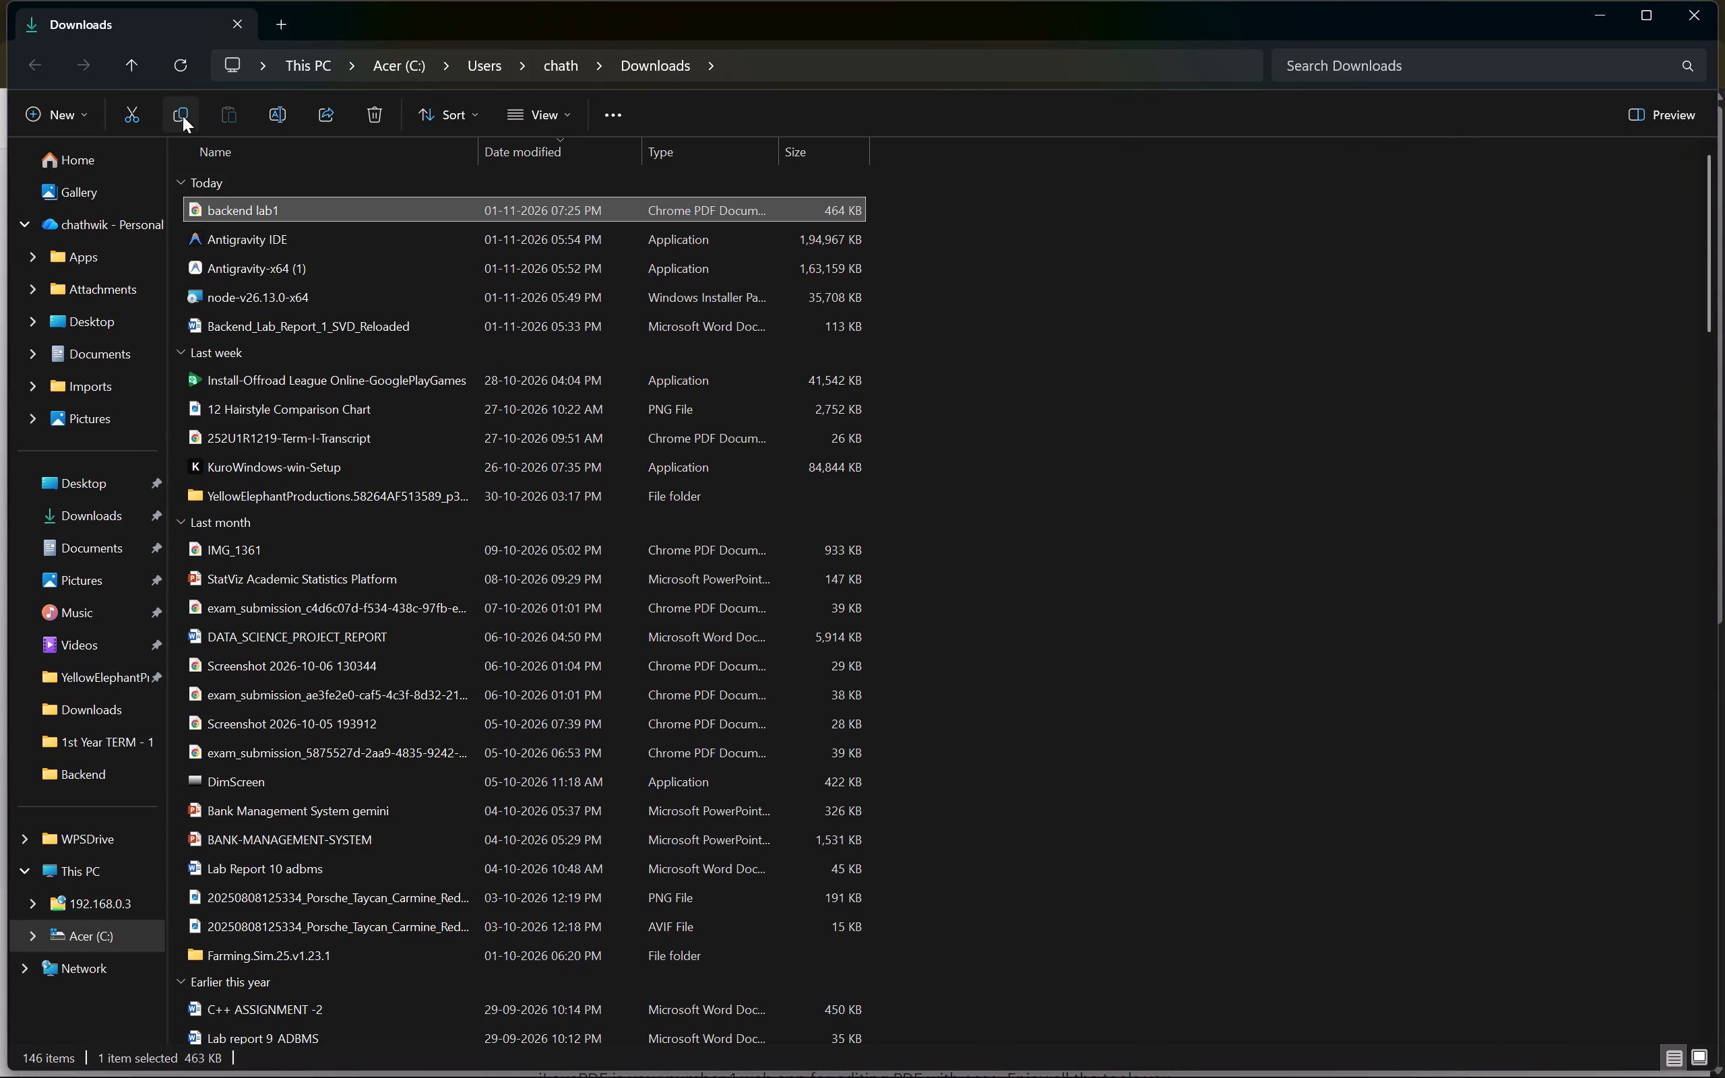
click(183, 116)
click(94, 544)
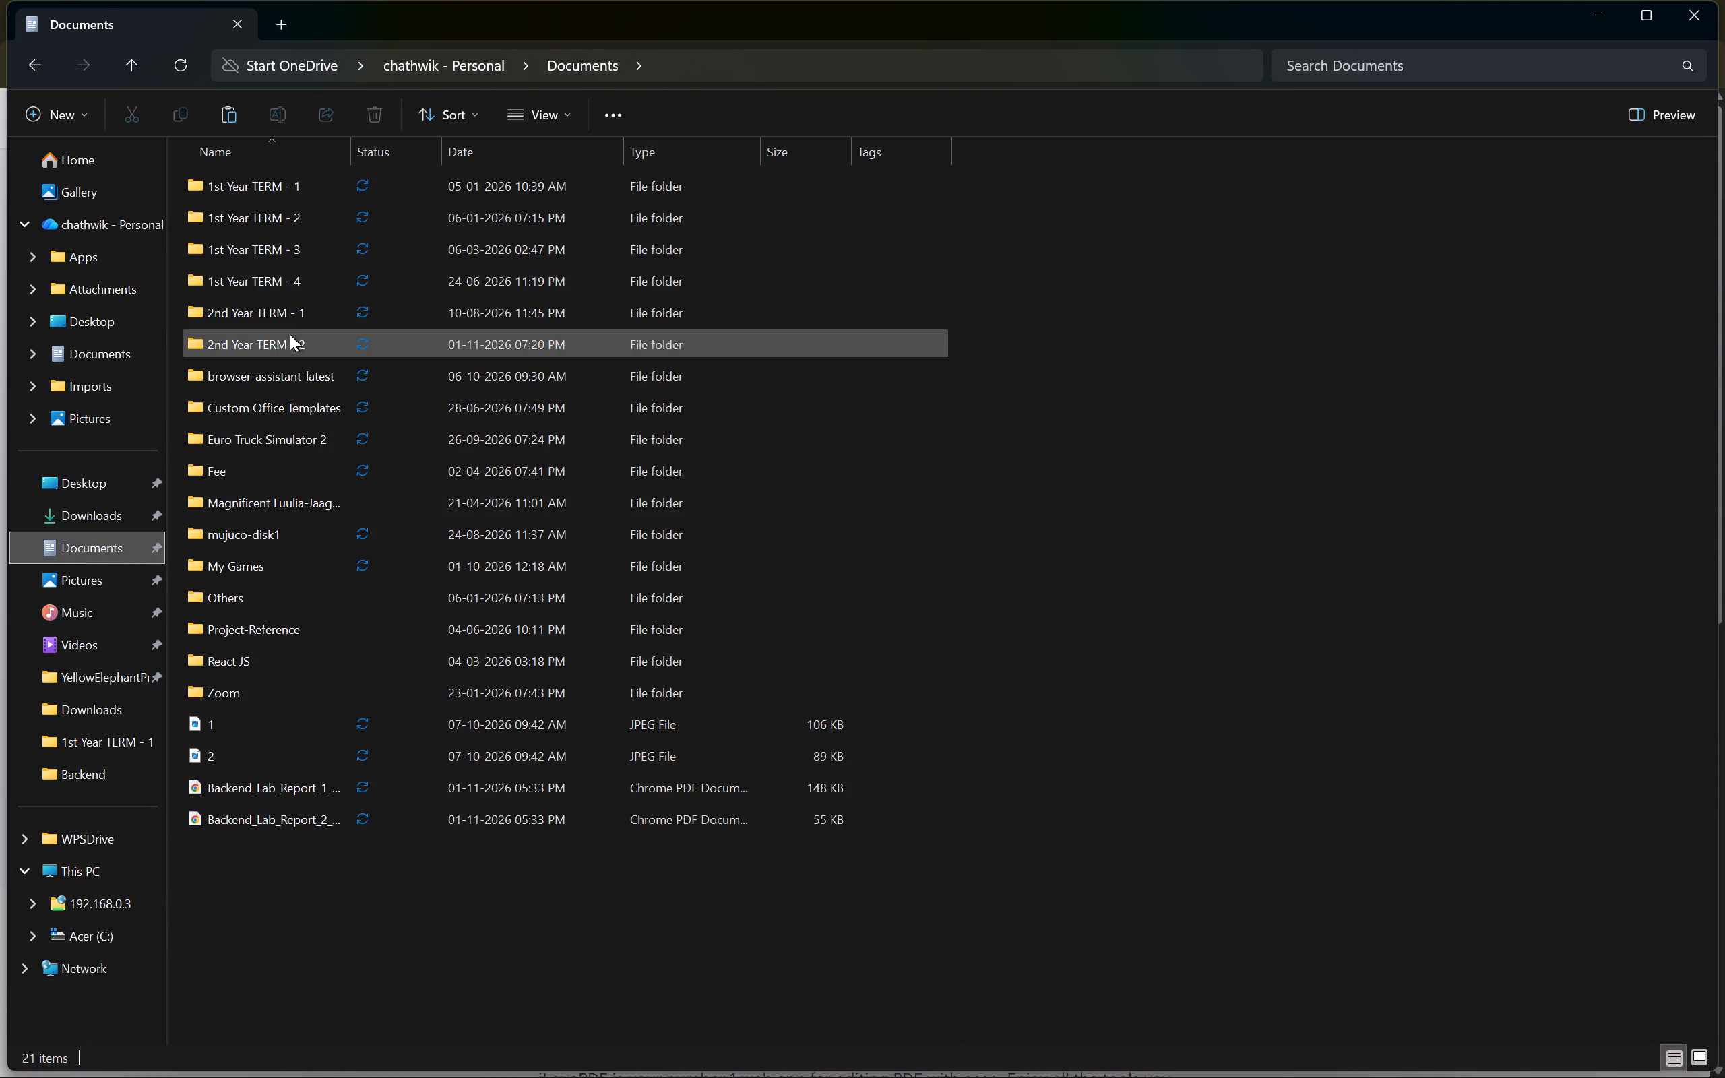
double_click(296, 329)
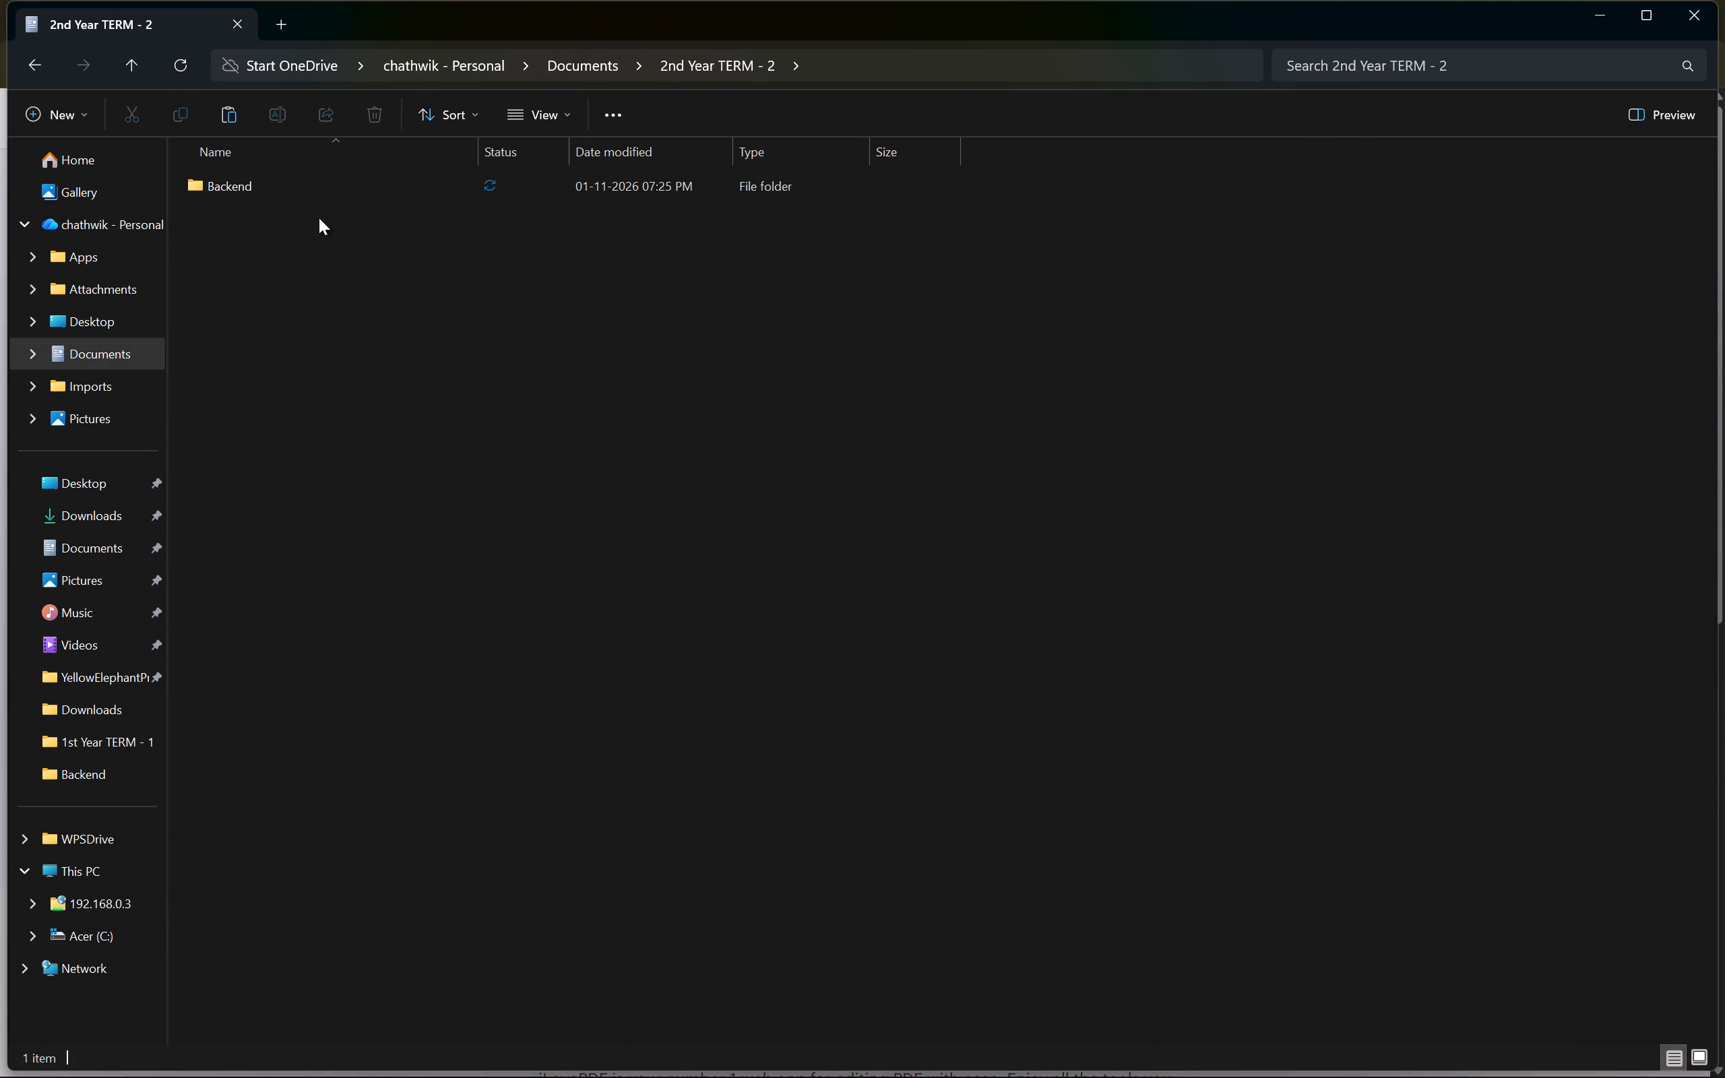
double_click(330, 191)
right_click(384, 383)
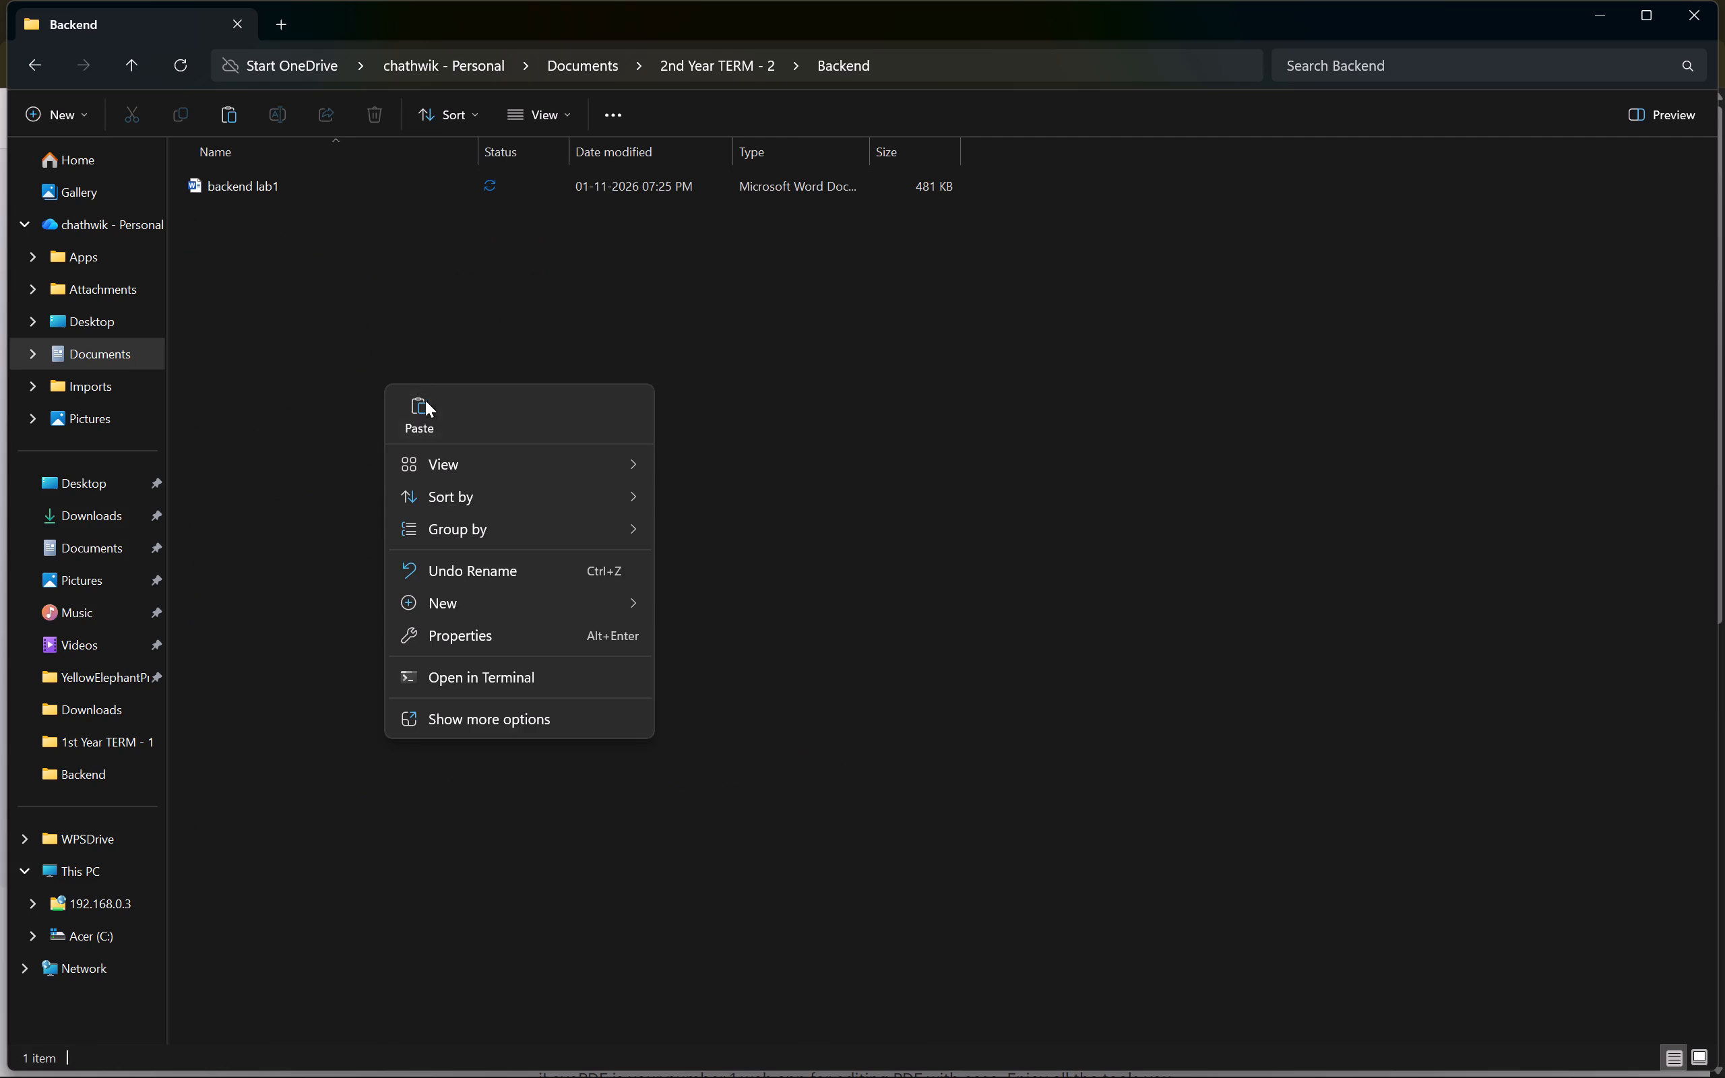
click(423, 410)
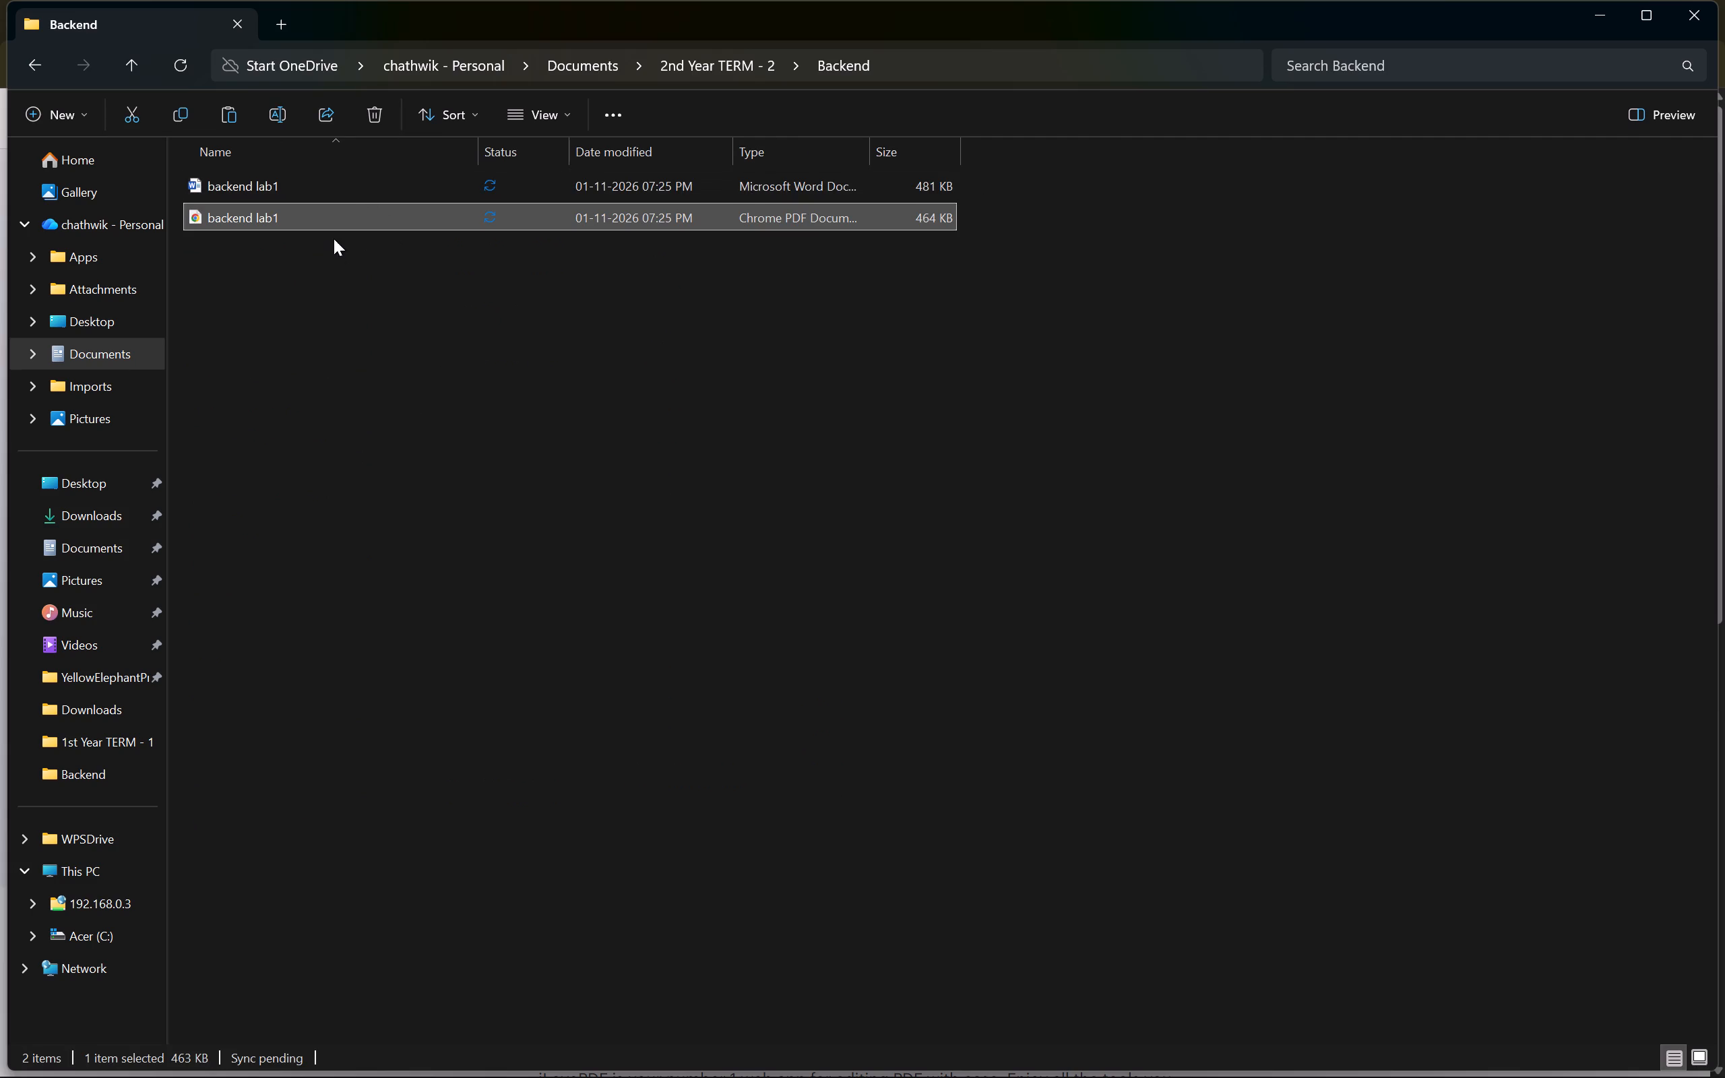
Delete the backend lab1 Word document from the Backend folder, keeping the PDF.
click(354, 185)
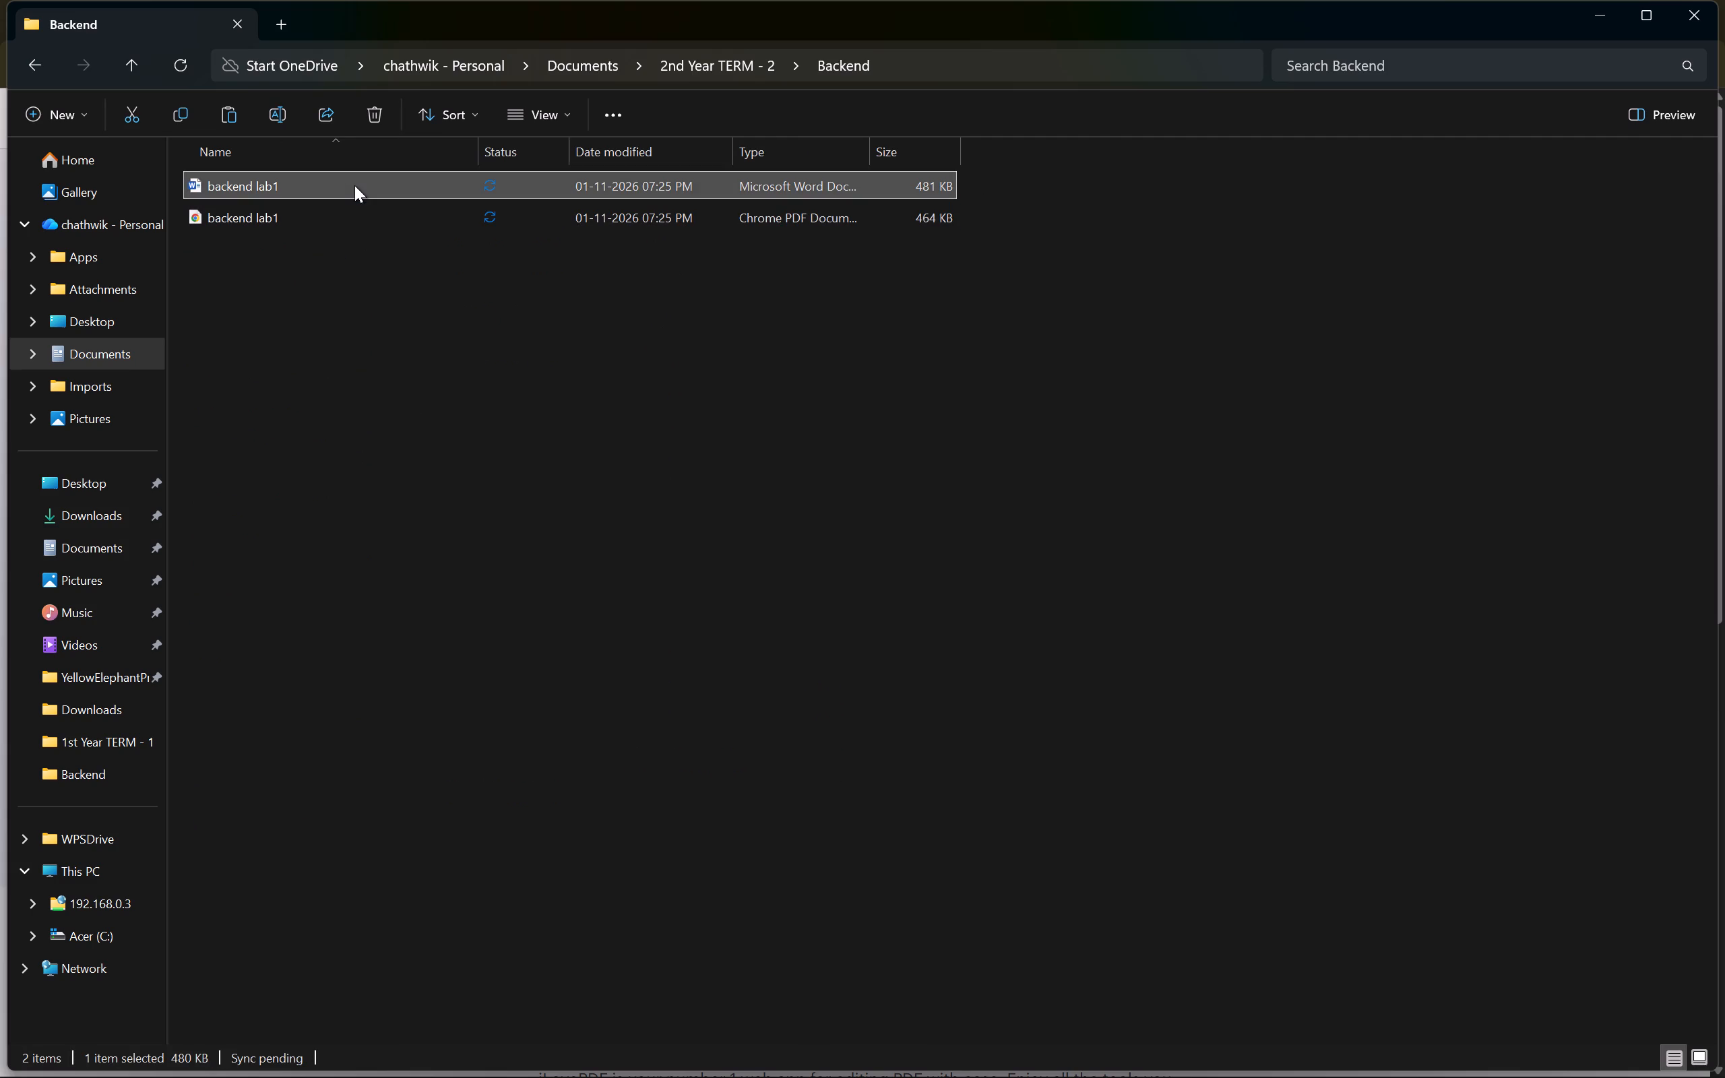
key(shift+Delete)
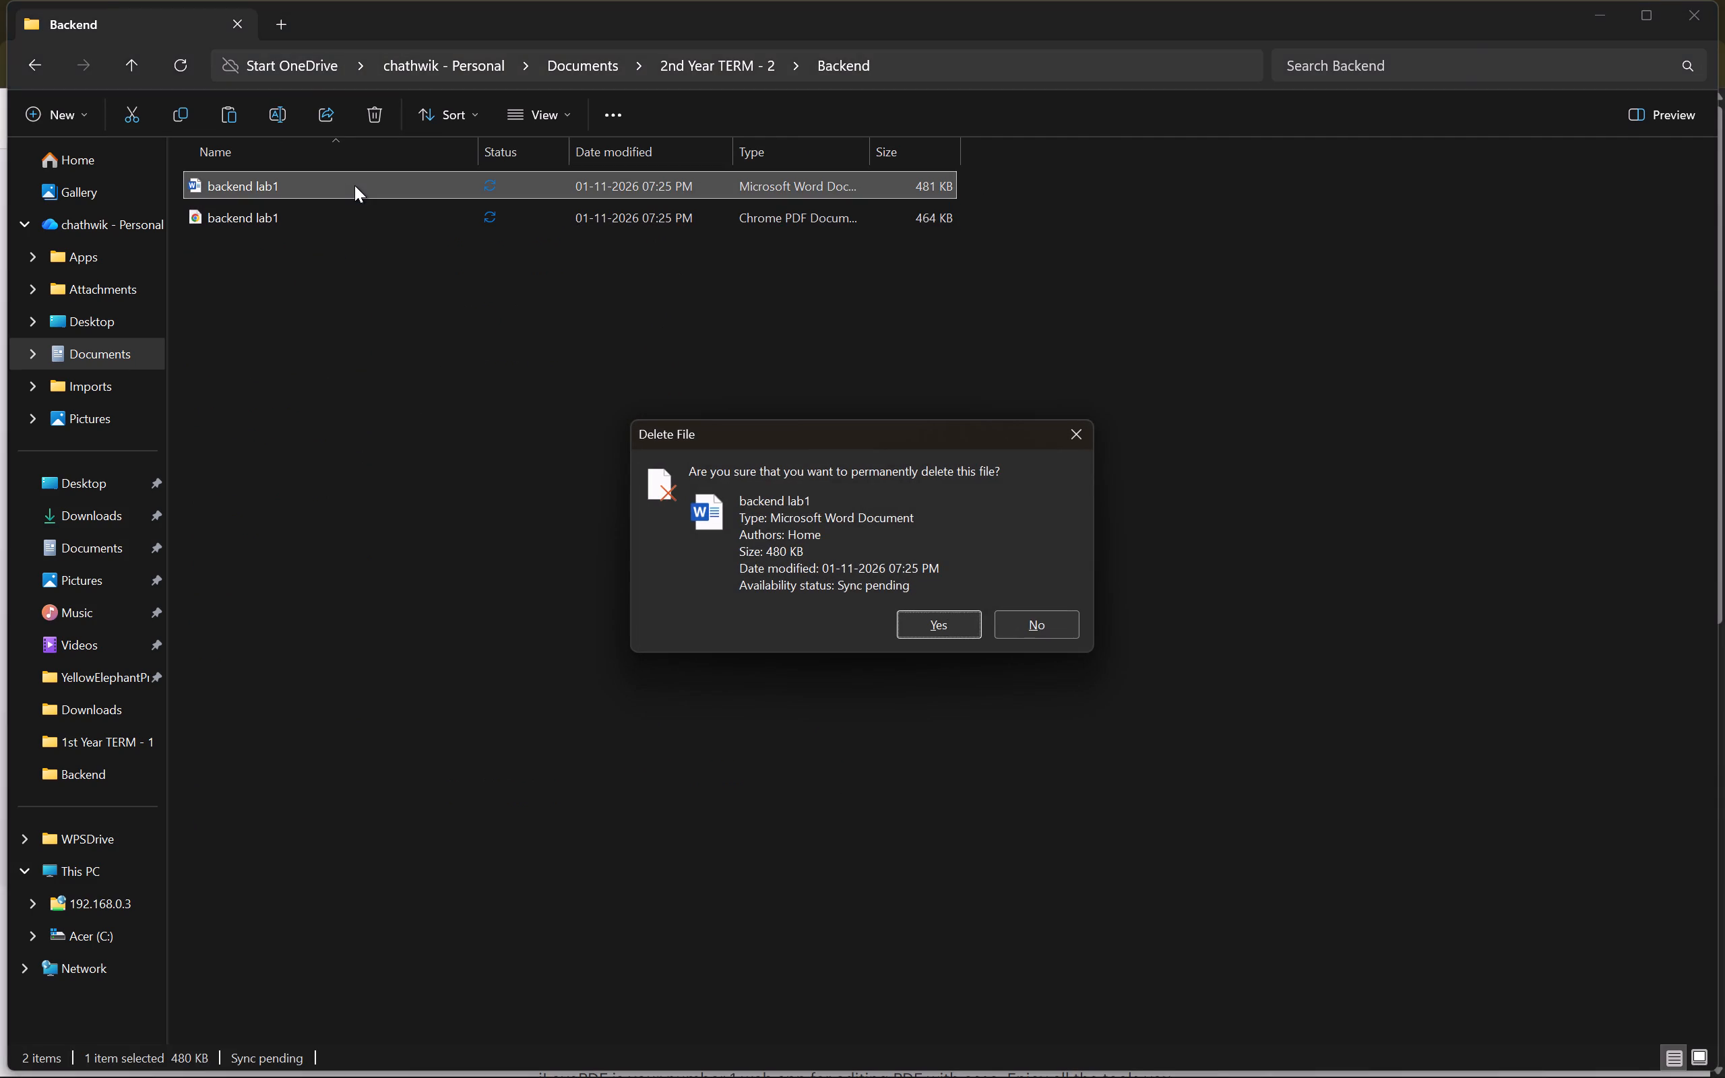
click(1094, 440)
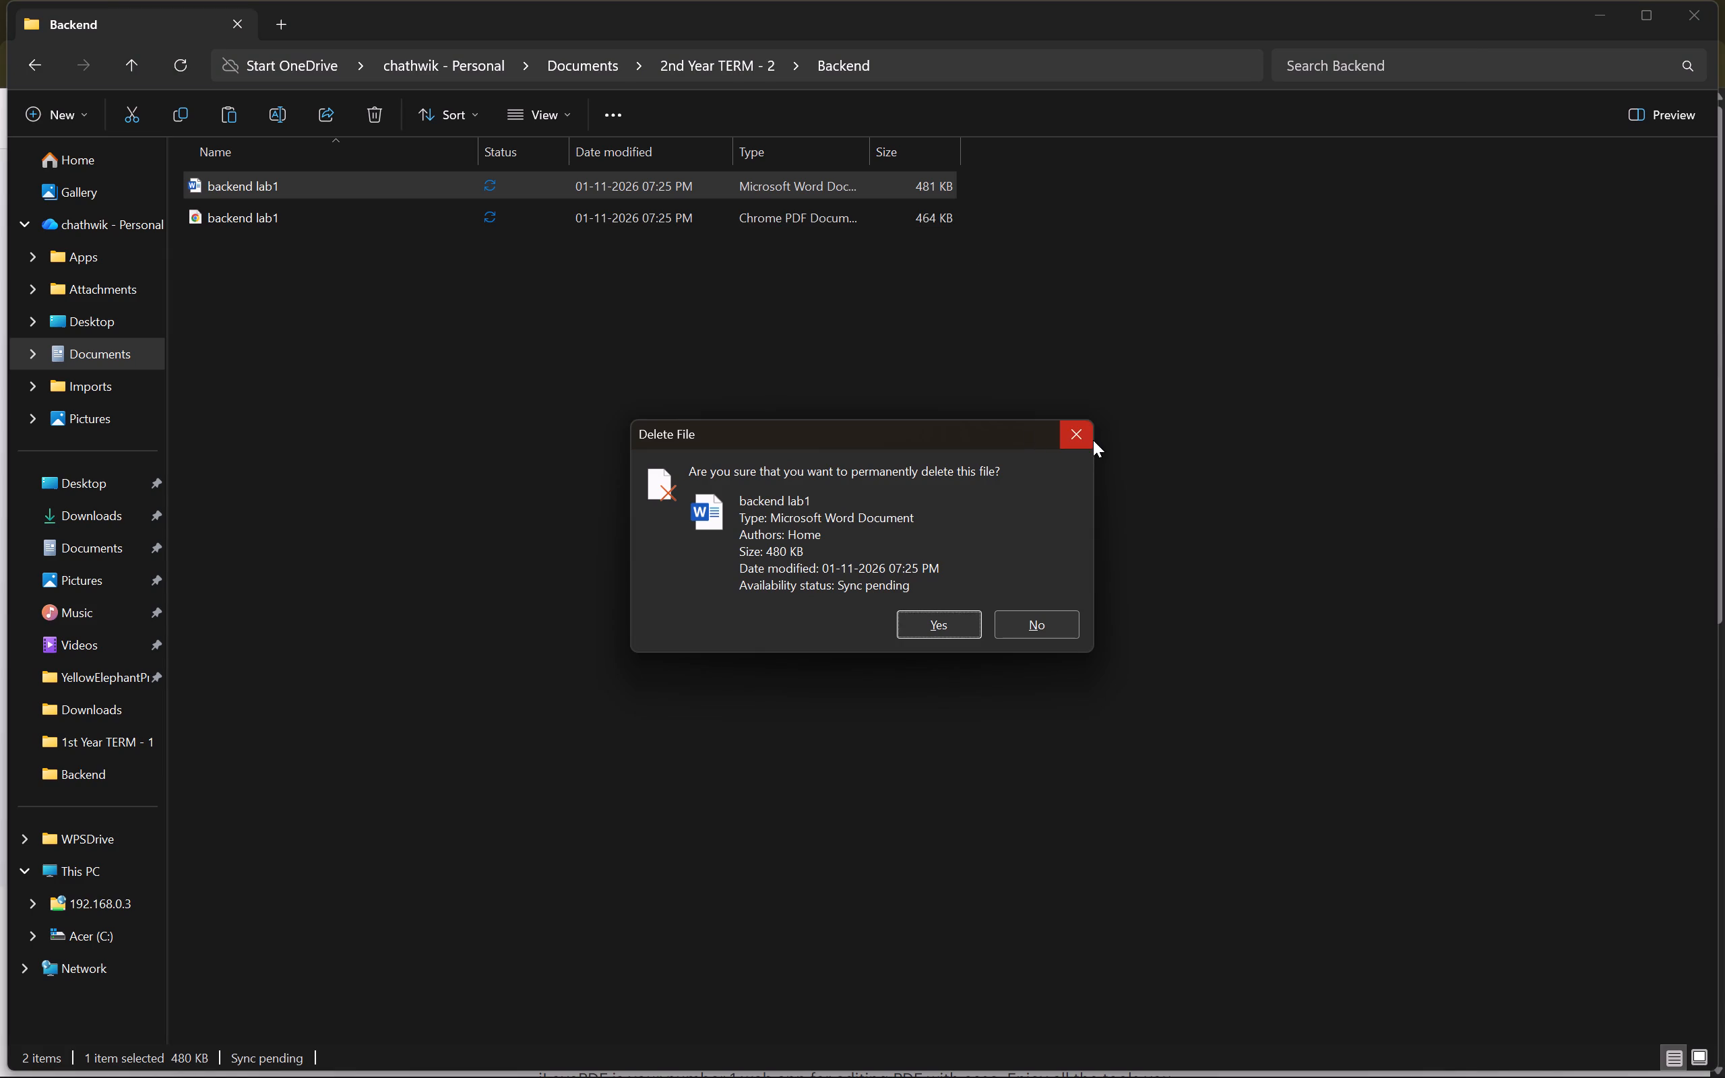
click(1088, 438)
key(Delete)
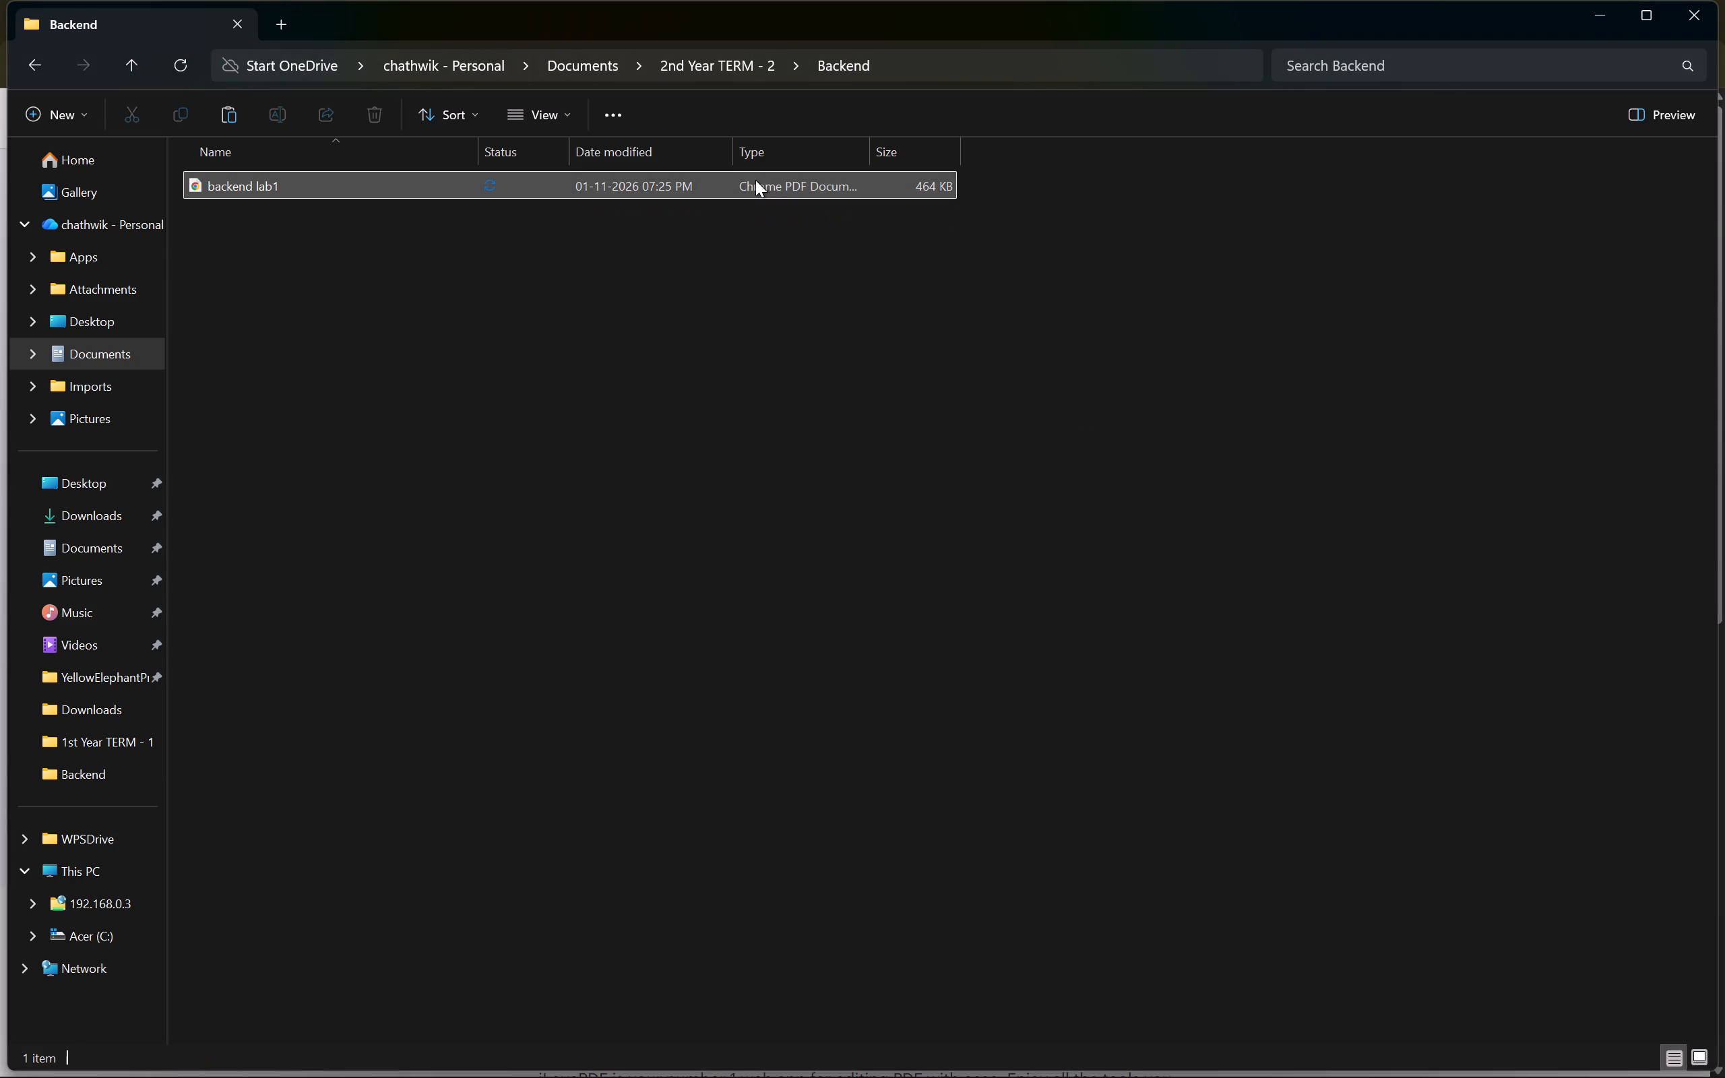
Rename the PDF in the Backend folder as Backend Lab1.
click(677, 183)
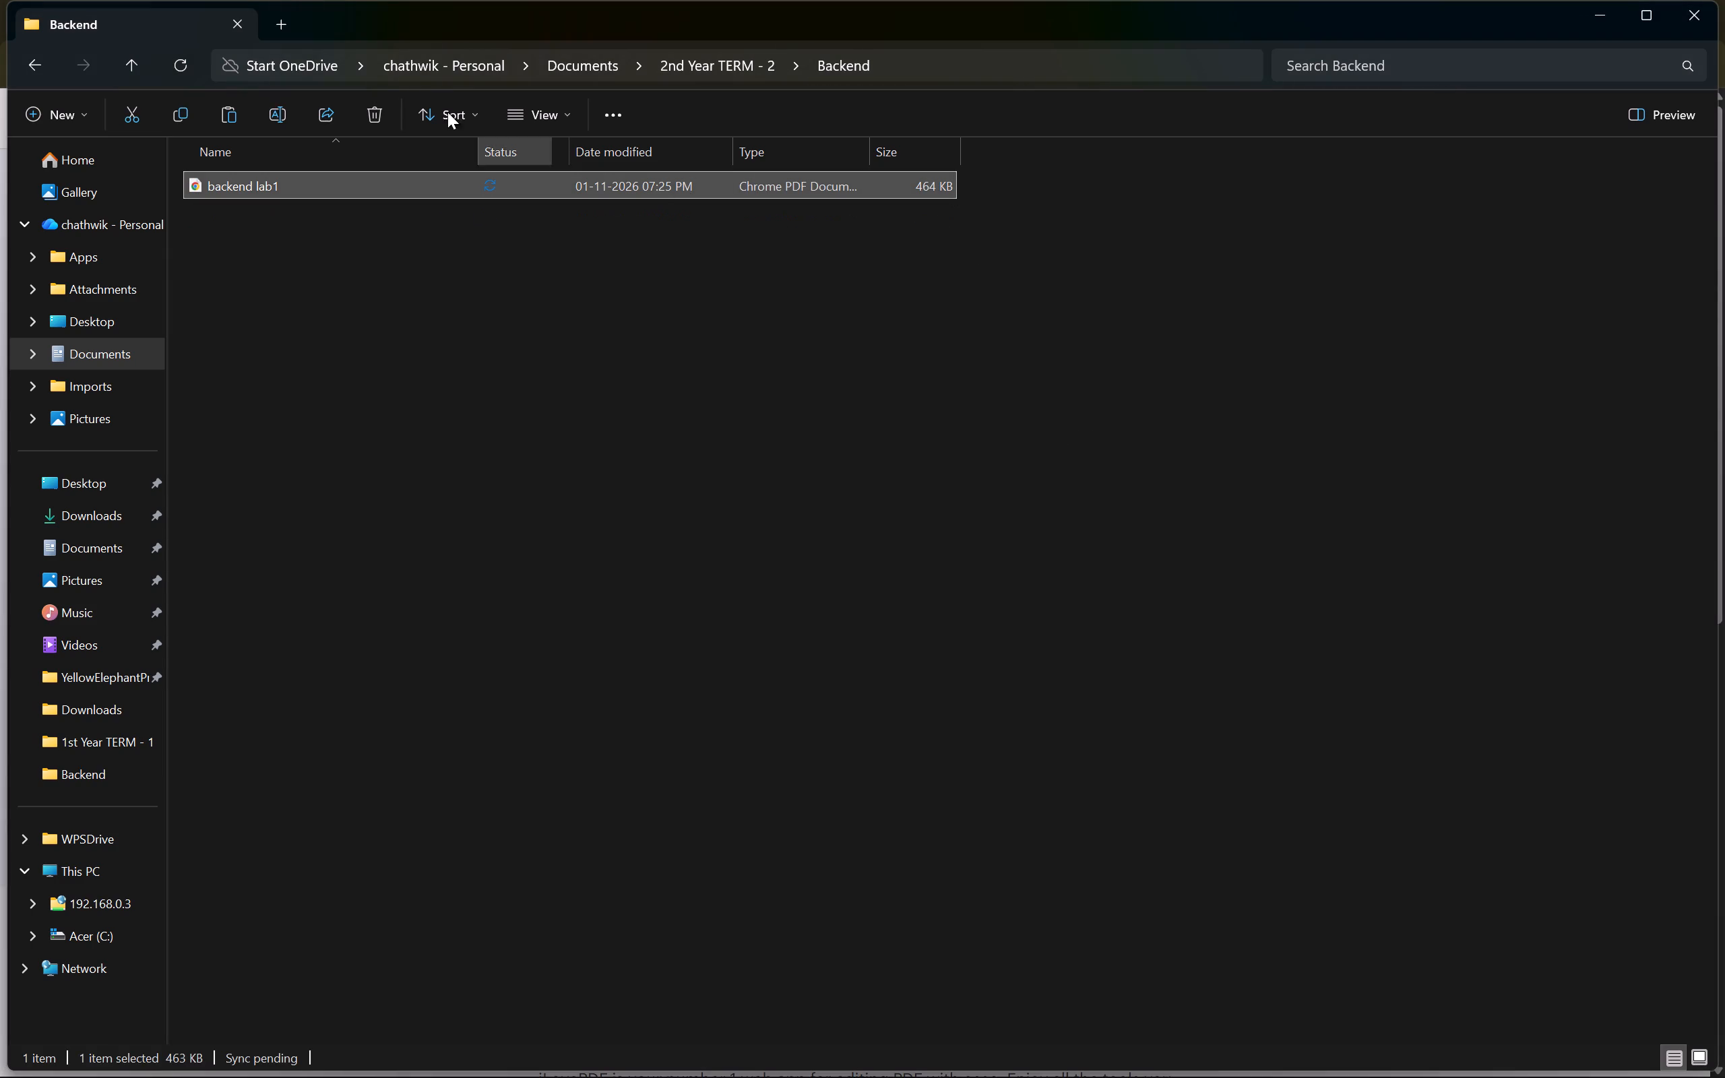
click(284, 116)
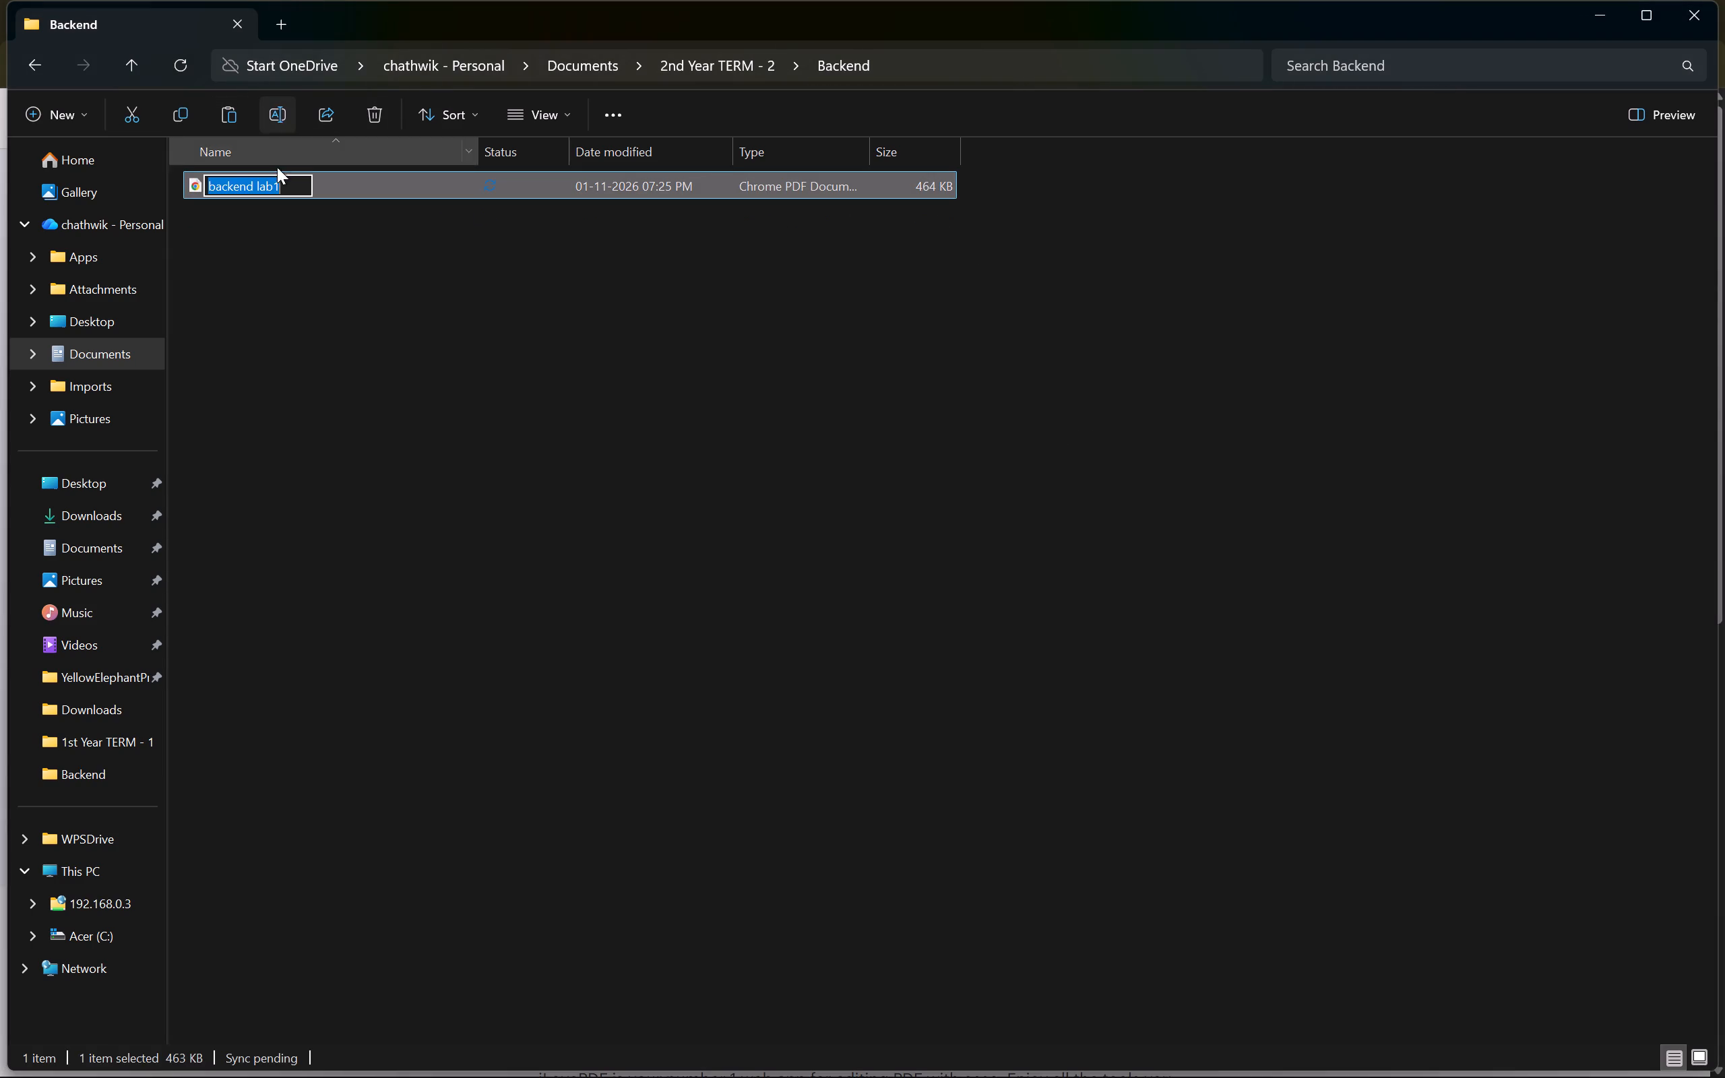
click(282, 183)
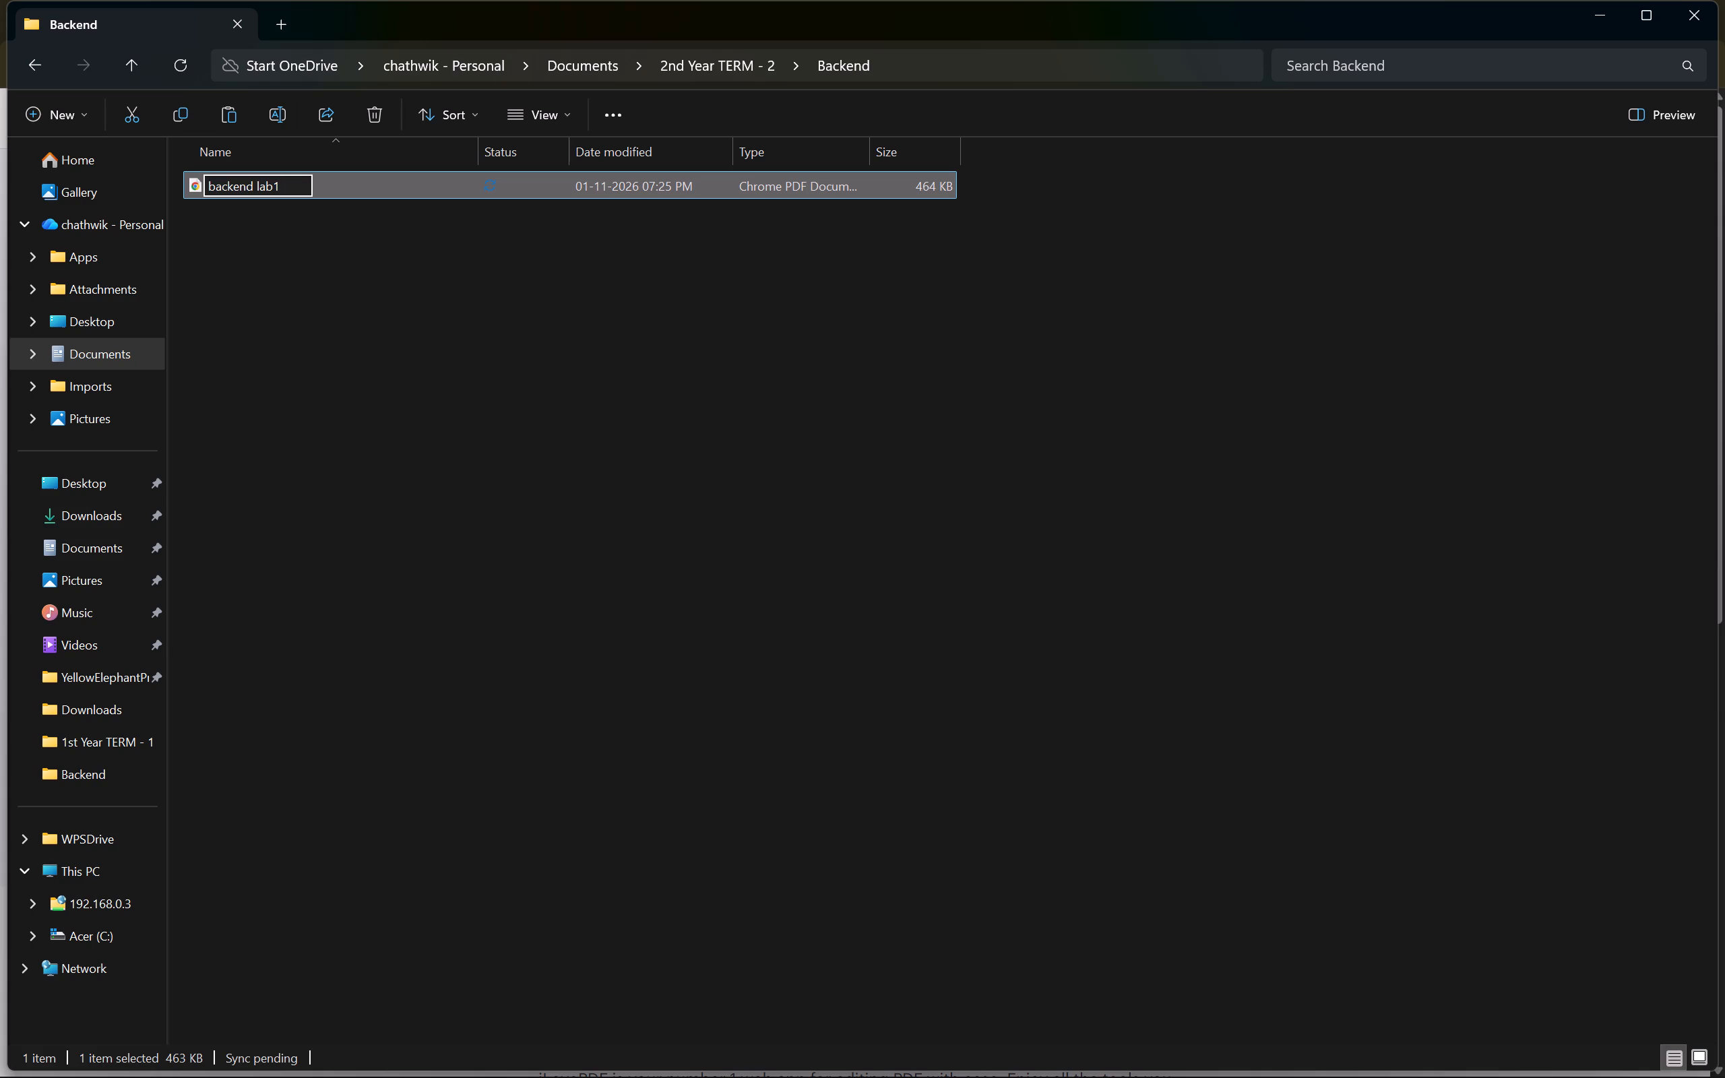
key(Left)
key(Left)
key(Left)
key(BackSpace)
key(shift+l)
key(ctrl+Left)
key(ctrl+Left)
key(Delete)
key(shift+b)
click(312, 296)
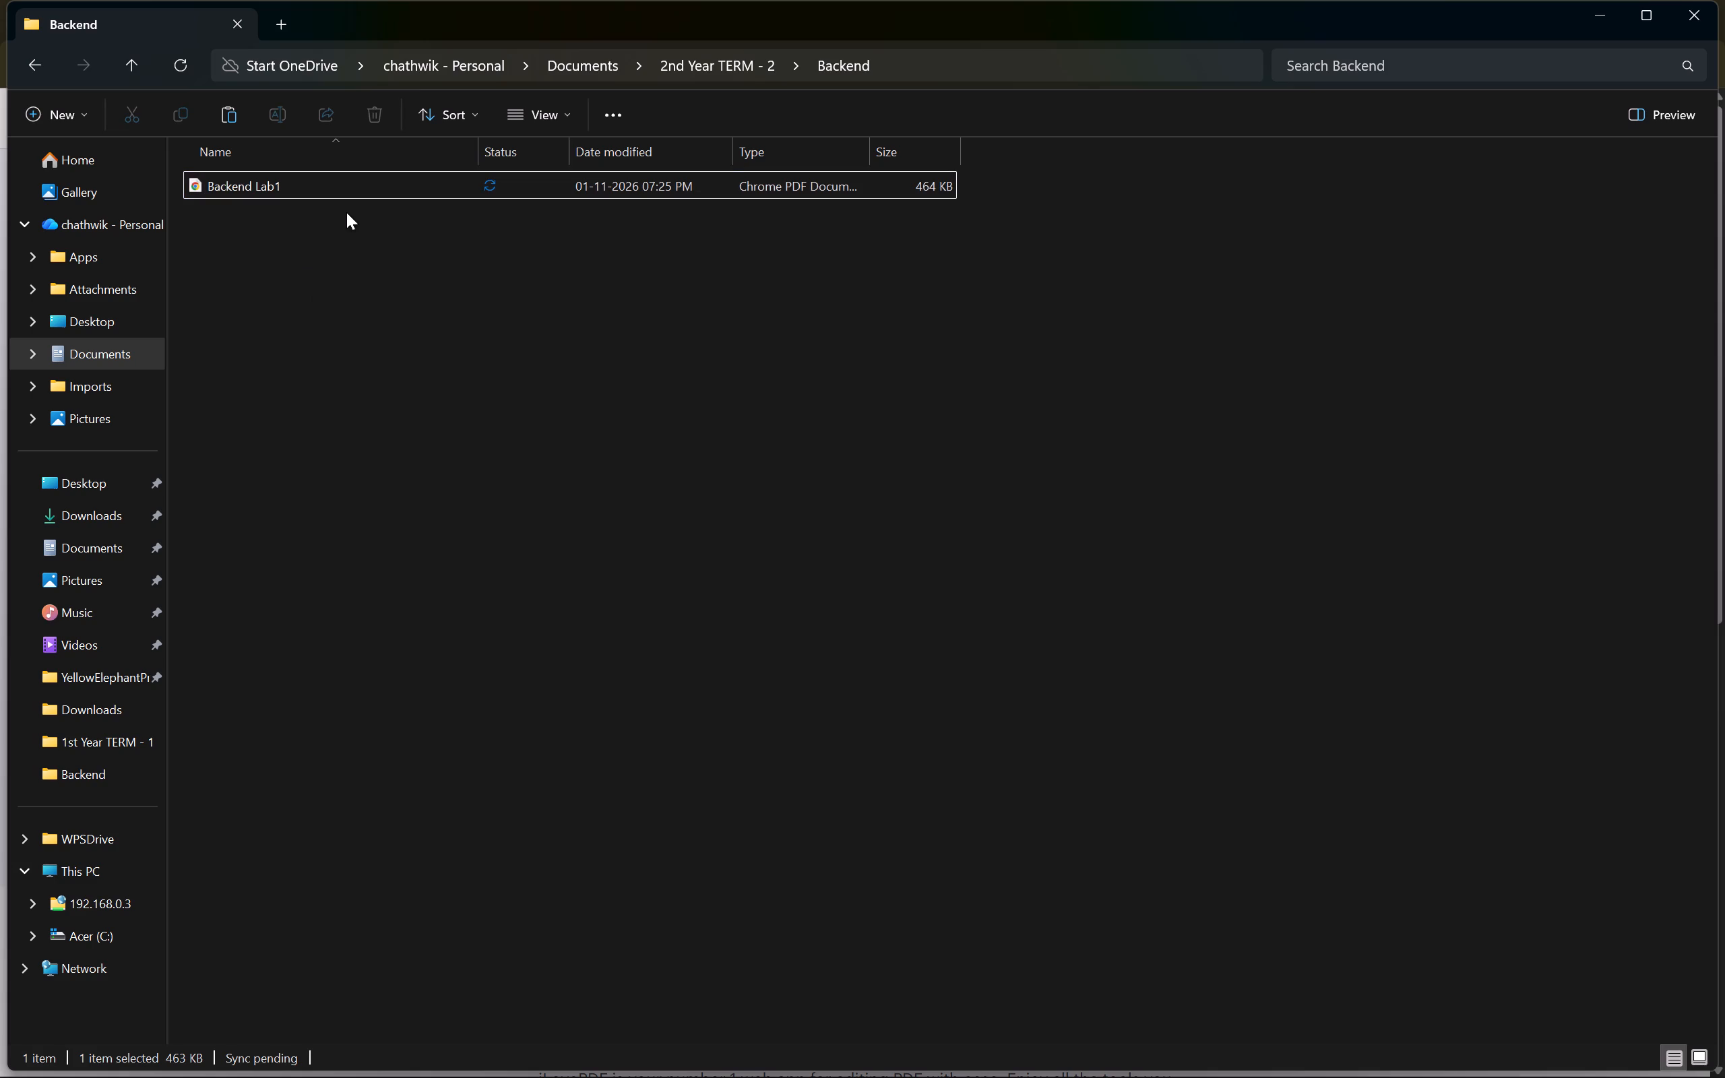
Open the Backend Lab1 PDF, review its pages and screenshots, and close the File Explorer window.
double_click(355, 198)
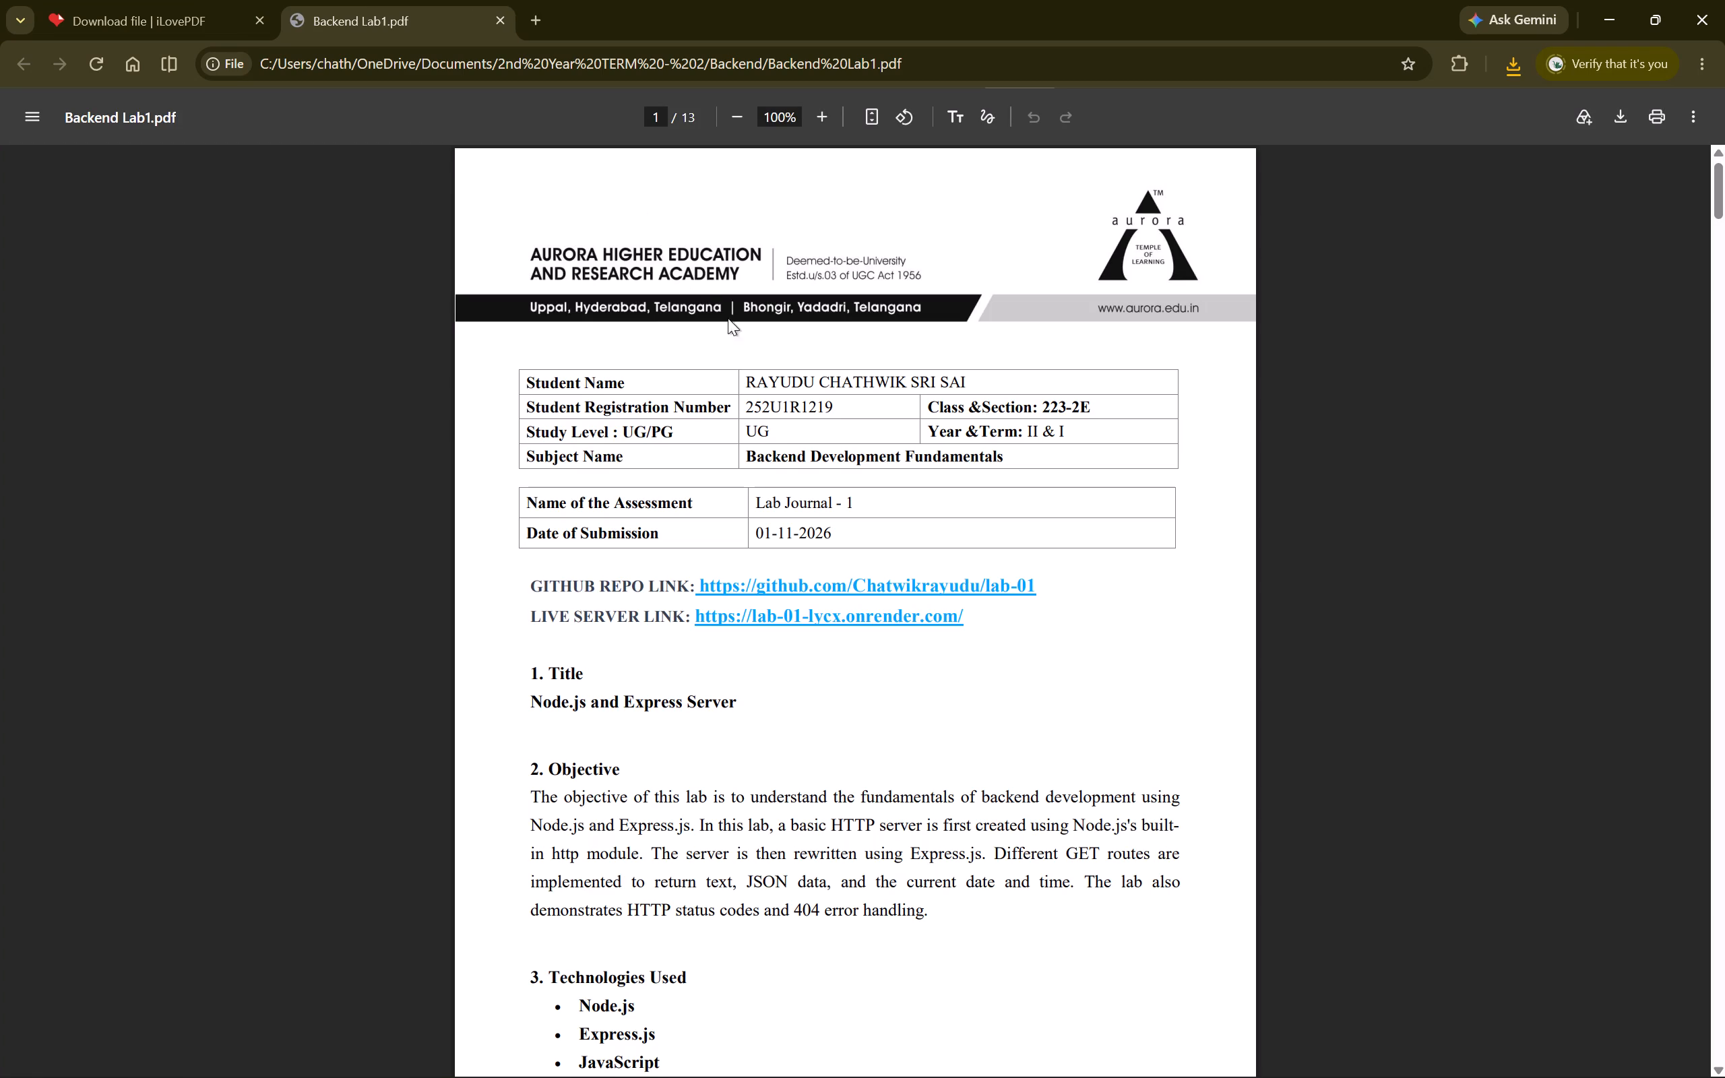
scroll(892, 422, up, 1)
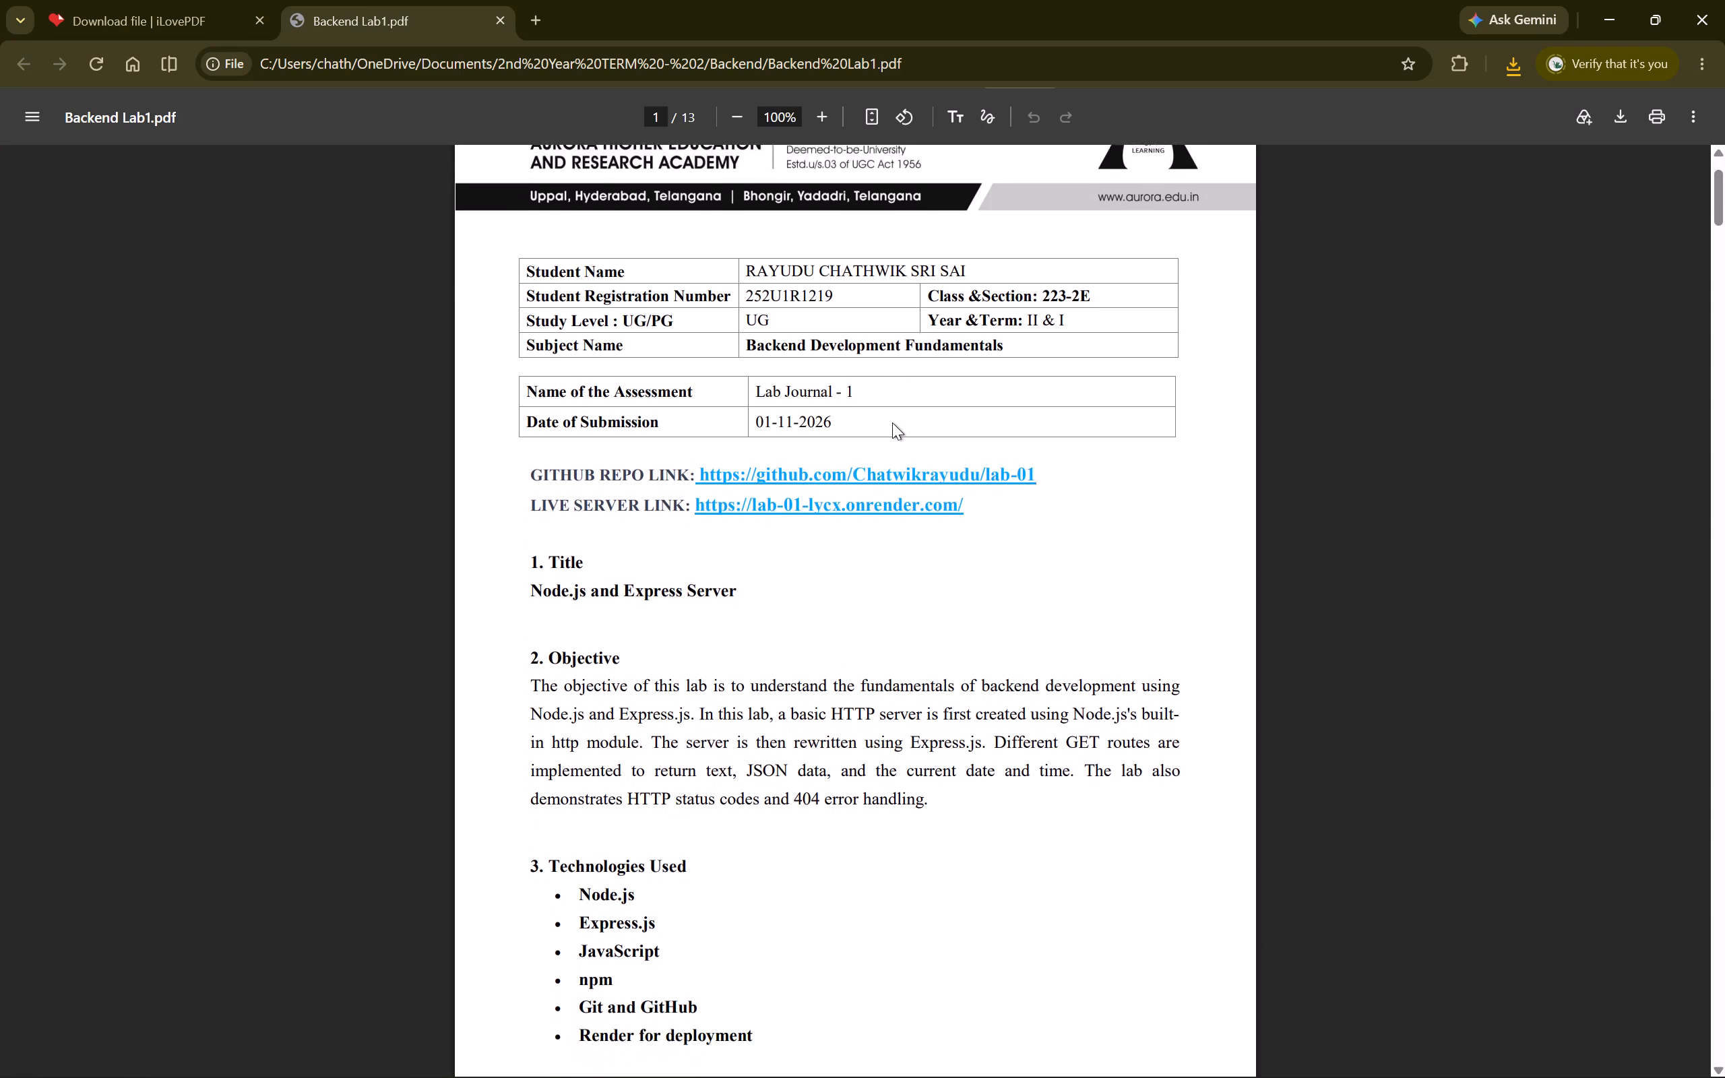
scroll(892, 422, up, 3)
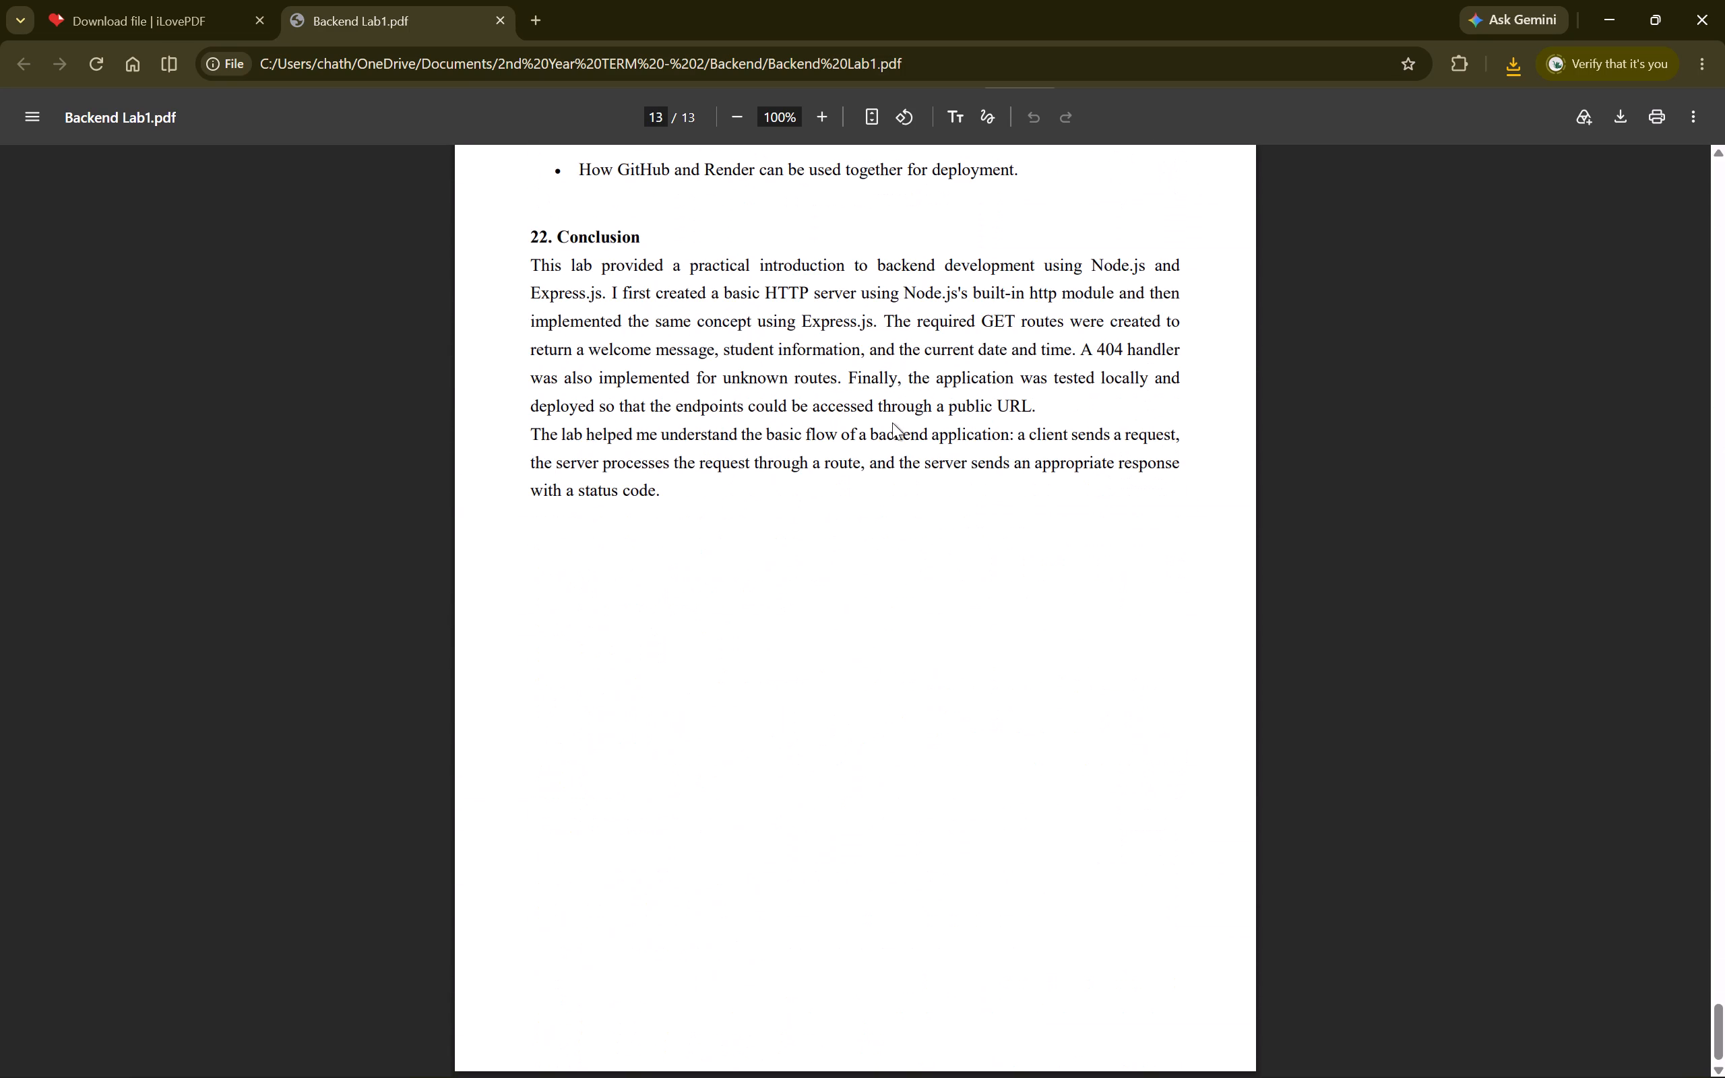
scroll(892, 422, up, 1)
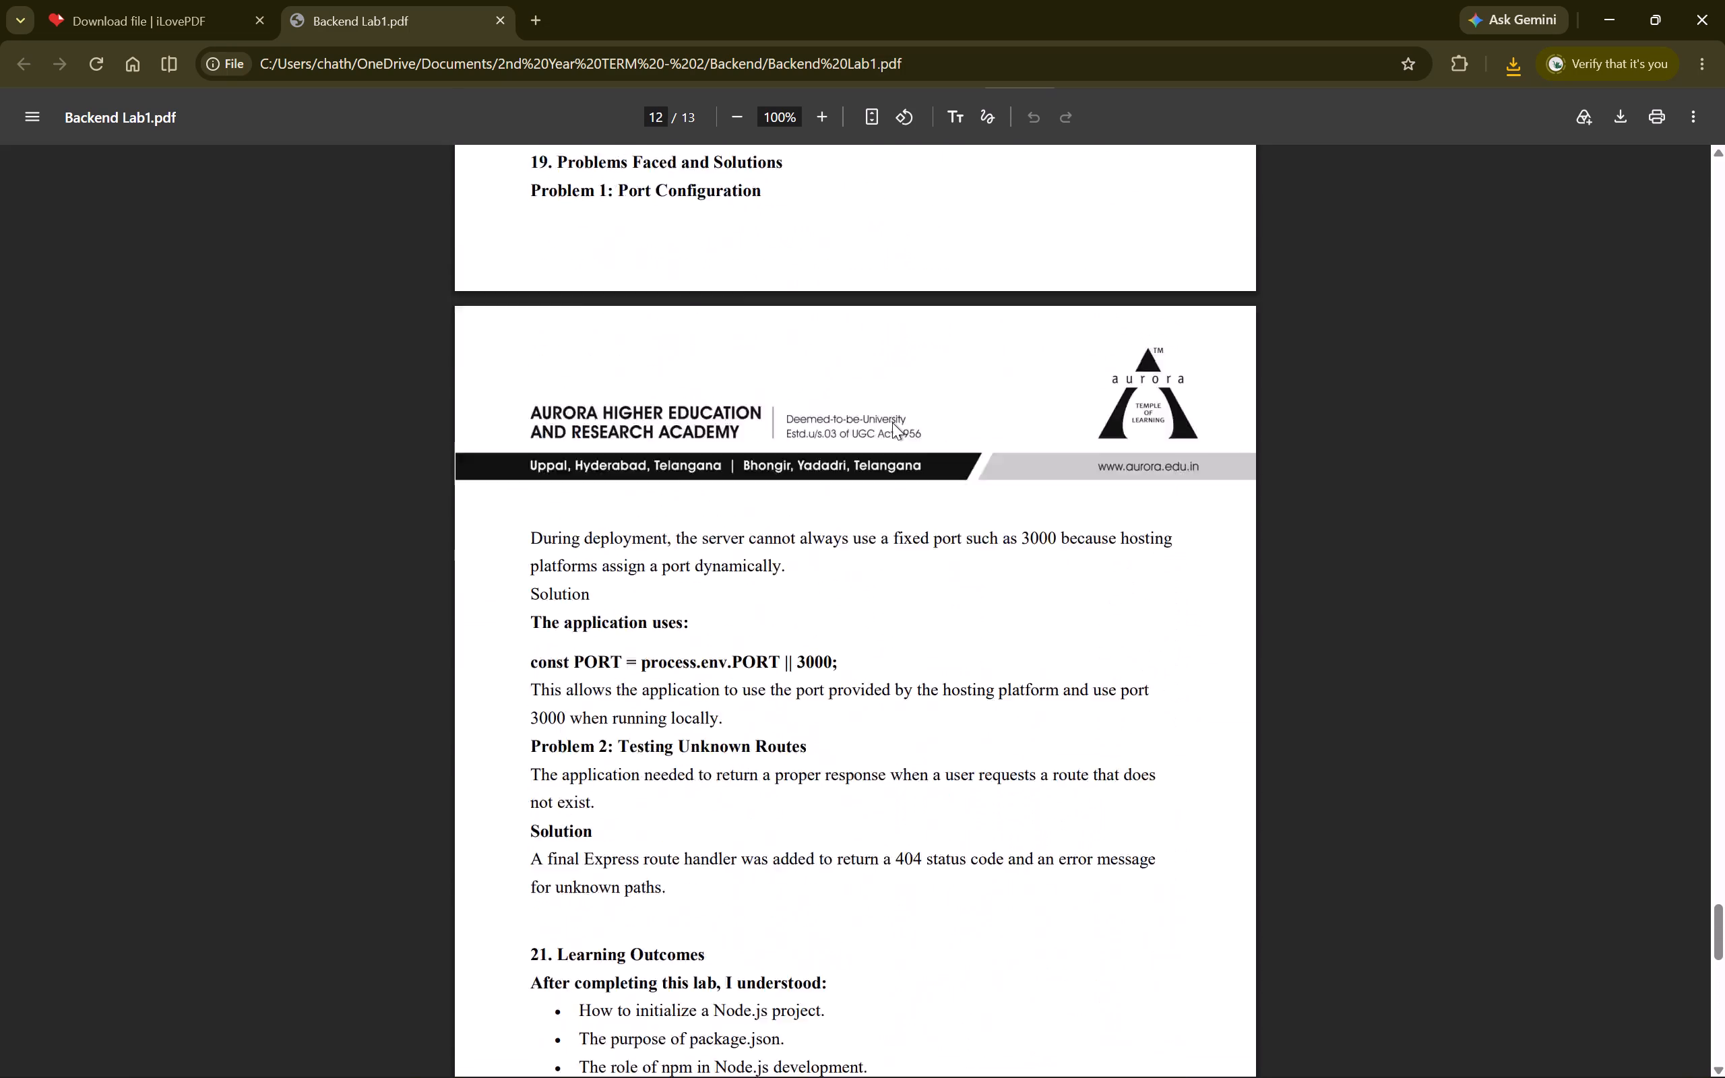
scroll(892, 422, up, 3)
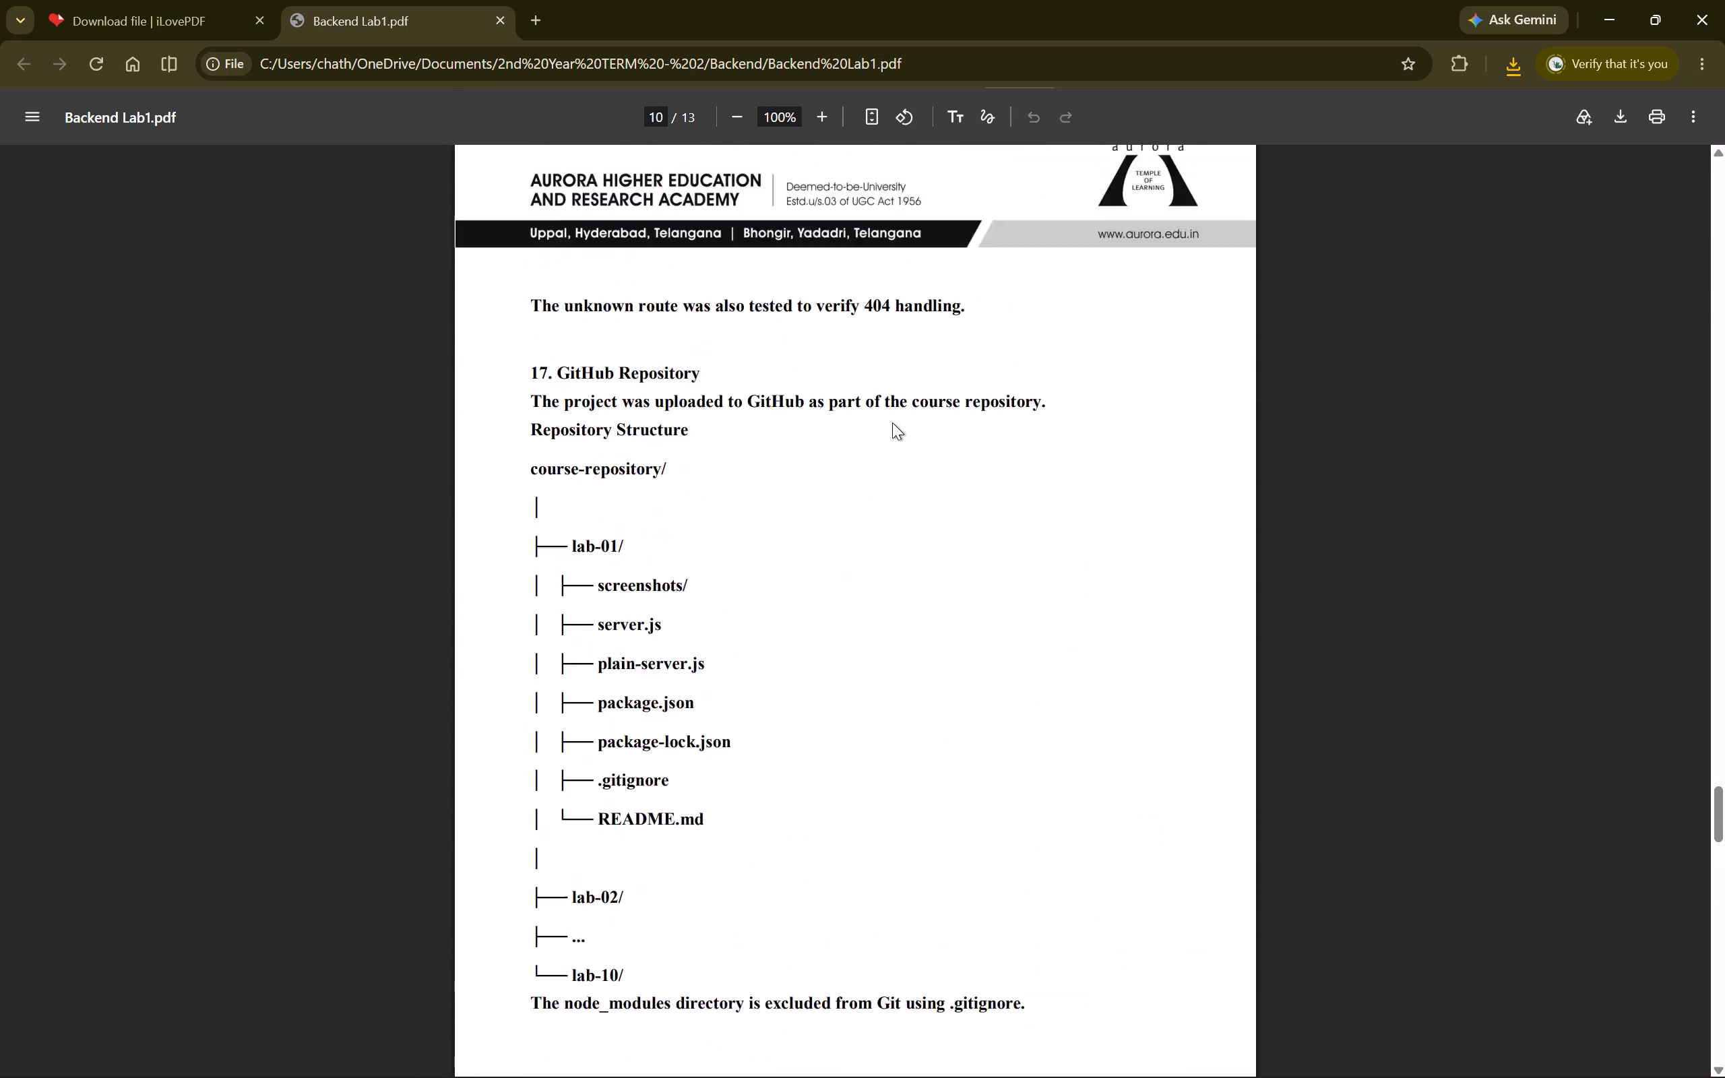
scroll(892, 422, up, 1)
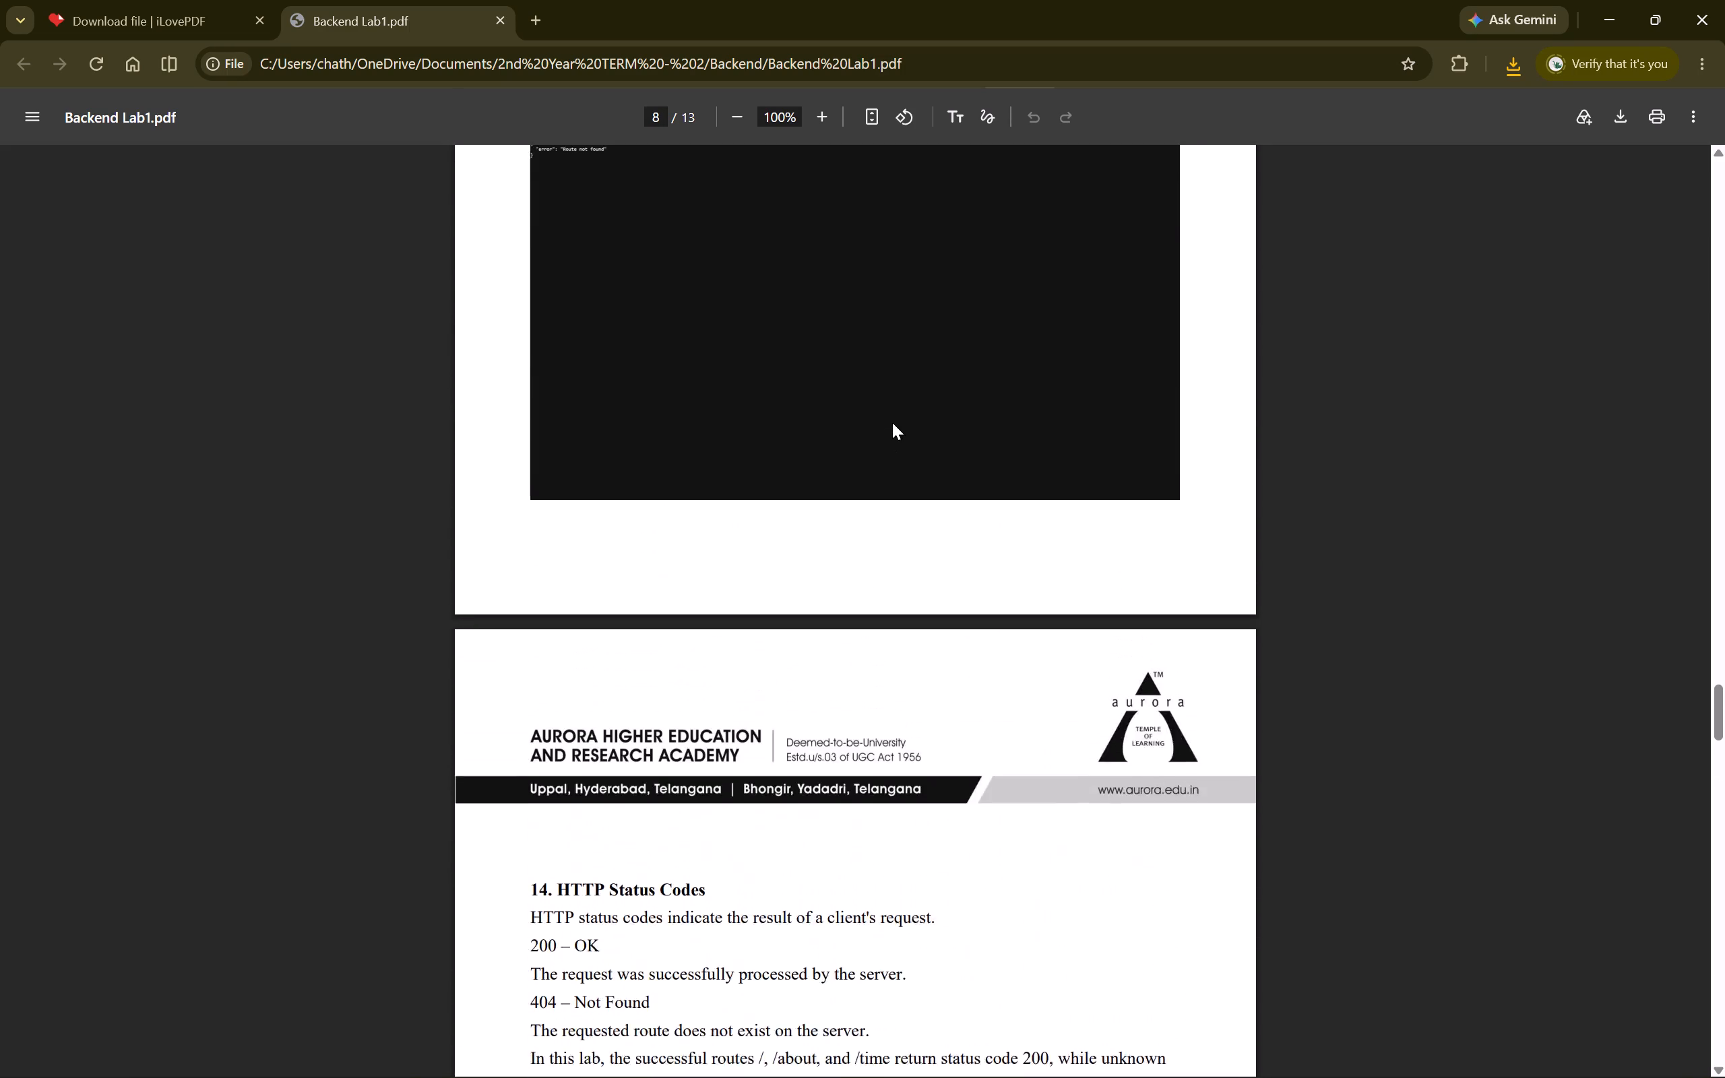
scroll(892, 422, up, 2)
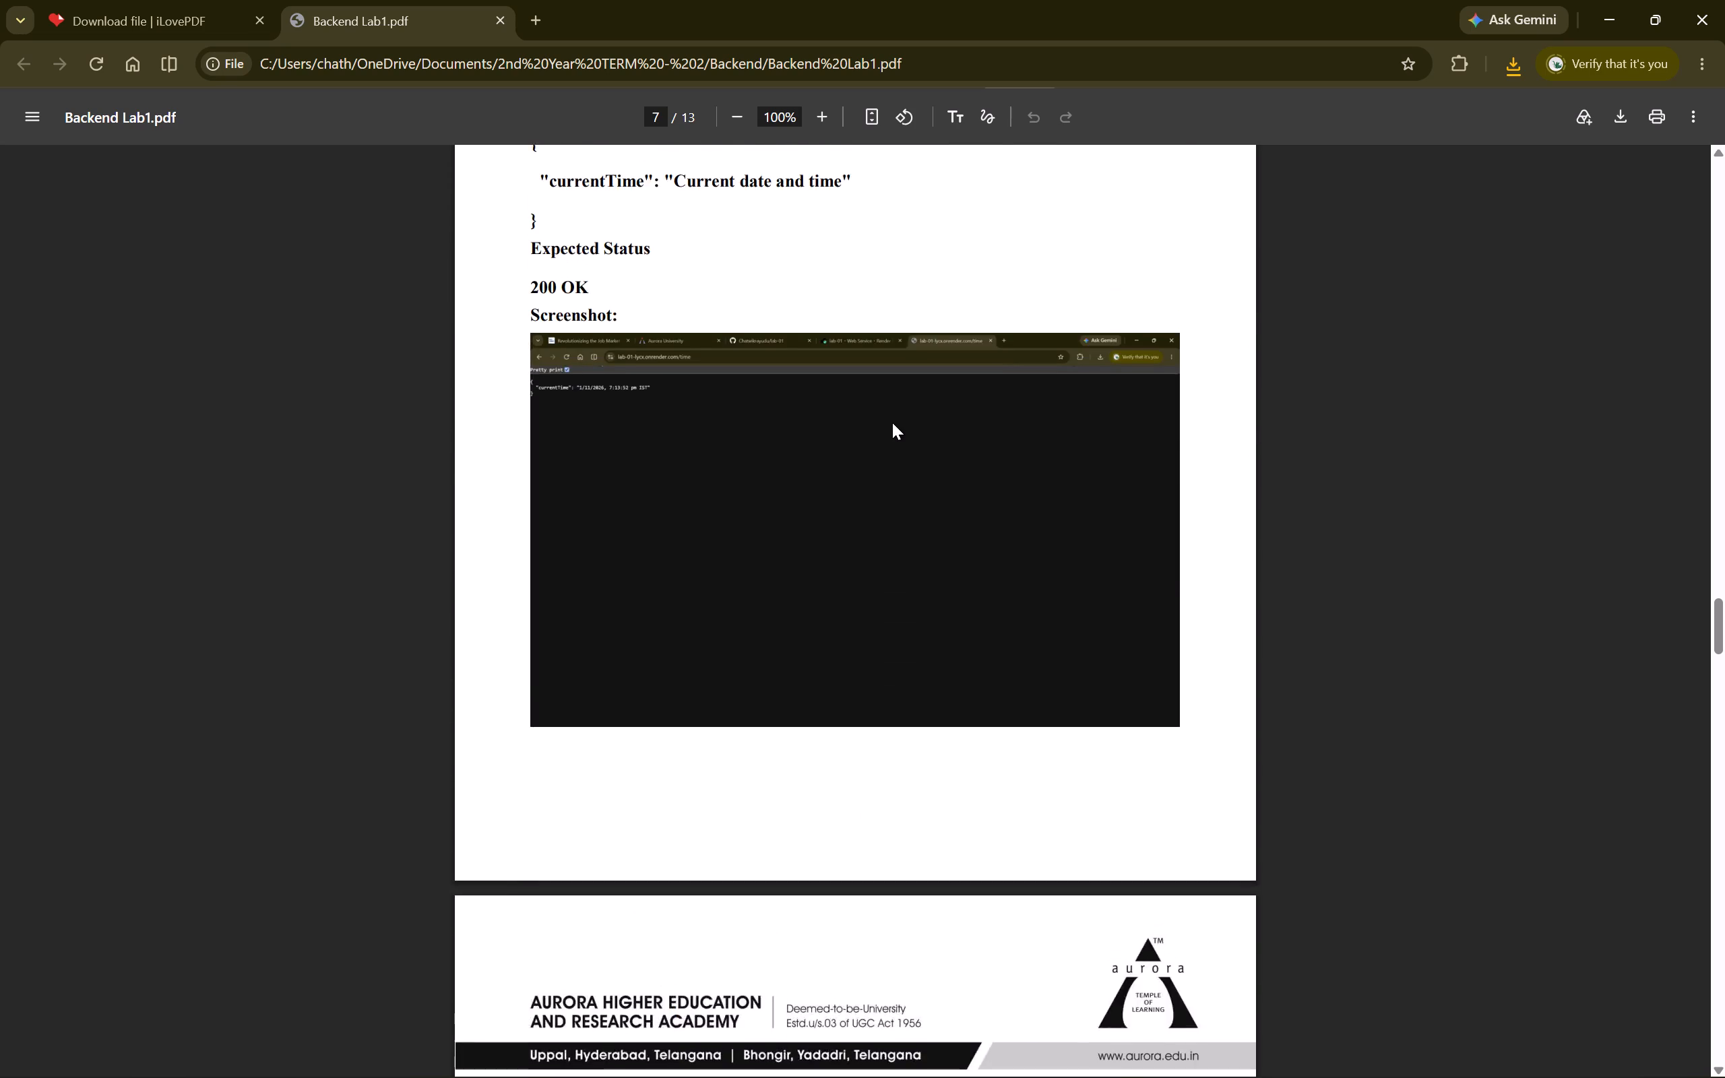
scroll(892, 422, up, 2)
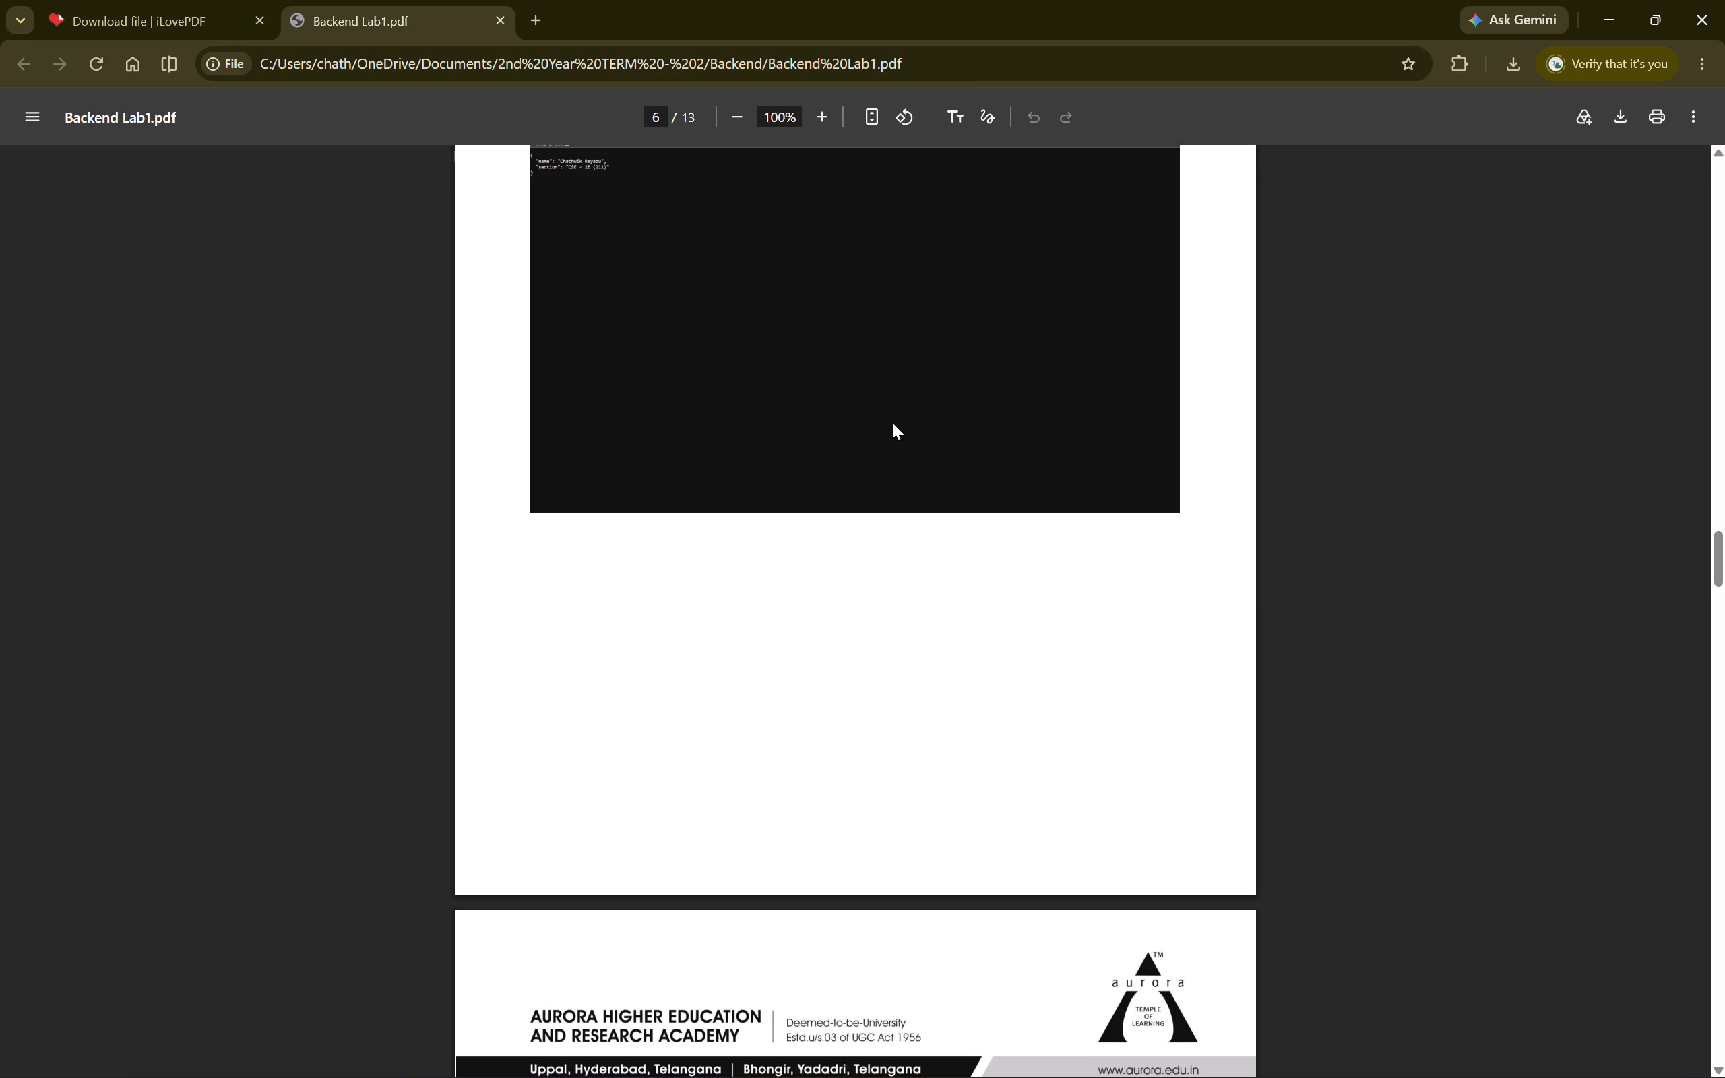
scroll(892, 422, up, 11)
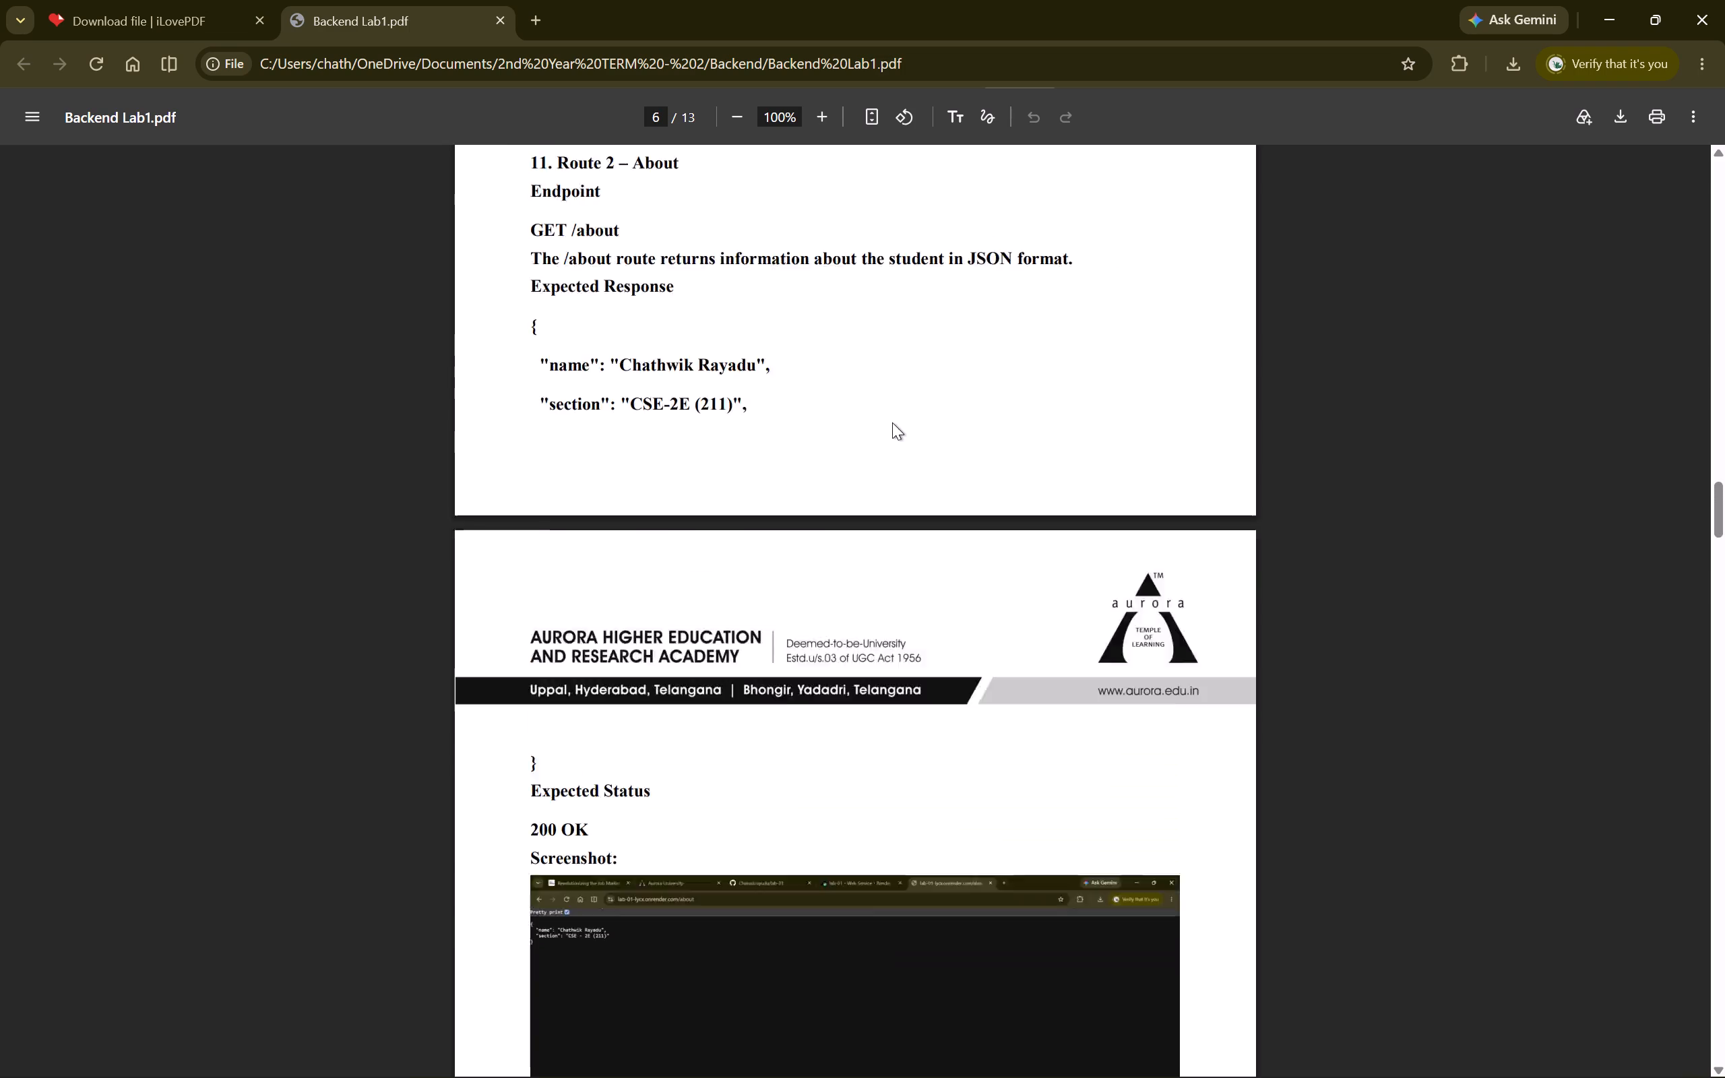
scroll(892, 422, up, 16)
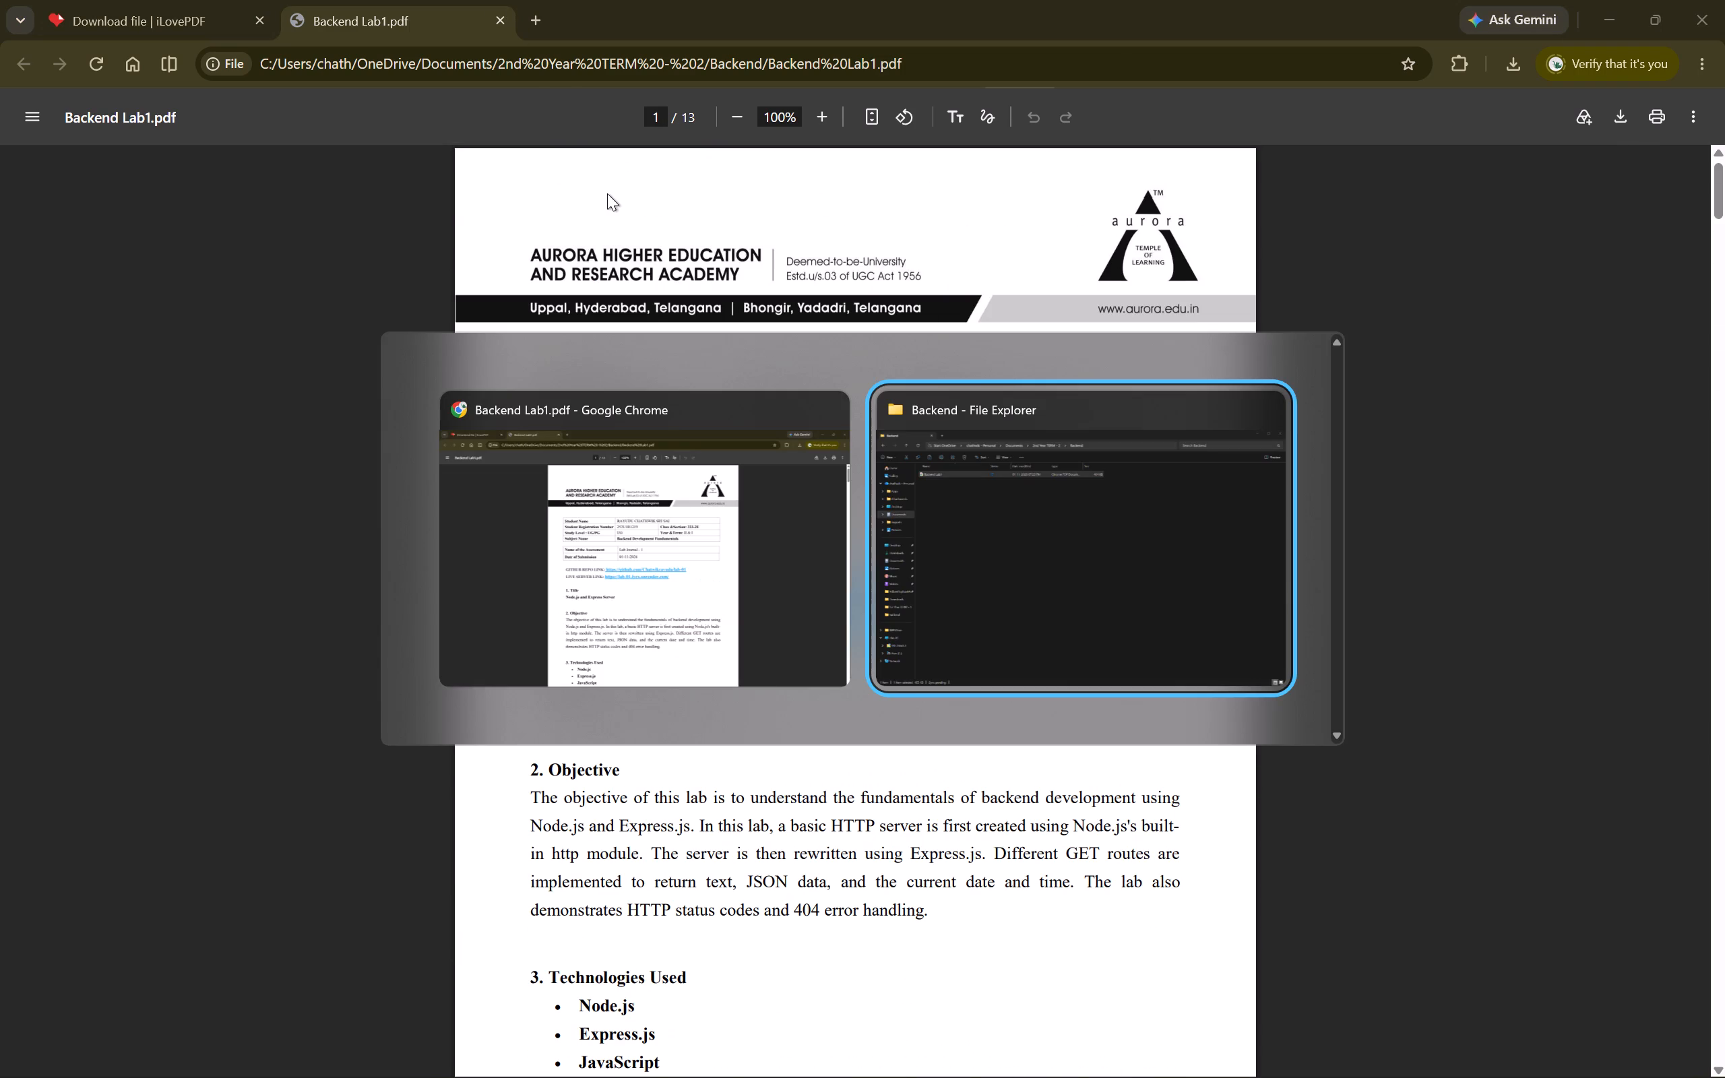
click(1710, 13)
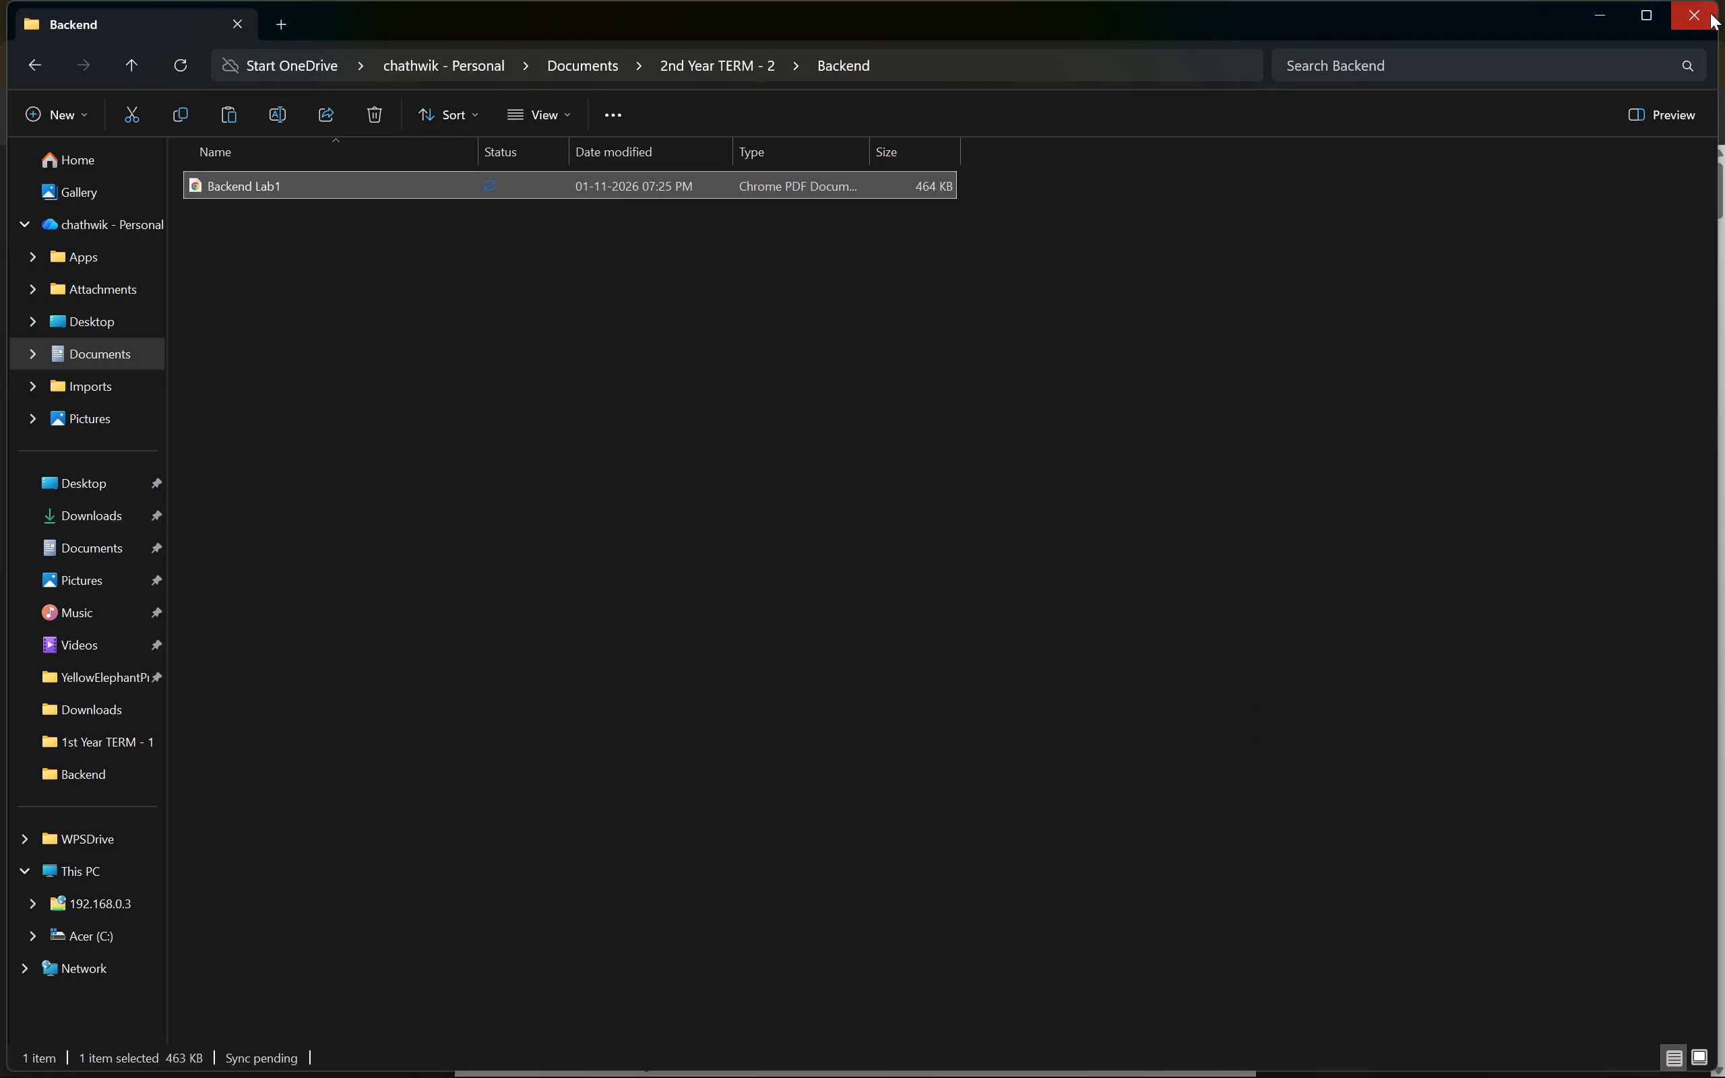
Open the Aurora University portal in a new browser tab and go to the Backend Development Fundamentals assessments.
key(ctrl+t)
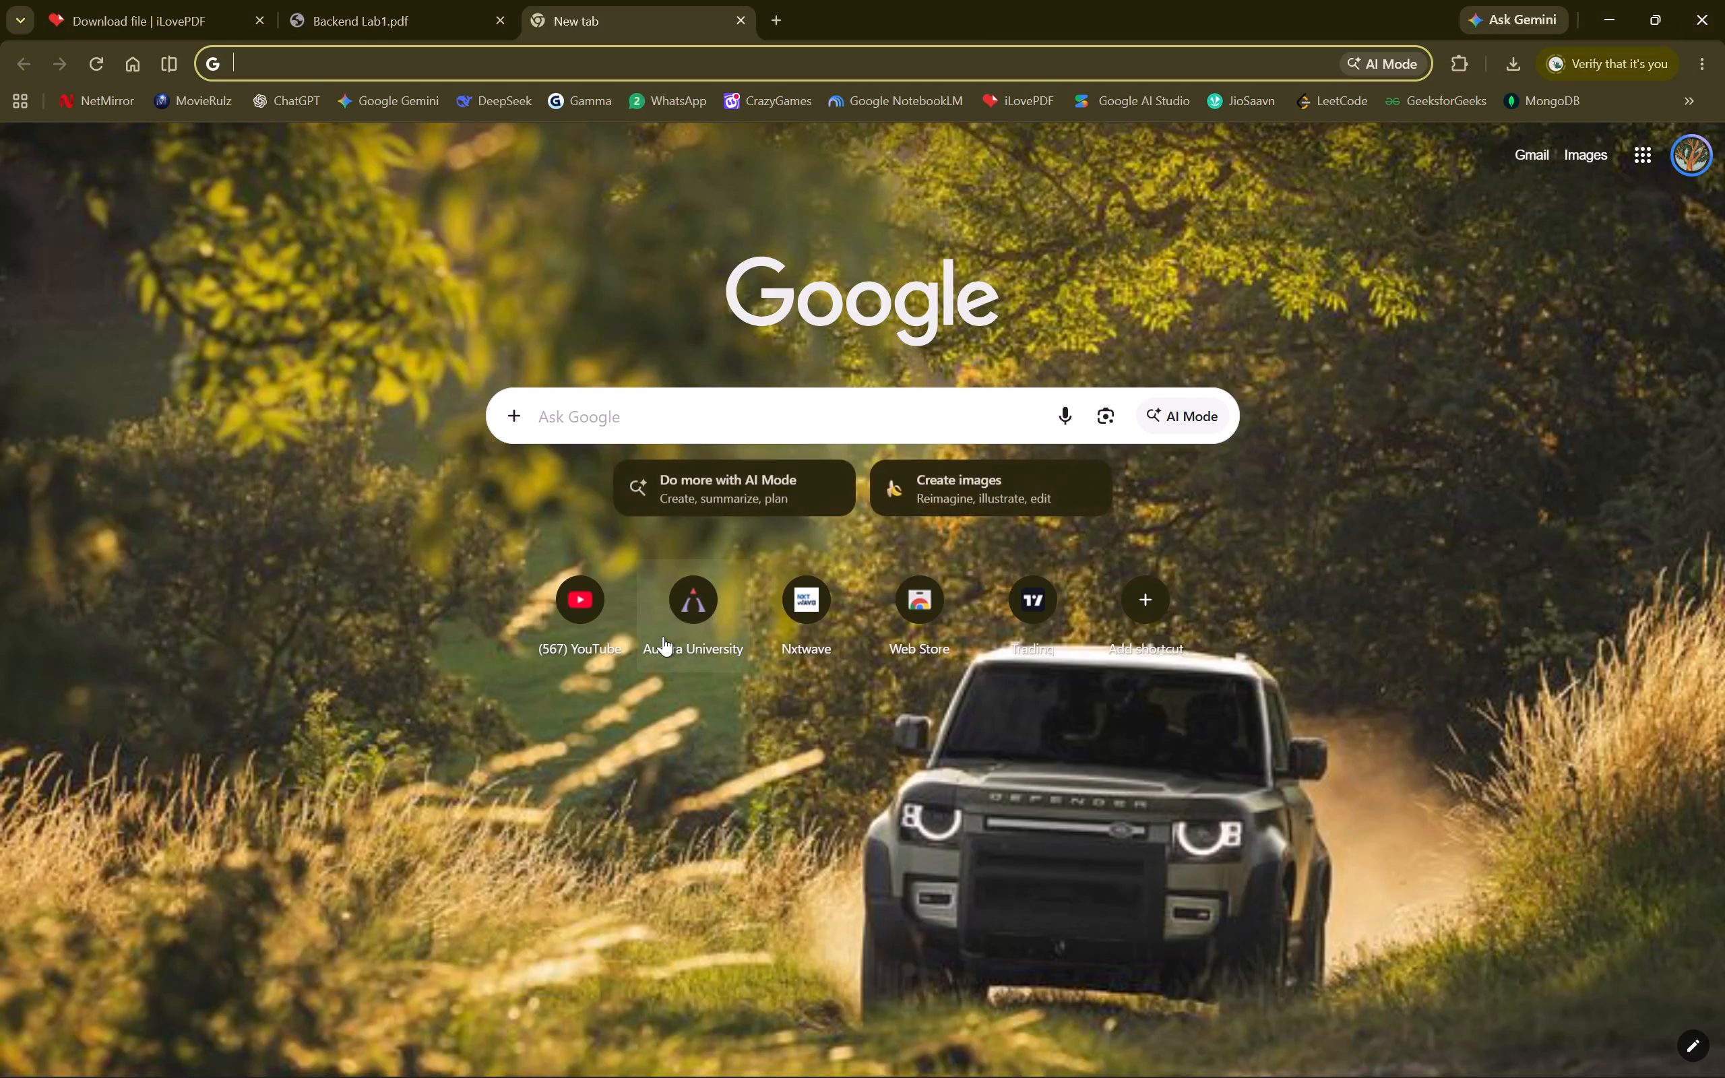
click(663, 636)
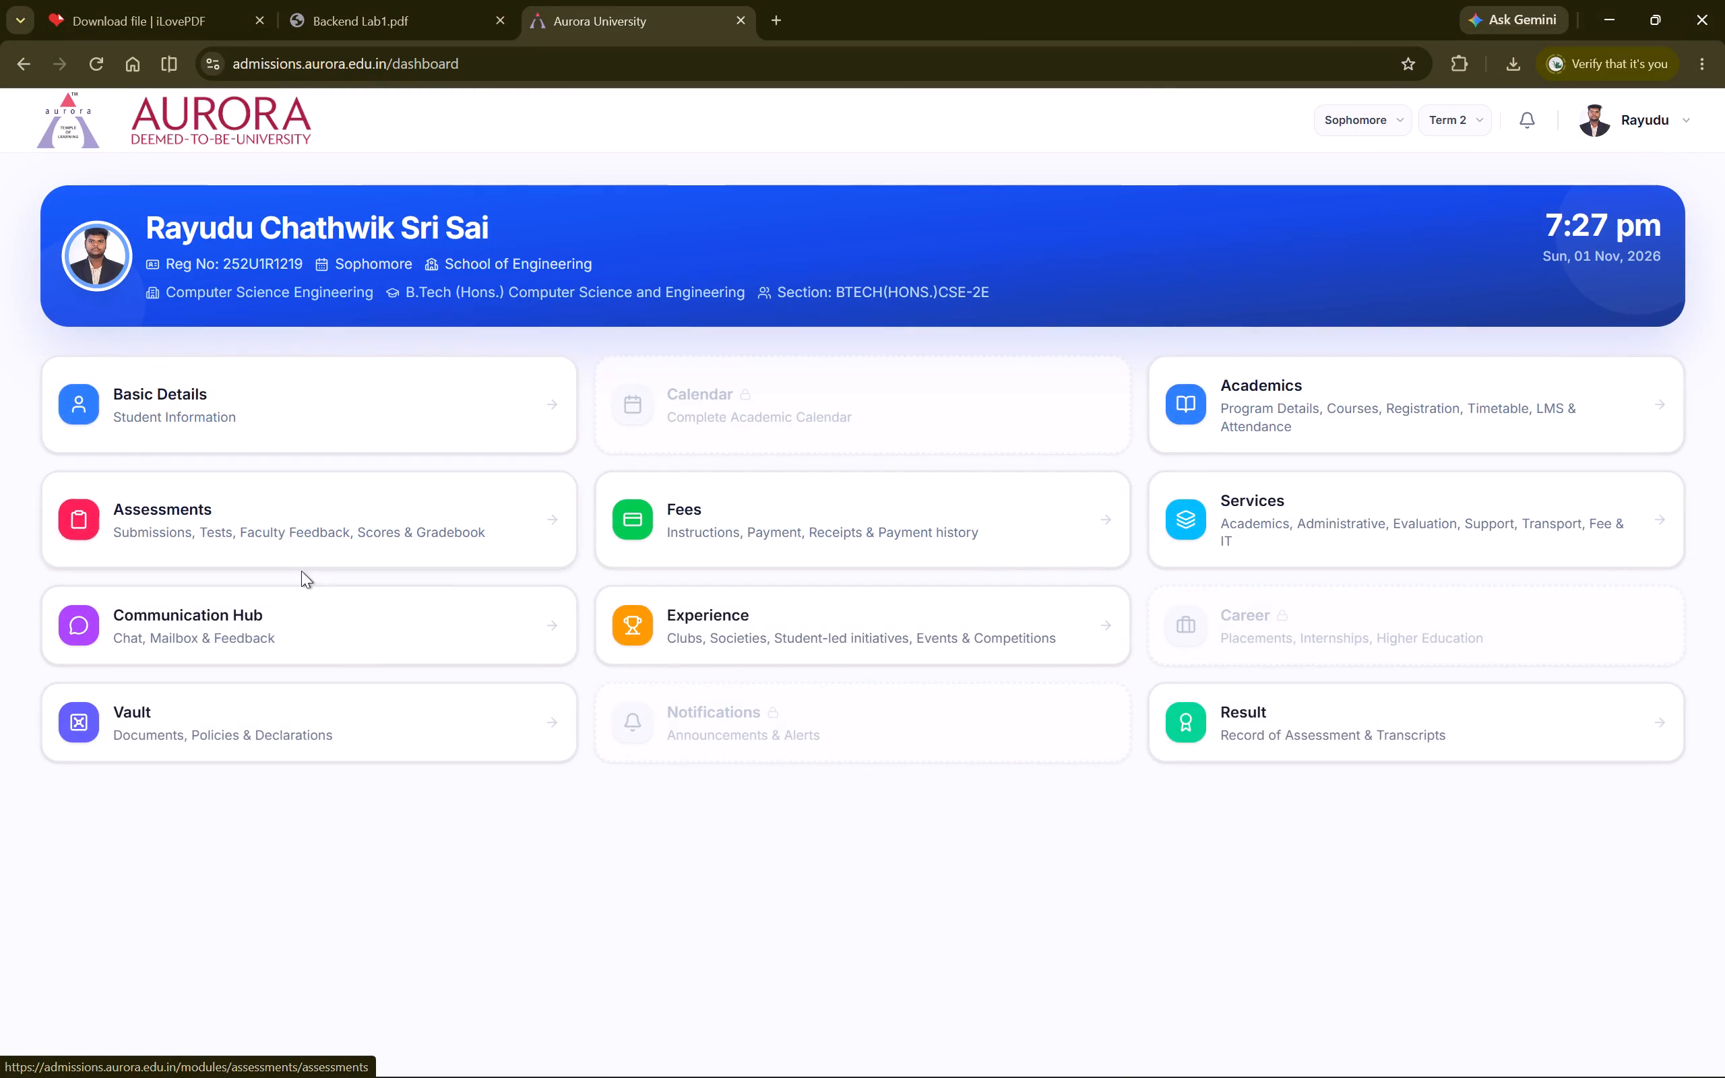
click(324, 535)
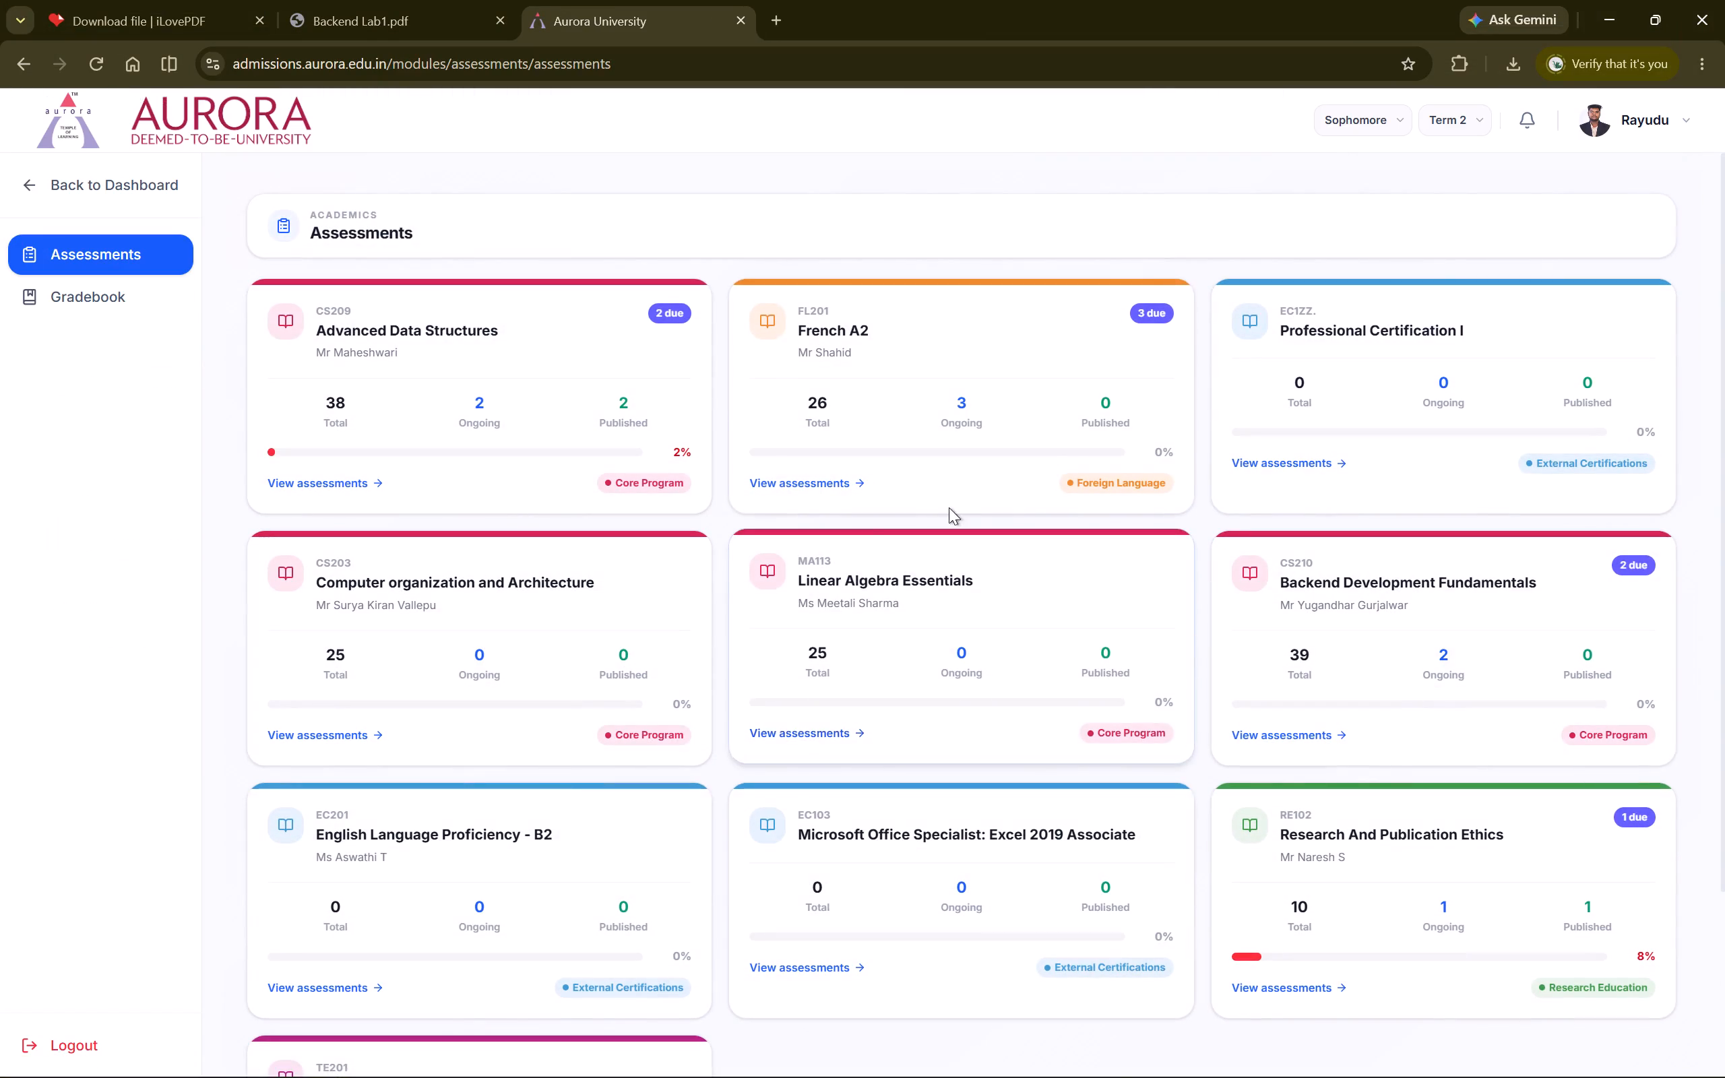
click(1447, 571)
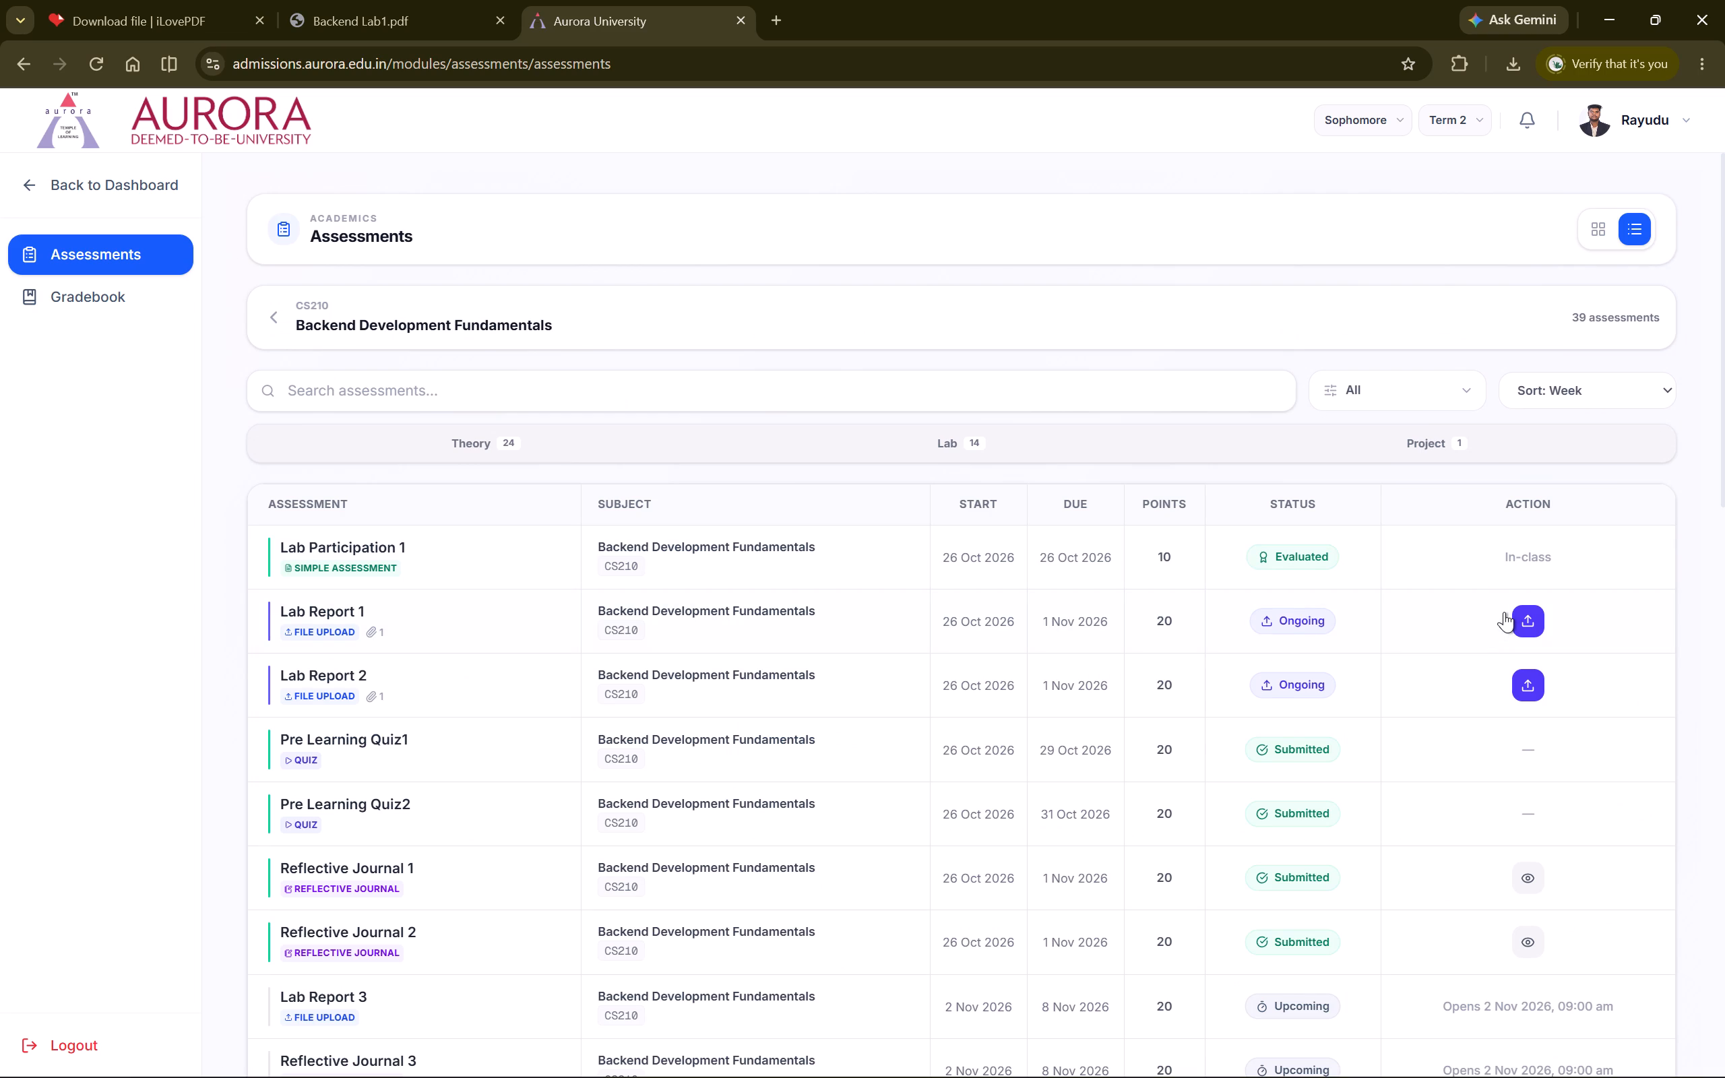
Upload Backend Lab1 from the Backend folder as the submission for Lab Report 1.
click(1506, 616)
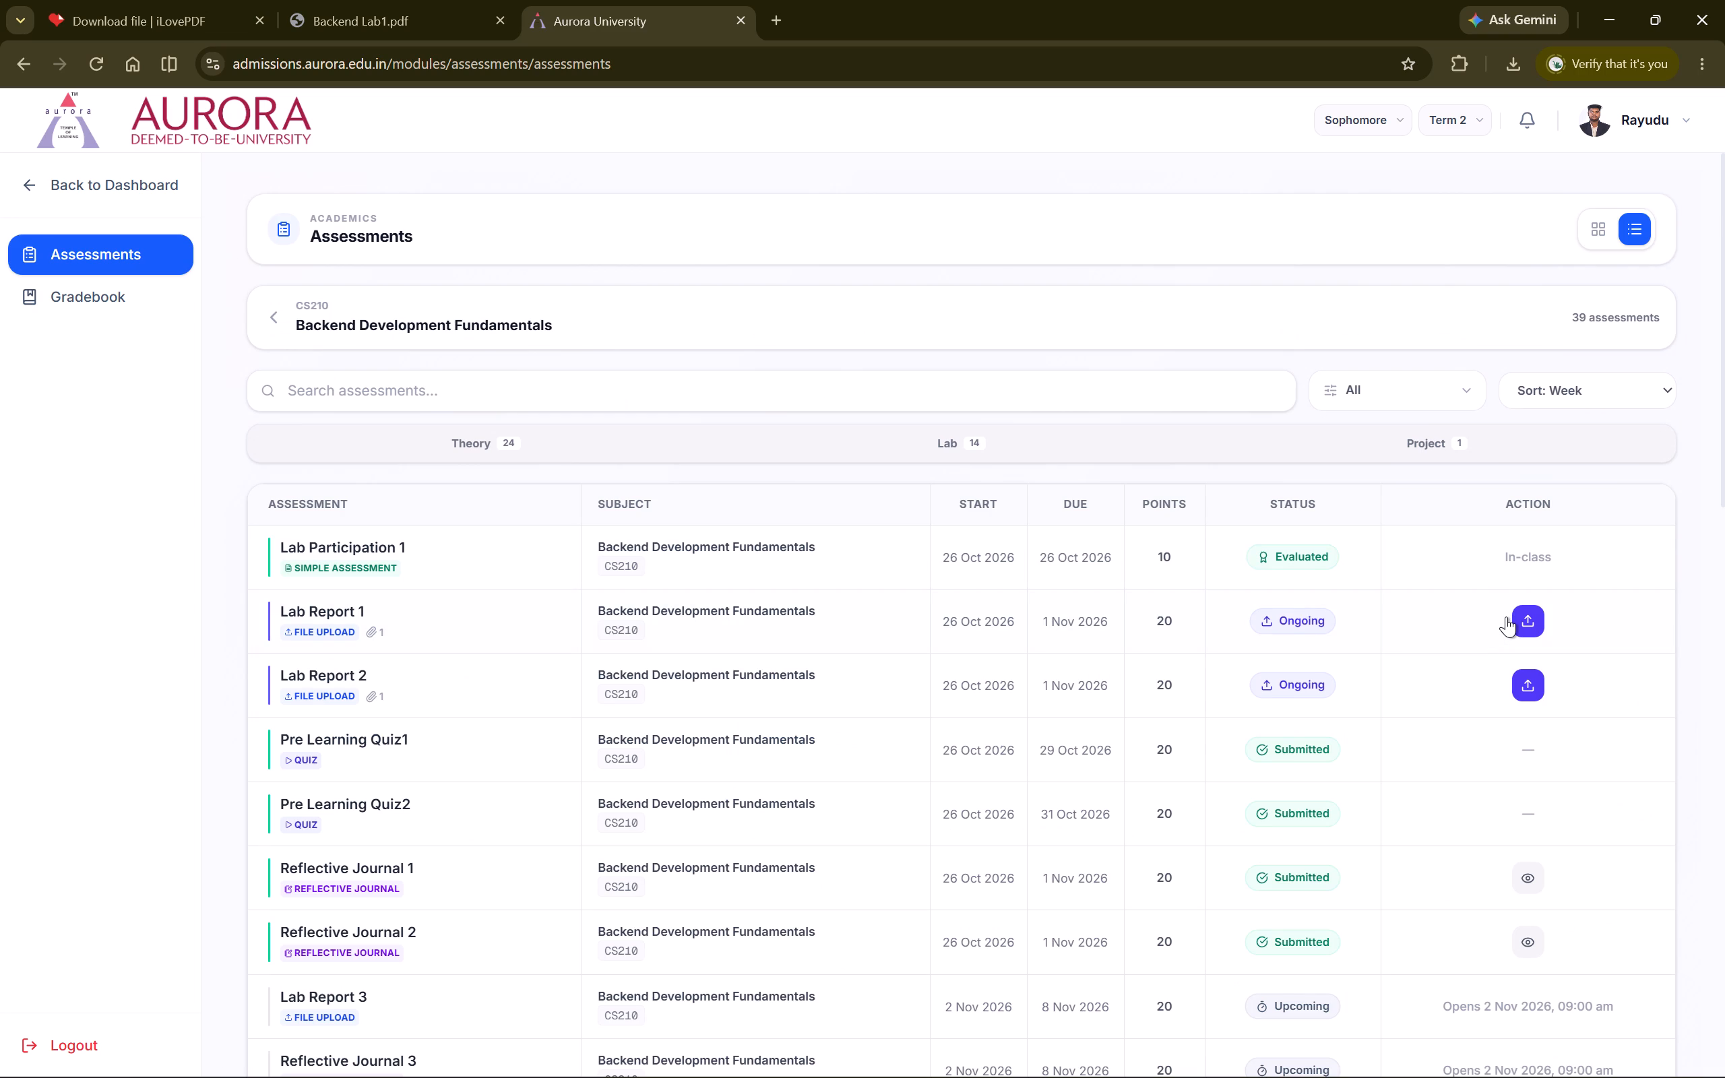
click(1522, 621)
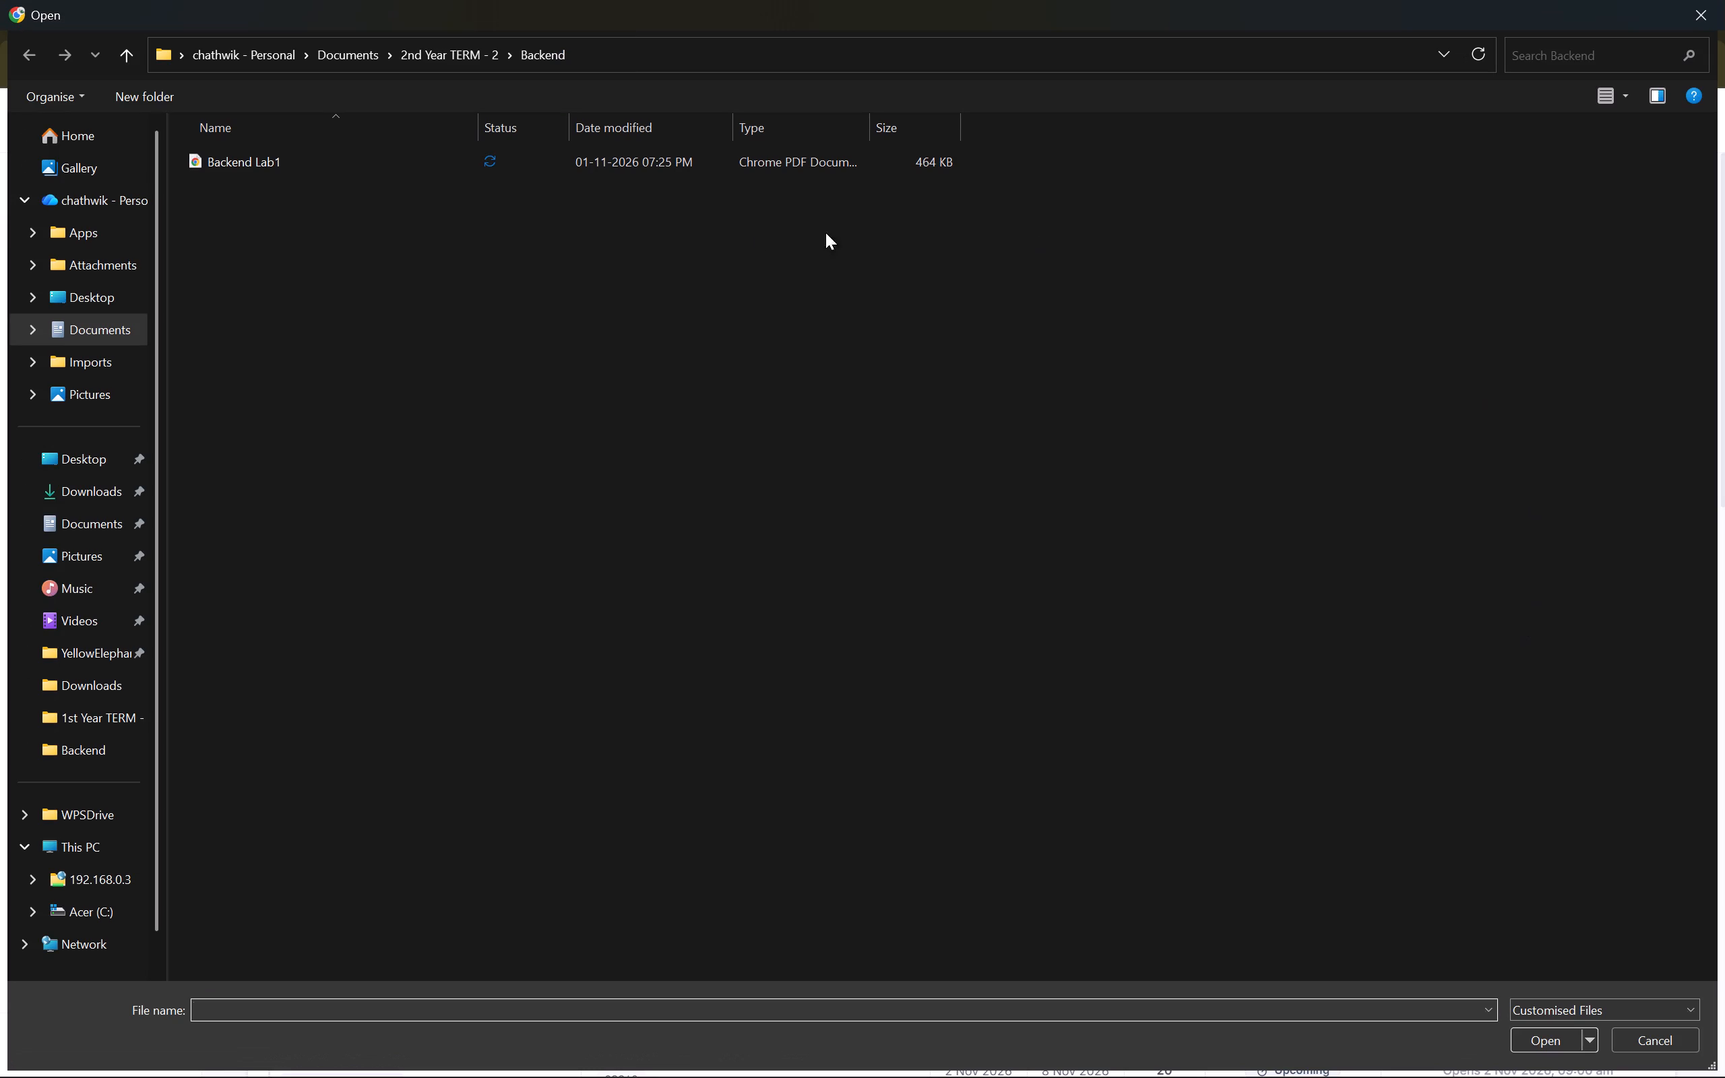
double_click(355, 159)
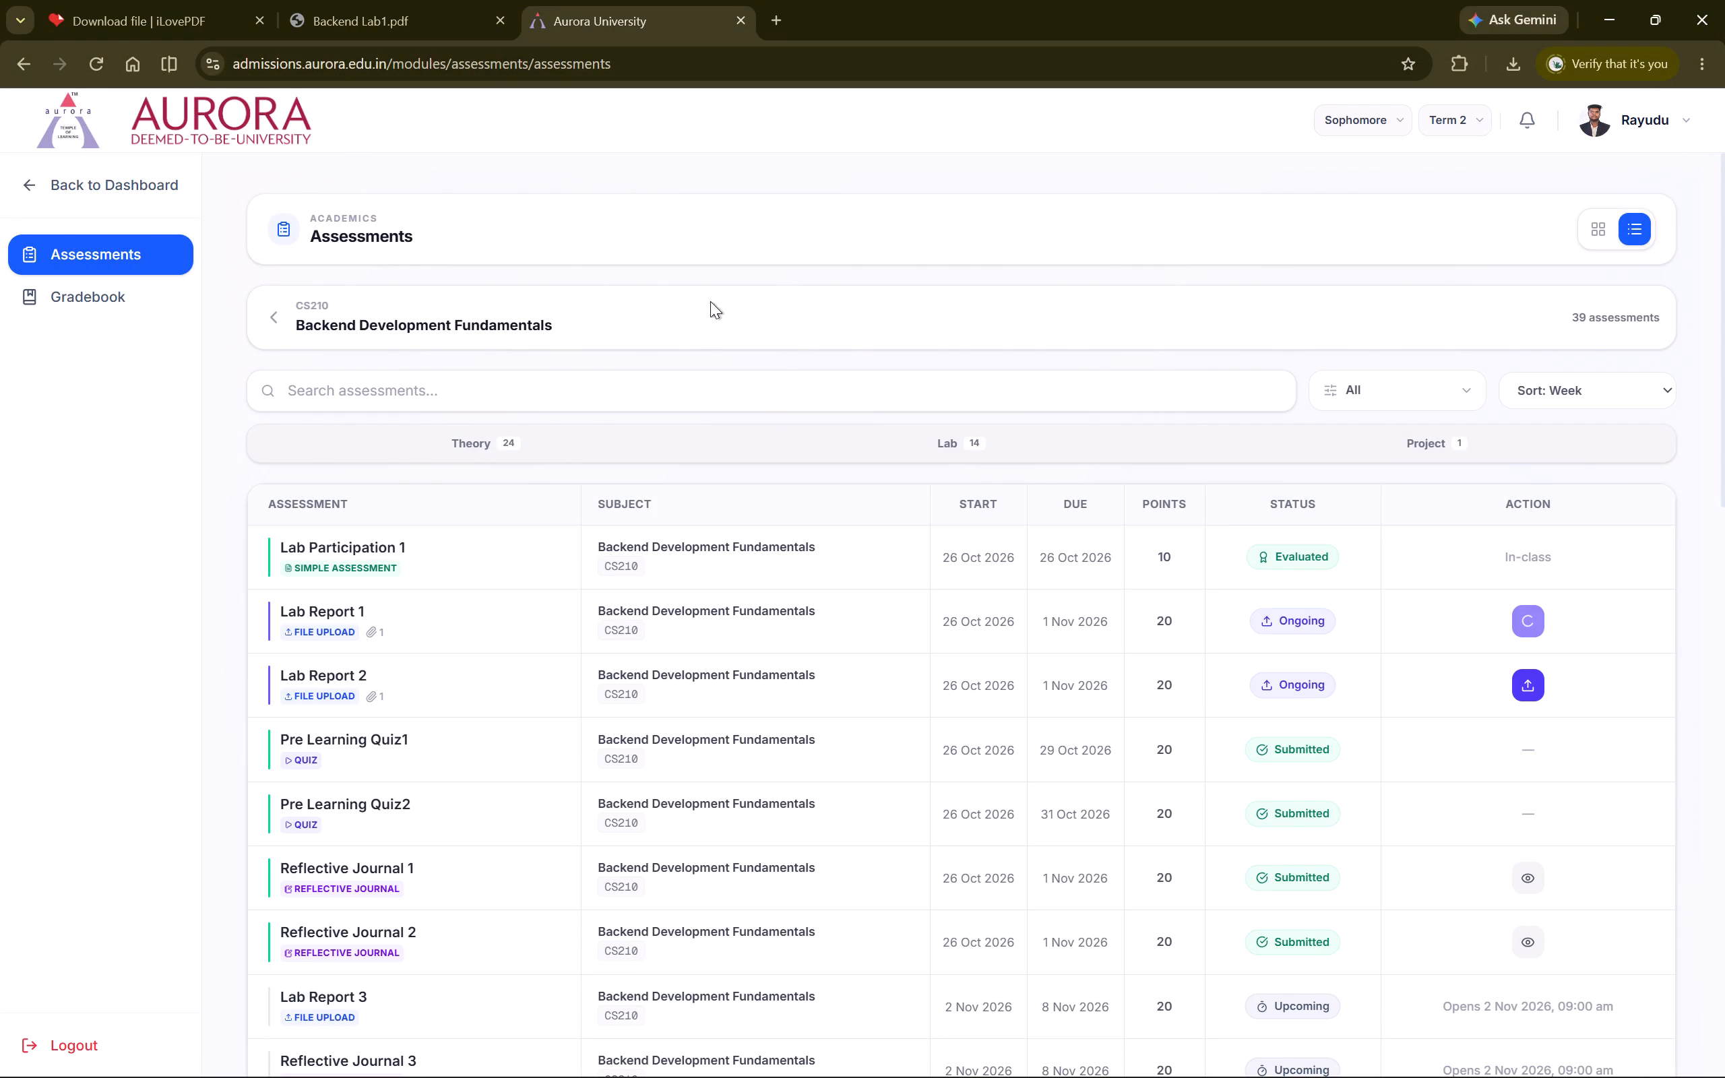
Return to the list of course assessments and open the Advanced Data Structures assessments.
click(271, 317)
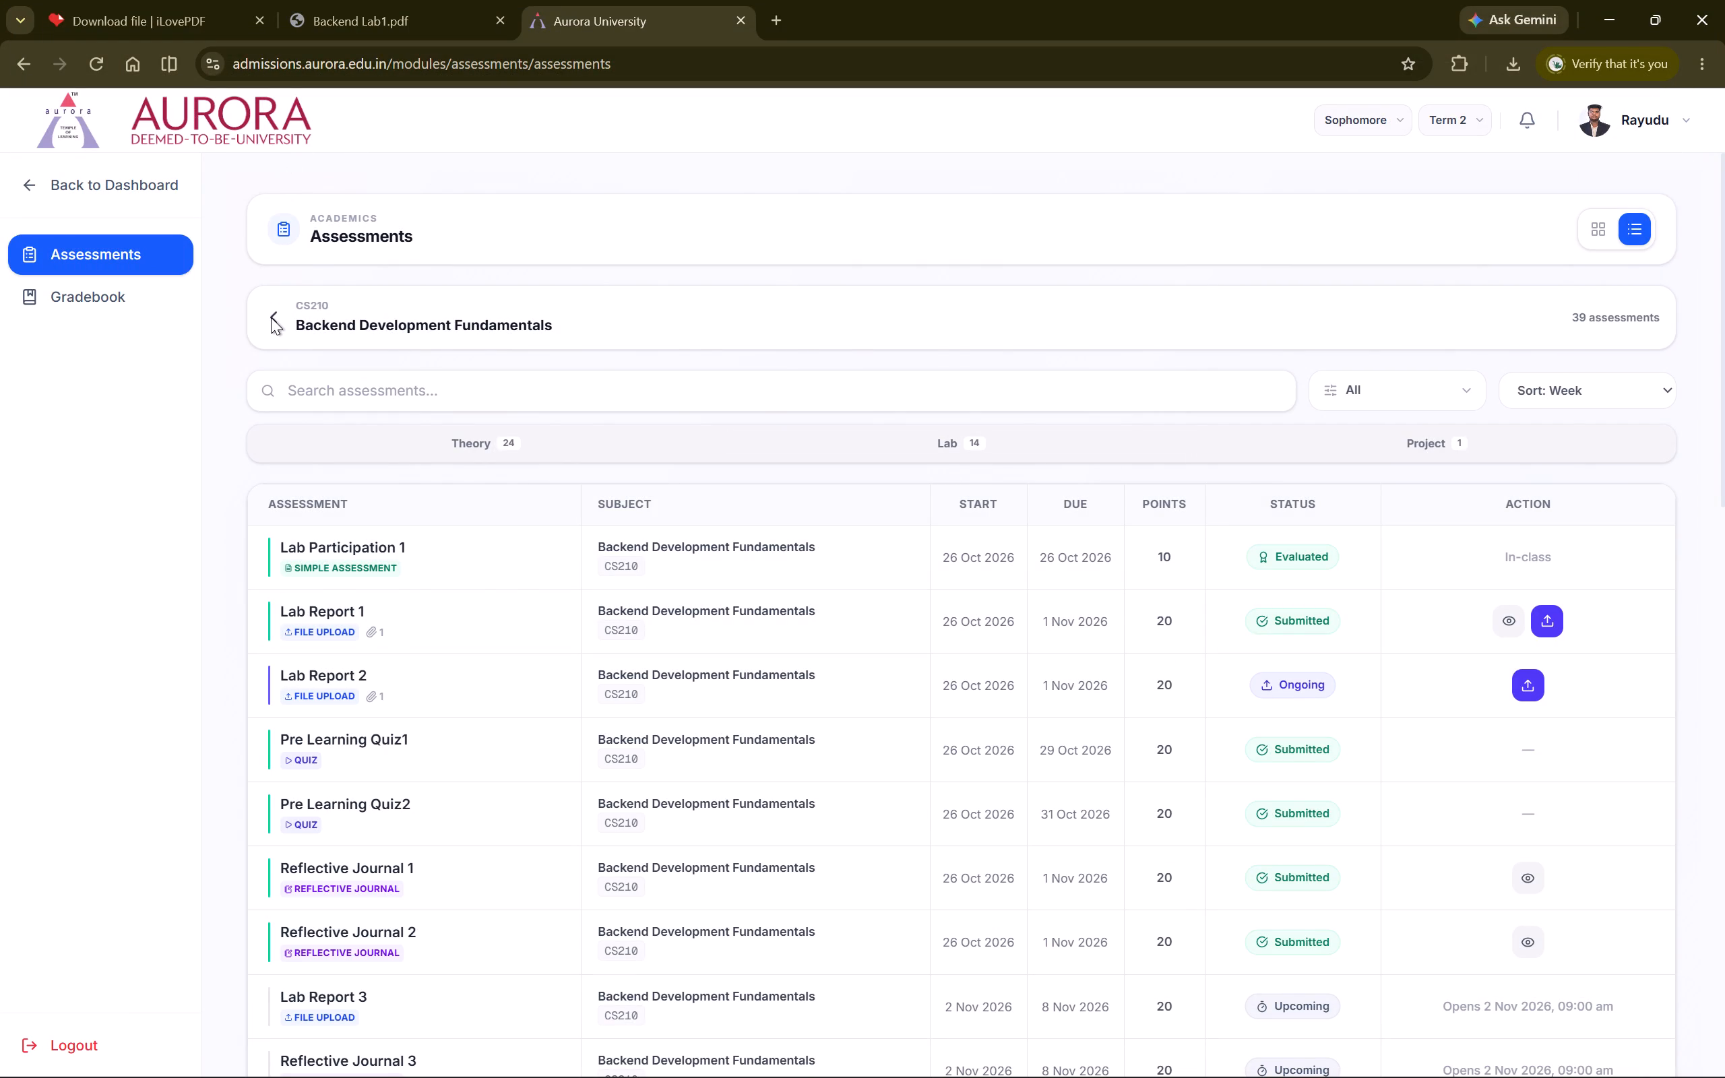
click(1380, 633)
click(270, 321)
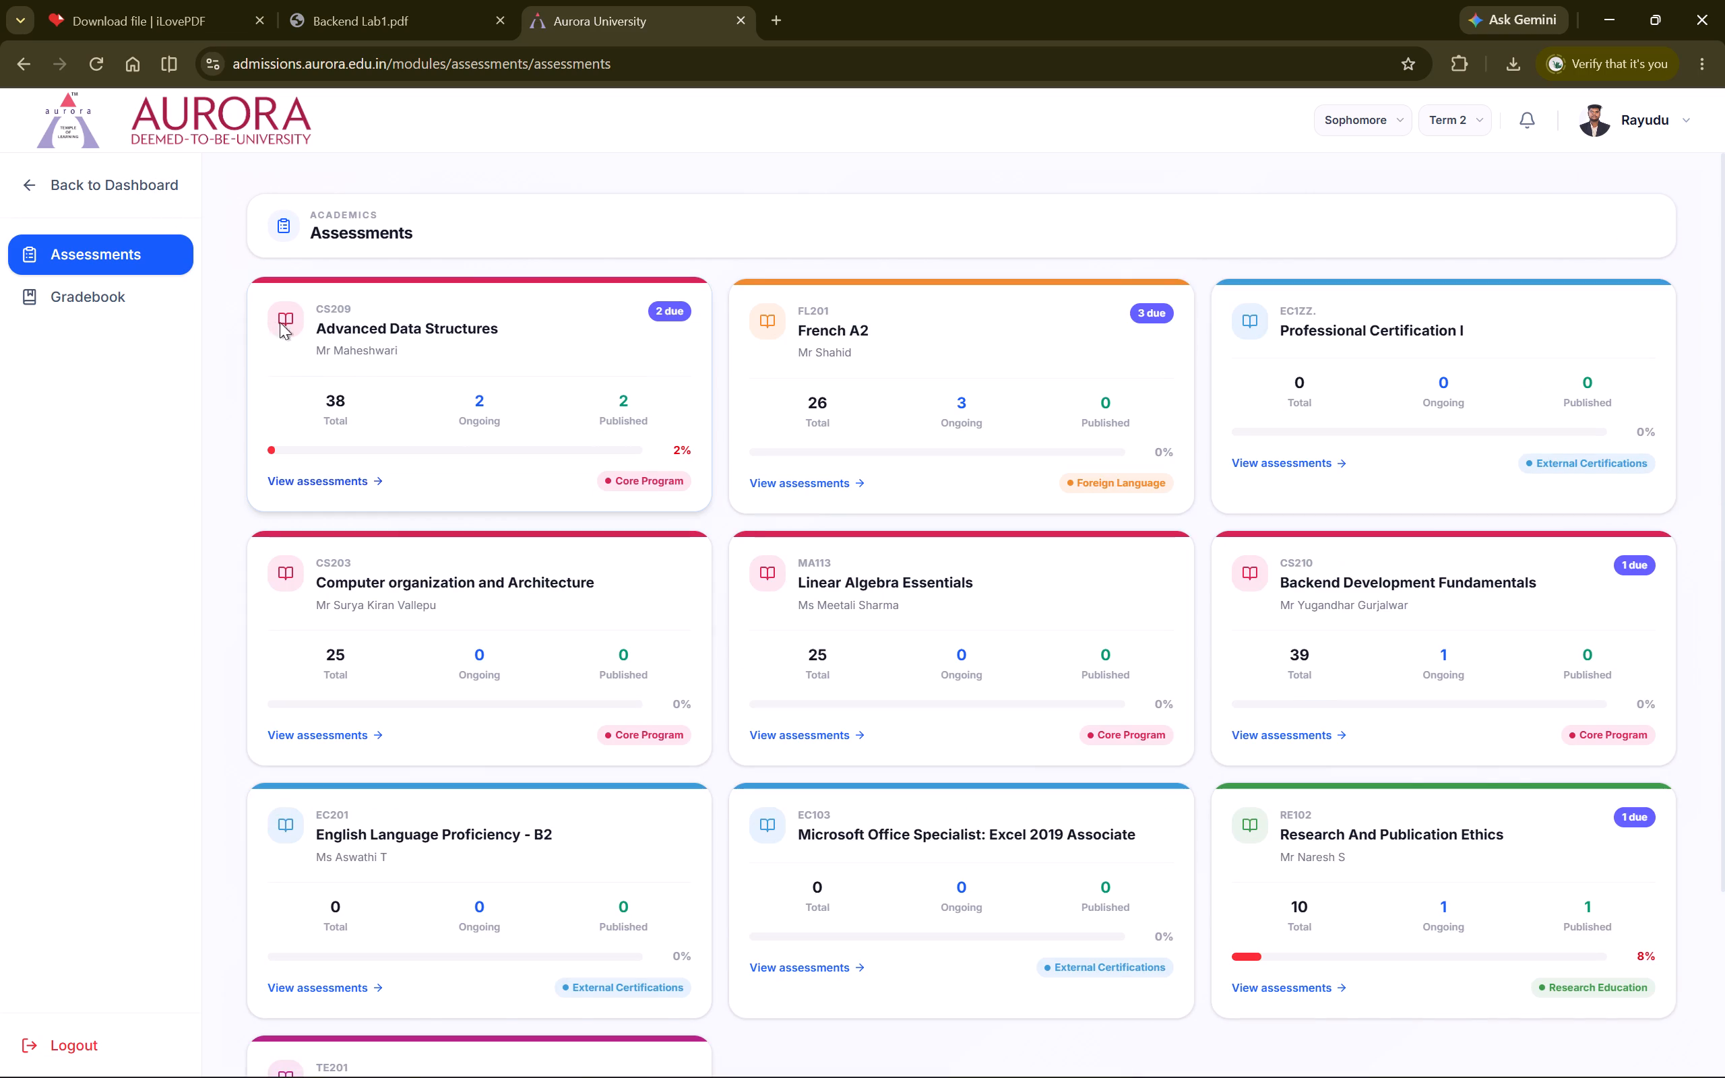
click(416, 369)
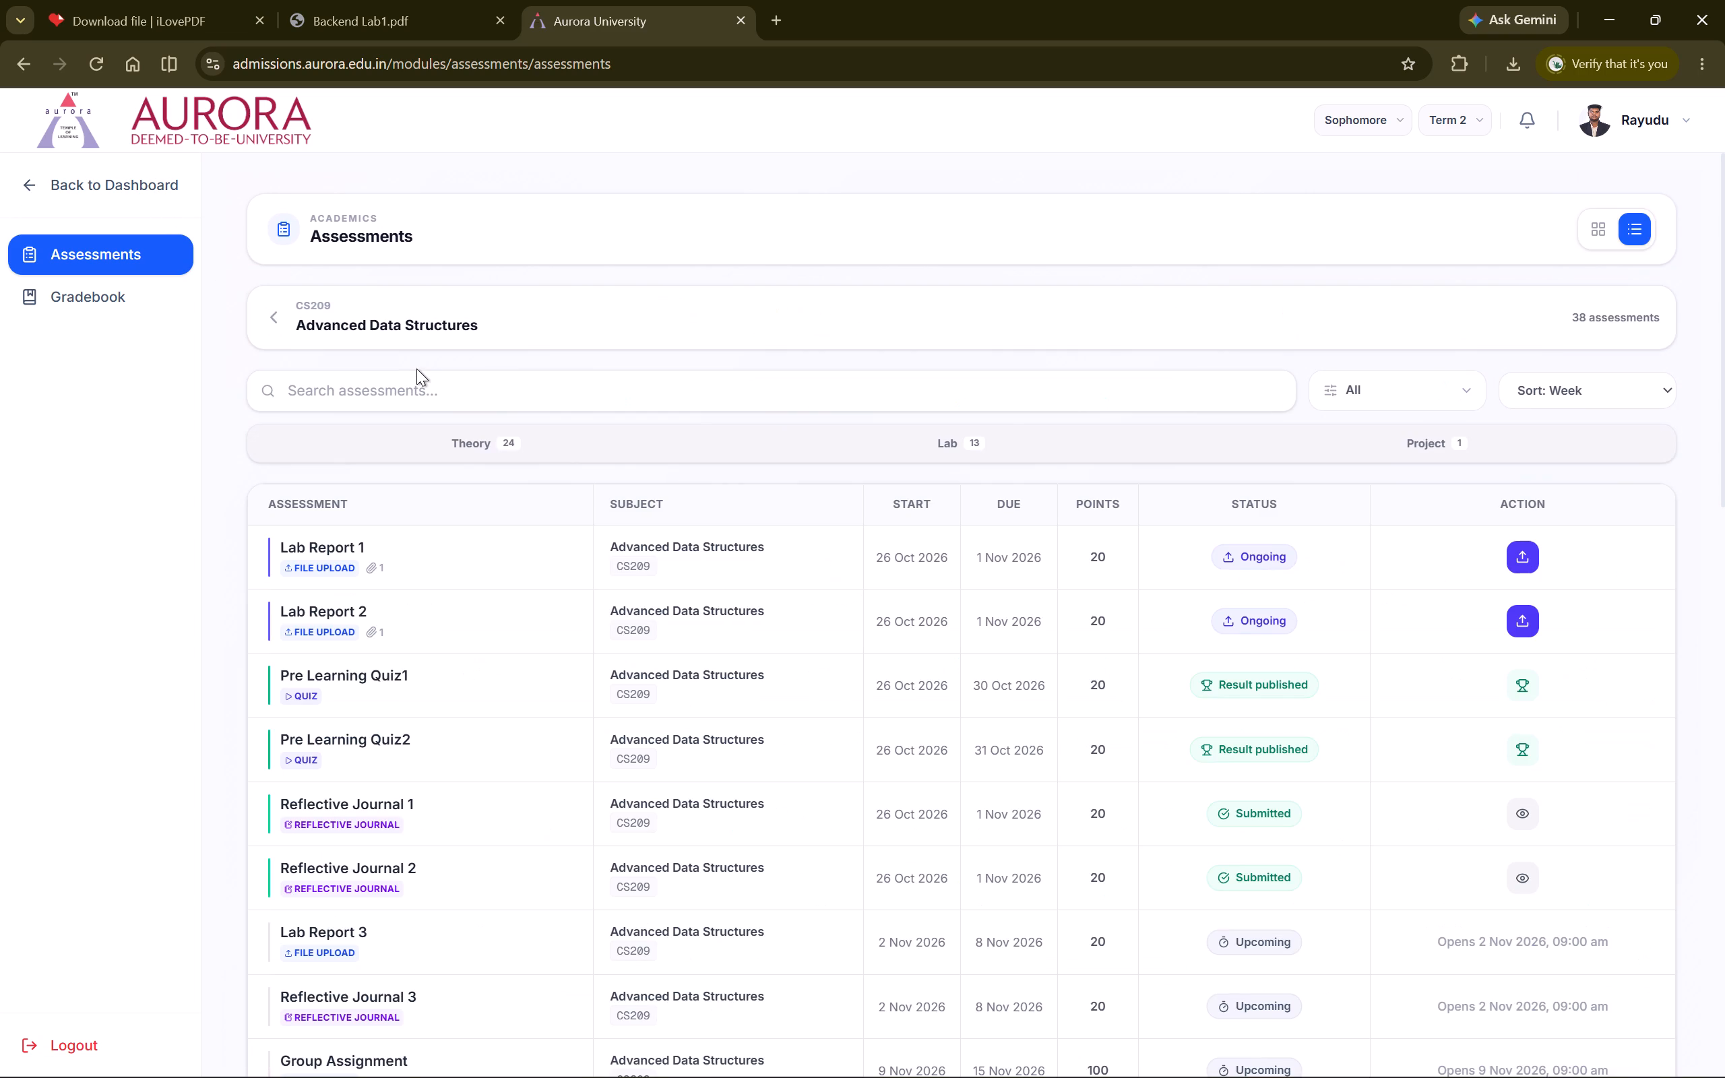